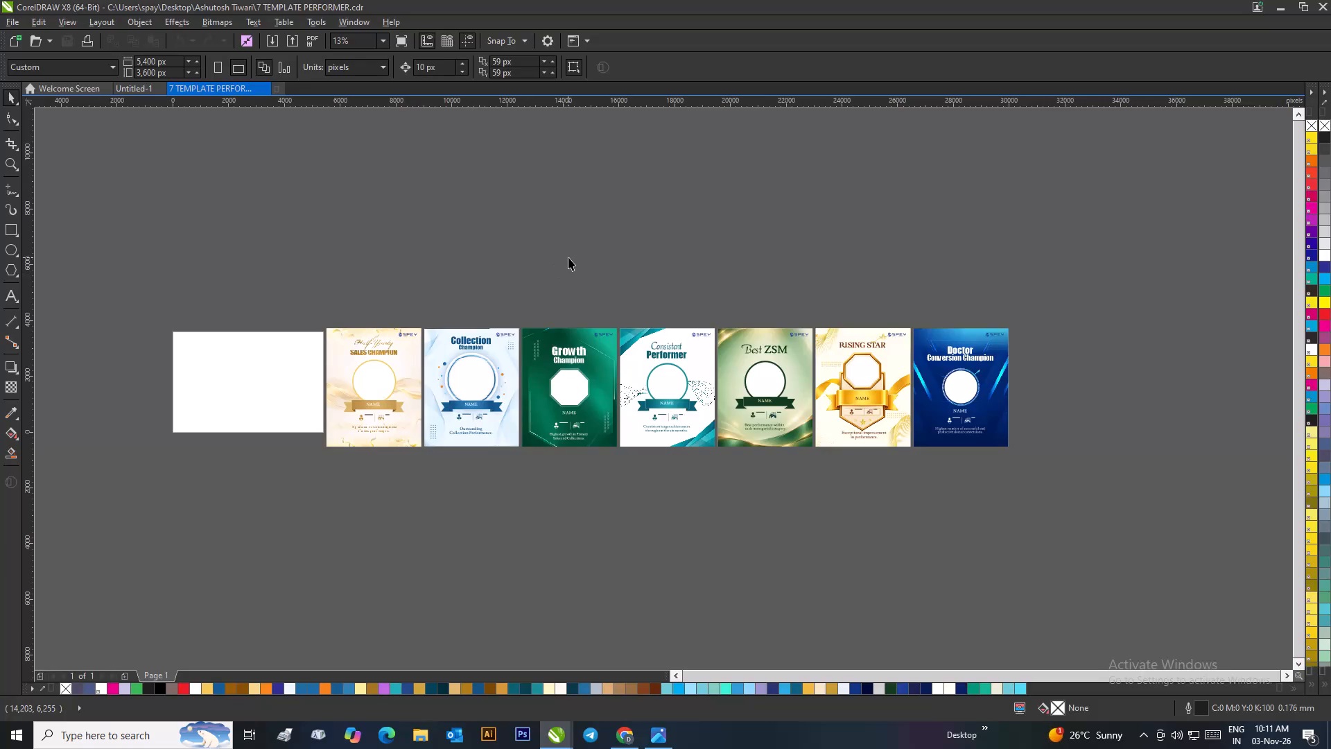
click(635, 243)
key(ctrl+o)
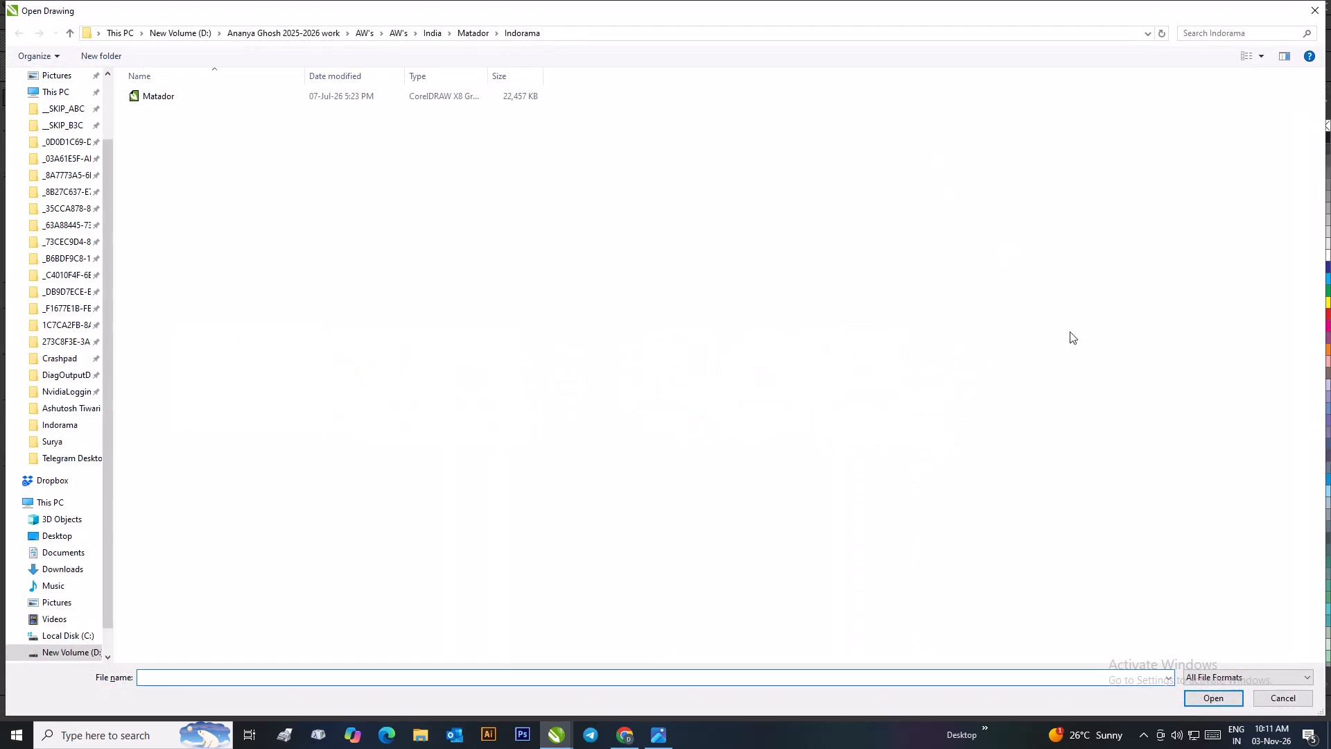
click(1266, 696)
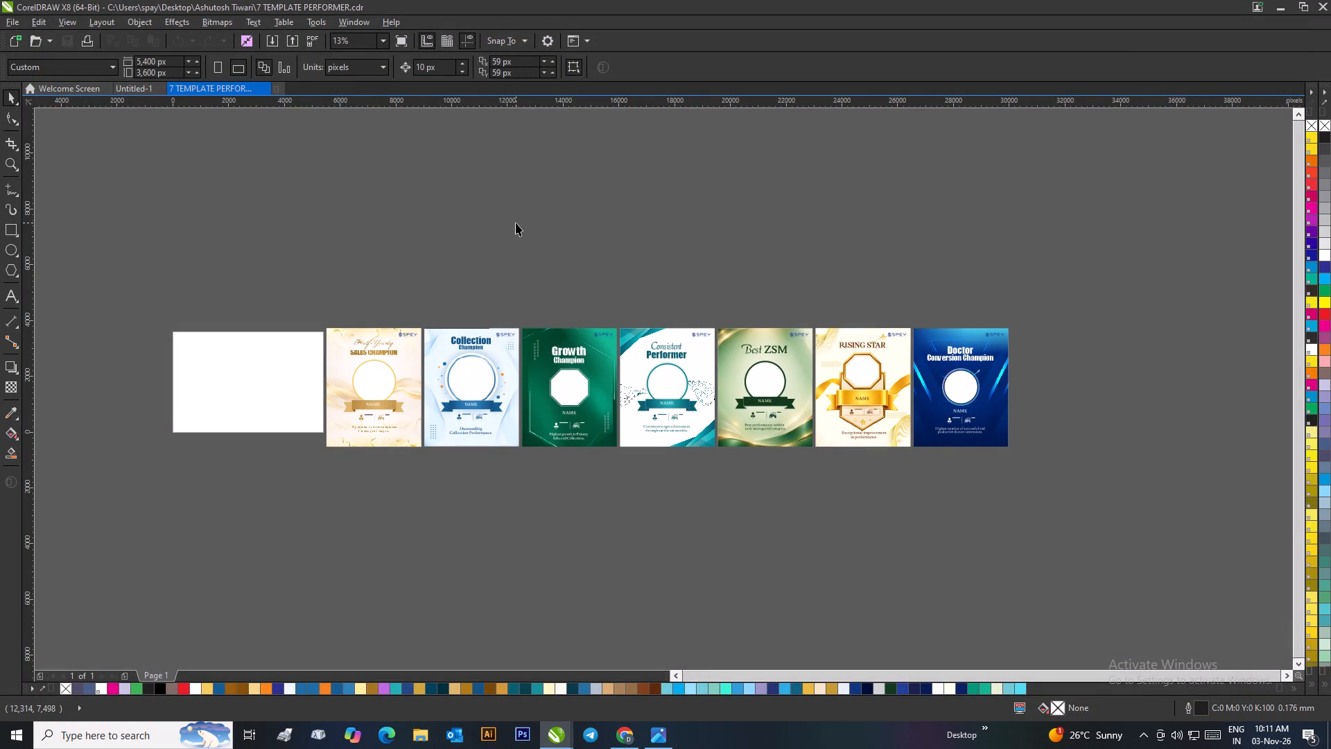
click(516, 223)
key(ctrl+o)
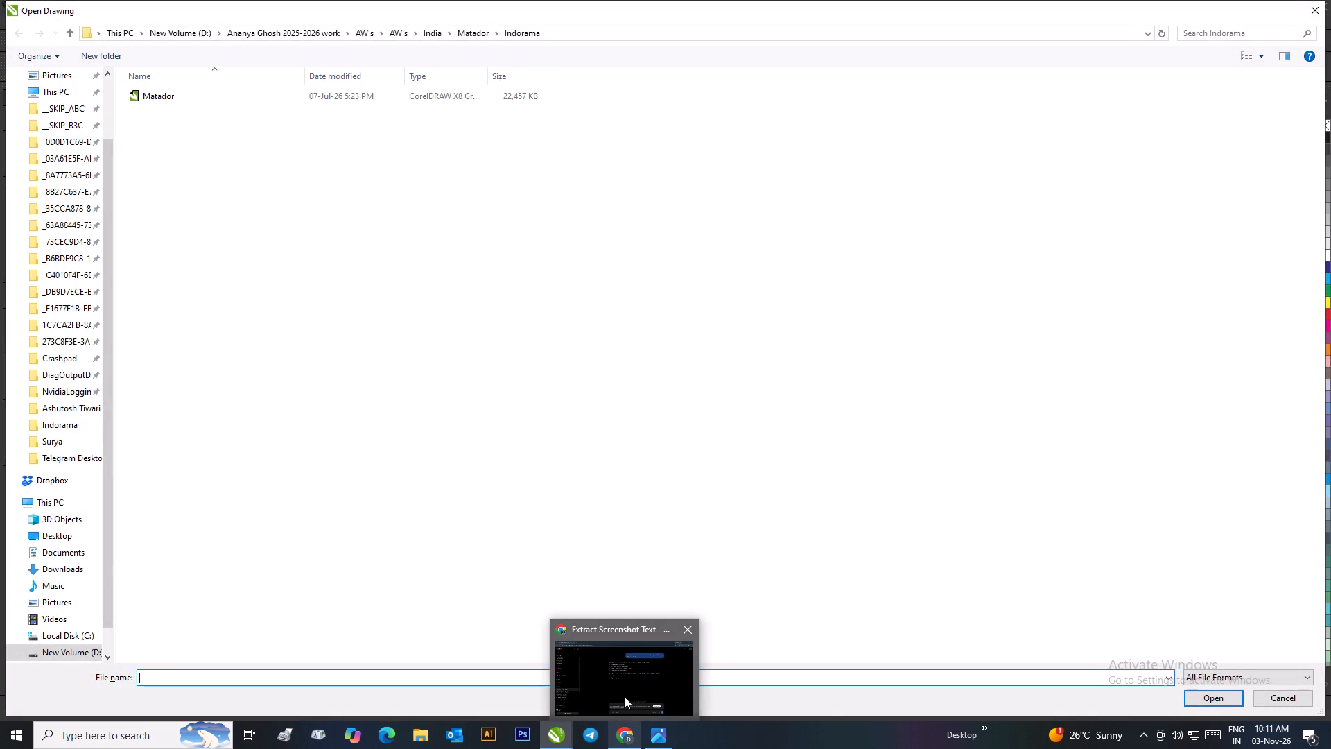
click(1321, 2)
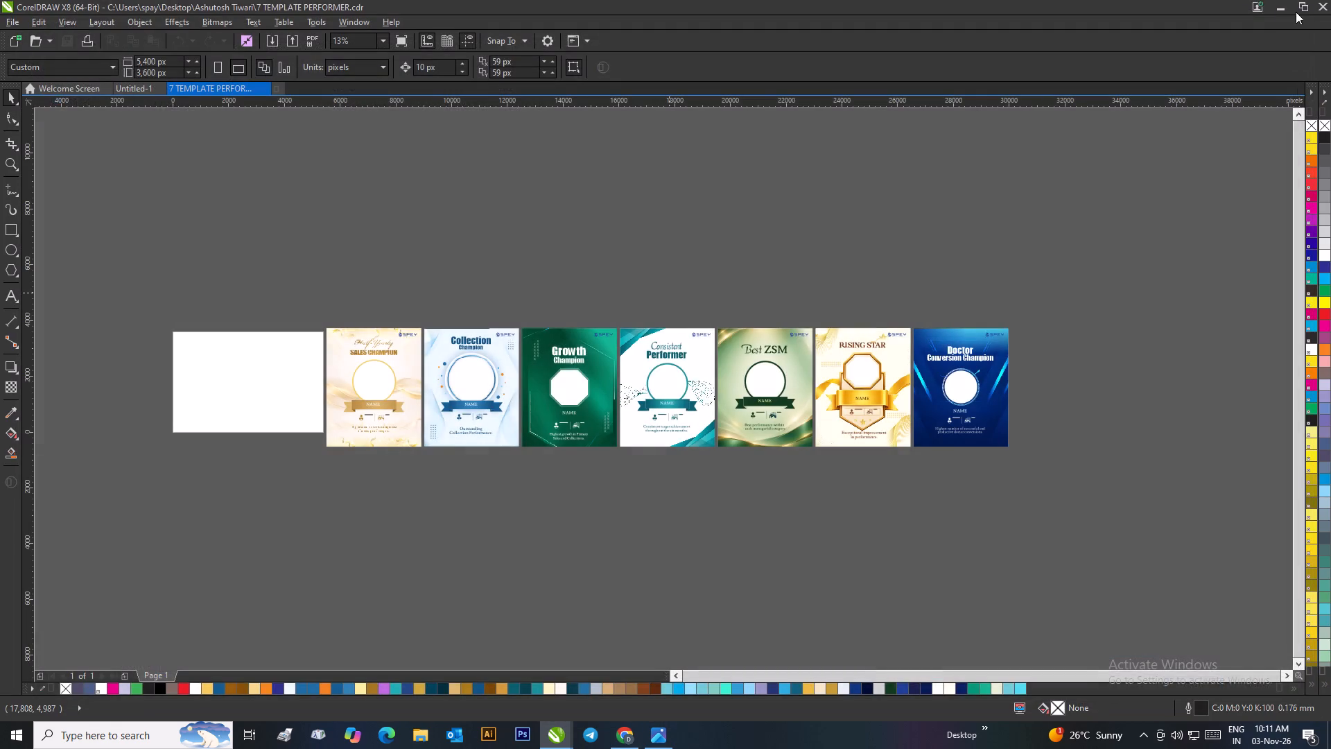
Clear the open windows and open the Product Dimensions workbook in Excel from Quick access in File Explorer.
click(1278, 10)
click(1252, 3)
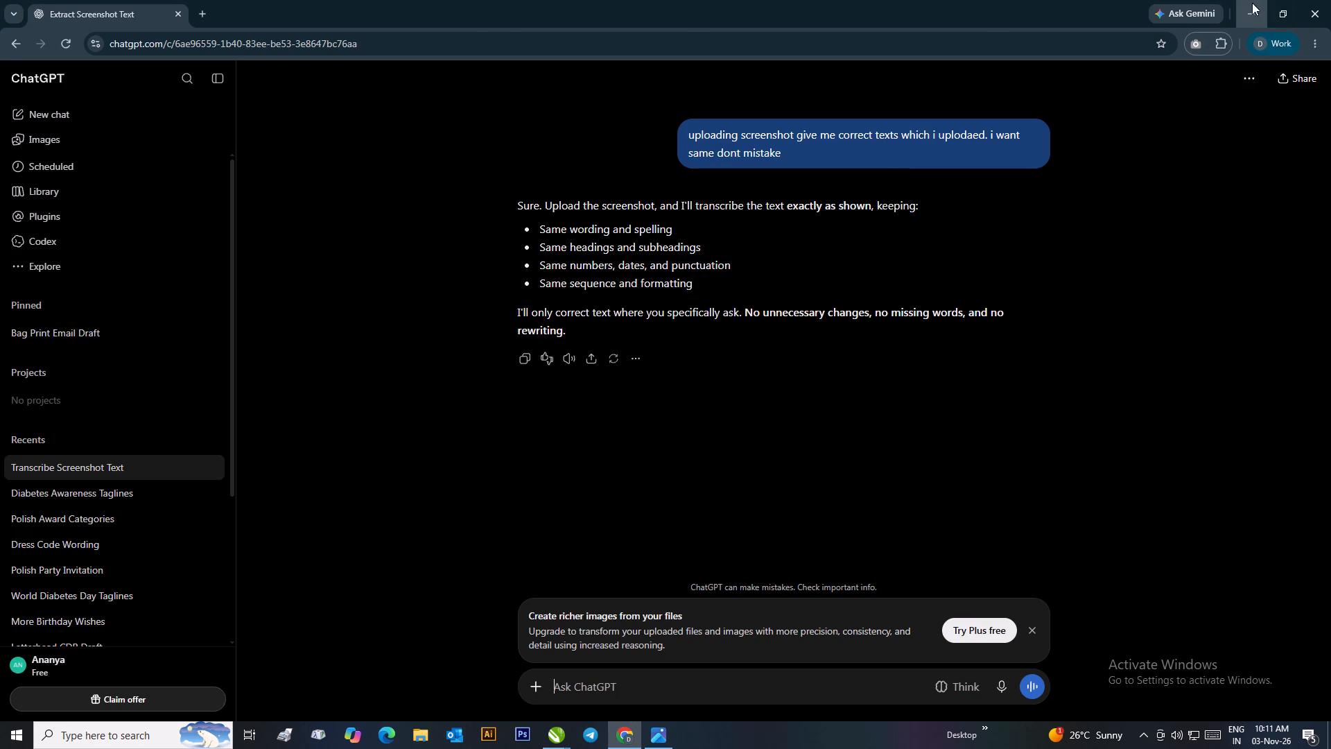
click(982, 34)
right_click(643, 142)
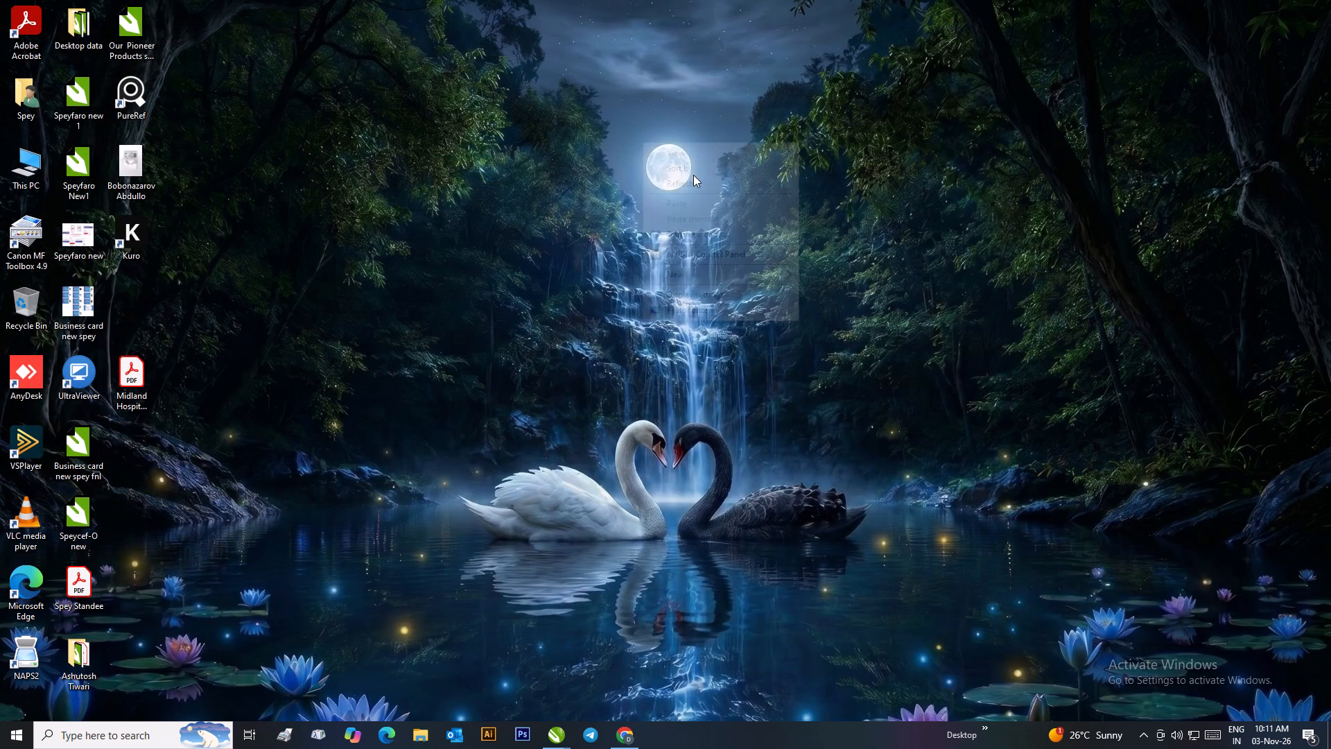
click(693, 180)
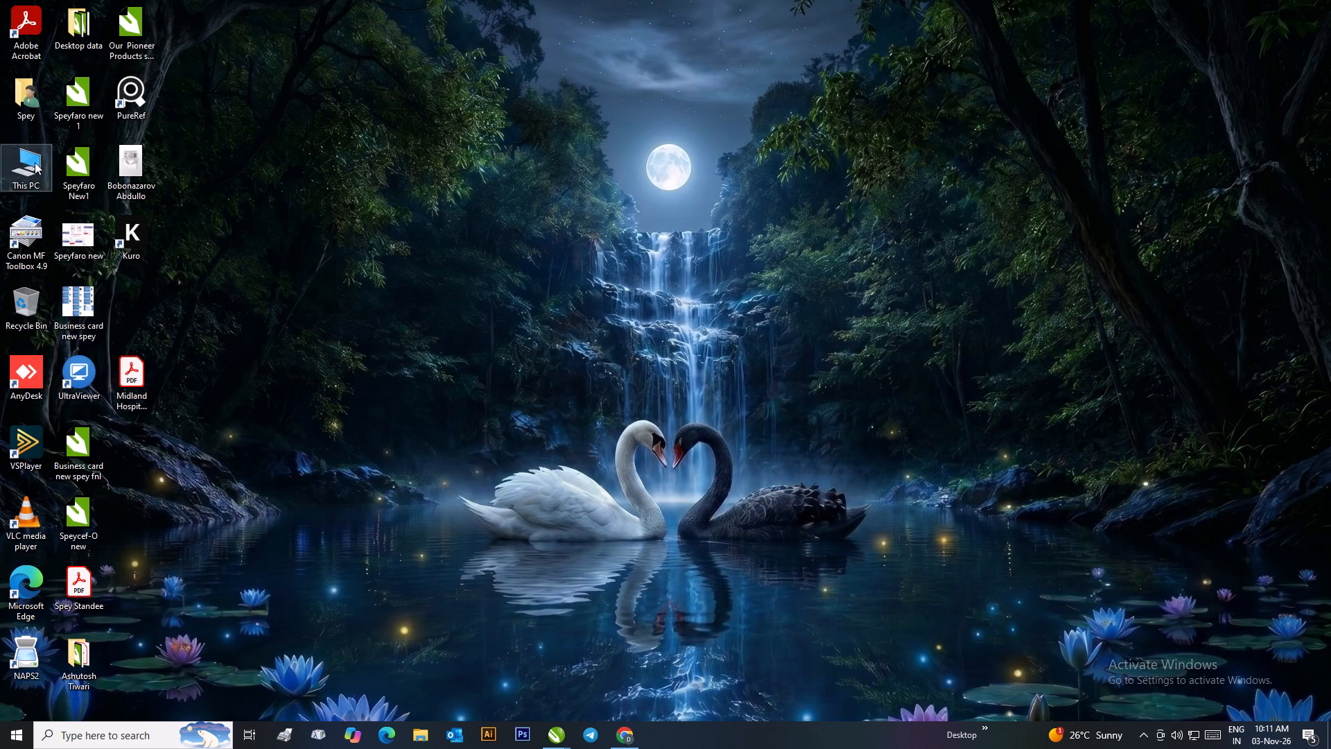
double_click(33, 153)
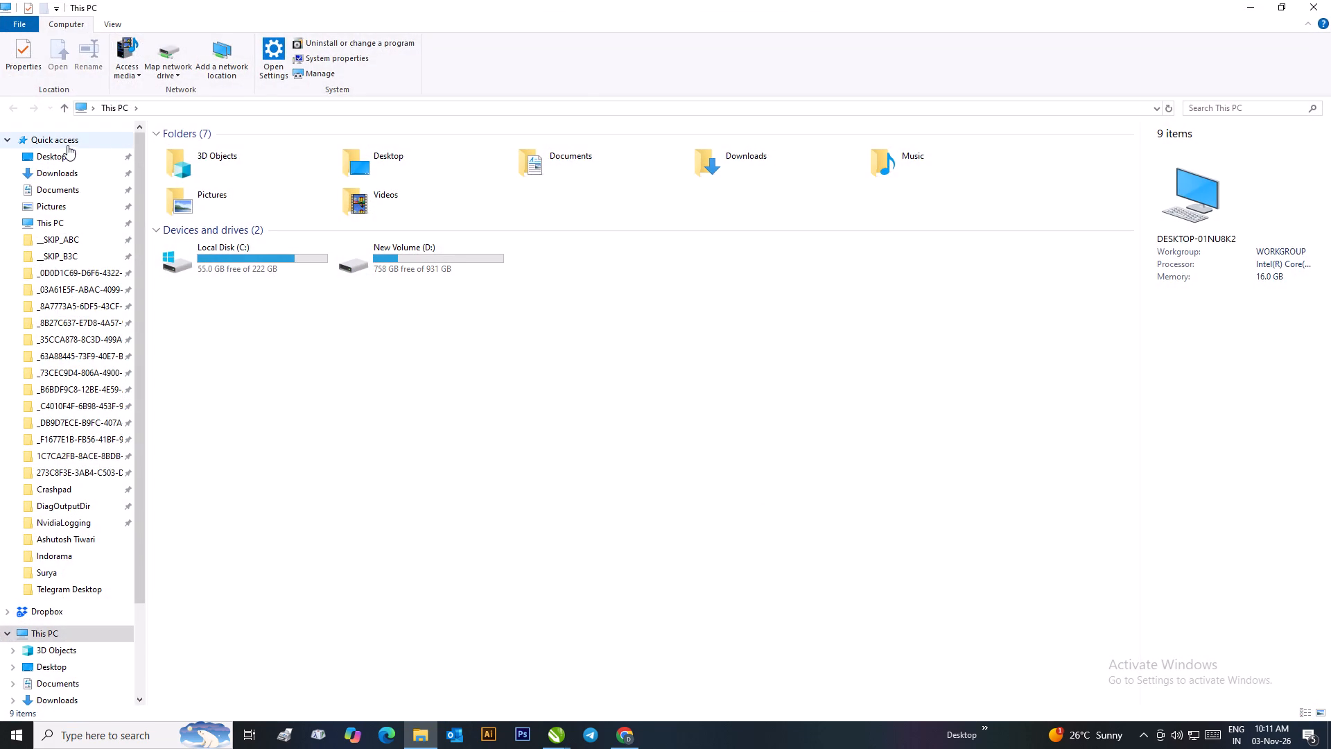
click(68, 138)
scroll(62, 323, up, 2)
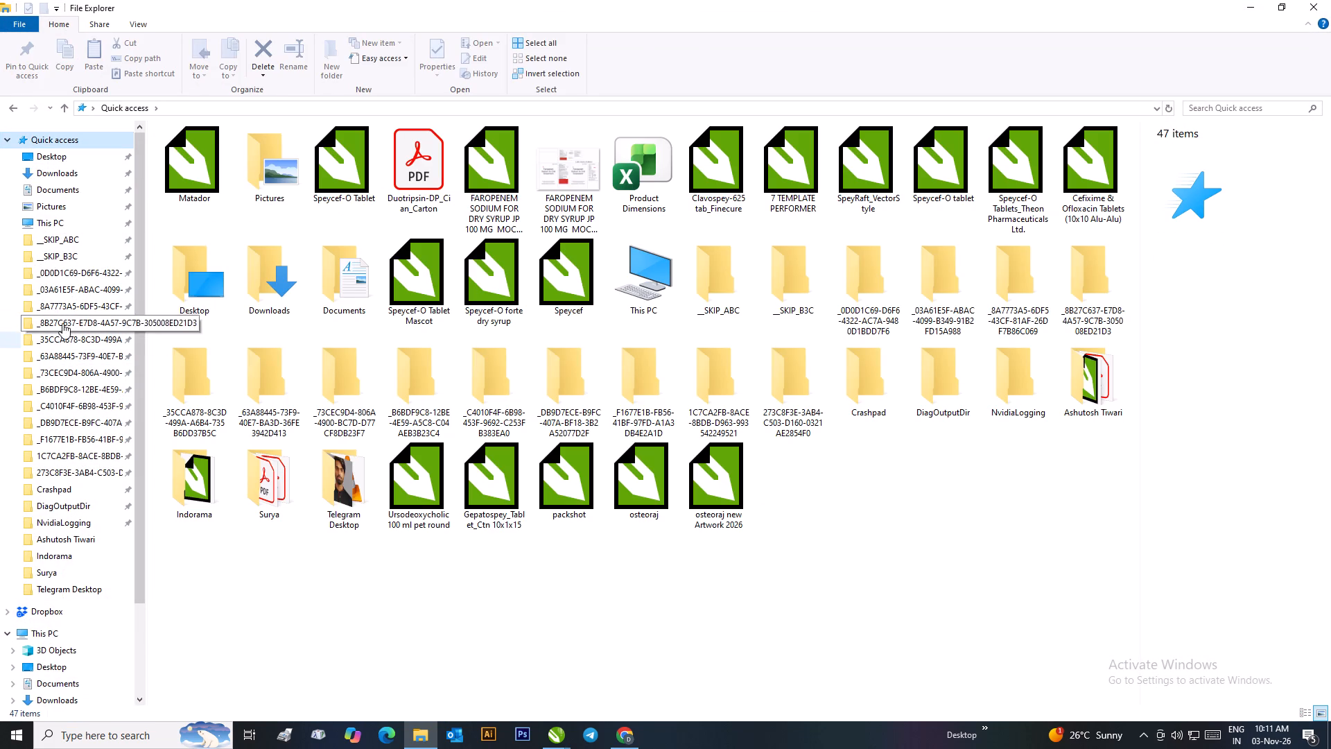
scroll(62, 323, up, 3)
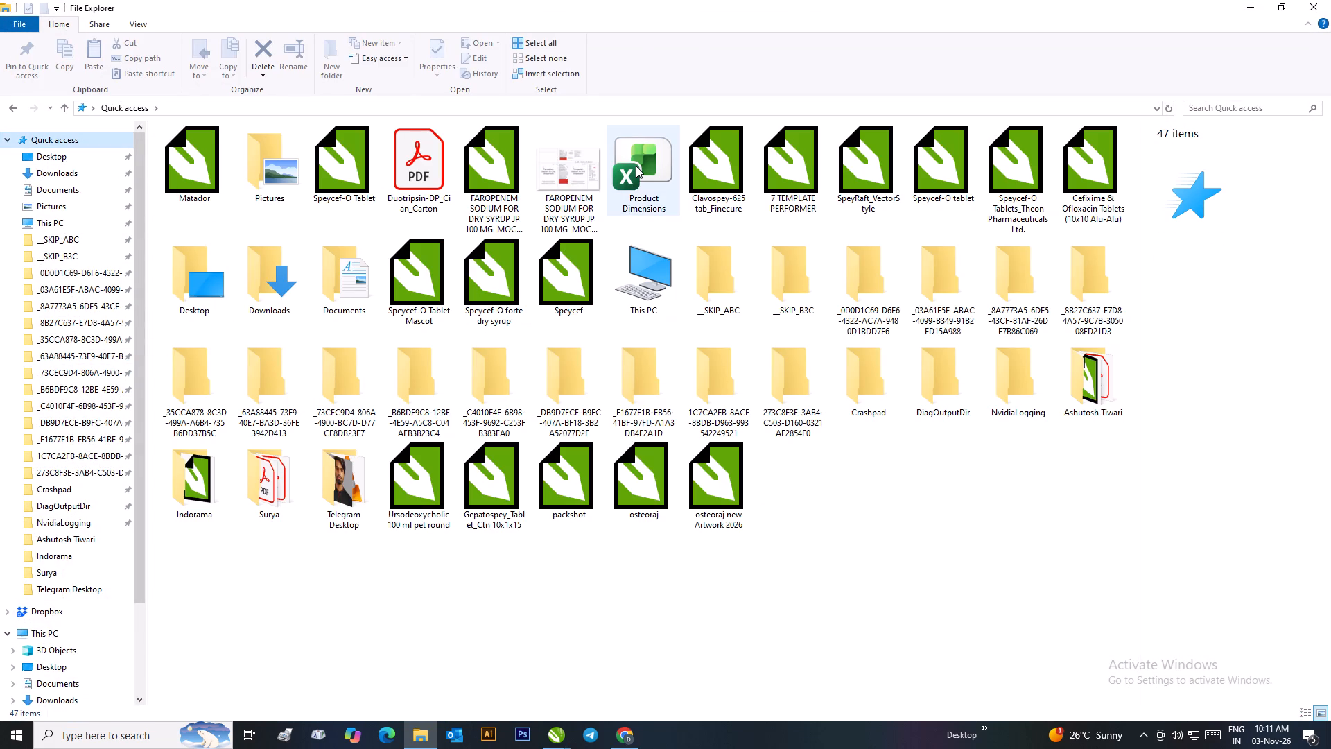
click(636, 166)
double_click(636, 166)
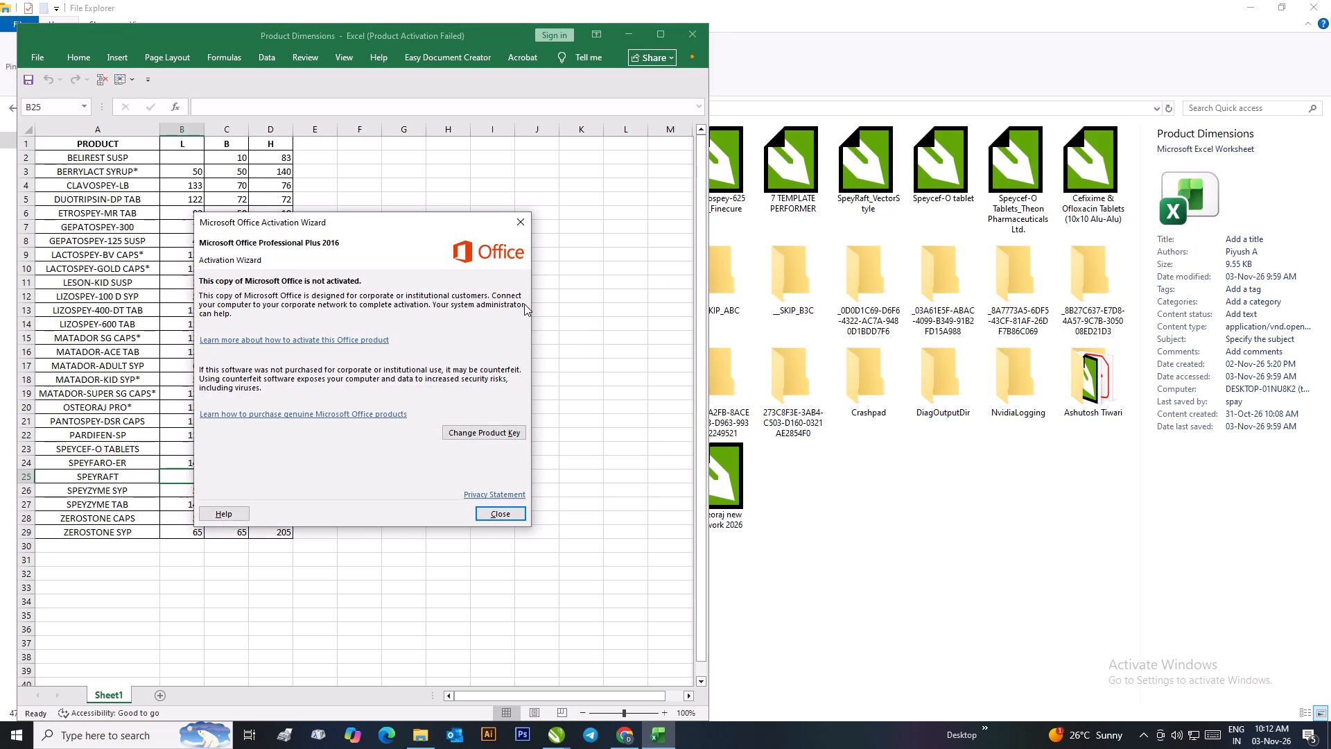
click(524, 221)
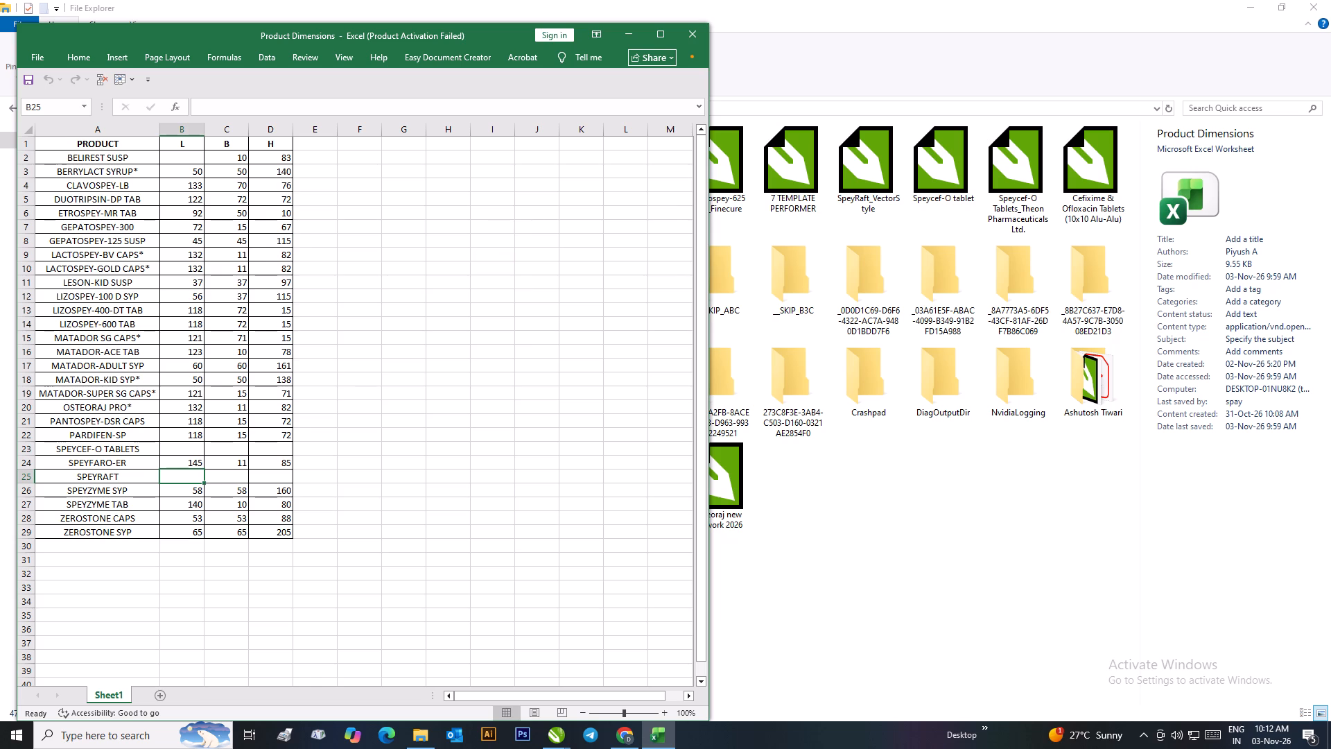
Capture a screen snip of the whole product table with its L, B and H columns.
key(shift+super+s)
drag(17, 95, 31, 139)
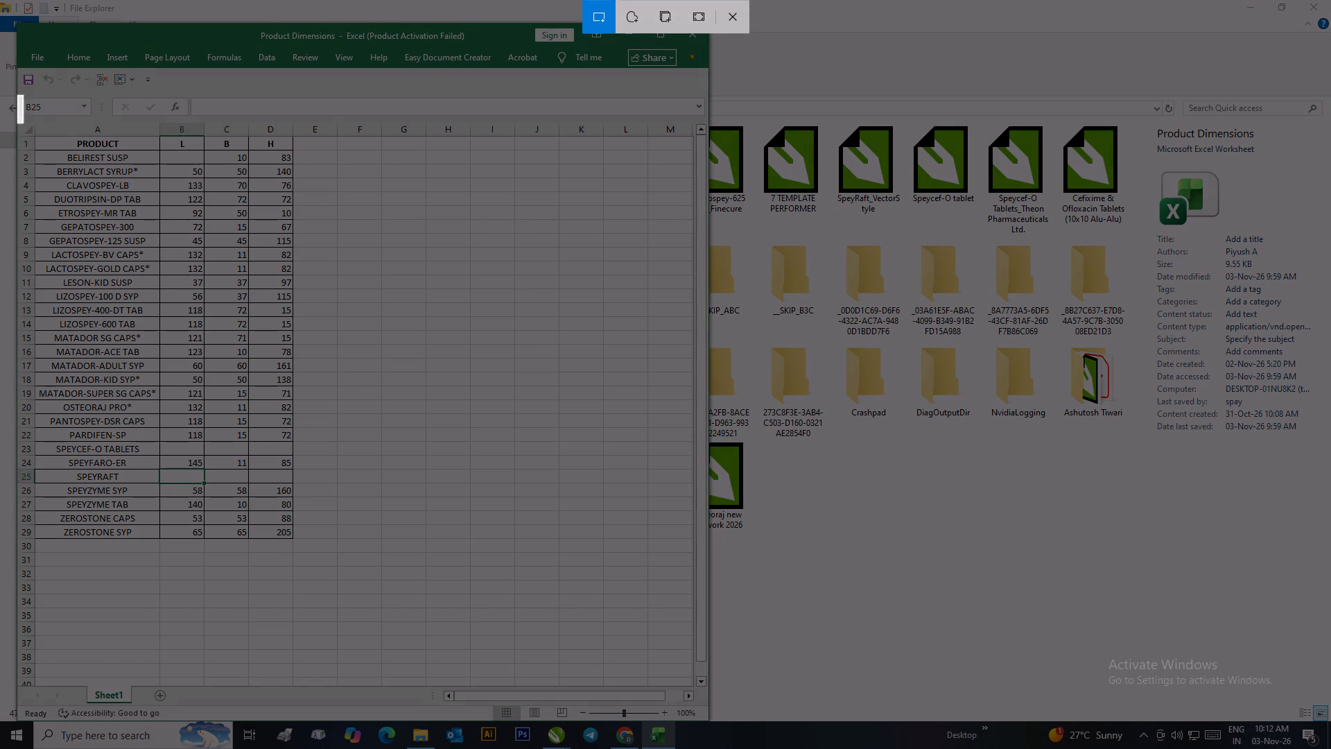
drag(31, 139, 365, 575)
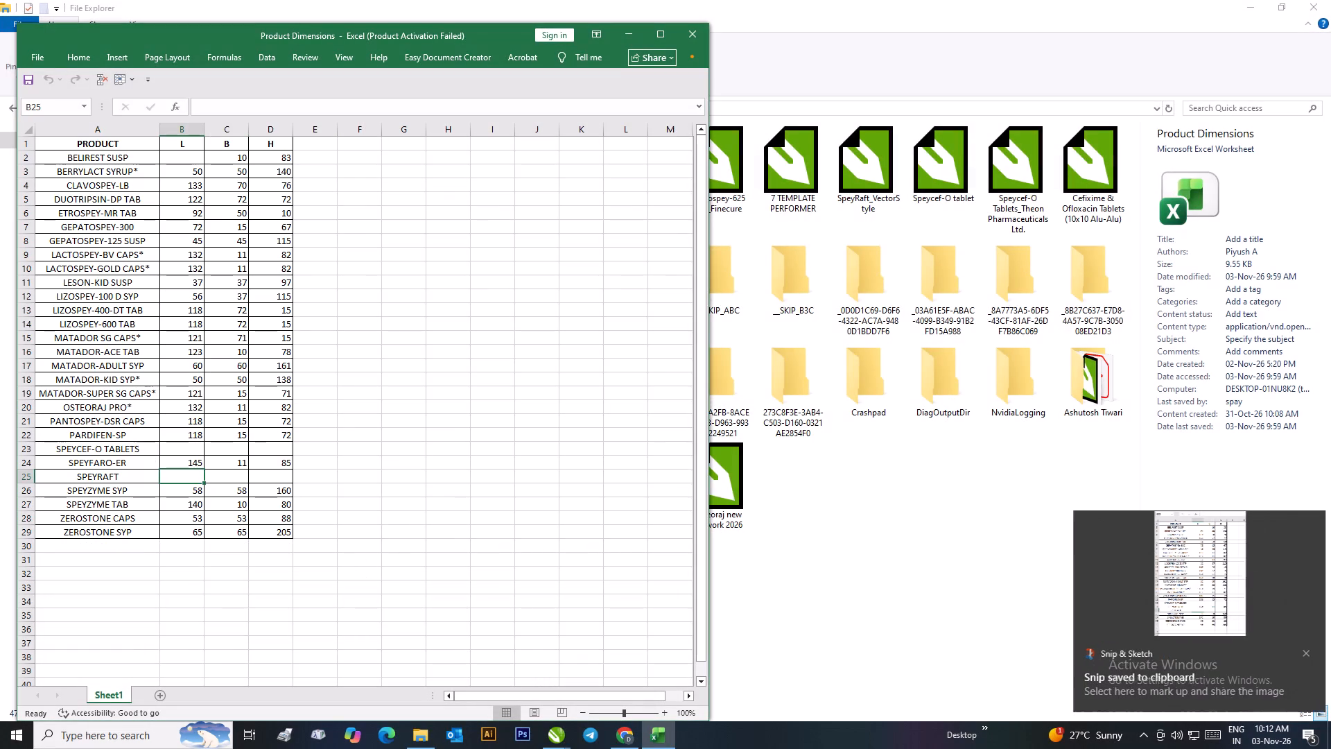
click(593, 697)
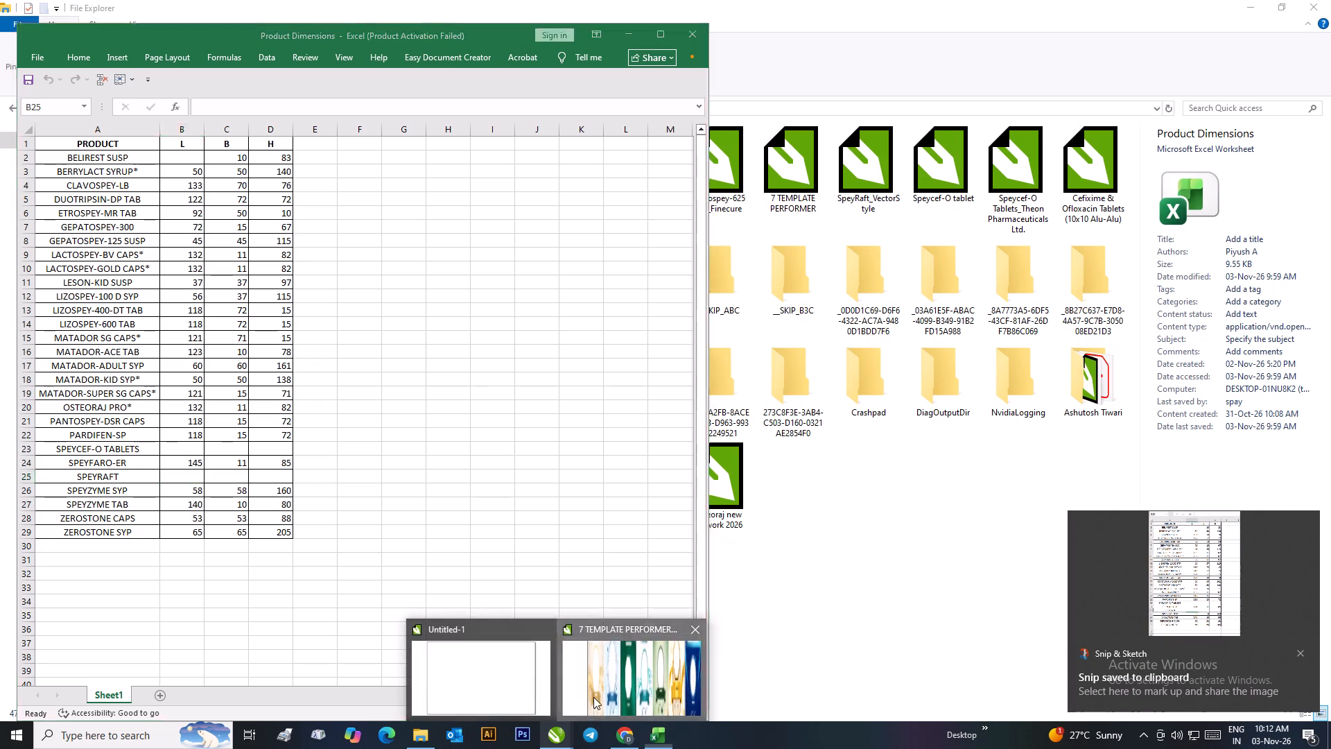
scroll(540, 553, down, 1)
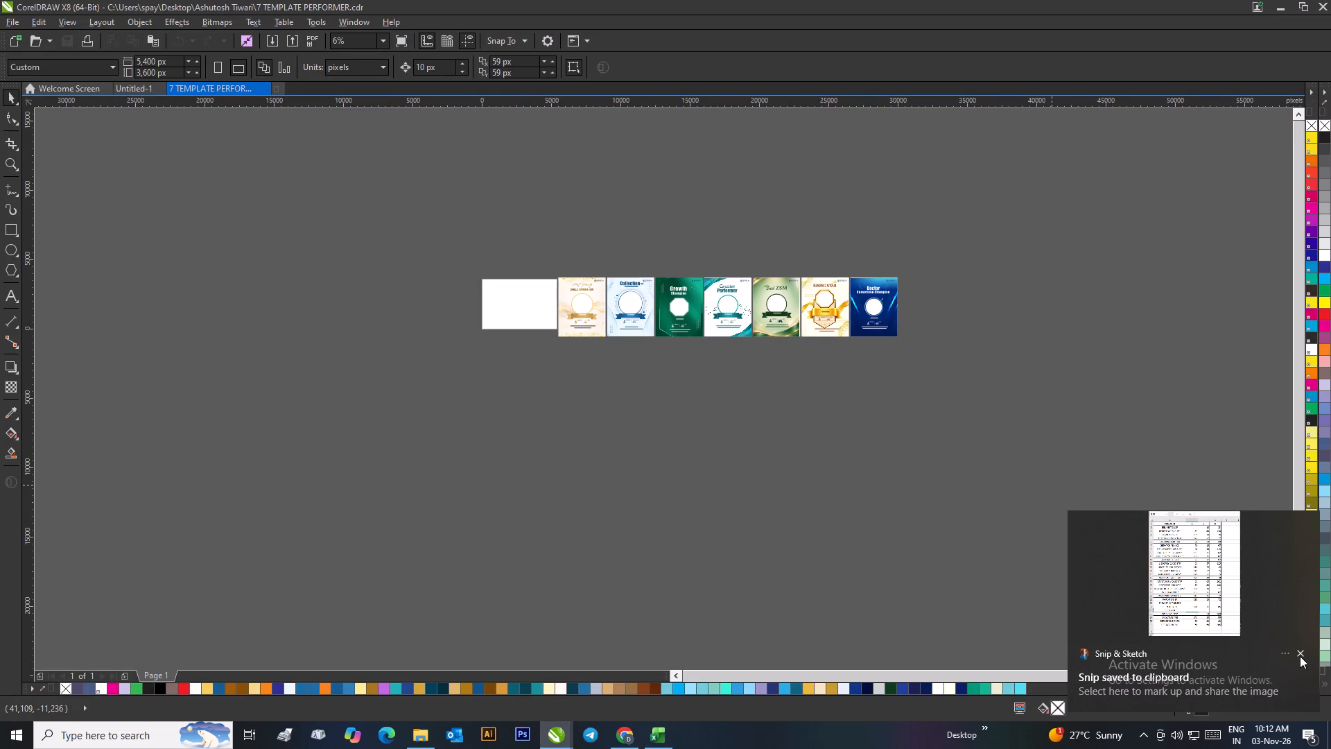
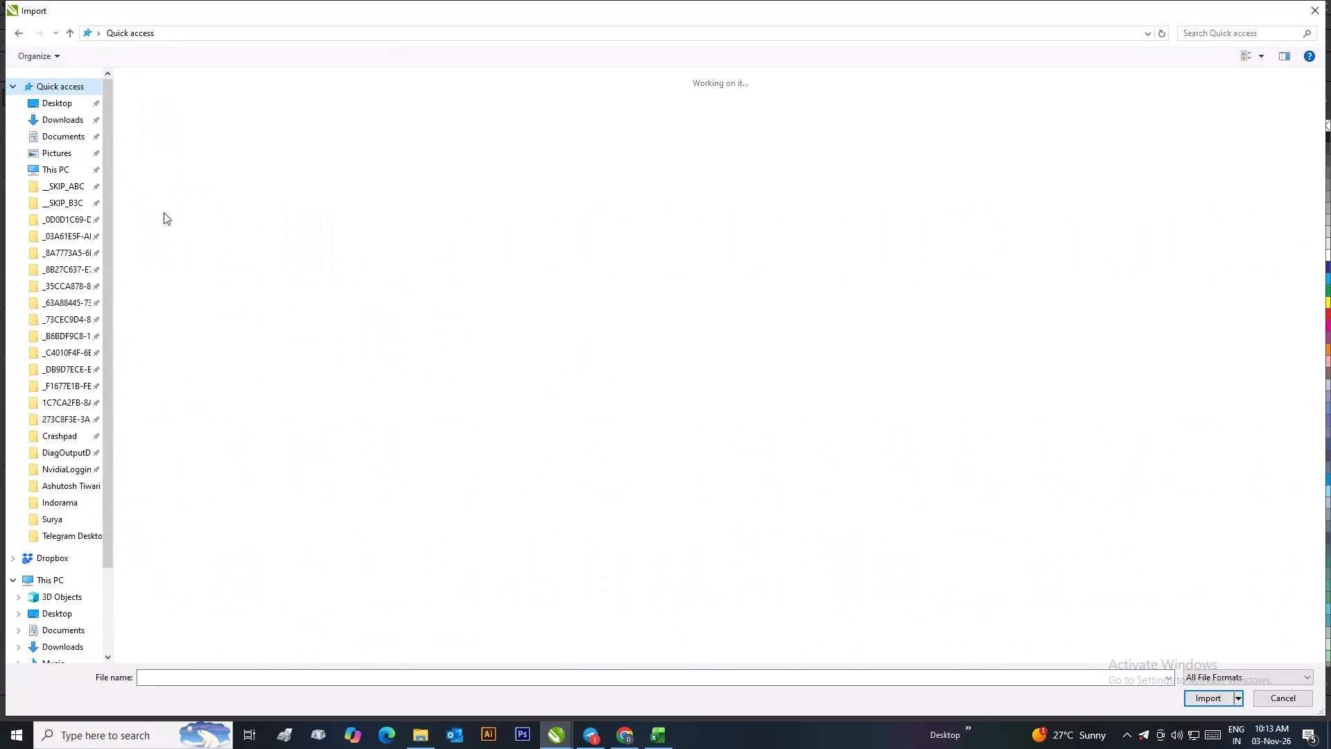
click(199, 311)
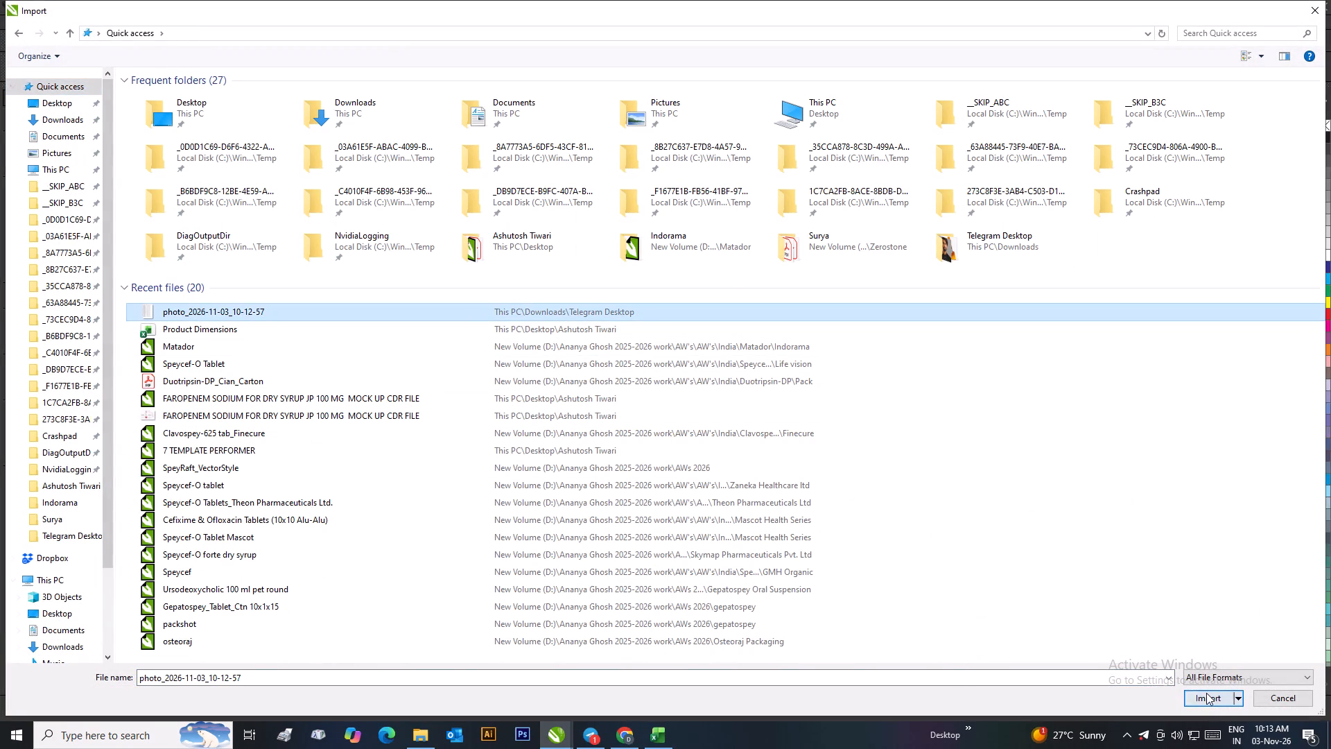
click(1206, 693)
click(711, 302)
Reposition the imported table image by the template row and enlarge it to about 39,221 by 54,144 px.
drag(739, 341, 908, 559)
drag(811, 464, 403, 404)
scroll(369, 347, up, 2)
scroll(663, 389, down, 2)
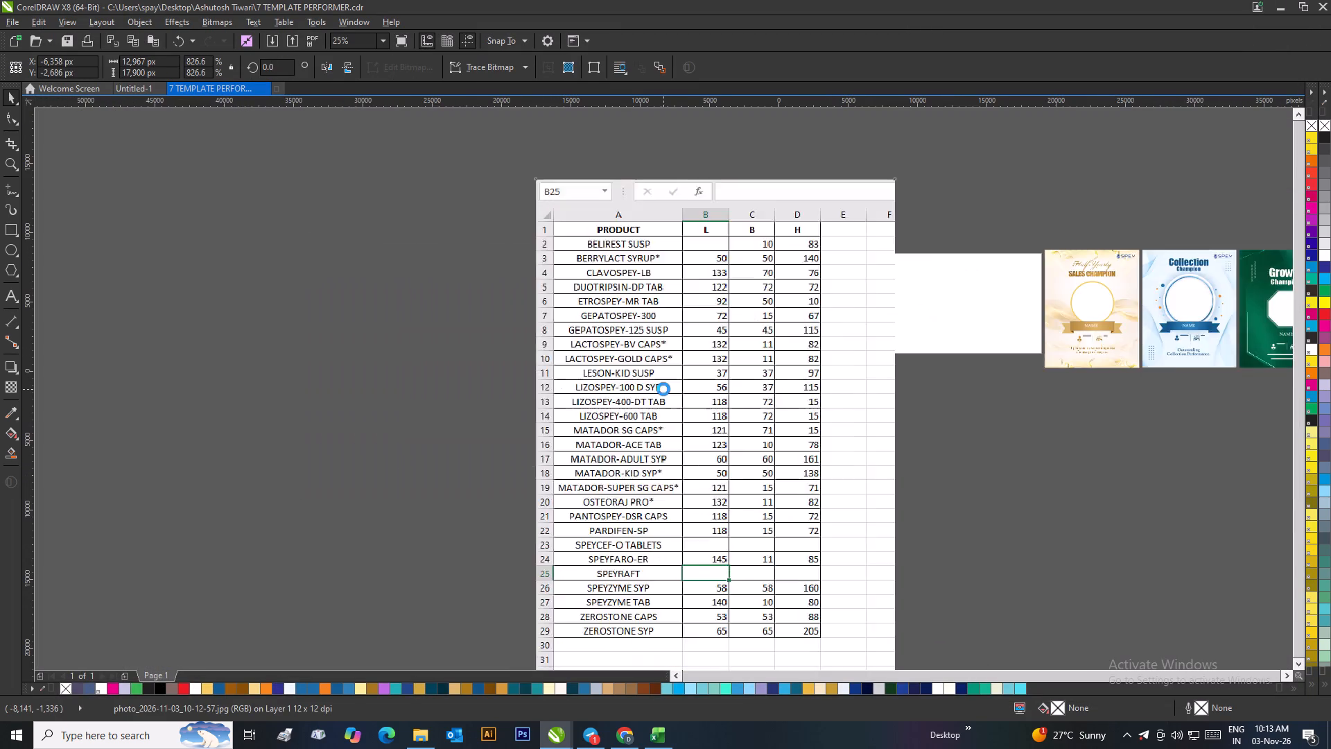
scroll(702, 377, down, 1)
drag(663, 402, 710, 305)
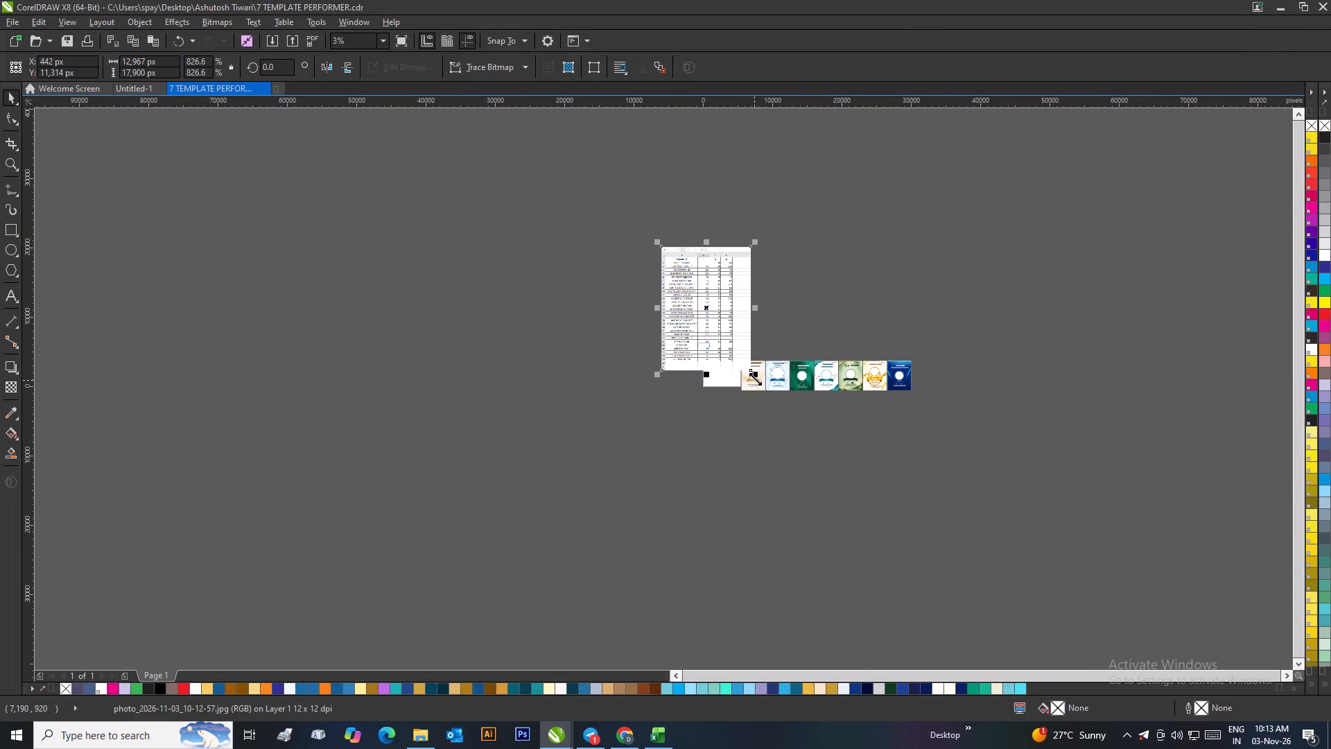
drag(756, 378, 975, 629)
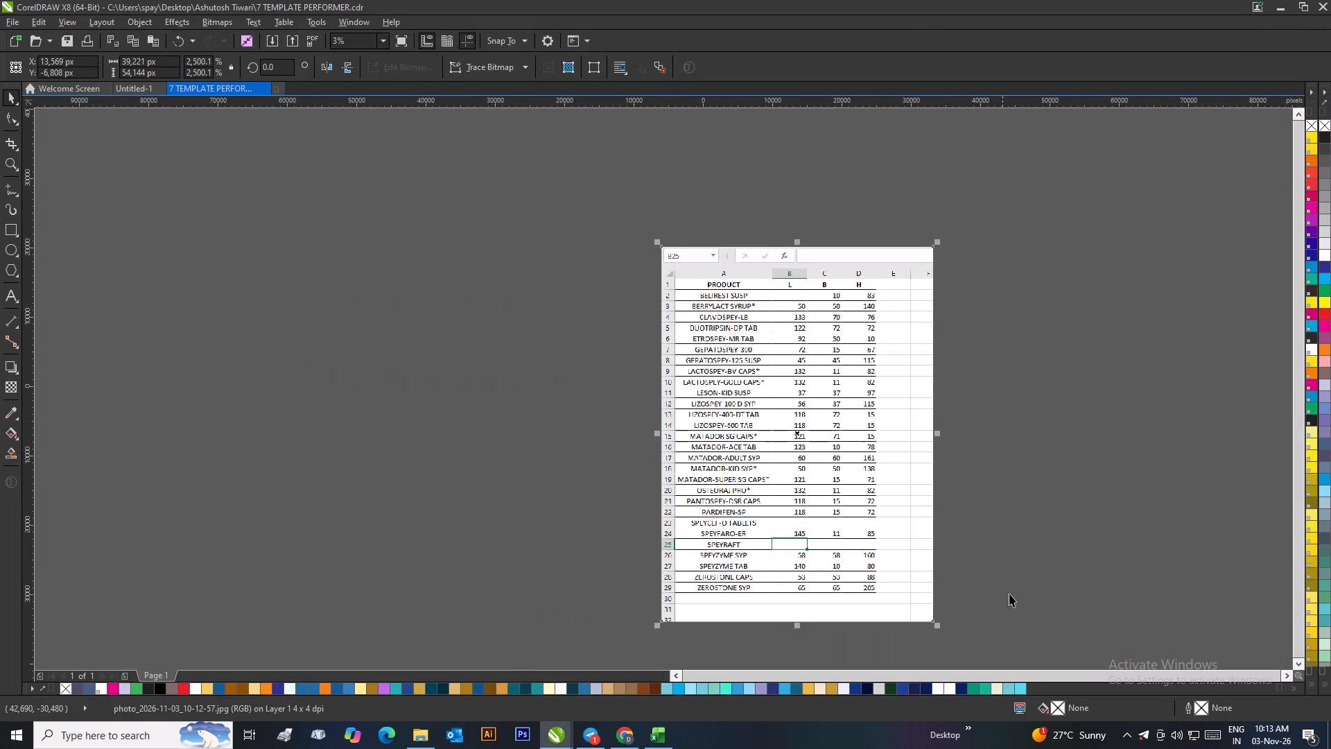
click(1023, 565)
Examine the product names and their L, B and H dimensions in the enlarged table image.
scroll(900, 498, up, 1)
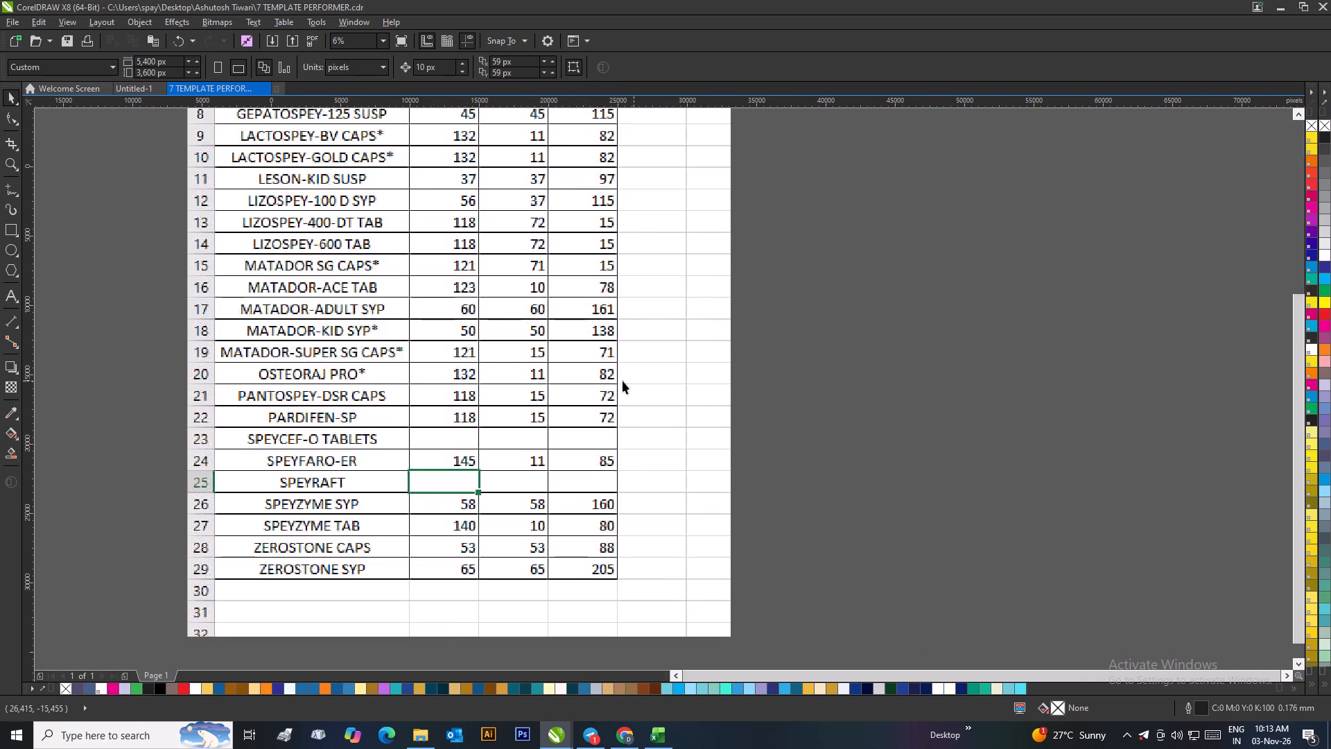
scroll(618, 381, down, 1)
scroll(598, 215, up, 1)
scroll(663, 389, down, 1)
scroll(657, 404, up, 1)
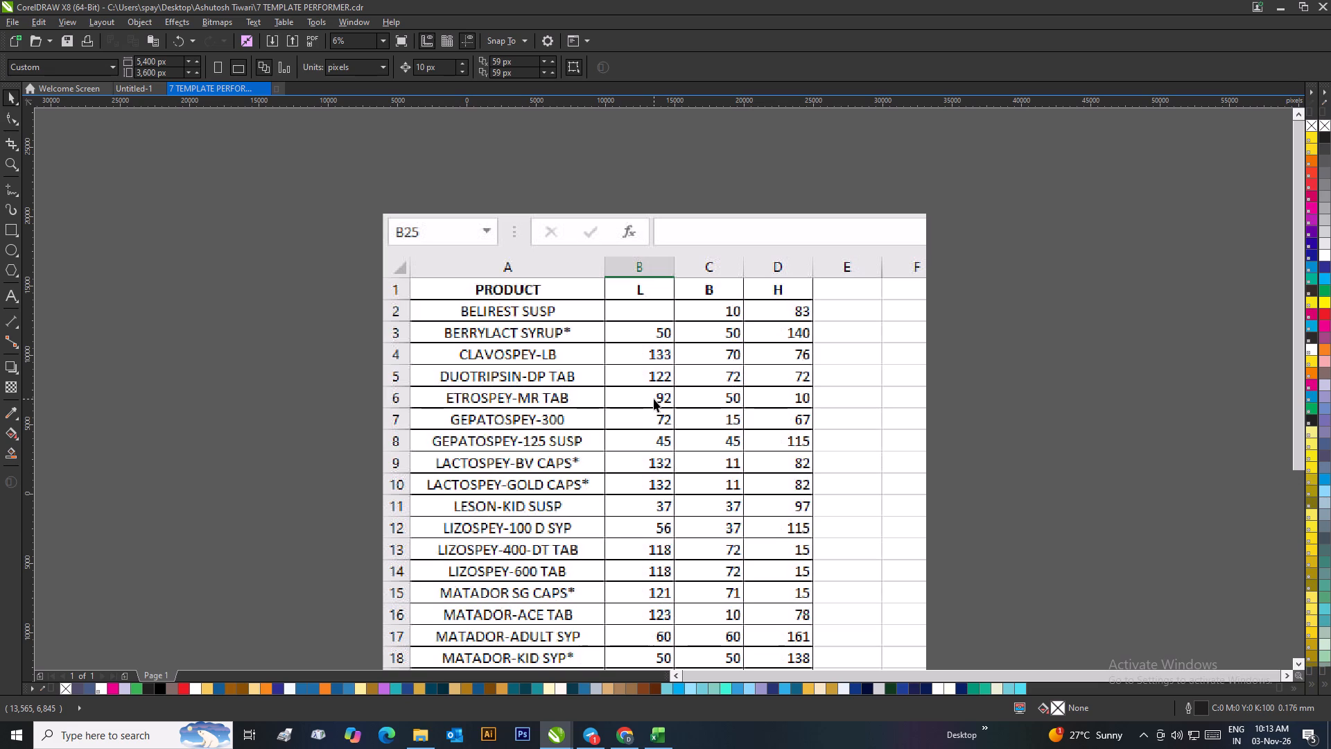
scroll(660, 389, down, 2)
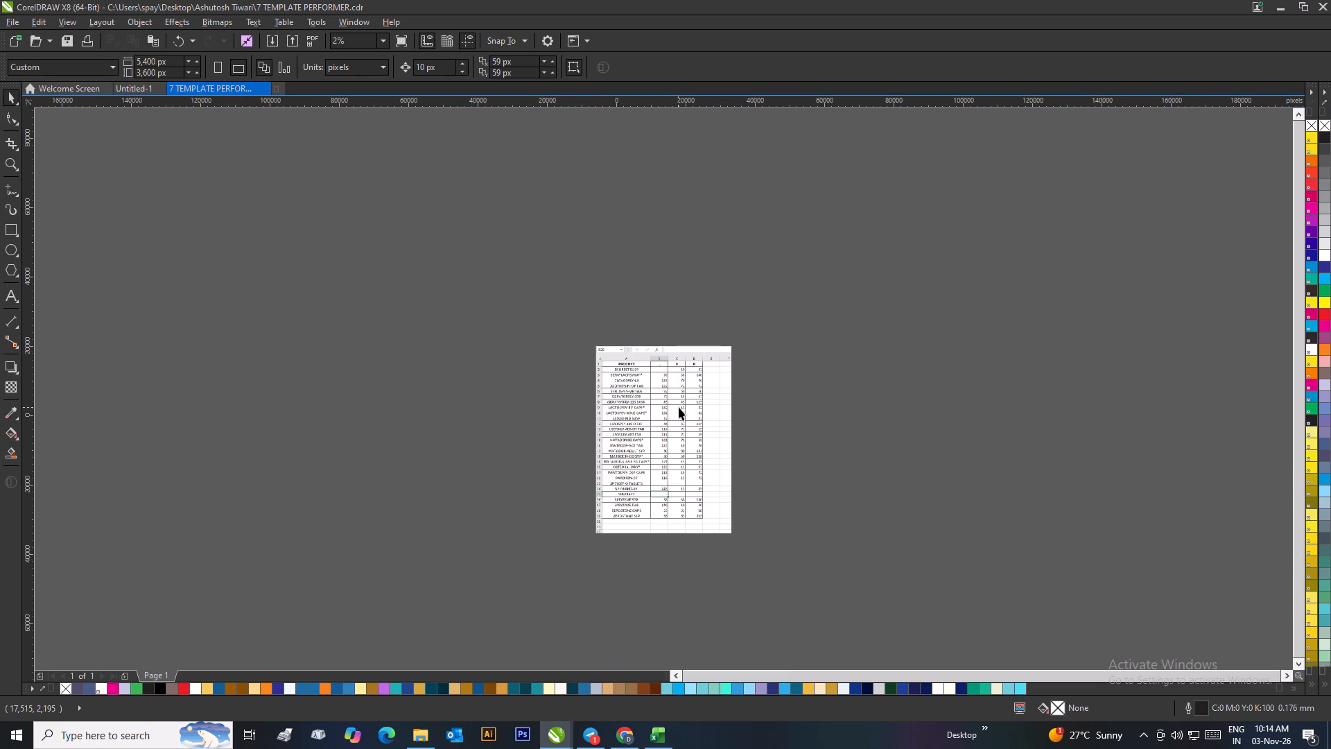
scroll(697, 391, up, 1)
scroll(535, 343, up, 1)
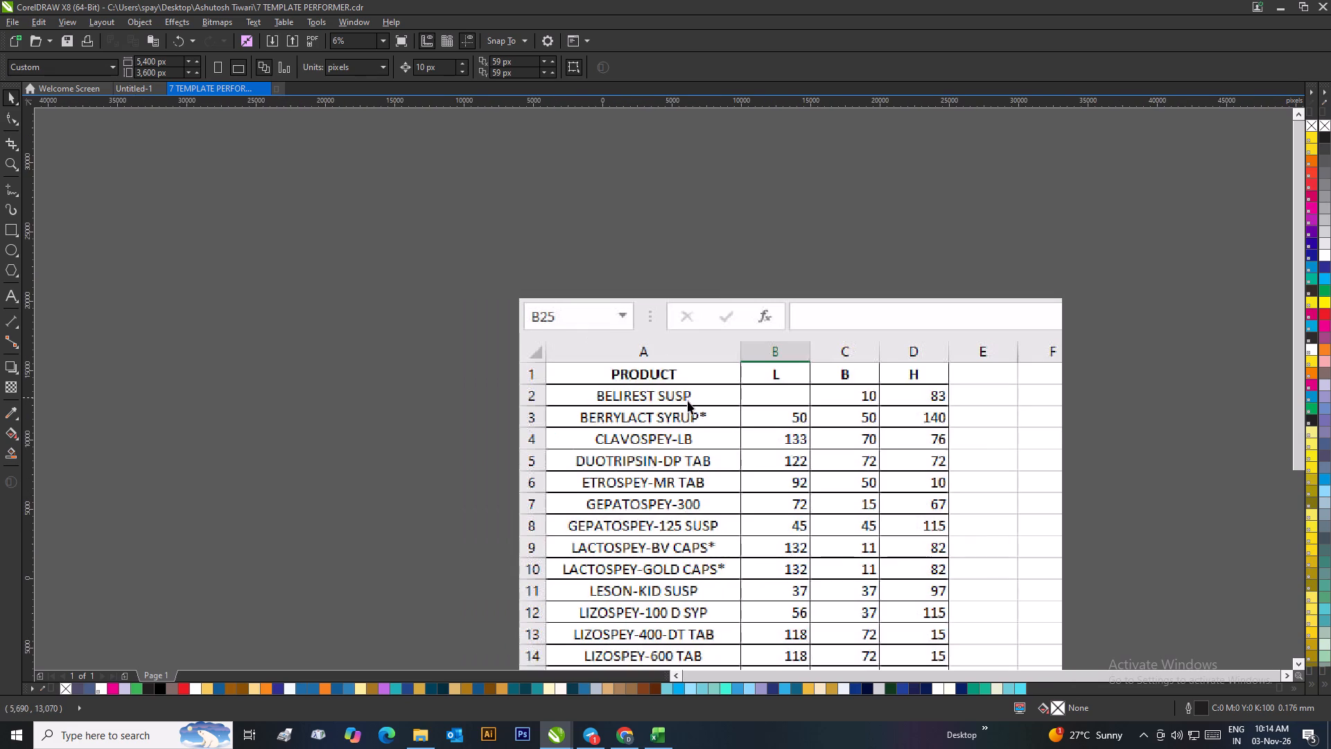
scroll(733, 422, up, 1)
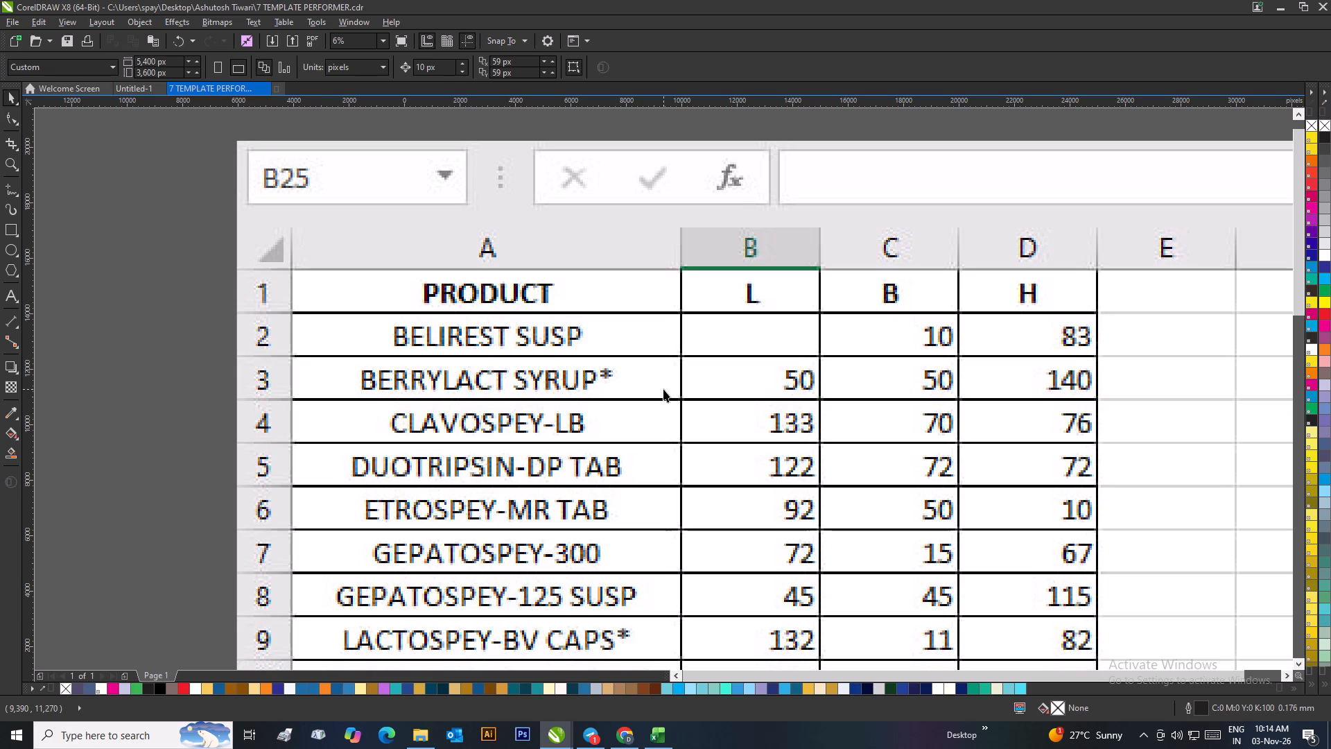
scroll(695, 429, down, 3)
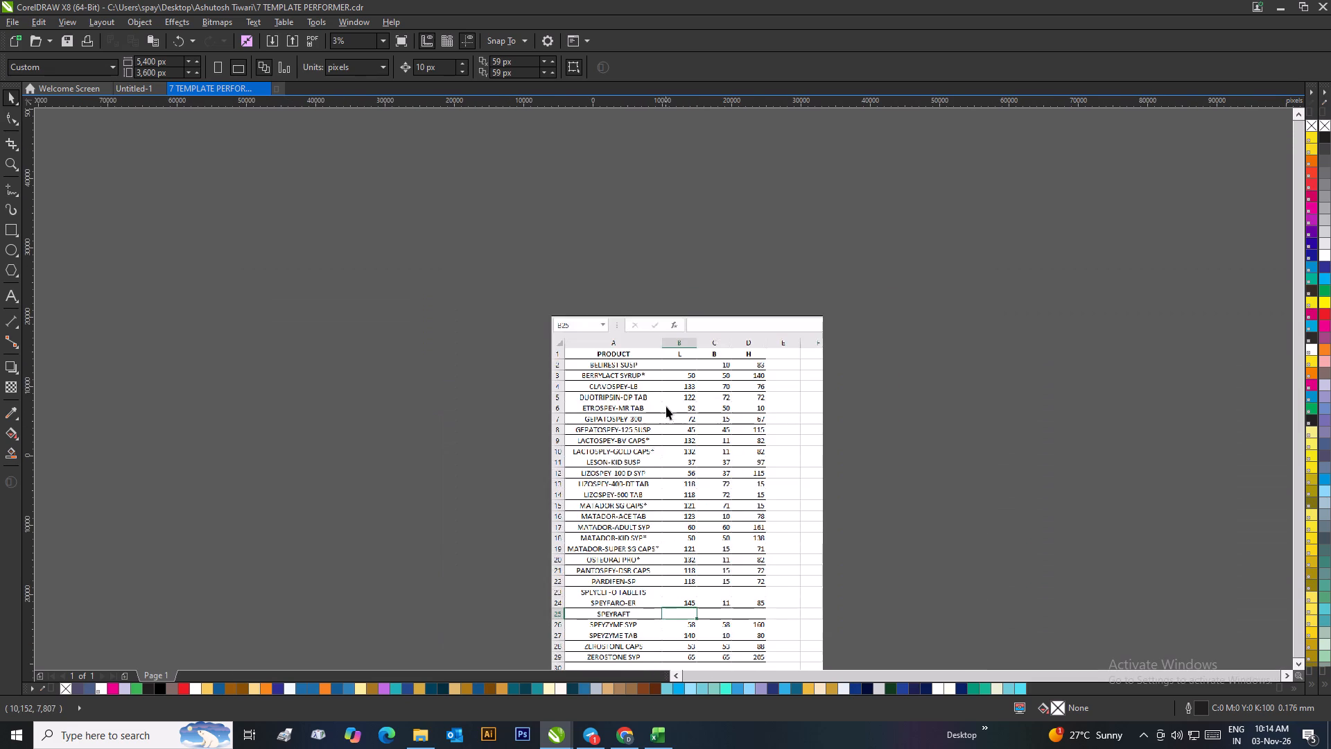
scroll(667, 408, down, 1)
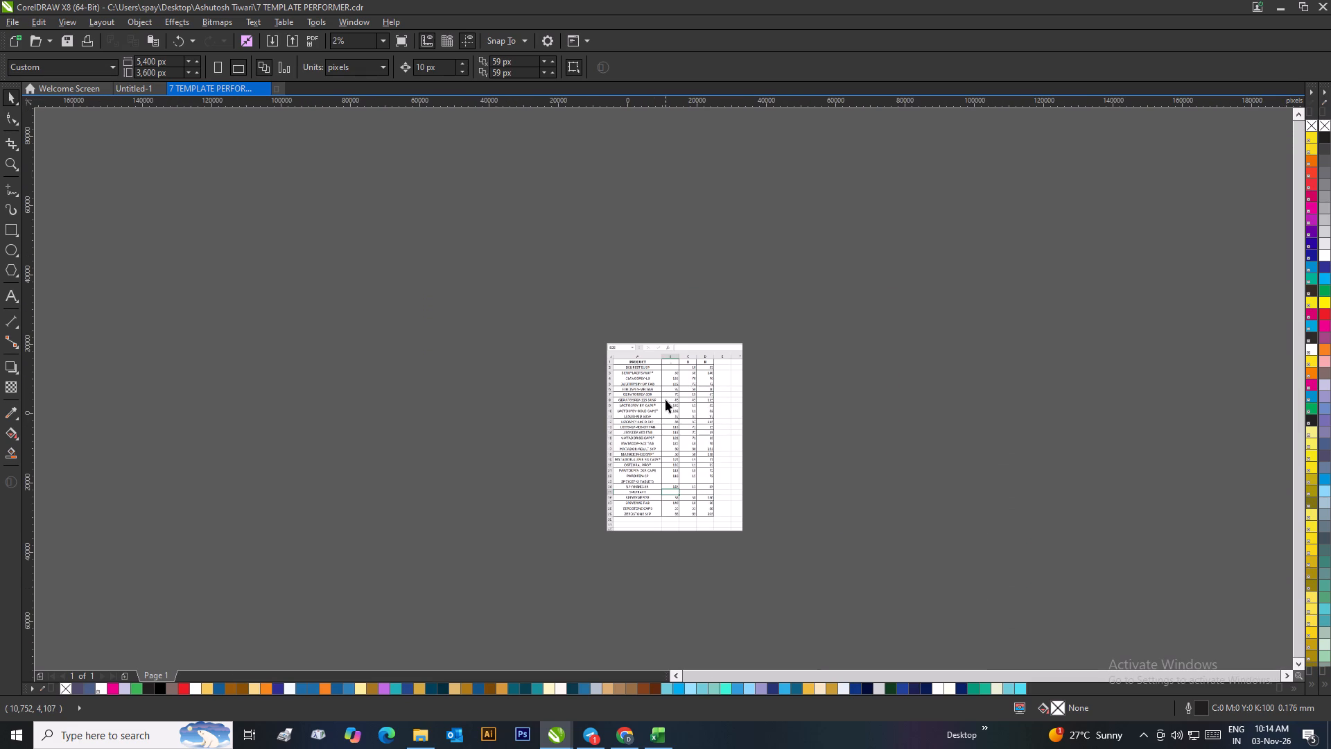
scroll(679, 380, up, 2)
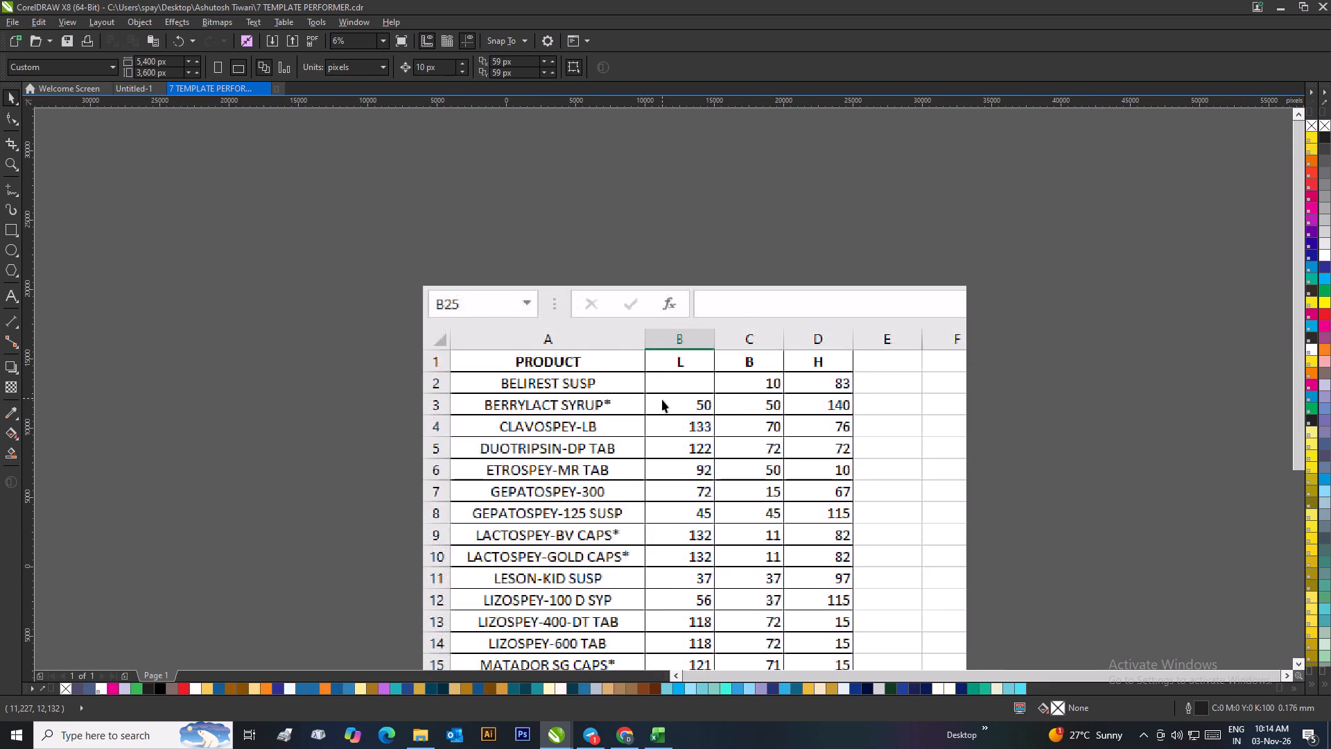
scroll(641, 463, up, 1)
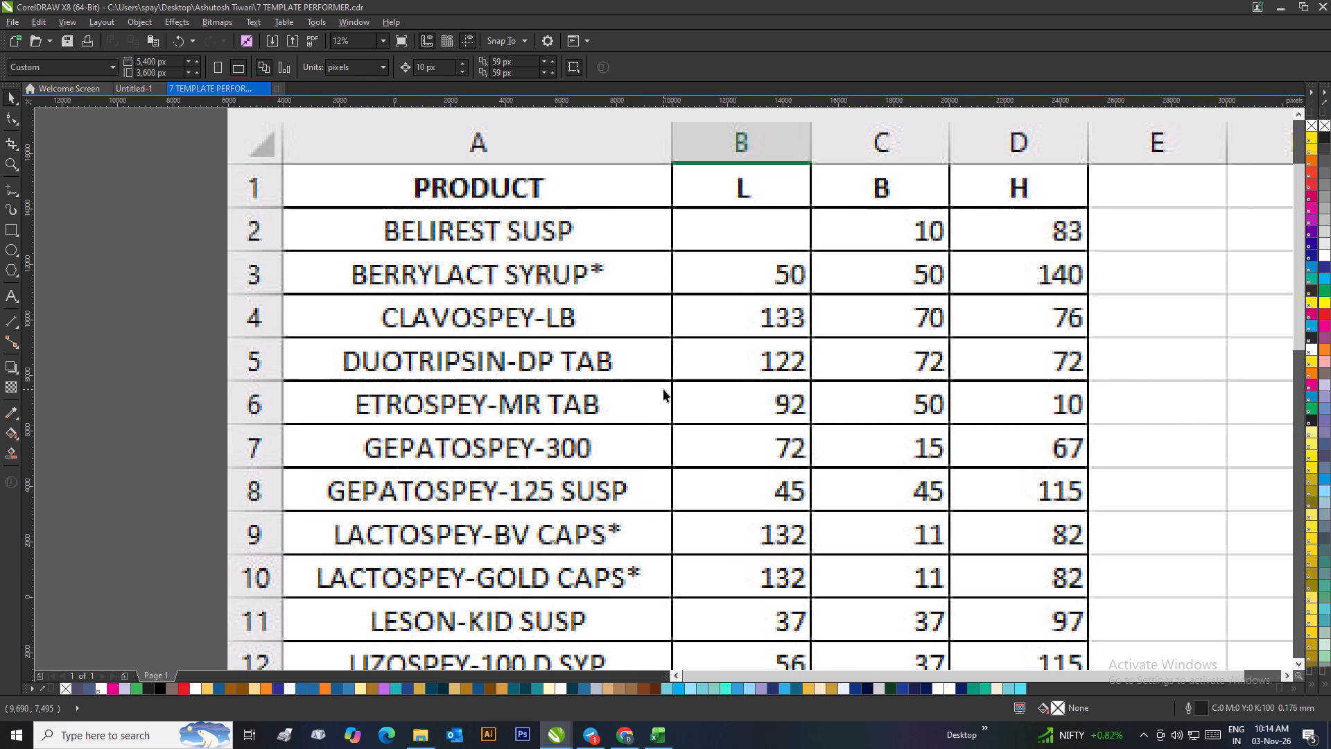
scroll(663, 389, down, 4)
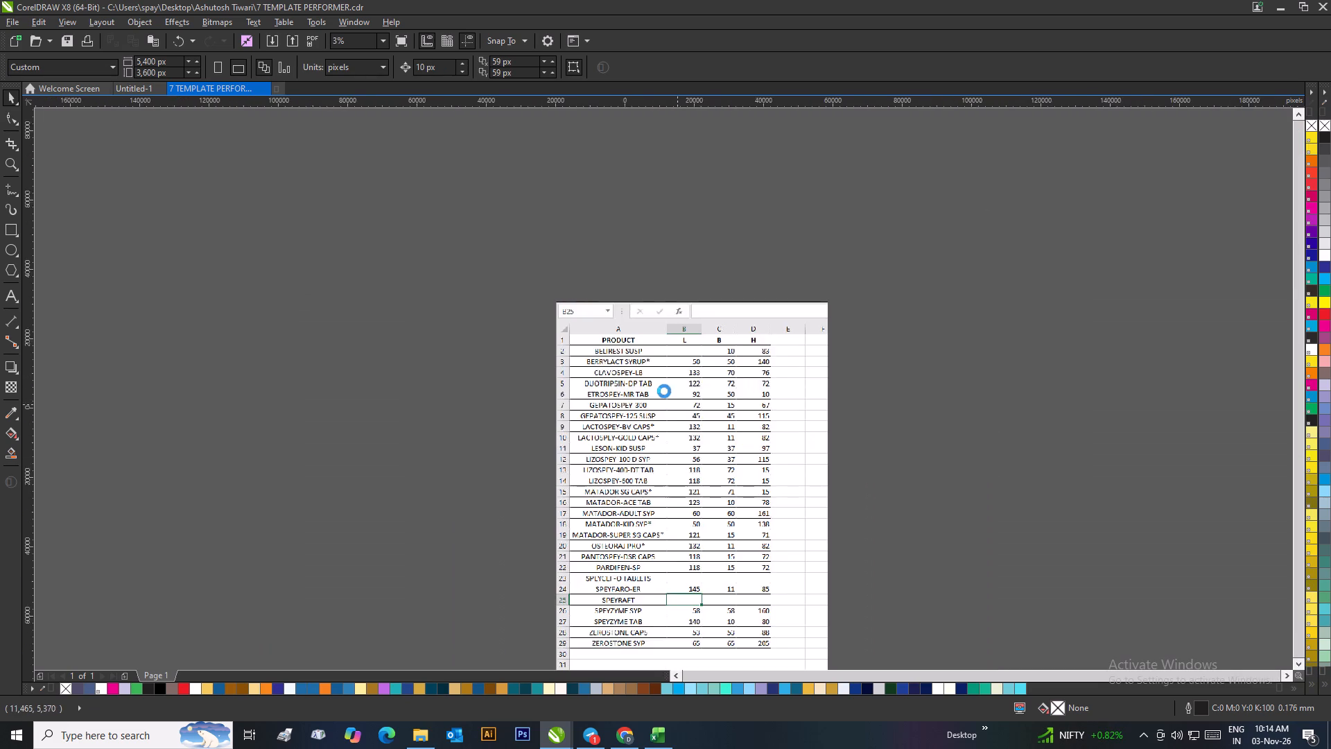
scroll(688, 409, up, 2)
scroll(632, 269, up, 1)
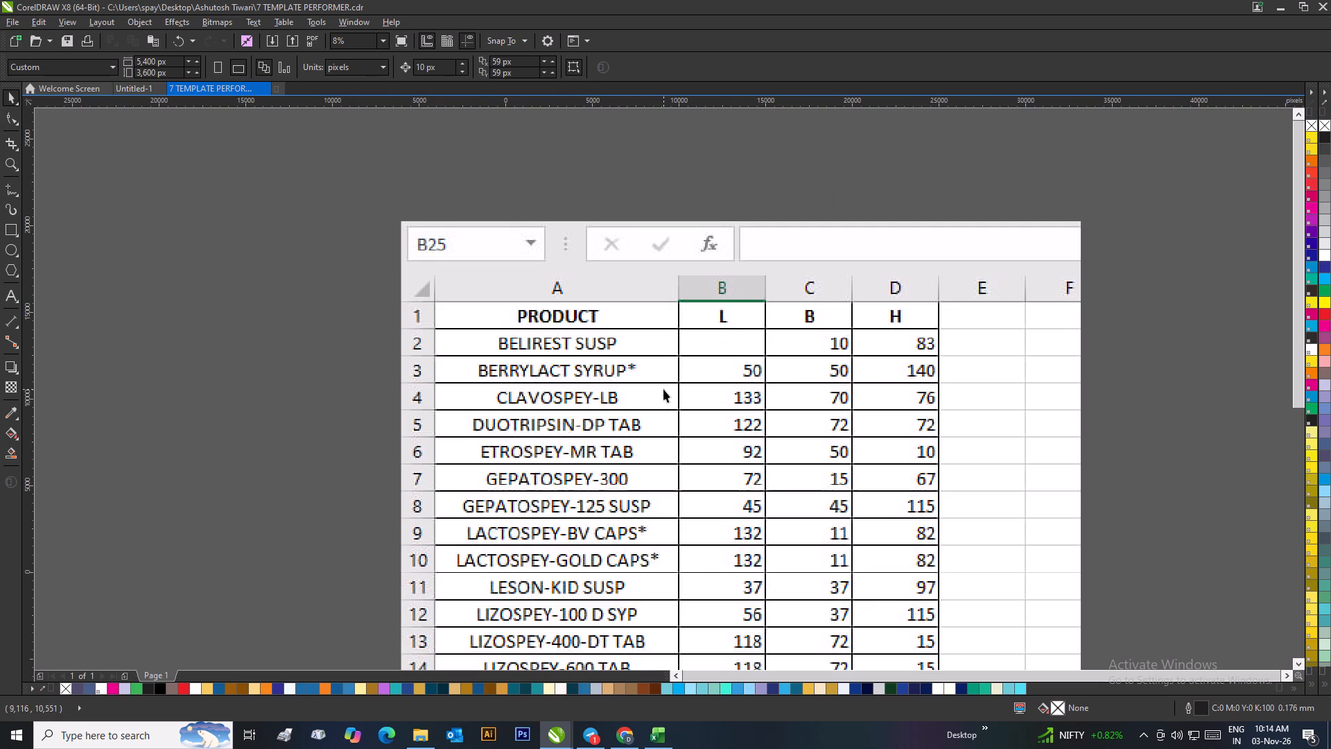
scroll(663, 389, down, 1)
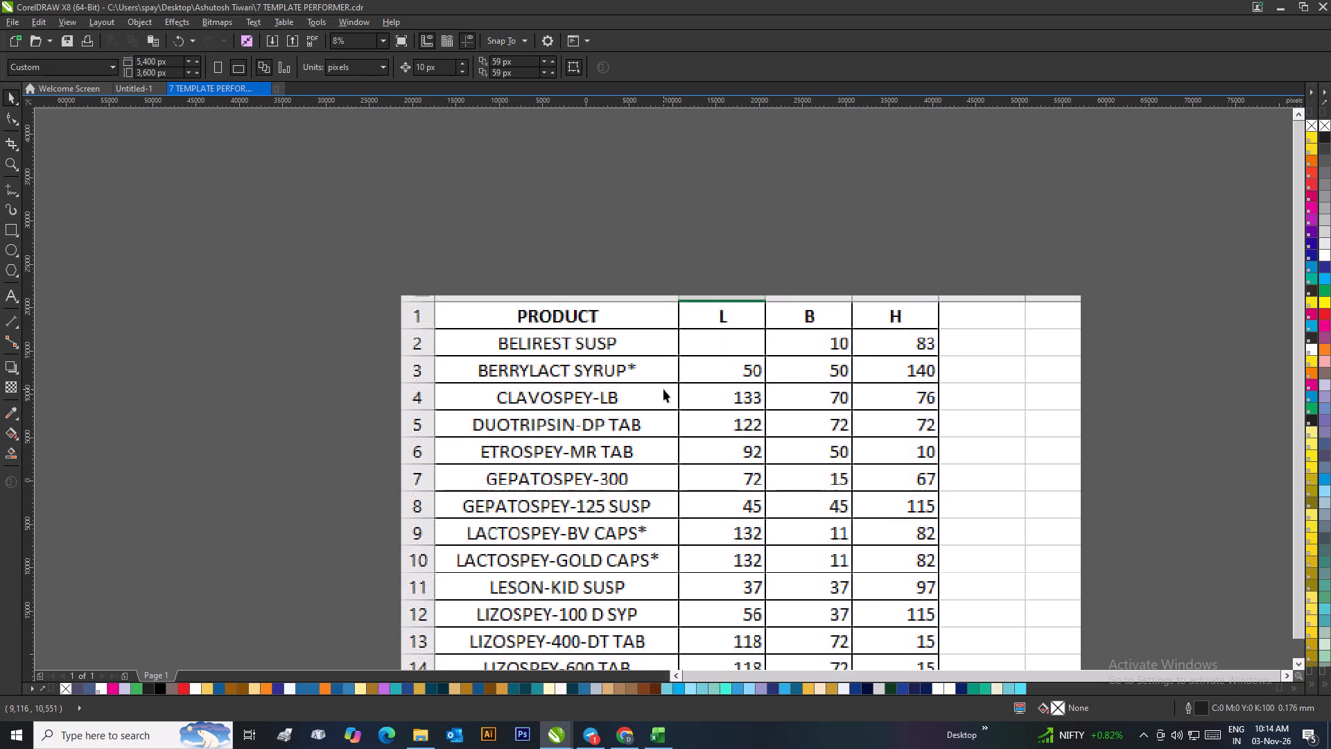
Open the Belirest_Unique Biotech drawing from the UniqueBiotech folder under India > Belirest.
key(ctrl+o)
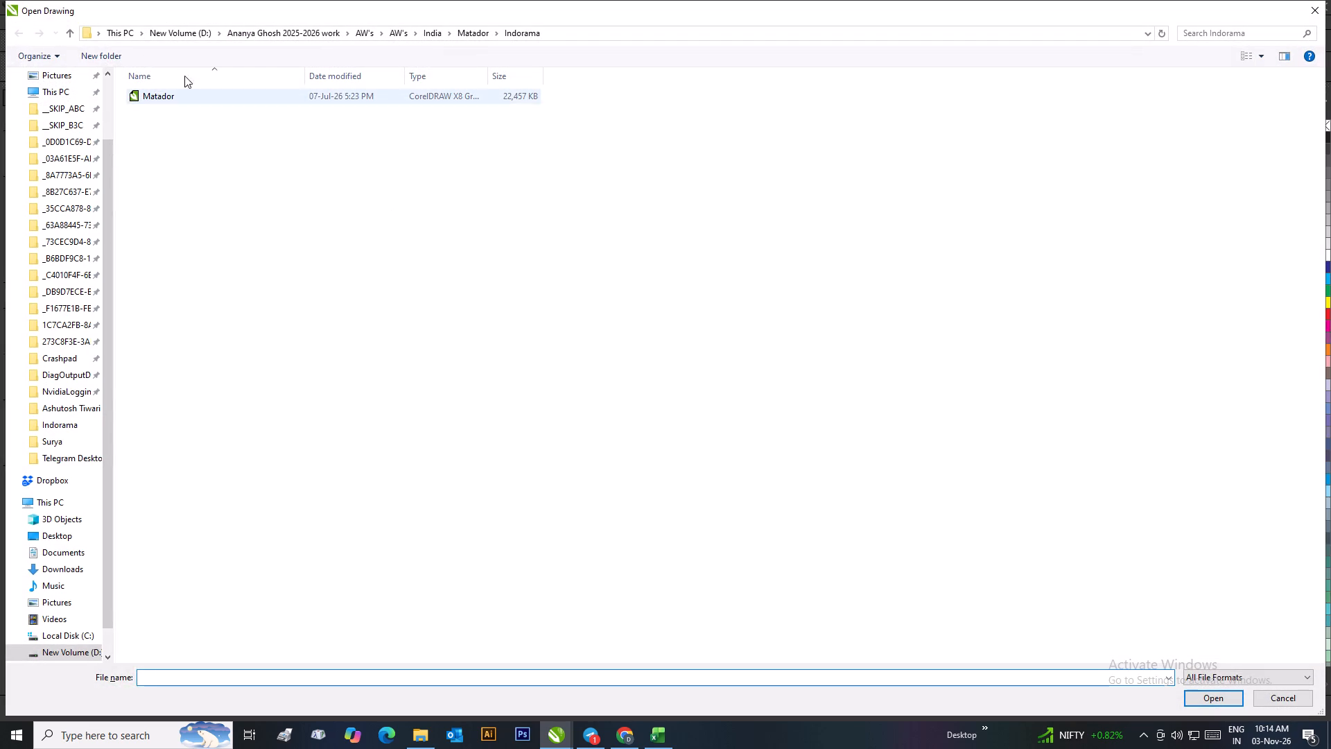
click(77, 39)
click(78, 38)
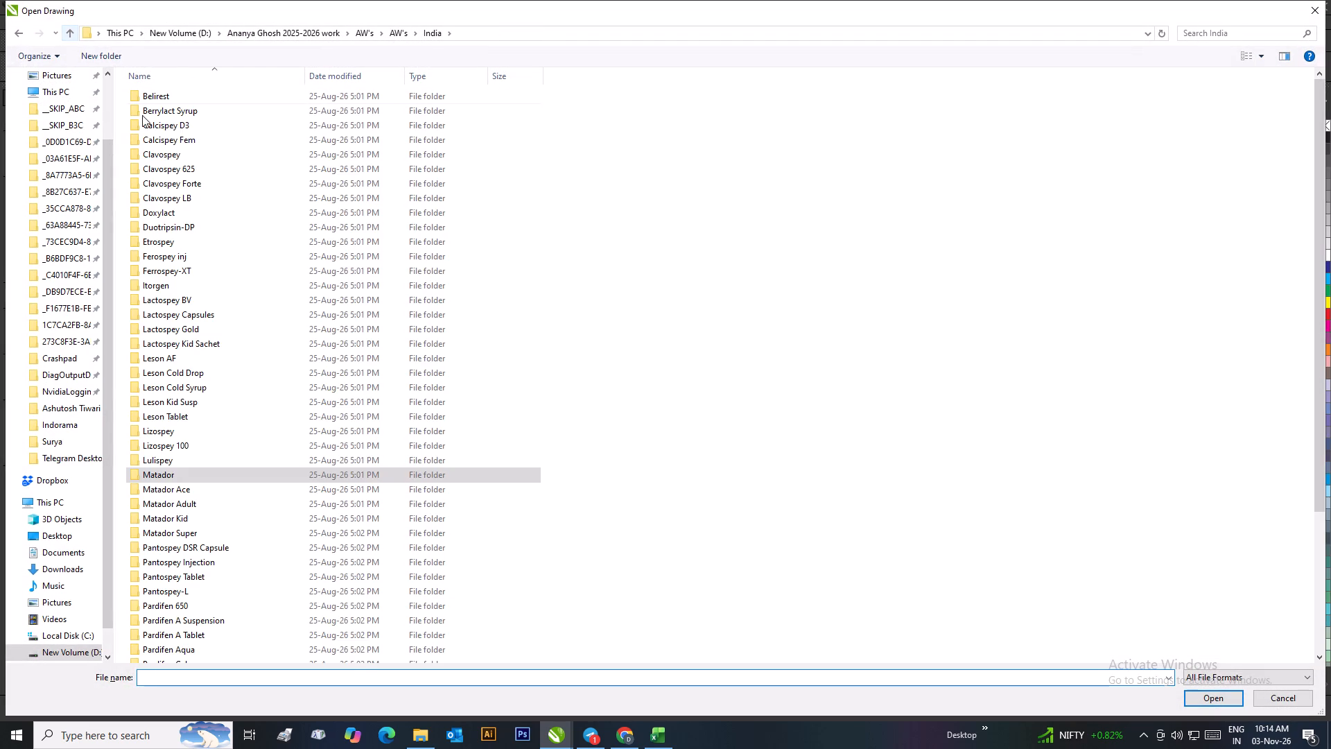
double_click(168, 89)
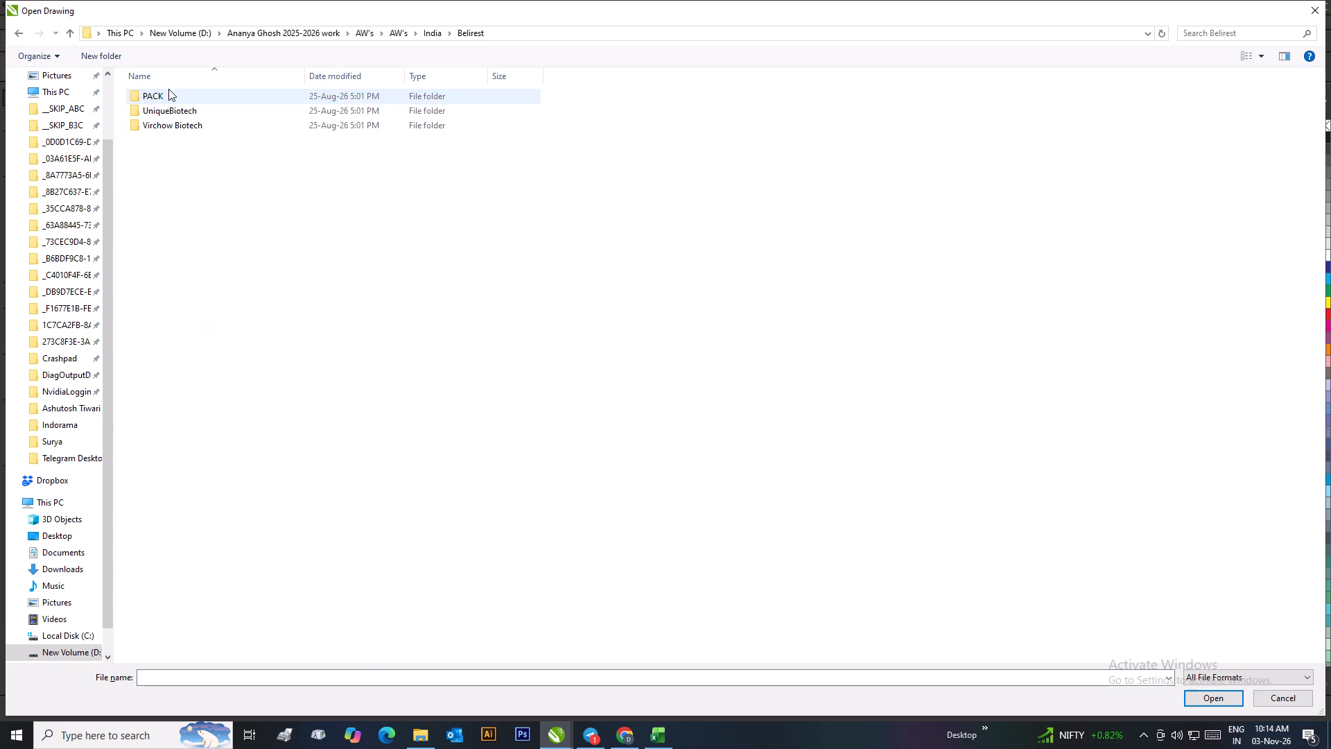
double_click(176, 107)
double_click(189, 126)
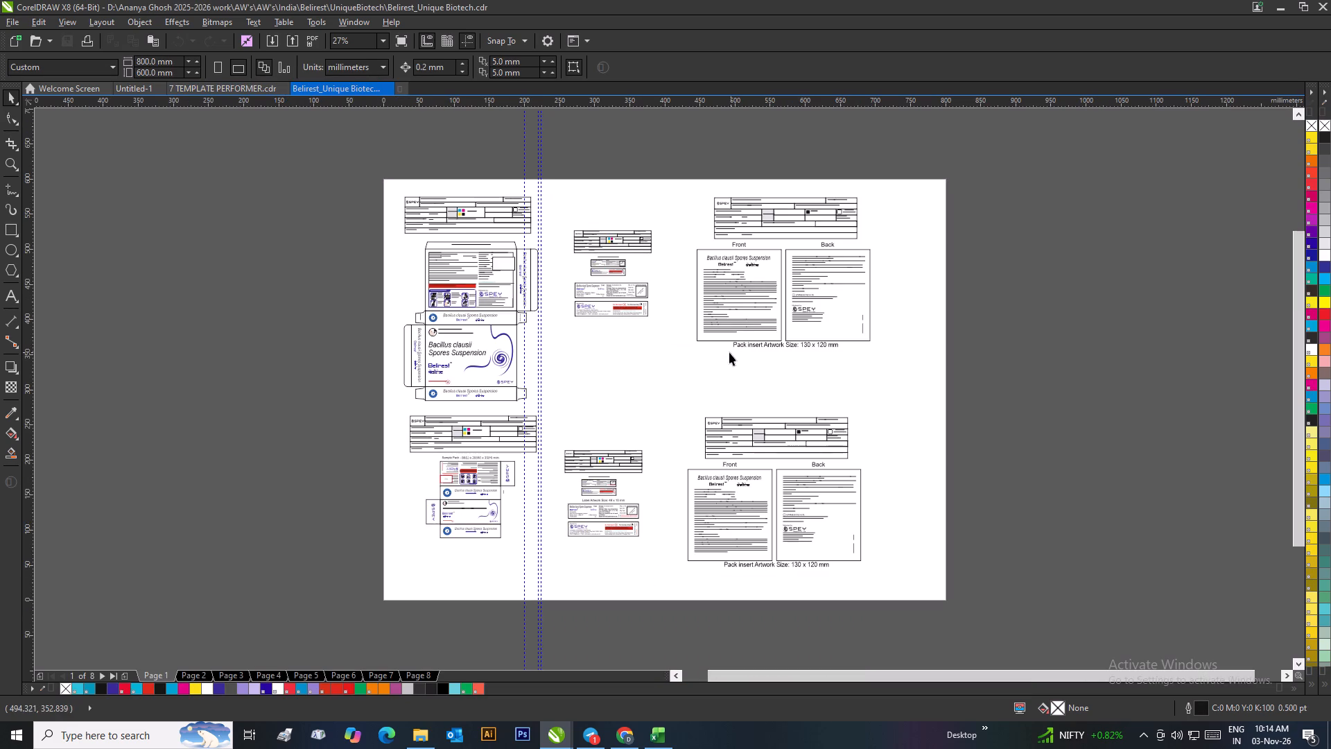
Go to page 3 and examine the Belirest carton artwork, especially its manufacturer details beside the warning box.
click(195, 671)
click(231, 673)
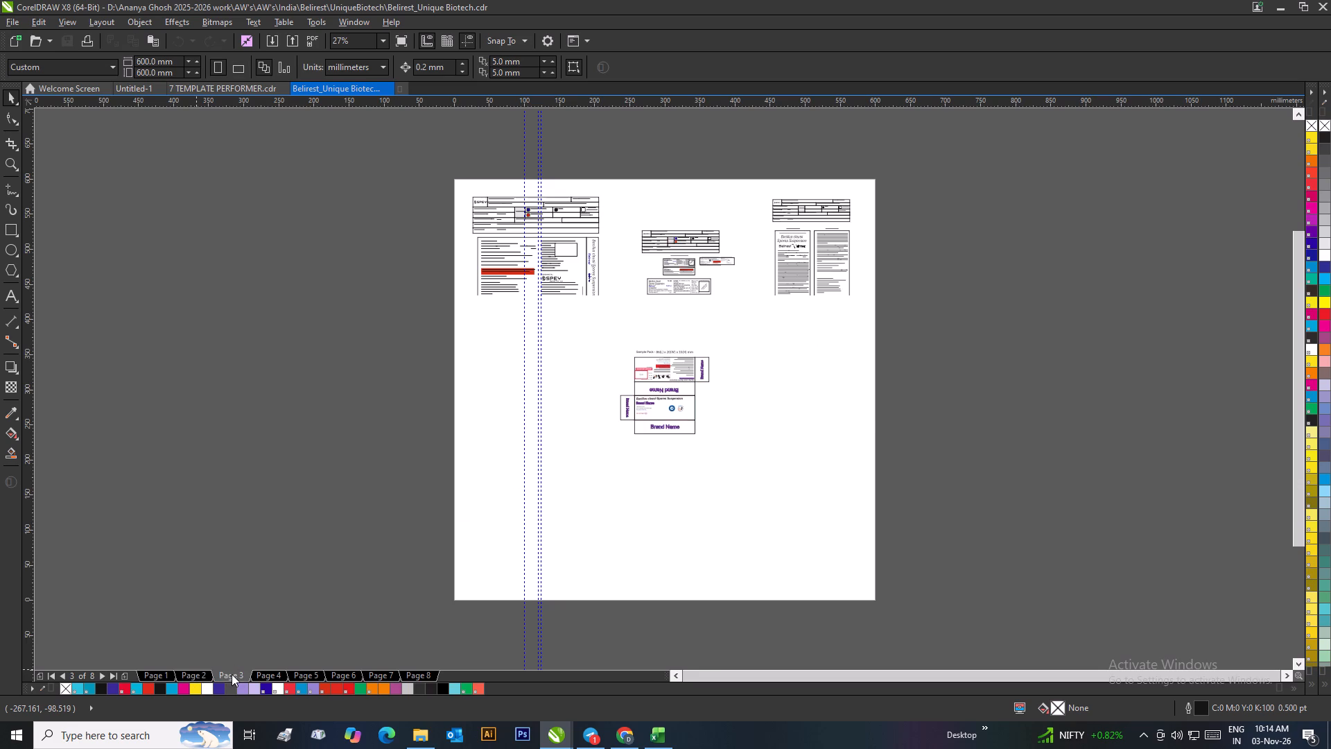
scroll(565, 268, up, 3)
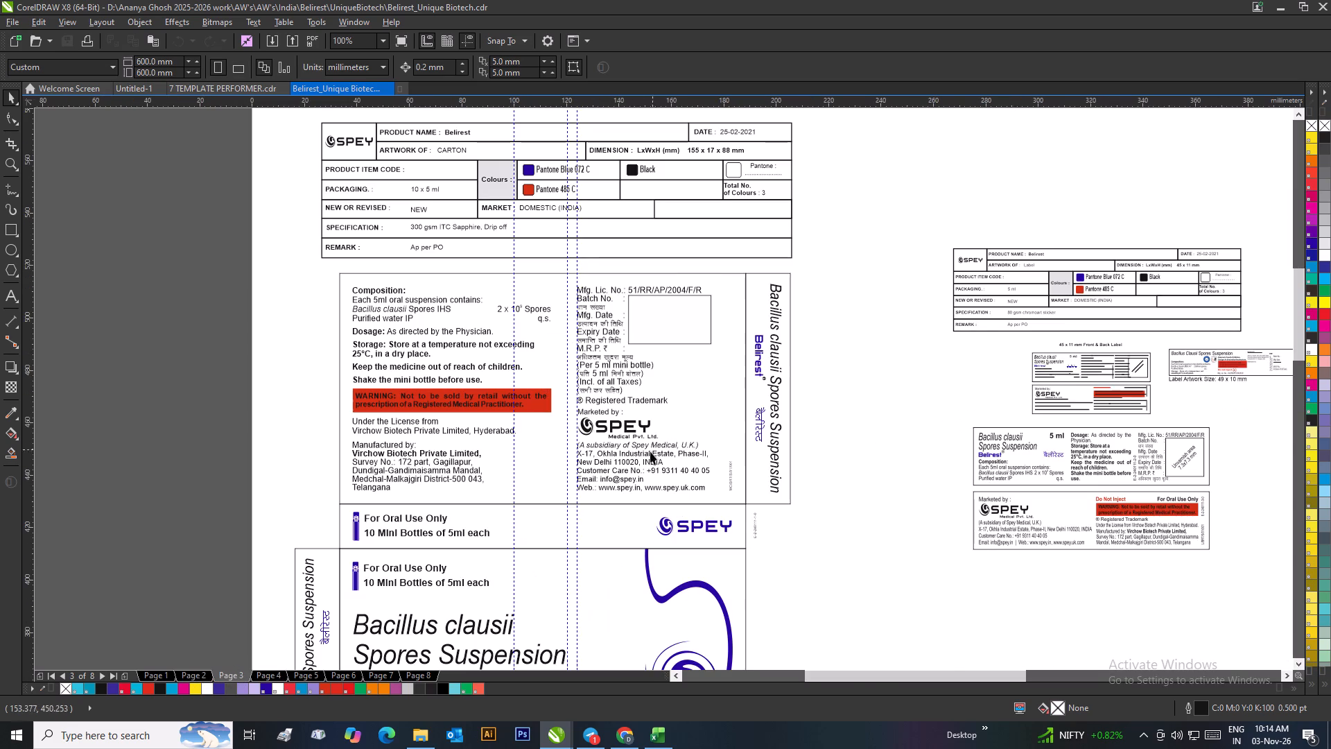
scroll(427, 474, up, 1)
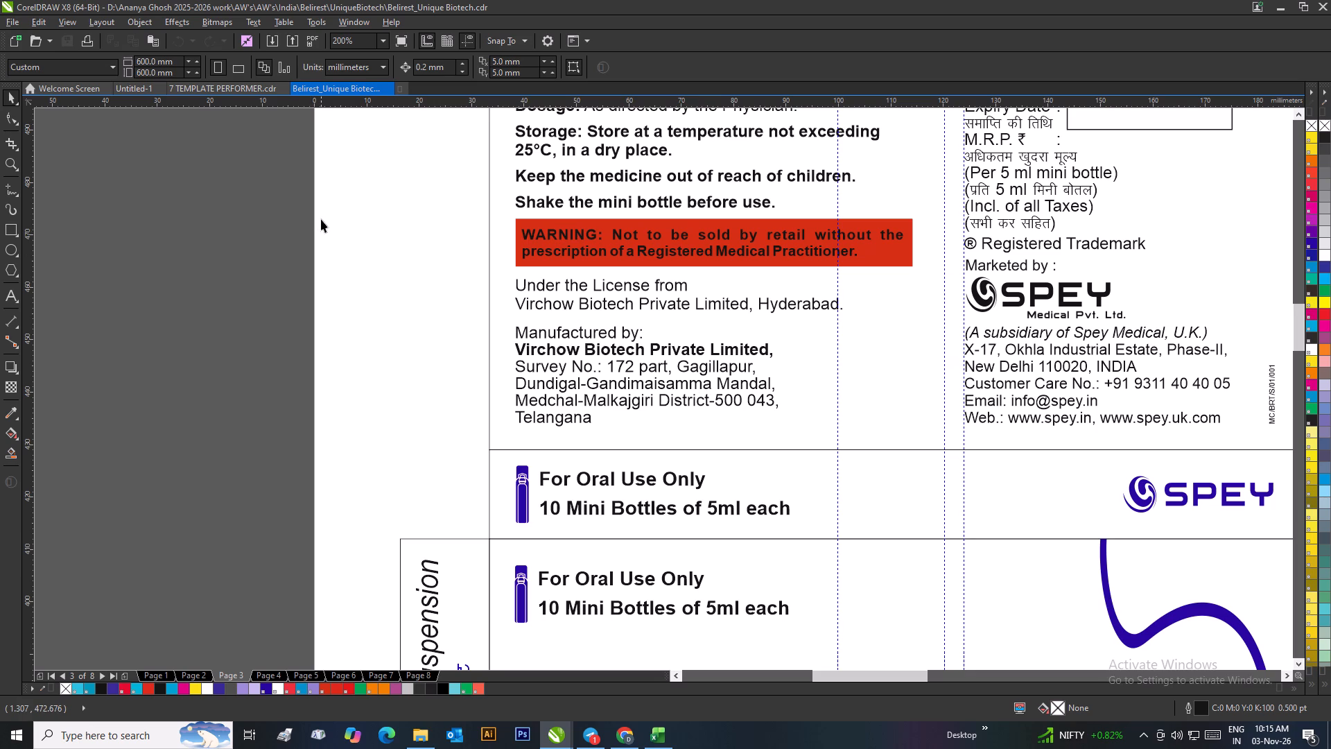
click(149, 223)
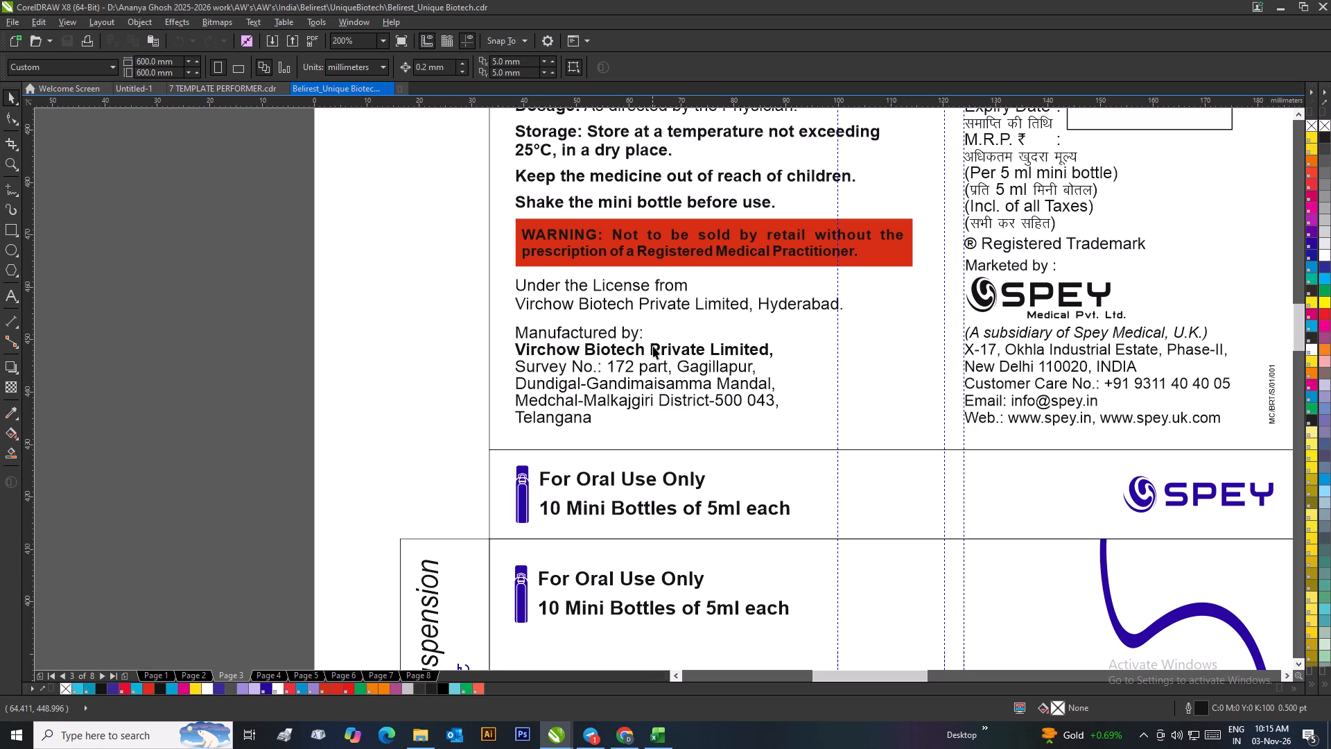
click(290, 344)
drag(293, 331, 786, 442)
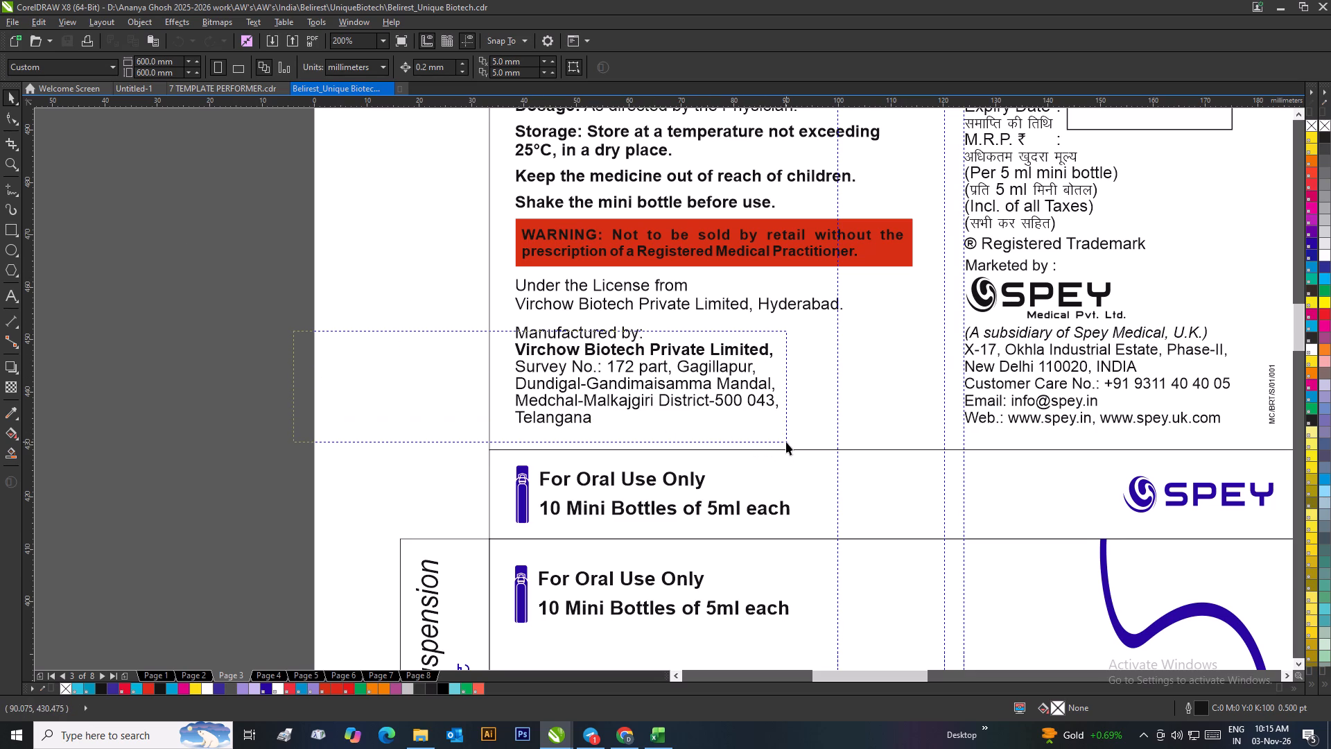
drag(786, 442, 240, 417)
drag(285, 341, 798, 431)
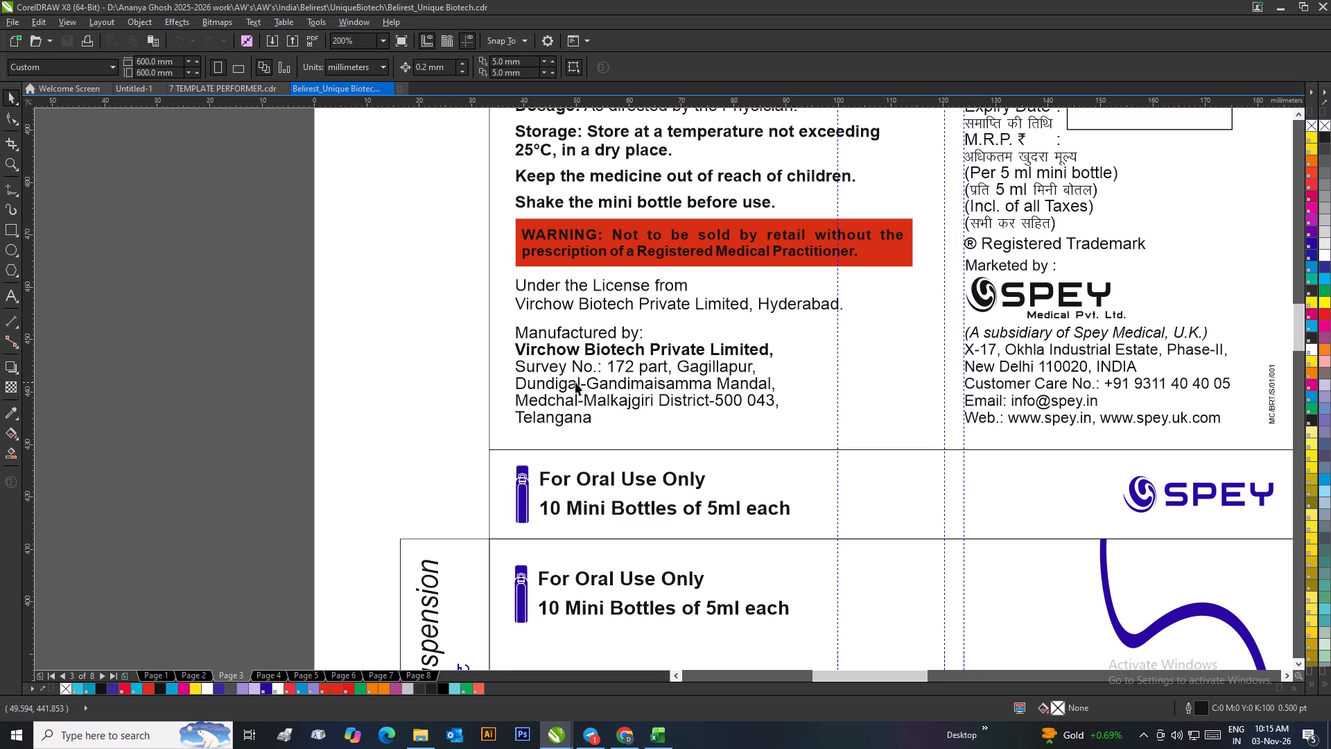
click(277, 359)
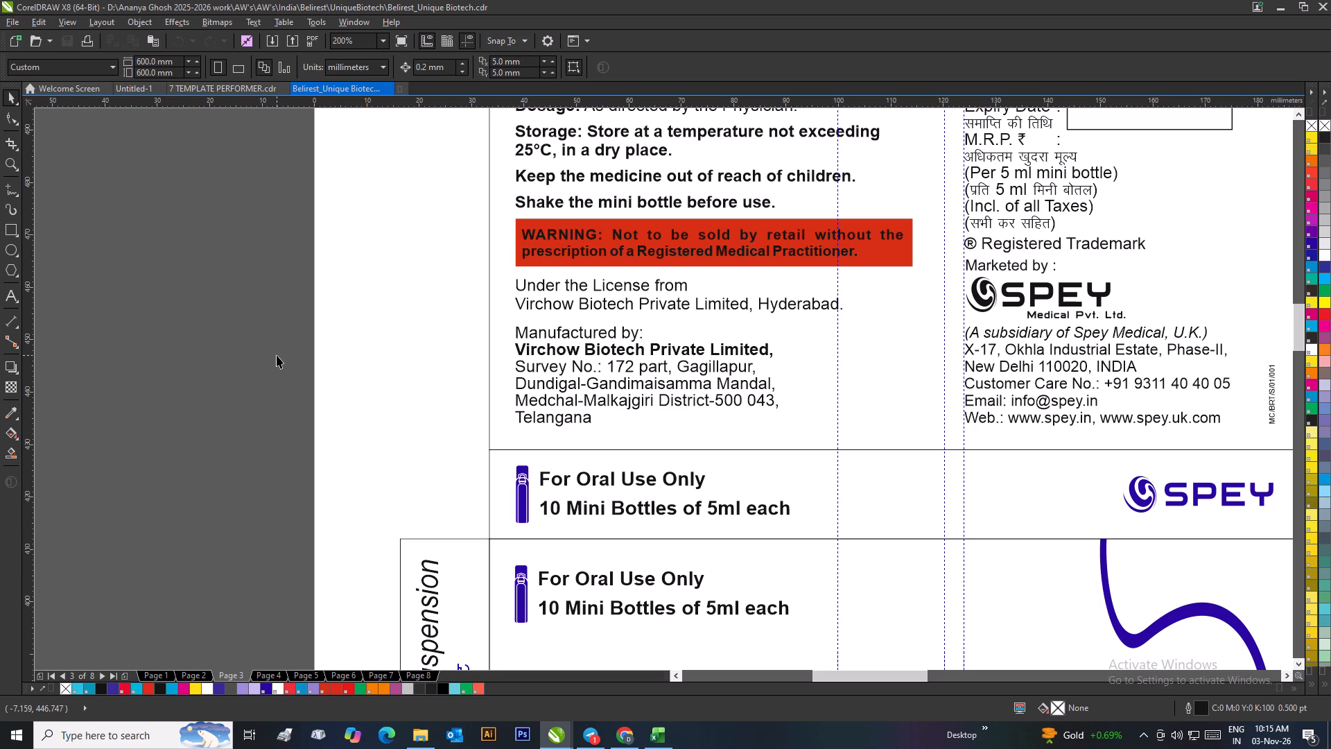
click(277, 355)
scroll(659, 363, up, 1)
scroll(663, 389, down, 1)
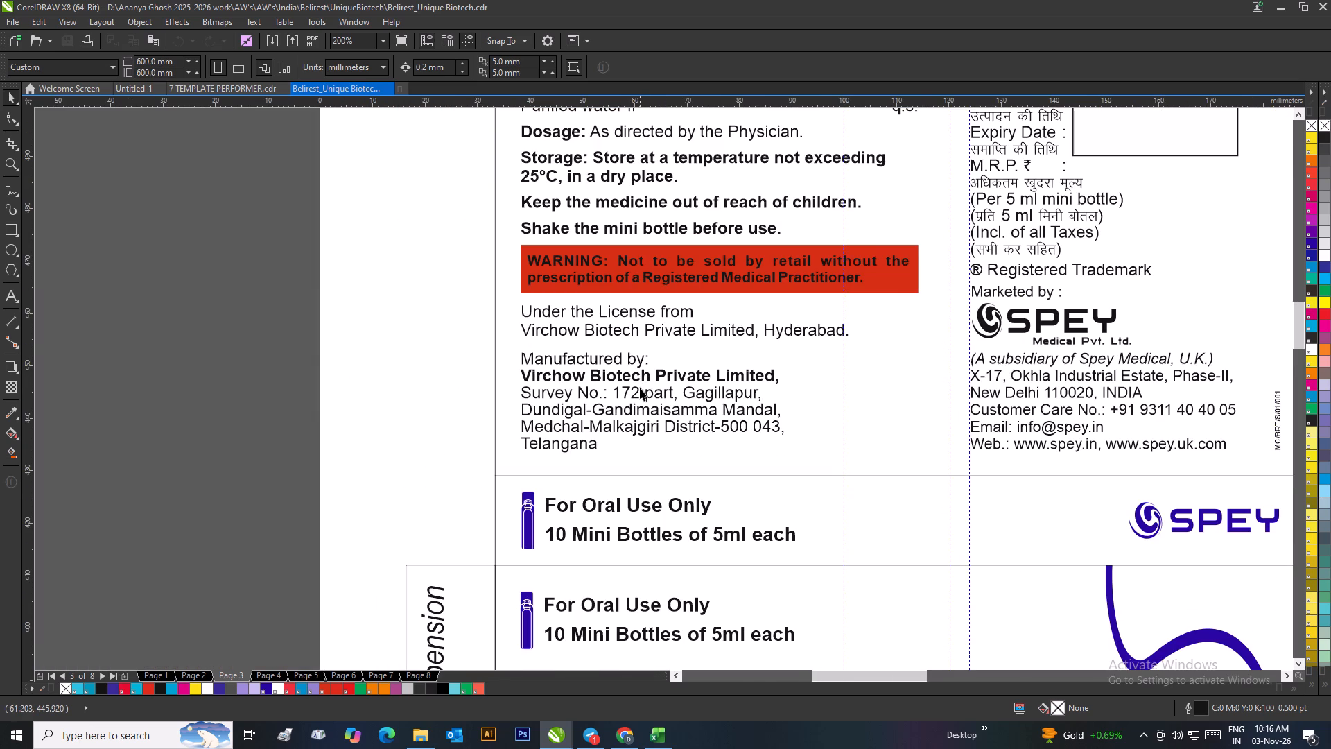
scroll(640, 388, down, 1)
scroll(663, 389, up, 1)
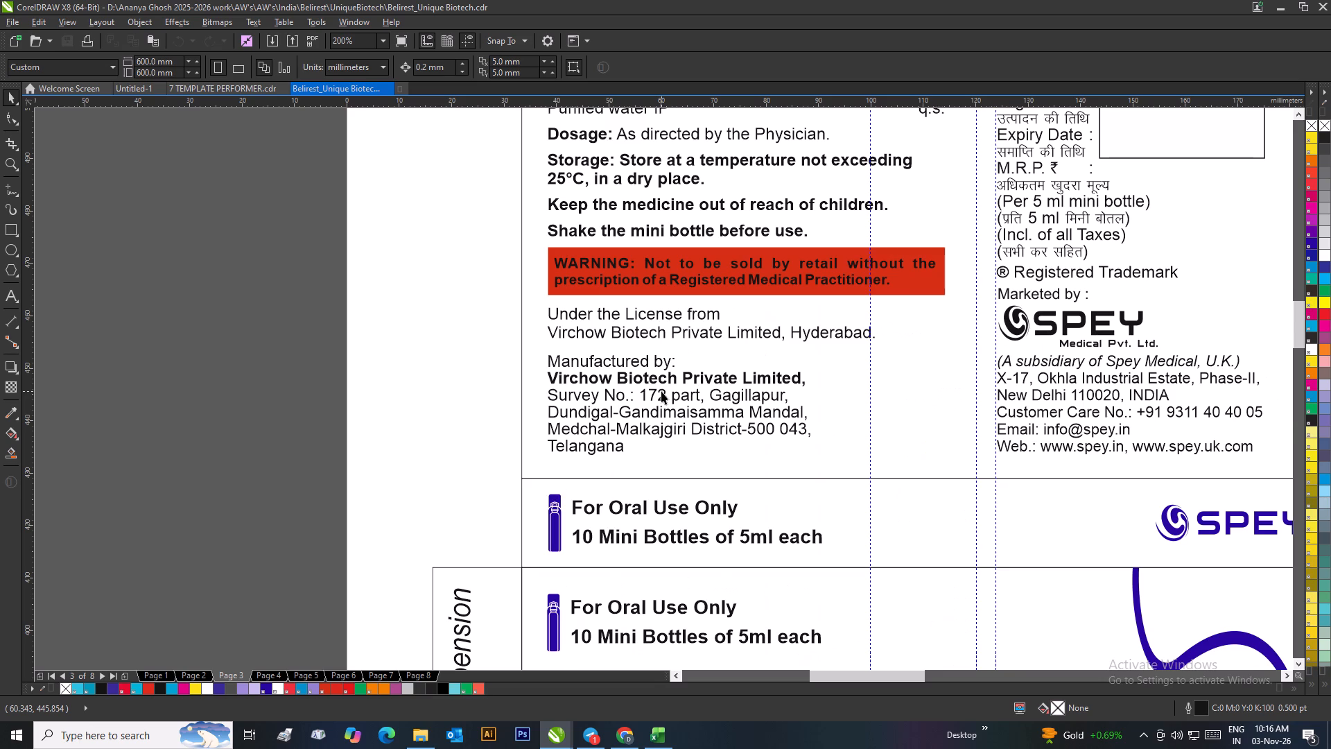
scroll(661, 391, down, 2)
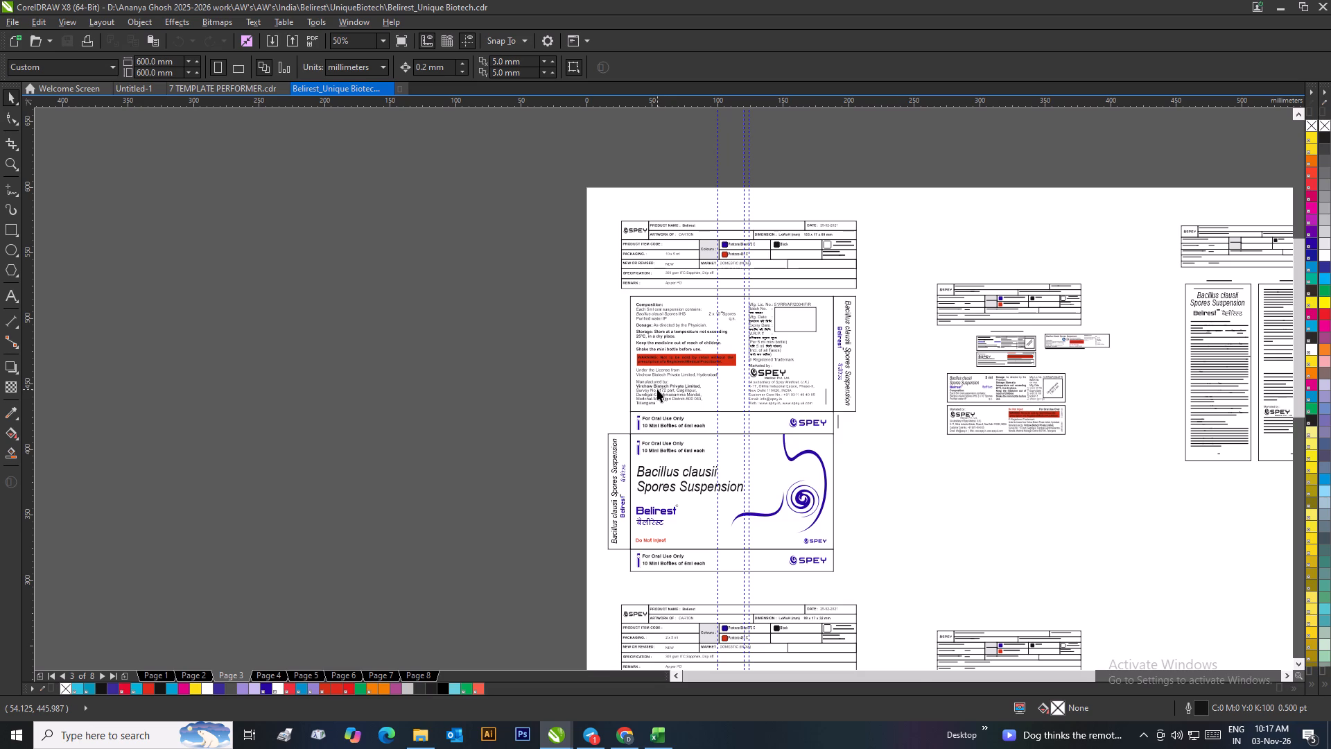
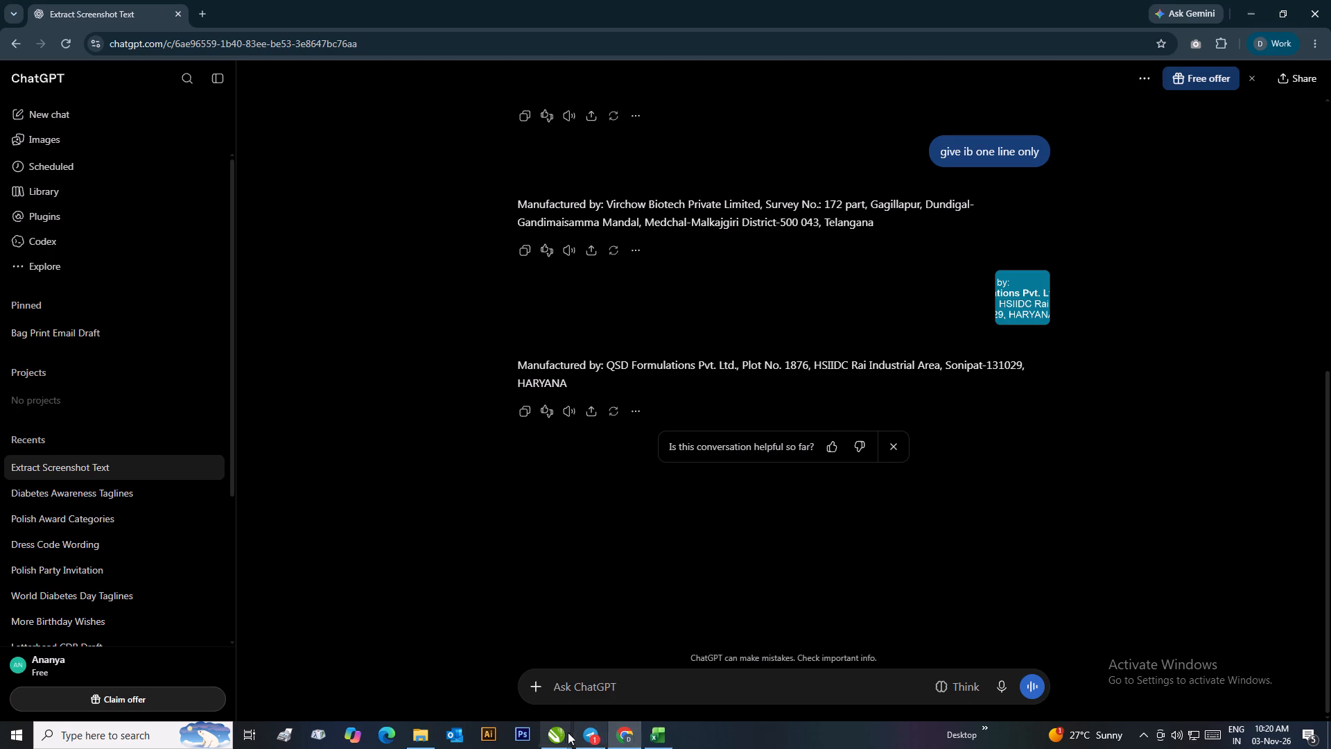
click(565, 732)
click(691, 662)
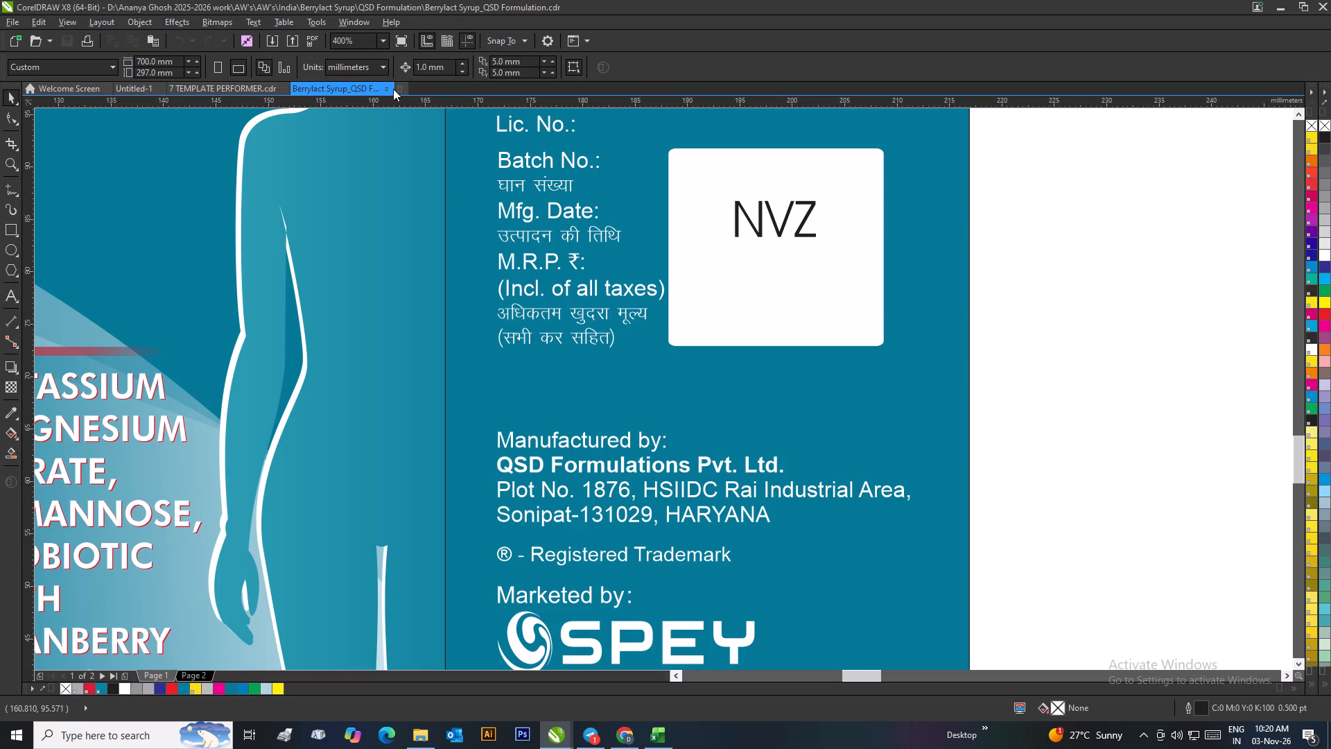
click(383, 88)
click(385, 87)
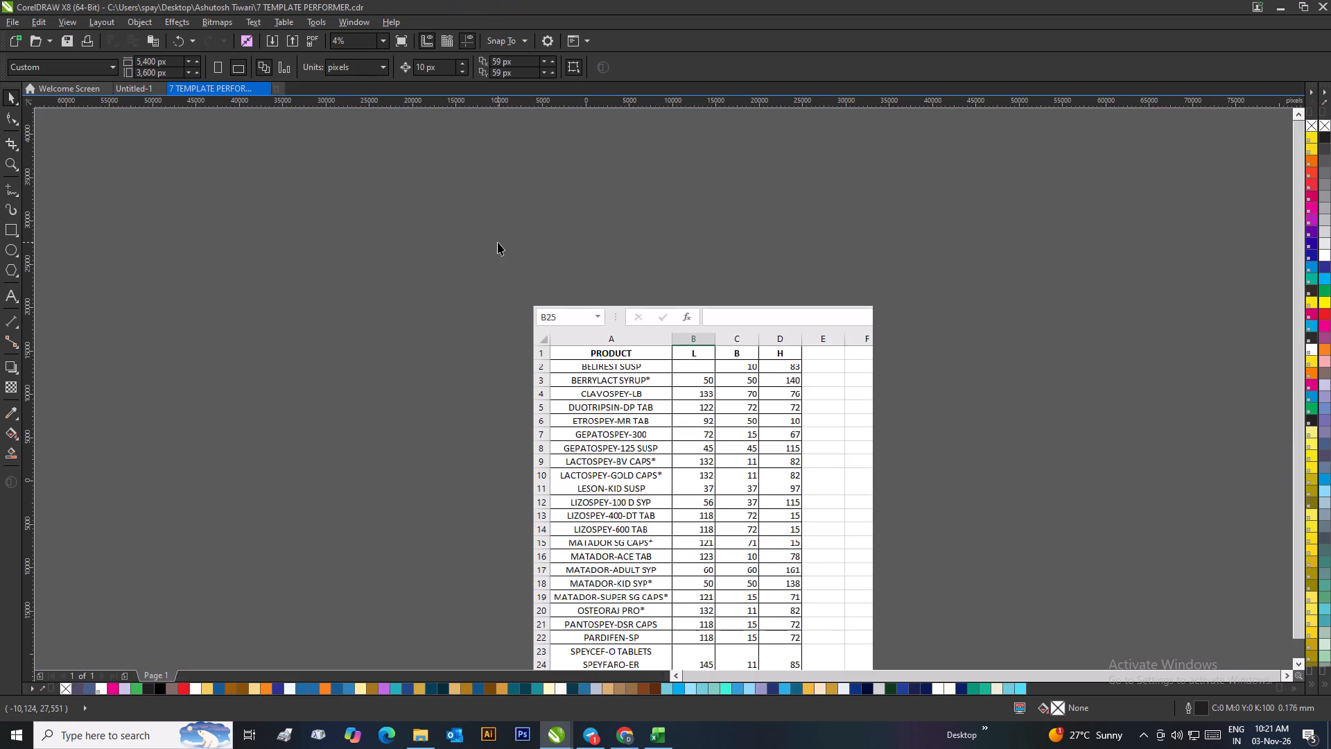
Start opening another product drawing in CorelDRAW.
key(ctrl+o)
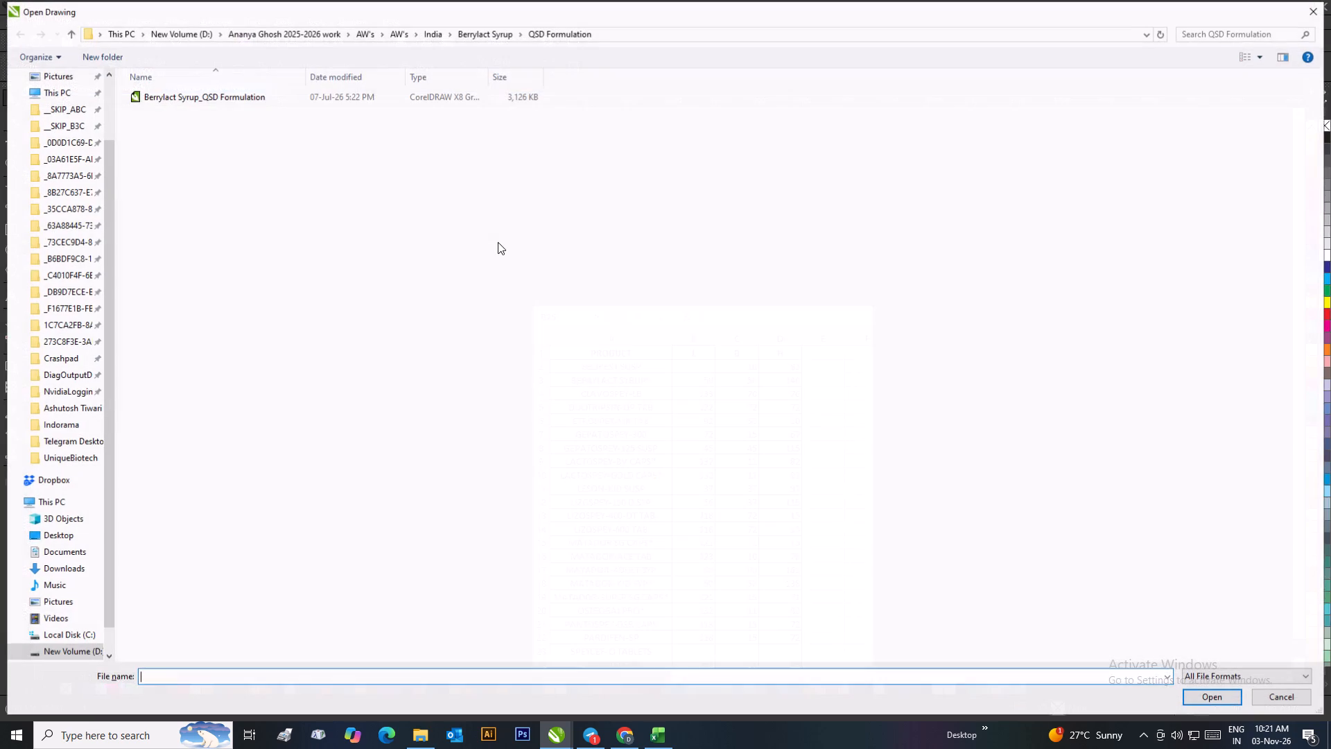
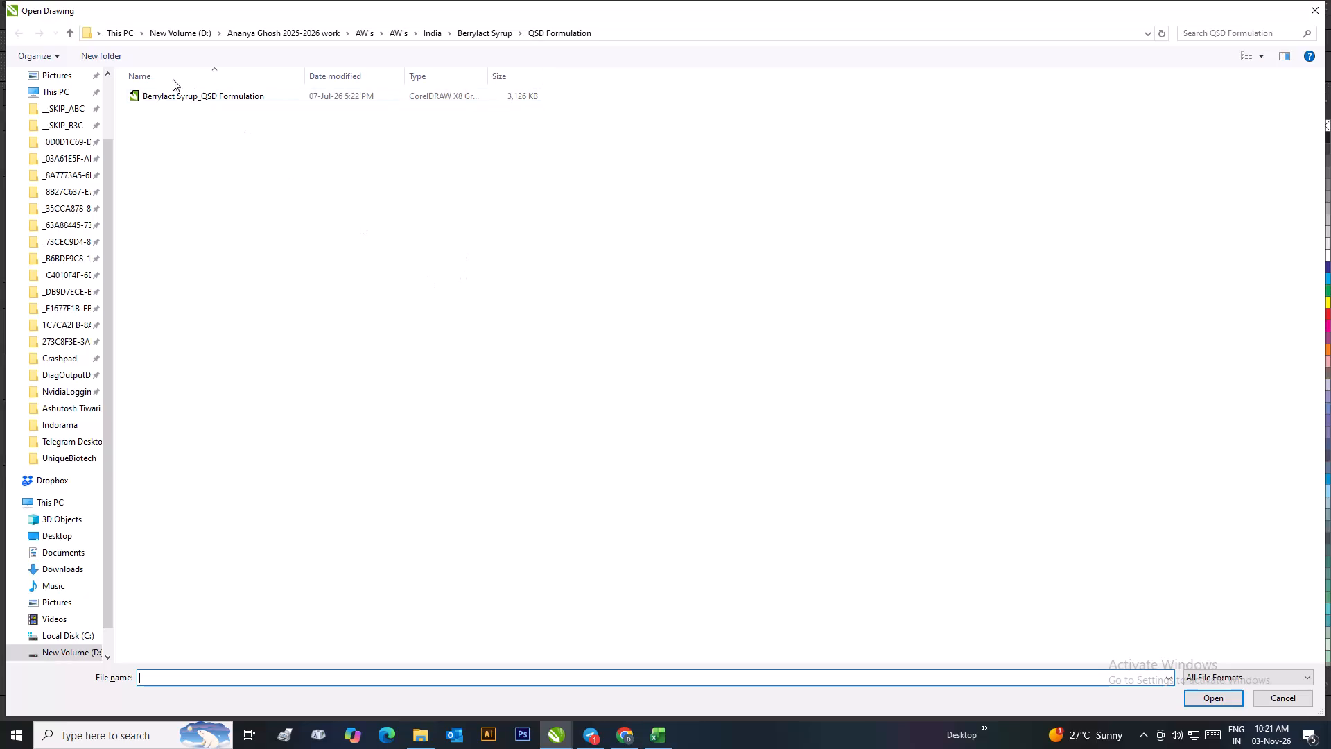
Look through the QSD Formulation and Aarti Healthcare subfolders of the Berrylact Syrup artwork folder for drawings.
click(70, 26)
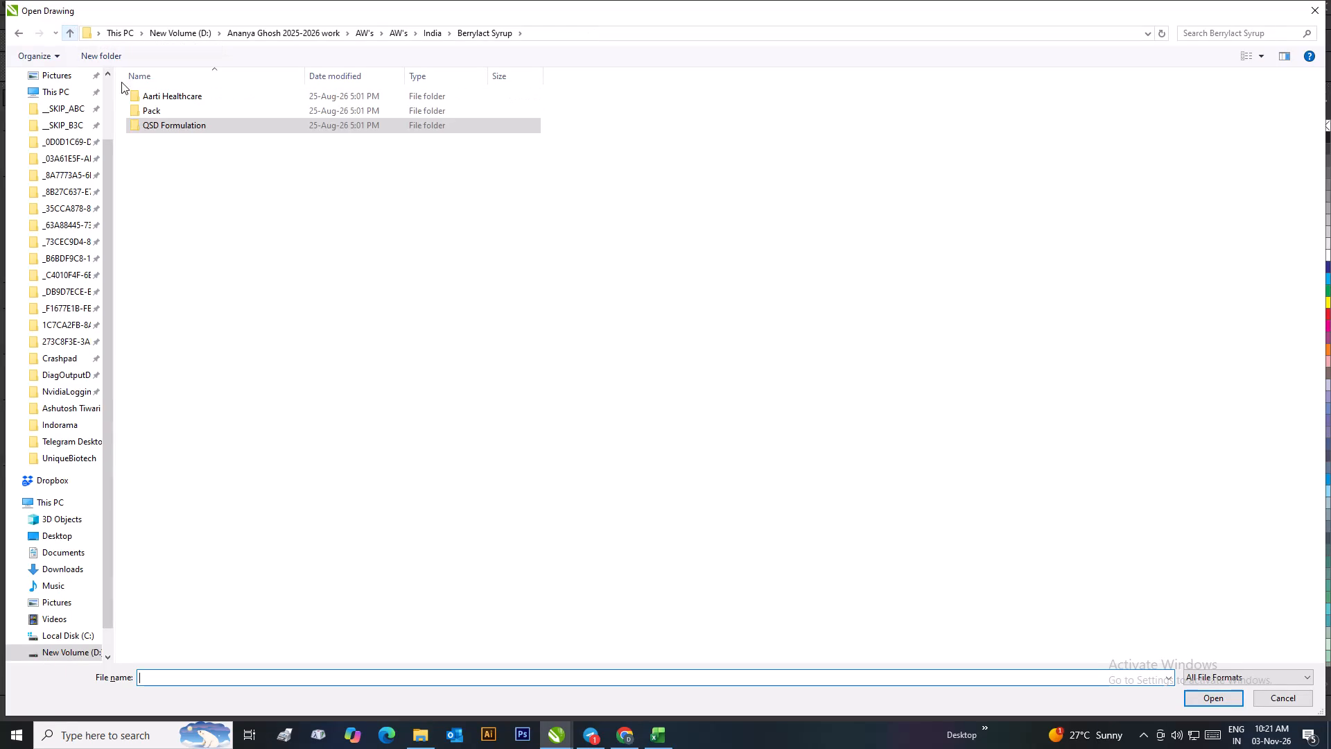
double_click(177, 126)
click(186, 101)
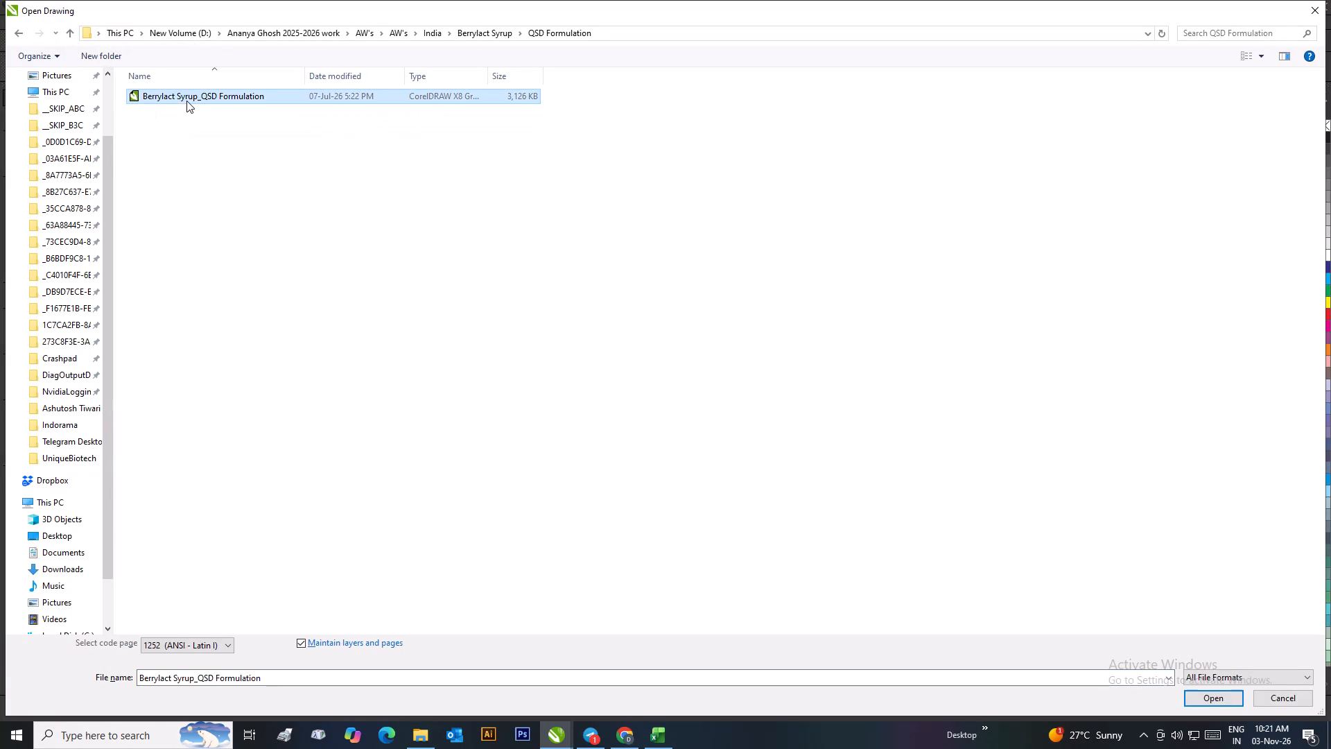
click(68, 33)
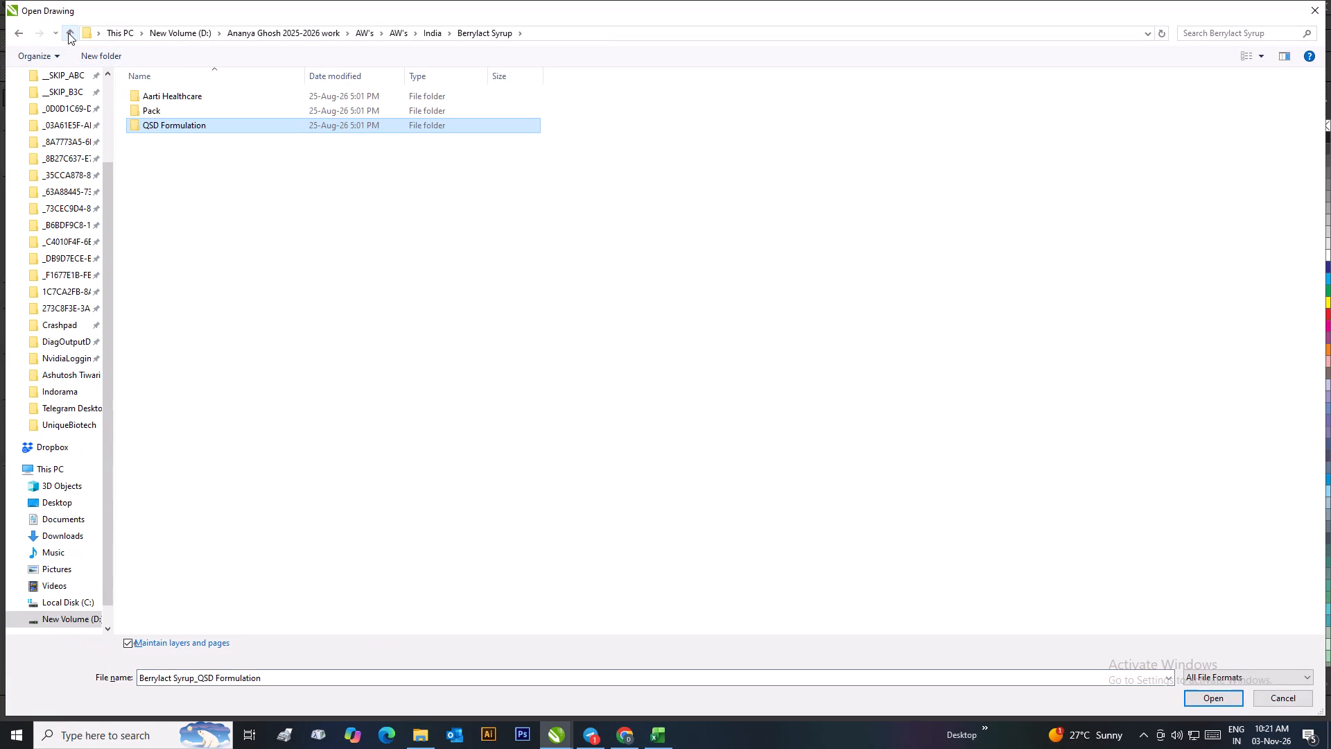
click(68, 33)
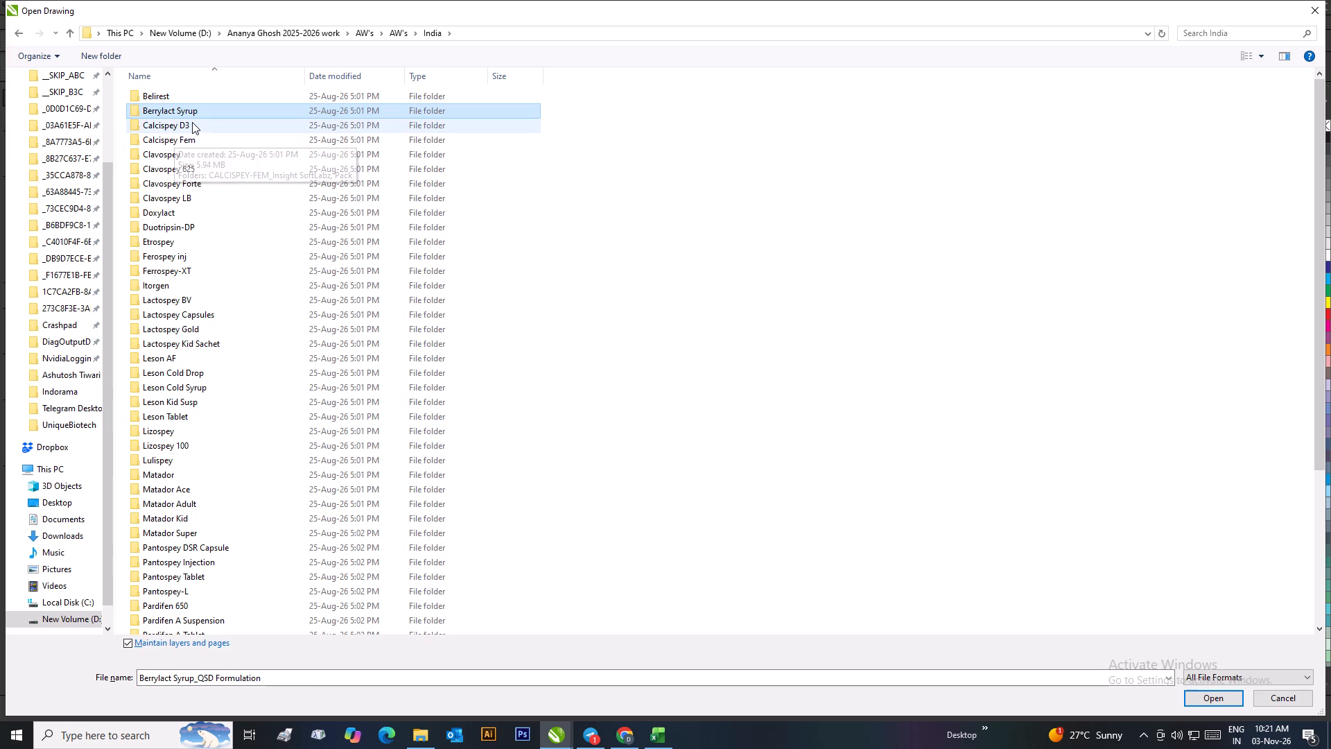
click(192, 122)
click(179, 112)
double_click(175, 122)
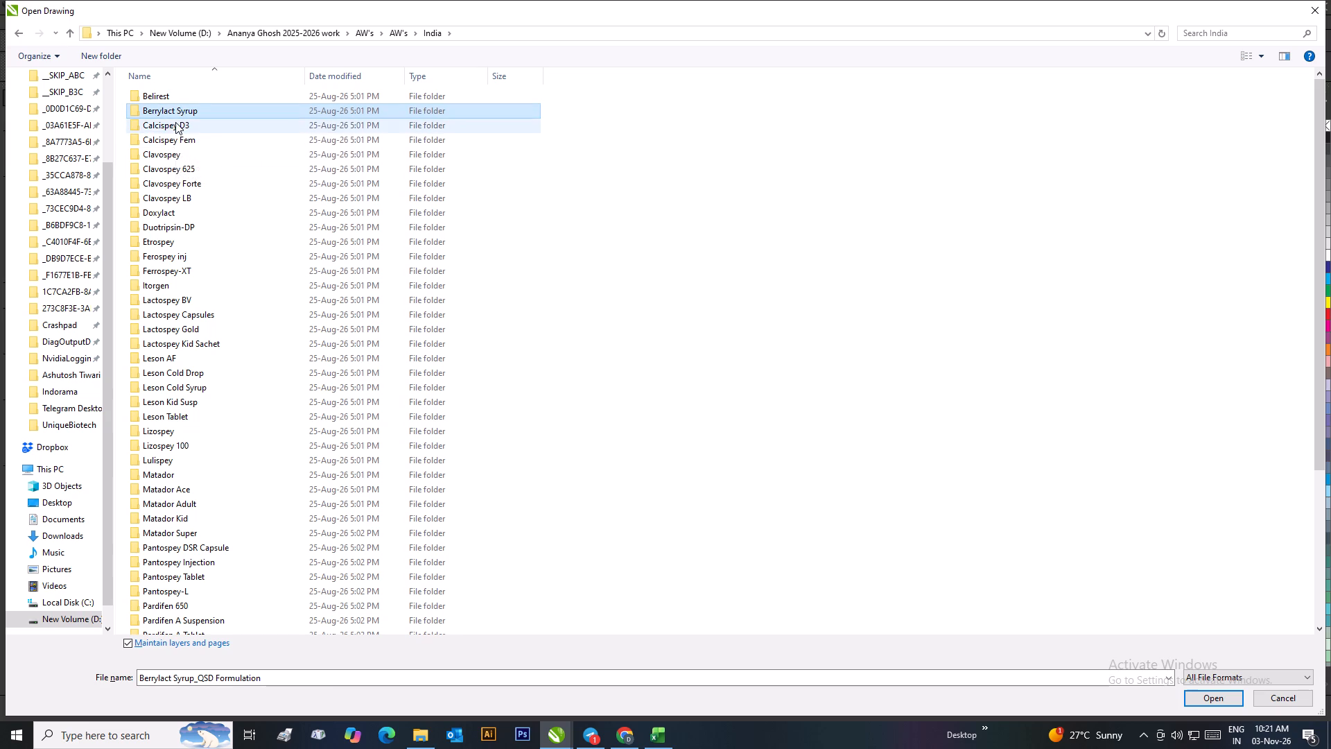
click(76, 30)
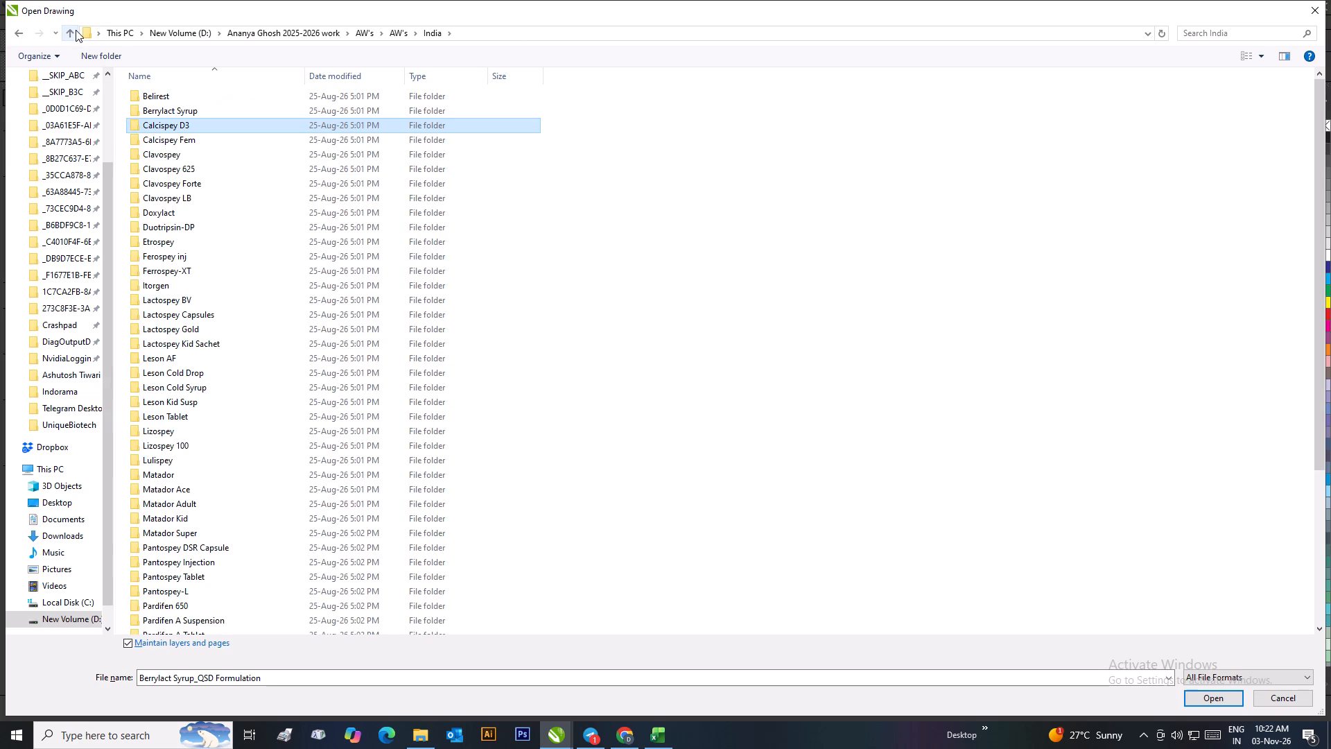
double_click(193, 114)
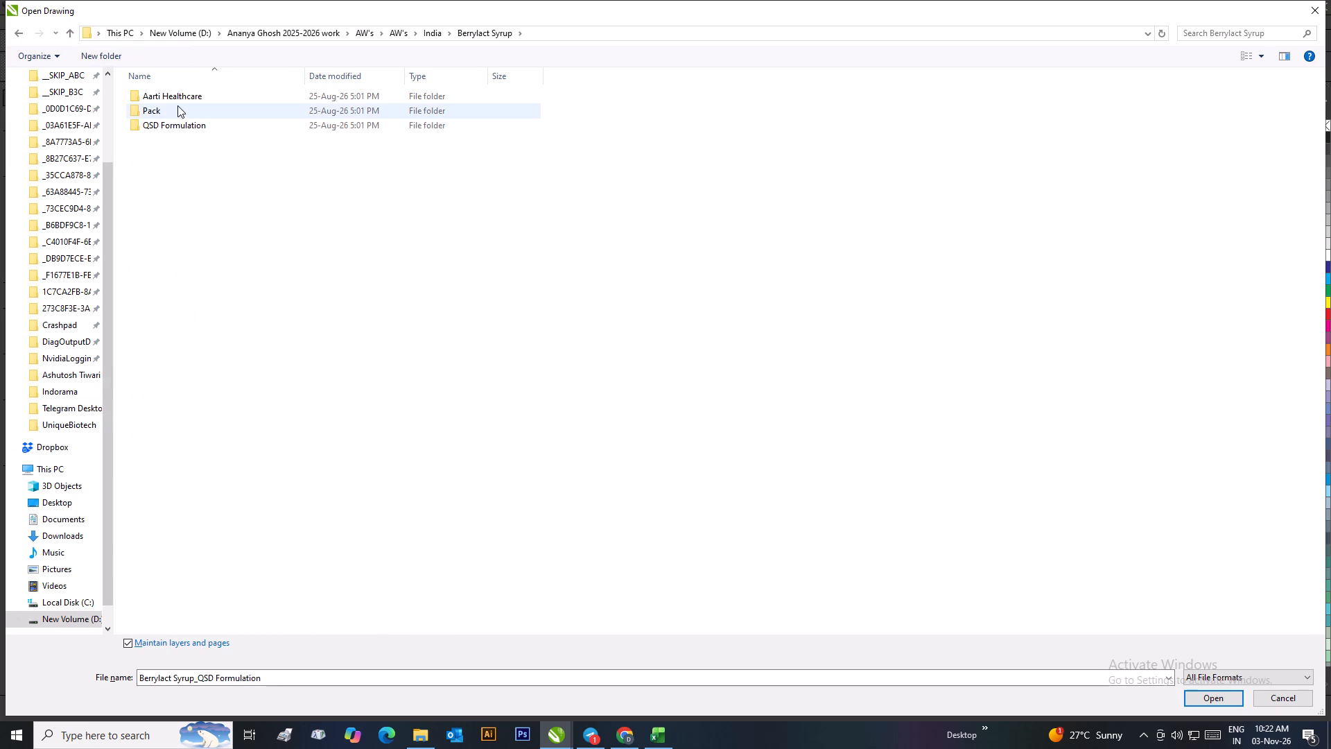
double_click(179, 98)
click(69, 28)
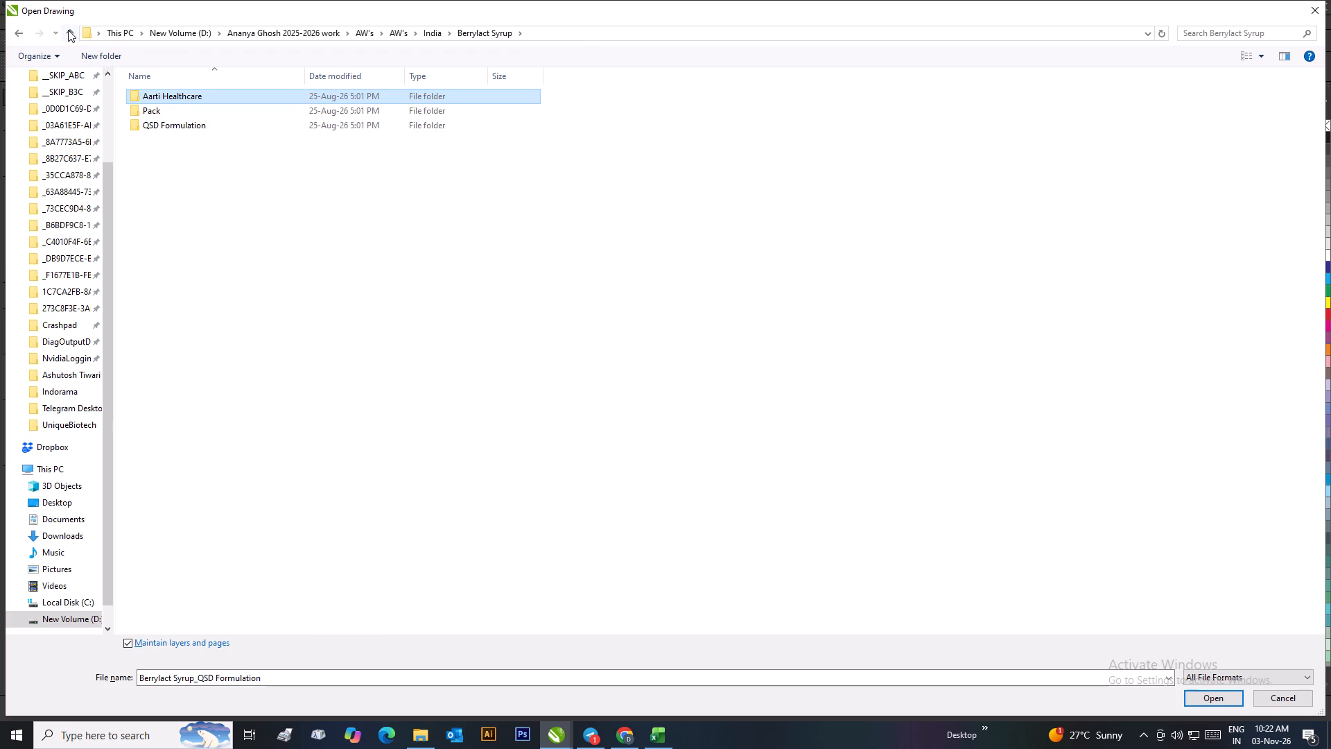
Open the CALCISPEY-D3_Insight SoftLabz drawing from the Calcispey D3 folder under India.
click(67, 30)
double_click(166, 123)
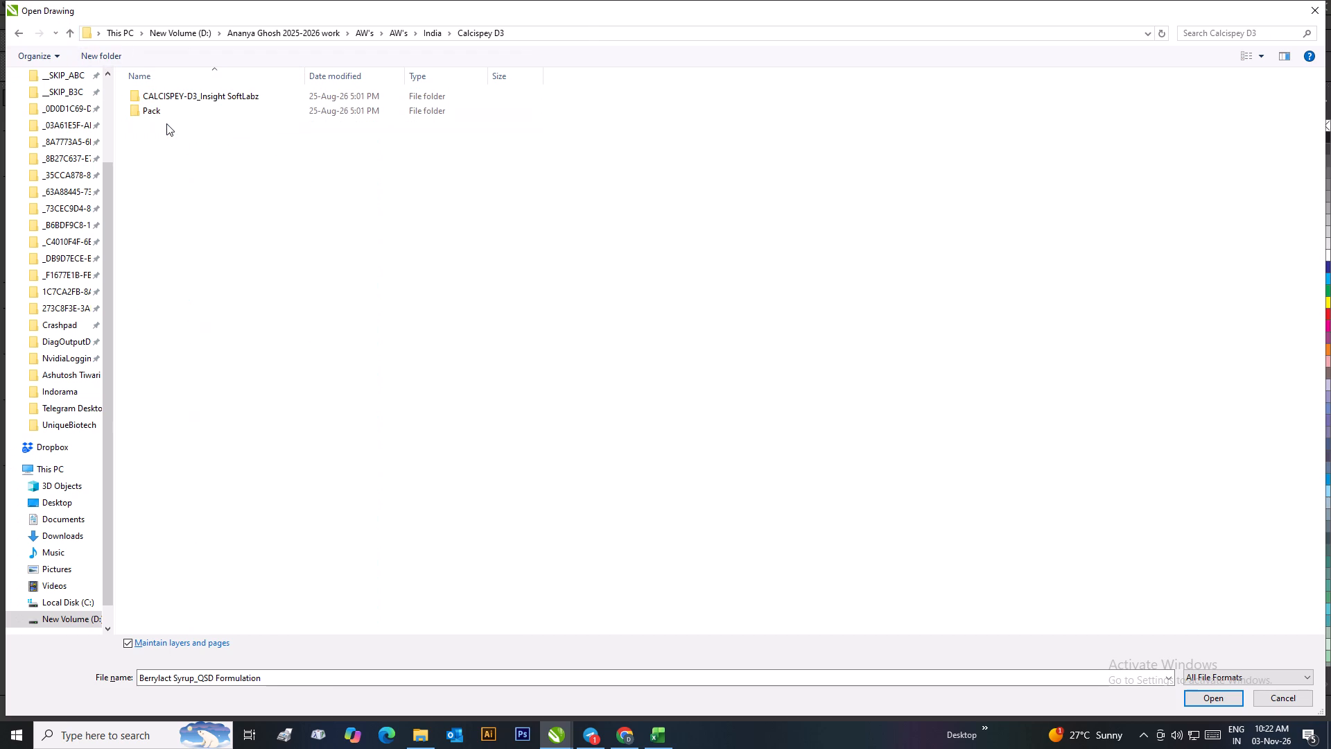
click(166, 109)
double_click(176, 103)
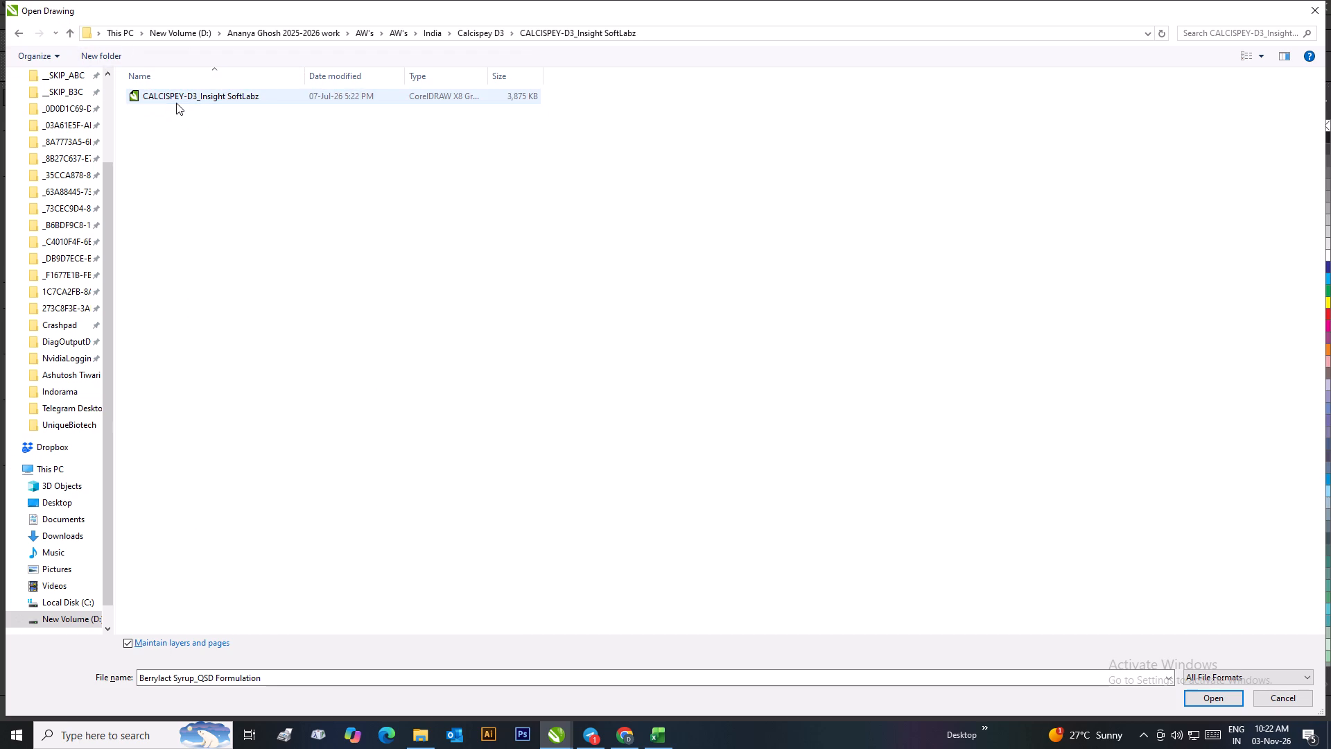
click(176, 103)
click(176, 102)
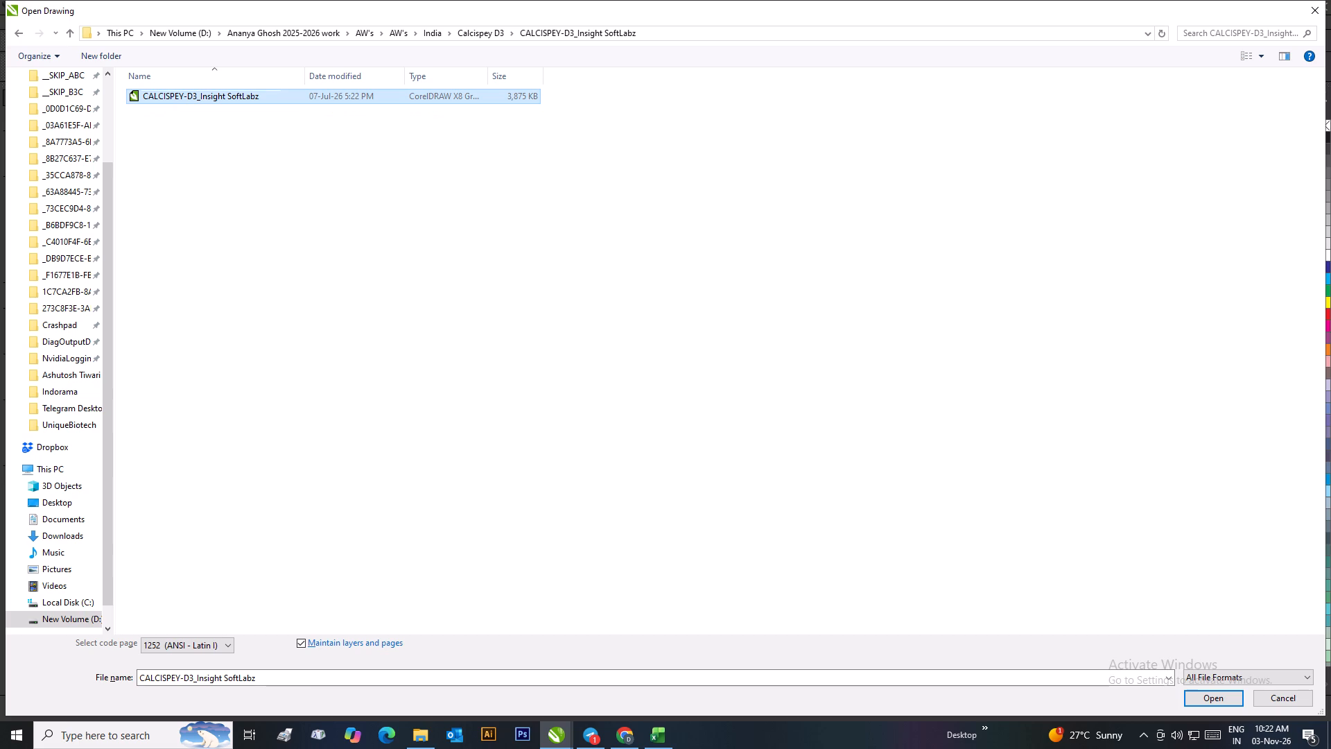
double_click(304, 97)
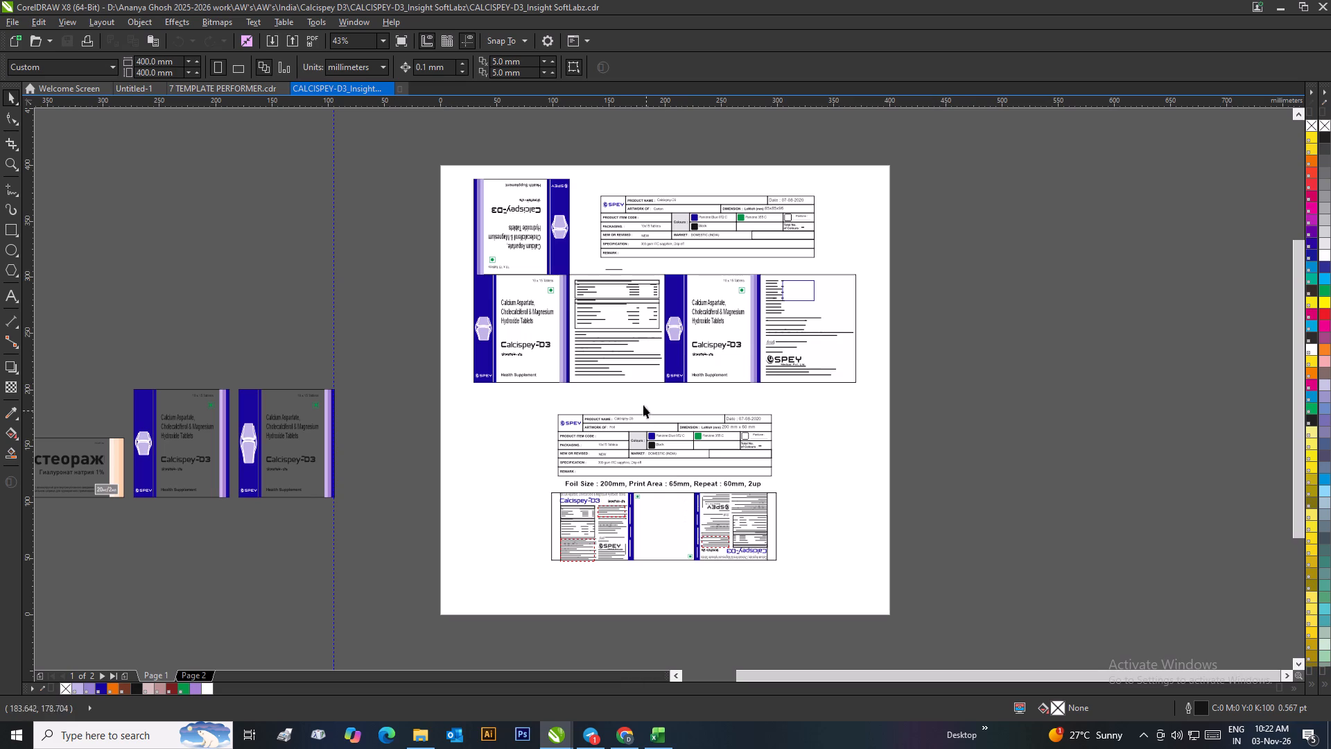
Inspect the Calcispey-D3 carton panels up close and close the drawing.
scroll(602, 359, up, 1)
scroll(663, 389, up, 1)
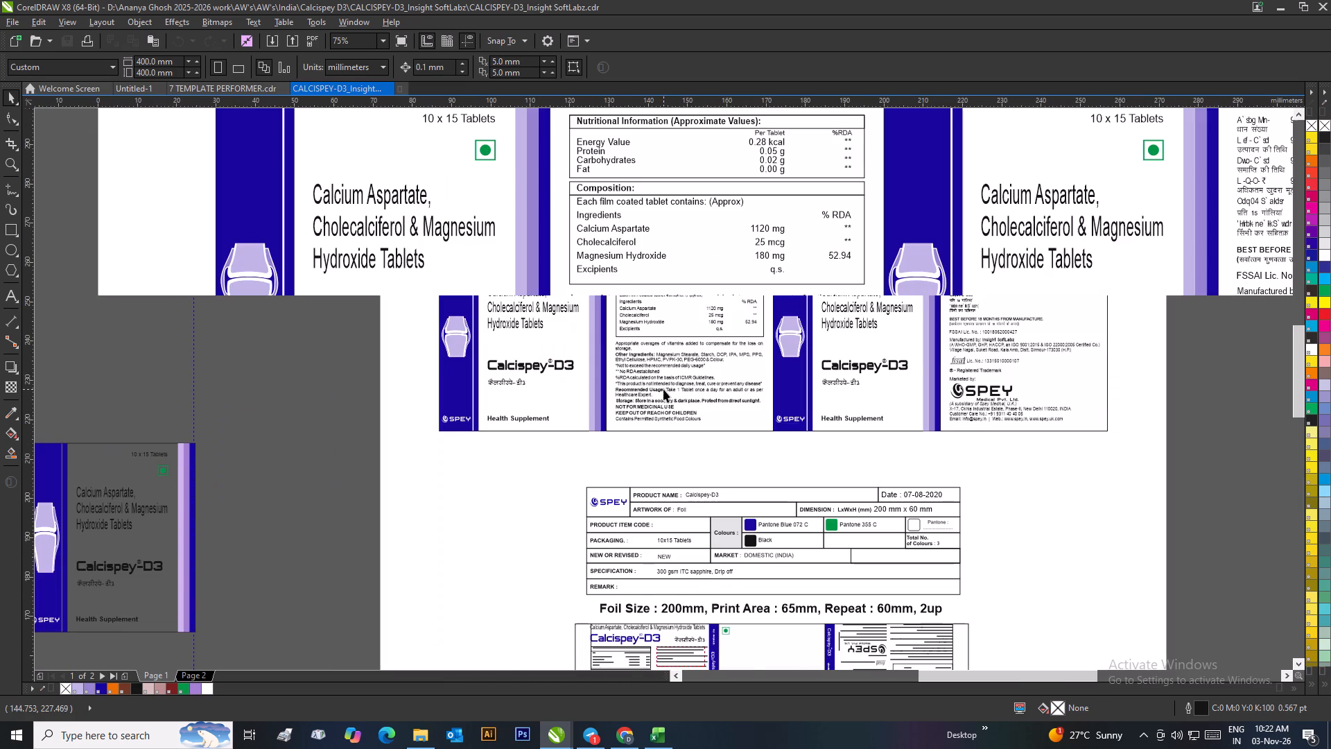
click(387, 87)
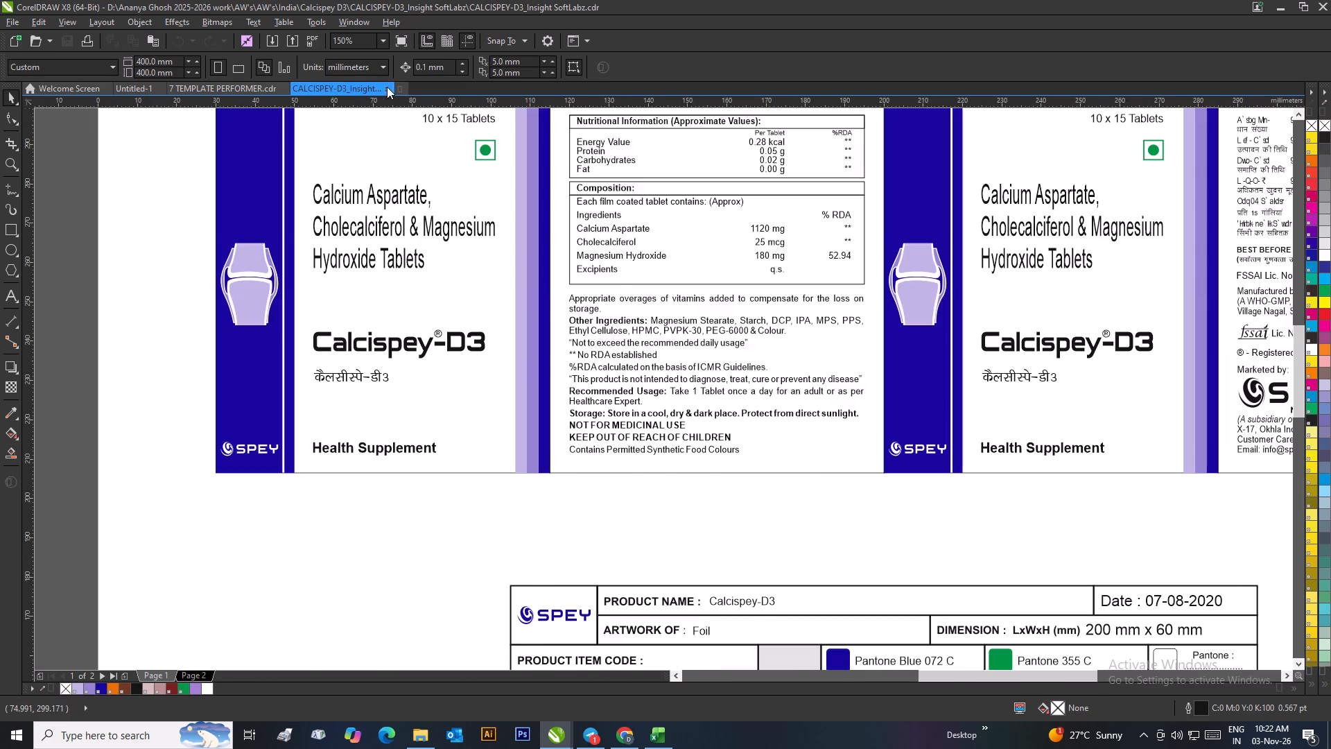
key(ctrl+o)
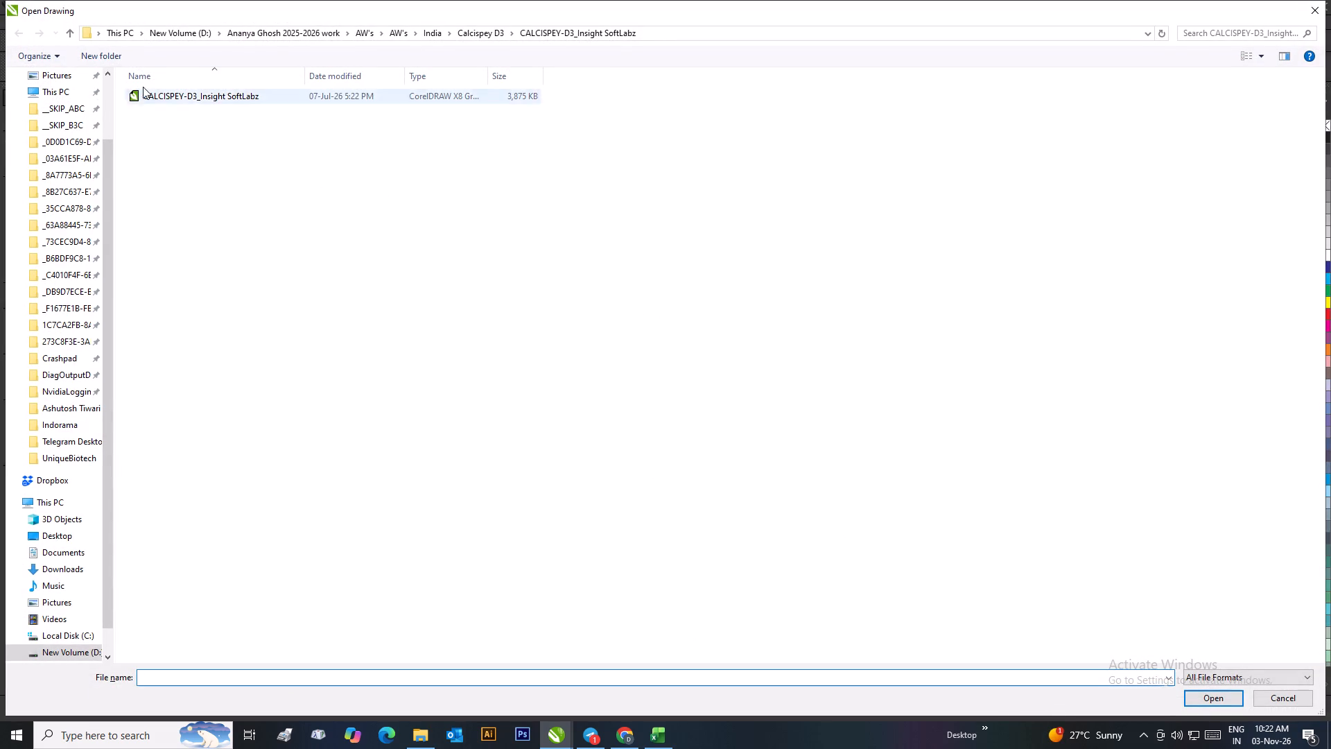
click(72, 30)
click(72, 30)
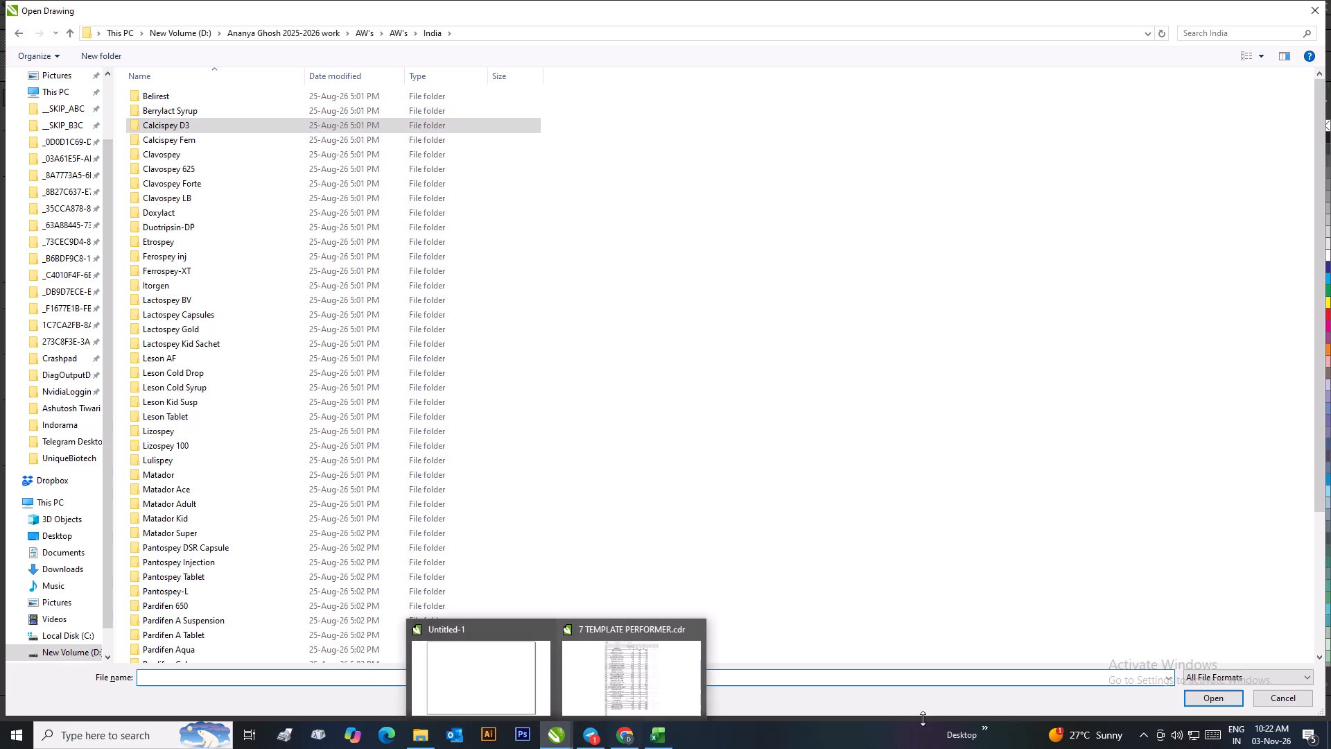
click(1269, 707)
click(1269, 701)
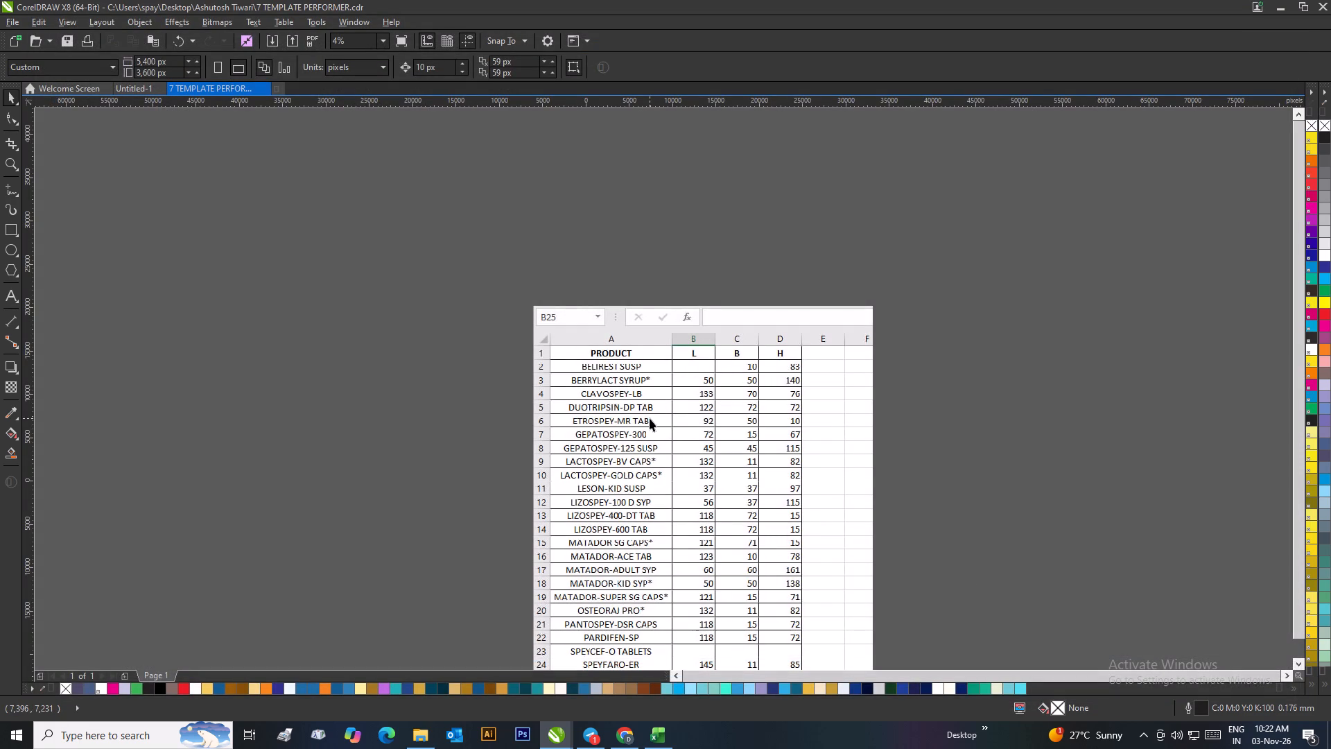
Open the Clavospey LB drawing from the Clavospey LB folder under India.
key(ctrl+o)
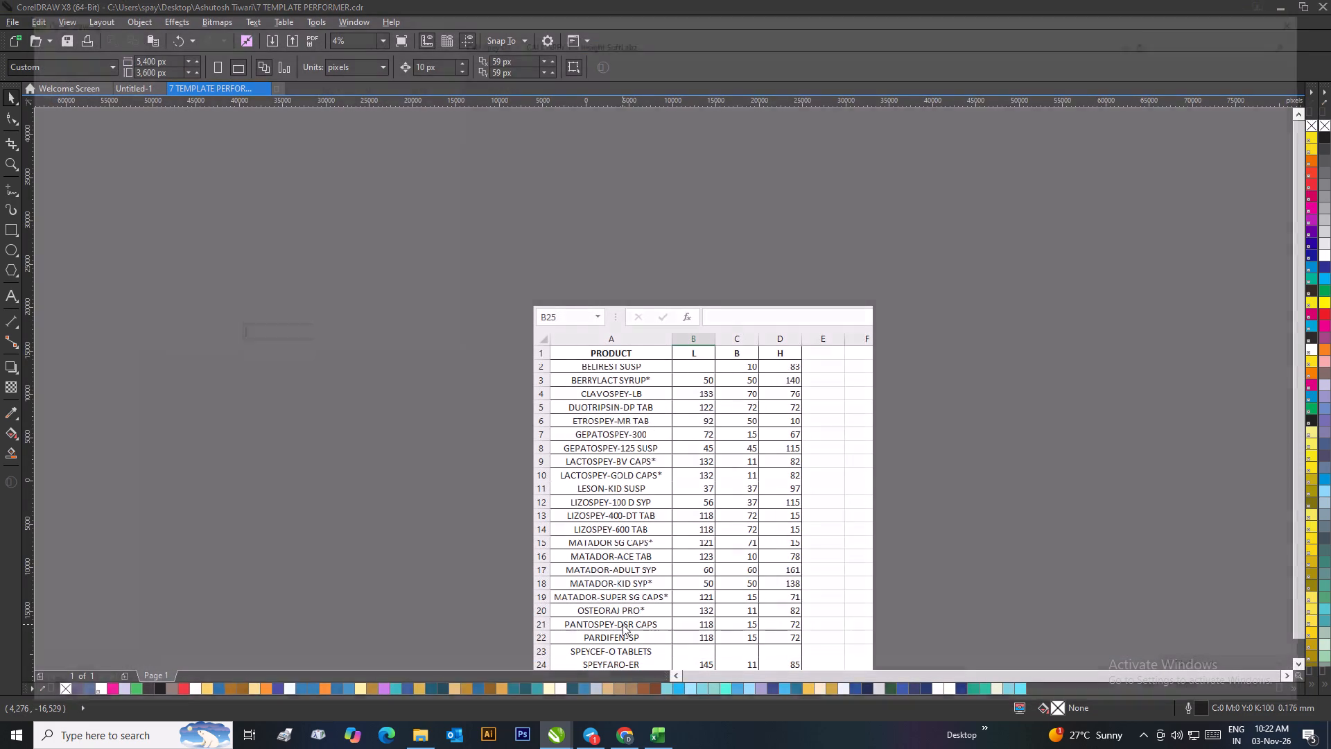
click(69, 31)
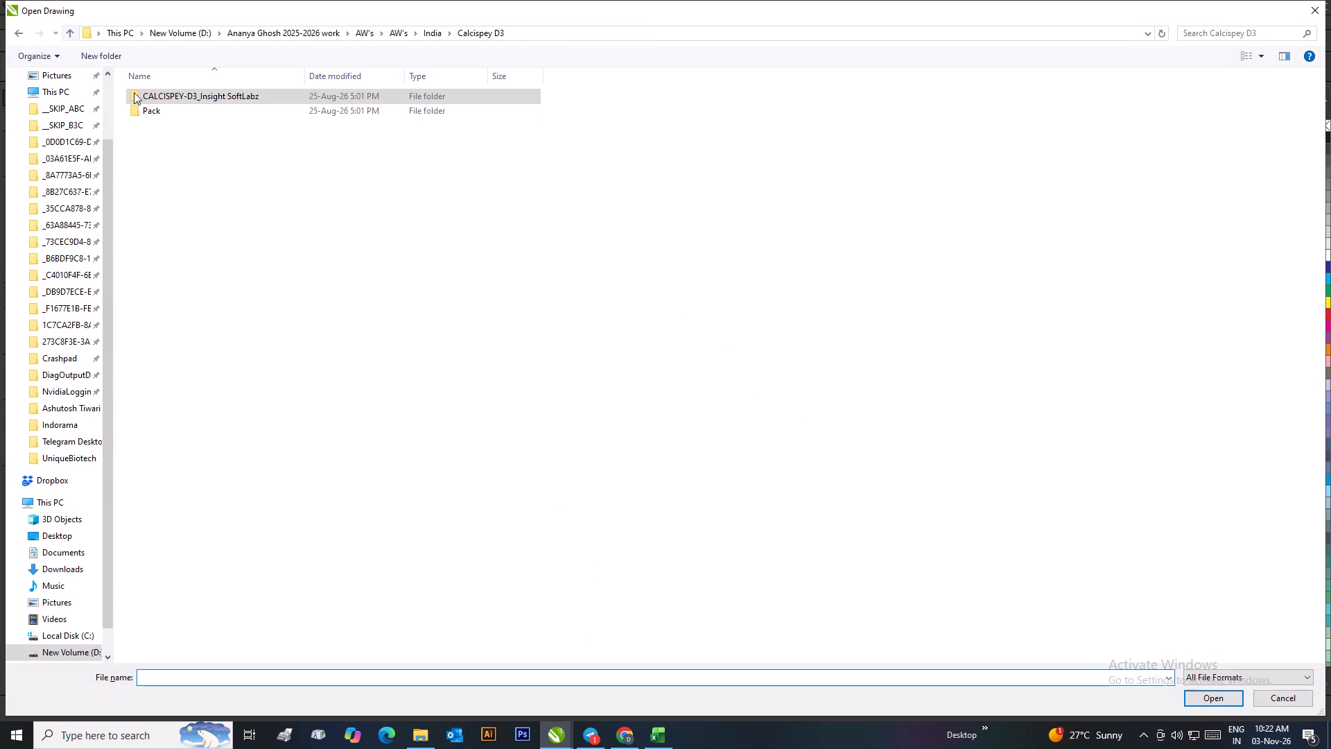
click(65, 29)
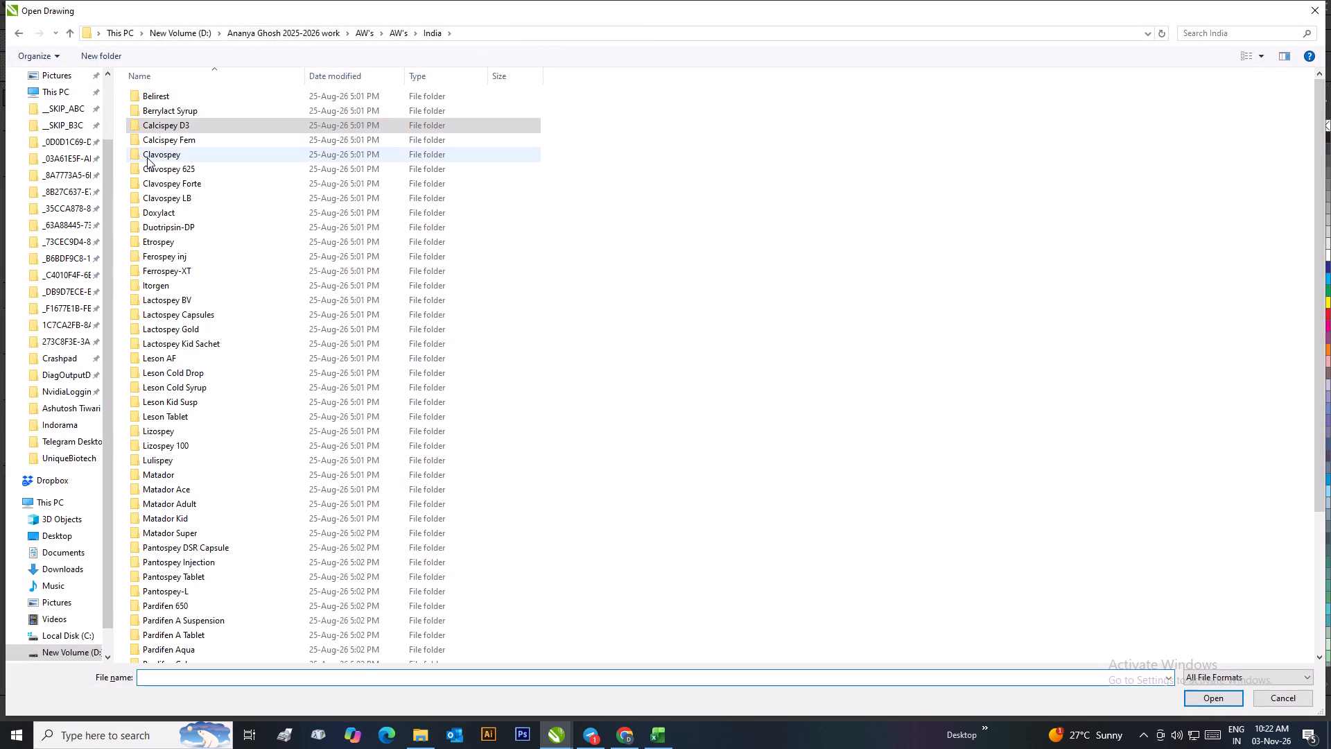
double_click(174, 203)
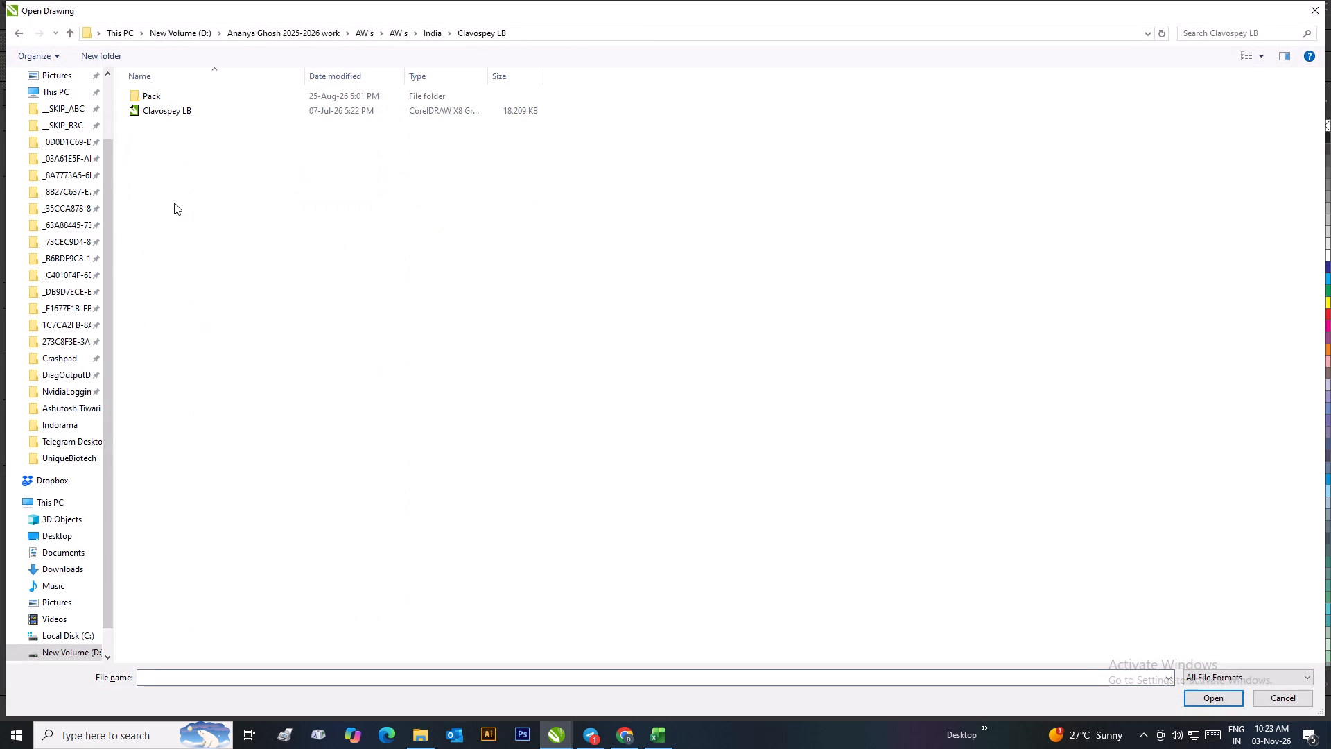
double_click(185, 117)
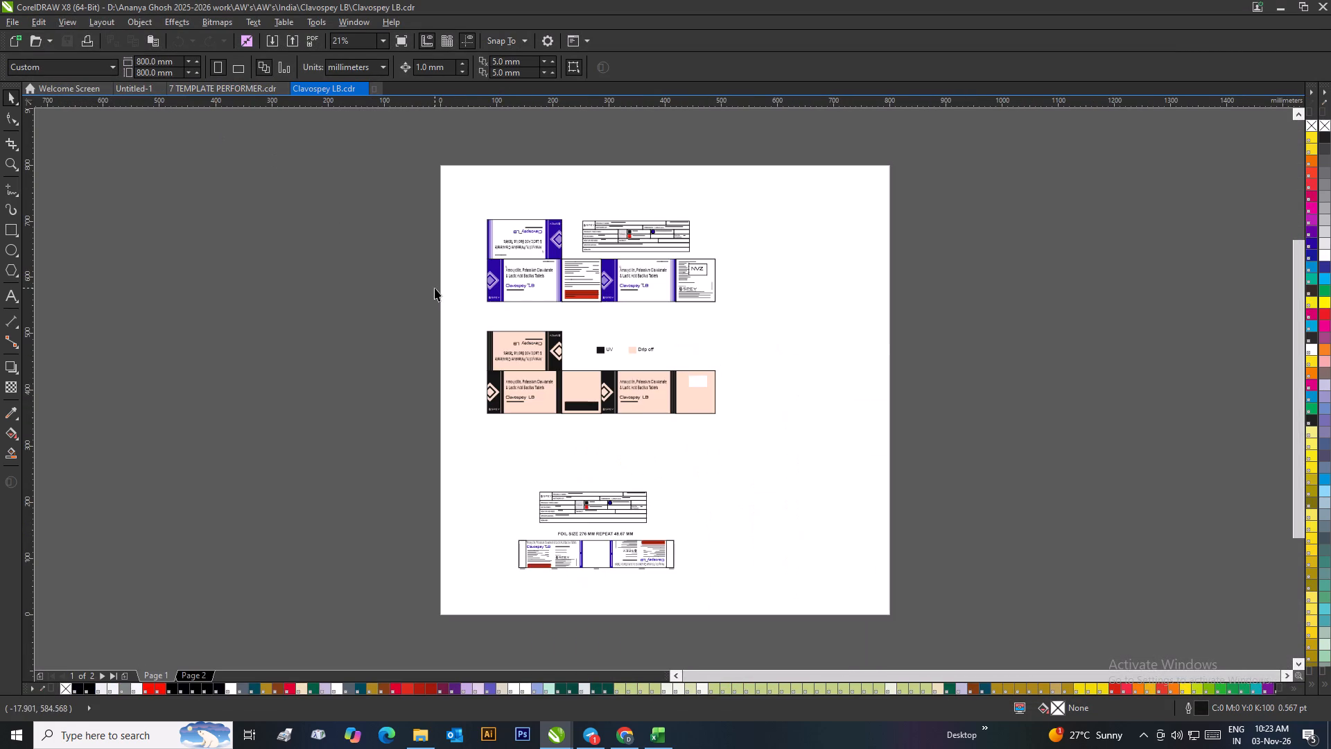
Examine the Clavospey LB outer carton on page 1, including the back panel's marketing and manufacturer details.
scroll(623, 274, up, 1)
scroll(661, 395, up, 1)
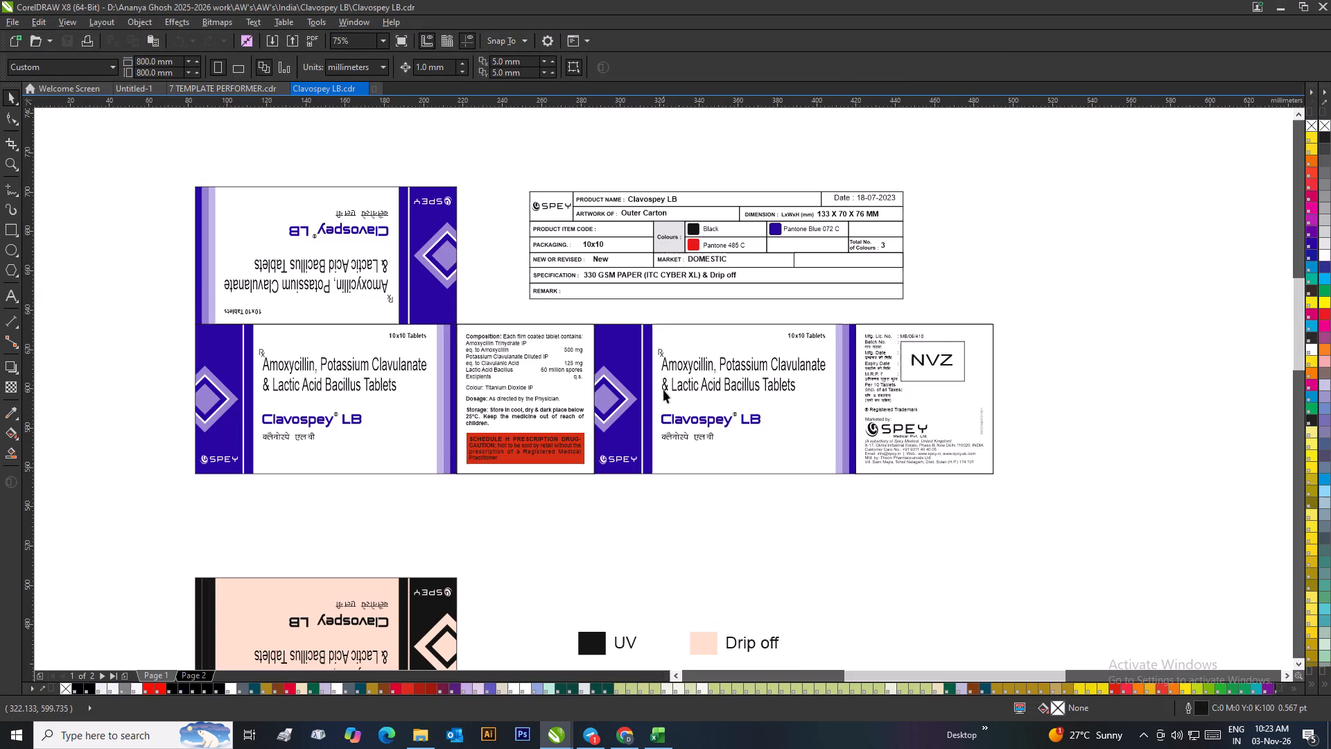
scroll(721, 424, up, 1)
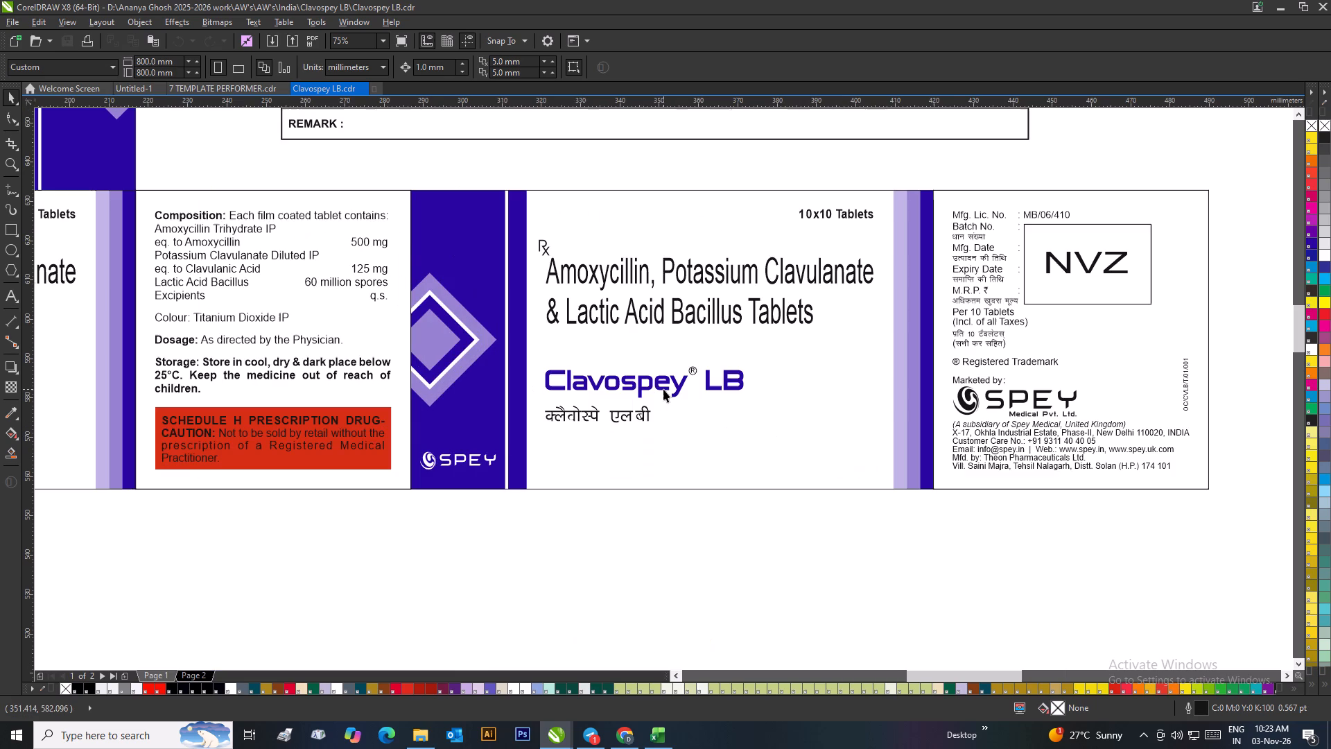
scroll(663, 389, down, 1)
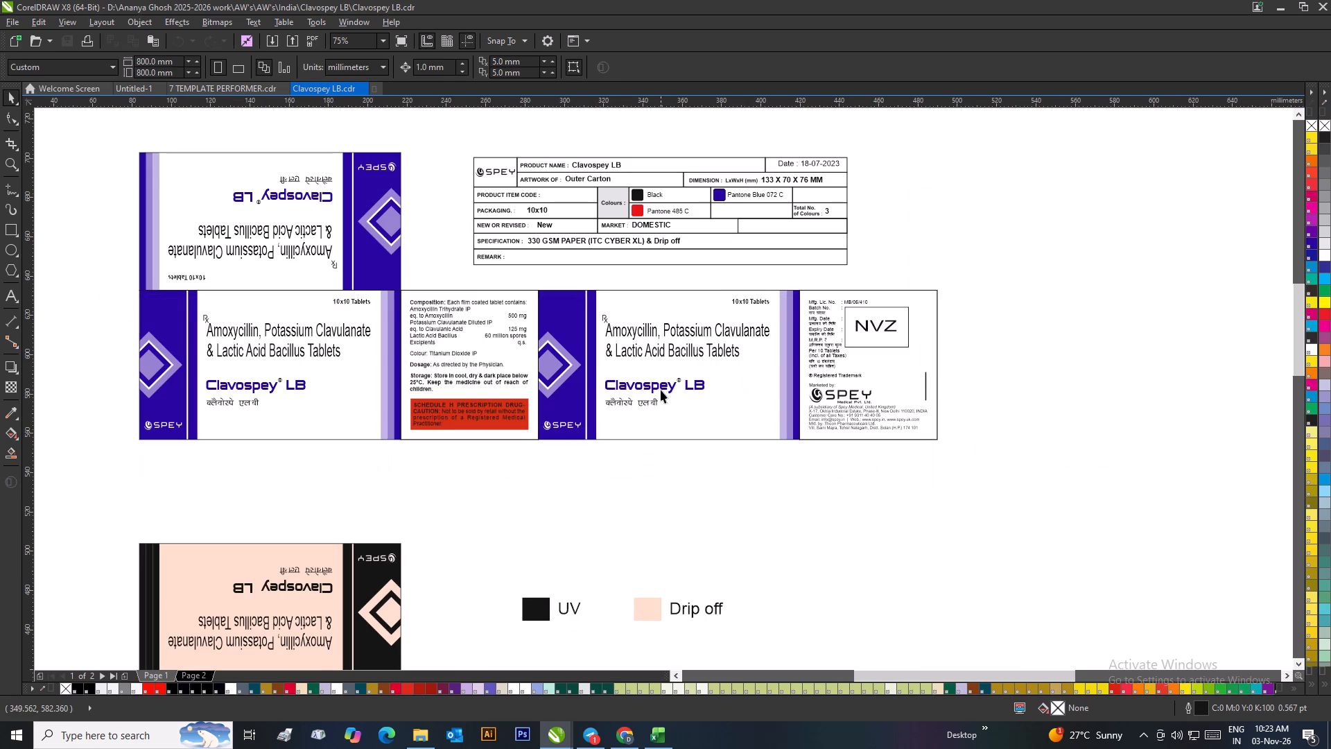
scroll(661, 390, down, 1)
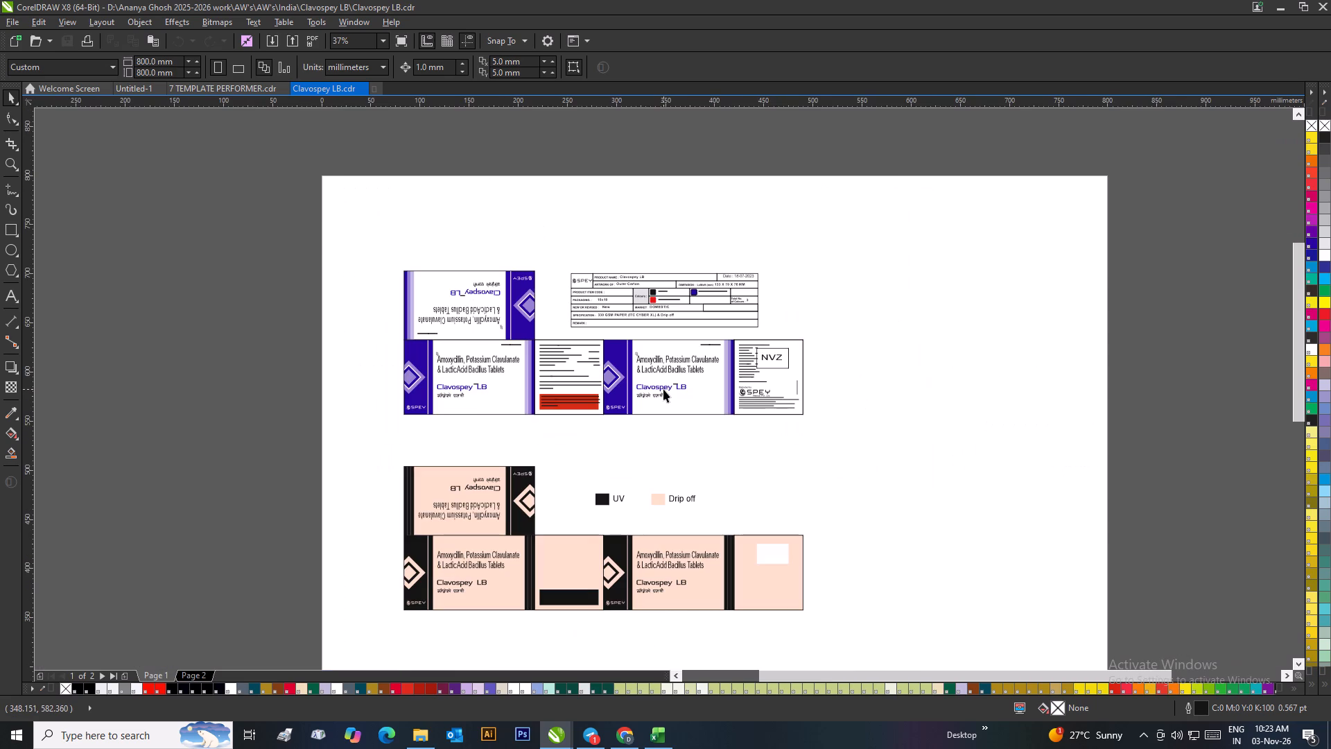
scroll(663, 389, up, 1)
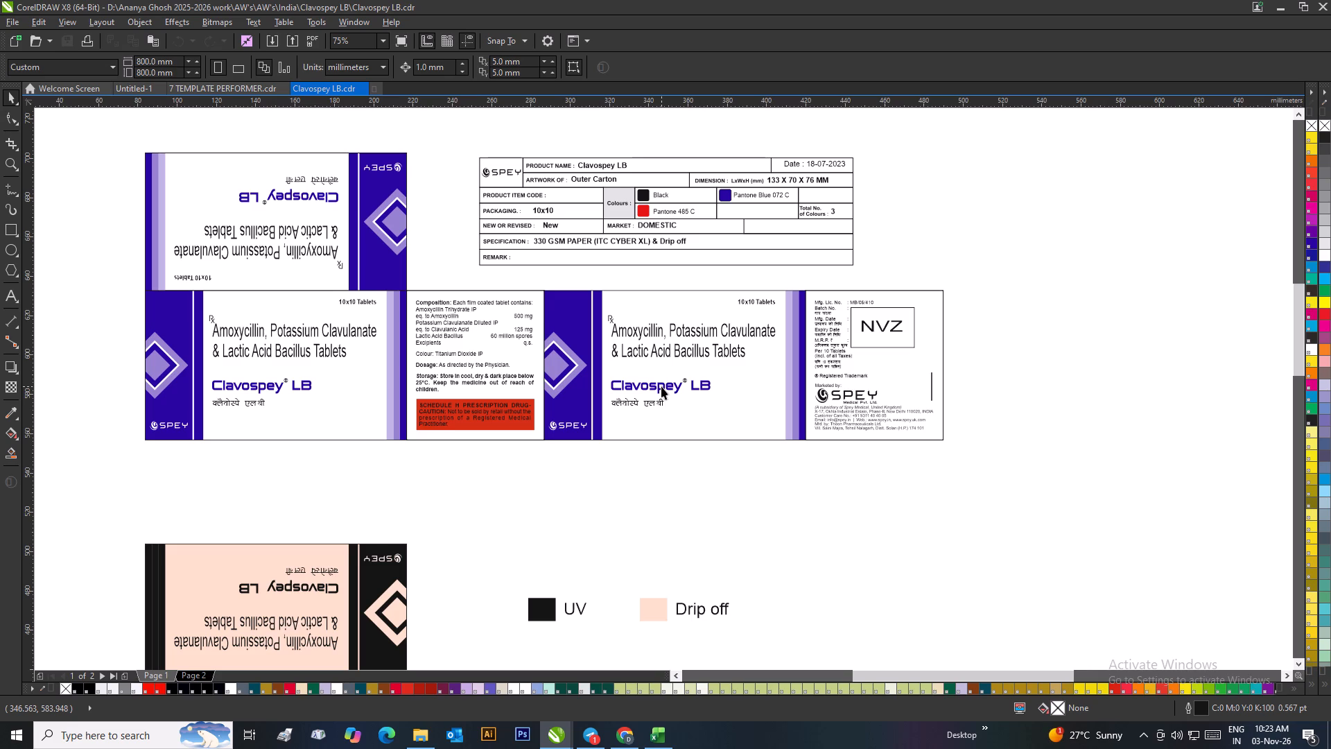
scroll(645, 407, down, 1)
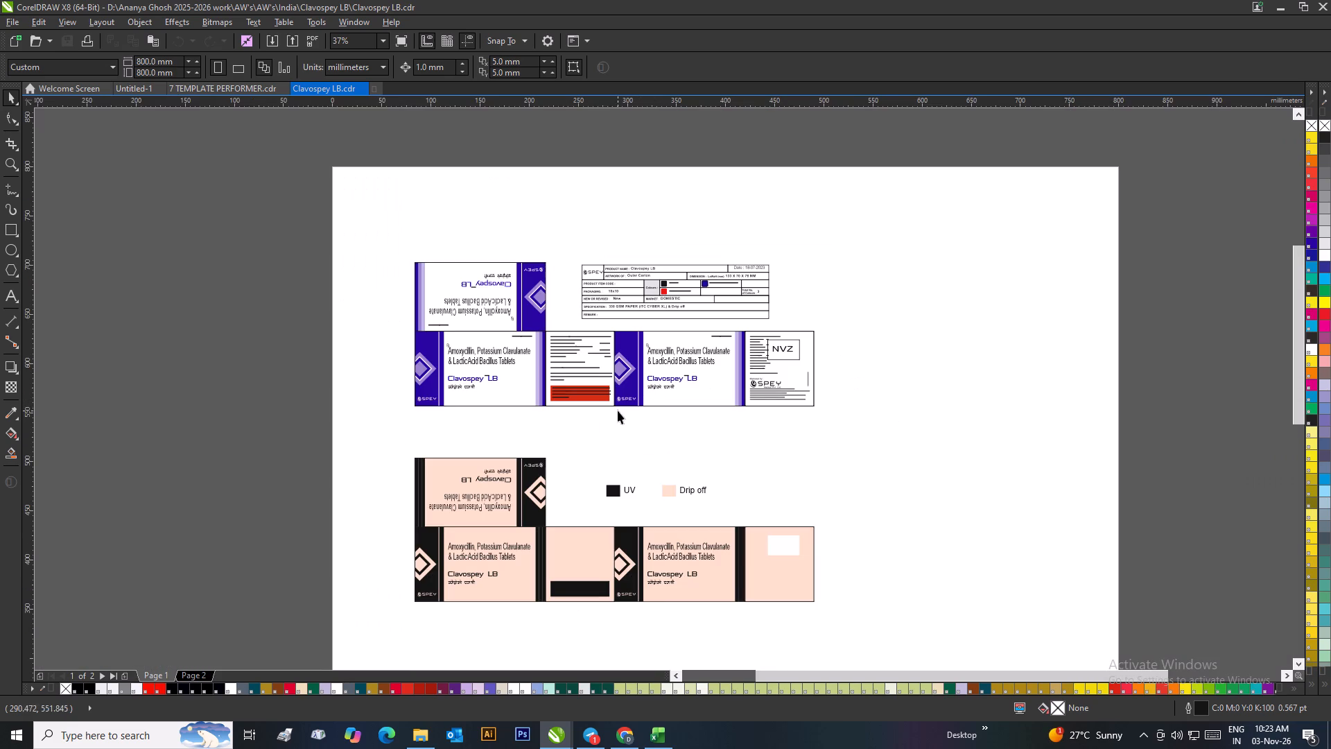
scroll(575, 368, up, 1)
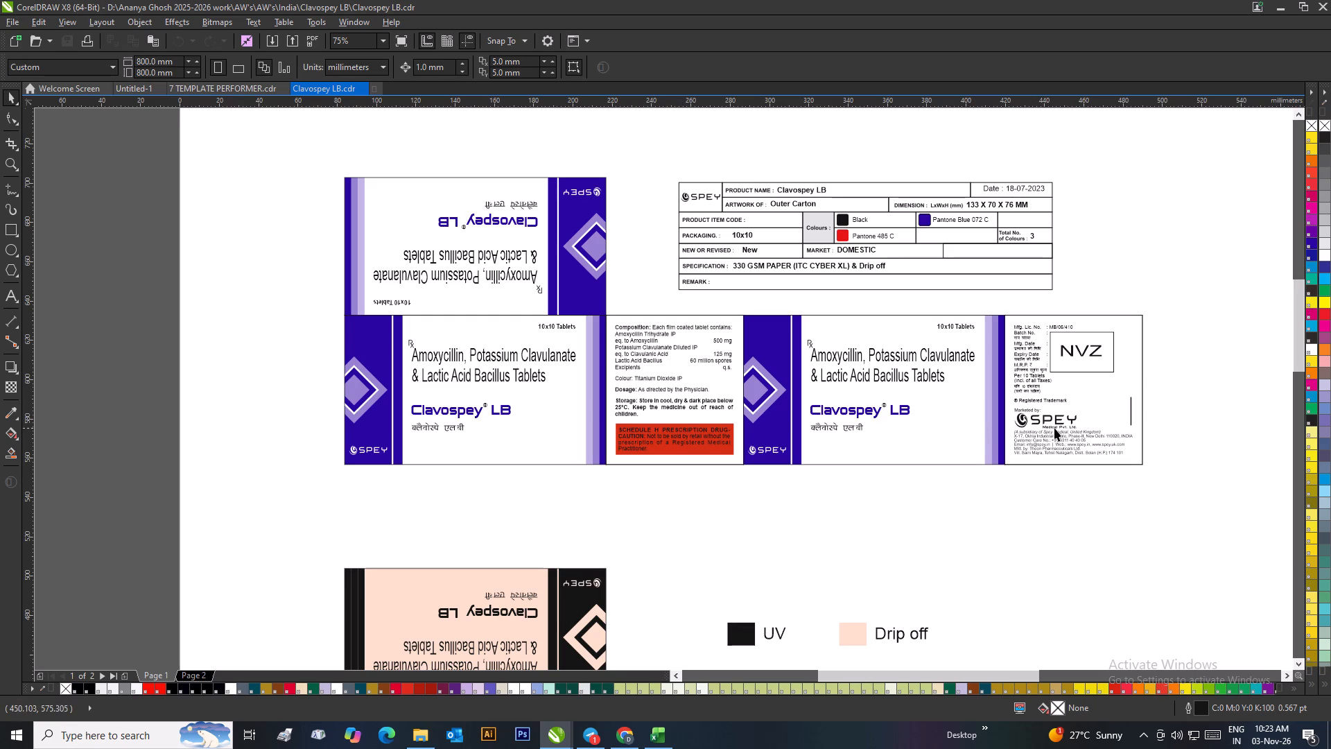
scroll(966, 448, down, 1)
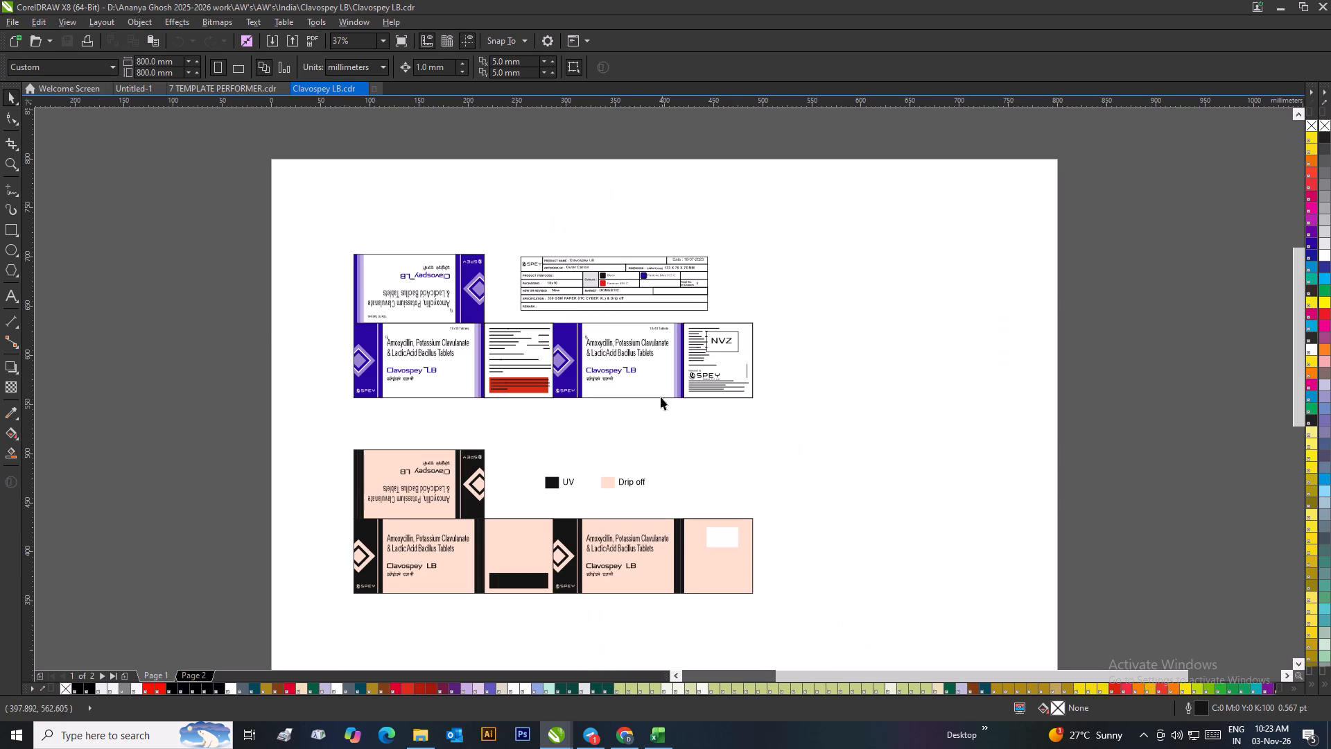
Examine the Clavospey-625 carton on page 2 for its manufacturer and marketing details.
click(201, 678)
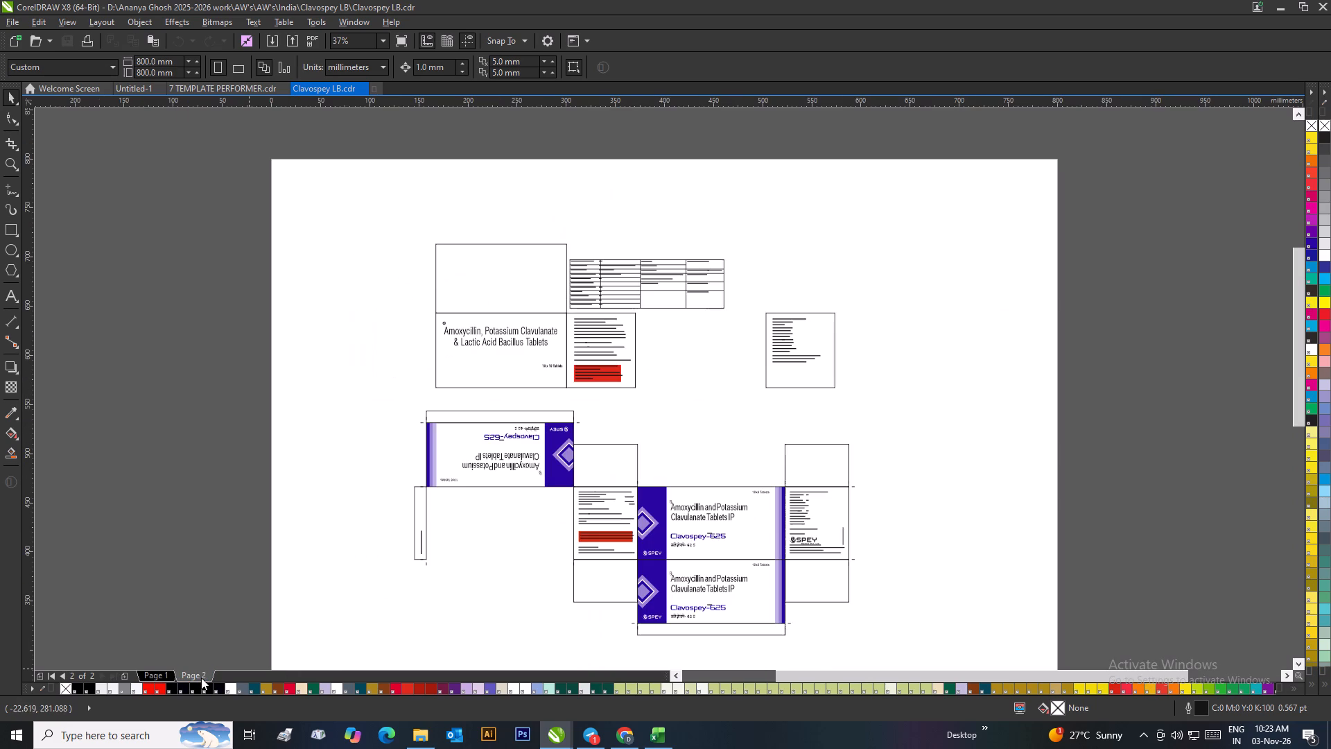
scroll(780, 550, up, 2)
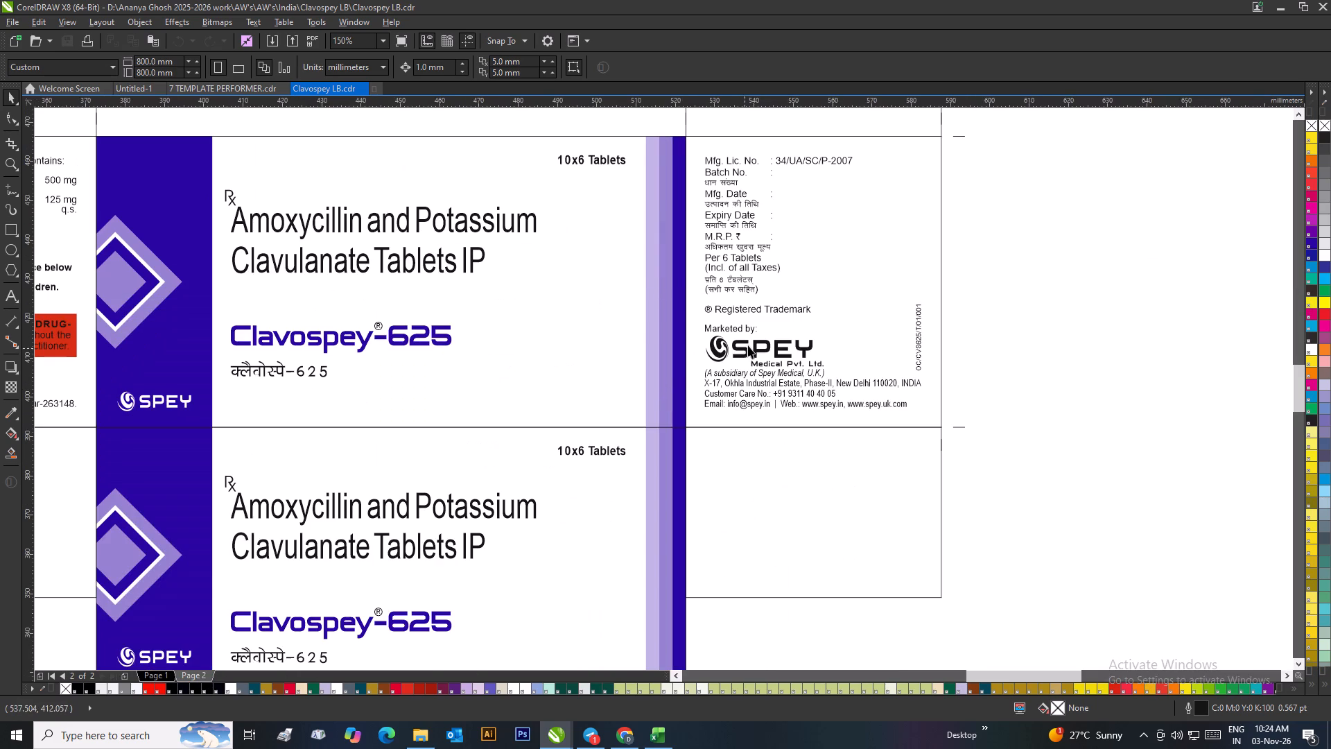
scroll(733, 318, down, 1)
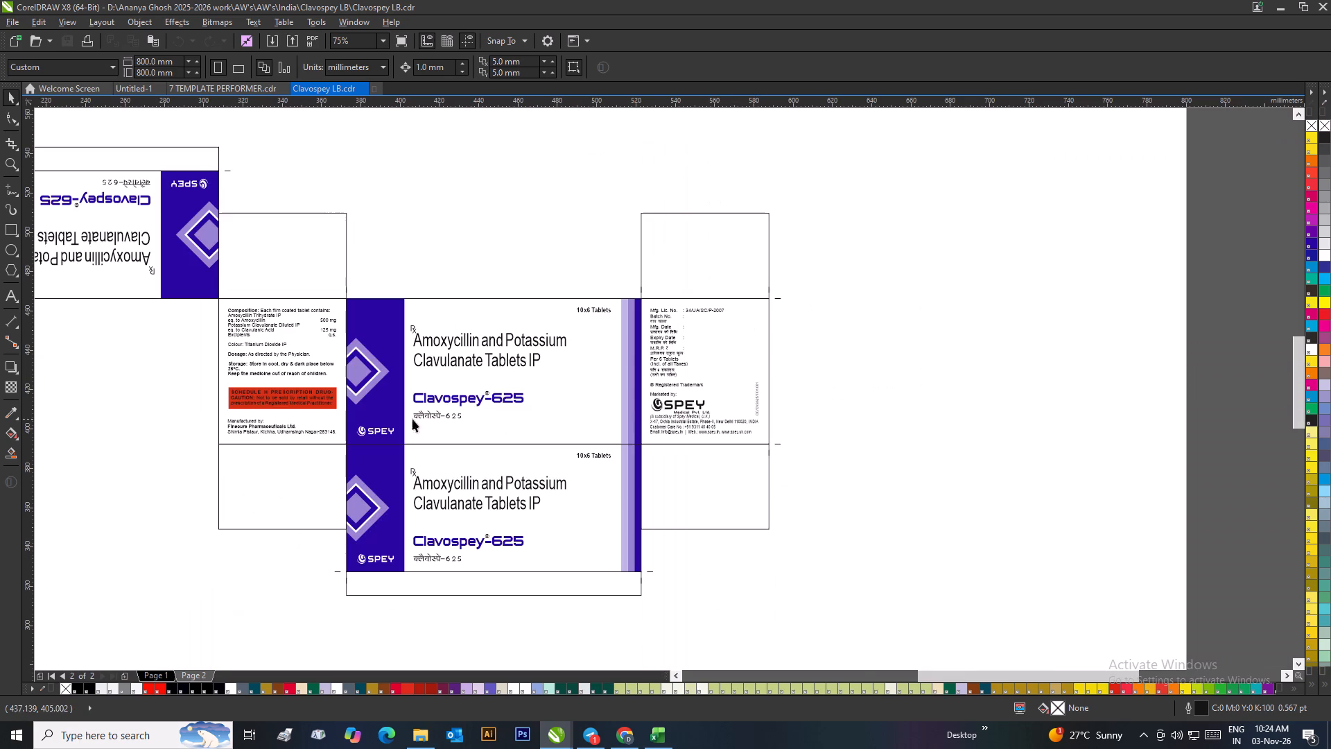
scroll(288, 417, up, 1)
scroll(663, 389, up, 1)
scroll(665, 393, down, 2)
scroll(663, 397, up, 2)
scroll(663, 393, down, 1)
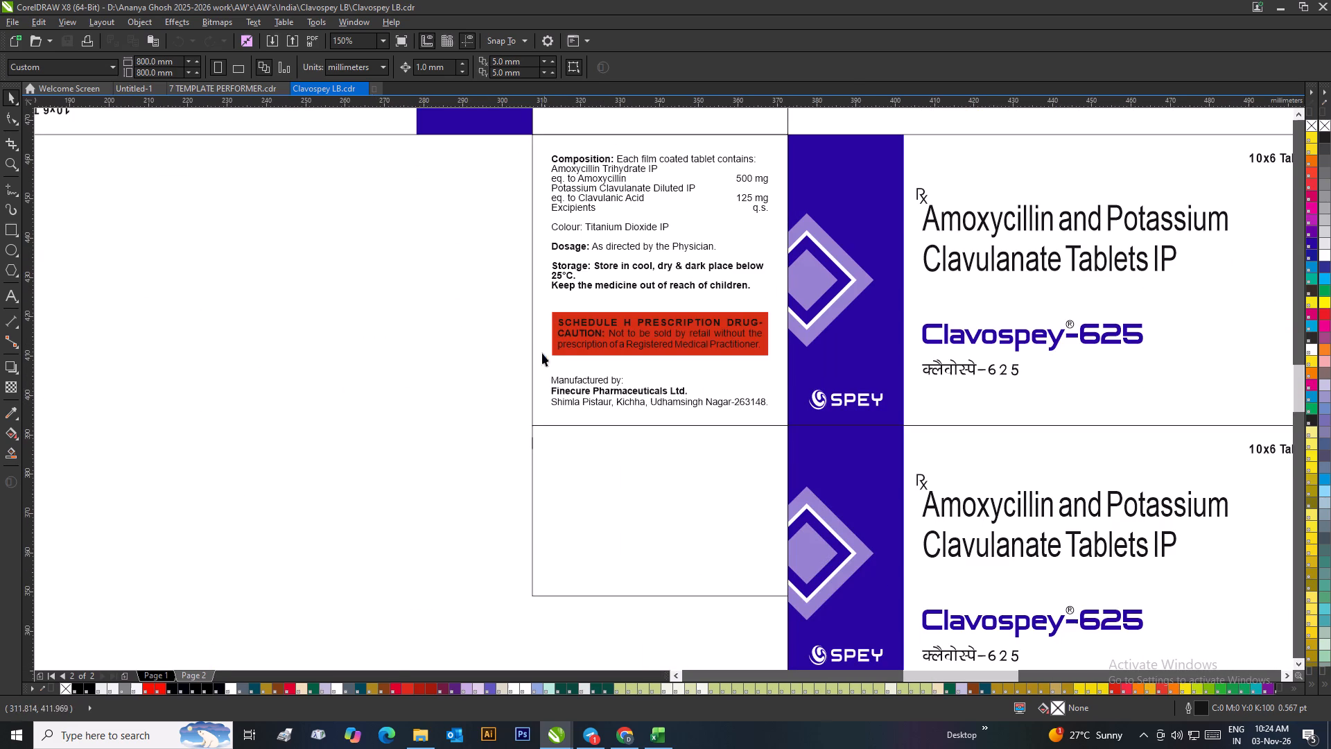
Re-examine the Clavospey LB outer carton on page 1, including the composition panel and the back panel's marketing and manufacturer details.
click(157, 671)
scroll(631, 533, down, 1)
scroll(577, 295, down, 1)
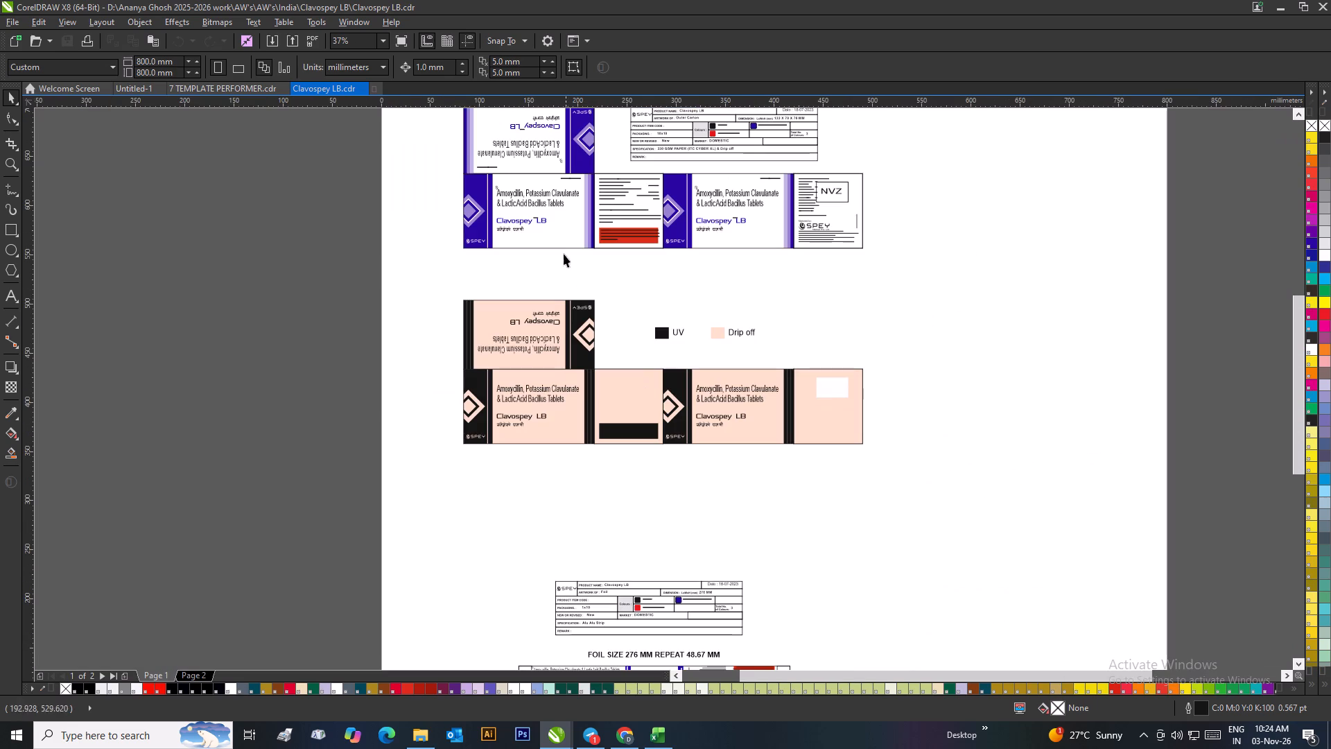
scroll(674, 151, up, 1)
scroll(593, 551, up, 1)
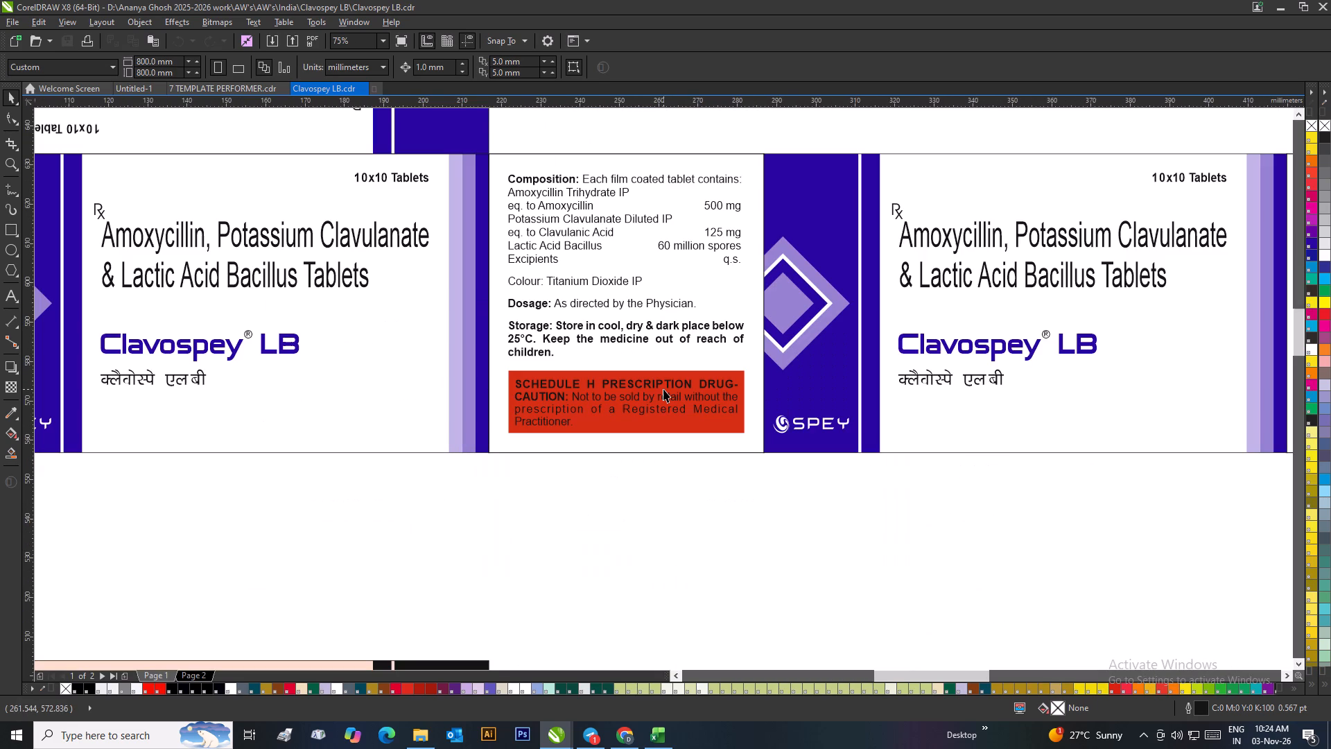
scroll(662, 392, down, 1)
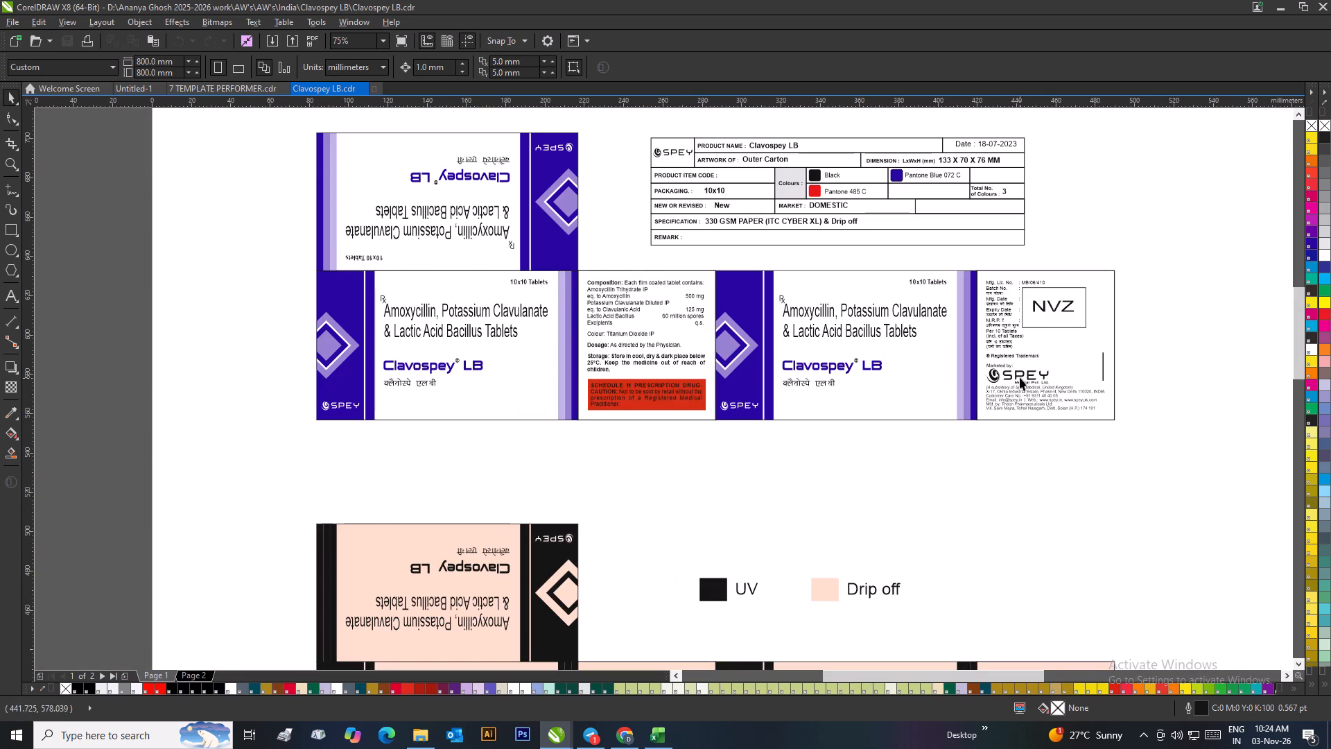
scroll(1020, 377, up, 1)
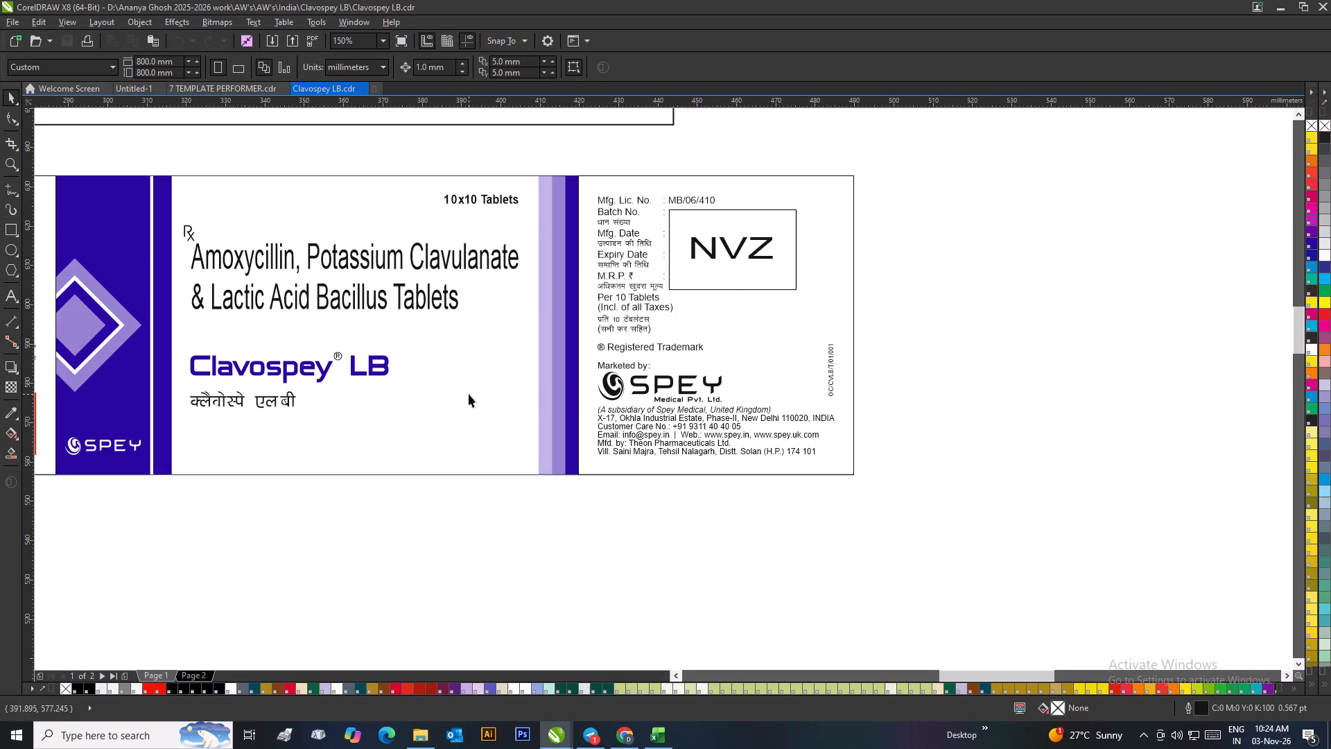
scroll(556, 405, down, 2)
scroll(462, 316, up, 1)
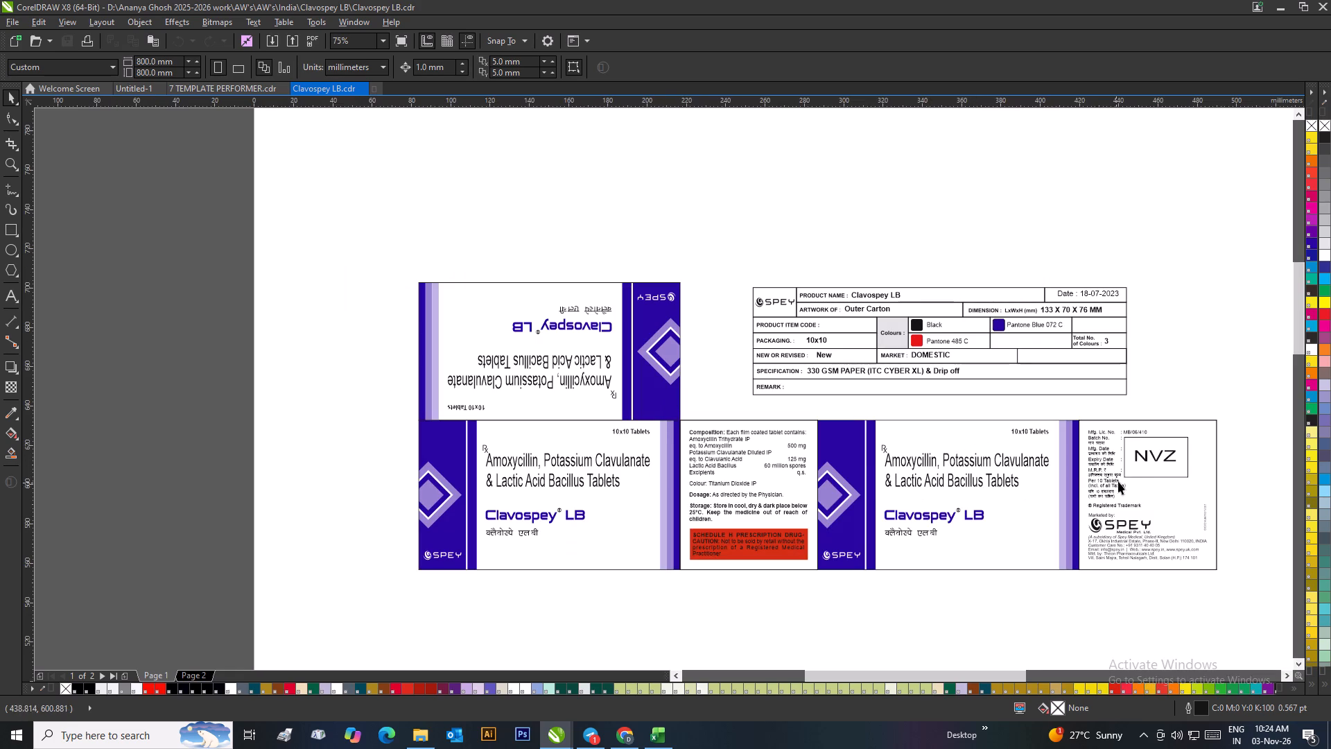
scroll(1126, 479, up, 1)
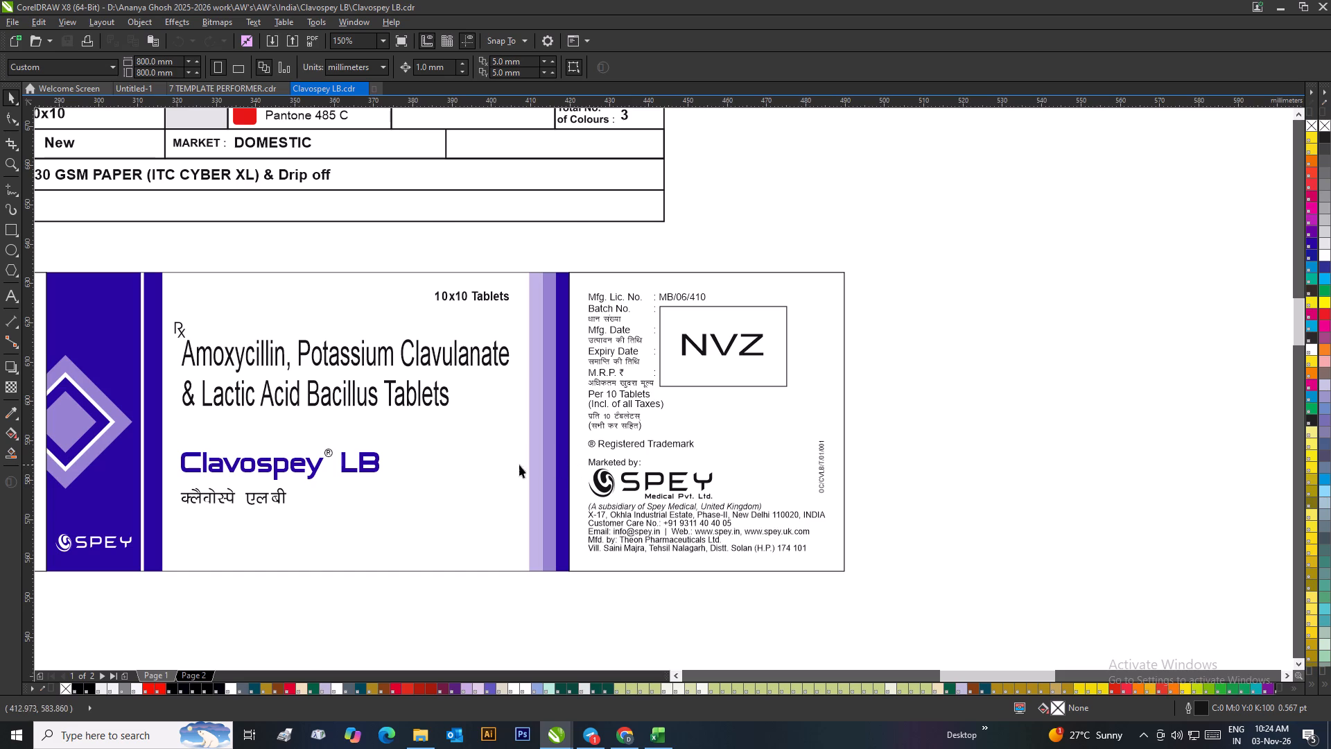
scroll(480, 466, down, 1)
scroll(663, 390, down, 2)
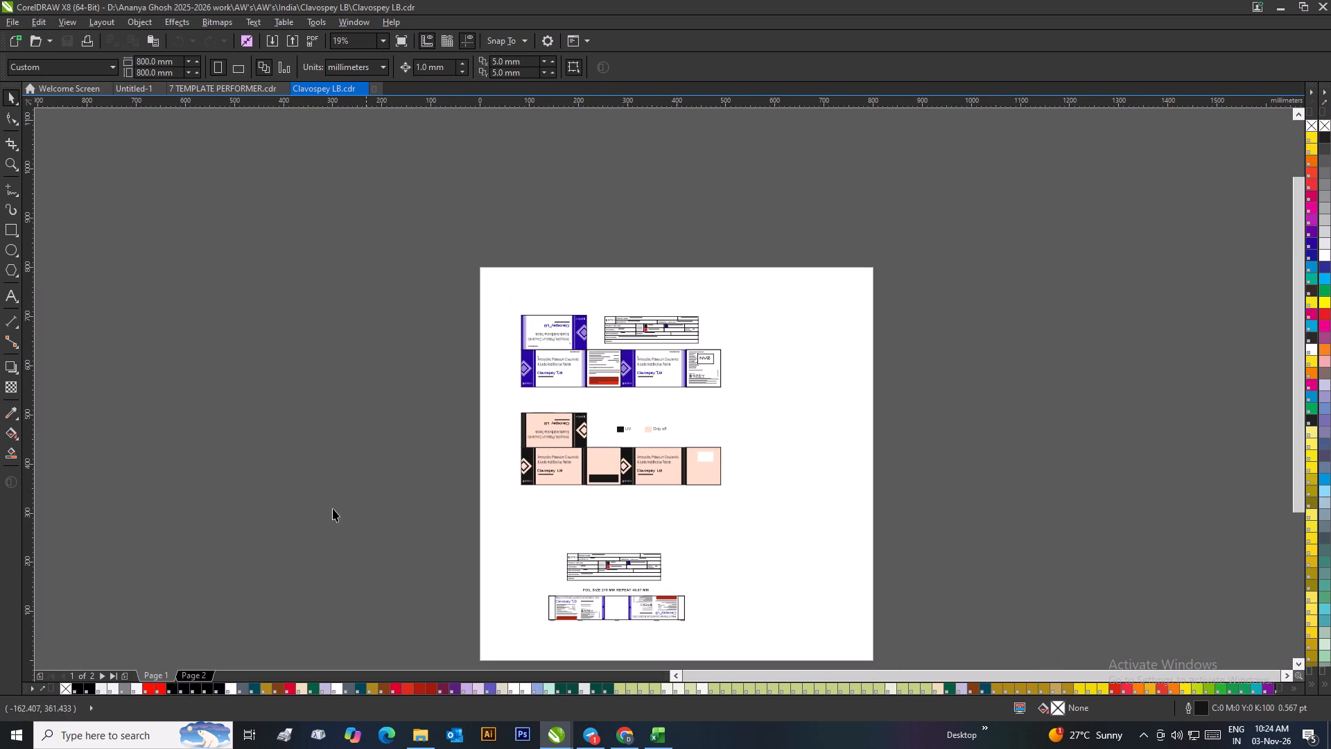
Look over the Clavospey-625 artworks on page 2 and inspect the Clavospey LB foil artwork on page 1 for manufacturer details.
click(190, 672)
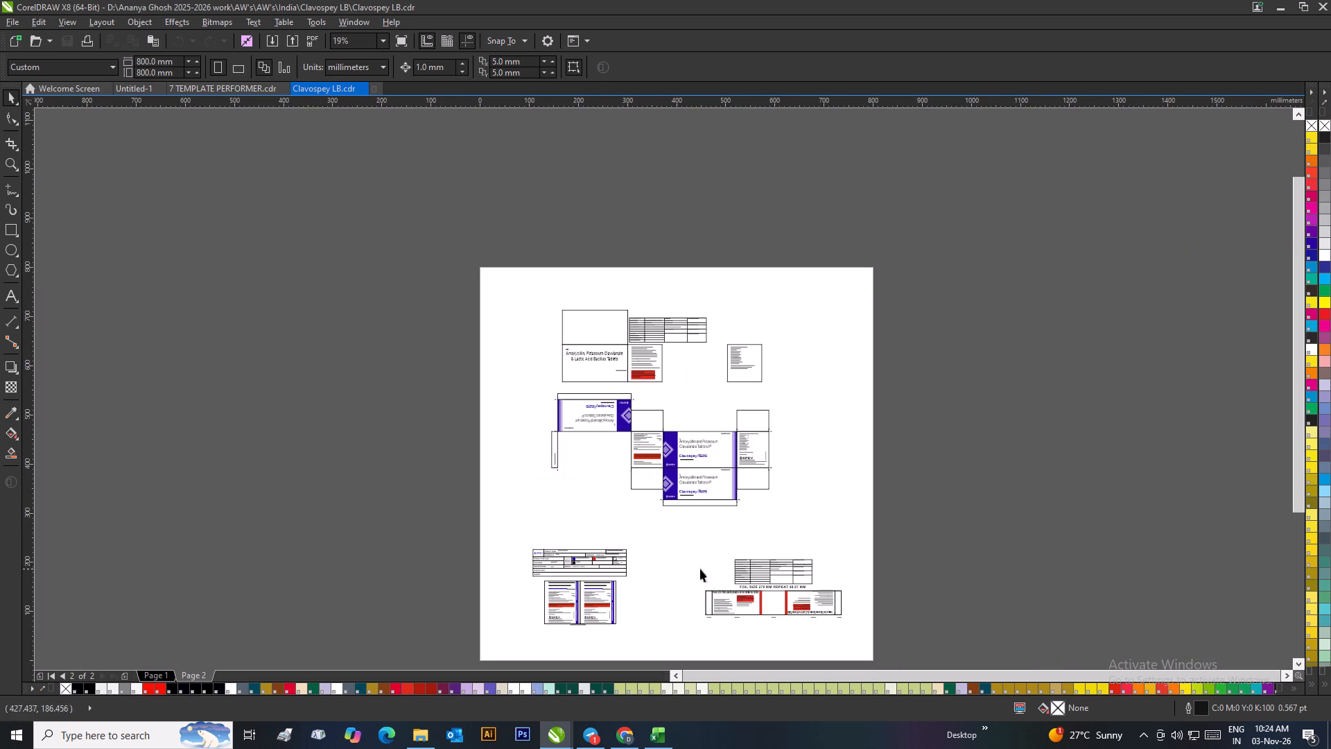
scroll(725, 478, up, 1)
scroll(679, 390, up, 1)
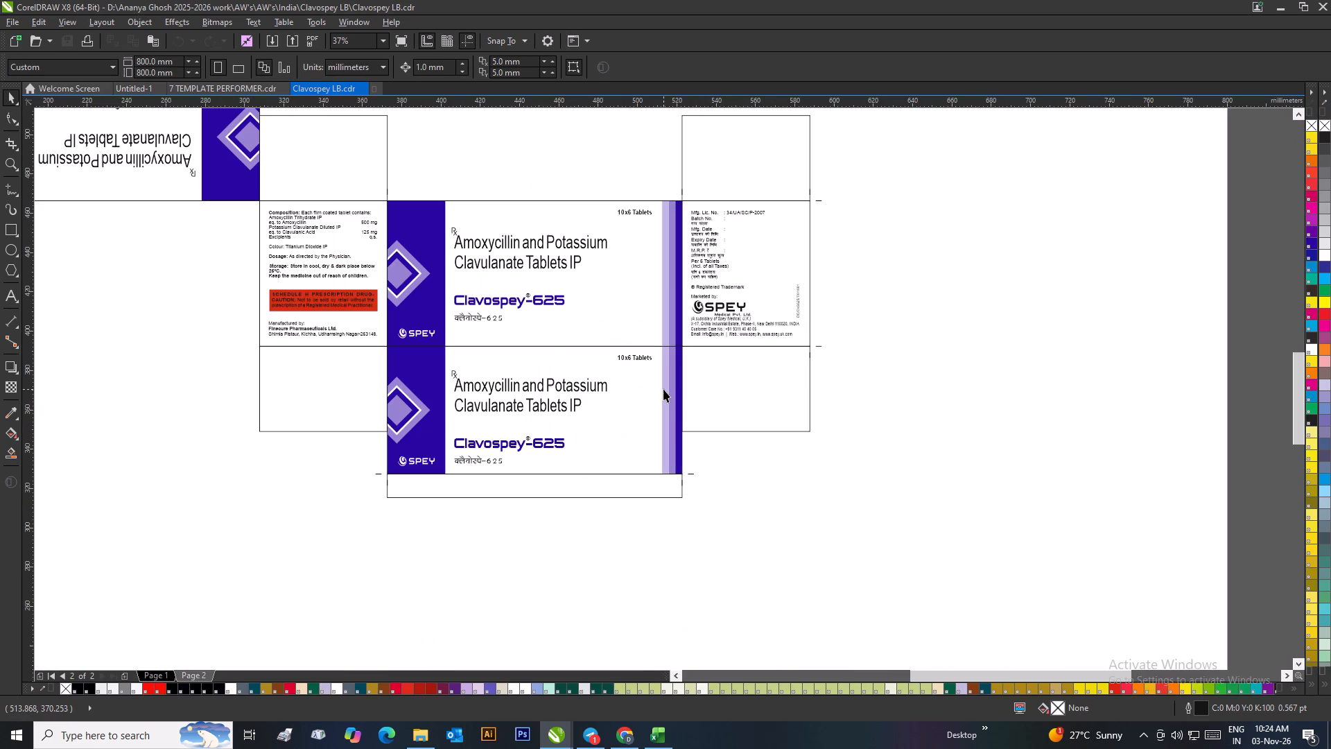
scroll(623, 279, down, 1)
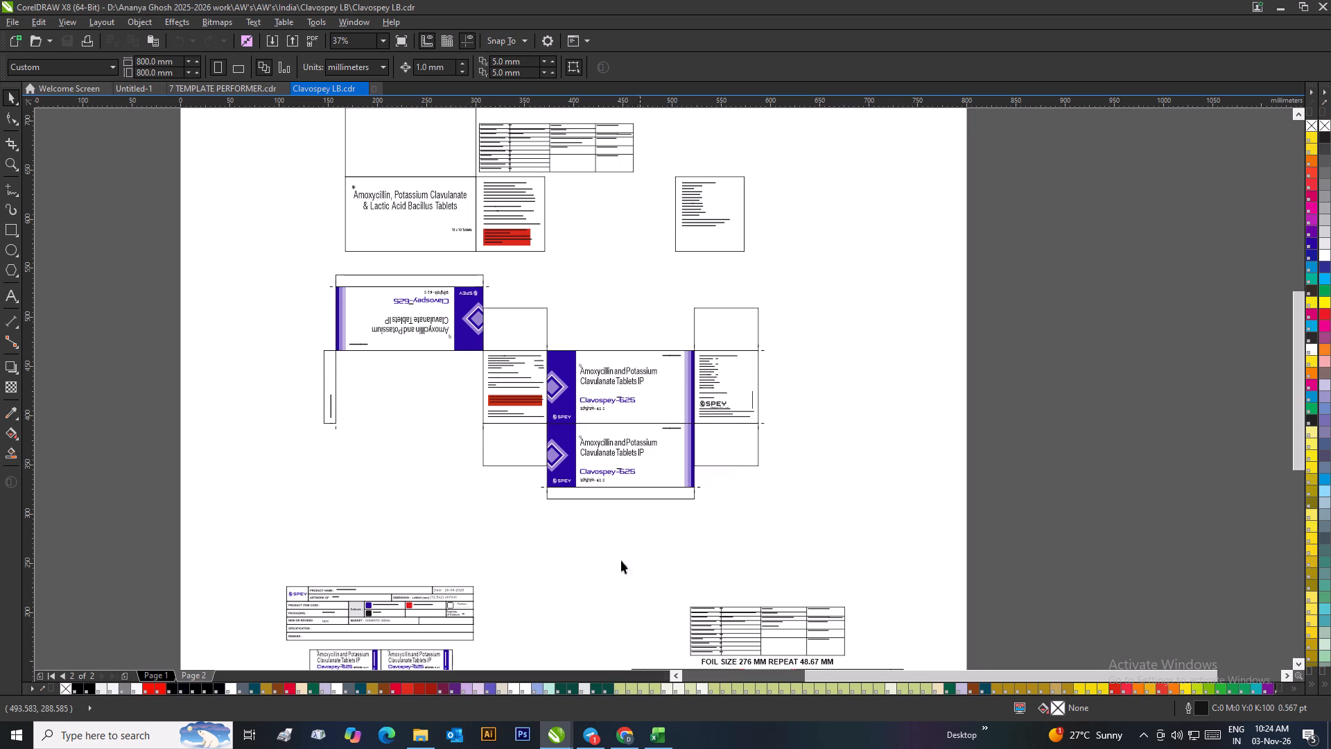
click(150, 676)
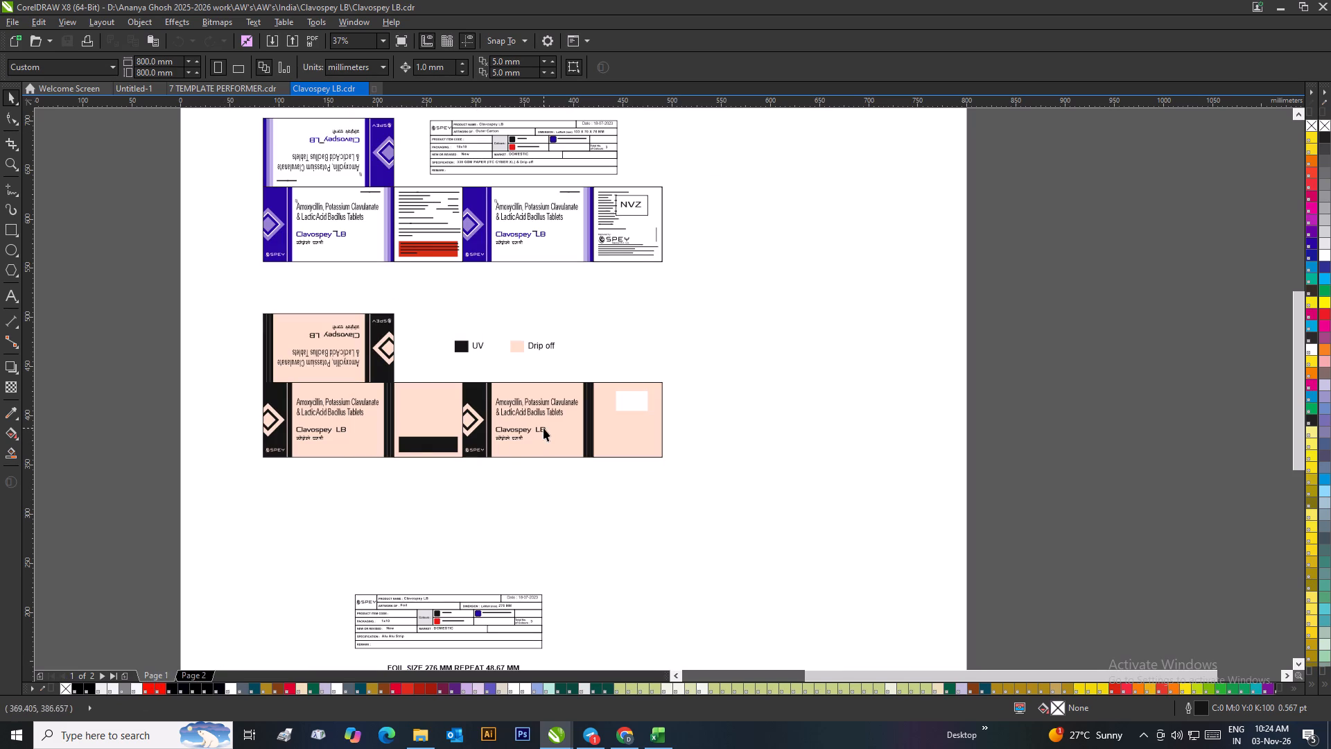
scroll(528, 485, down, 2)
scroll(656, 431, up, 4)
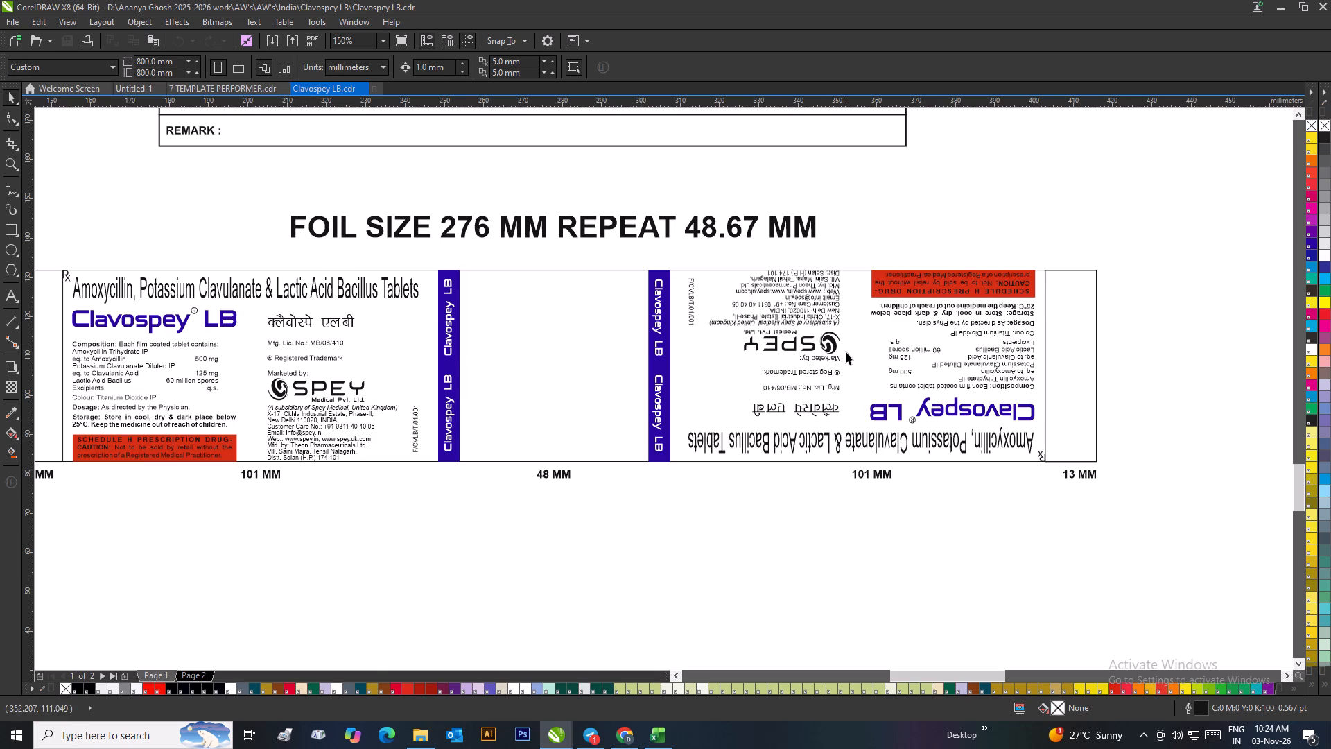
scroll(847, 354, down, 1)
scroll(371, 406, up, 1)
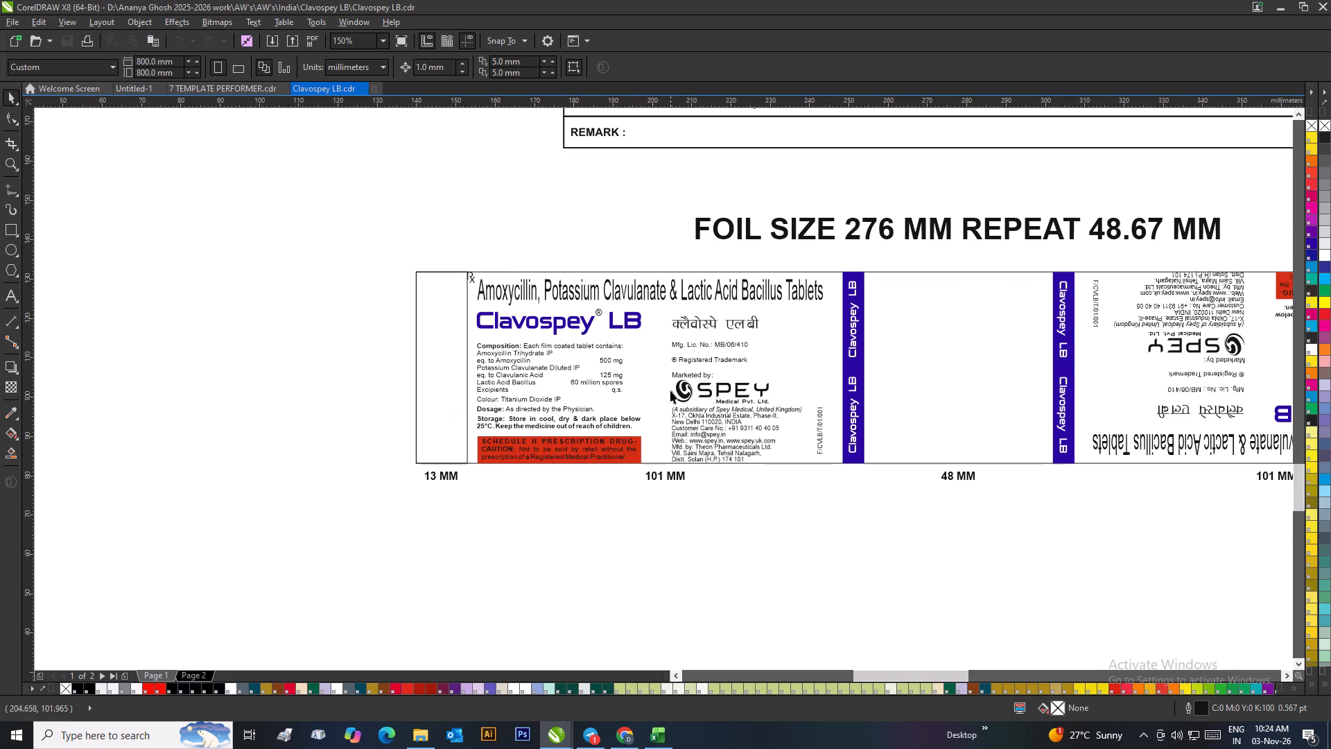
scroll(669, 399, down, 1)
scroll(769, 241, down, 2)
Compare the Clavospey LB outer carton's composition panel and back panel on page 1 once more for the manufacturer text.
scroll(701, 159, up, 3)
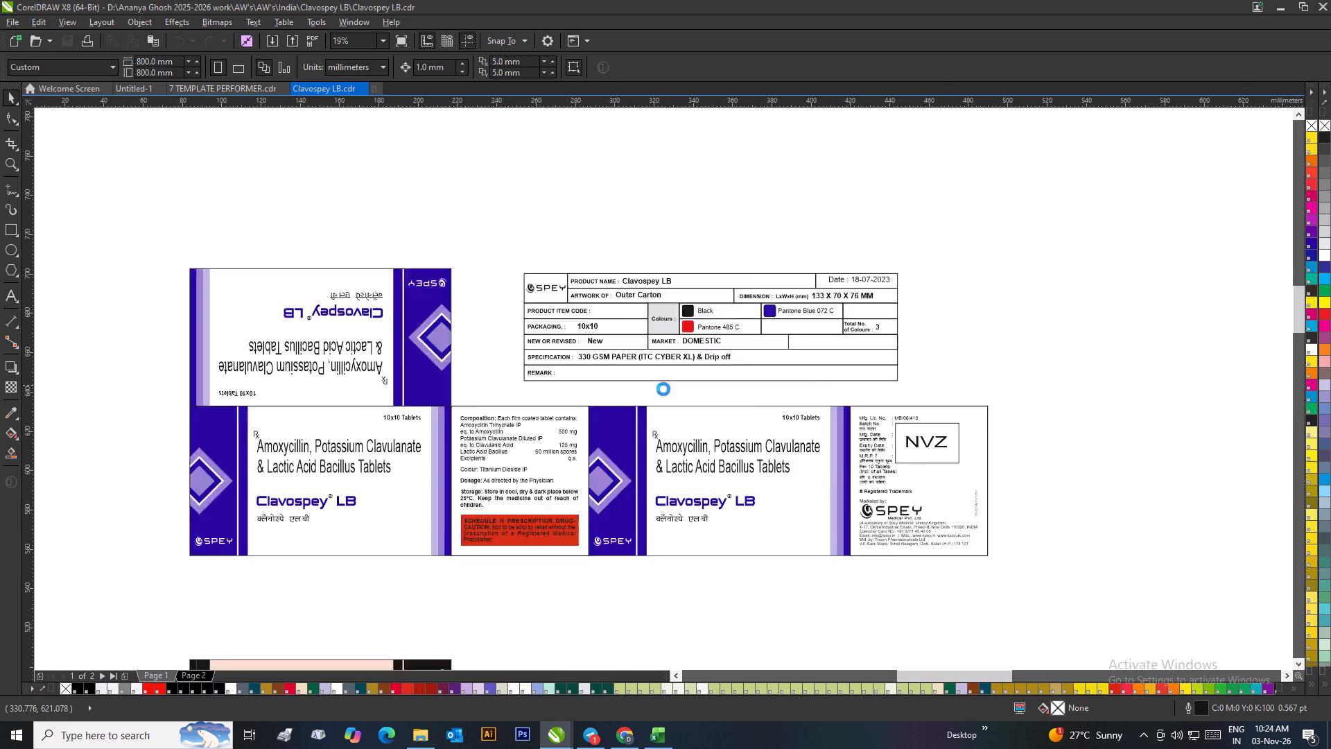
scroll(884, 513, down, 1)
scroll(782, 448, up, 1)
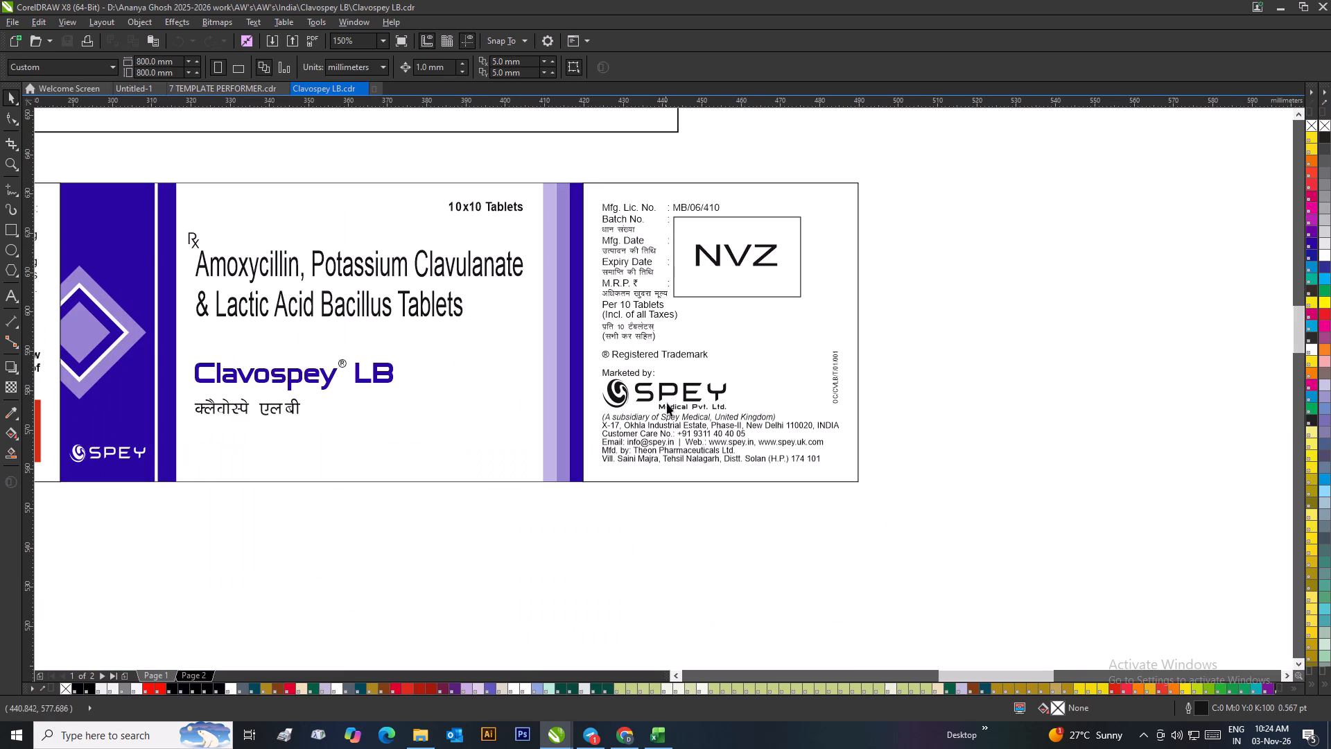
scroll(670, 417, down, 1)
scroll(397, 333, down, 1)
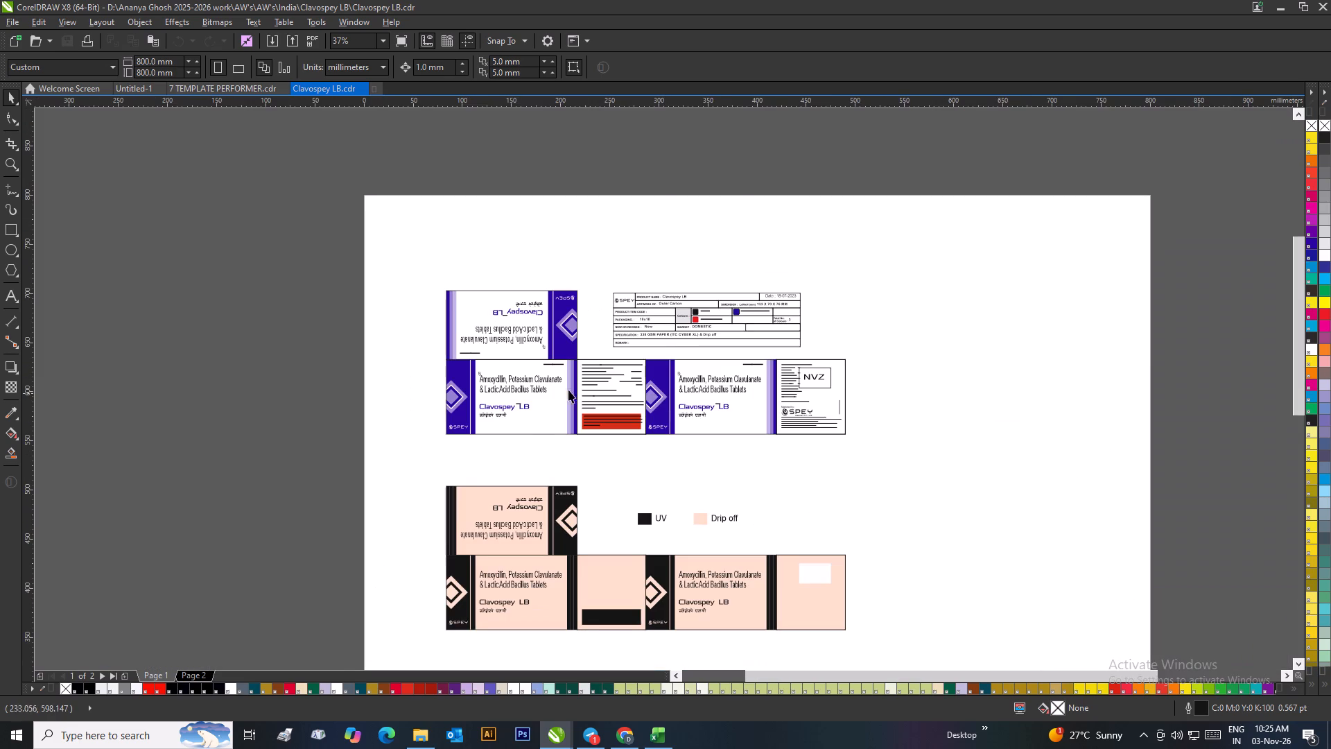
scroll(606, 388, up, 1)
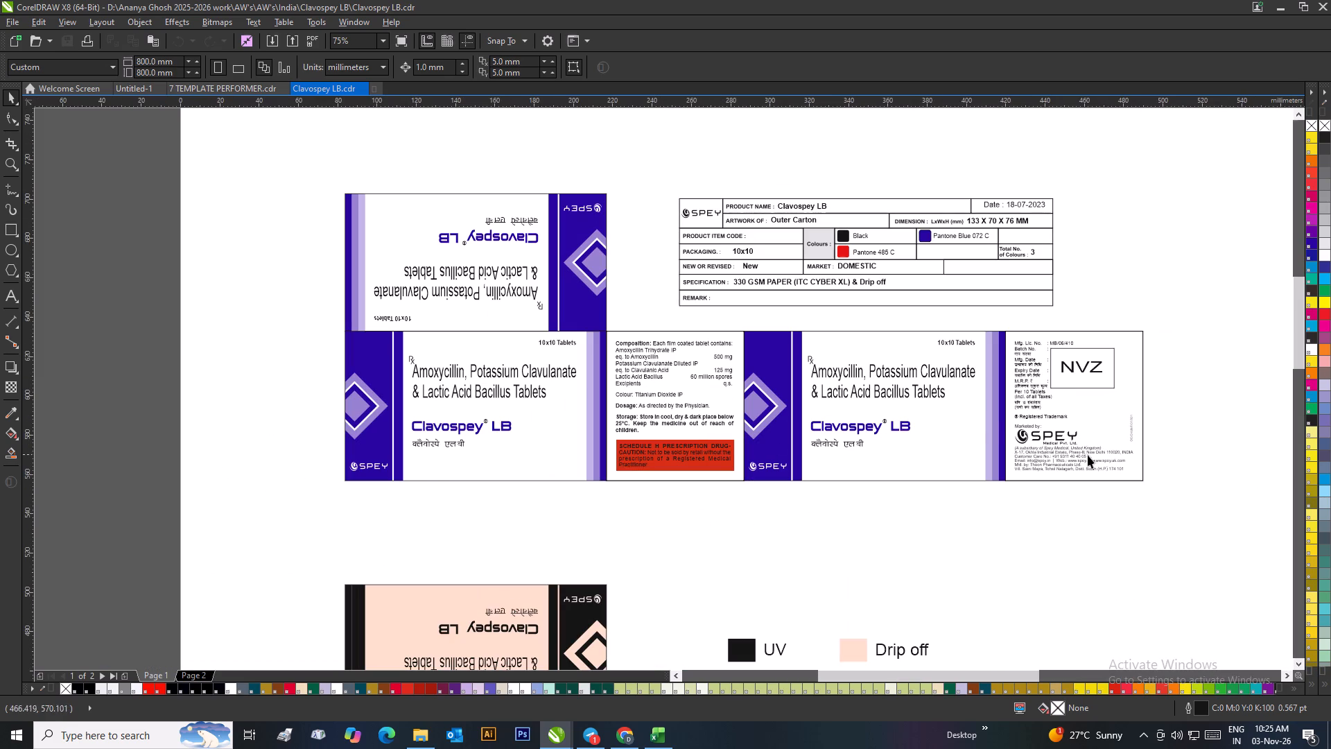
scroll(1089, 431, up, 1)
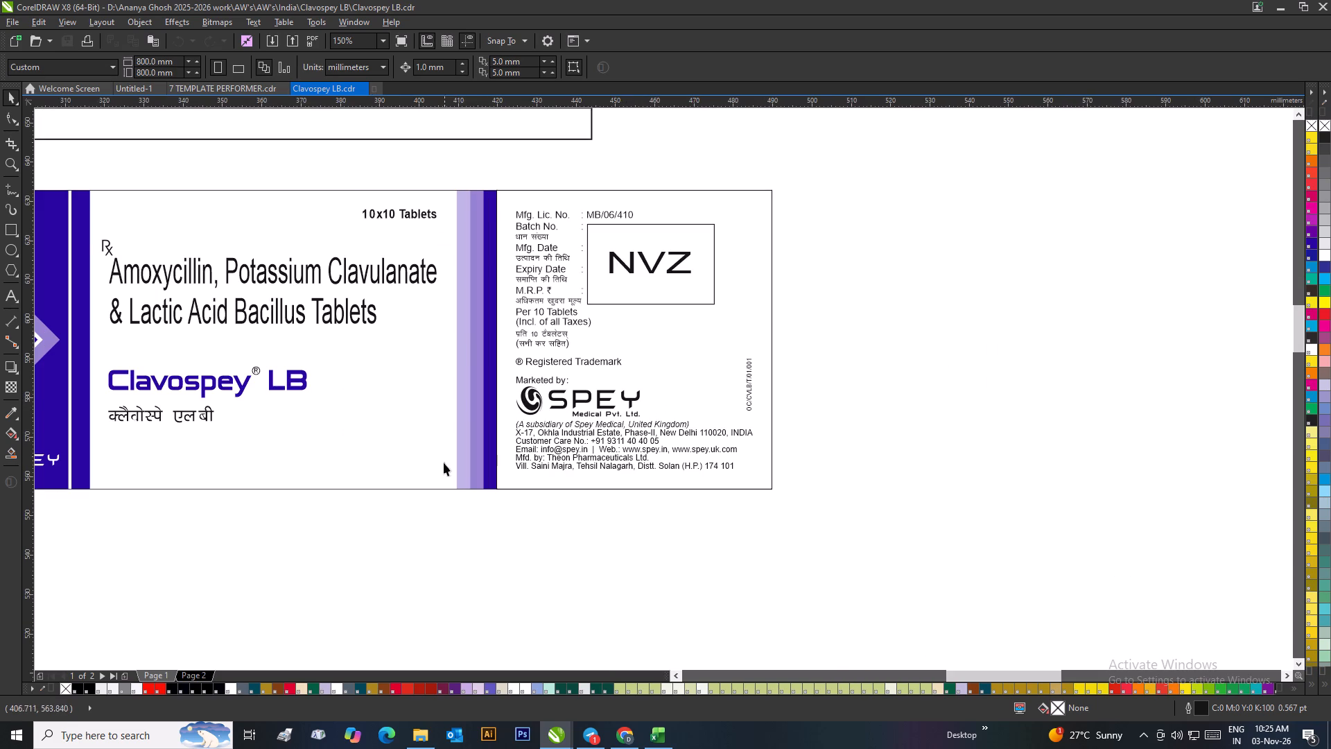
scroll(218, 404, down, 2)
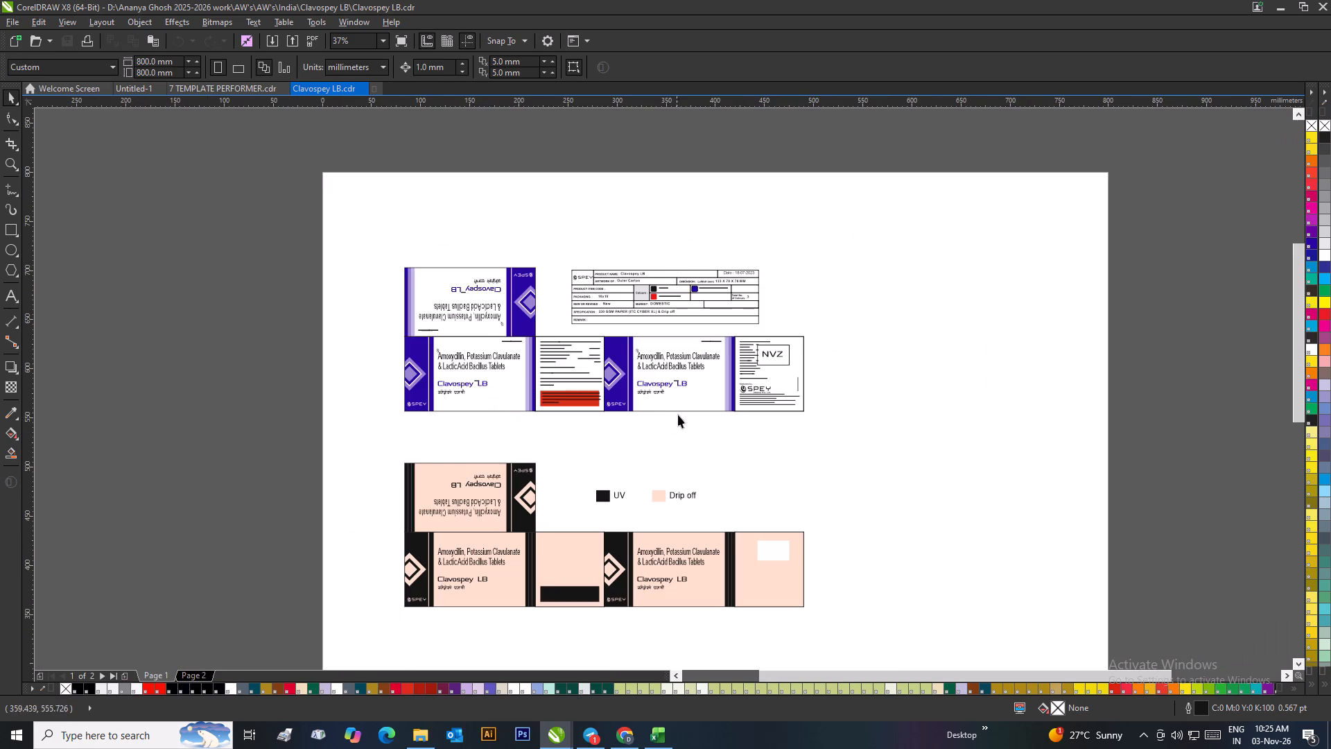
scroll(642, 466, down, 1)
scroll(637, 343, up, 3)
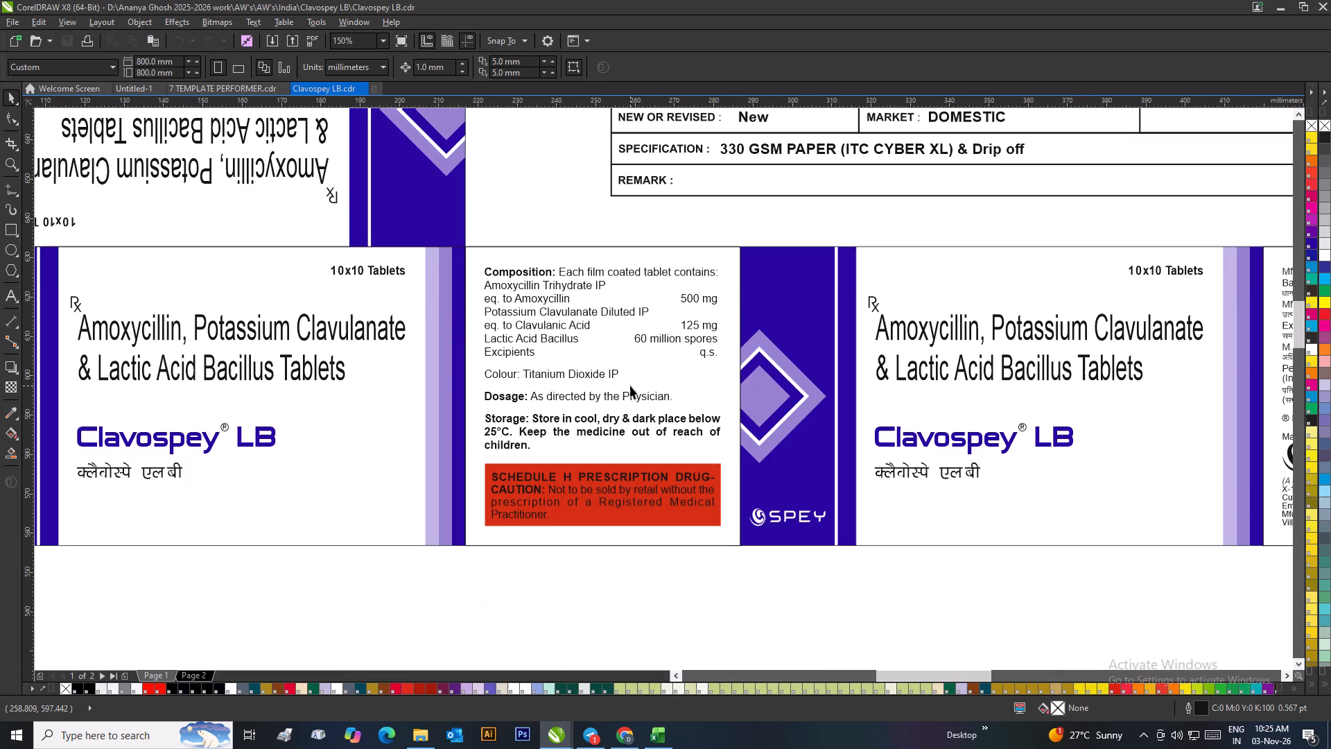
scroll(416, 375, down, 1)
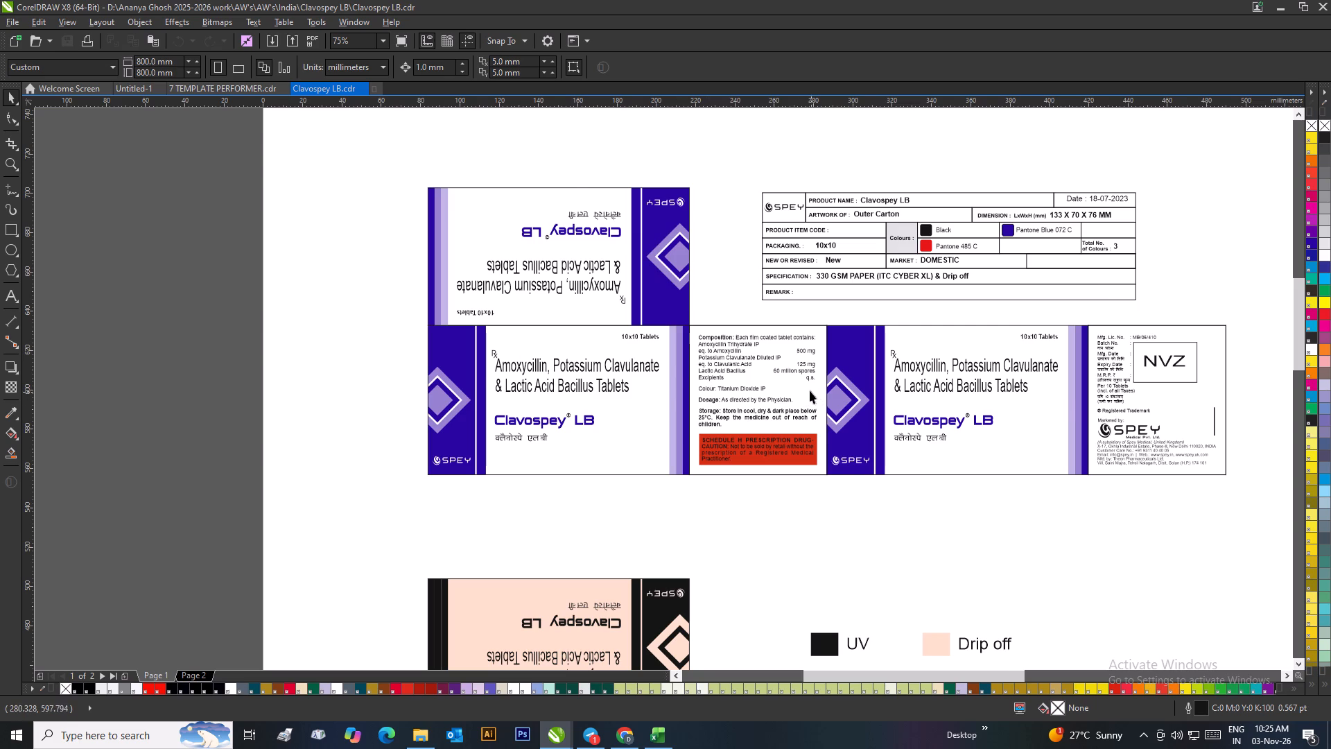
scroll(810, 390, up, 1)
scroll(523, 469, down, 1)
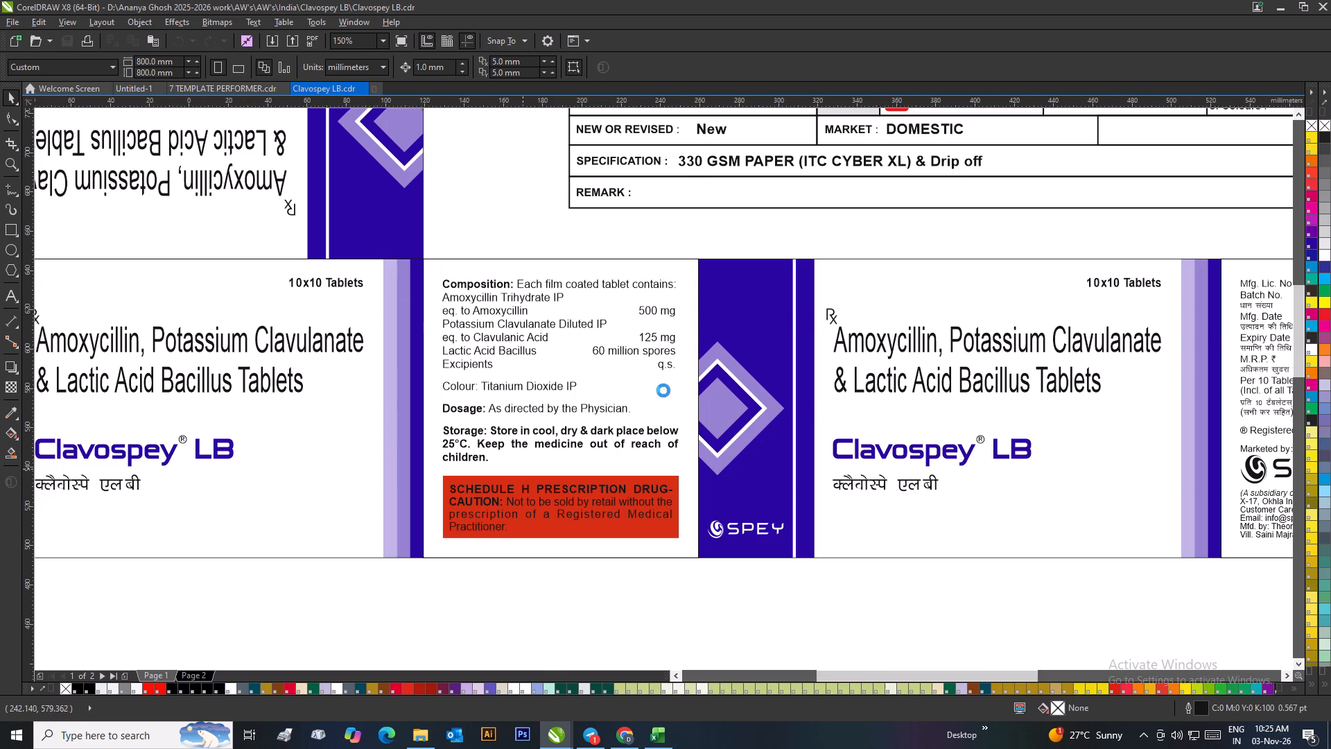
Capture a screen snip of the two "Mfd. by: Theon Pharmaceuticals Ltd." address lines on the Clavospey LB carton's back panel.
scroll(1094, 352, up, 1)
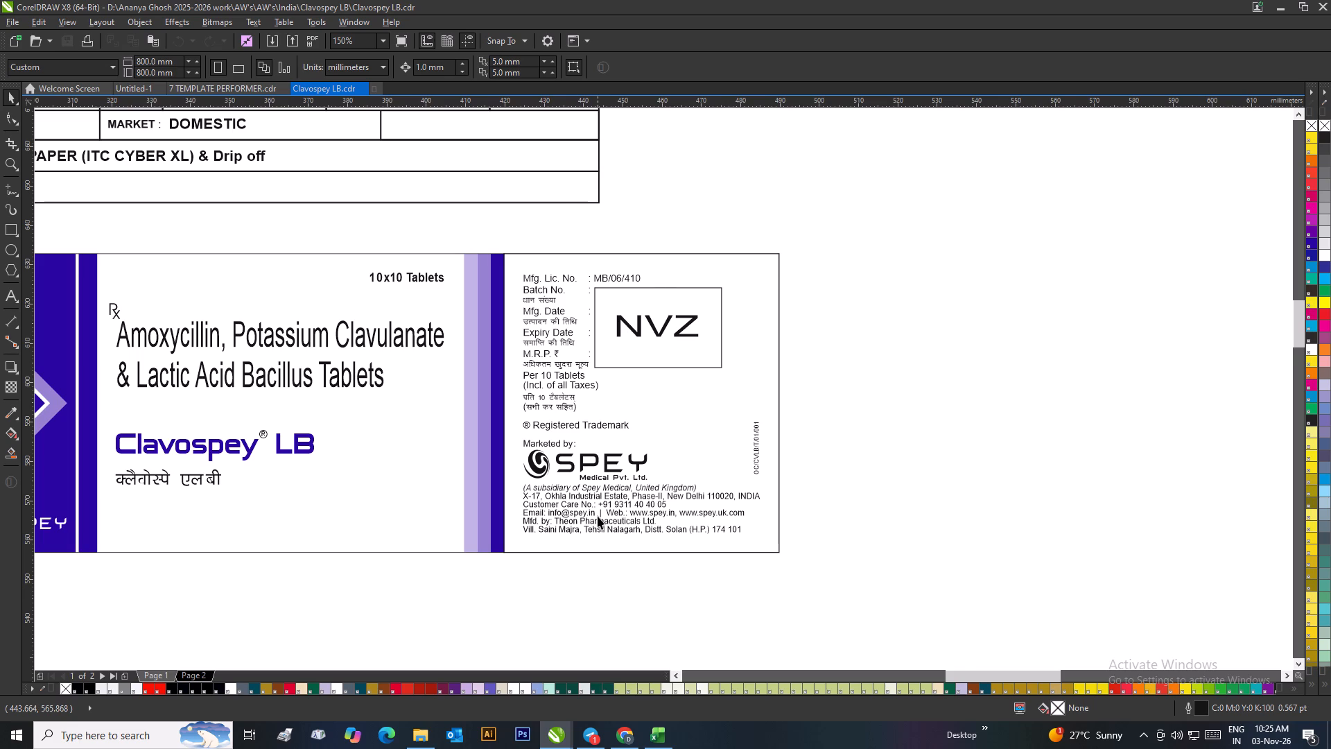
scroll(588, 509, up, 1)
scroll(675, 408, up, 1)
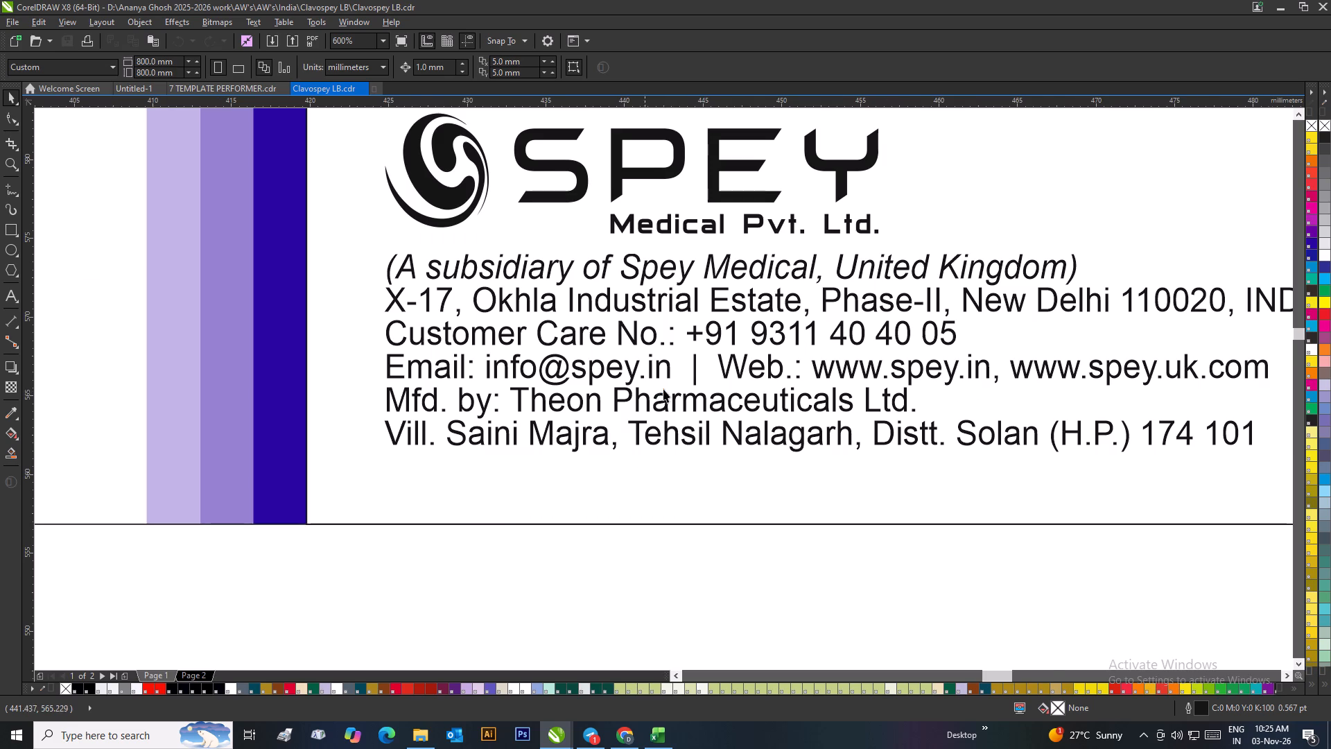
scroll(643, 394, down, 2)
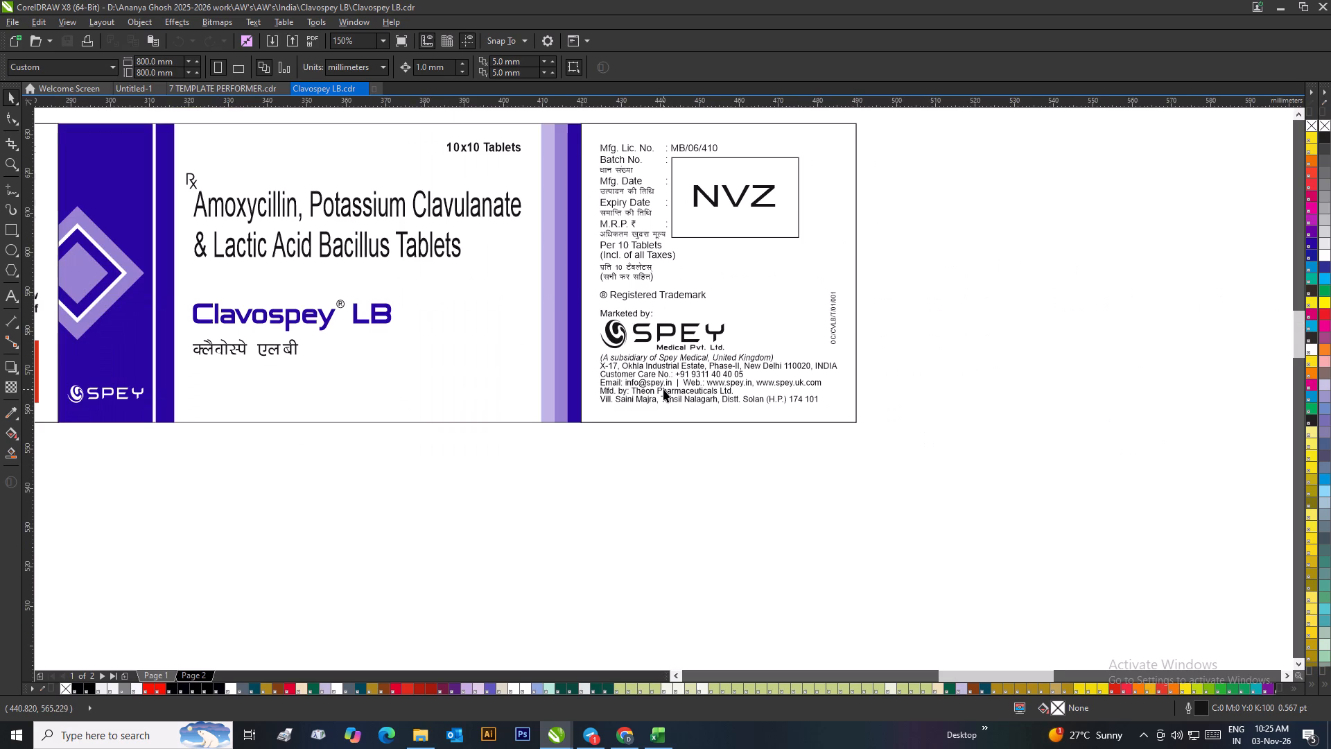
scroll(695, 394, up, 1)
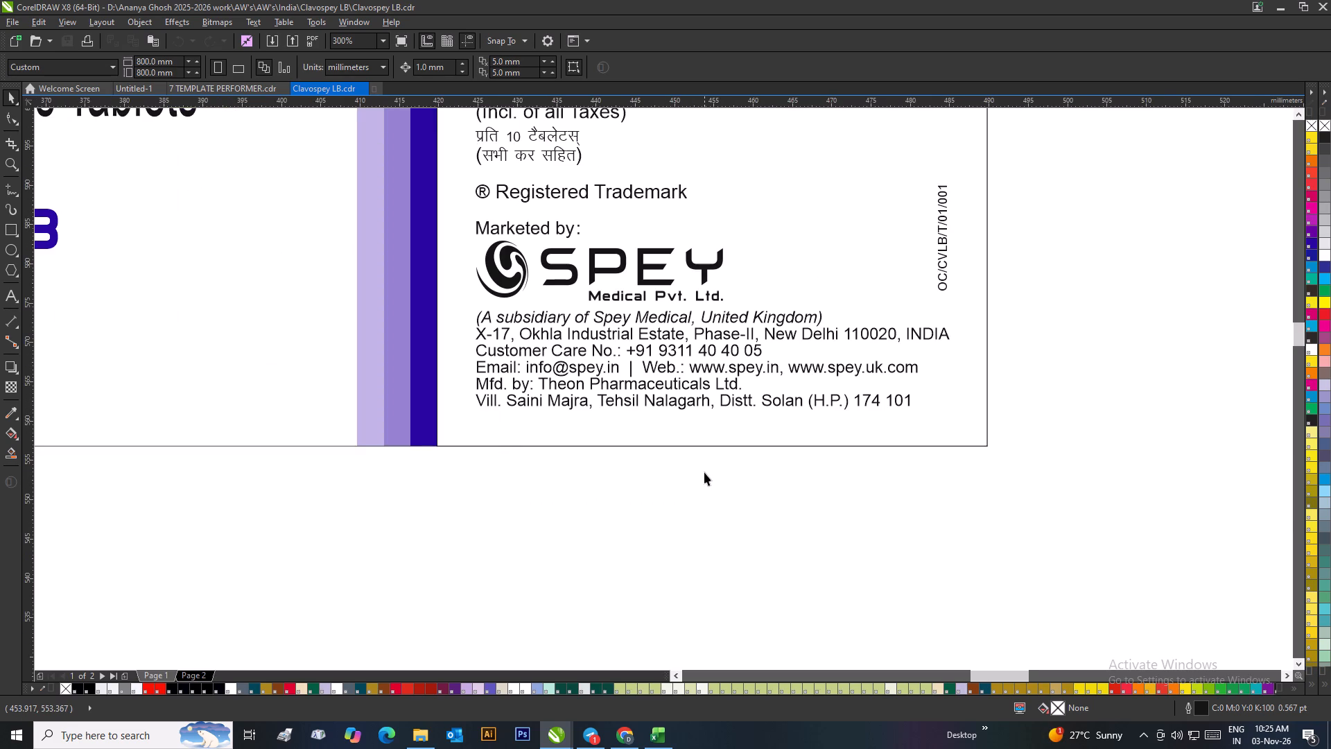
key(shift+super+s)
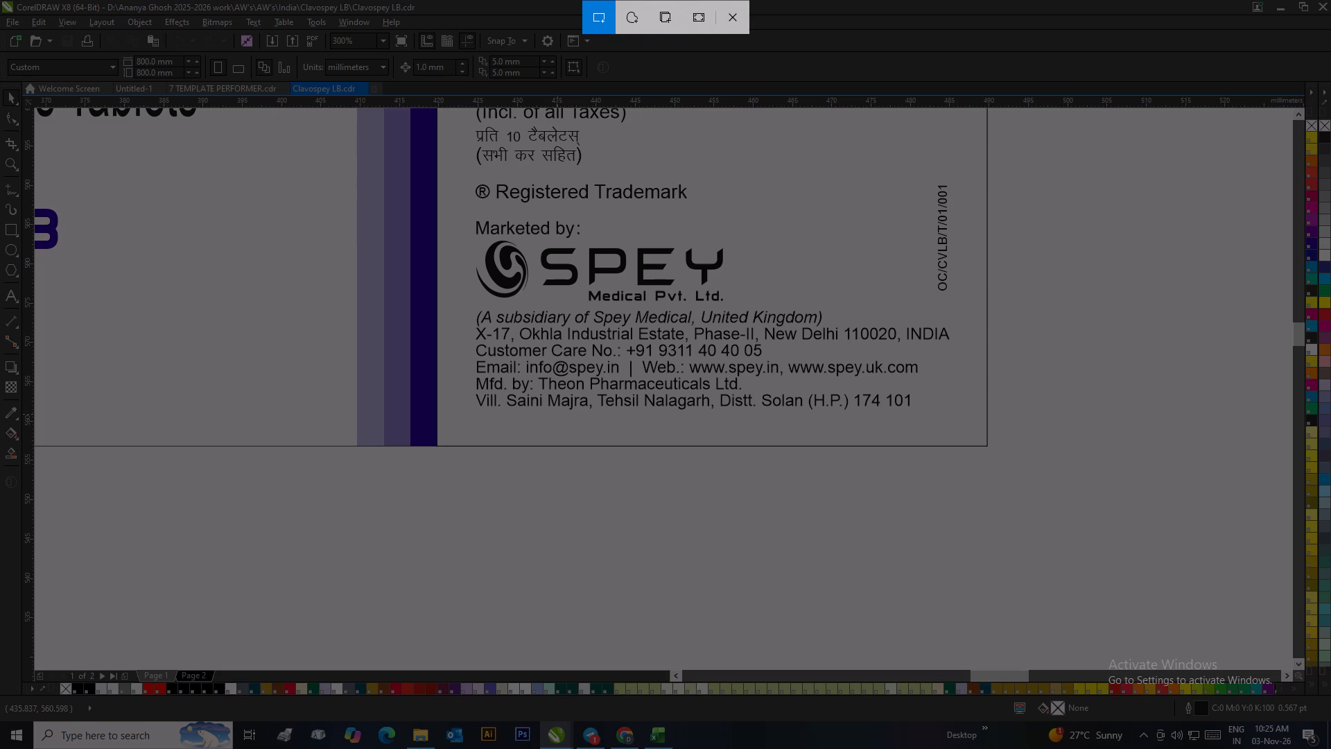
drag(453, 375, 678, 405)
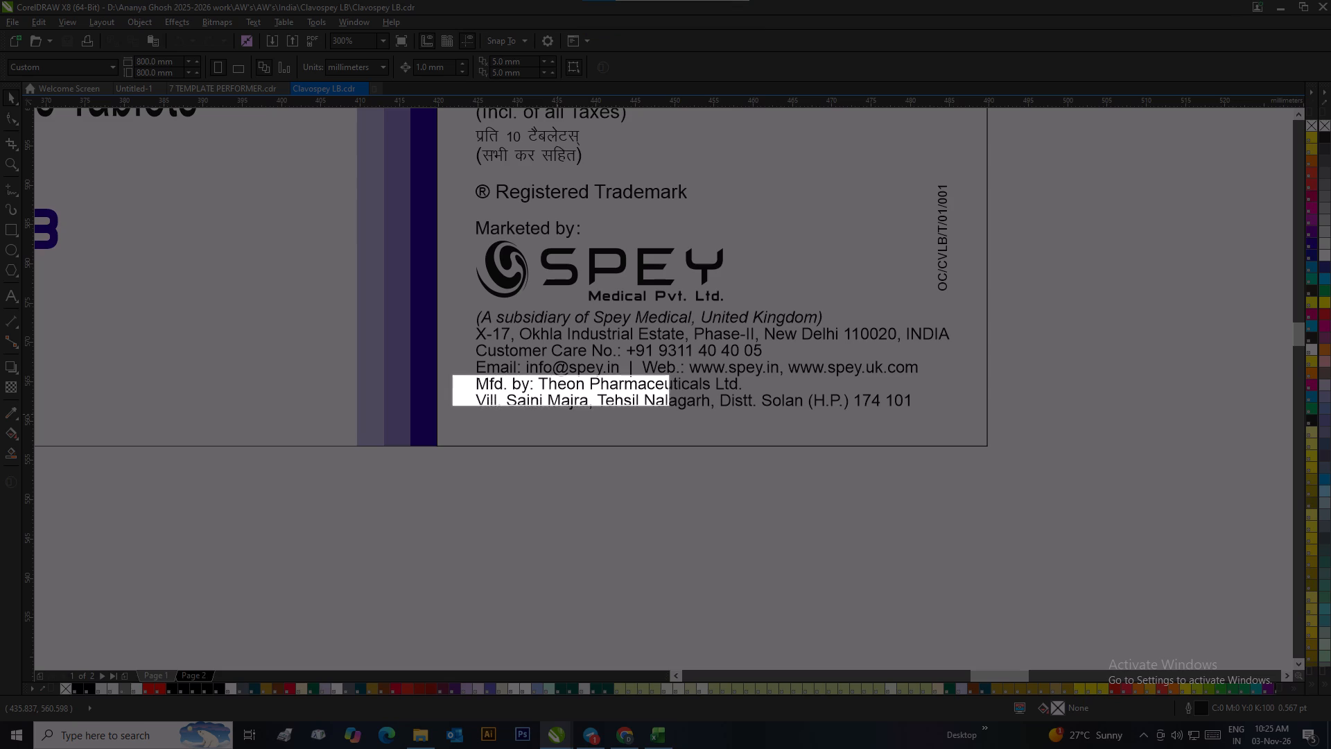
drag(678, 405, 919, 414)
click(625, 727)
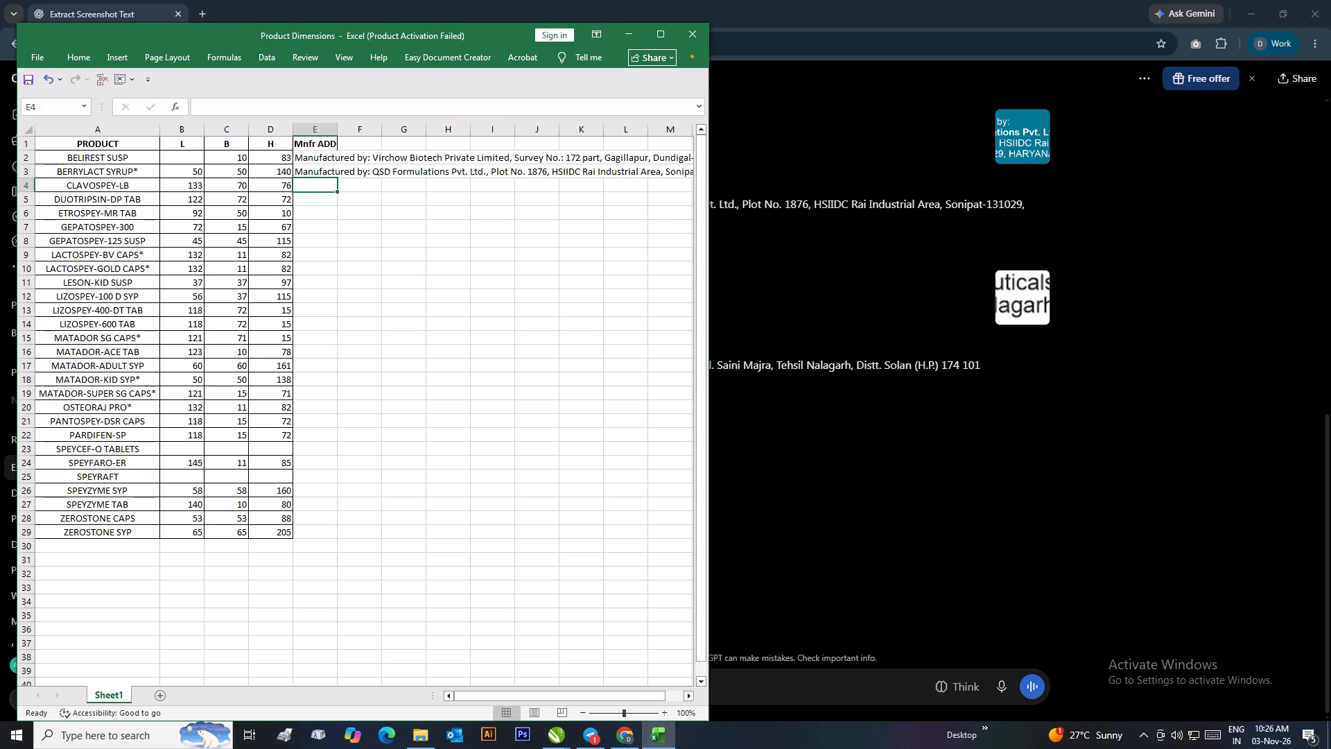
key(ctrl+v)
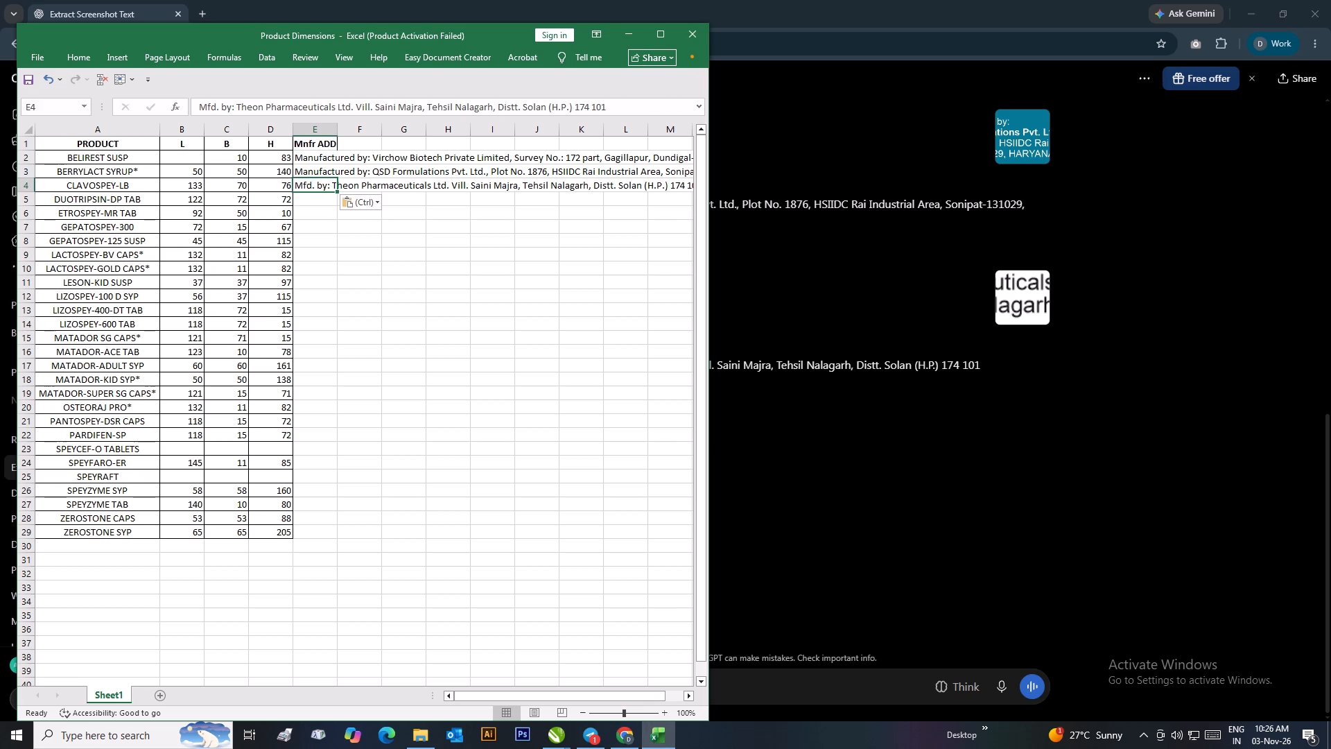
click(784, 458)
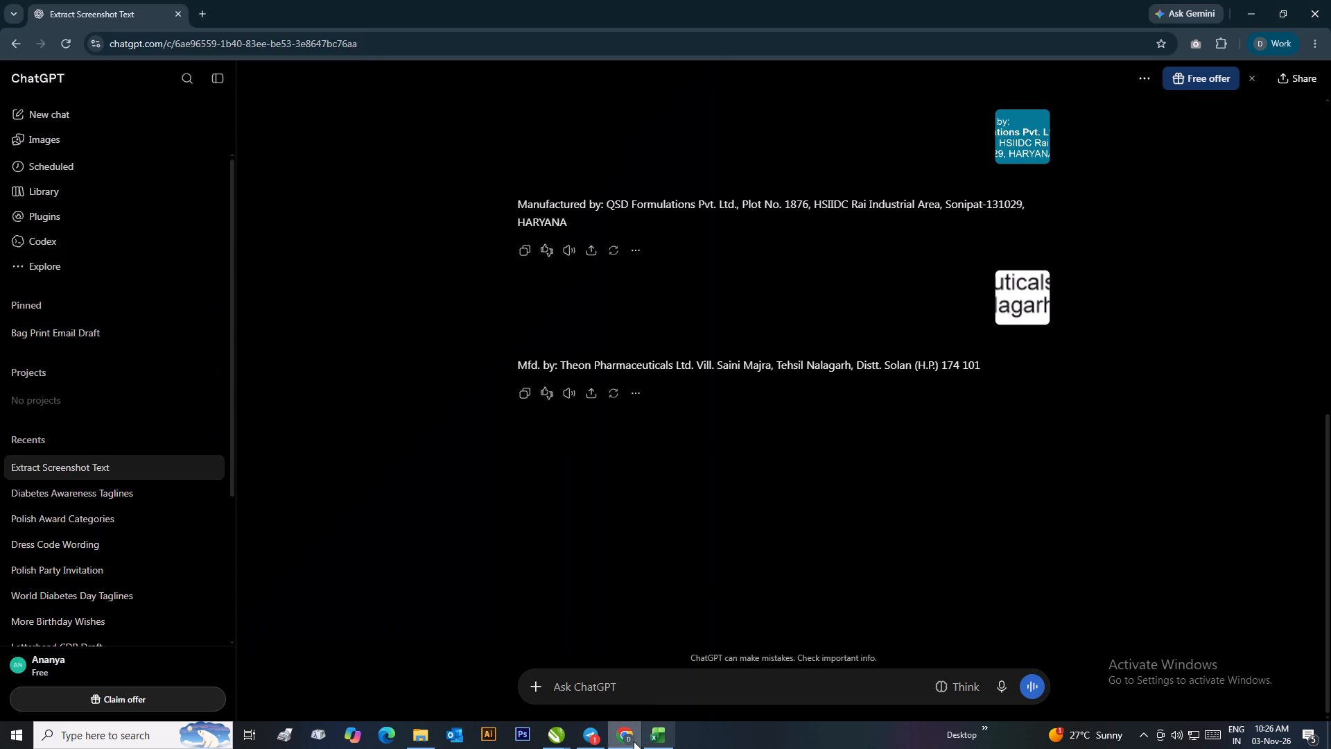
Switch to CorelDRAW and close the Clavospey LB drawing.
click(562, 728)
click(662, 666)
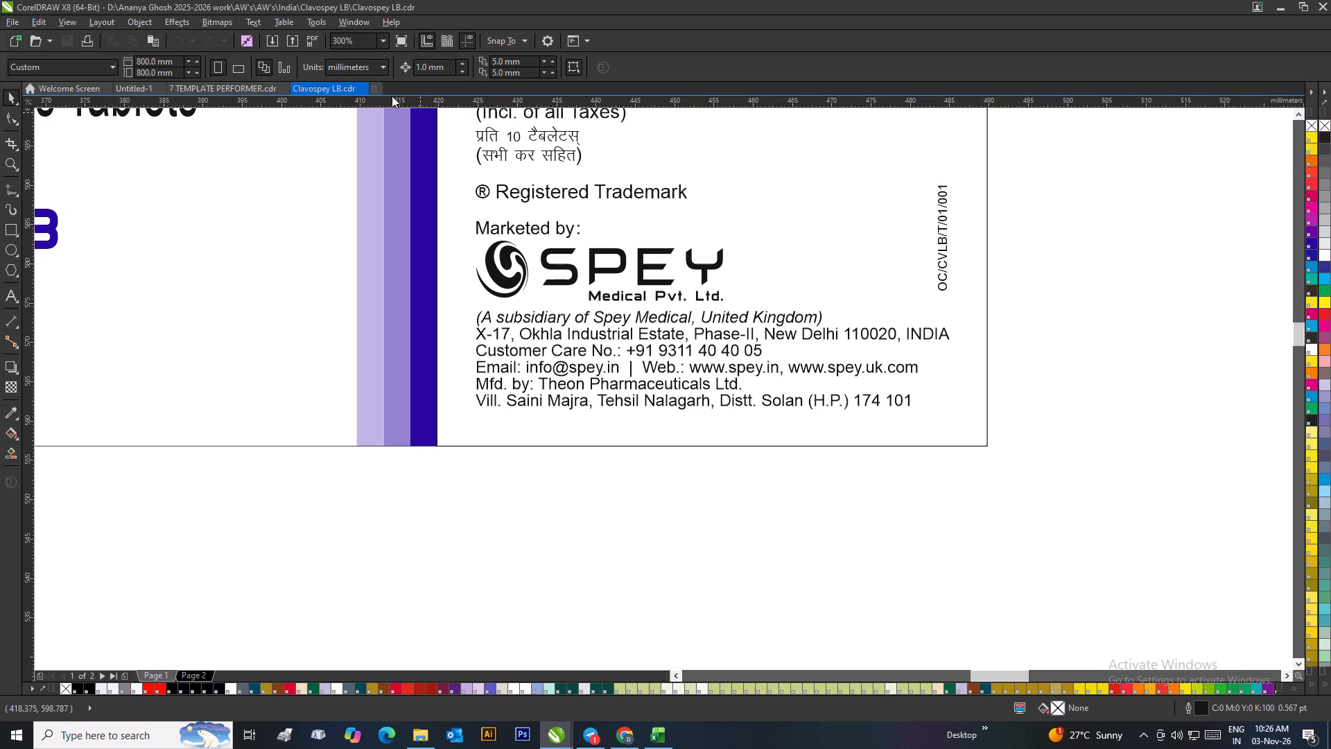
click(359, 84)
click(360, 84)
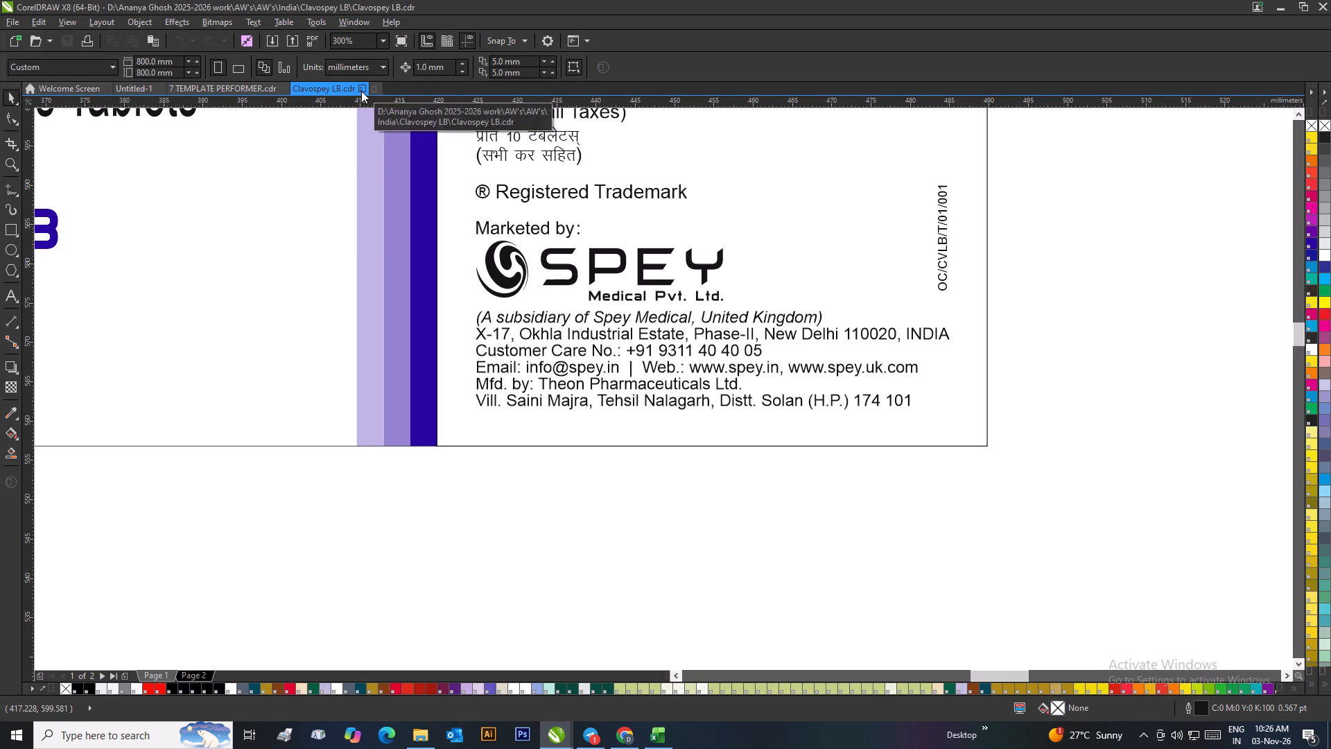
click(361, 91)
Check the product list for the product after CLAVOSPEY-LB and open the Duotripsin-DP_Staywell drawing from the India artworks' Duotripsin-DP > Staywell folder.
scroll(611, 406, up, 1)
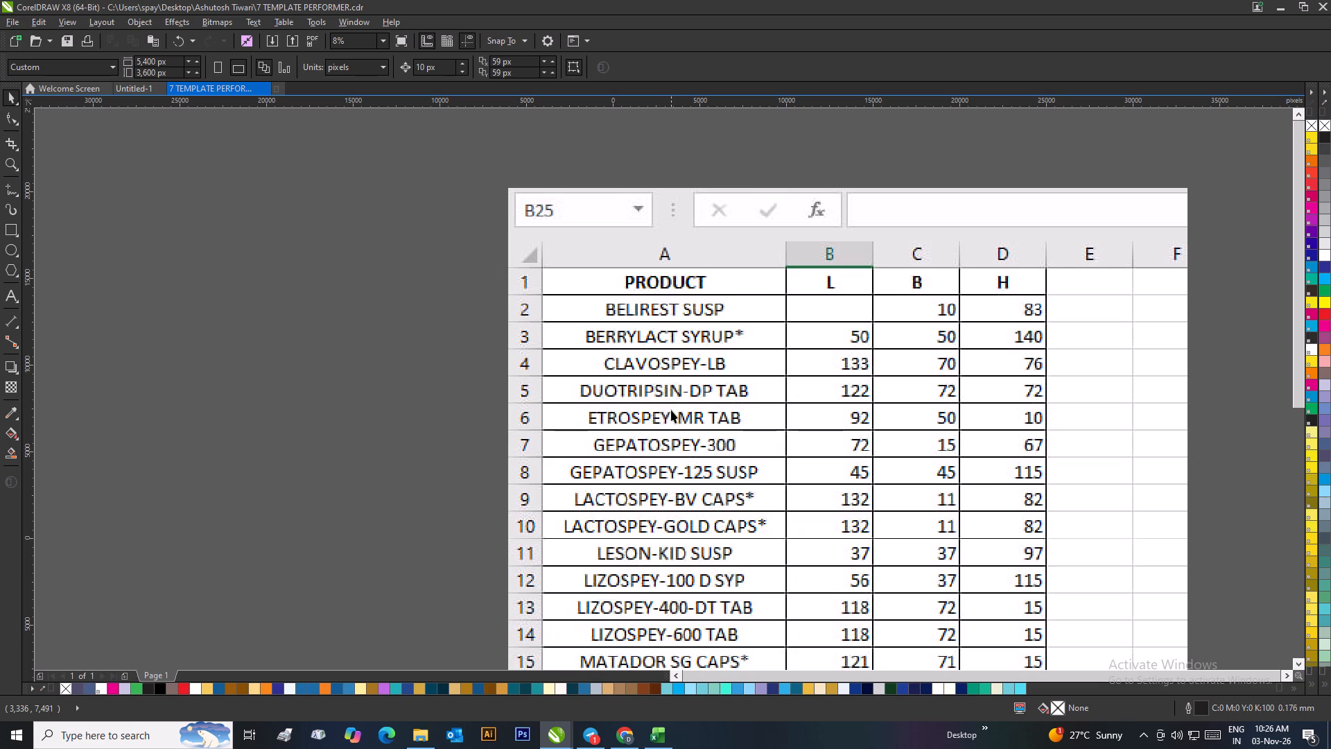
scroll(663, 410, down, 1)
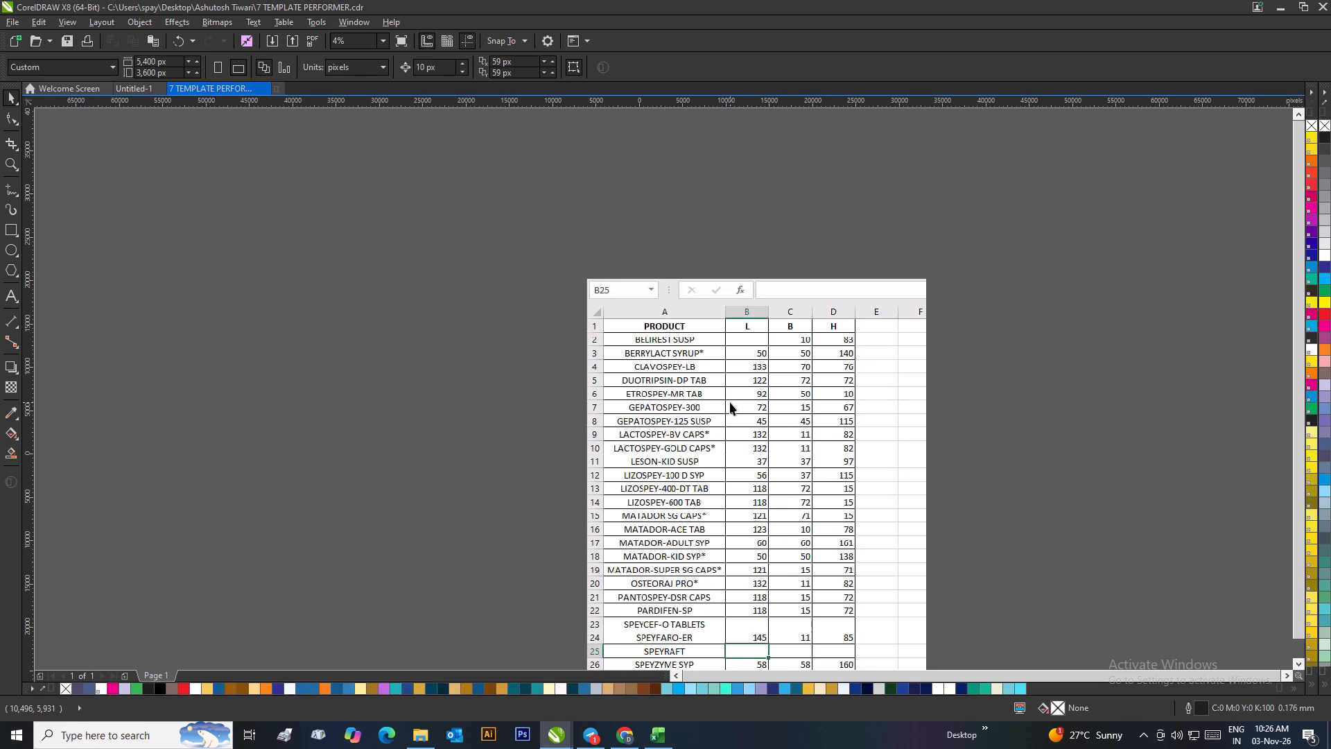
key(ctrl+o)
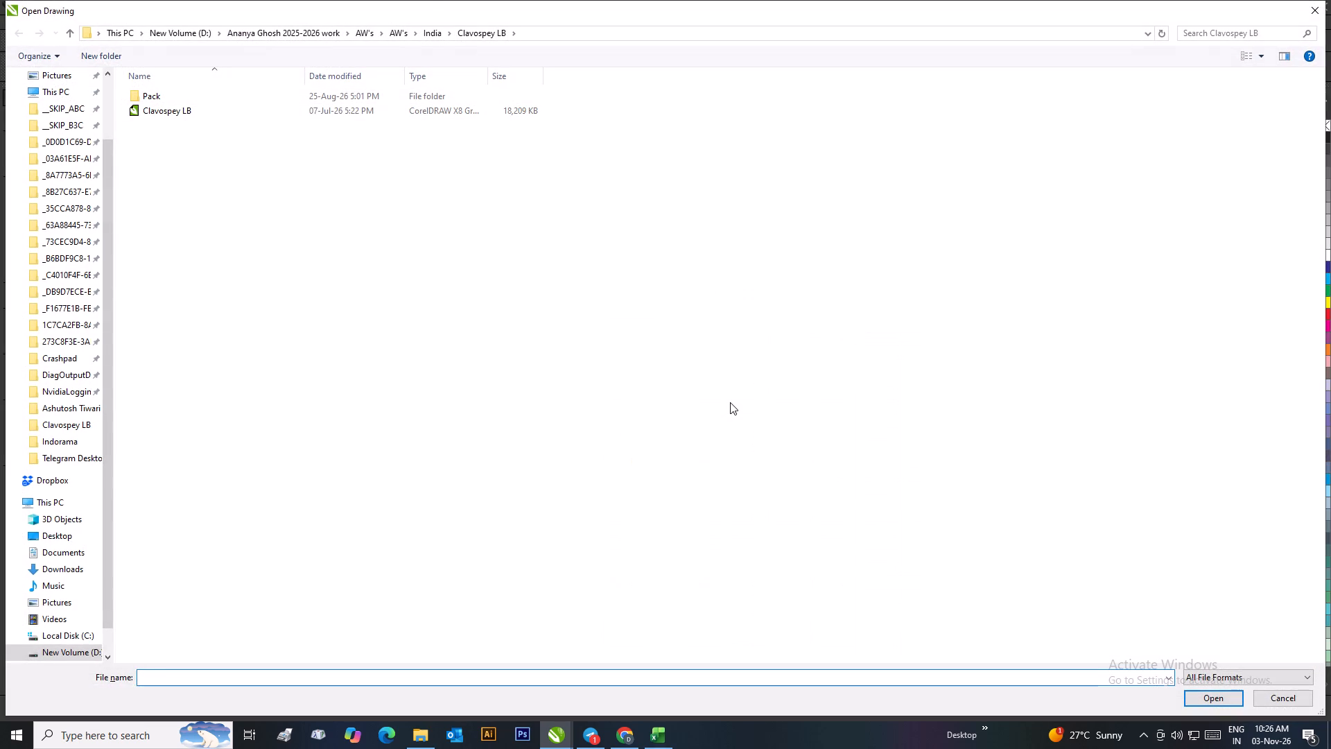
click(71, 35)
click(71, 35)
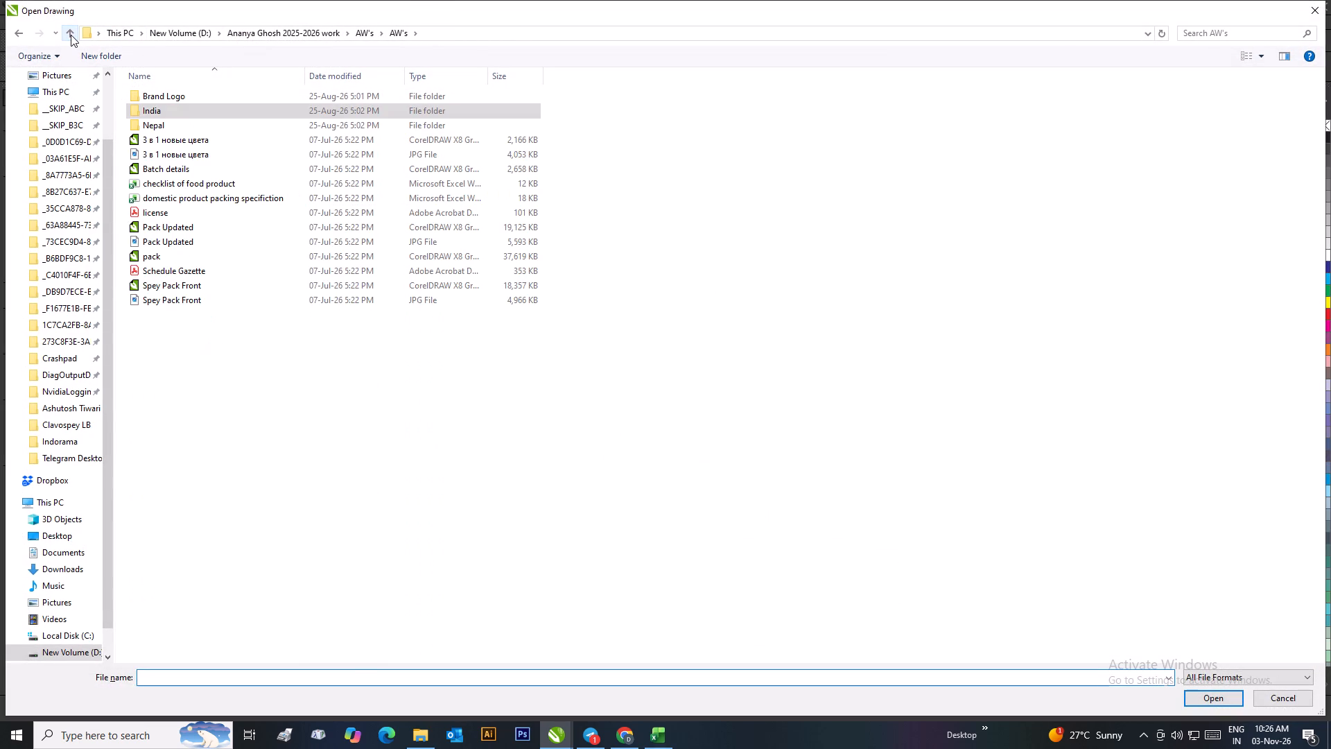
double_click(156, 107)
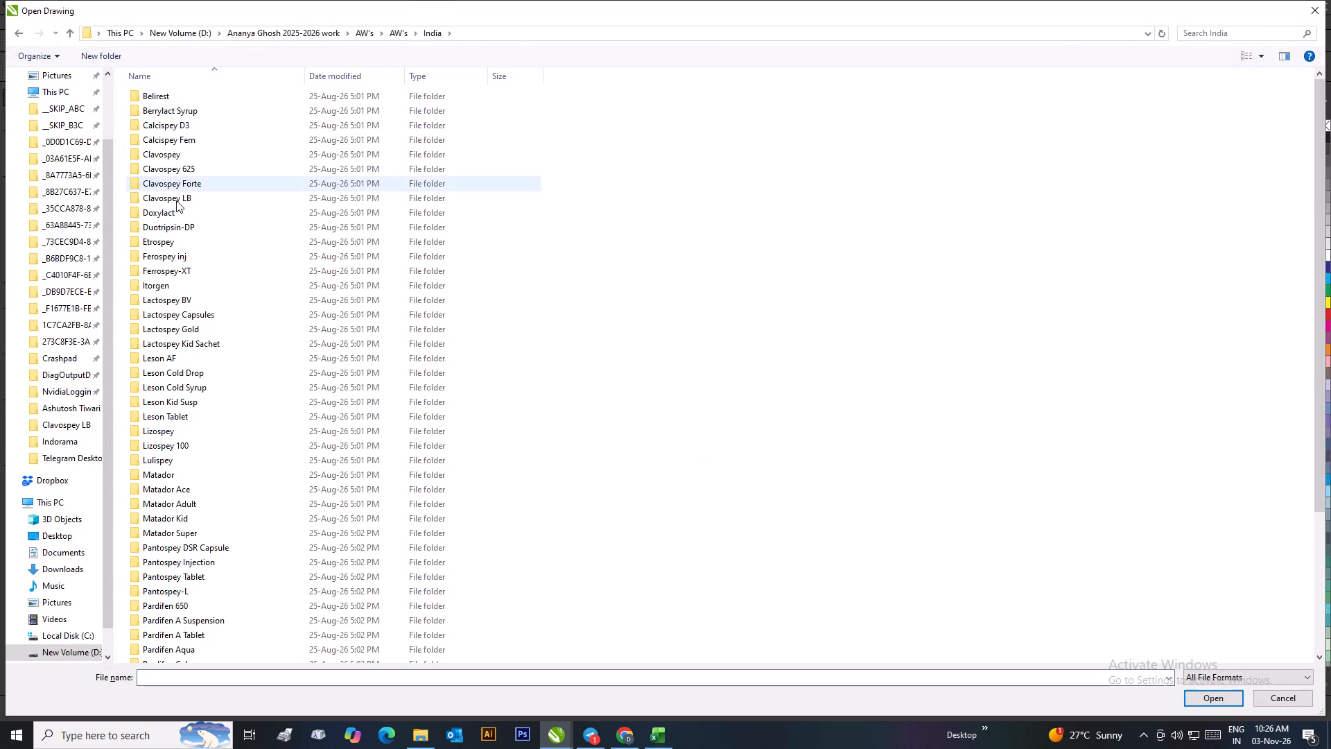
double_click(180, 227)
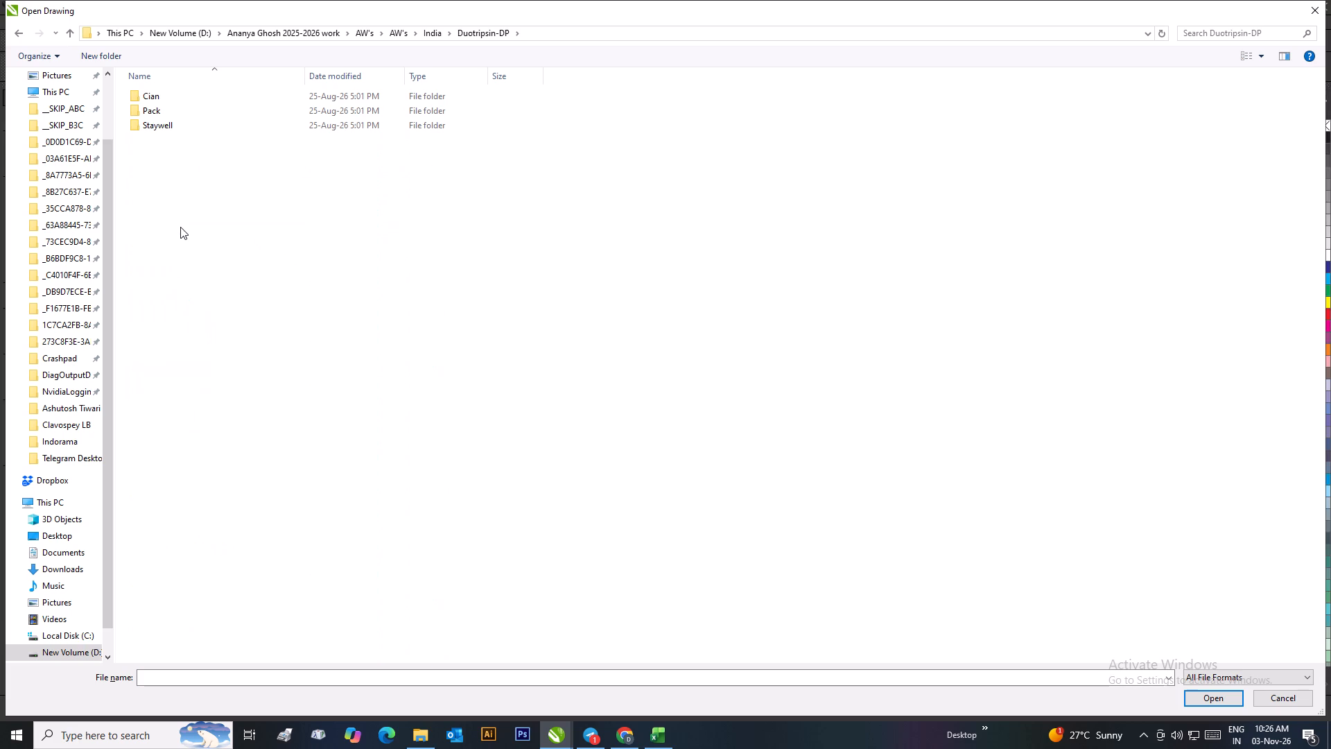
double_click(169, 124)
double_click(190, 101)
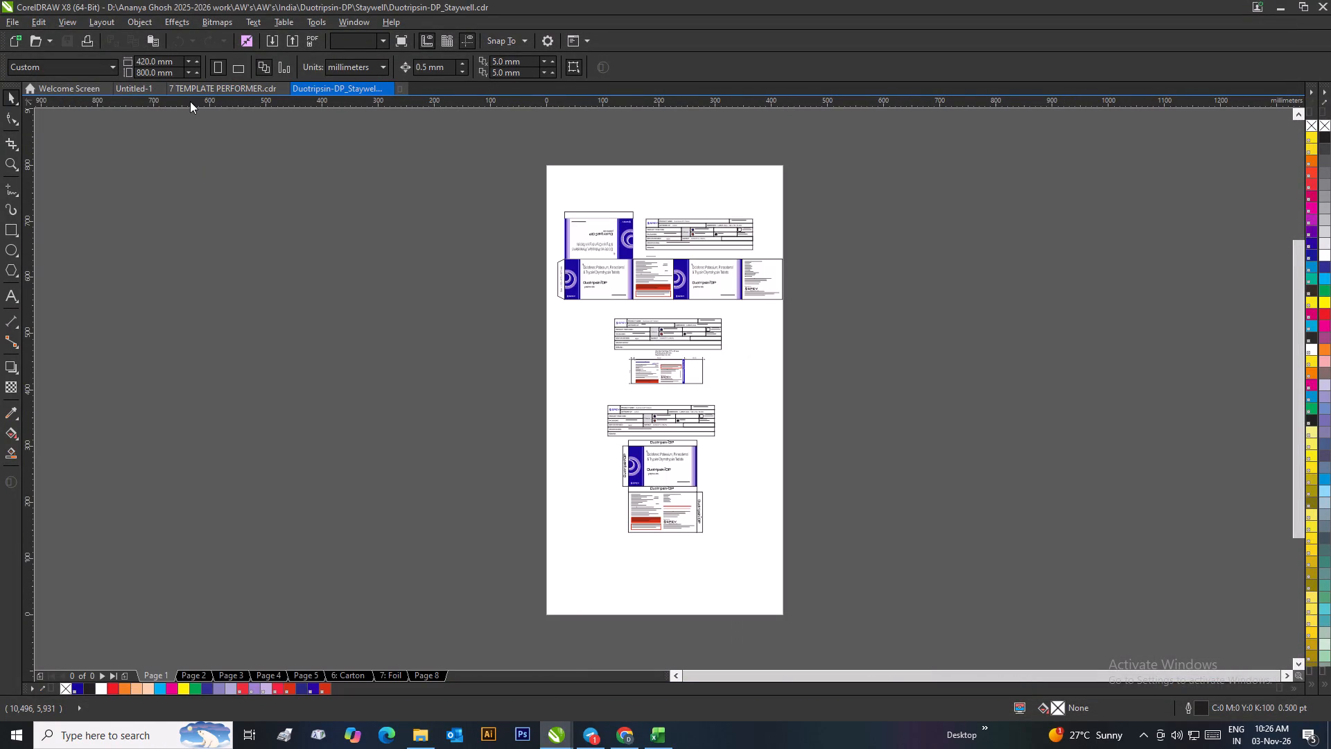
Examine the cartons and foil on page 1 of the Duotripsin-DP Staywell artwork for manufacturer text, checking the product against the product list.
scroll(676, 347, up, 2)
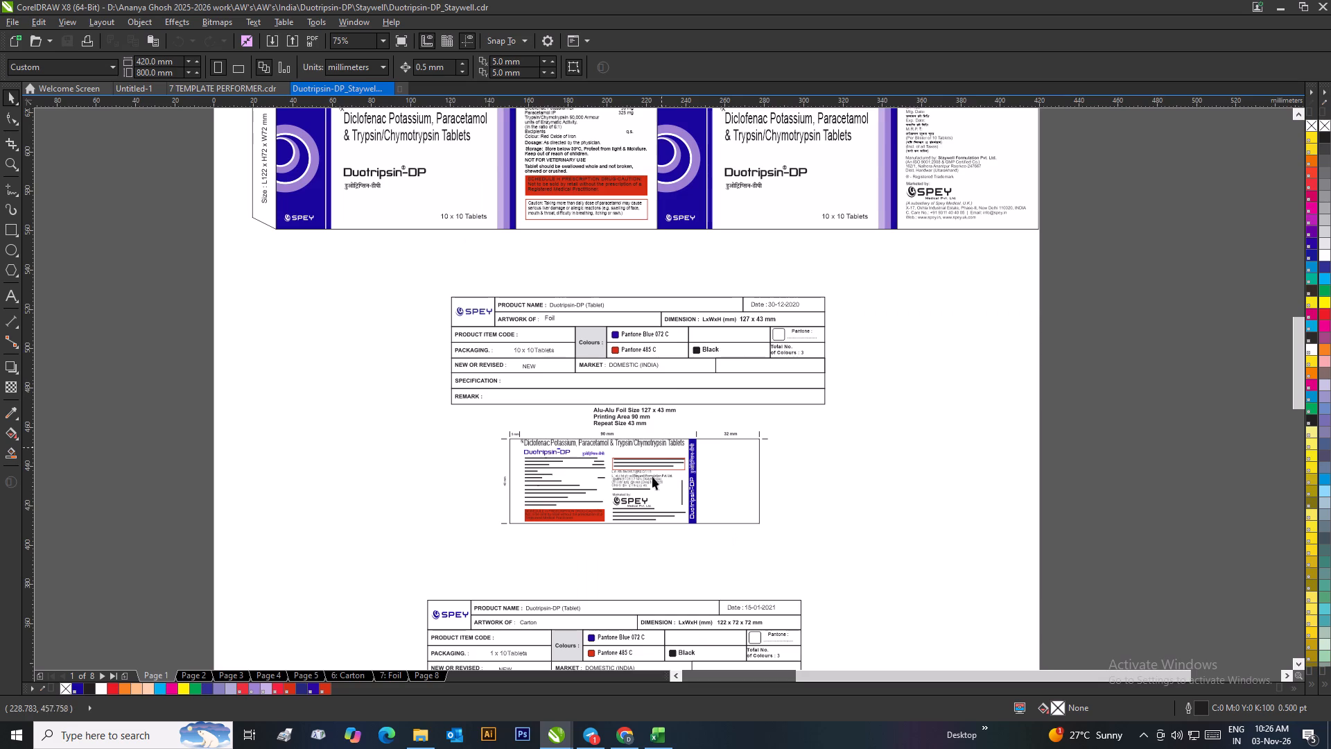
click(262, 88)
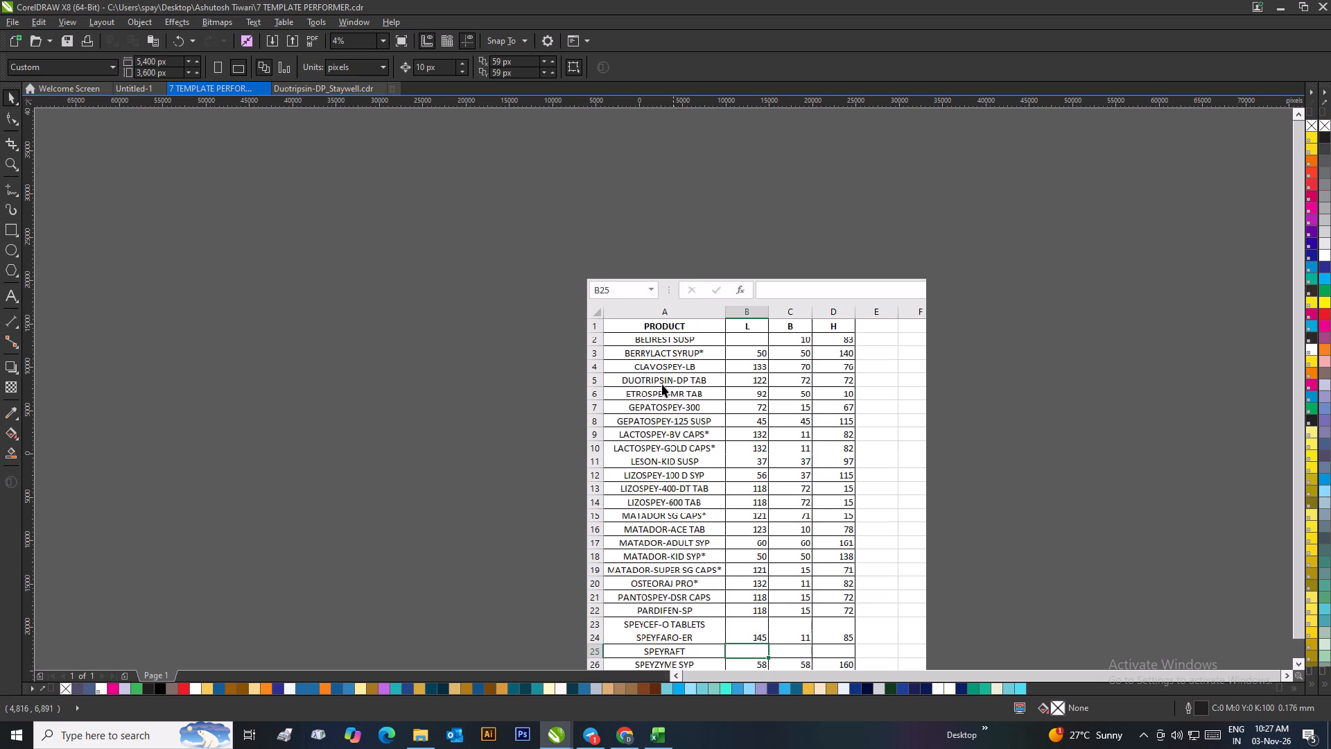
click(336, 85)
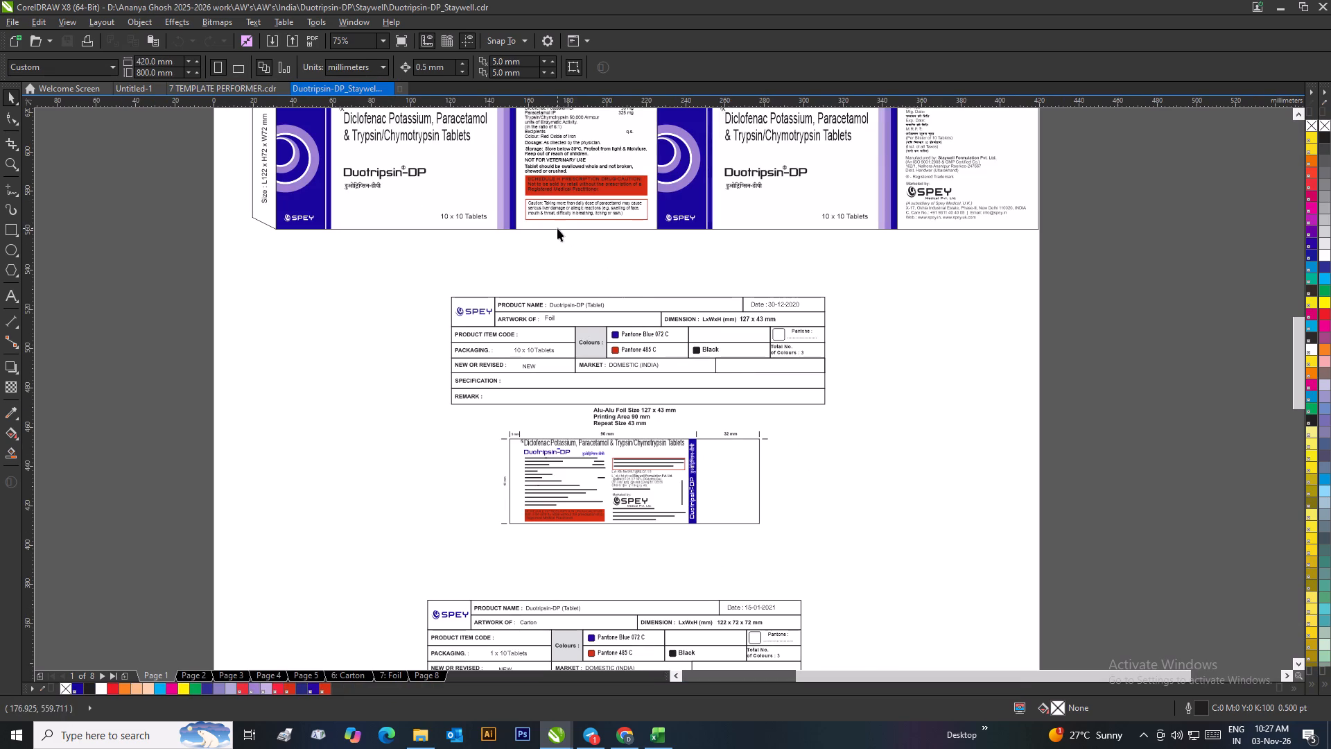
scroll(546, 255, down, 1)
scroll(751, 356, up, 1)
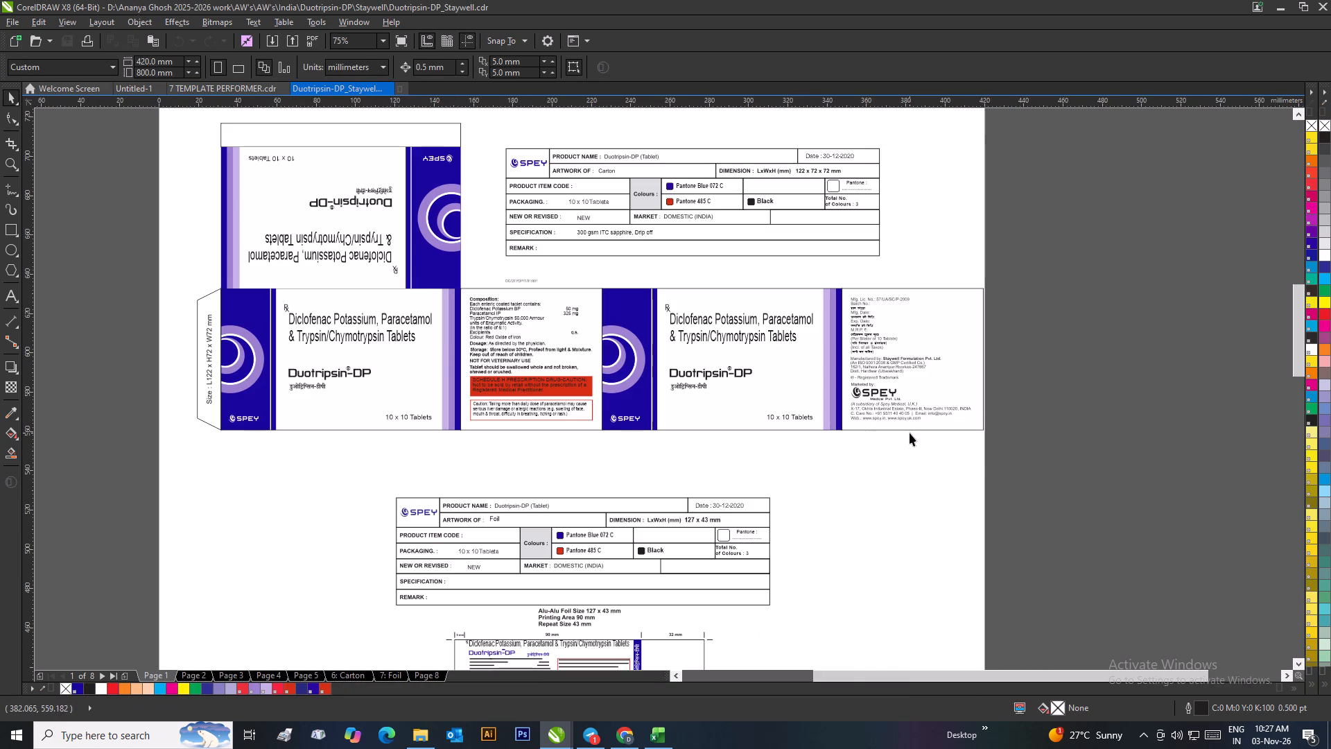
scroll(609, 446, down, 1)
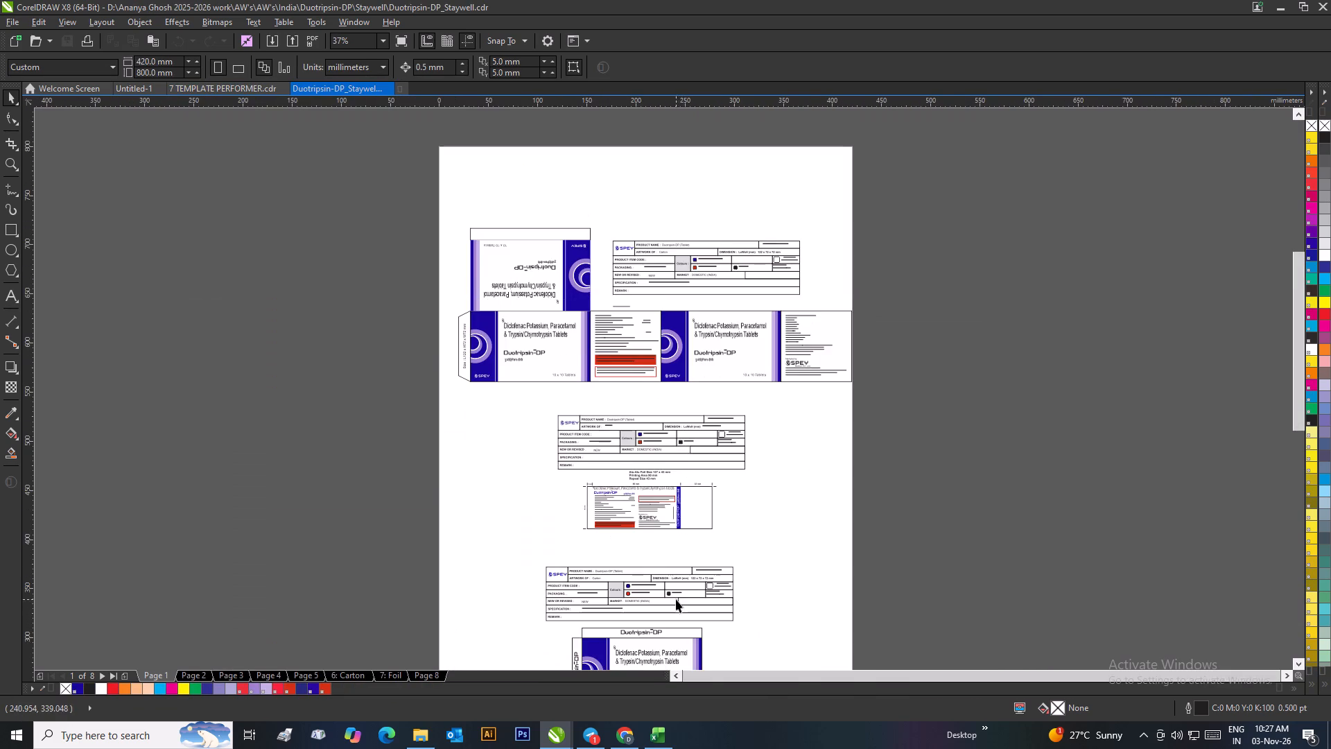
scroll(676, 599, up, 1)
scroll(659, 387, down, 1)
scroll(660, 483, up, 1)
scroll(679, 422, up, 1)
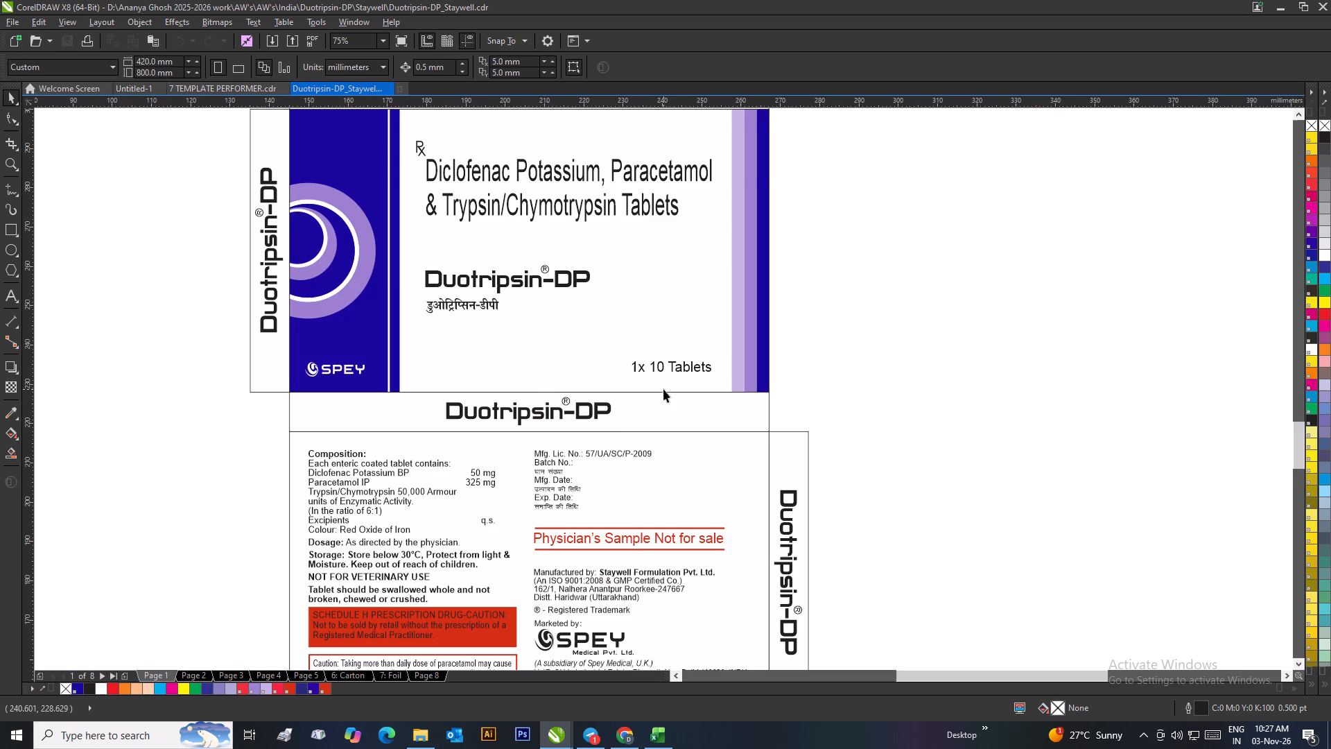
scroll(658, 394, down, 1)
scroll(638, 530, up, 2)
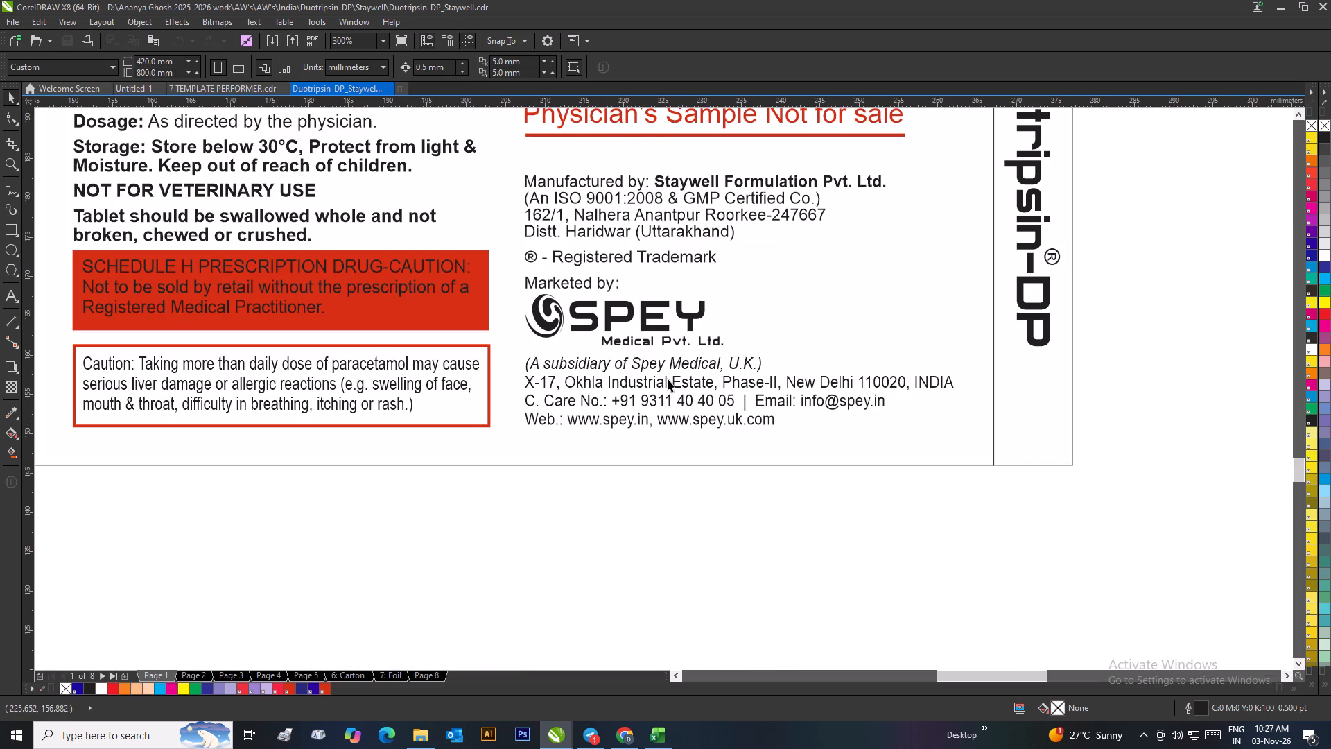
scroll(668, 379, down, 1)
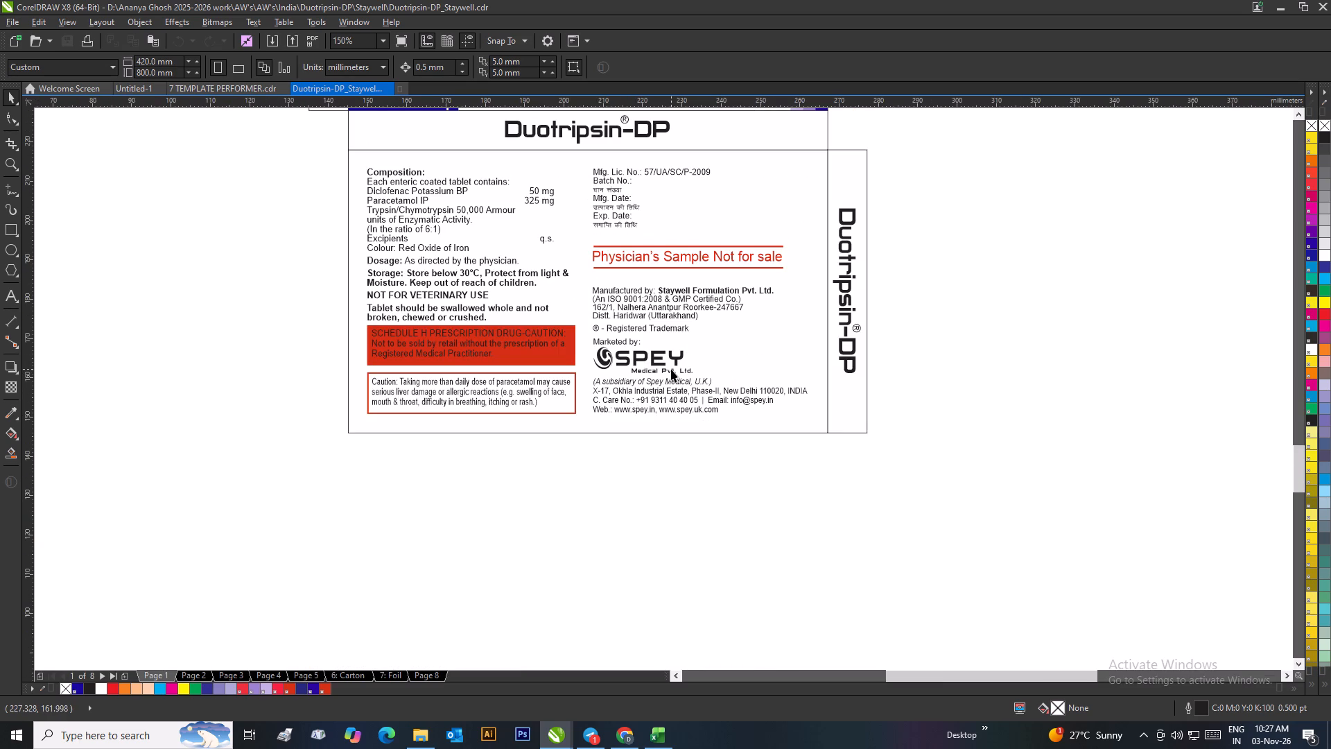
scroll(540, 393, down, 2)
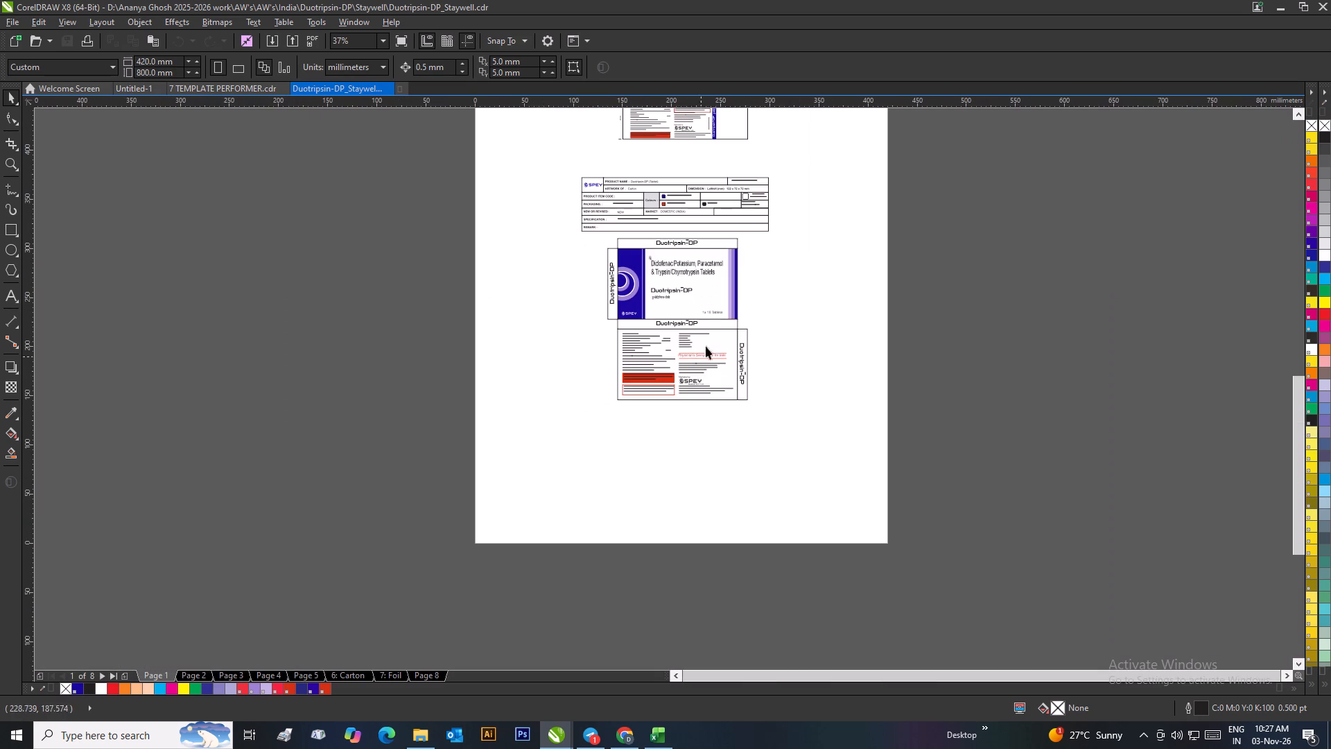
scroll(720, 268, down, 1)
scroll(672, 255, up, 2)
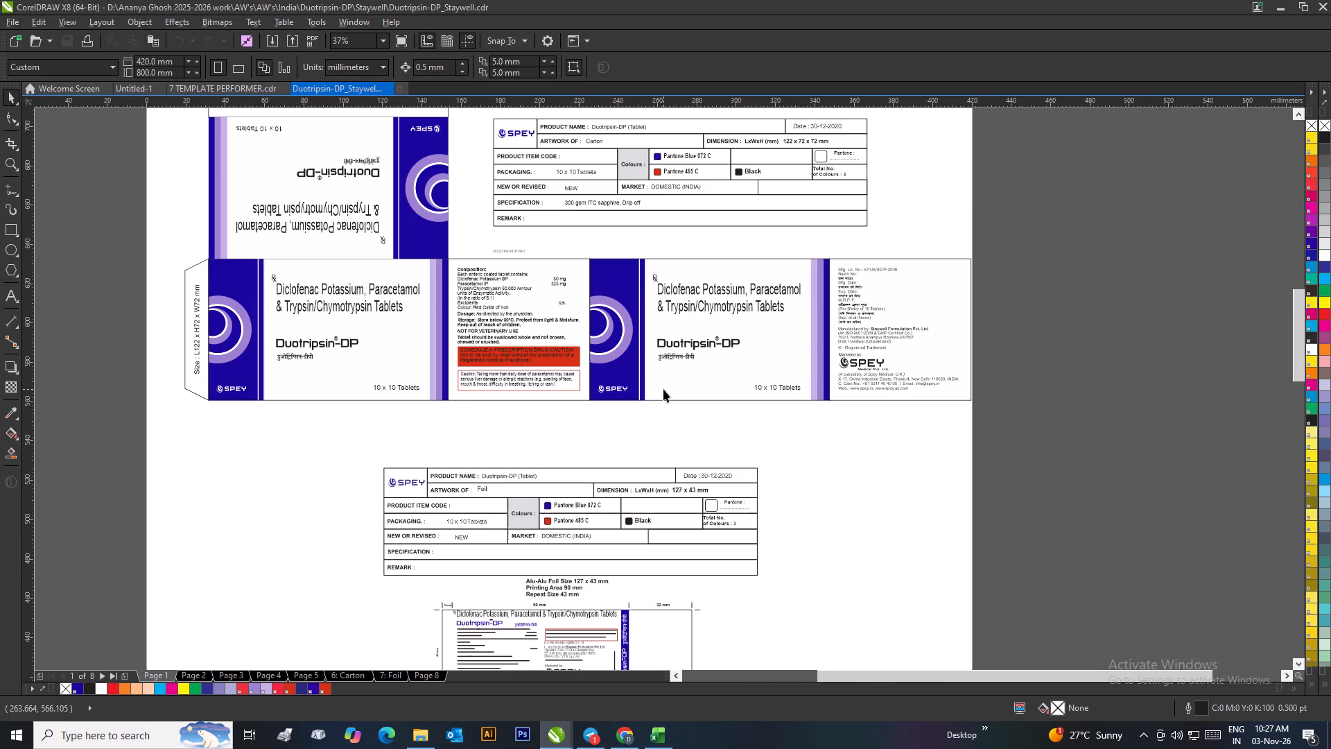
scroll(585, 461, down, 1)
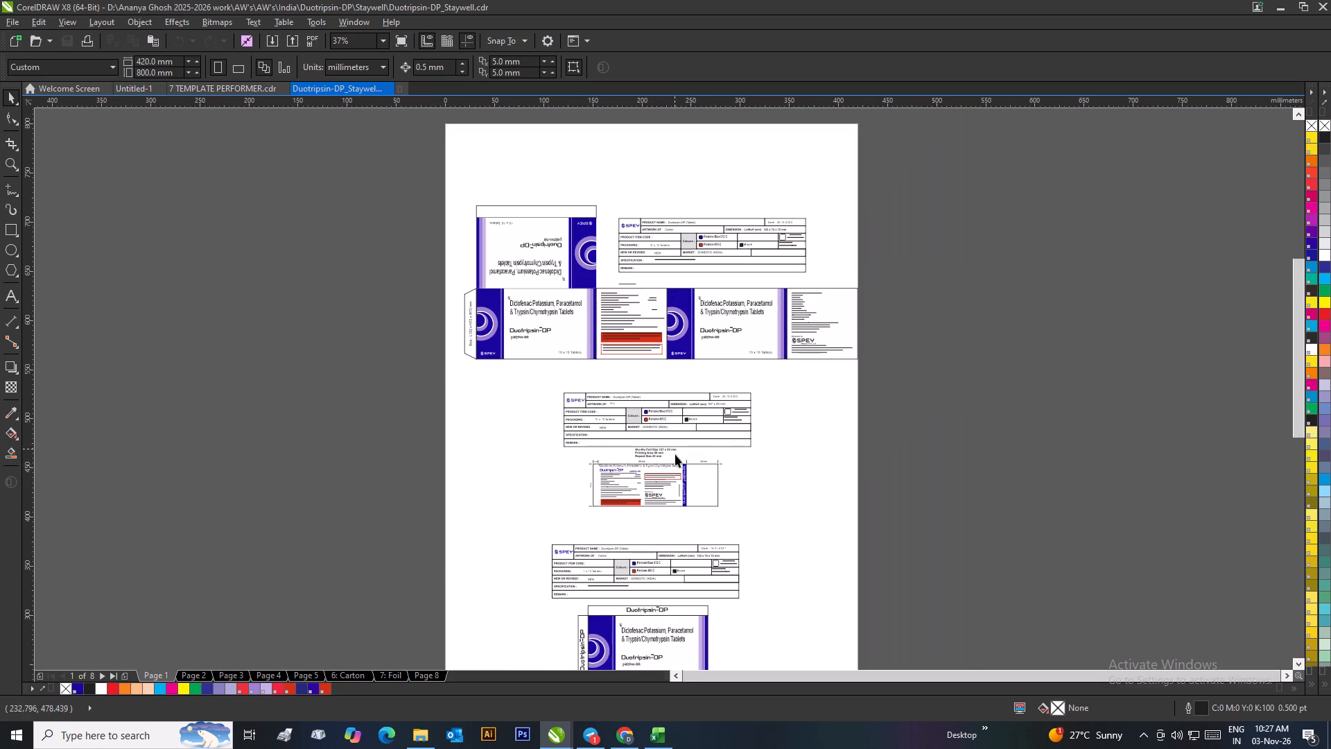
Look through pages 2 to 8 of the Duotripsin-DP Staywell drawing to compare the other carton and foil versions.
click(197, 672)
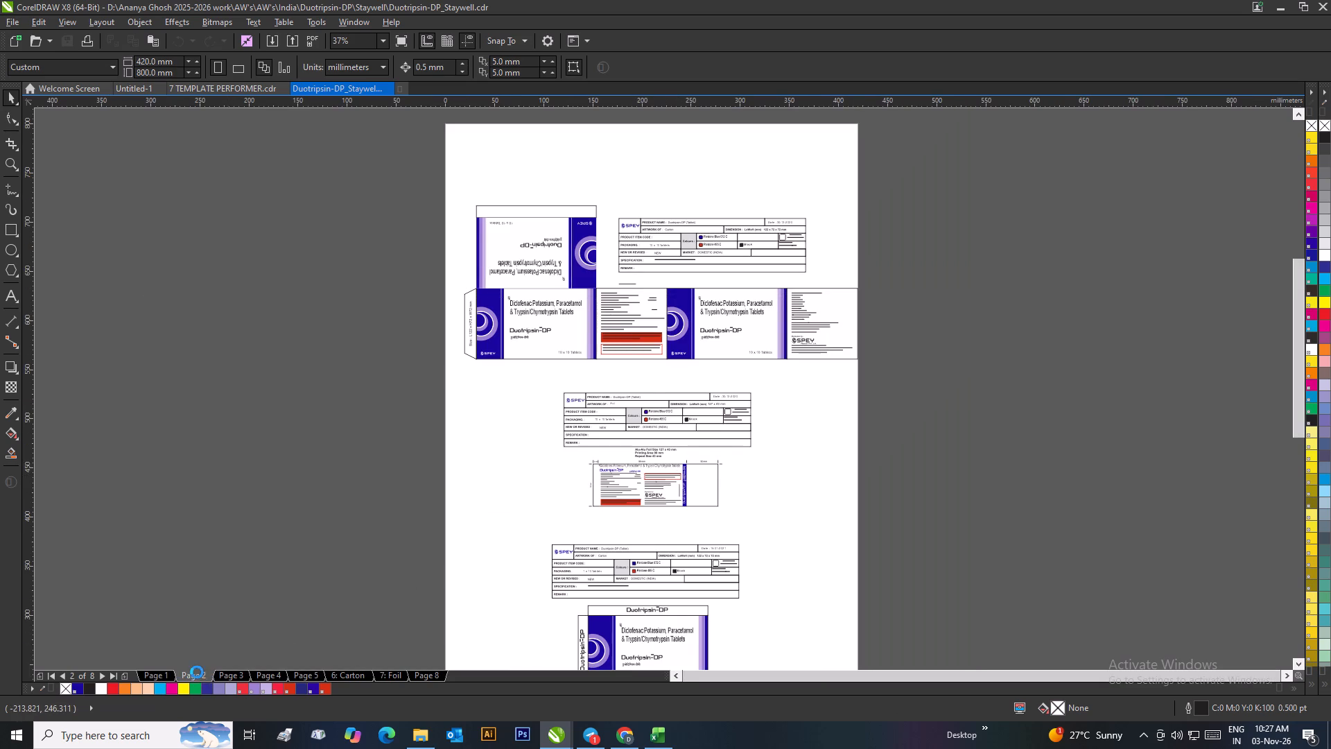
scroll(743, 525, up, 1)
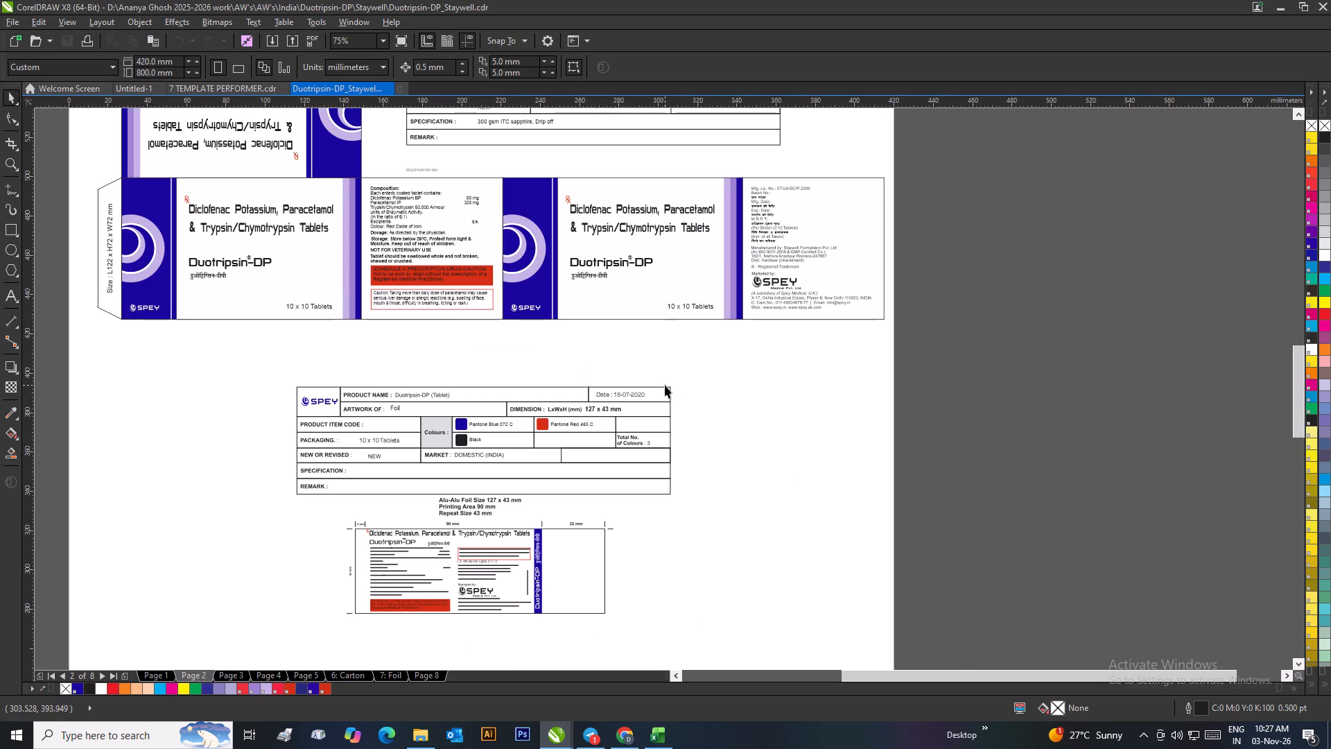
scroll(604, 383, down, 1)
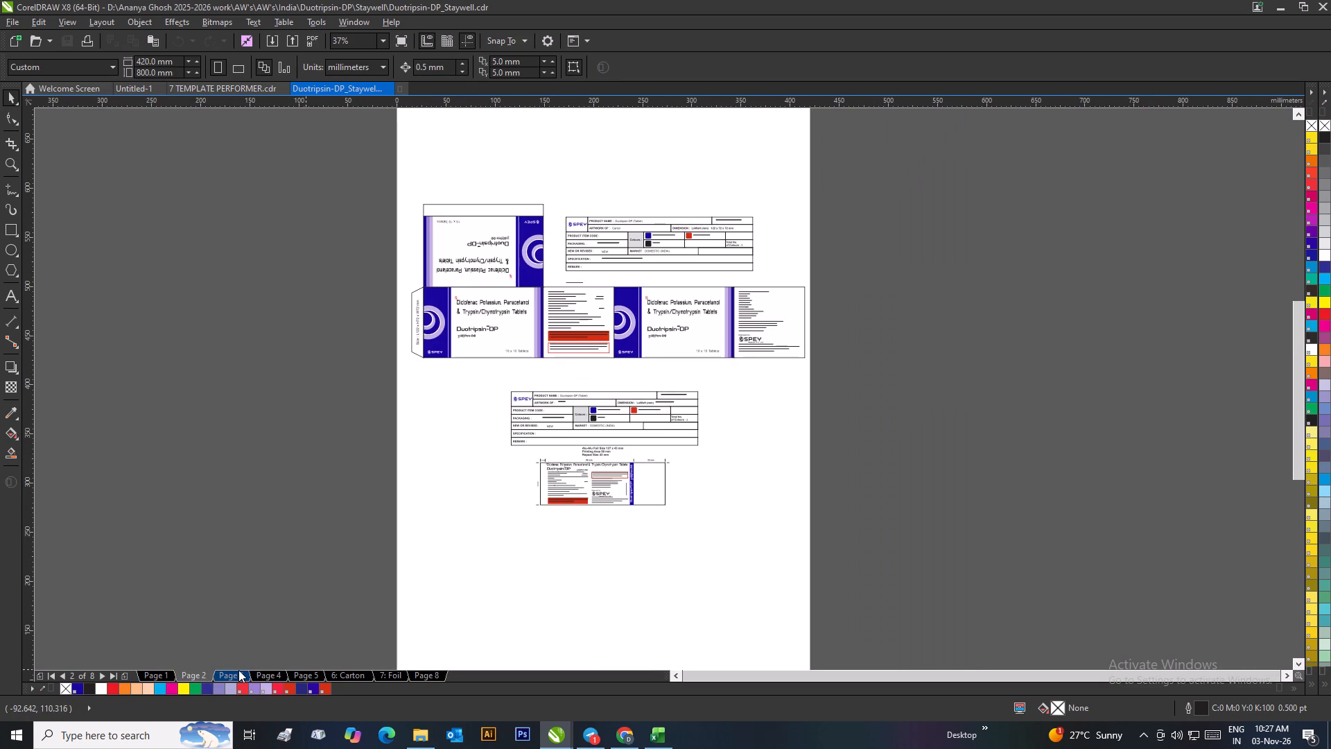
click(237, 670)
click(281, 679)
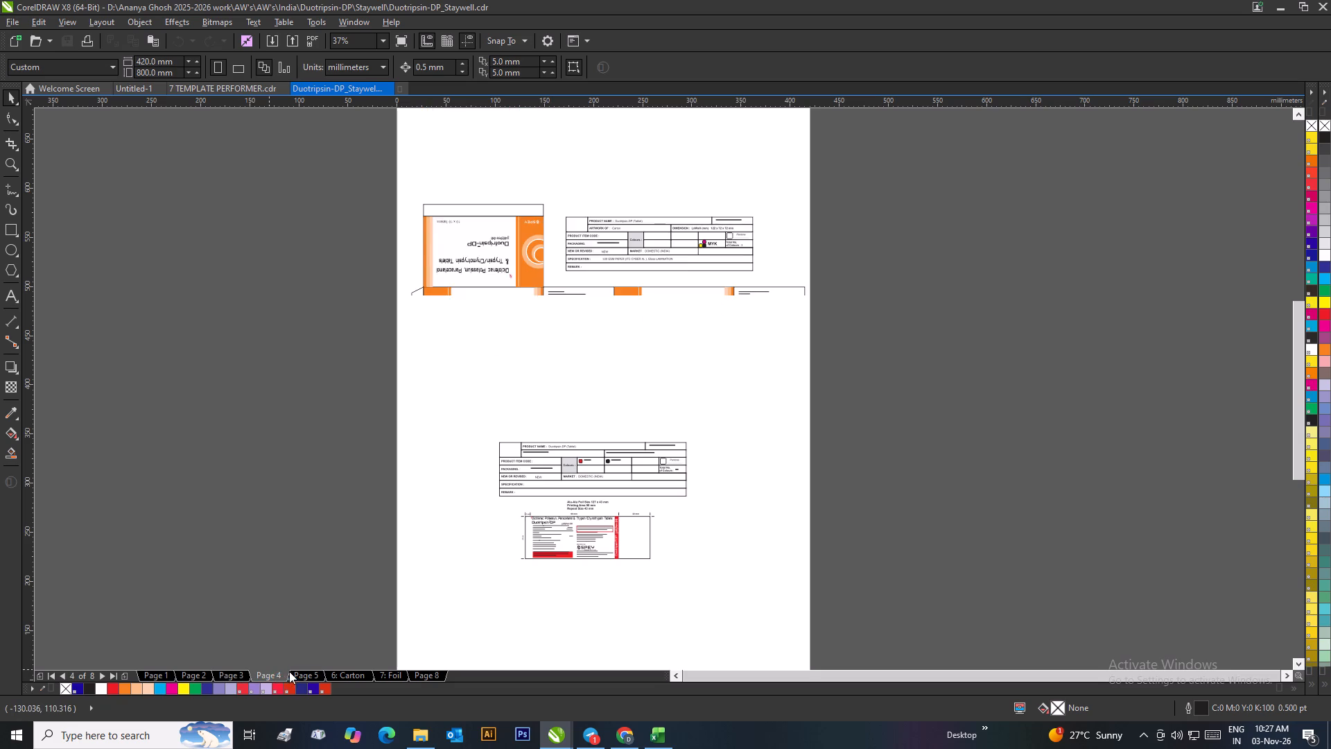
click(290, 671)
click(340, 673)
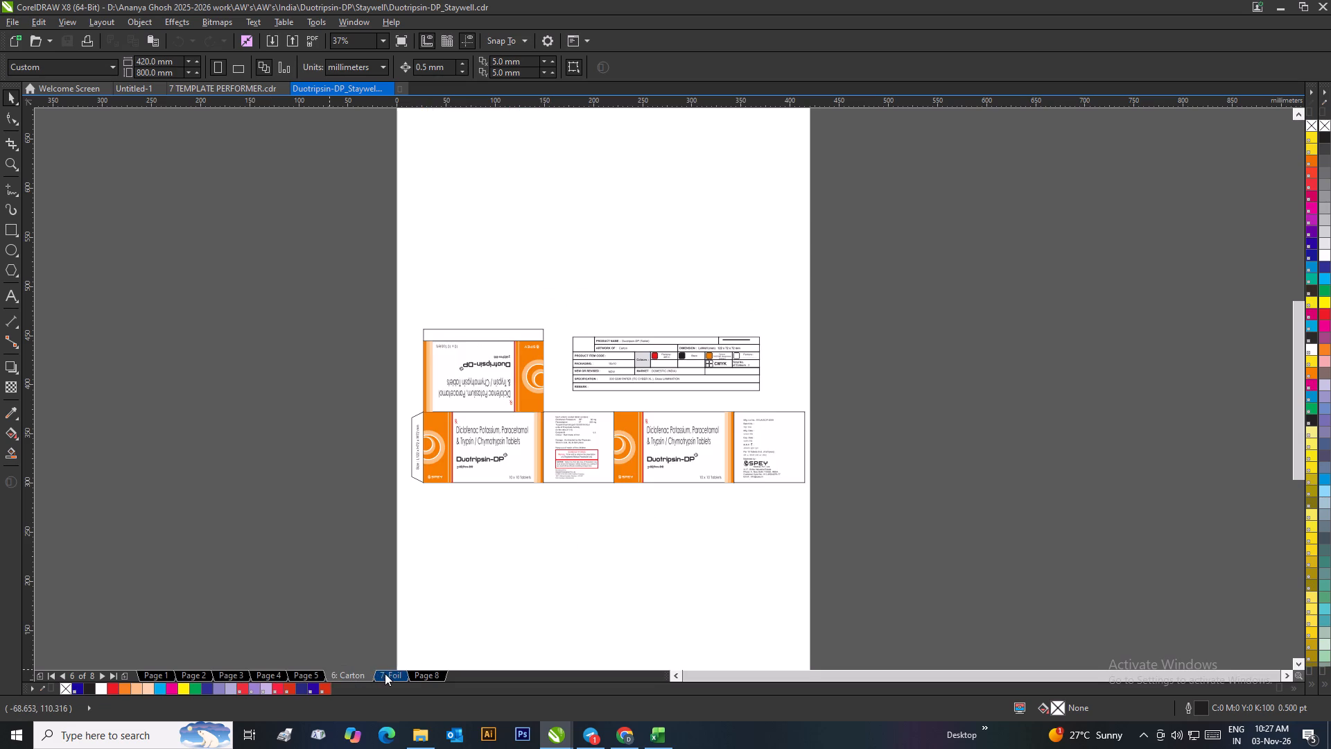
click(388, 673)
click(417, 671)
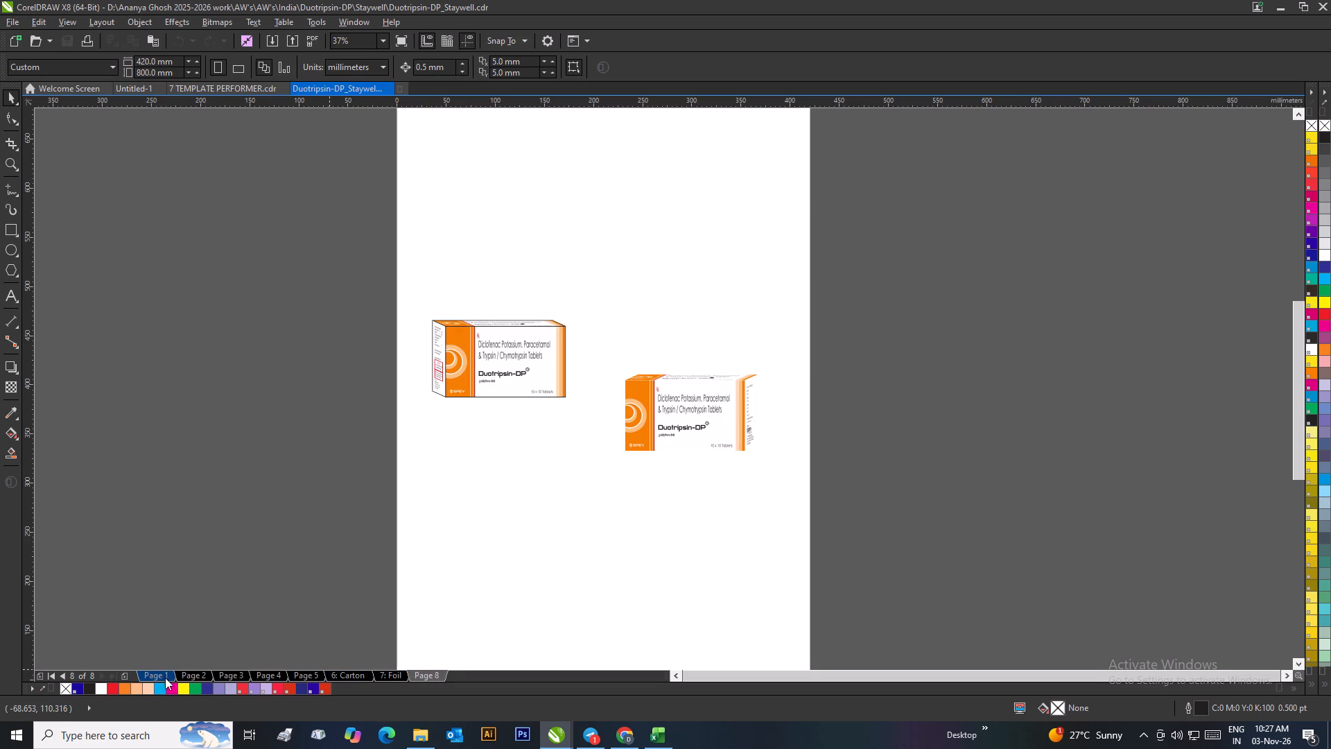
Capture a screen snip of the four "Manufactured by: Staywell Formulation Pvt. Ltd." address lines on page 1's Duotripsin-DP physician's sample carton.
click(163, 675)
scroll(607, 530, down, 1)
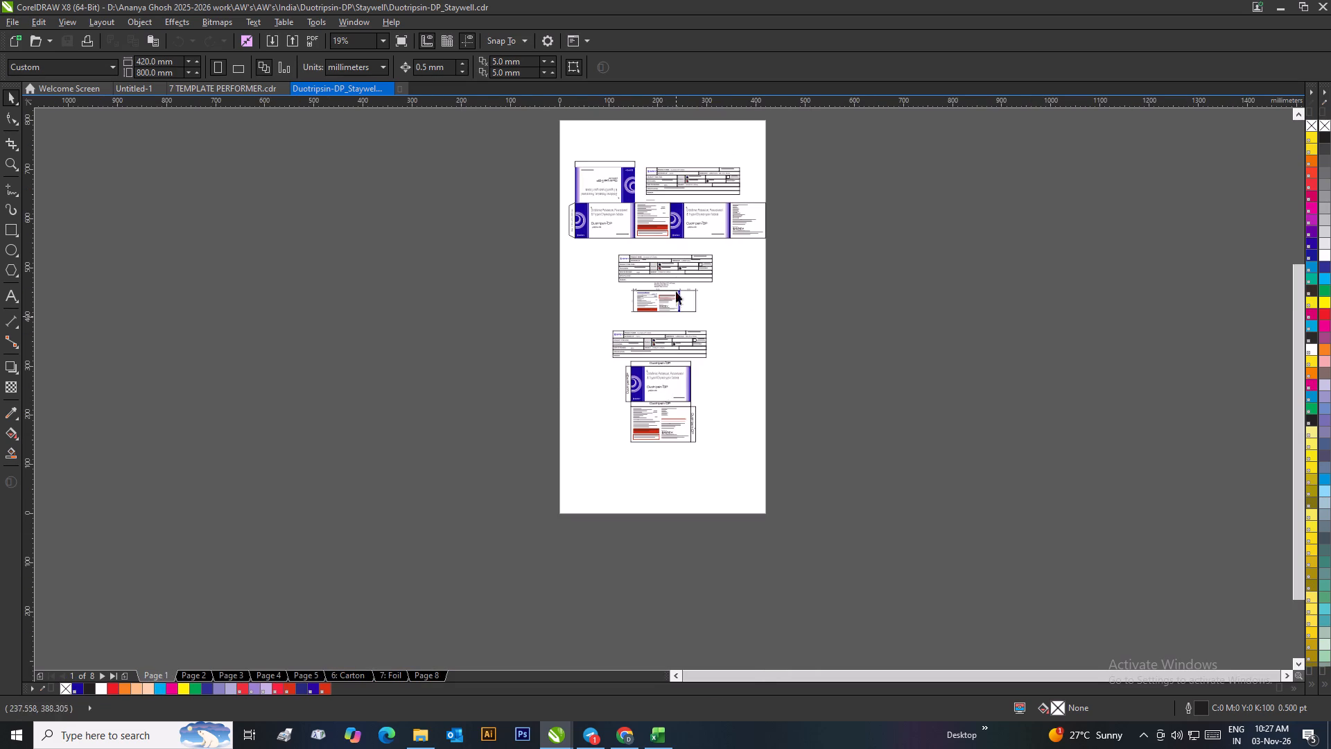
scroll(677, 312, up, 1)
scroll(657, 545, up, 1)
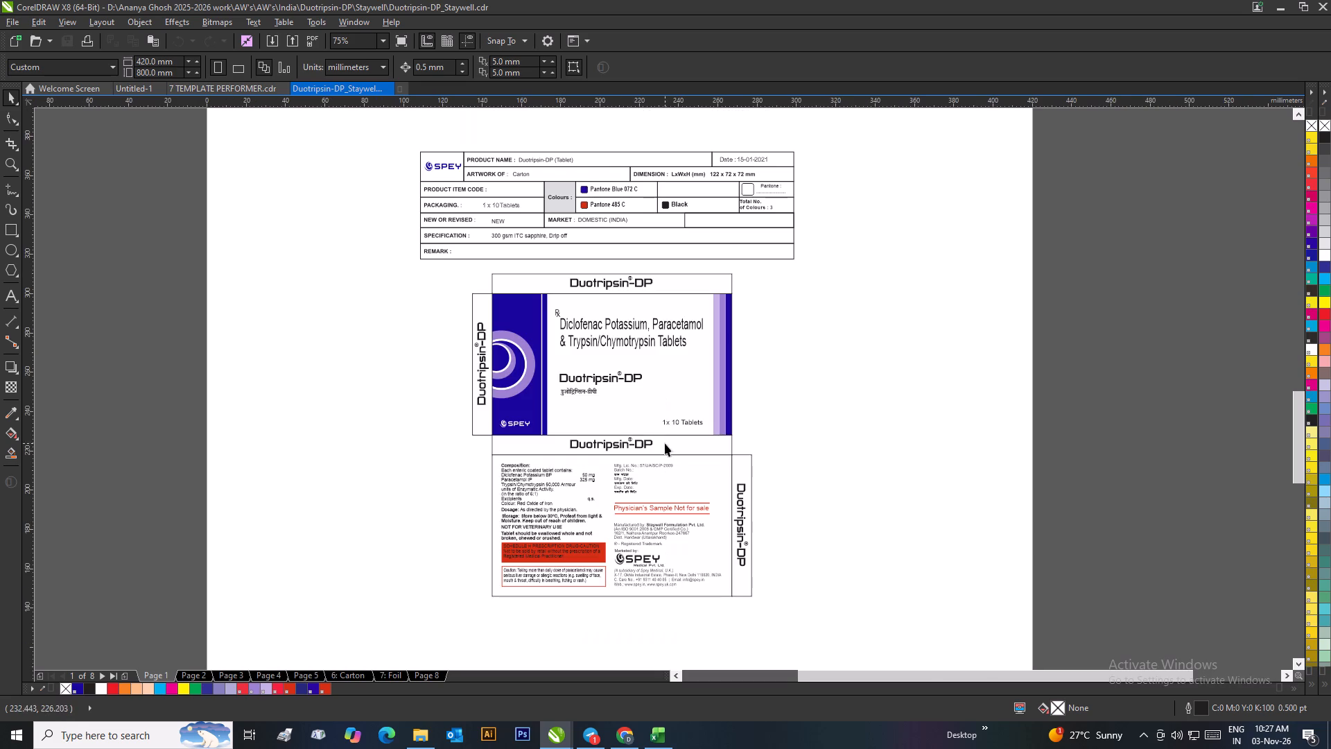
scroll(643, 605, up, 2)
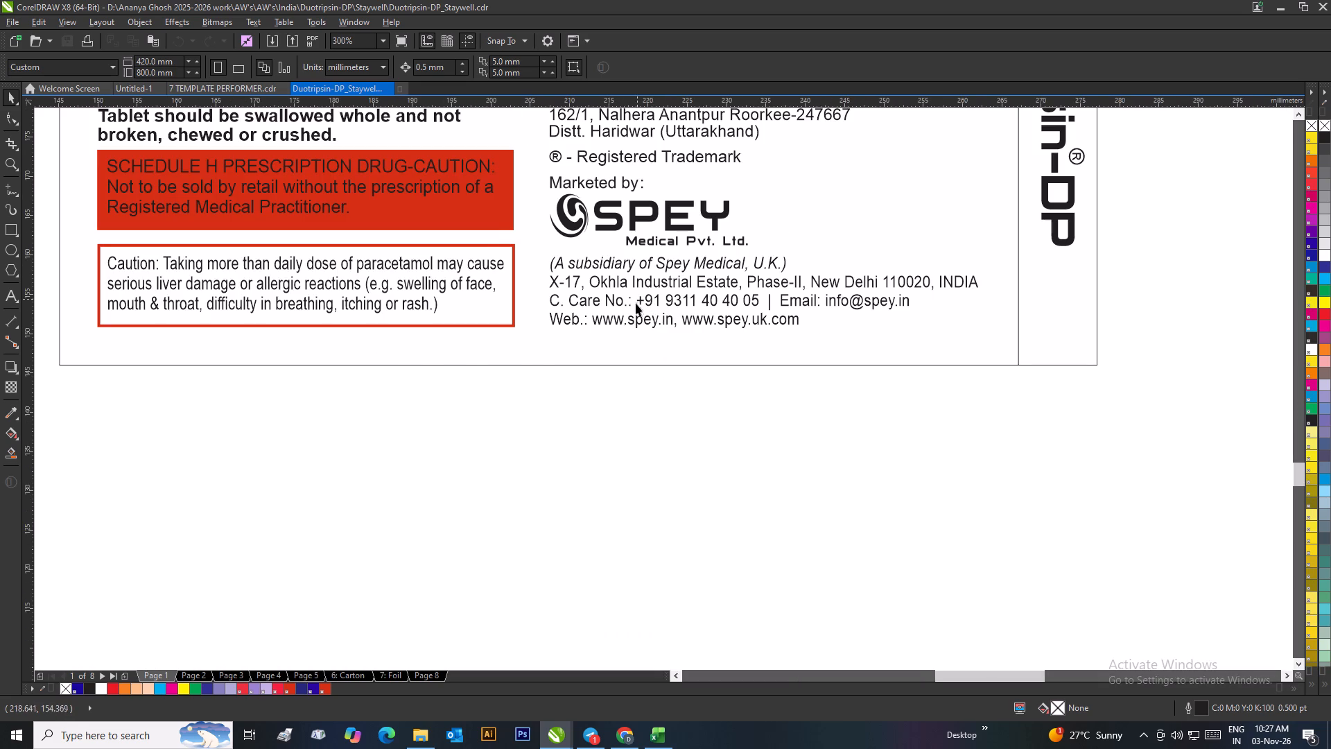
scroll(630, 322, down, 1)
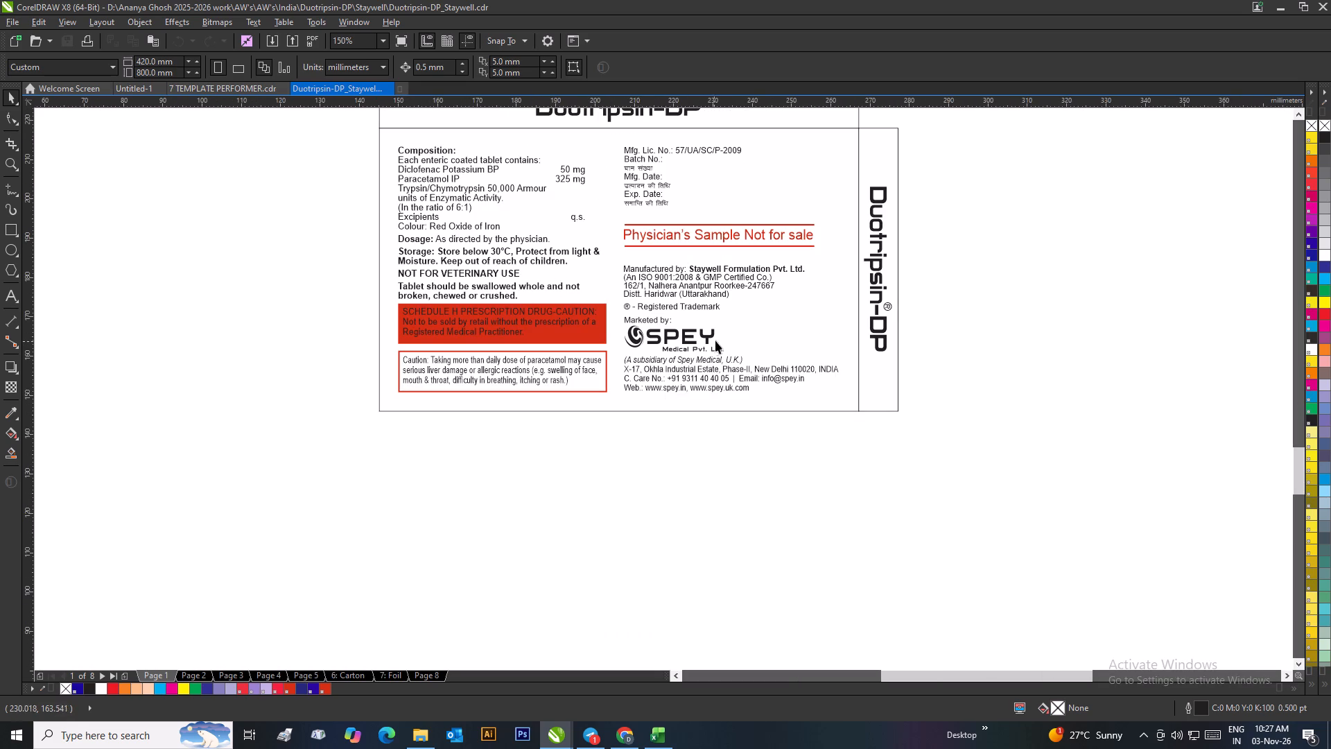
scroll(718, 319, up, 1)
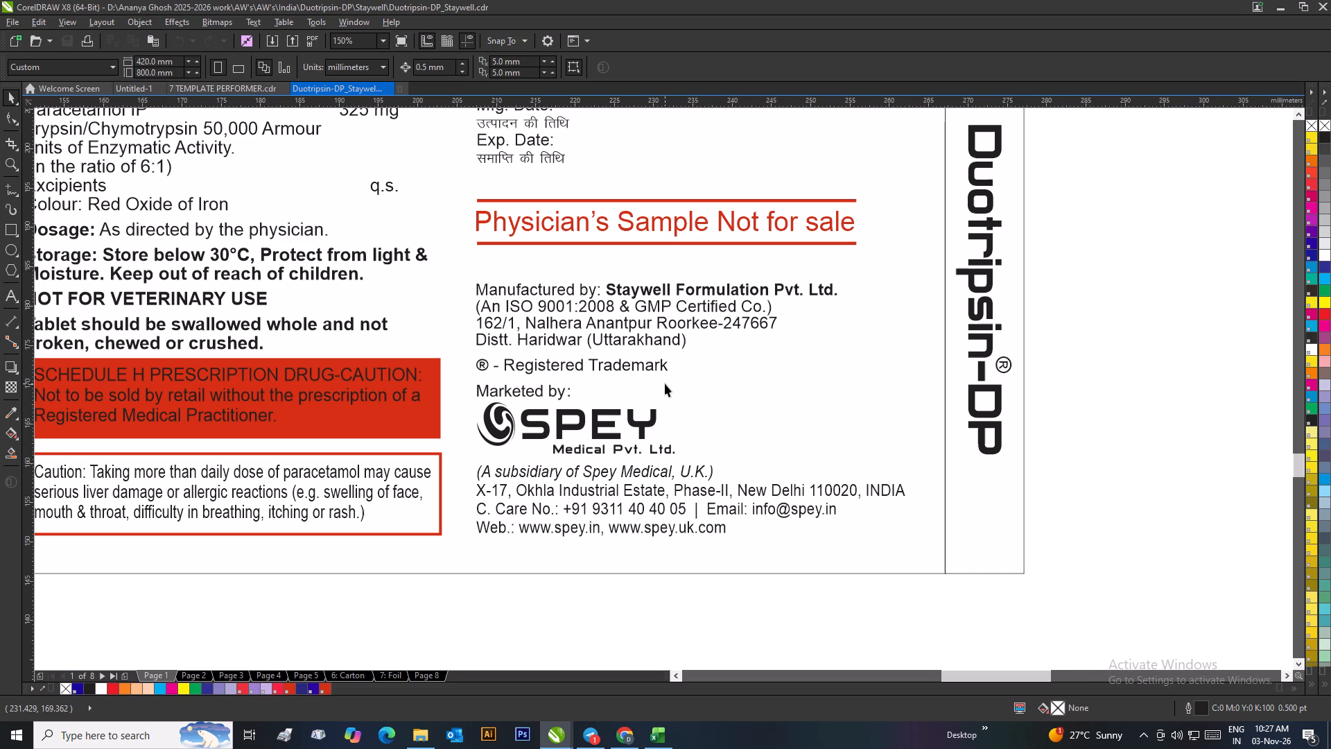
key(shift+super+s)
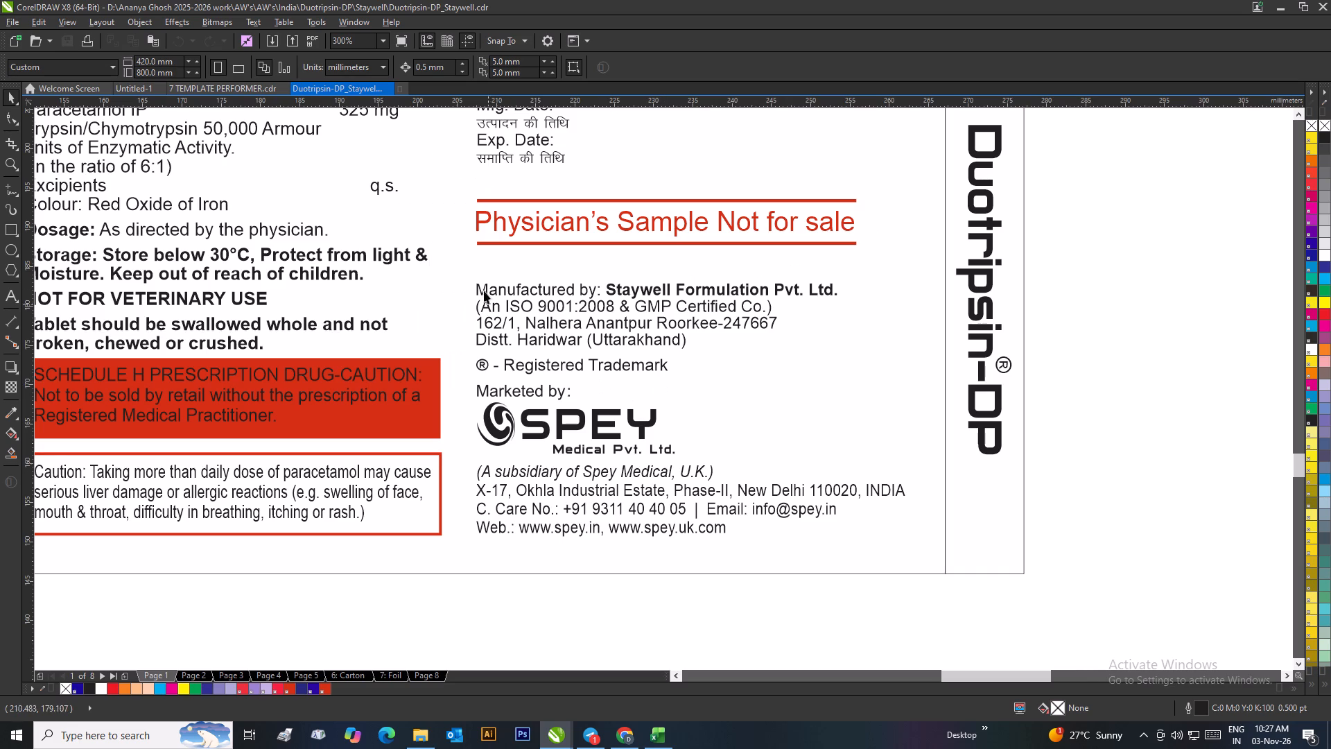
drag(450, 261, 783, 345)
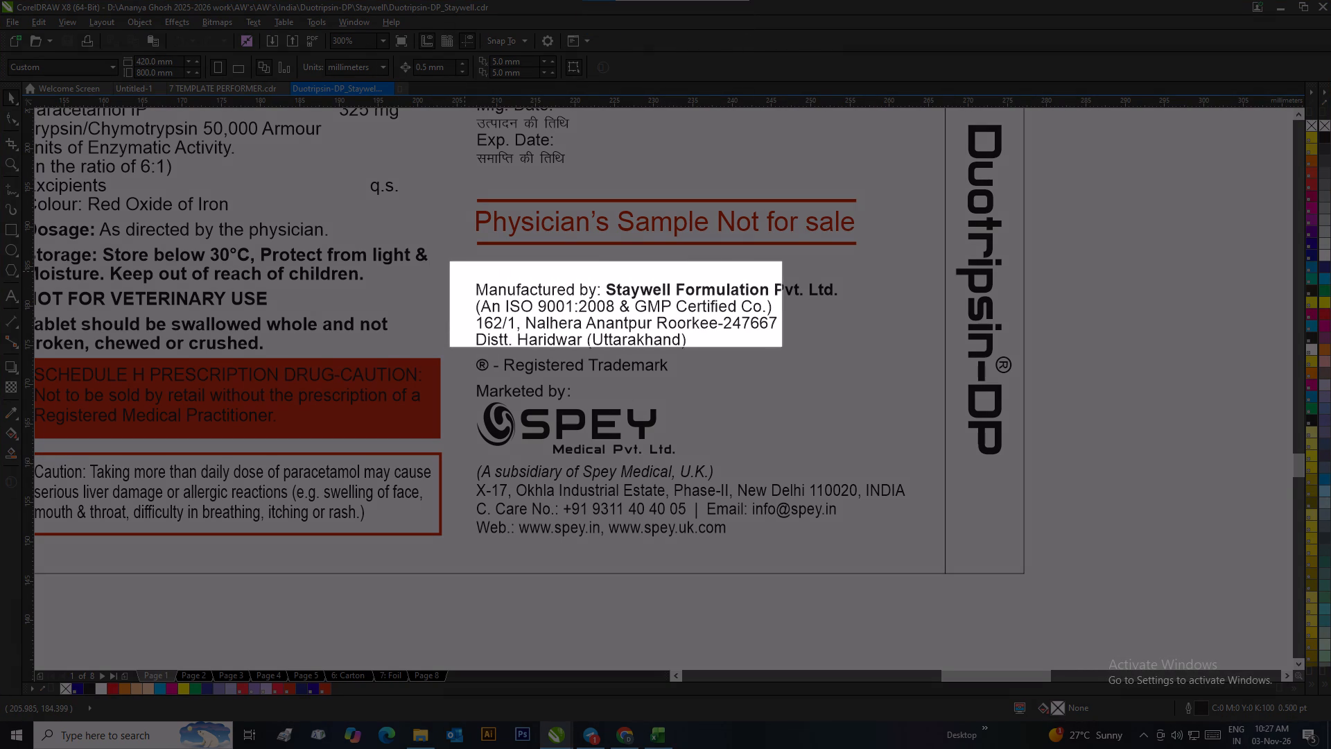
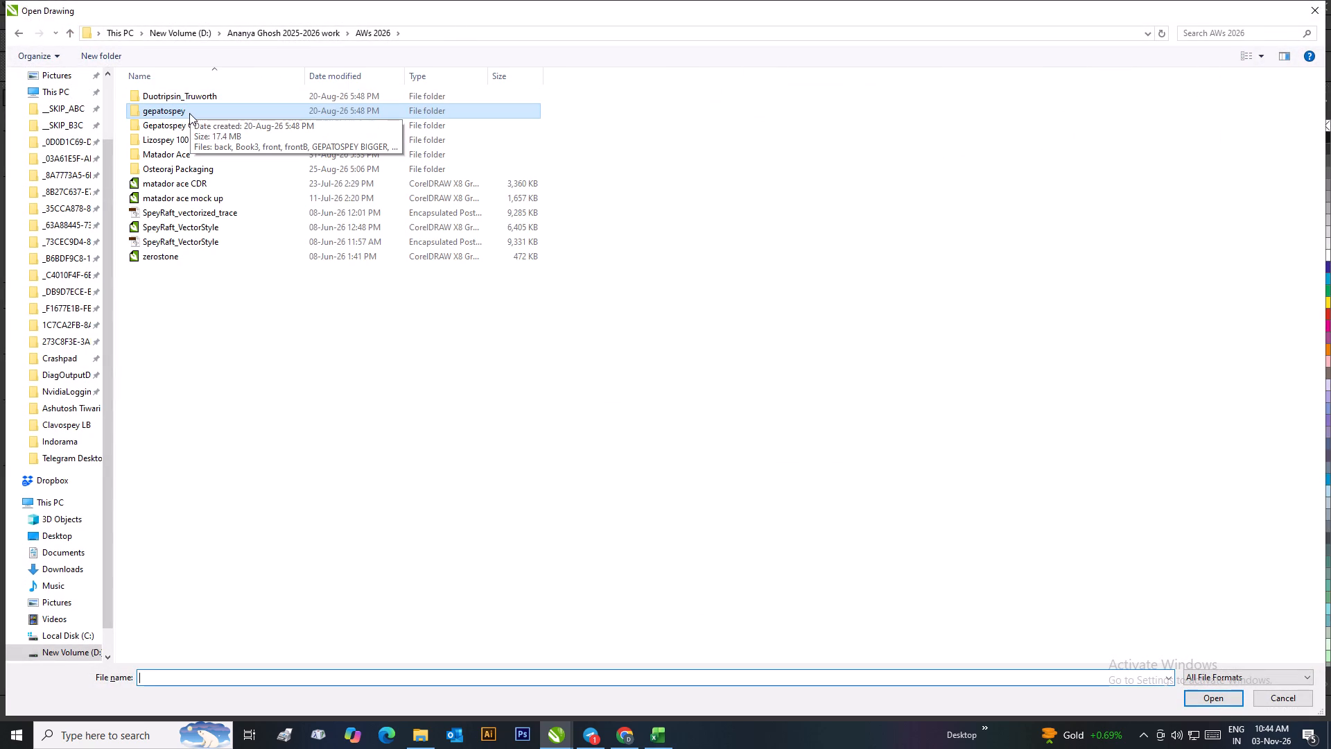
click(189, 113)
double_click(202, 124)
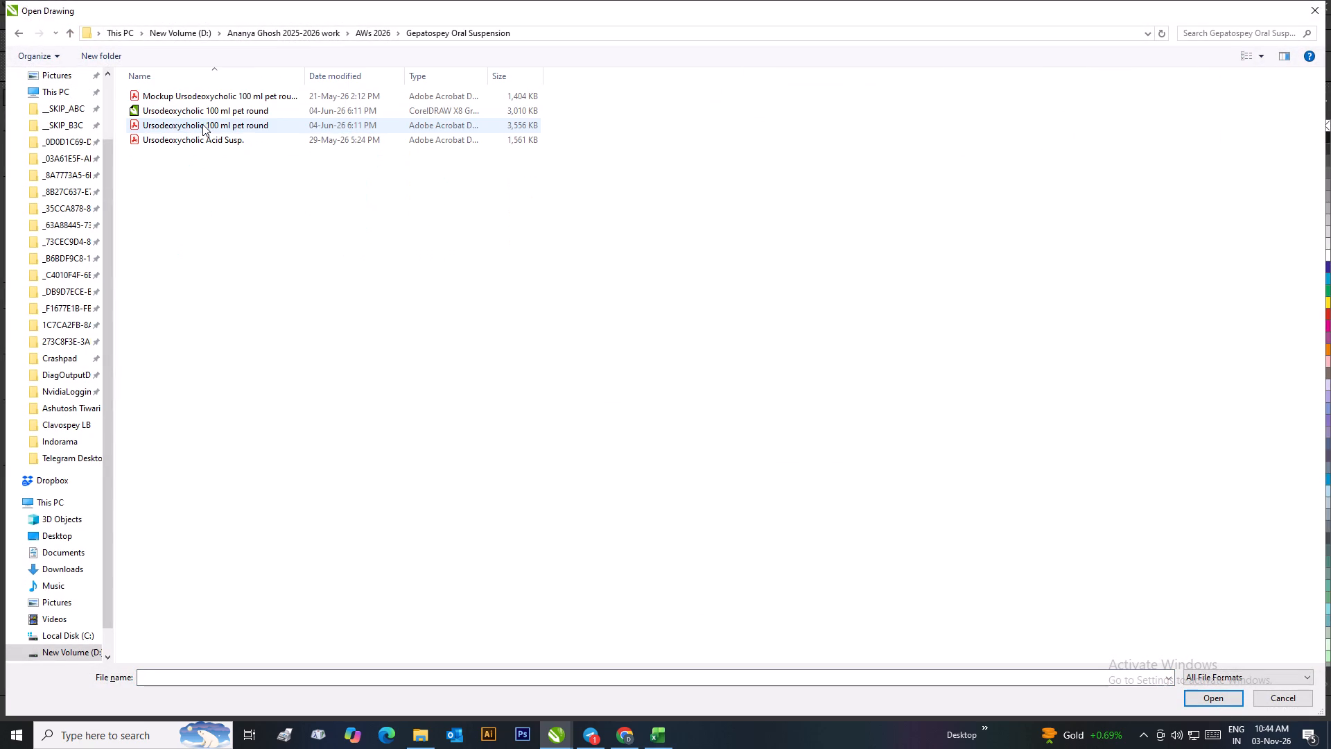
double_click(202, 110)
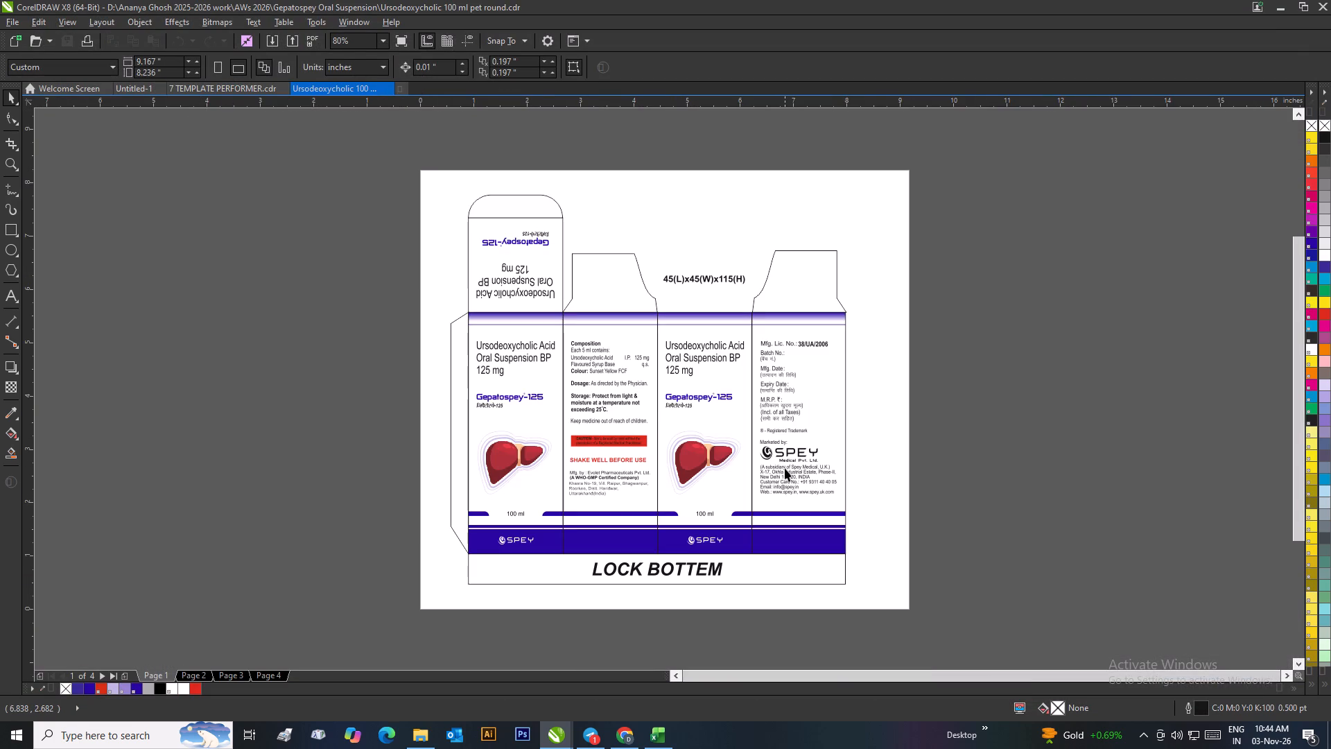
scroll(641, 493, up, 1)
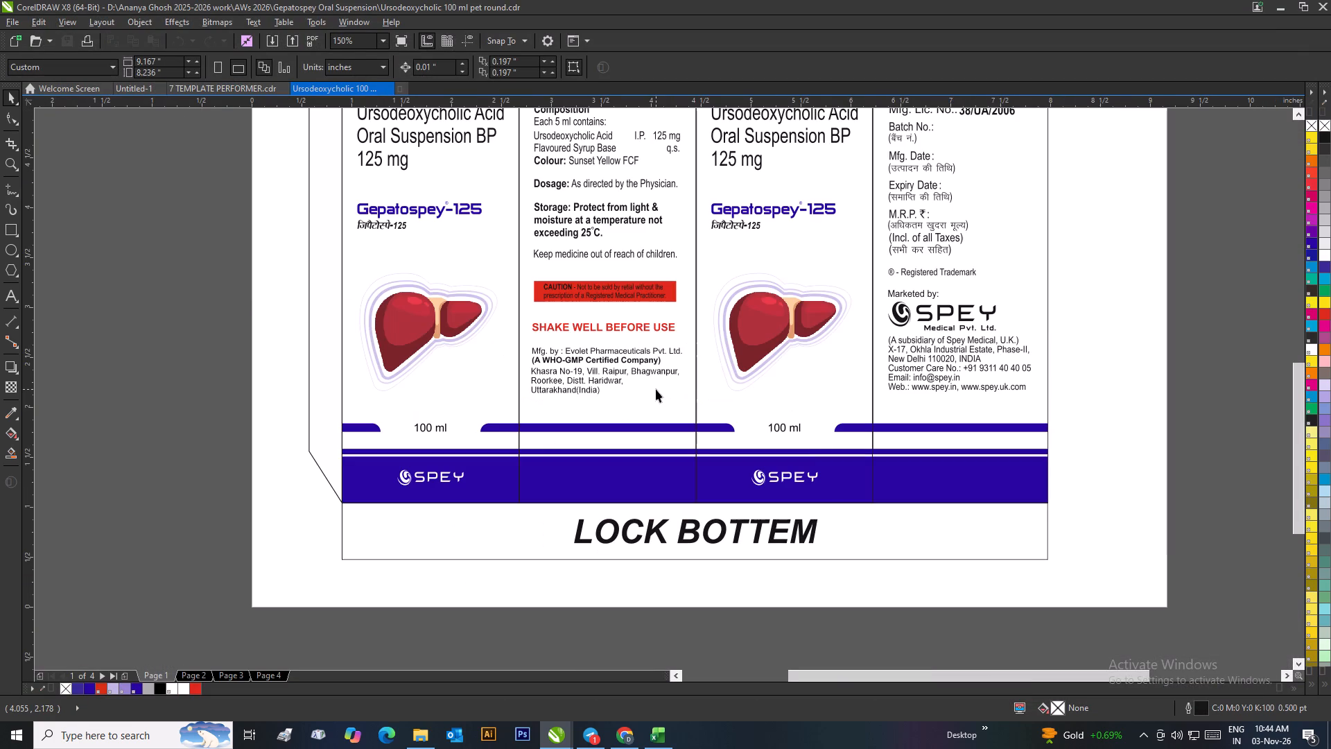
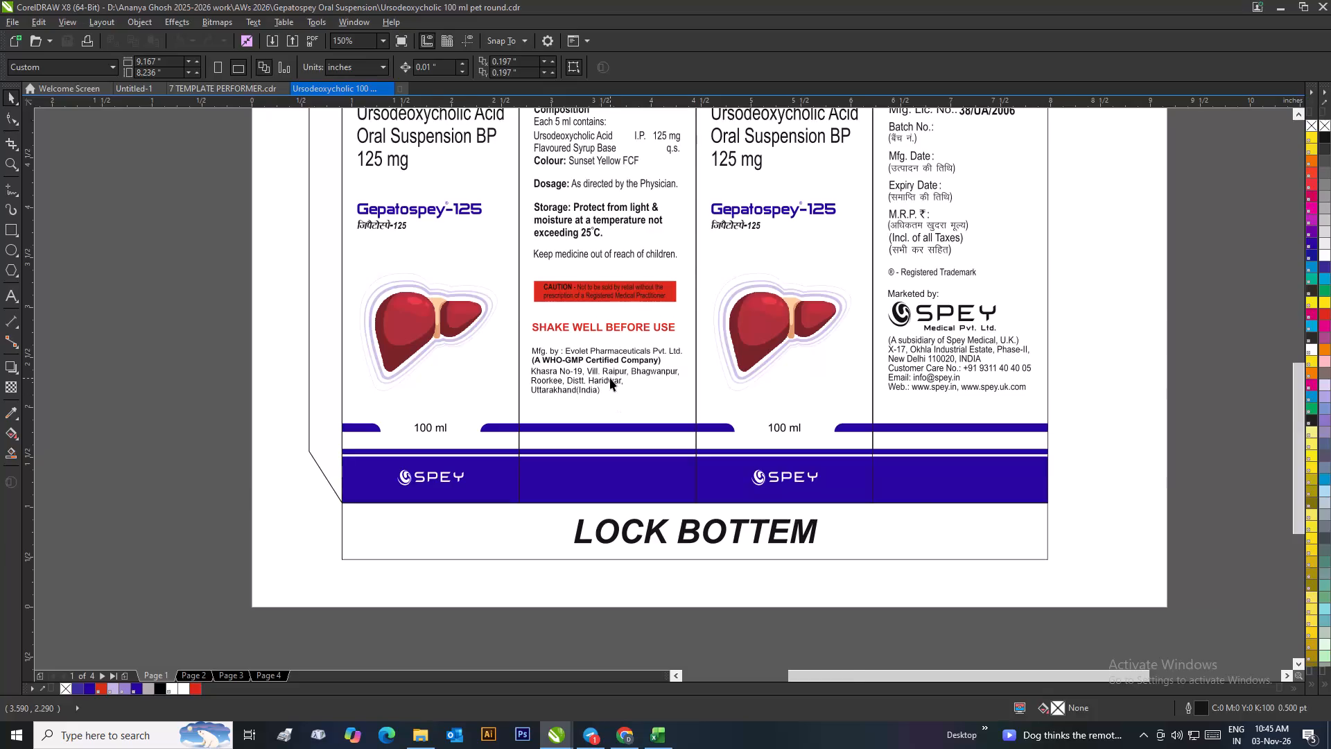
Examine the manufacturer address on pages 1, 2 and 3 of the Ursodeoxycholic 100 ml pet round artwork.
scroll(610, 378, up, 1)
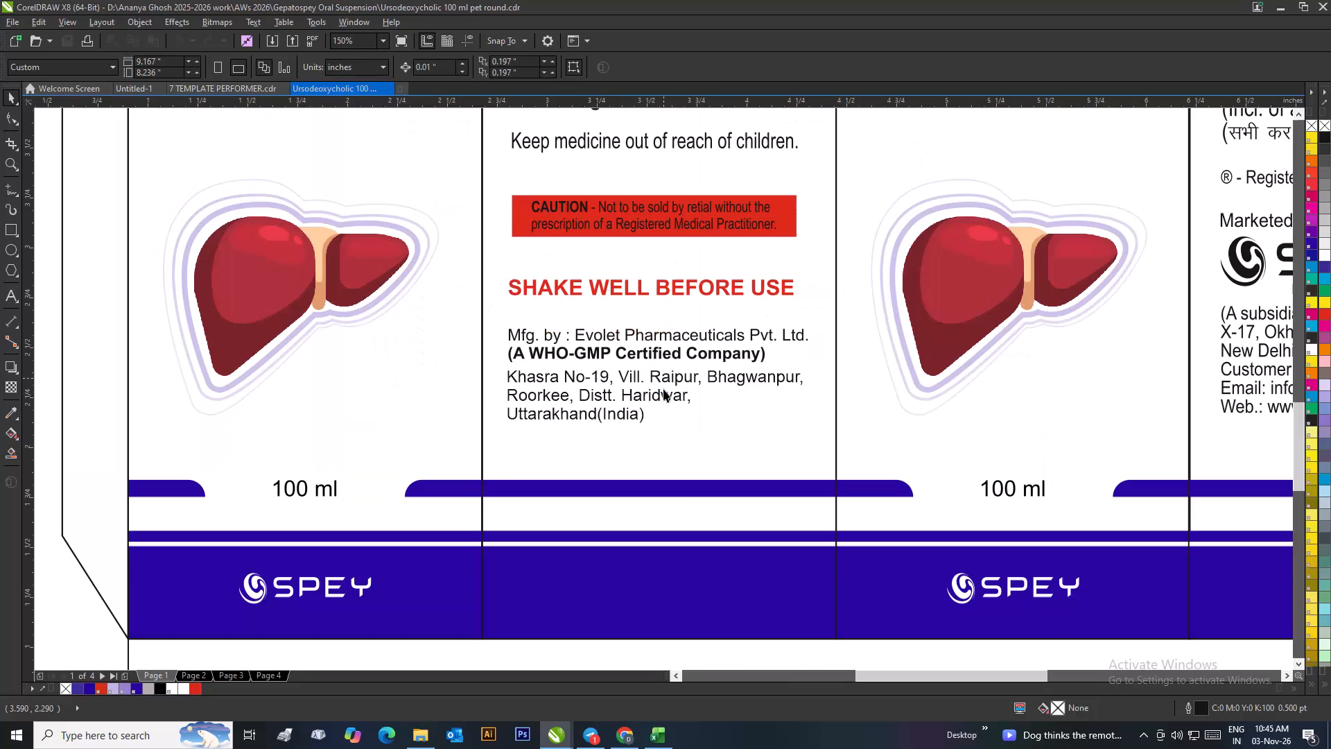
scroll(663, 389, down, 1)
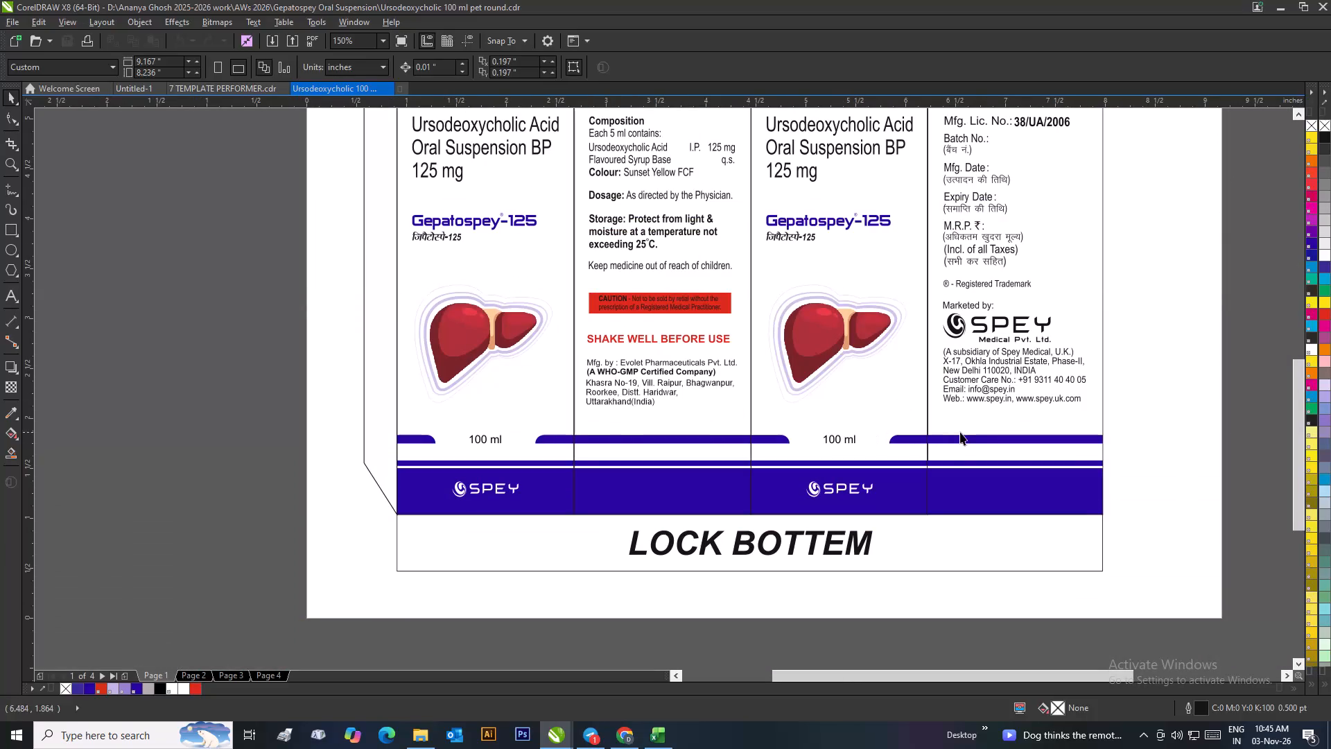
scroll(699, 395, up, 1)
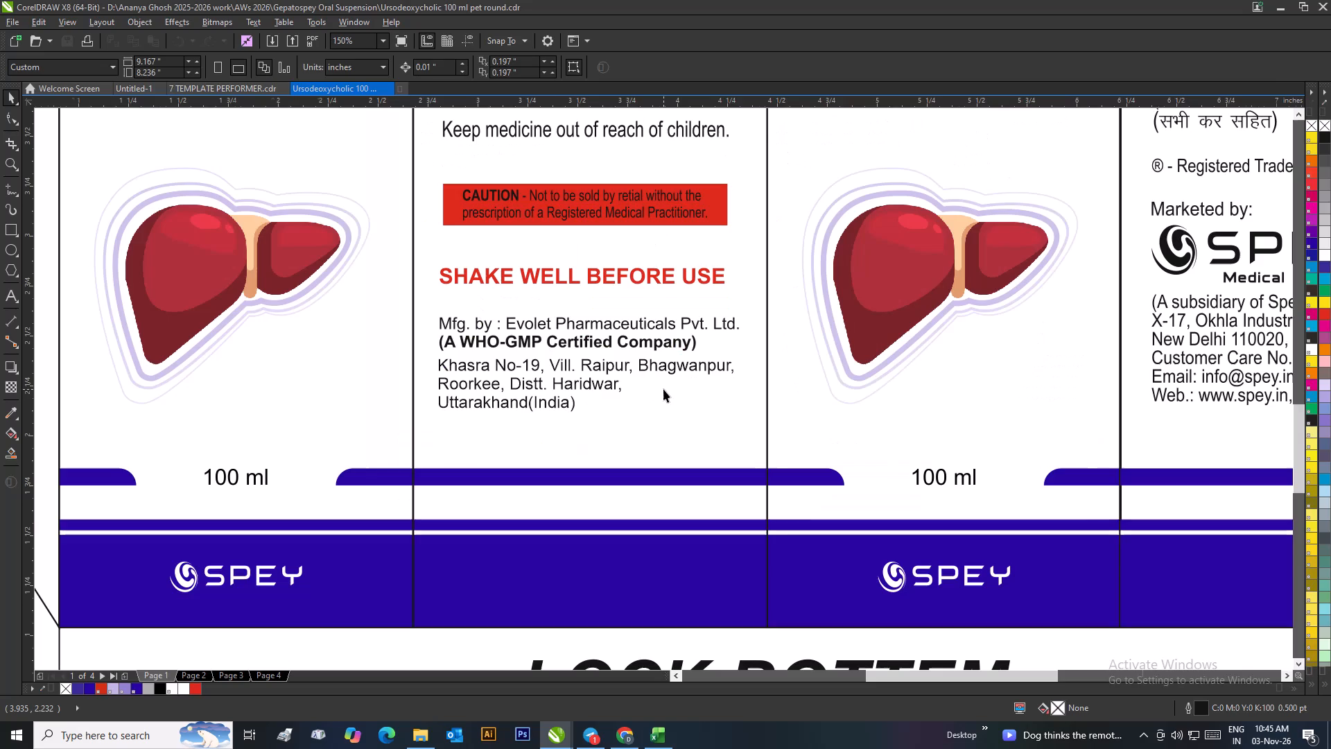
scroll(663, 389, down, 3)
scroll(662, 394, up, 1)
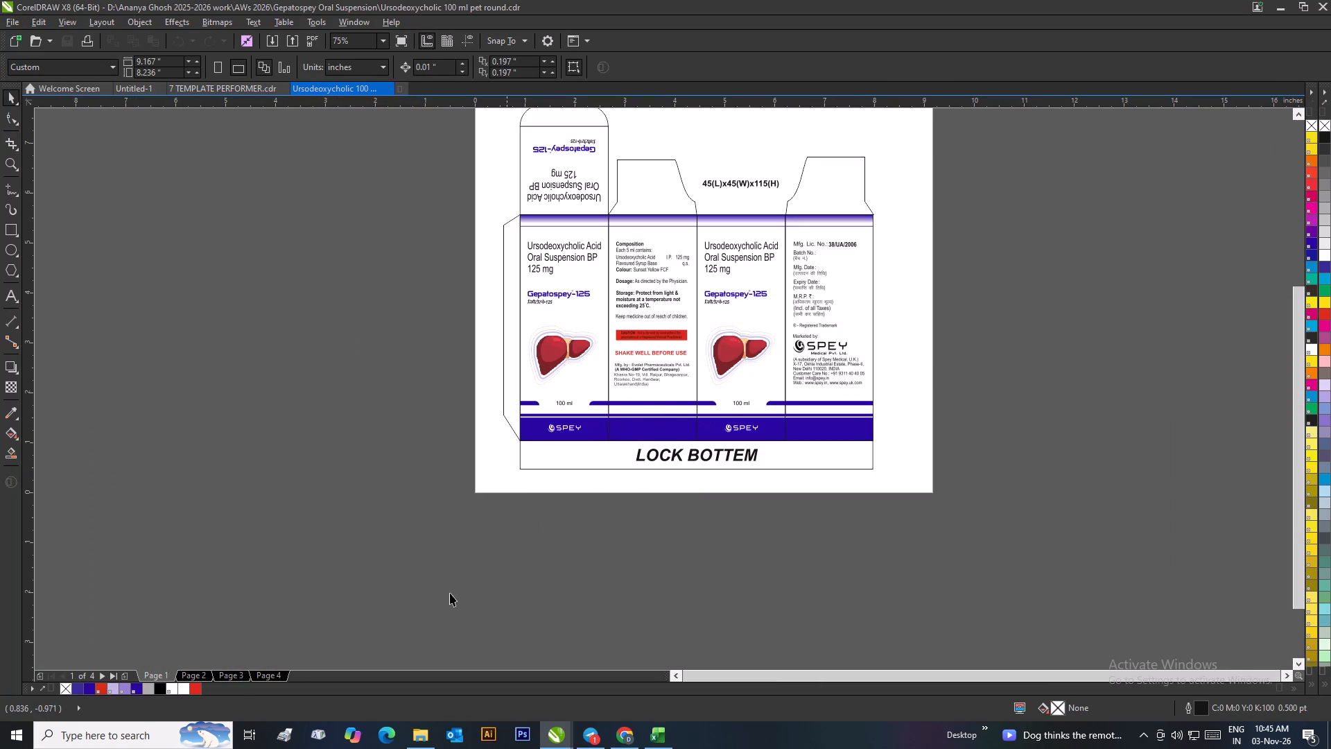
click(201, 674)
scroll(665, 327, up, 1)
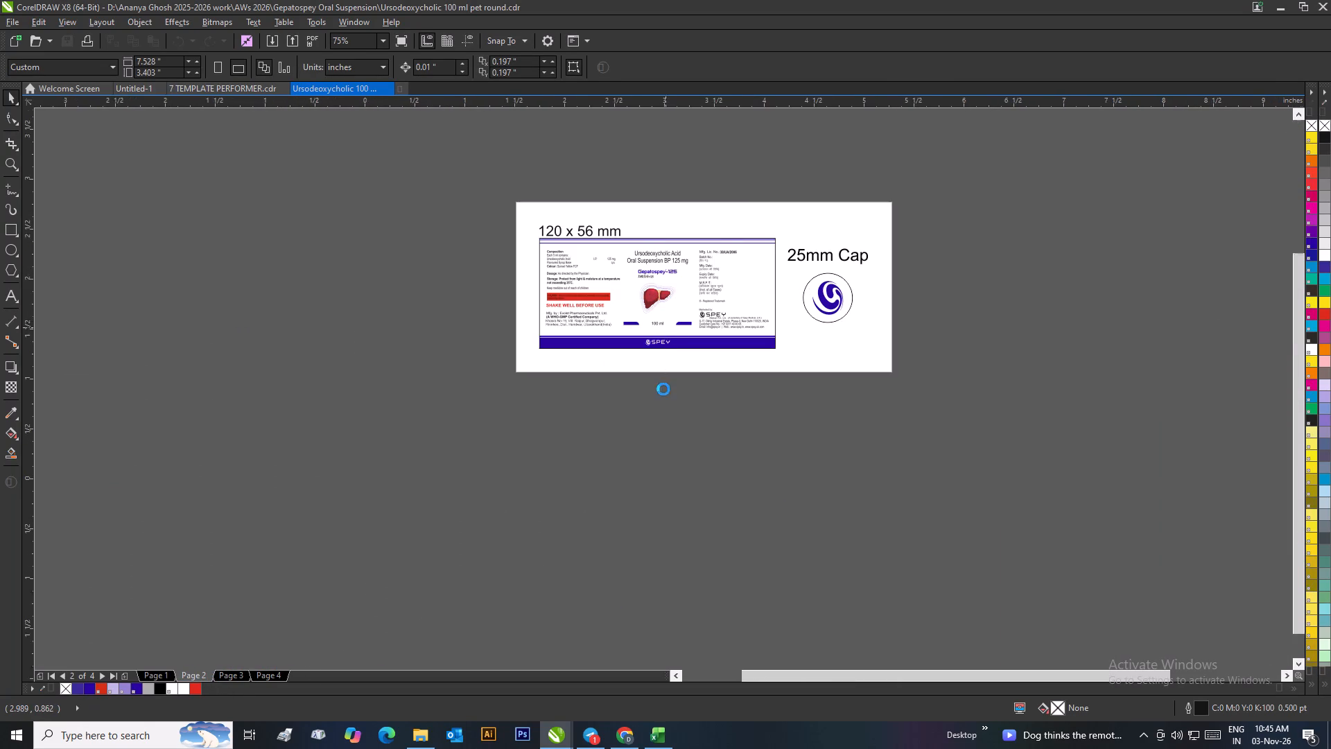
scroll(663, 389, up, 1)
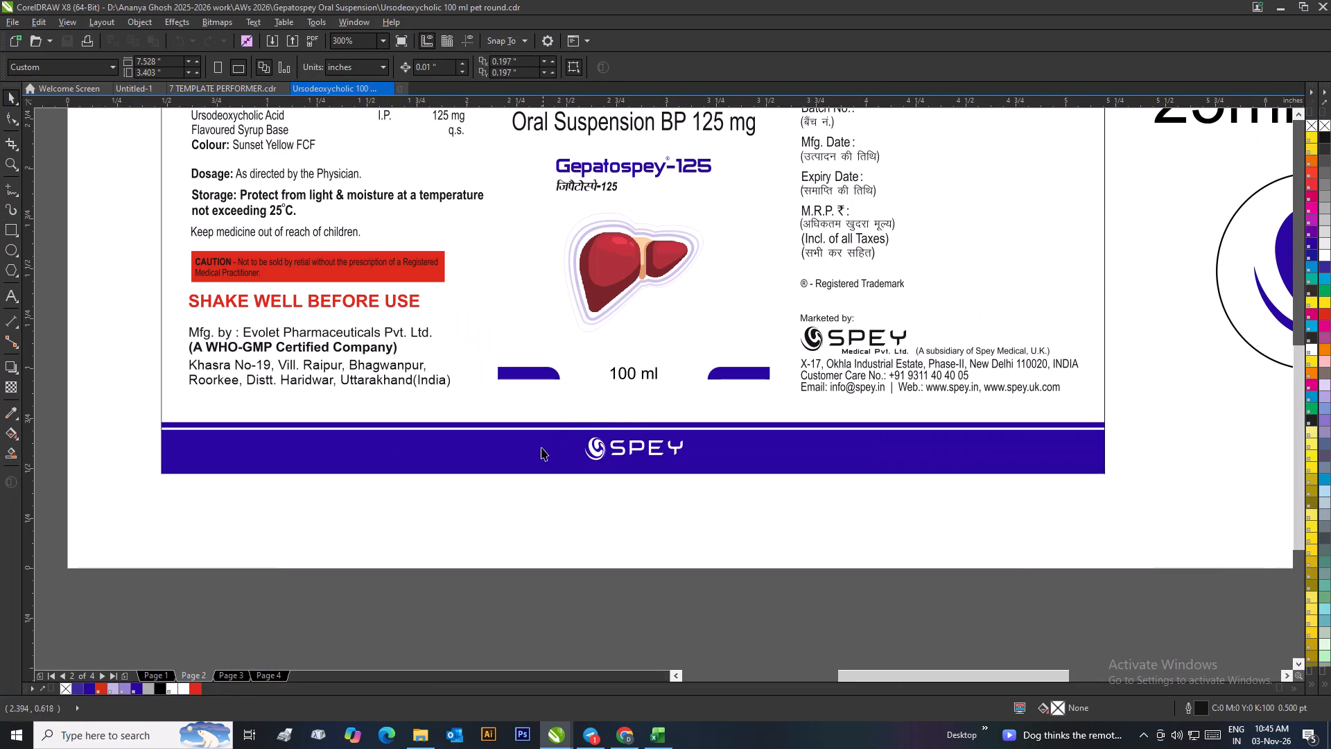
click(236, 671)
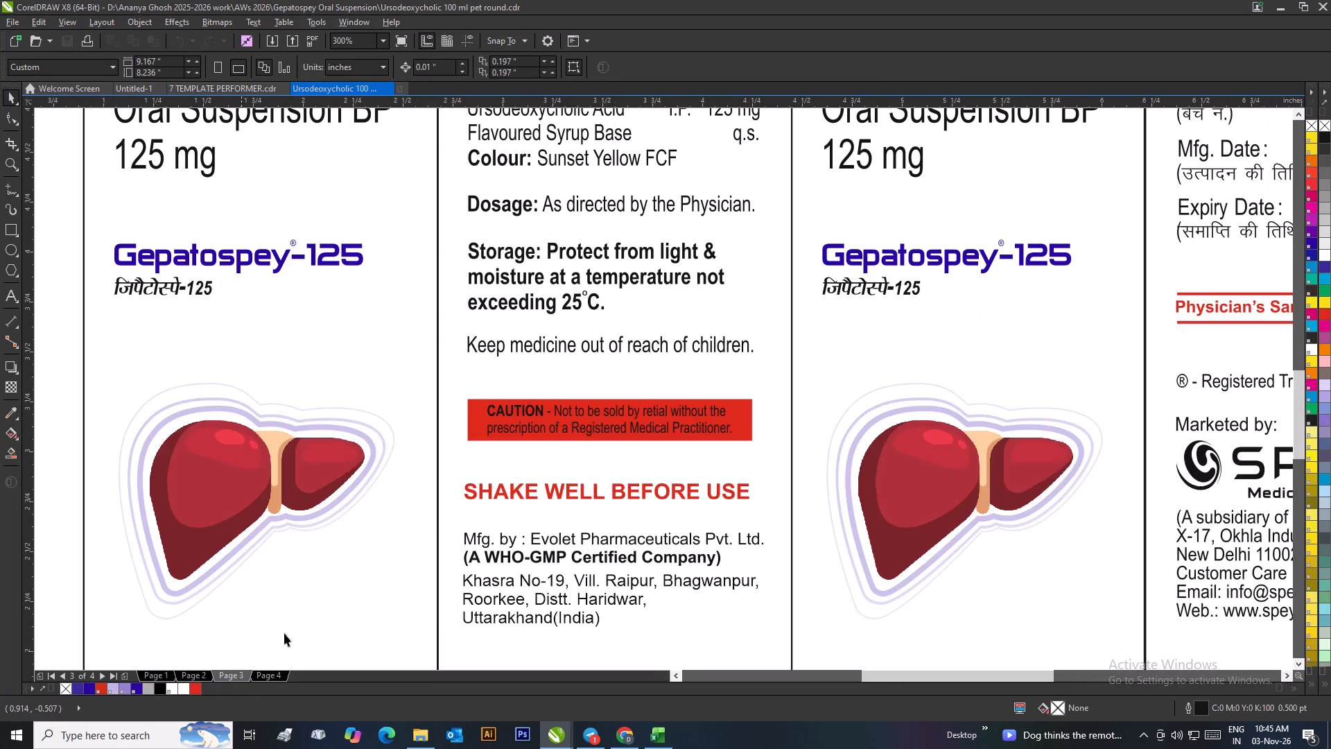
scroll(489, 496, down, 1)
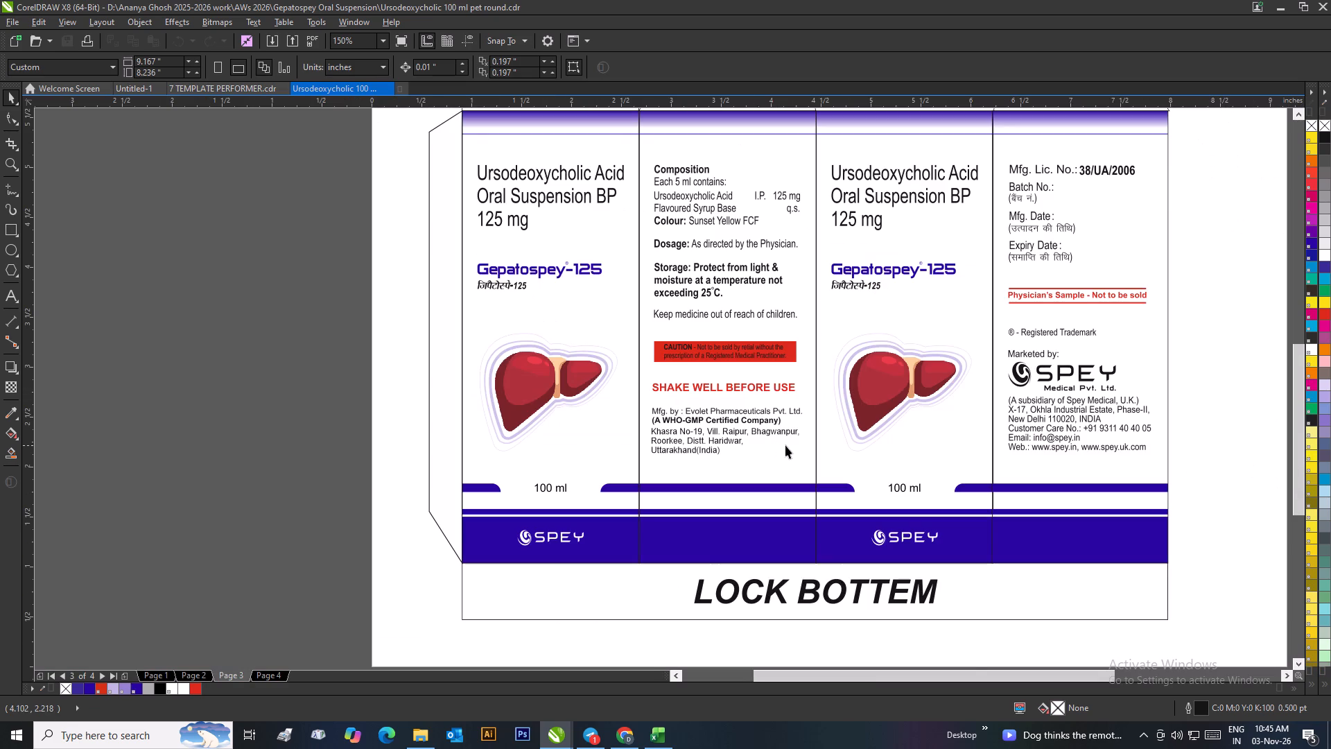
scroll(773, 442, up, 1)
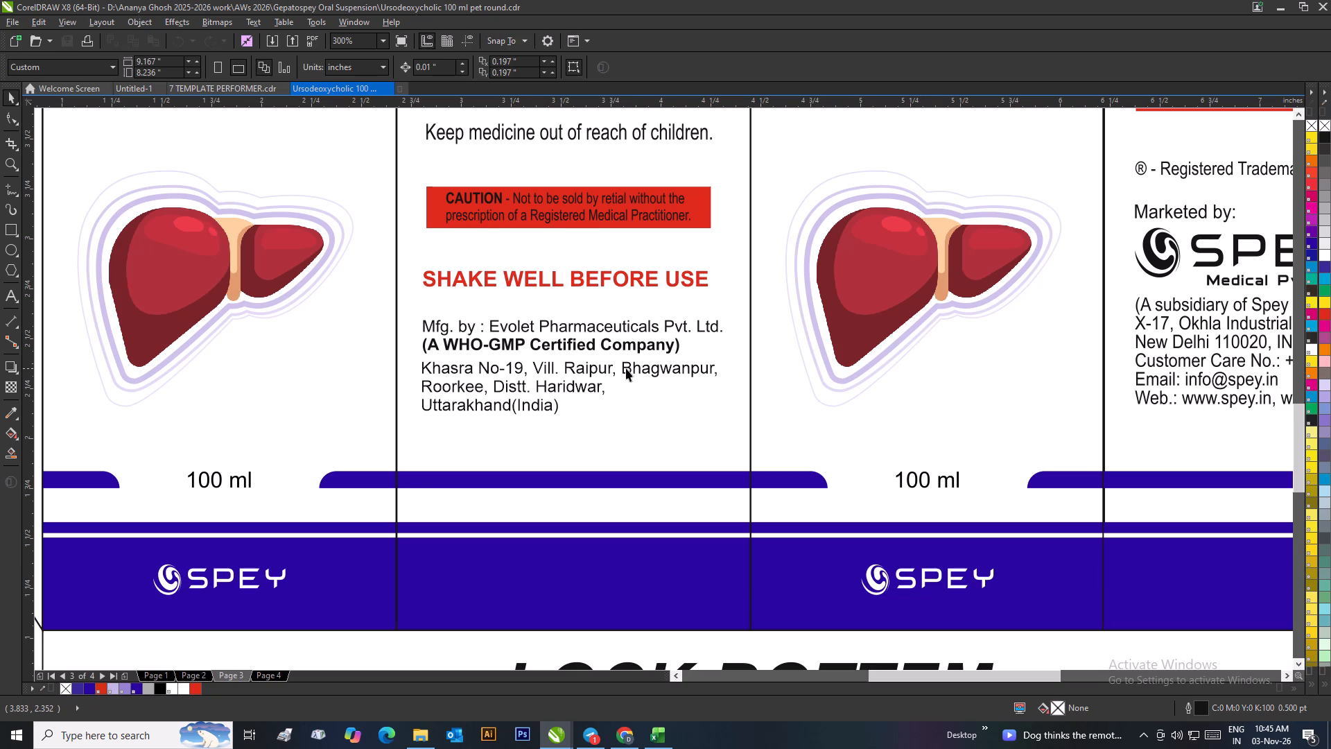
scroll(556, 363, down, 2)
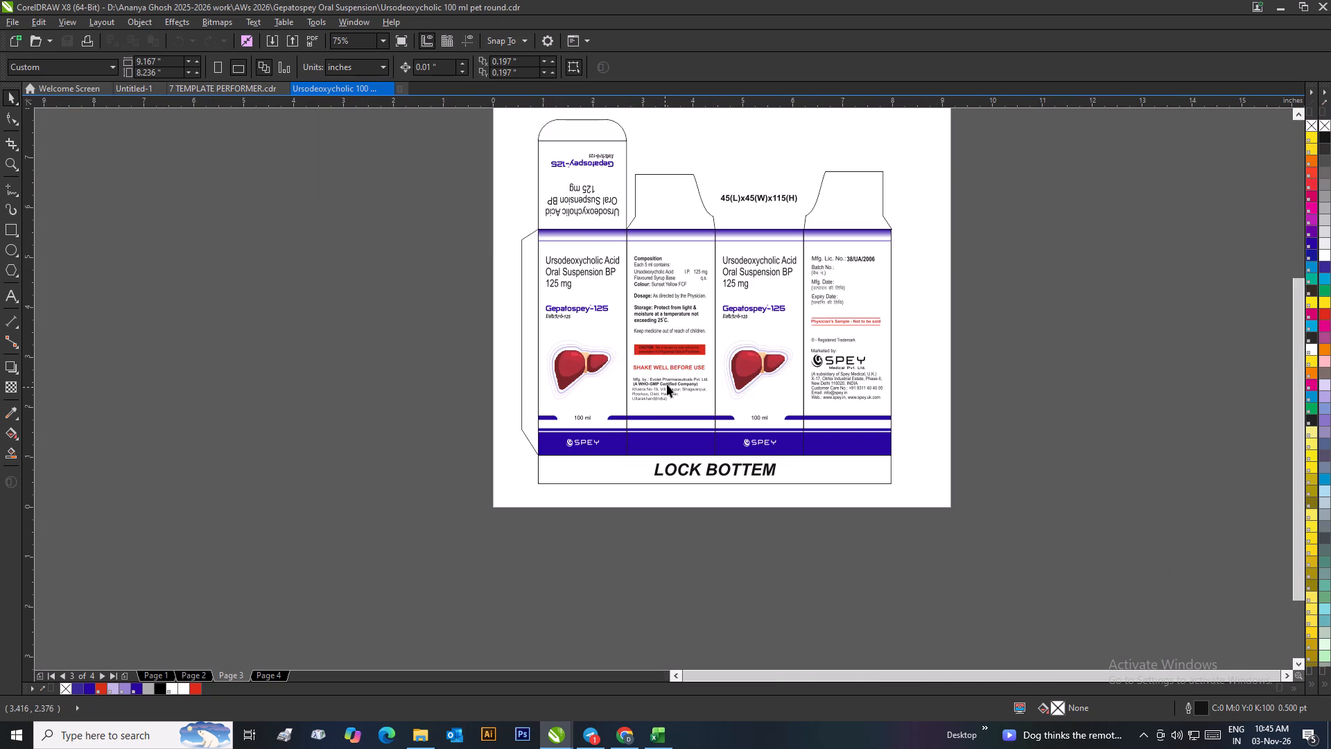
scroll(684, 368, up, 2)
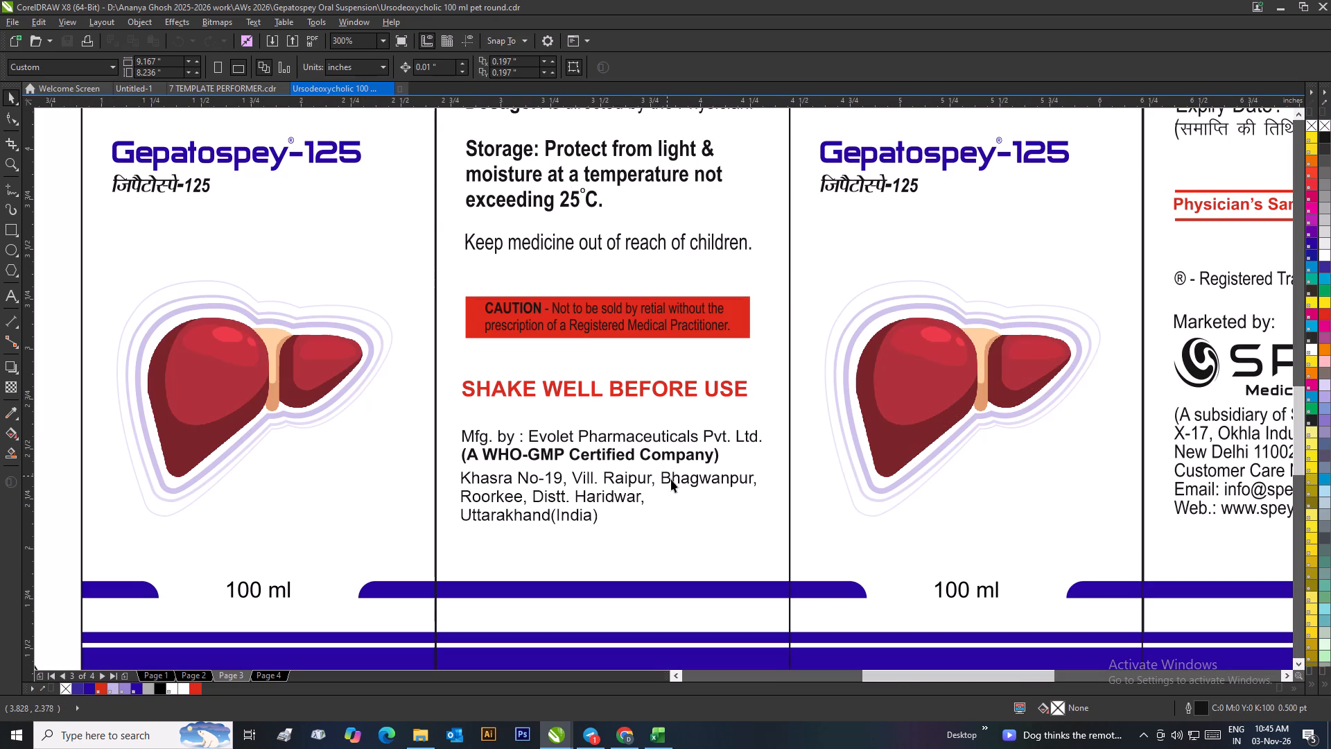
key(shift+super+s)
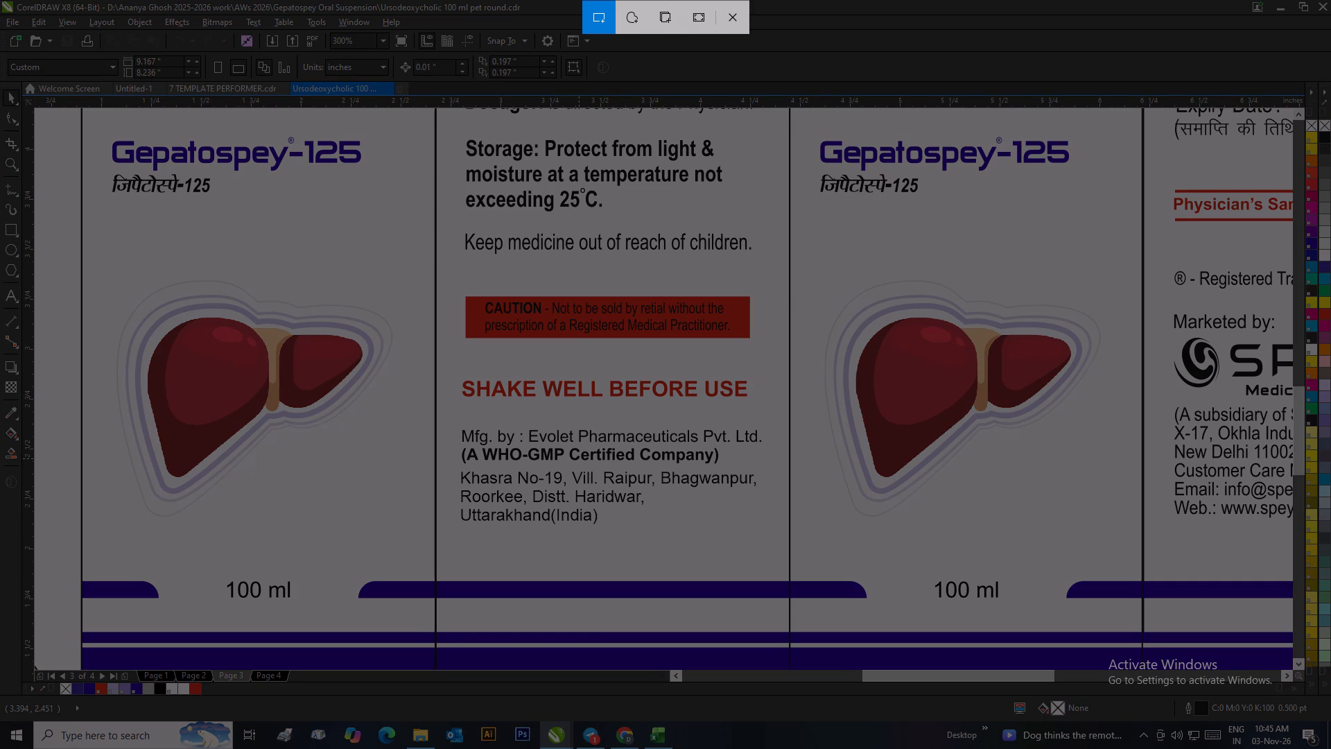
click(744, 14)
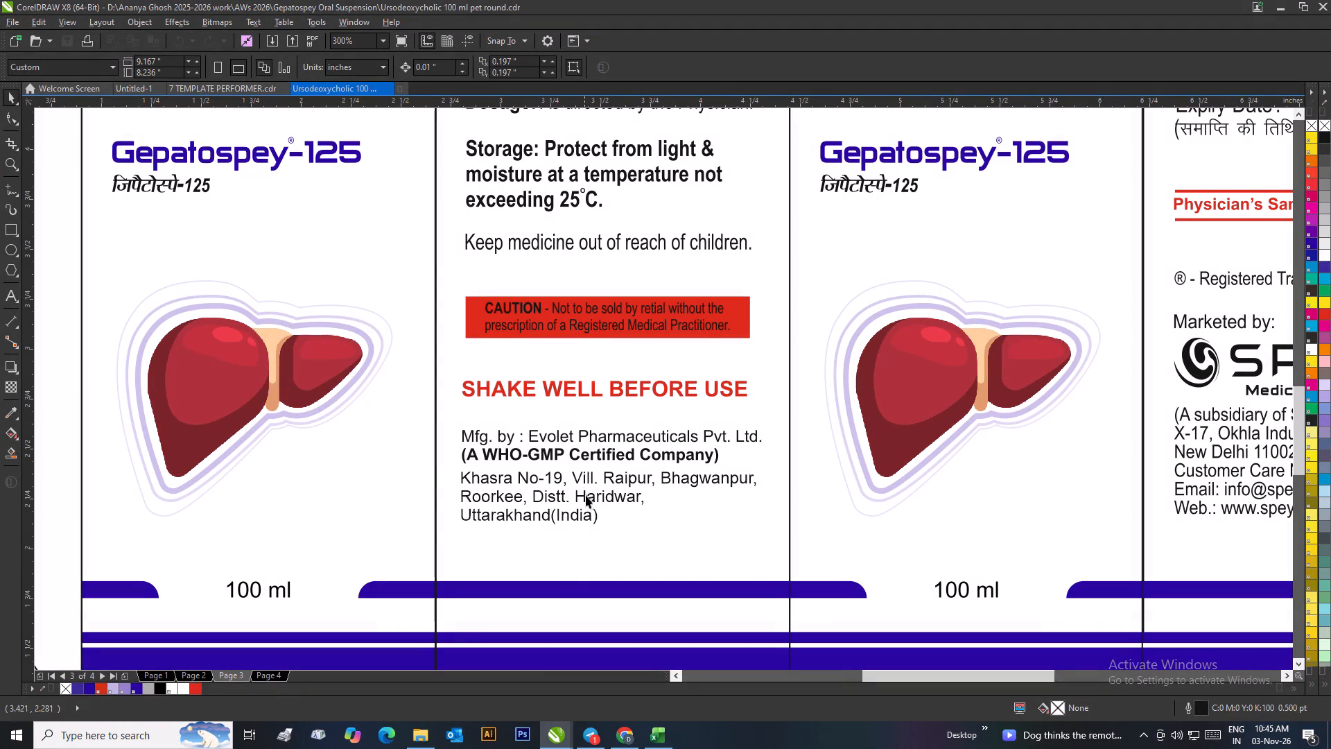
Paste the copied Evolet Pharmaceuticals address into the Mnfr ADD cell of the GEPATOSPEY-125 SUSP row in the Product Dimensions workbook.
click(652, 730)
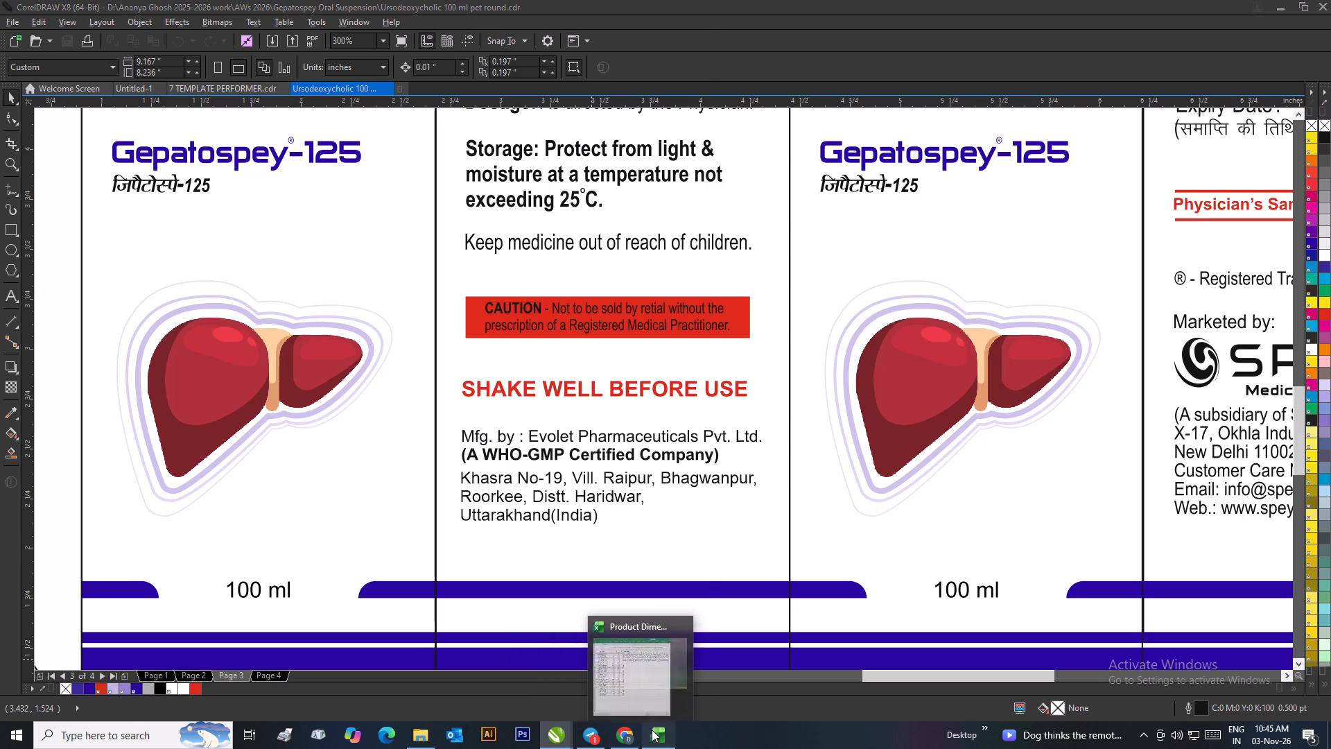
click(315, 248)
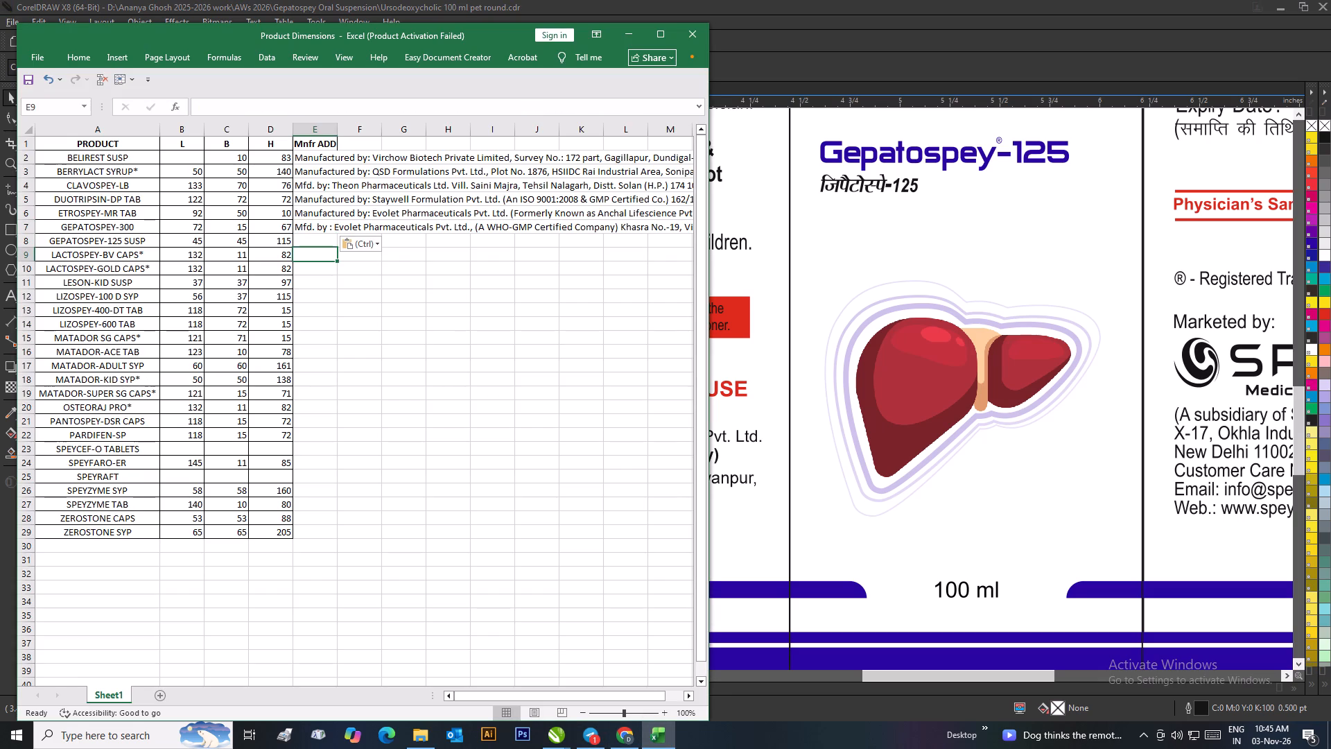
click(317, 242)
key(ctrl+v)
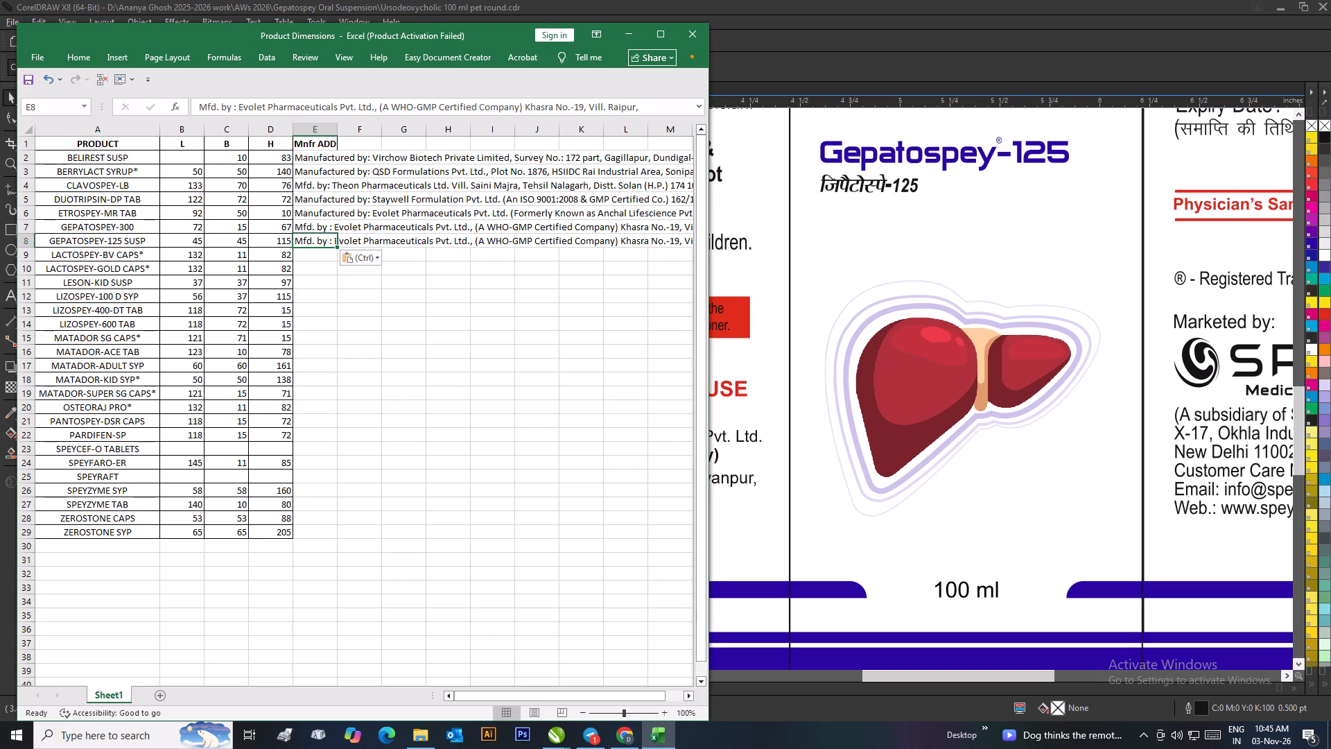
click(316, 257)
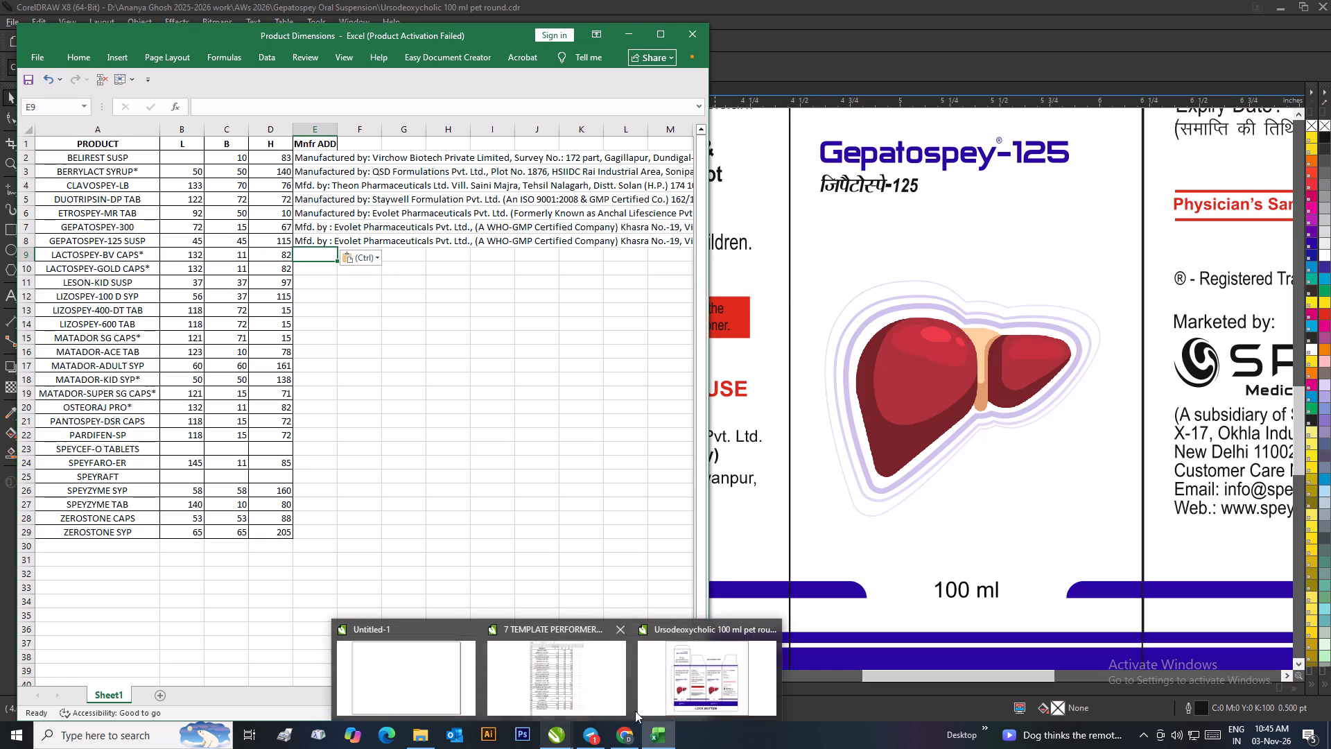
Return to CorelDRAW and close the Ursodeoxycholic 100 ml pet round drawing.
click(672, 705)
click(385, 87)
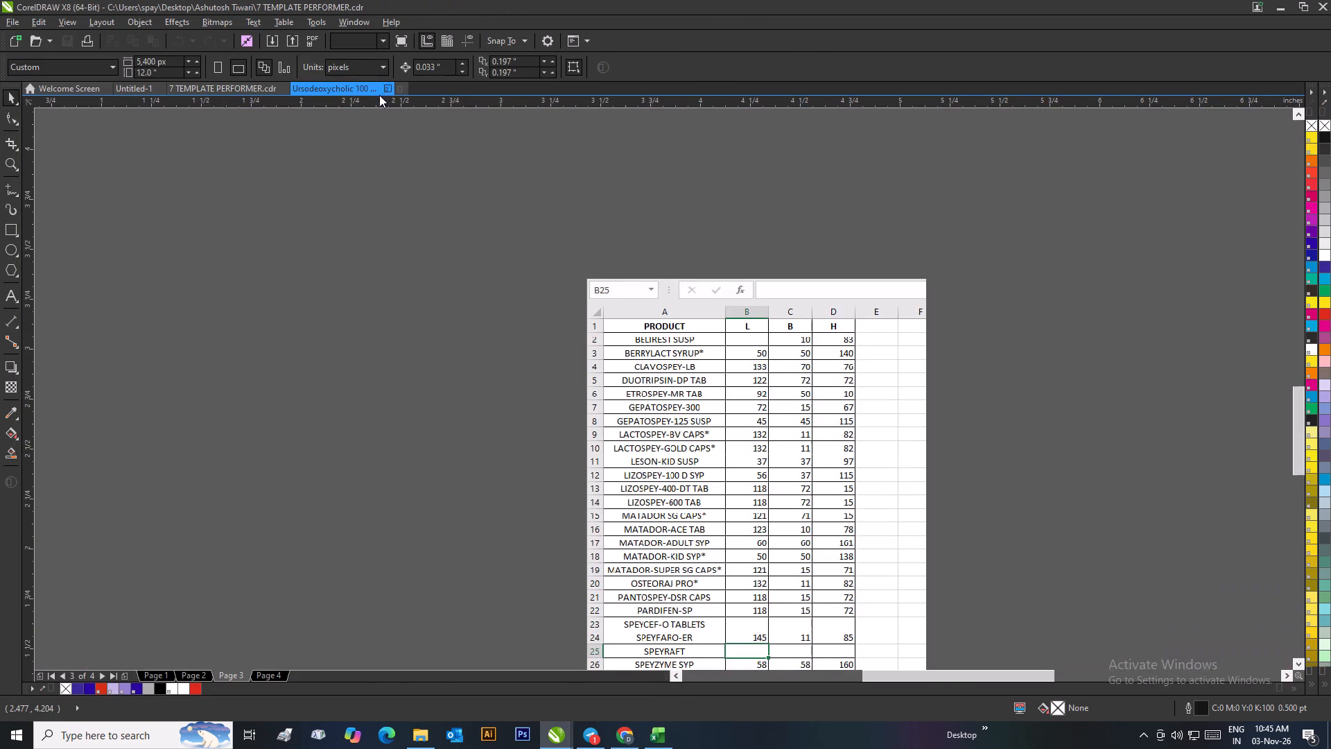
Open the drawing Lactospey BV_QSD from AW's, India, Lactospey BV, in the QSD Formulations Pvt. Ltd folder.
key(ctrl+o)
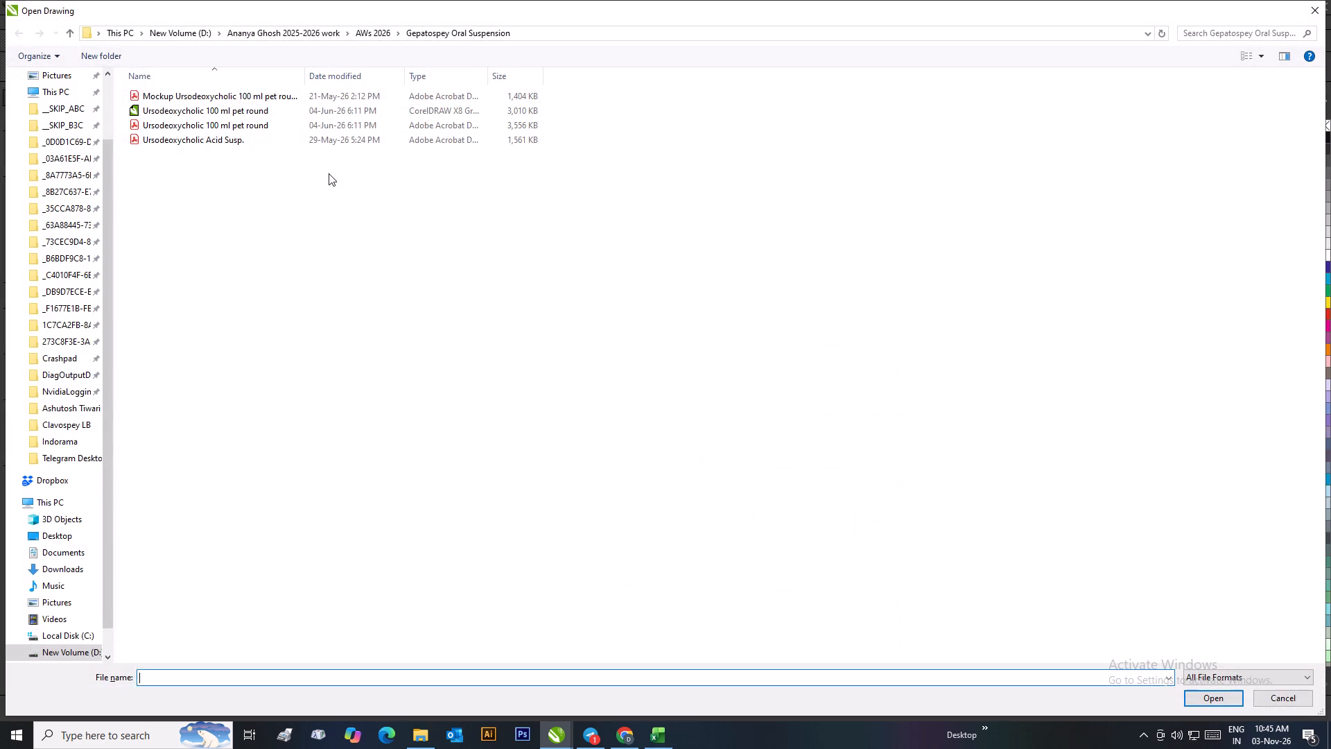
click(67, 34)
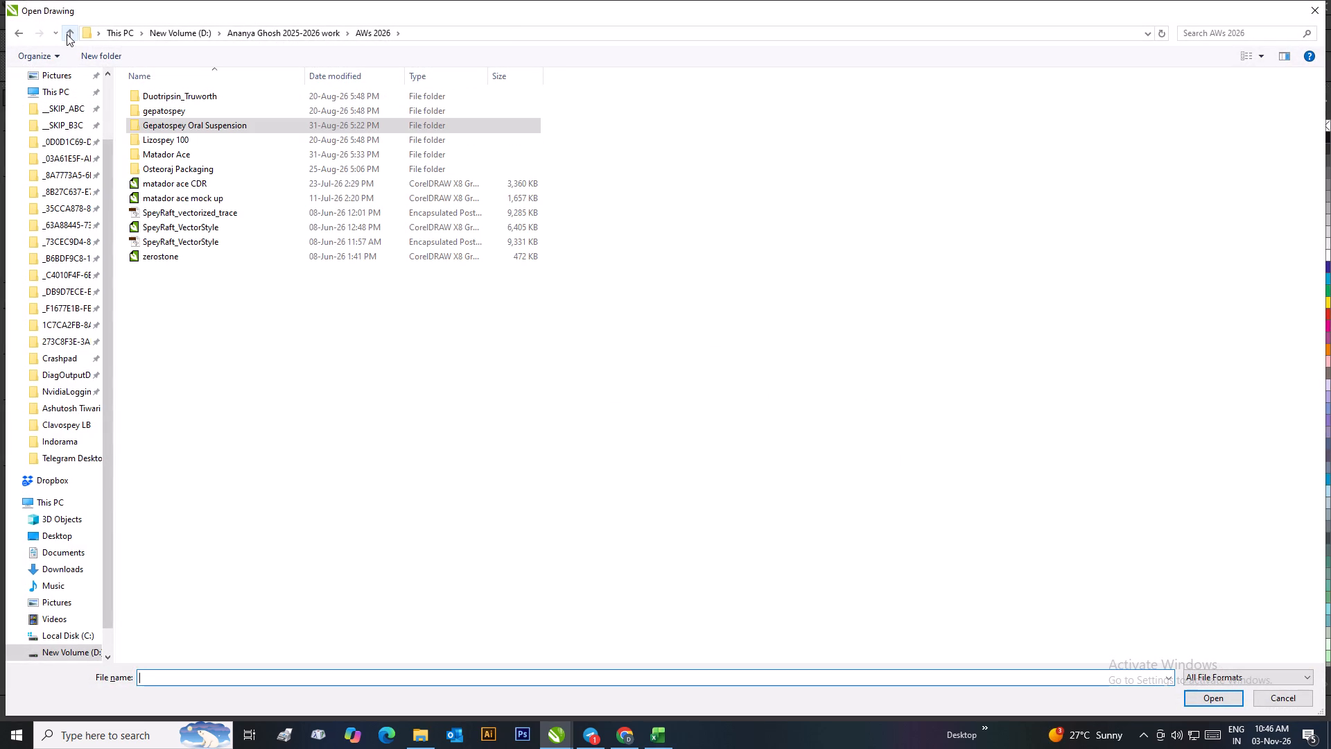
click(67, 35)
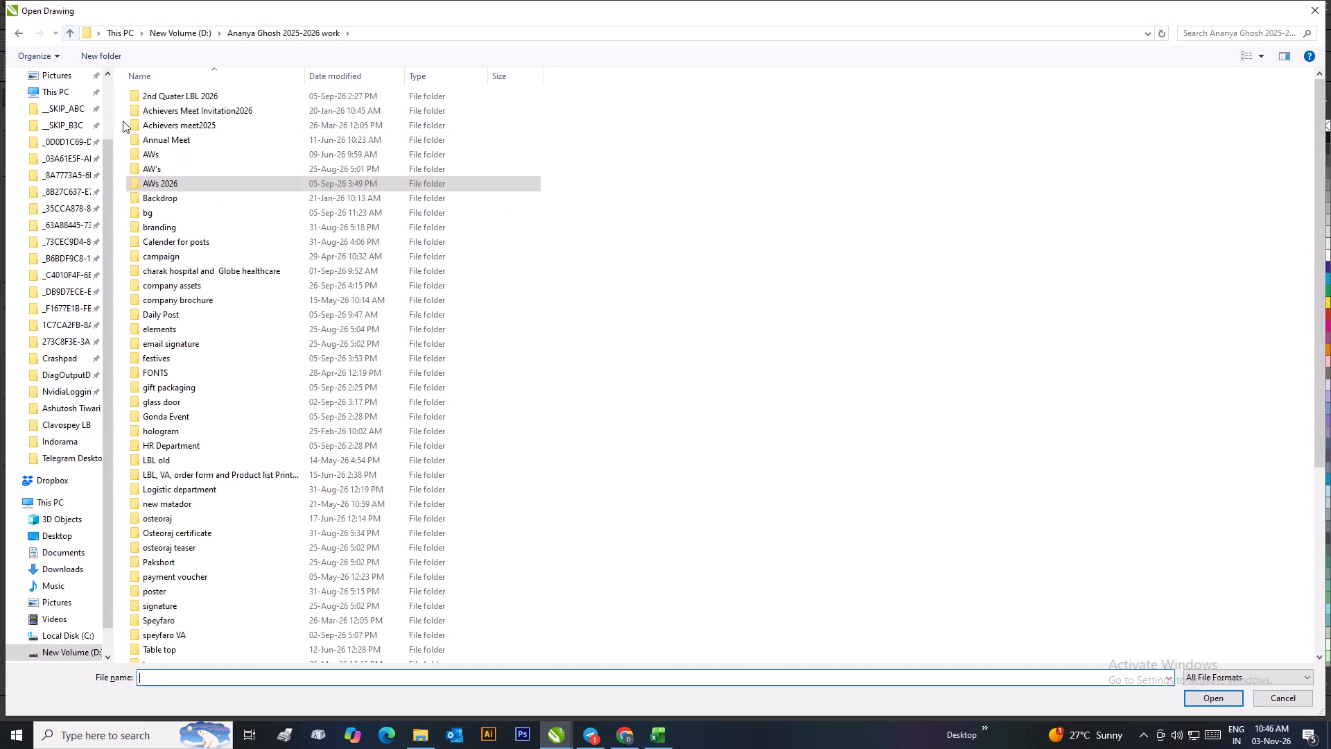
double_click(142, 162)
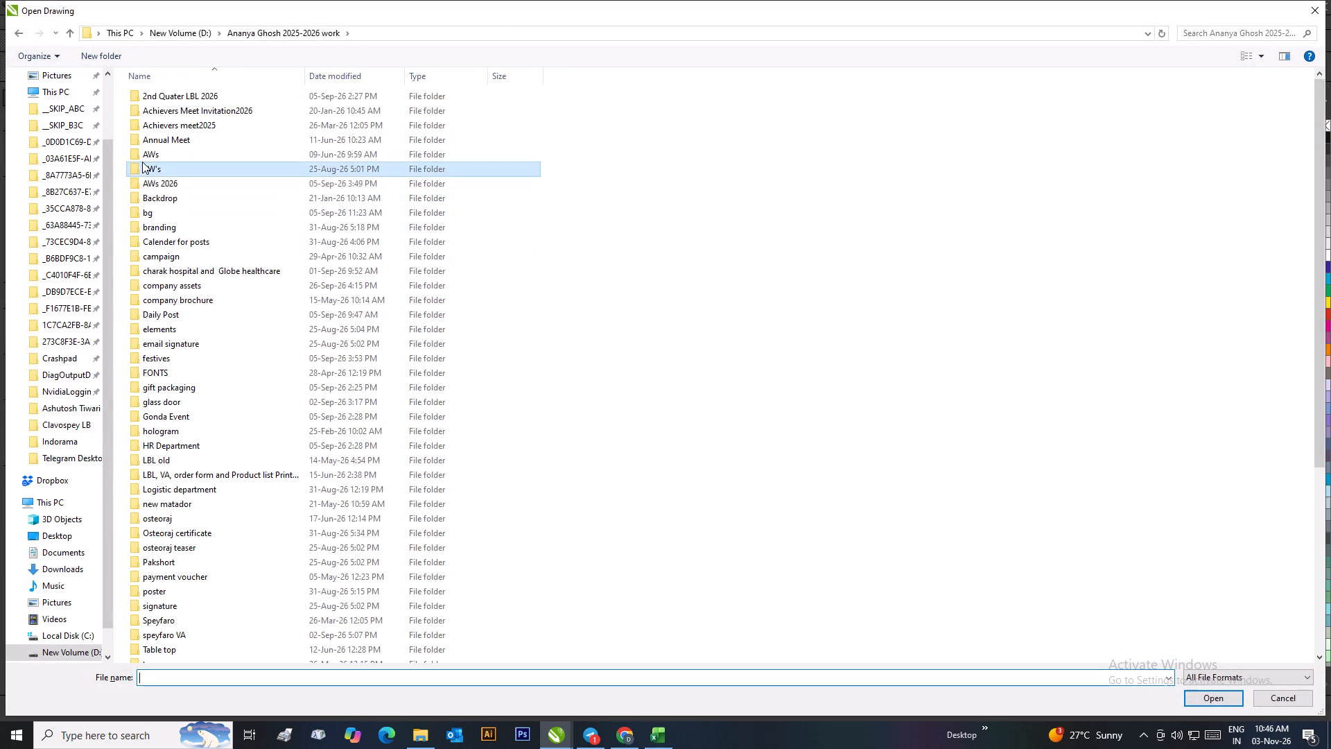
double_click(166, 99)
double_click(166, 114)
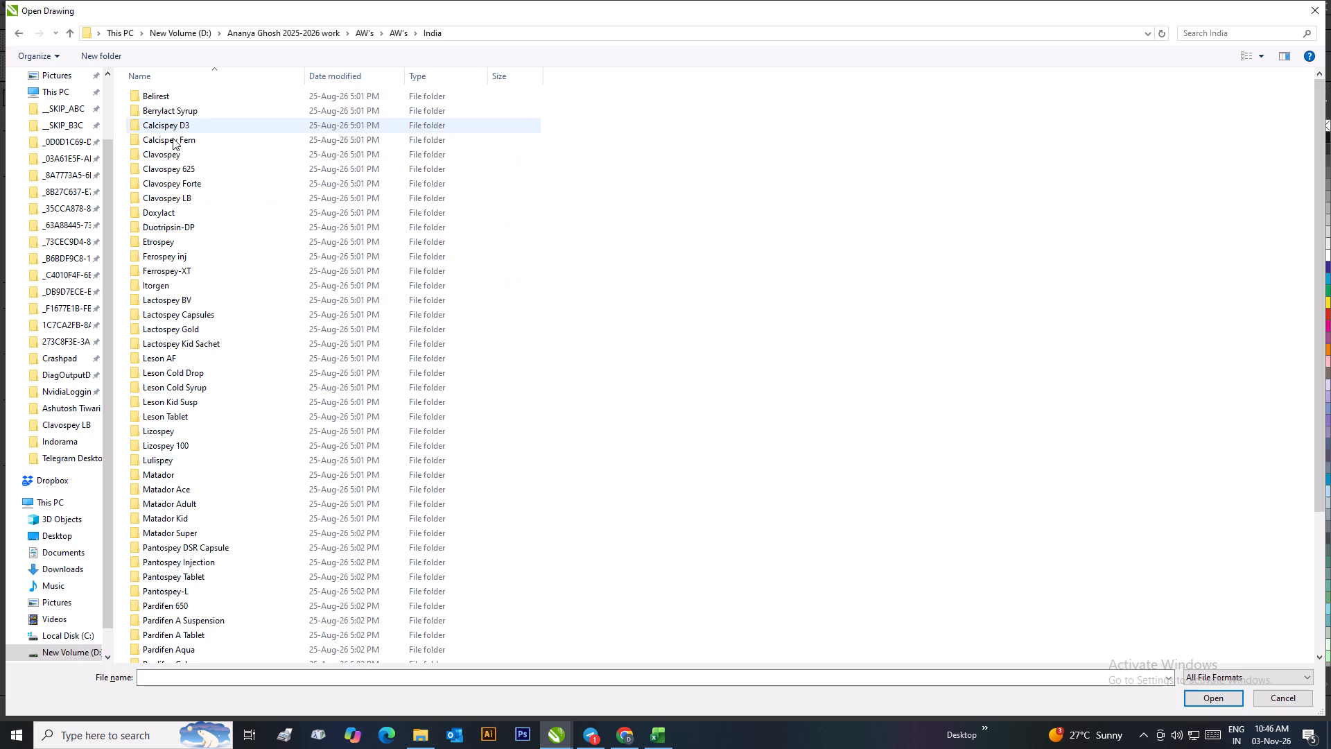
double_click(176, 302)
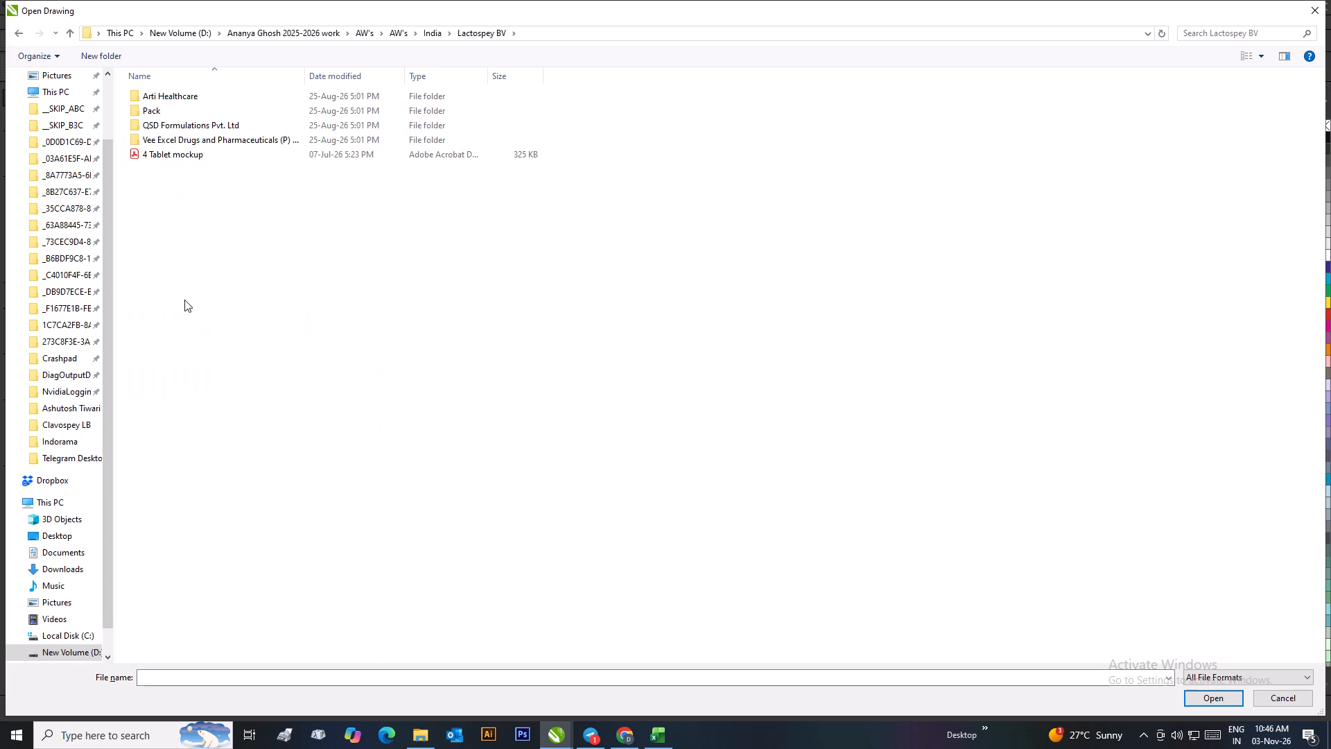
double_click(174, 123)
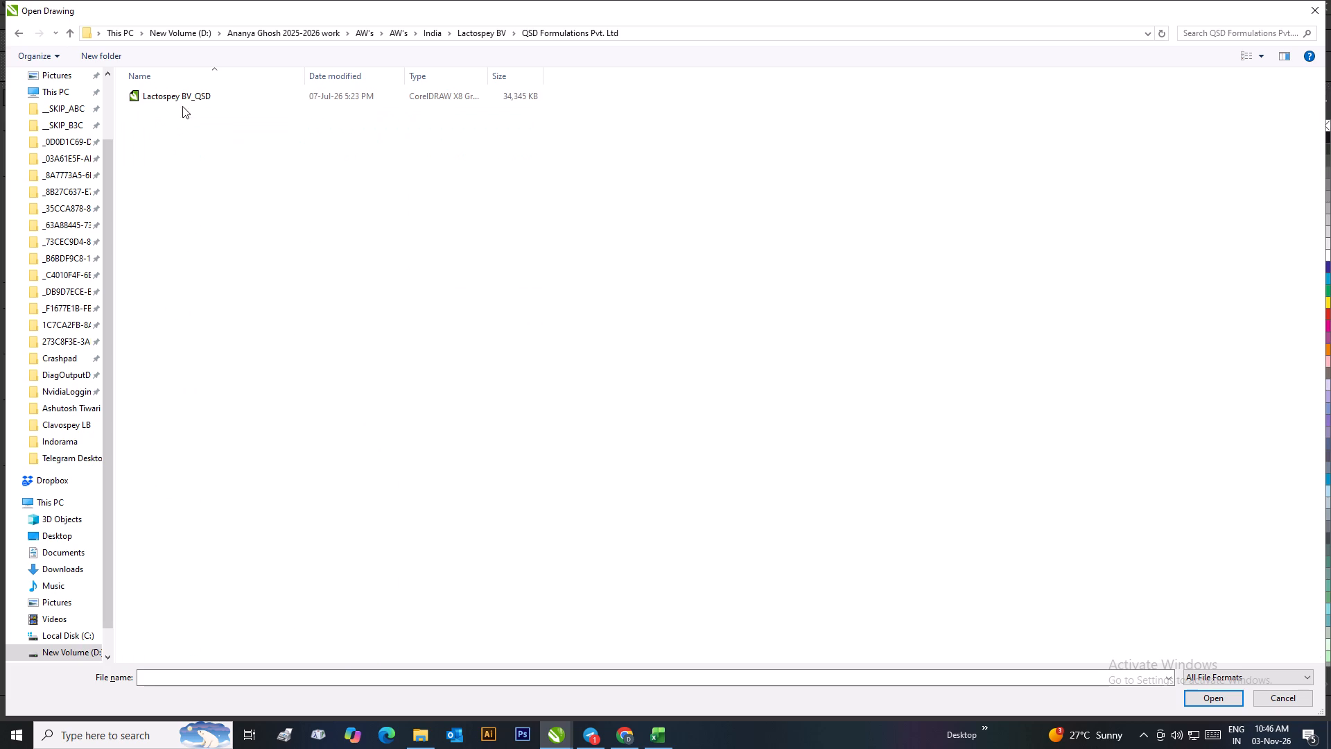
double_click(188, 94)
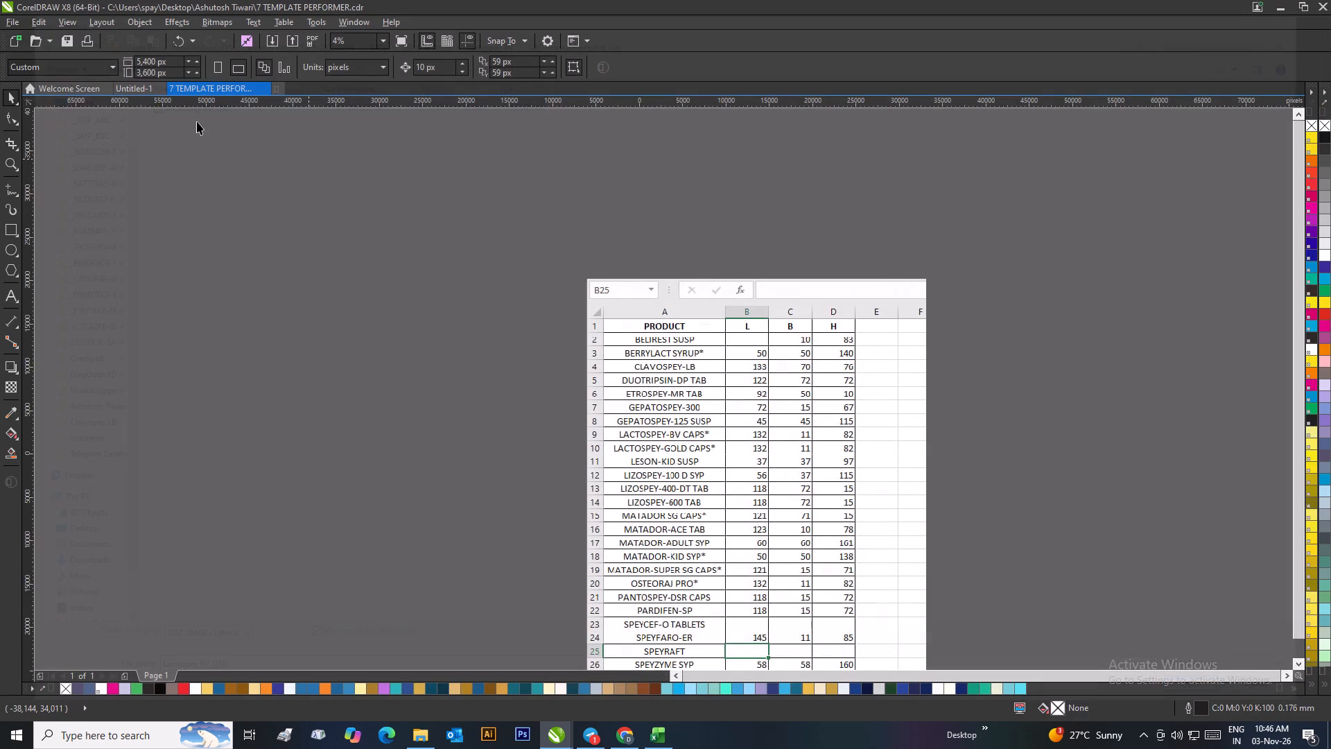
Examine the Lactospey-BV cartons on page 1 and locate the manufacturer address on the 1 x 10 capsules carton.
scroll(486, 322, down, 4)
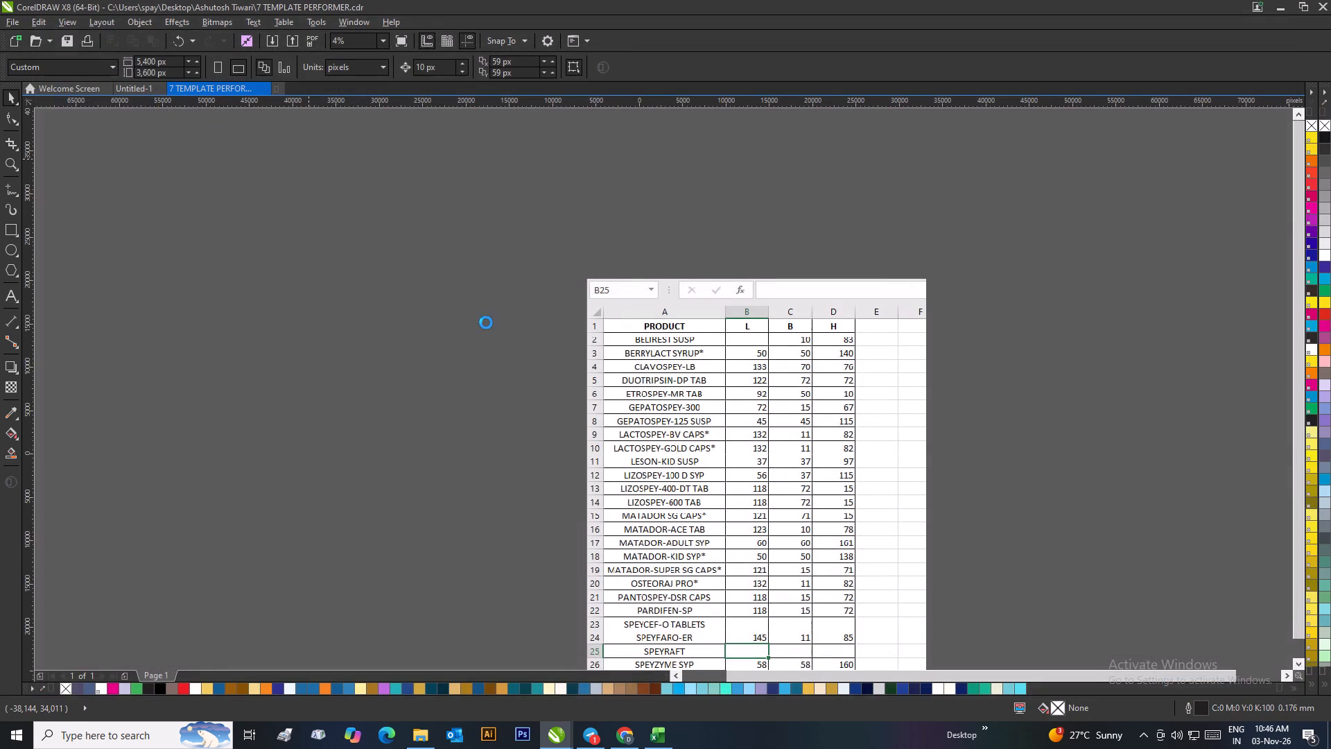
scroll(487, 322, down, 1)
scroll(487, 322, up, 3)
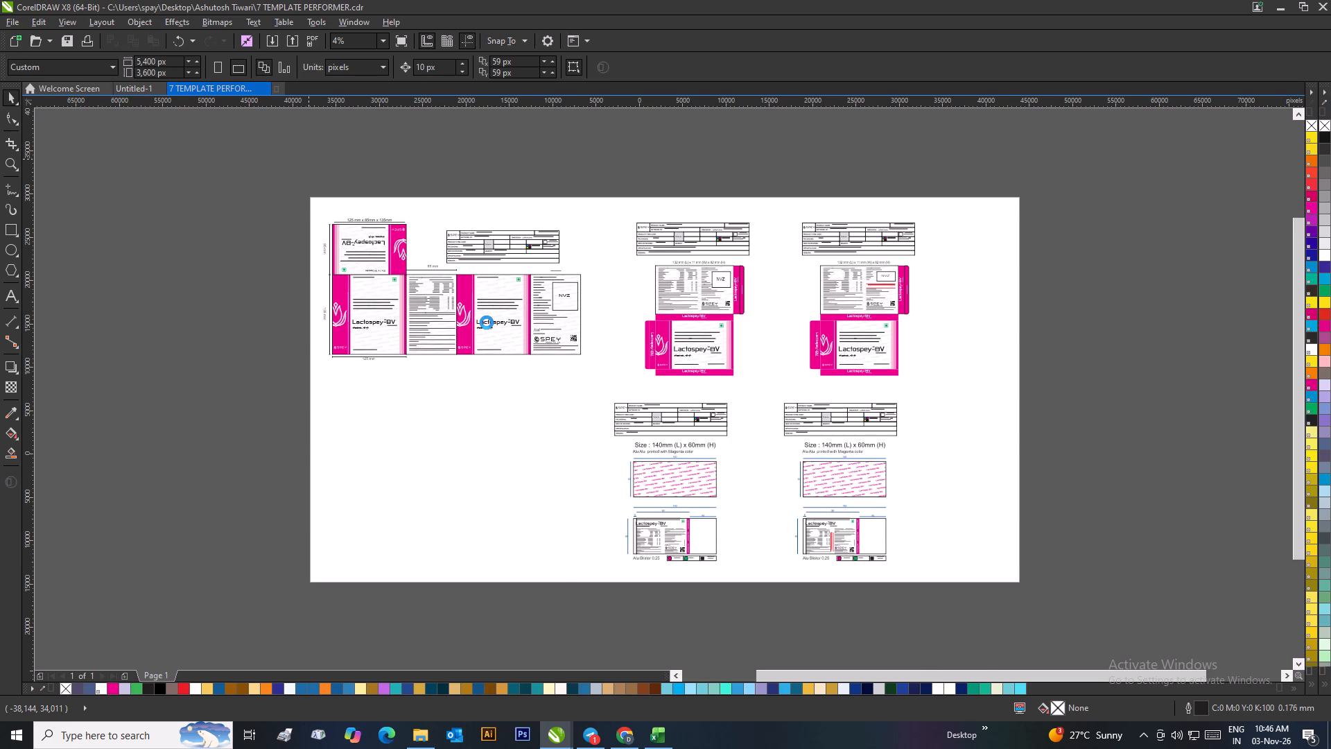
scroll(641, 397, down, 1)
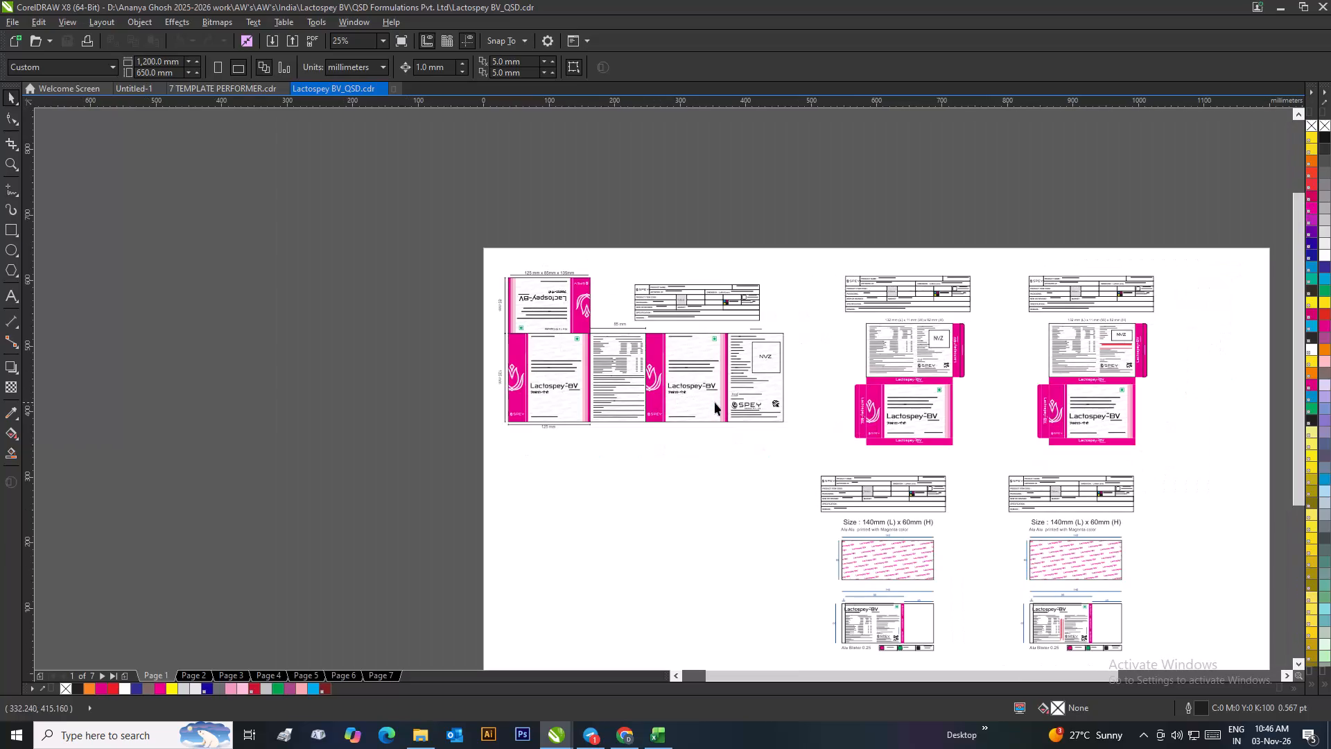
scroll(911, 460, up, 1)
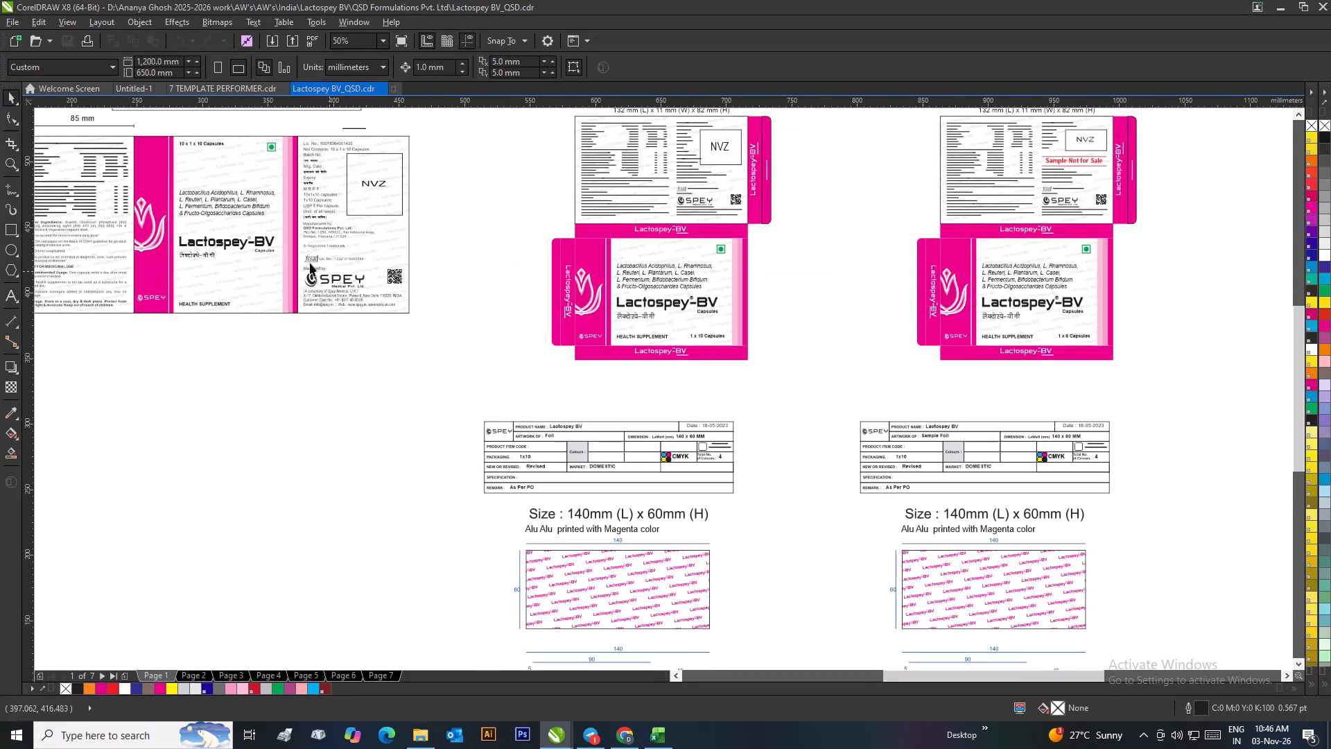
scroll(308, 250, up, 1)
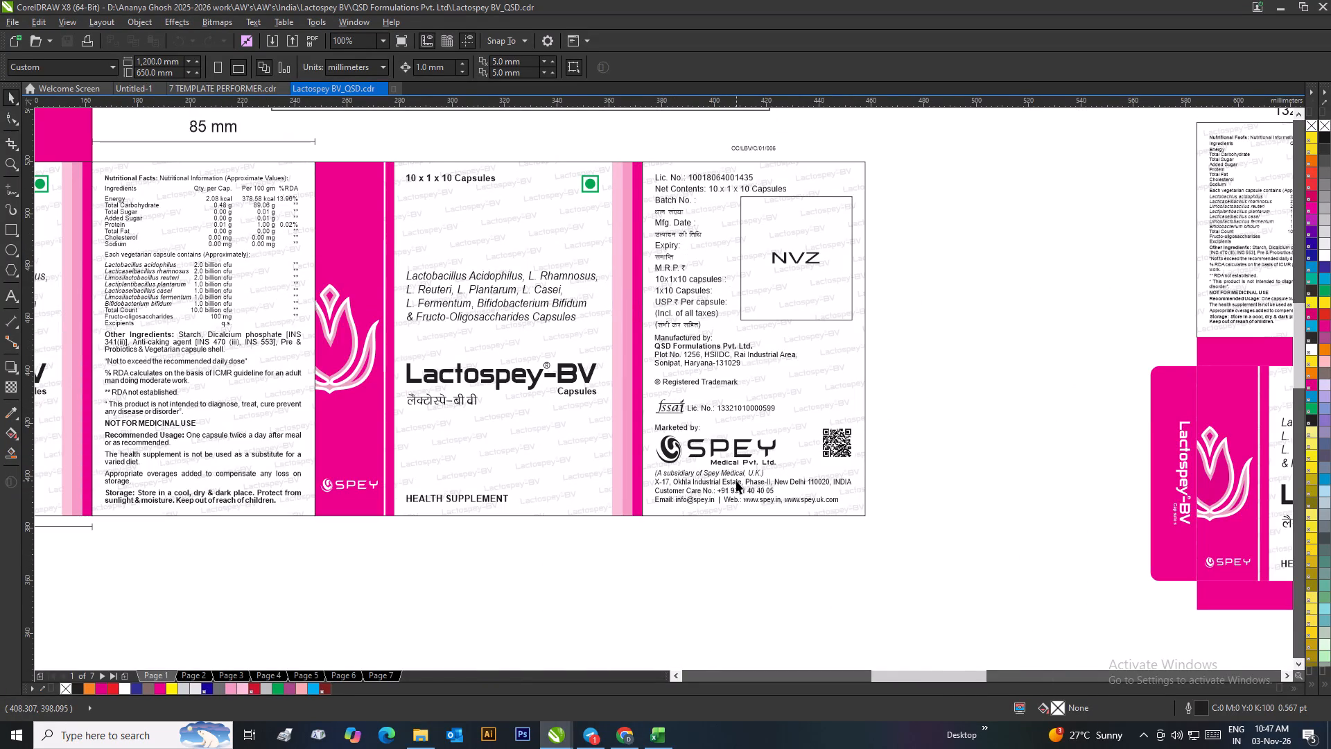
scroll(736, 481, down, 1)
scroll(665, 393, down, 2)
scroll(815, 400, up, 3)
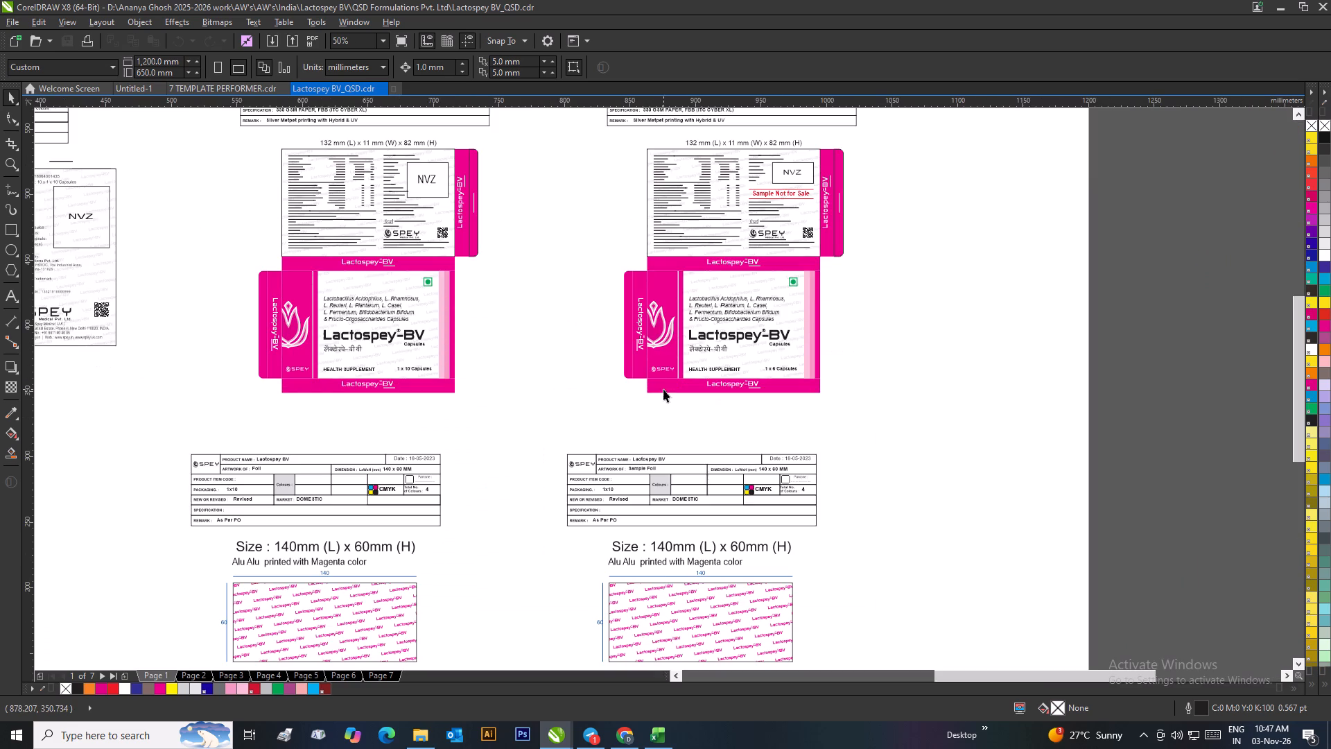
scroll(427, 372, up, 1)
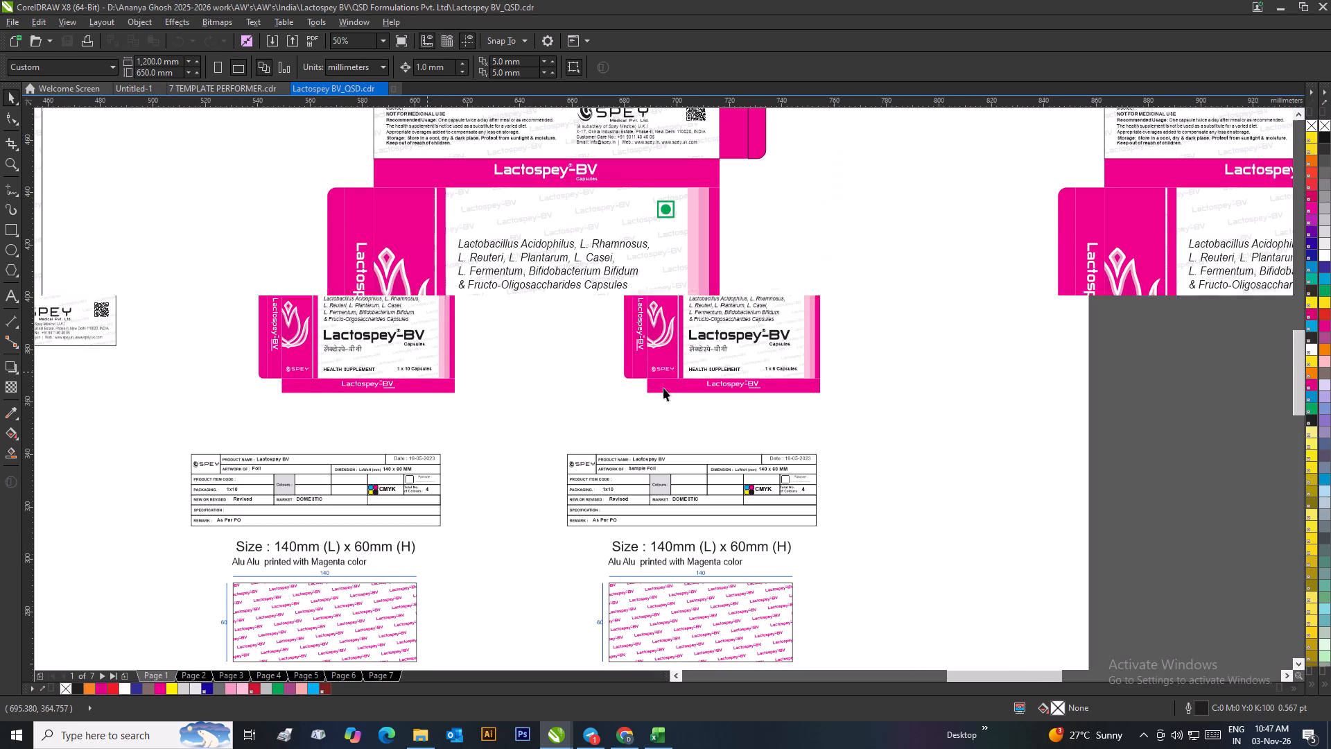
scroll(663, 387, down, 1)
scroll(654, 243, up, 1)
scroll(660, 392, up, 1)
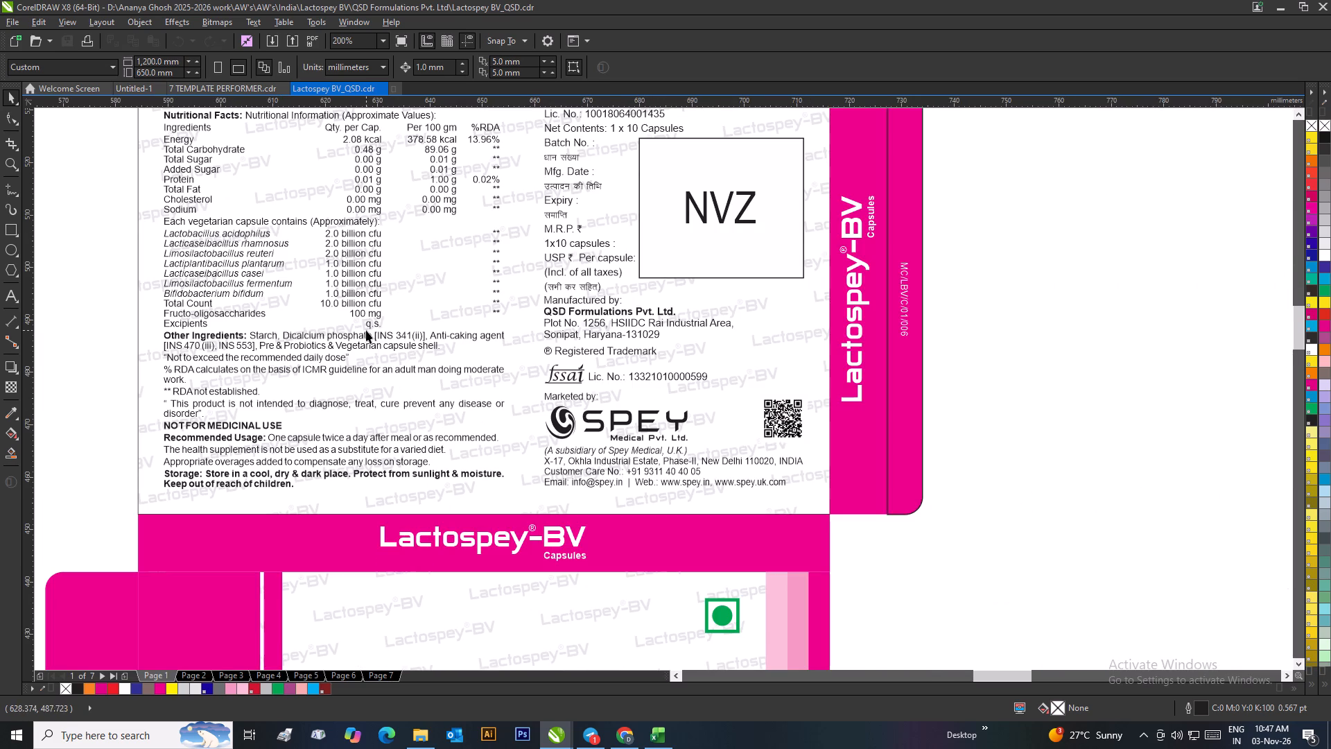
scroll(646, 328, up, 1)
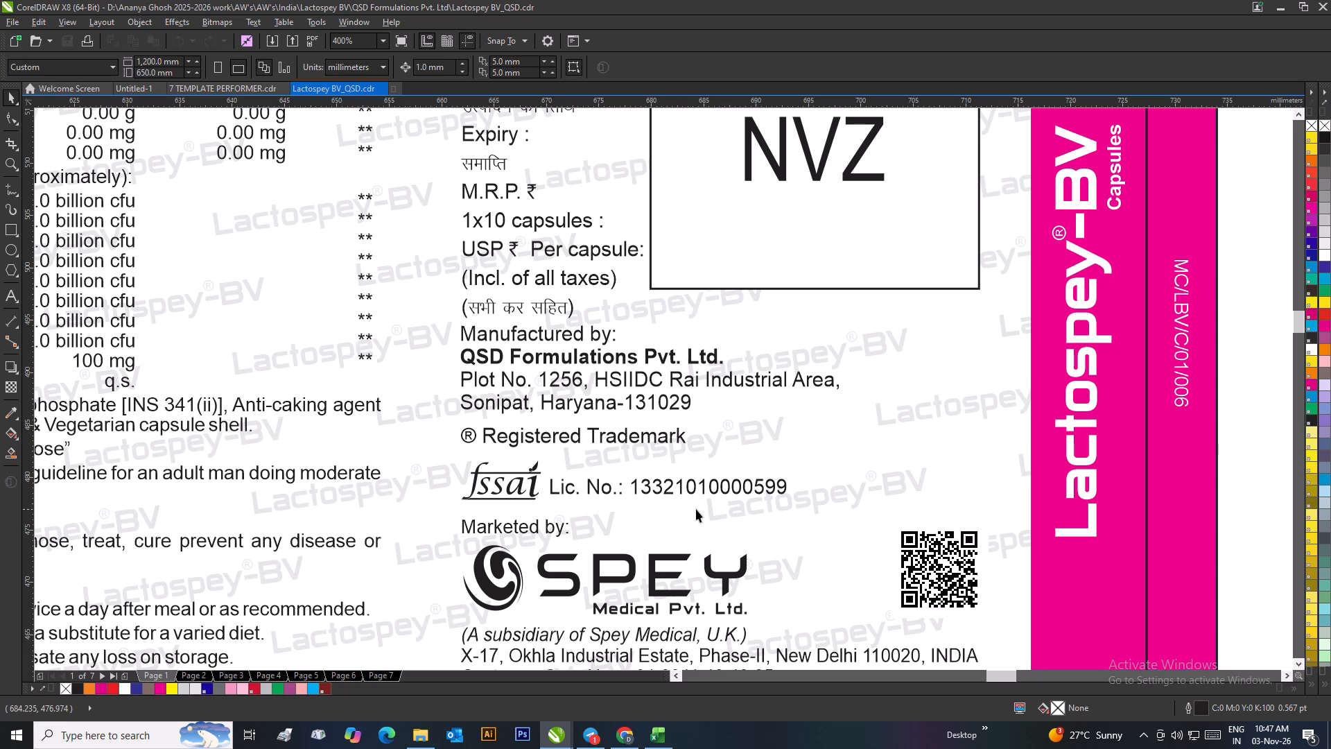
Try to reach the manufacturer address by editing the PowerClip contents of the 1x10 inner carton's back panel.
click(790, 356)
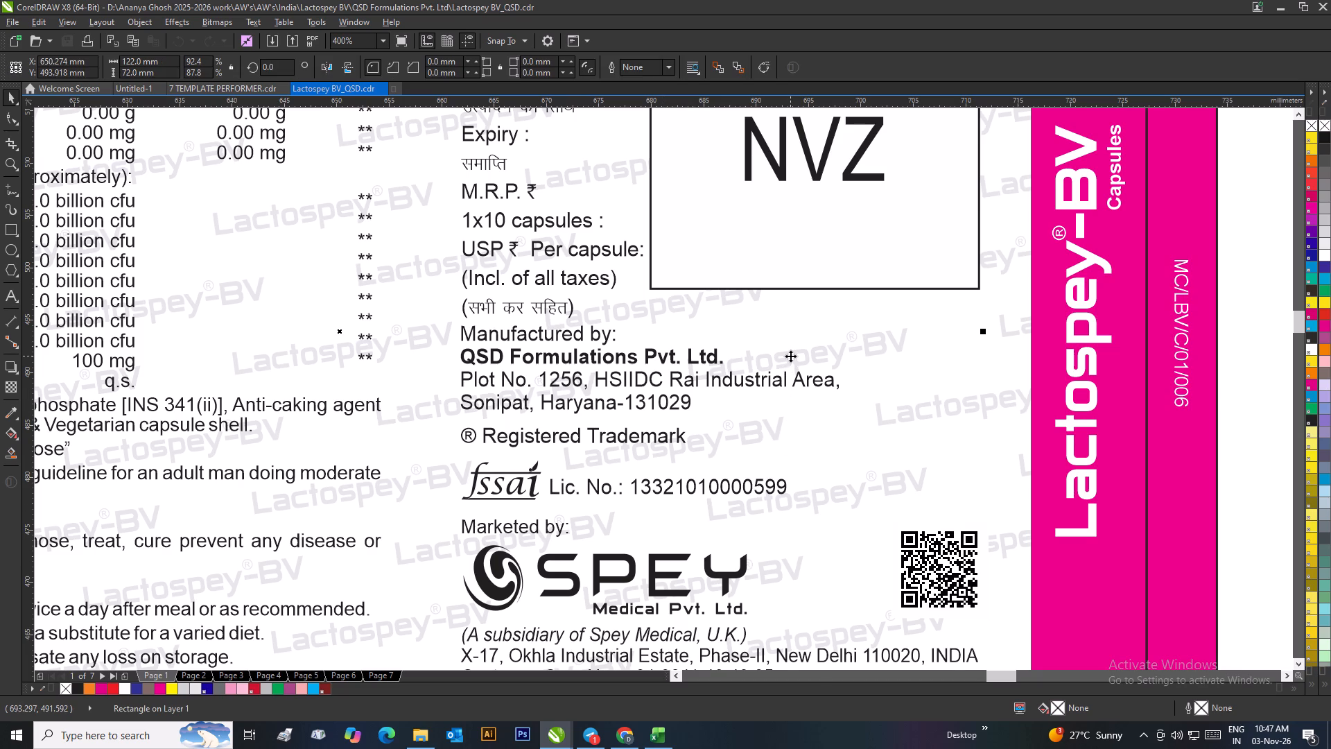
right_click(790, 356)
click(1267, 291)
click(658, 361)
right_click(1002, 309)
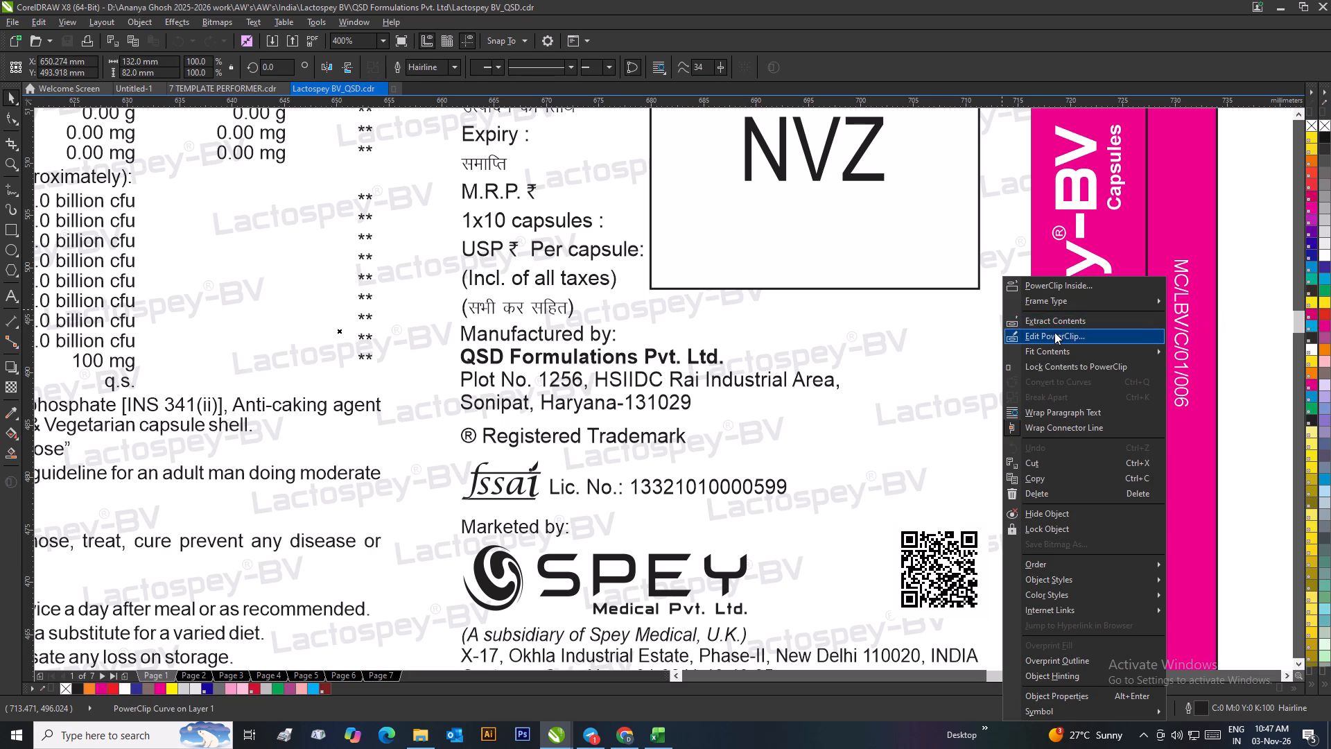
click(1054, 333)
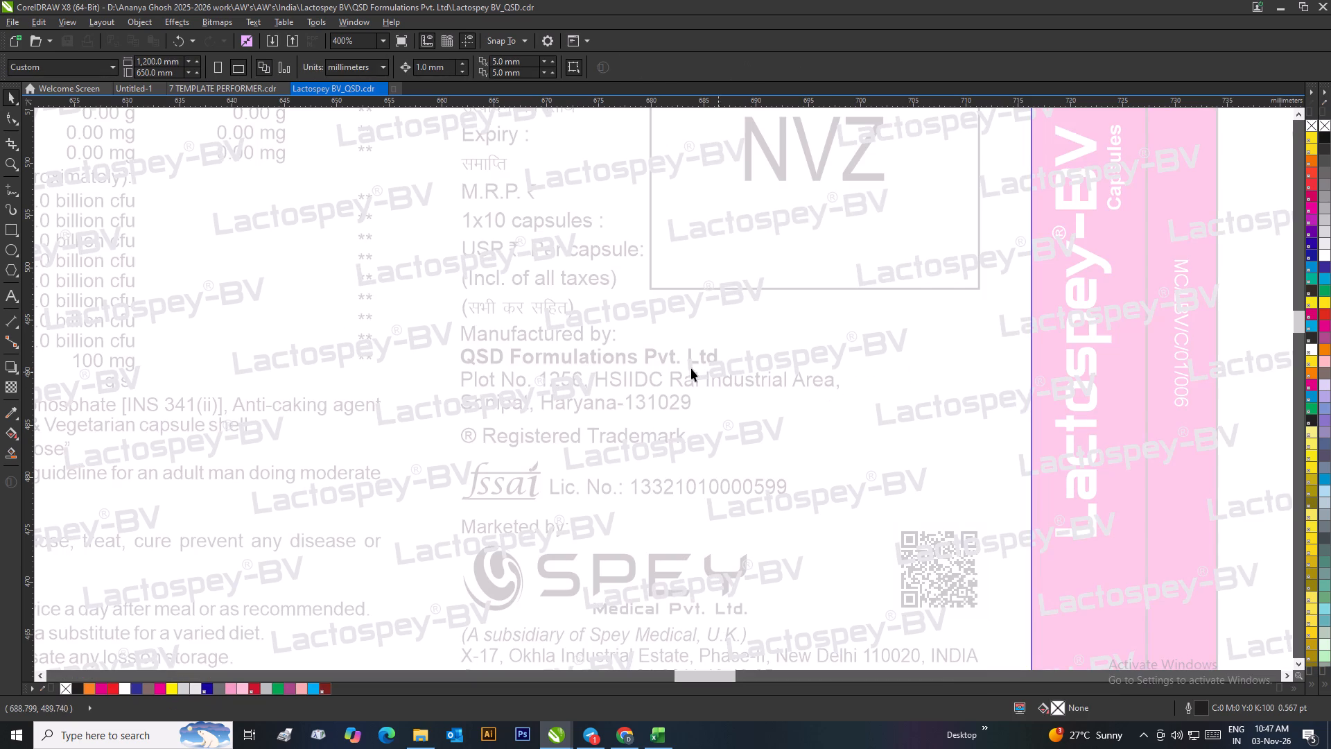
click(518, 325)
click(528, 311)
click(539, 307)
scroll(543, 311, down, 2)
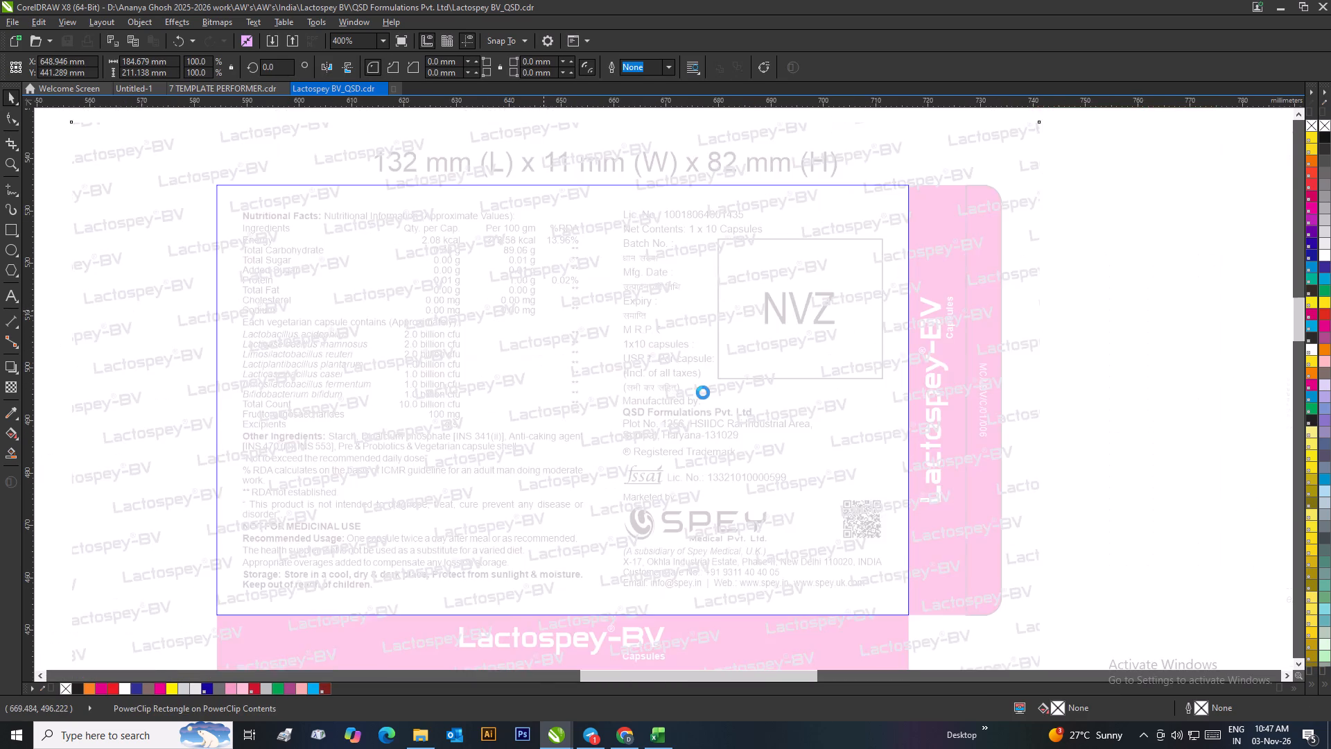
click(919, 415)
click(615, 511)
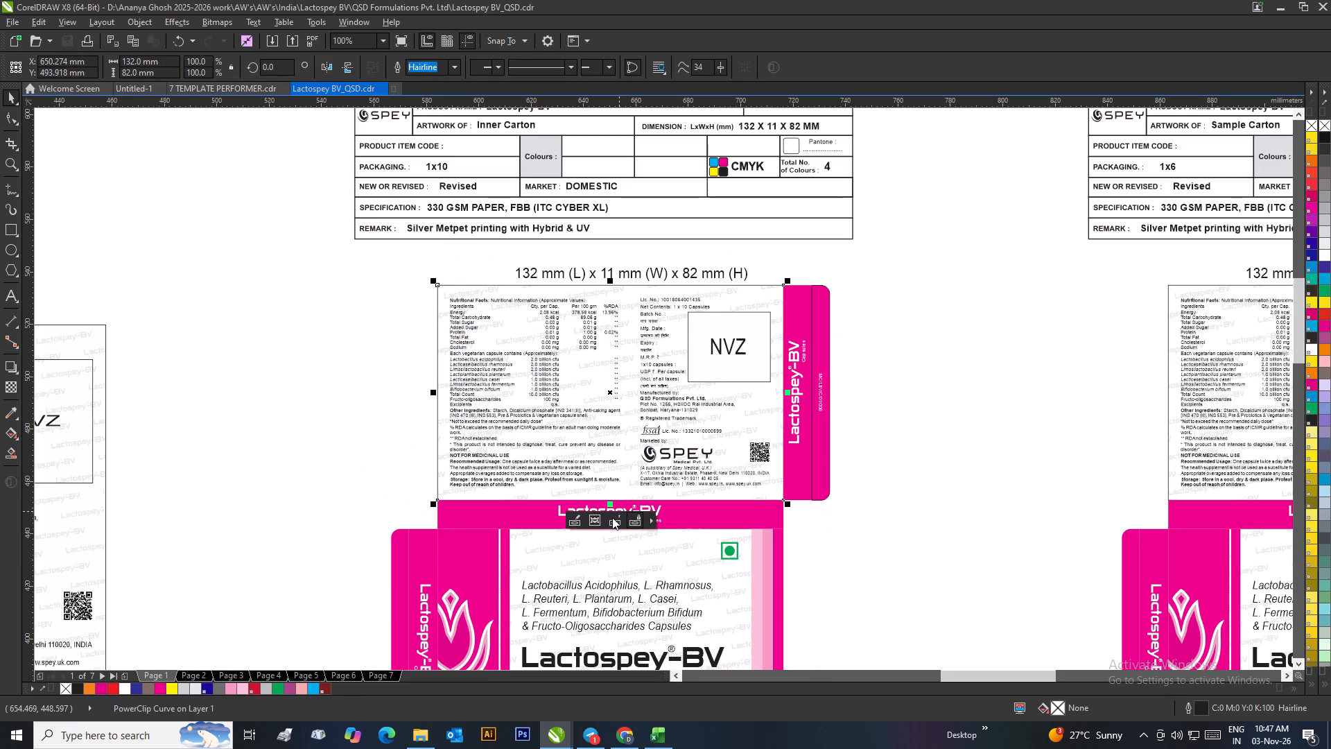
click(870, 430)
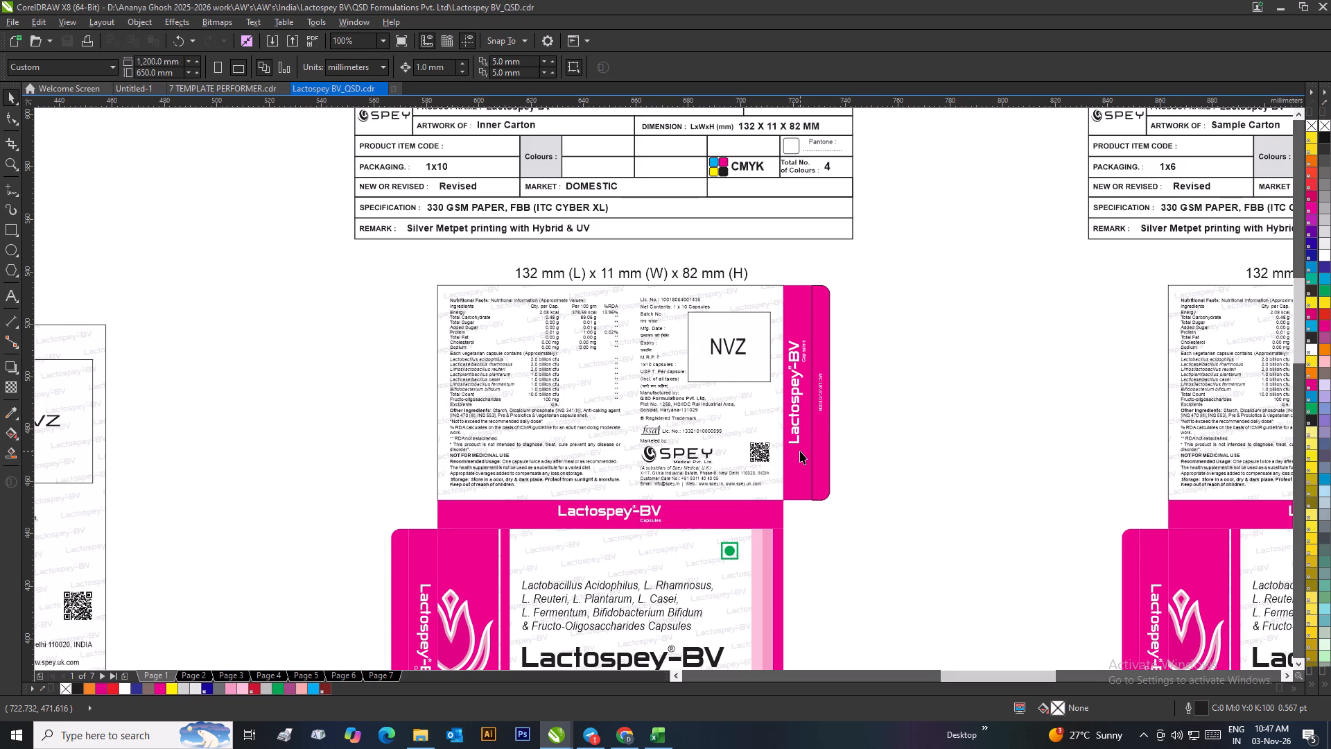
Move the QSD Formulations manufacturer address text off the 1x10 inner carton into the blank area between the two cartons.
scroll(776, 476, up, 1)
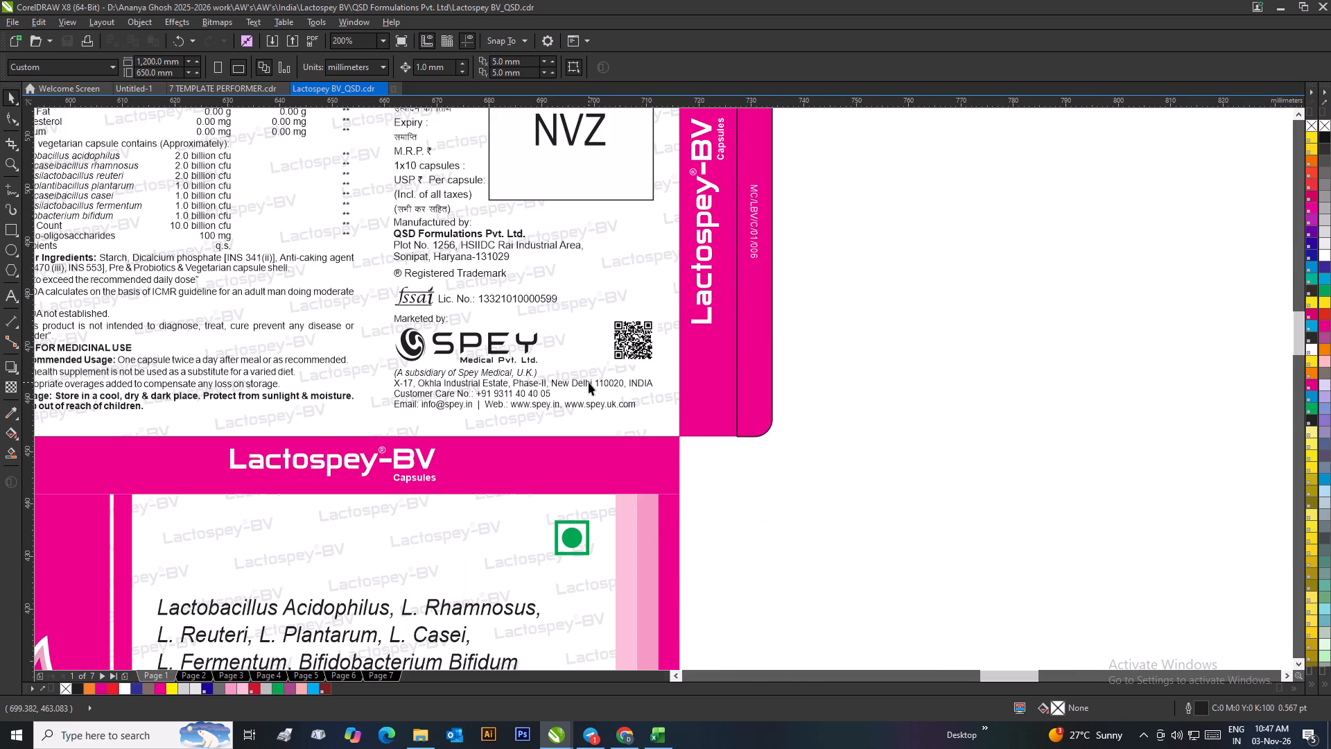
scroll(462, 234, up, 1)
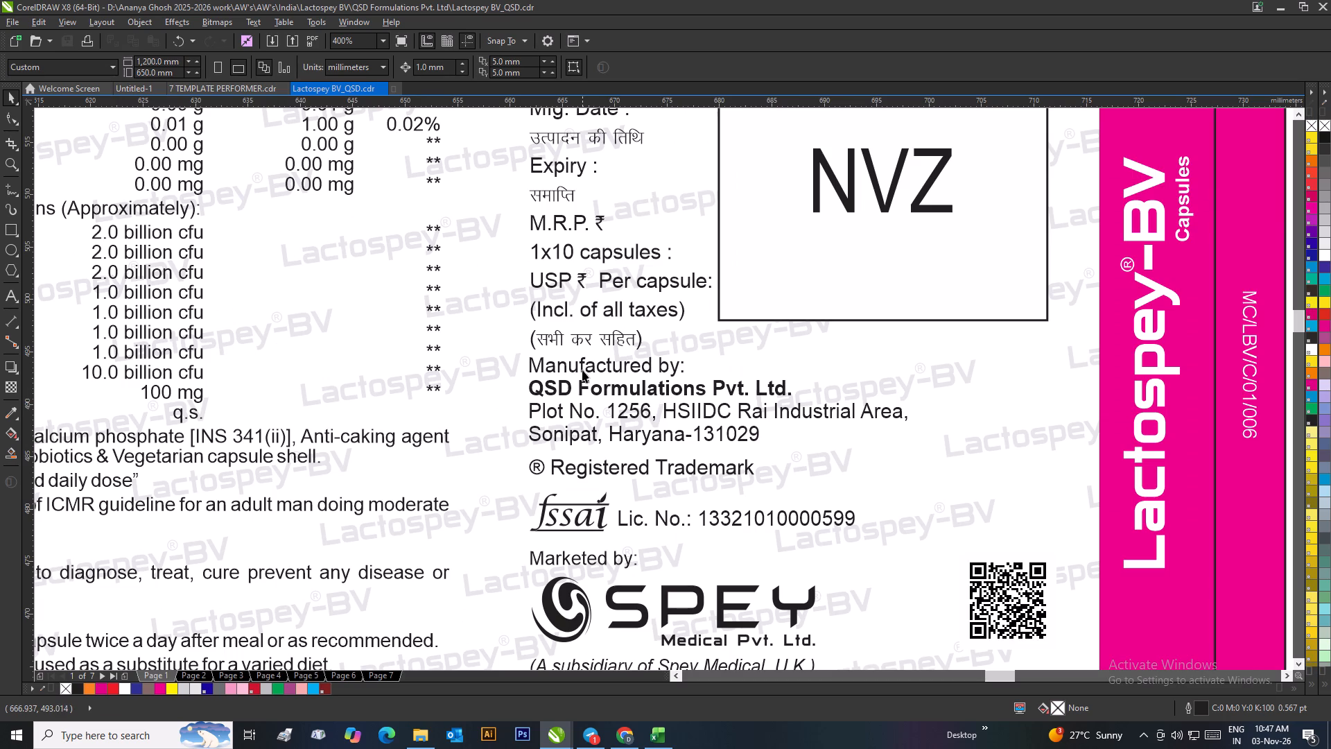
click(582, 369)
drag(620, 389, 711, 372)
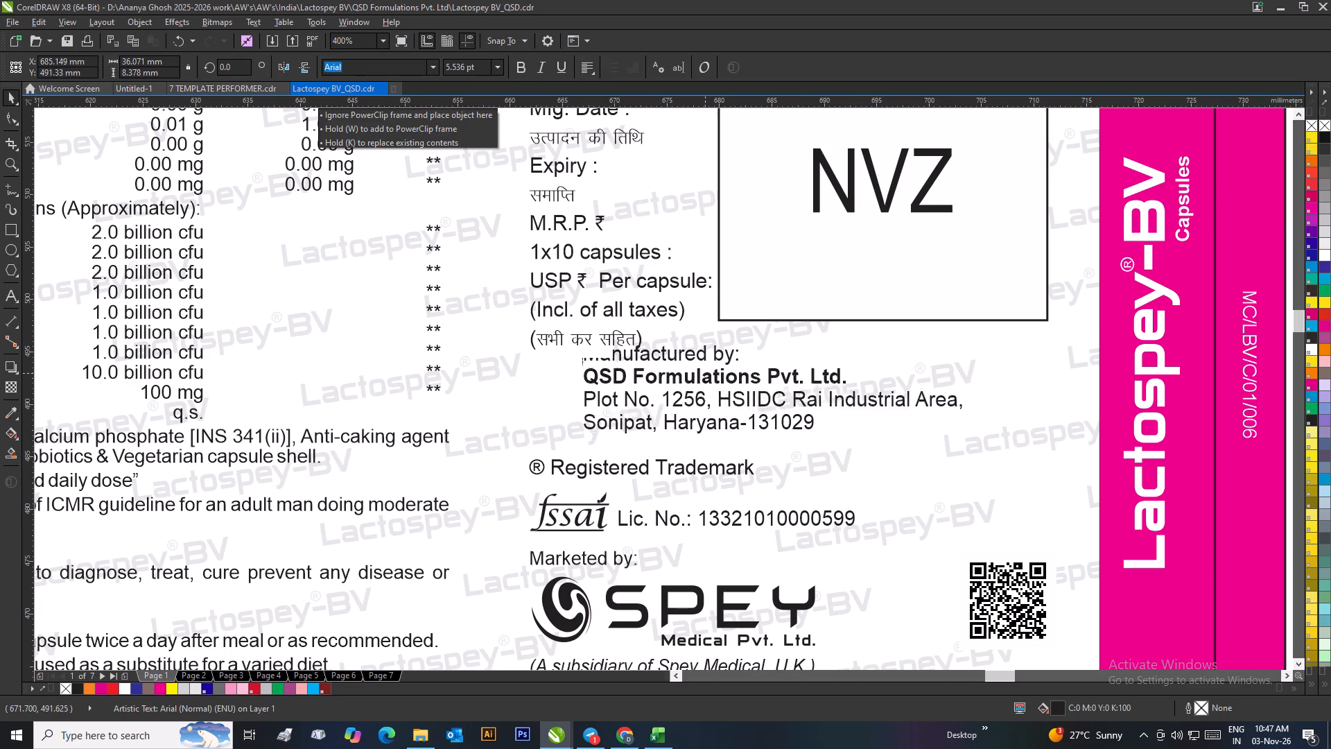
drag(711, 372, 772, 372)
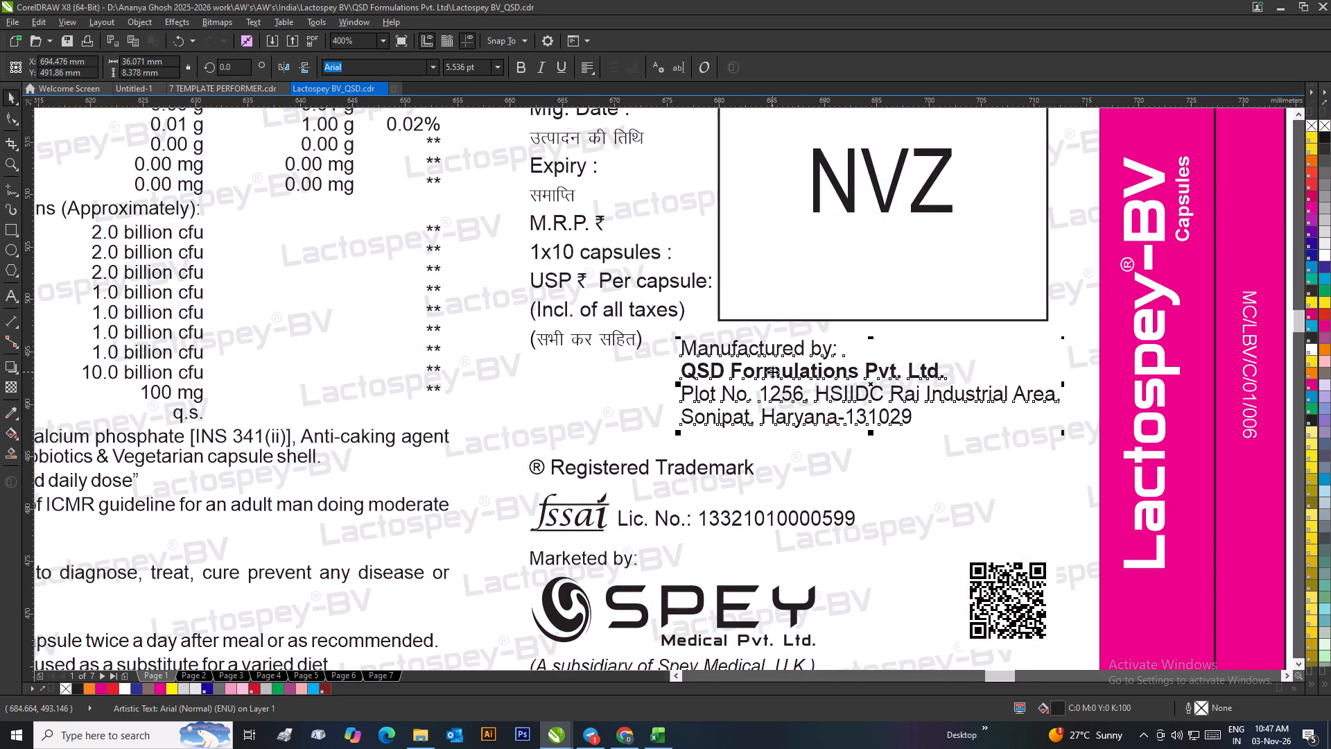
scroll(772, 372, down, 2)
drag(665, 389, 851, 386)
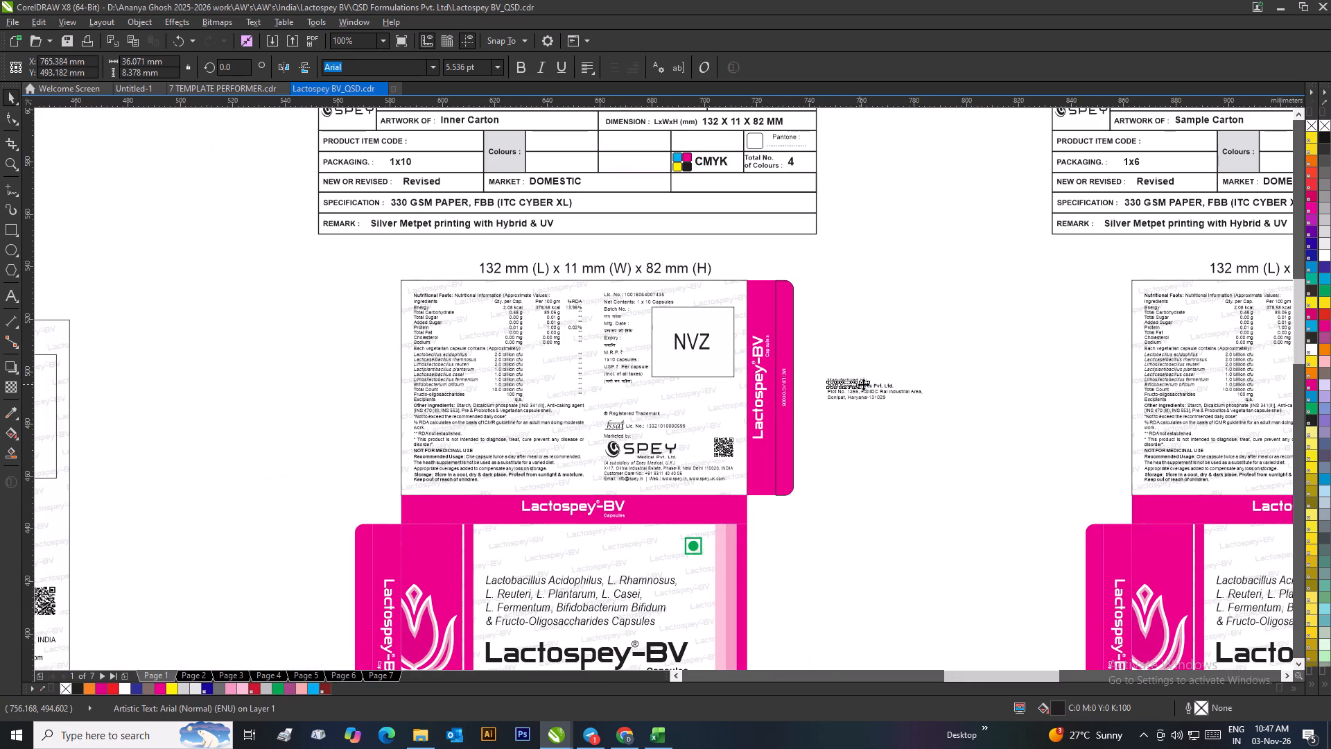
click(978, 411)
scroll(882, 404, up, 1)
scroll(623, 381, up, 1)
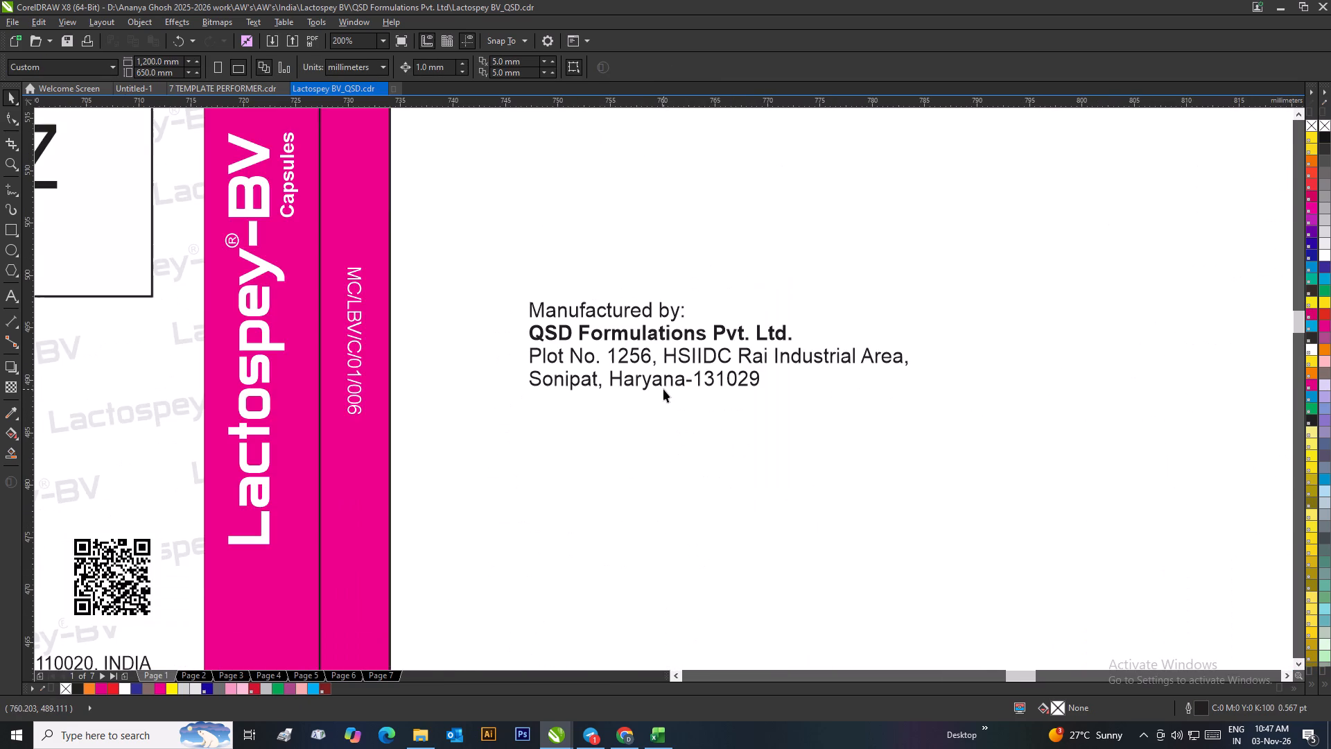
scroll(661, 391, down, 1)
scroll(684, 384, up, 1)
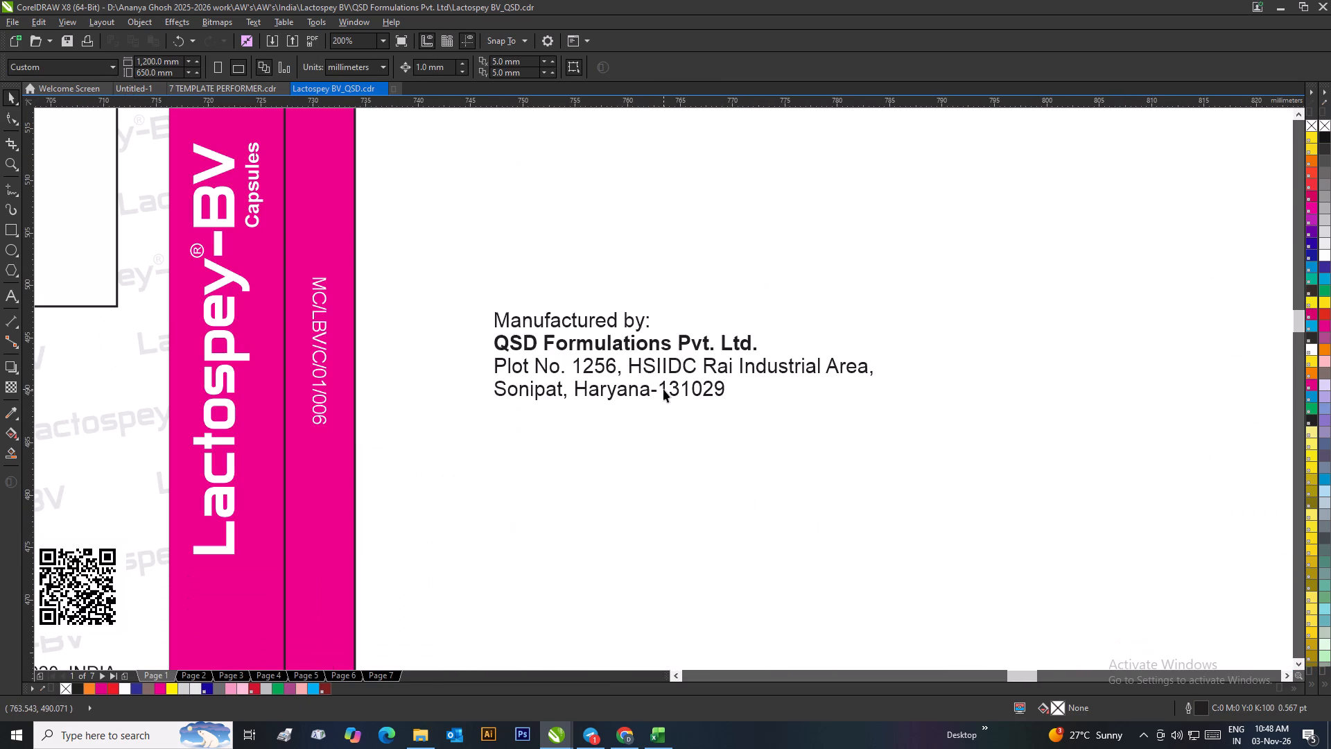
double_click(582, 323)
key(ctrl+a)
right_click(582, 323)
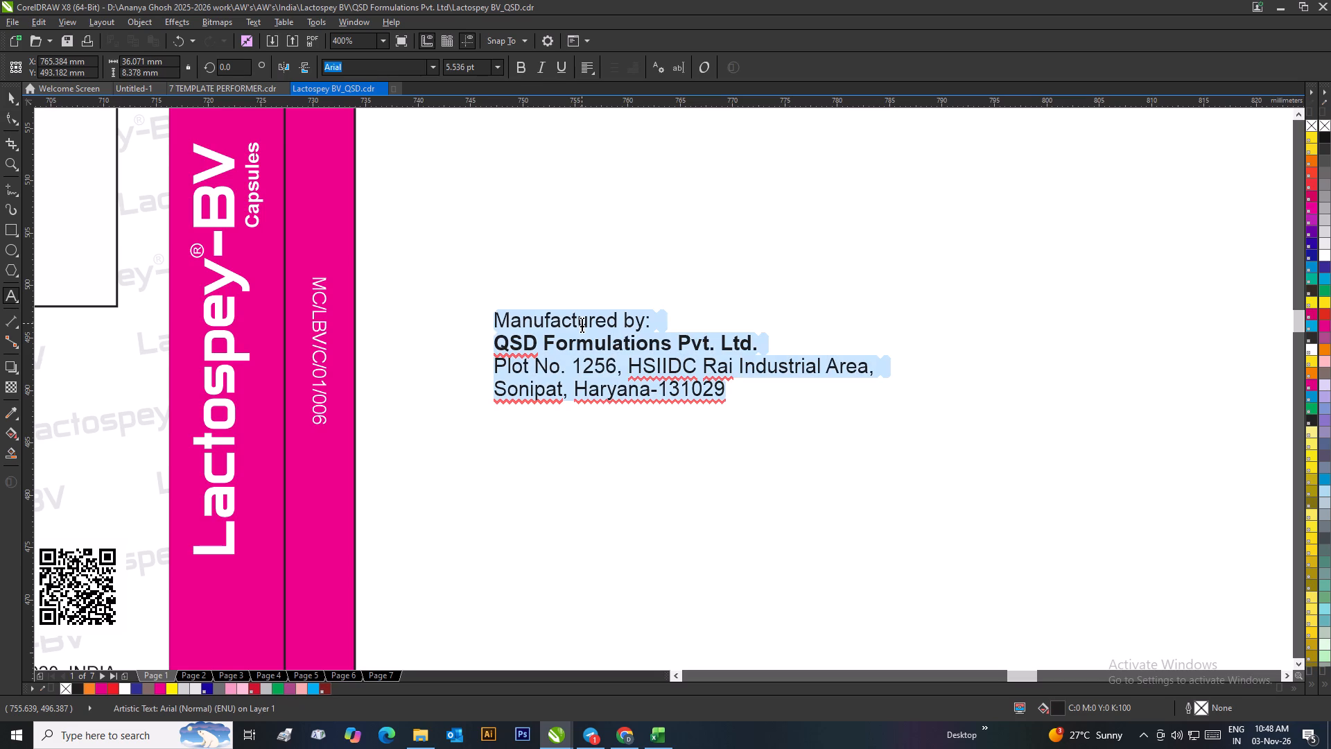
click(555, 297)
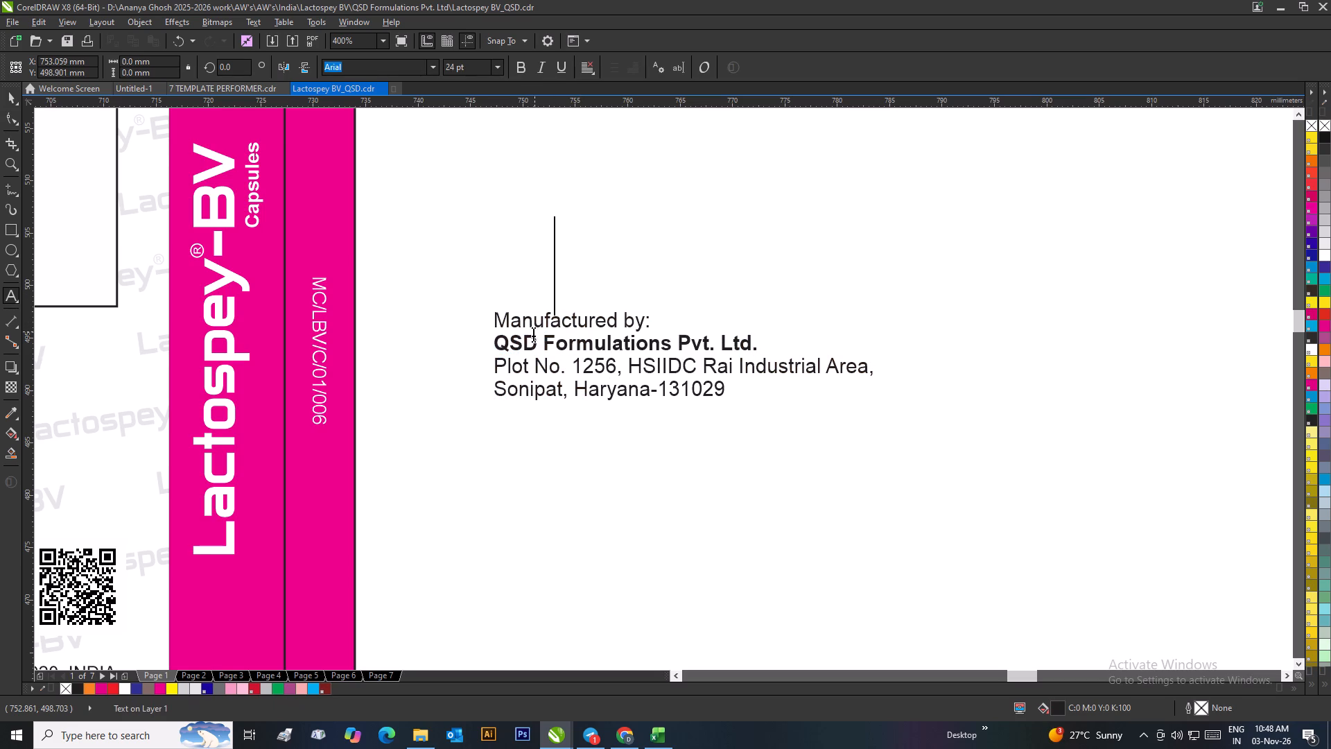
Join the moved manufacturer address into one continuous line, keeping spaces between the company name, plot address and Sonipat.
click(527, 338)
click(497, 339)
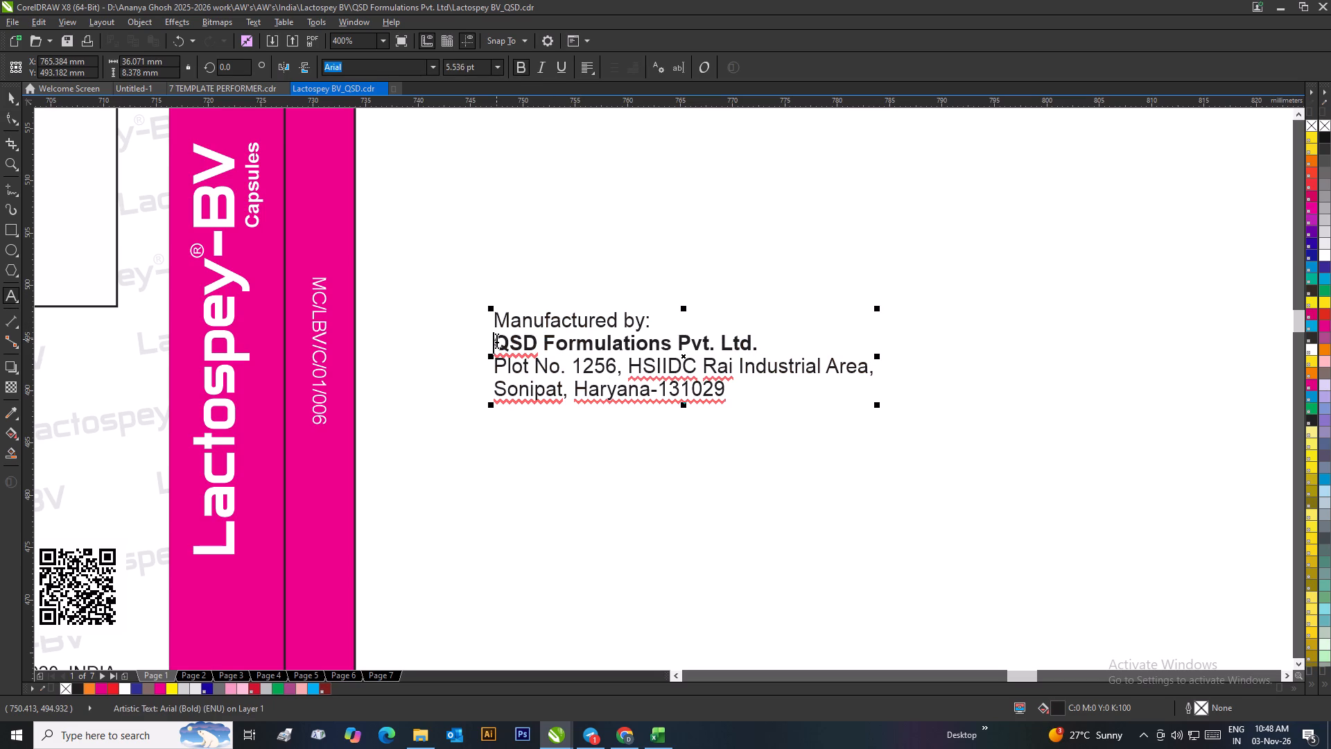
key(BackSpace)
click(497, 344)
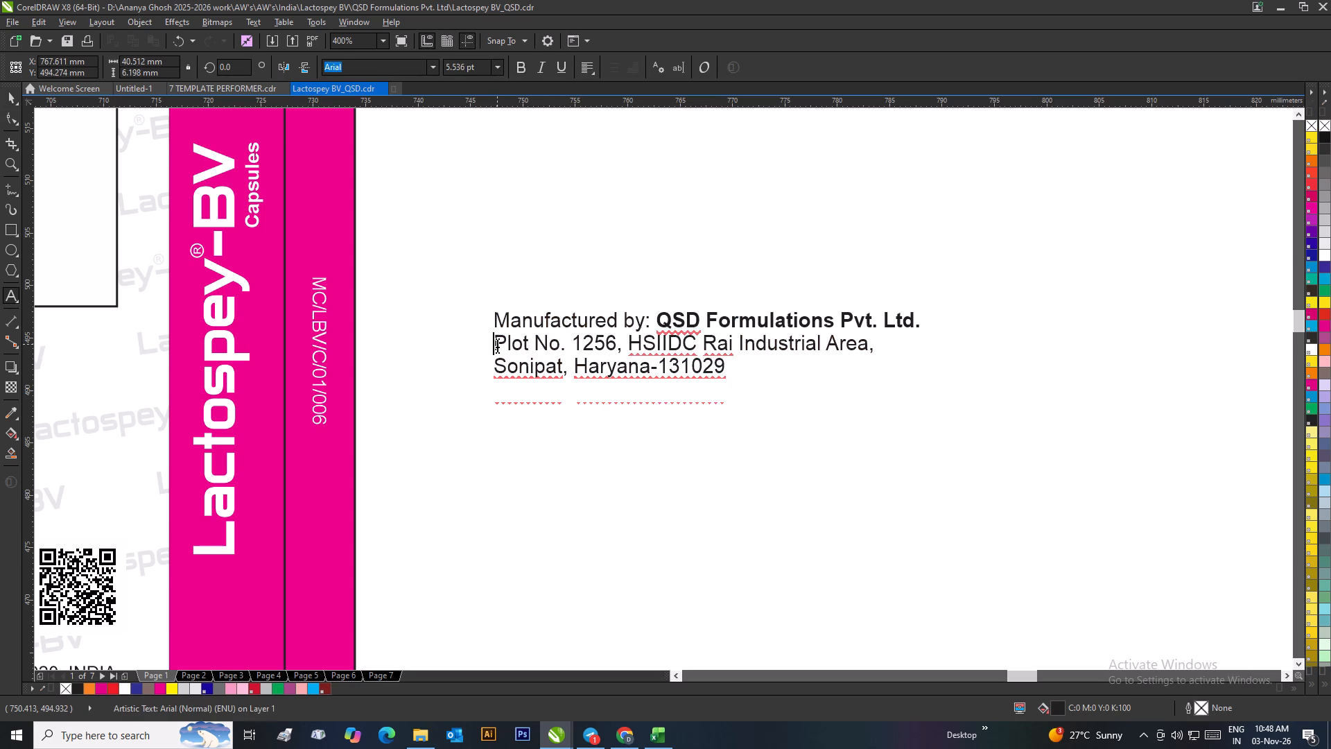
key(BackSpace)
key(space)
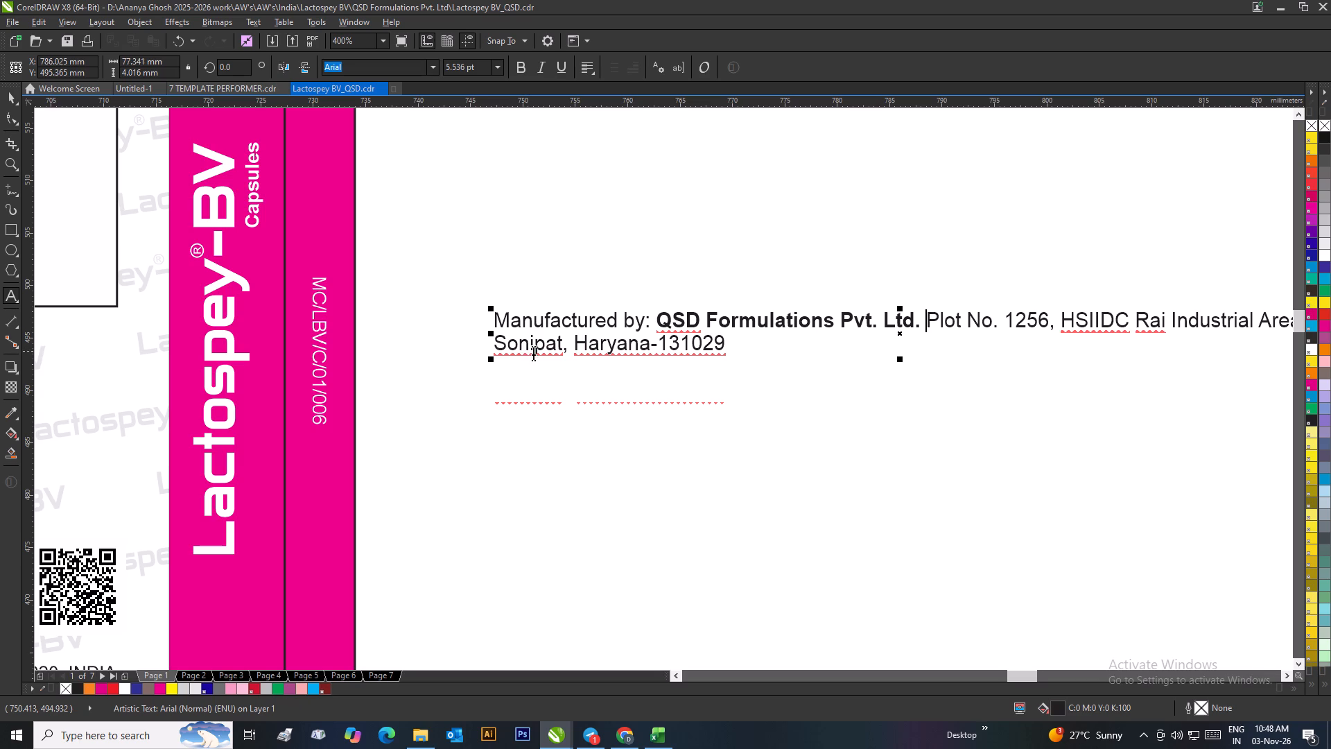
click(497, 343)
key(BackSpace)
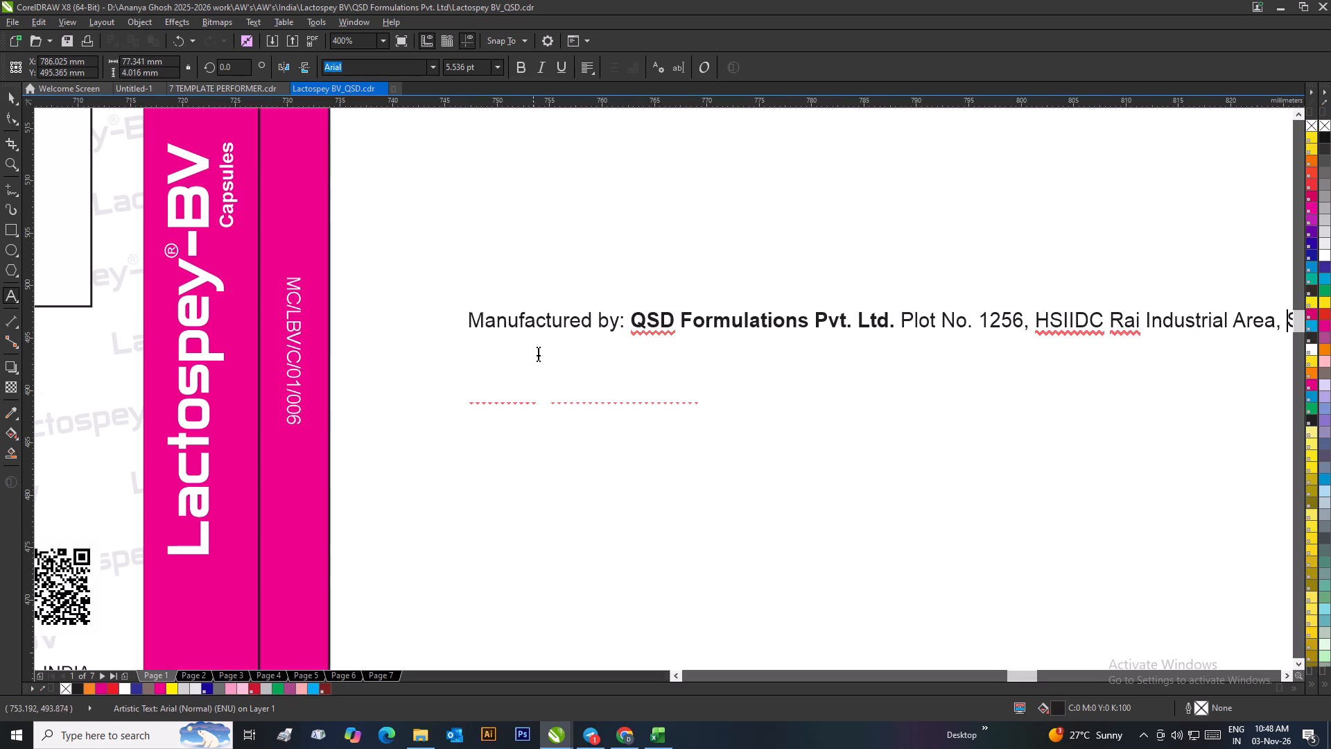
scroll(564, 365, down, 1)
scroll(1072, 361, up, 1)
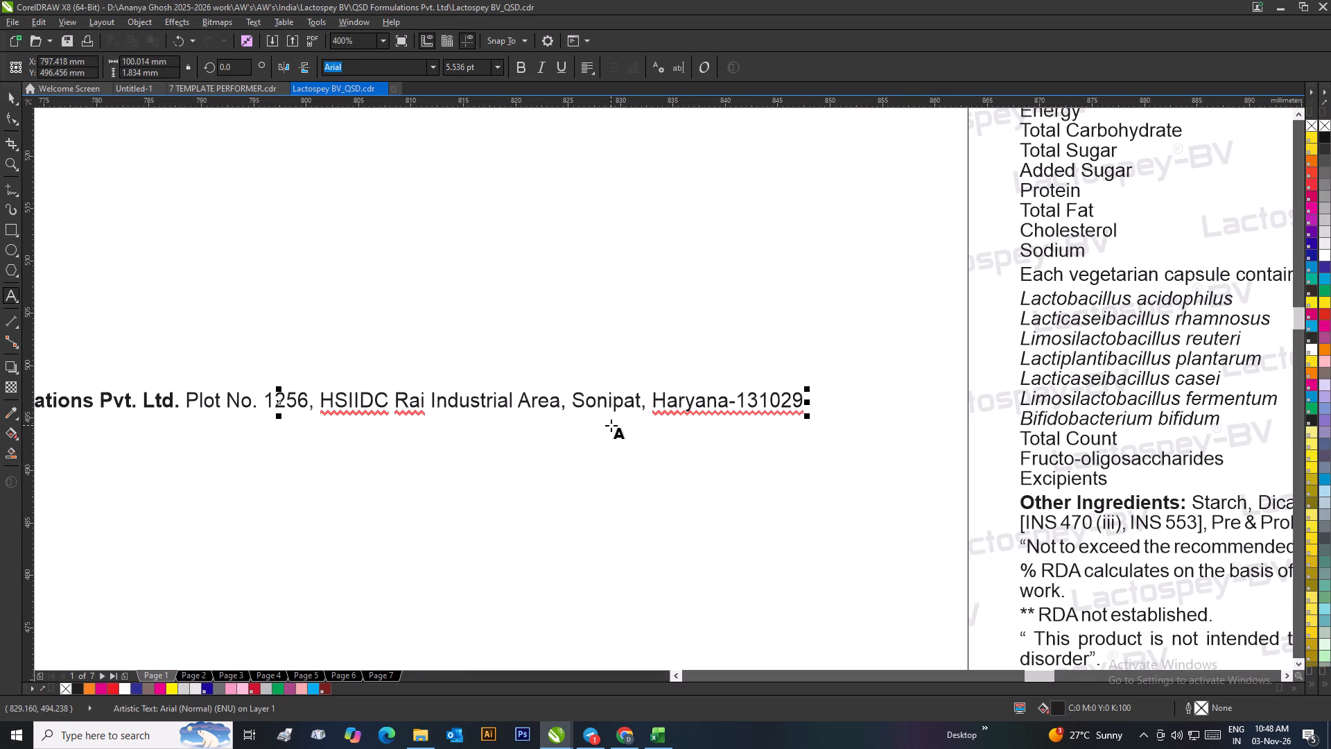
key(BackSpace)
key(space)
Copy the one-line QSD Formulations address into the Mnfr ADD cell of the LACTOSPEY-BV CAPS row in the Product Dimensions workbook.
click(347, 399)
key(ctrl+a)
right_click(348, 399)
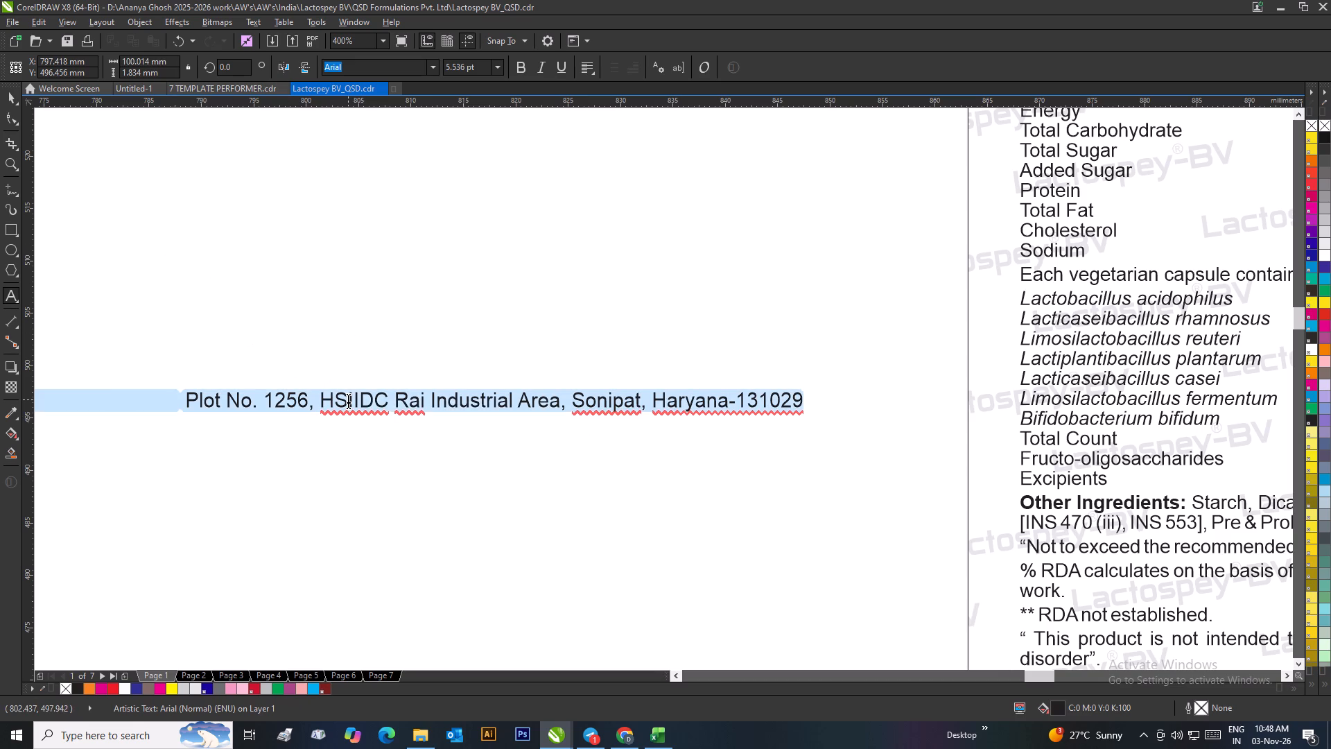
click(394, 463)
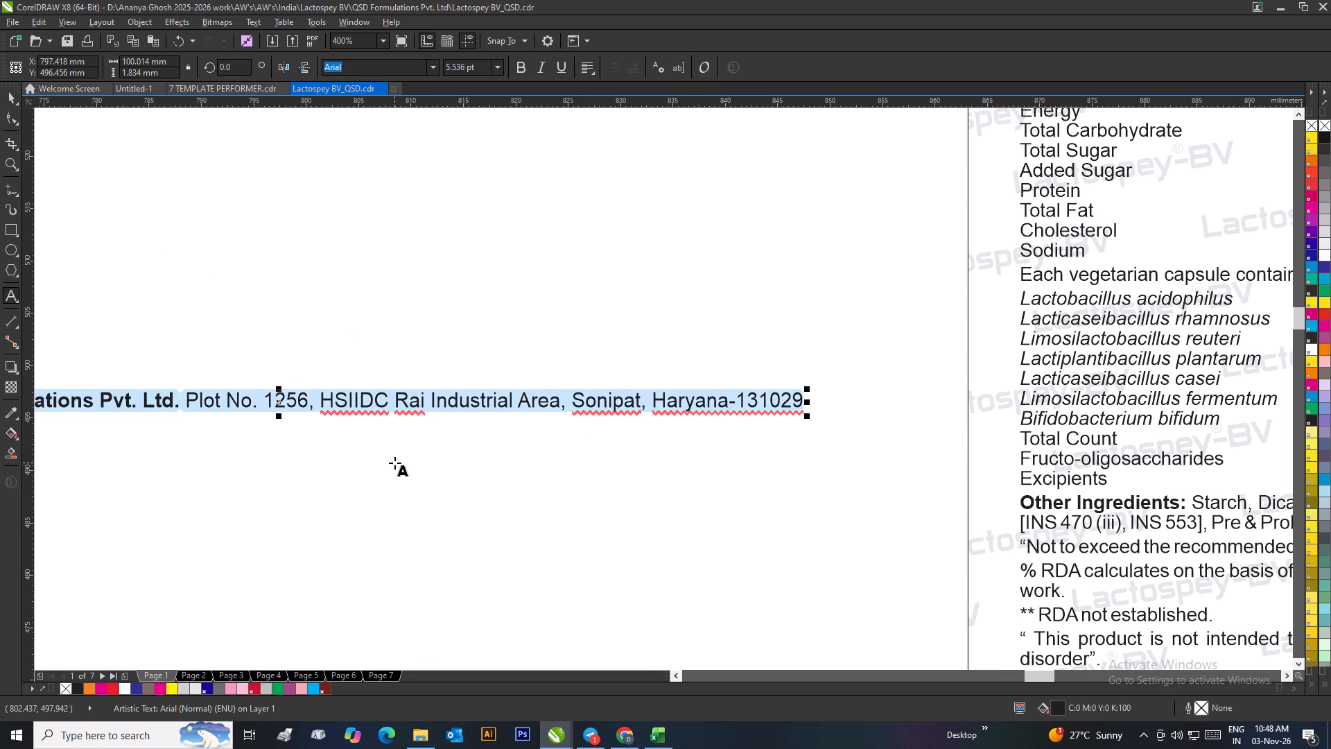
click(649, 738)
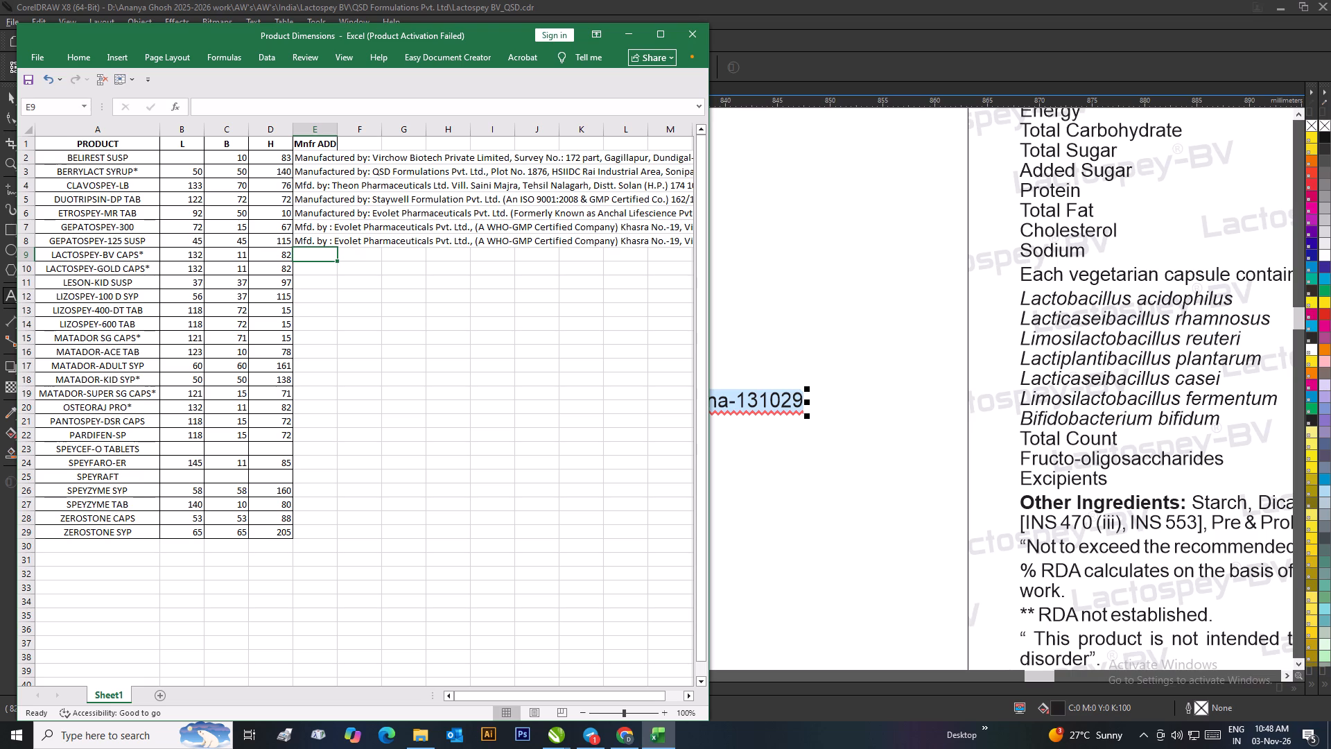
click(319, 254)
key(ctrl+v)
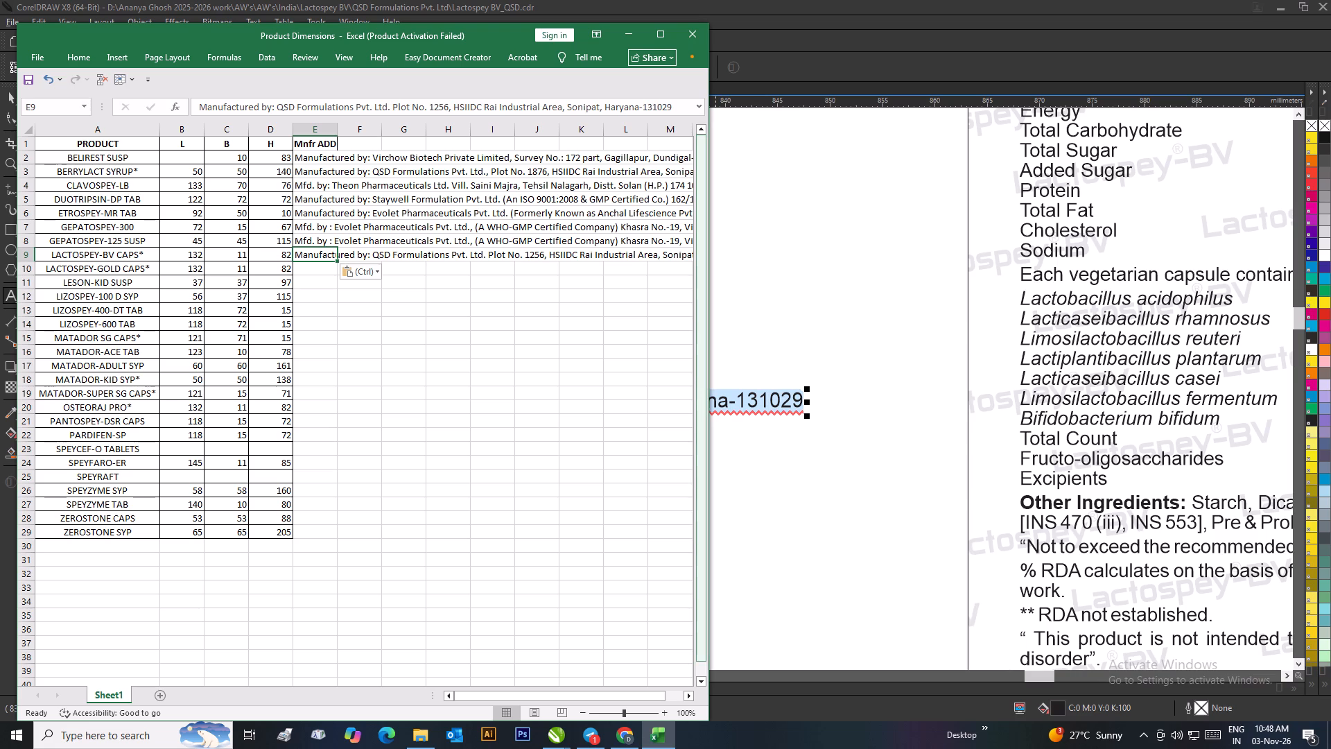
Return to CorelDRAW and close the Lactospey BV_QSD drawing.
click(553, 739)
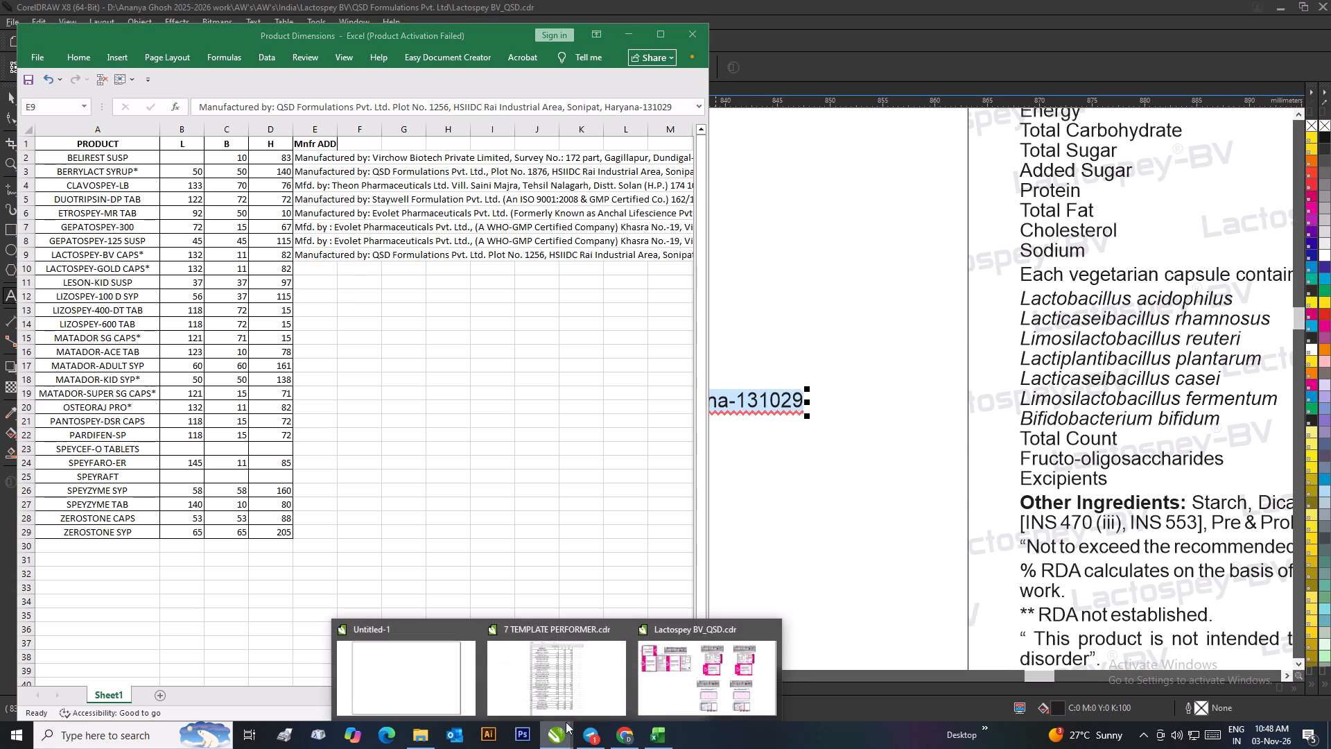
click(687, 656)
scroll(520, 439, down, 3)
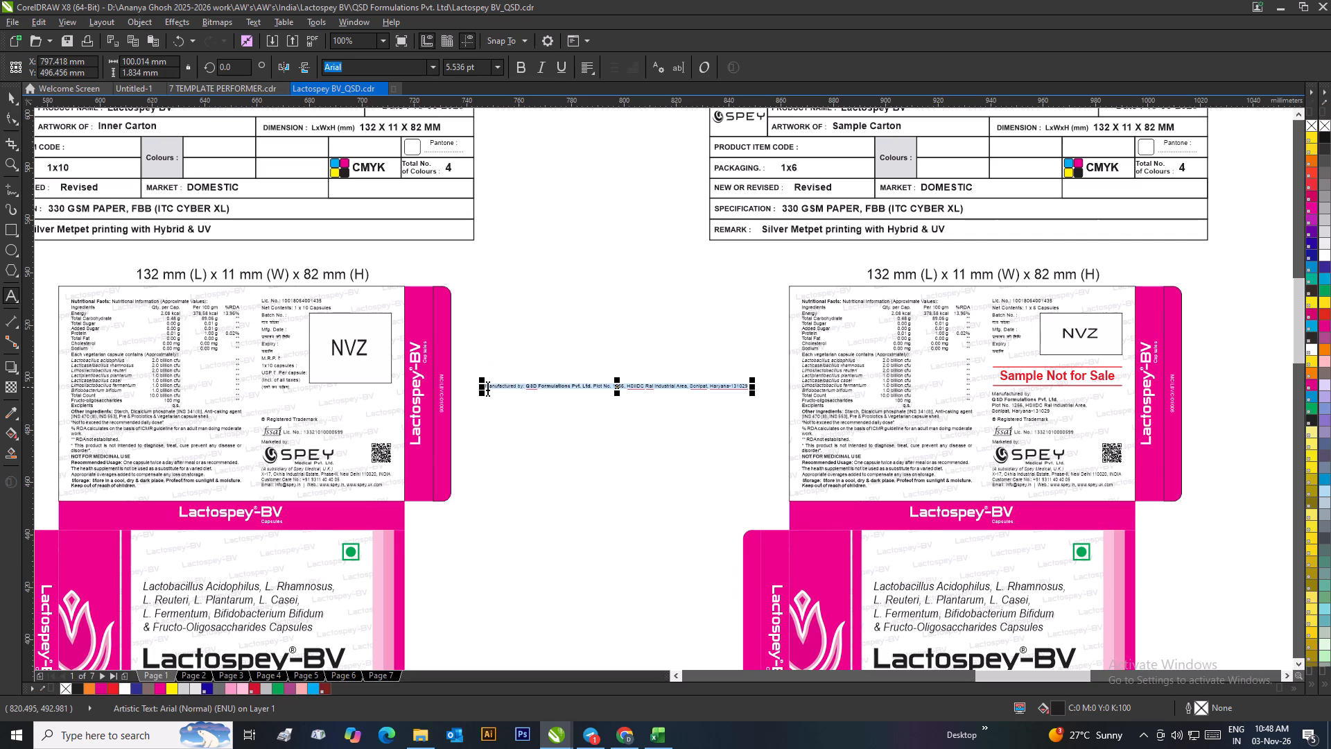
scroll(403, 448, down, 1)
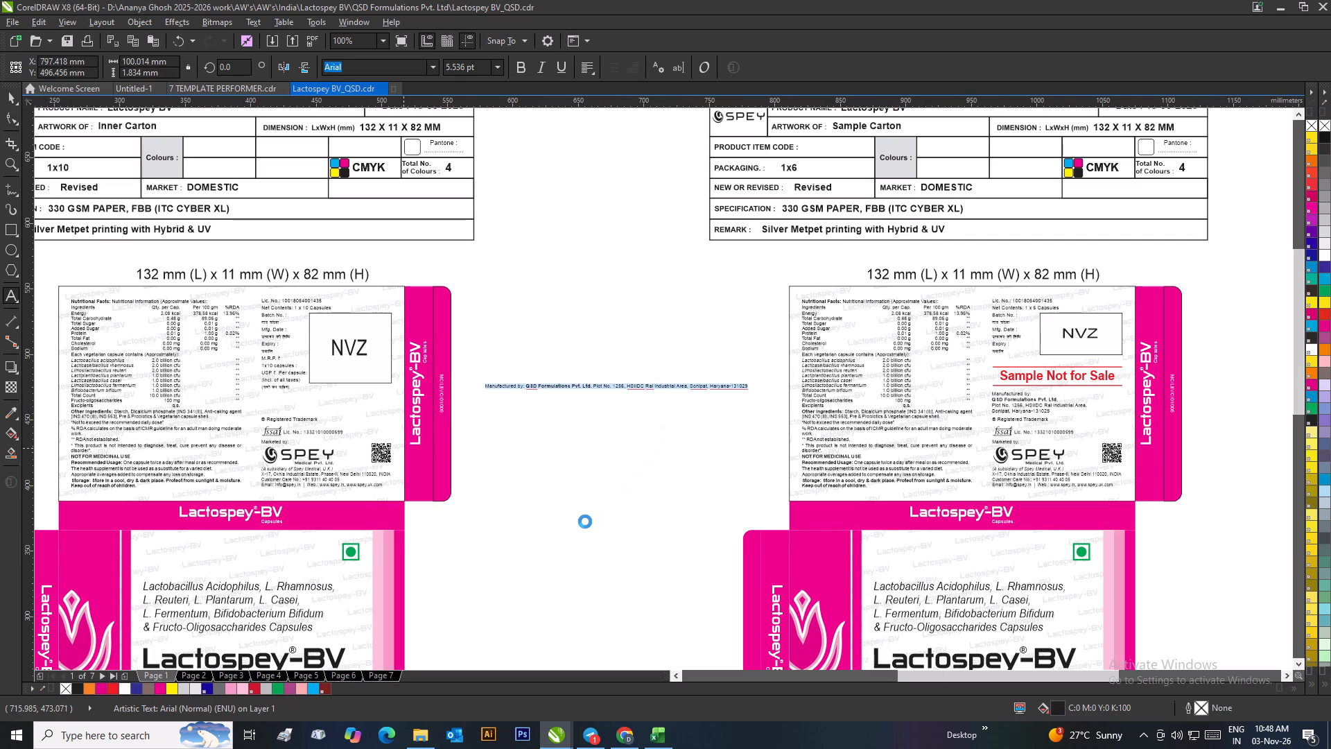
scroll(571, 533, down, 1)
scroll(691, 386, up, 2)
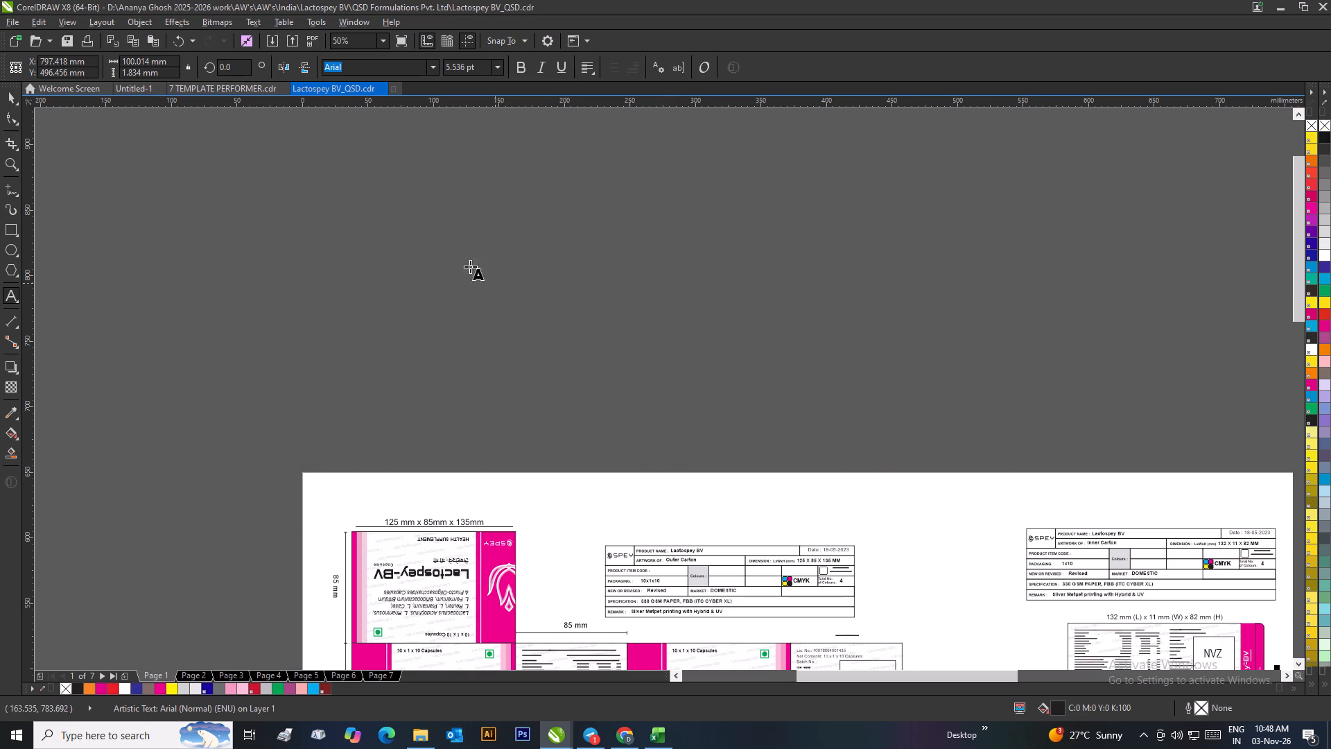
click(10, 96)
click(383, 89)
click(672, 397)
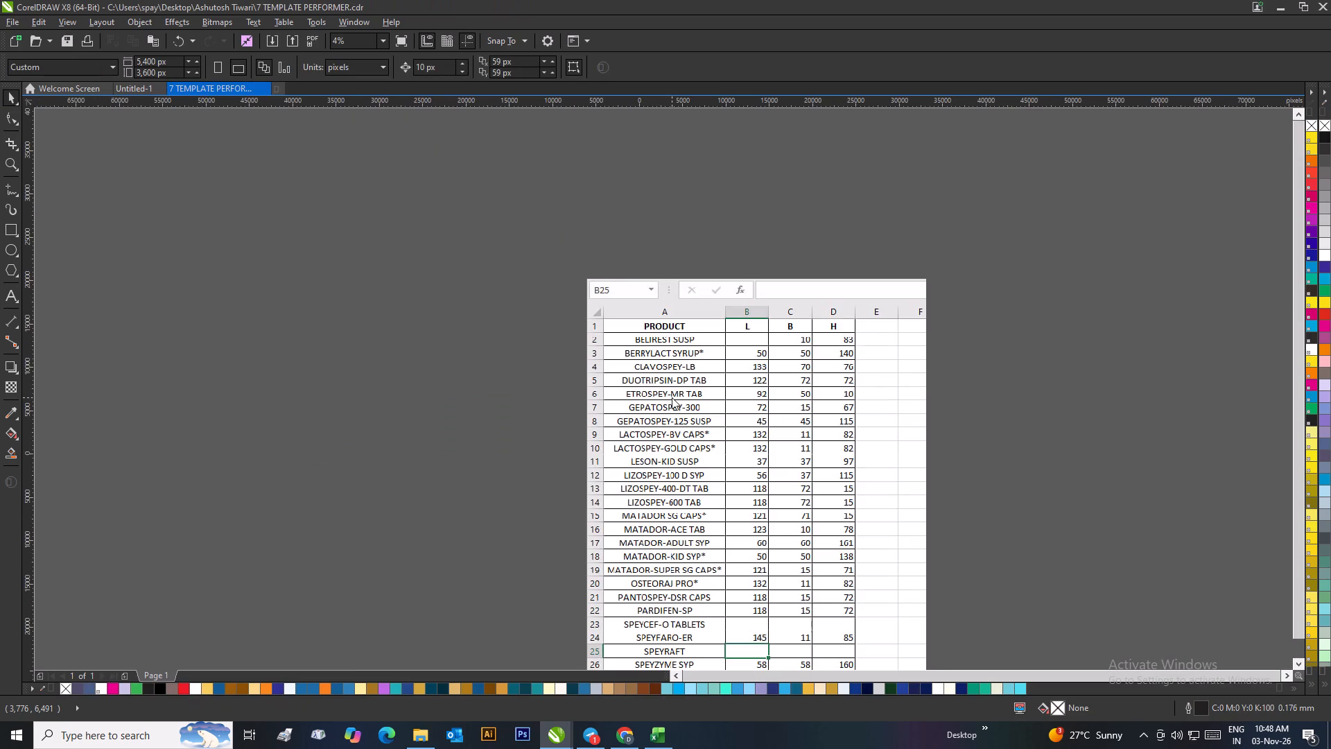
Open the Lactospey Gold_Aarti Healthcare drawing from the India artwork's Lactospey Gold folder, accepting the suggested permanent font substitution.
key(ctrl+o)
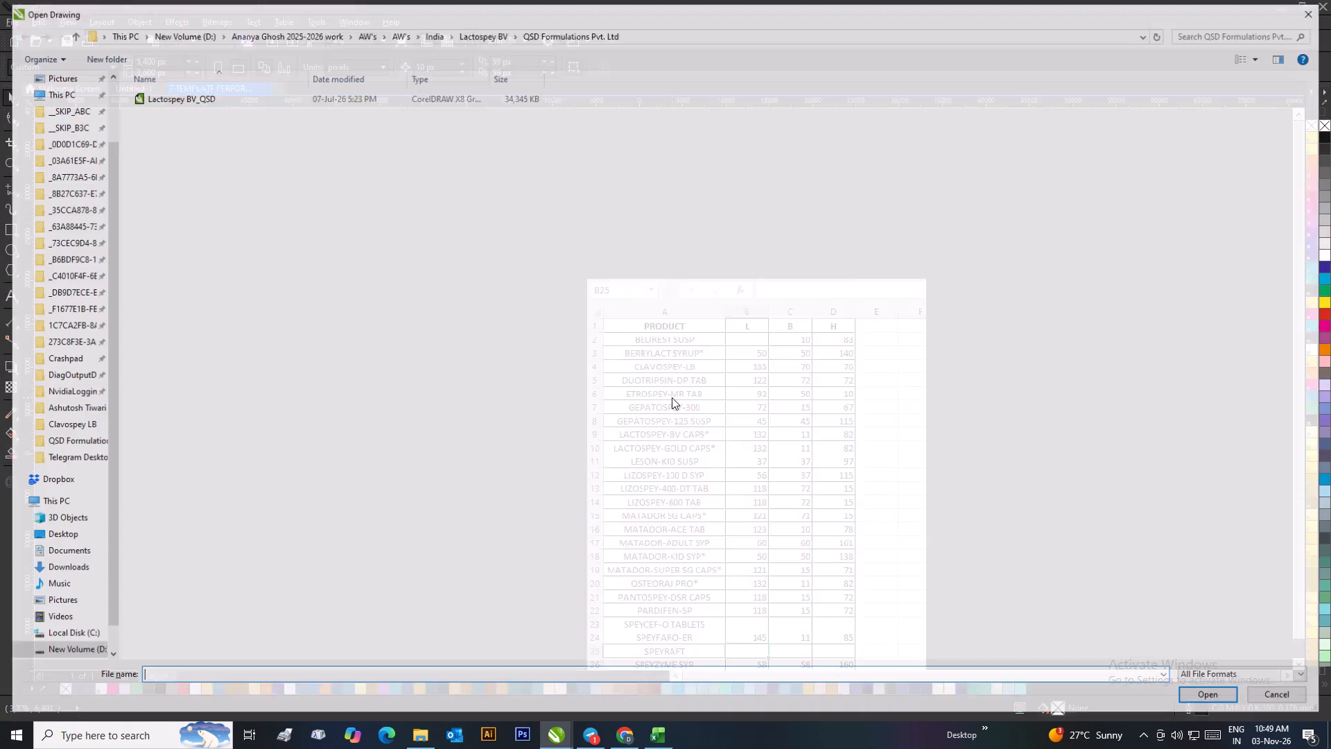
click(76, 31)
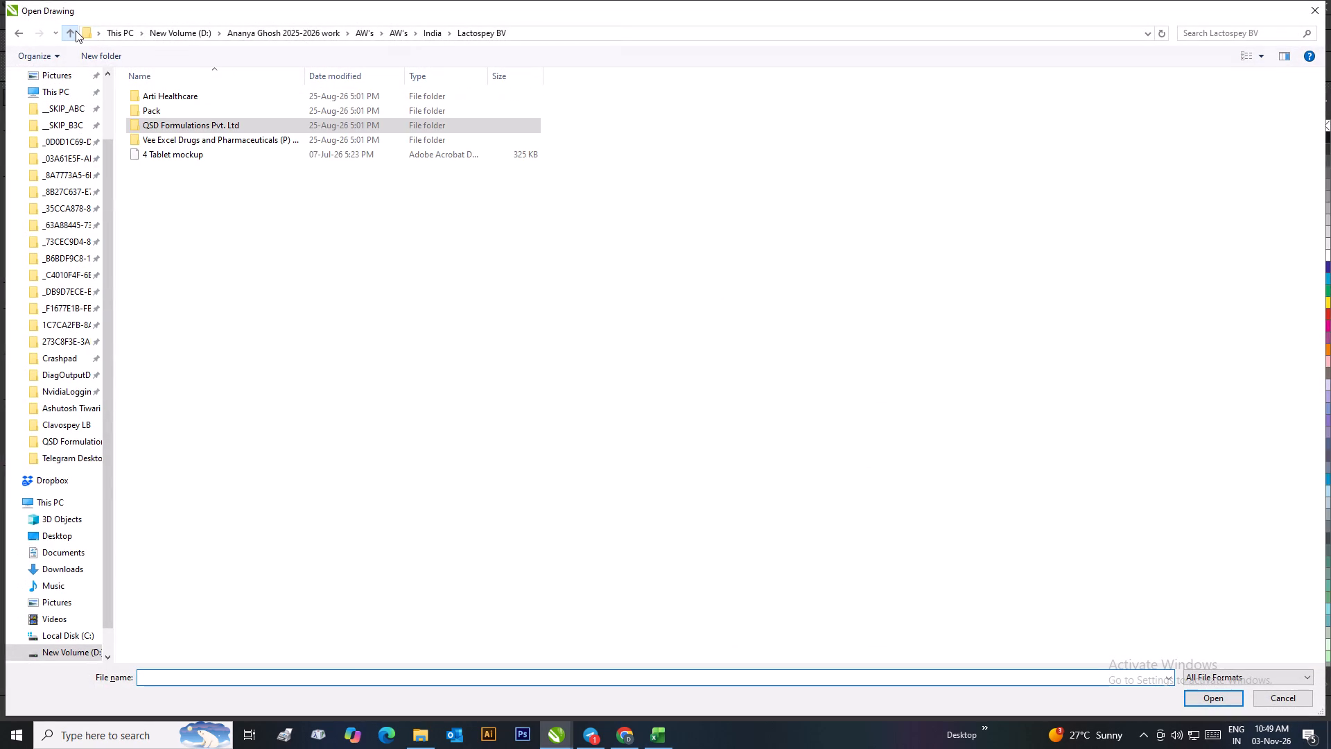
click(75, 31)
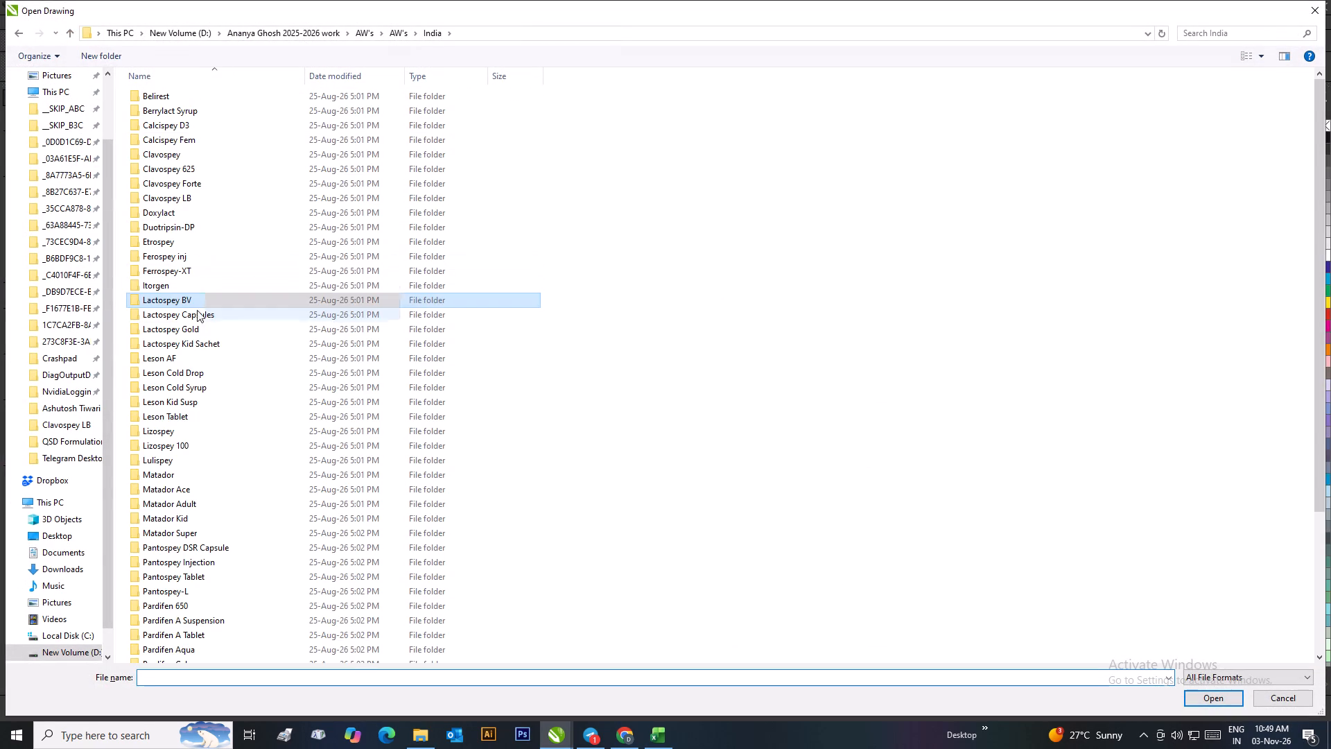
double_click(182, 329)
double_click(158, 101)
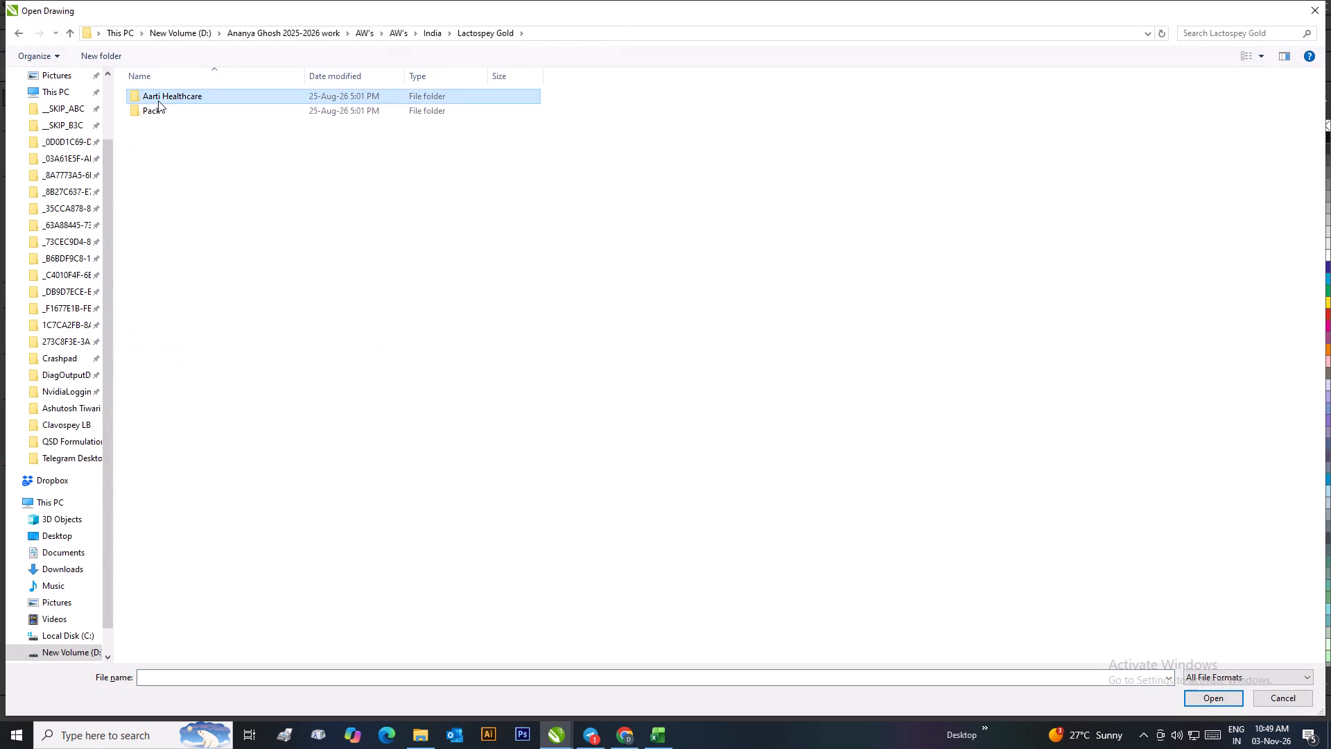
double_click(184, 92)
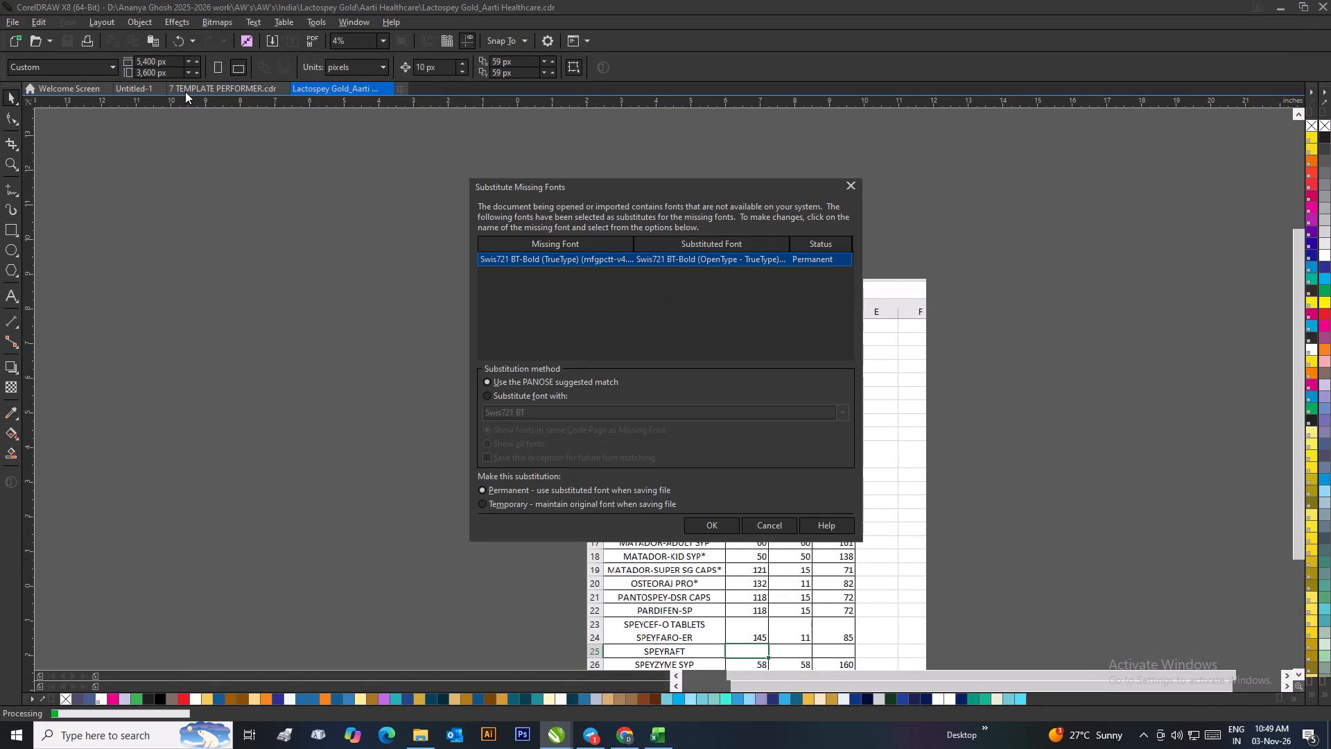
click(708, 521)
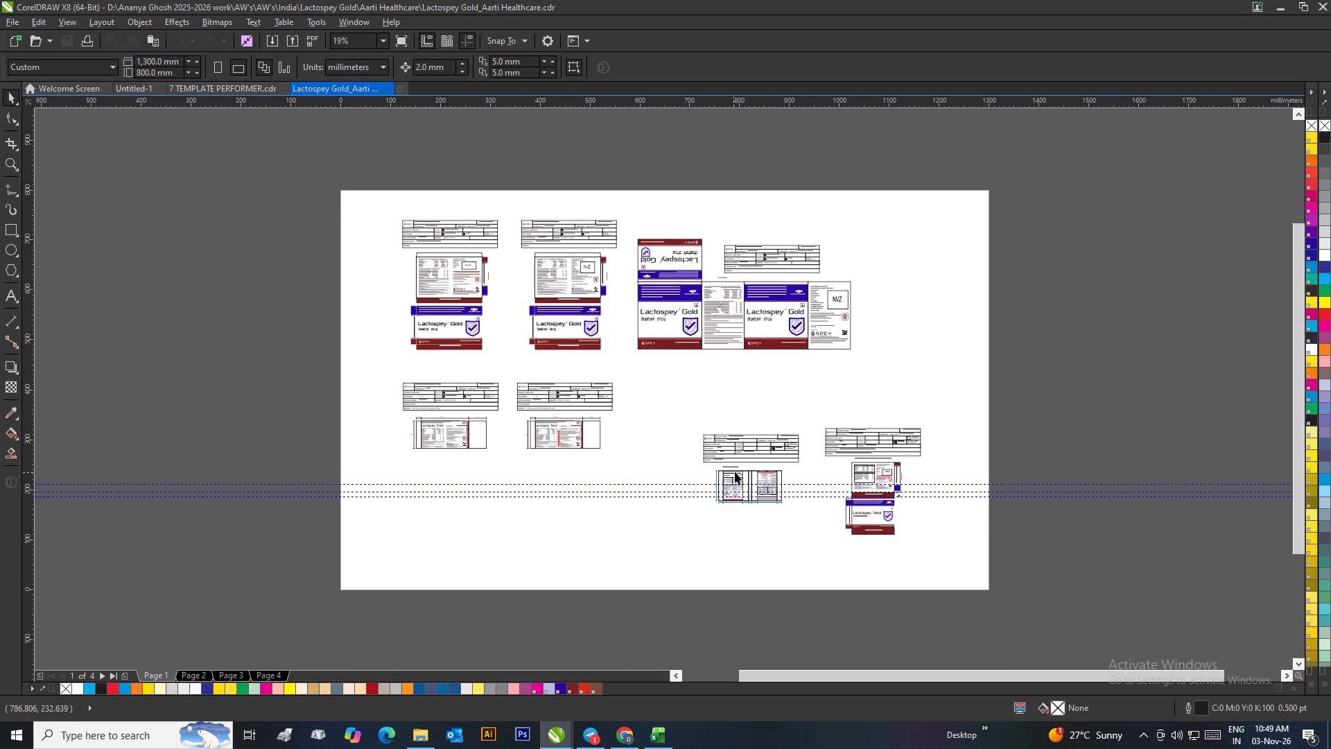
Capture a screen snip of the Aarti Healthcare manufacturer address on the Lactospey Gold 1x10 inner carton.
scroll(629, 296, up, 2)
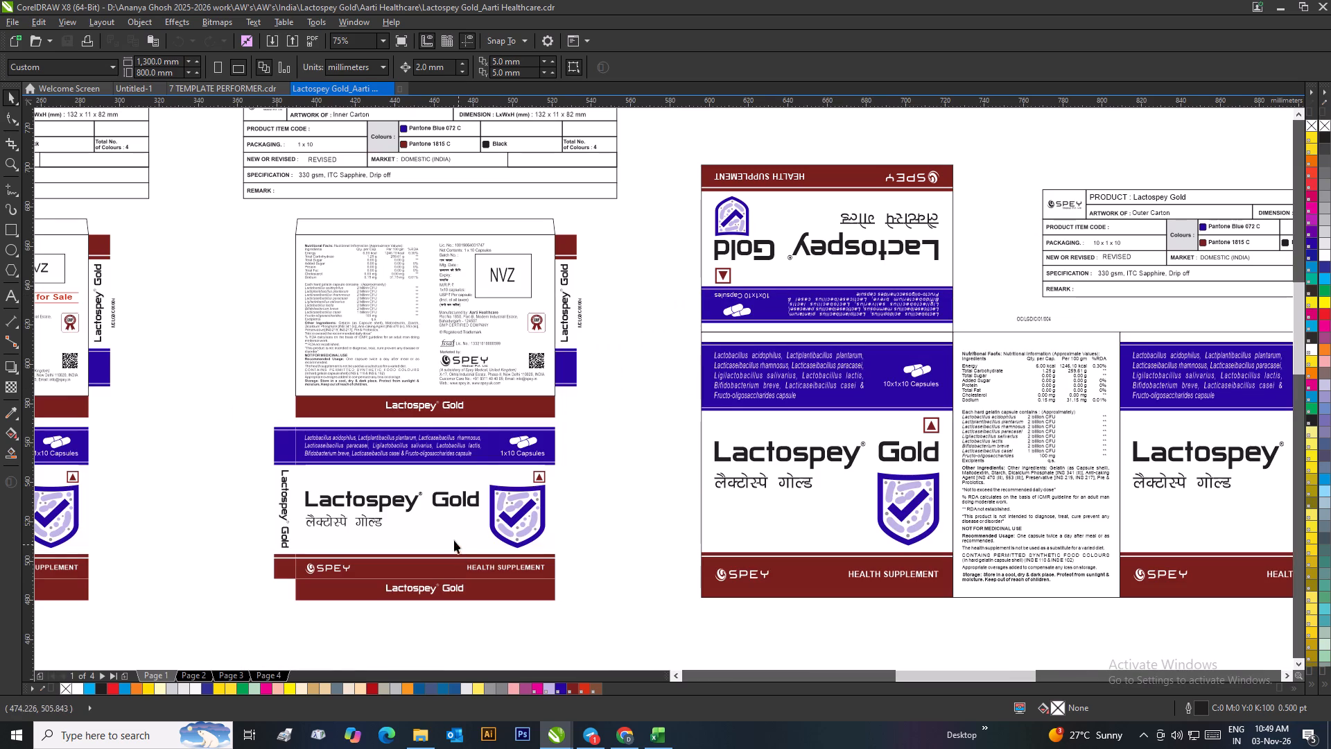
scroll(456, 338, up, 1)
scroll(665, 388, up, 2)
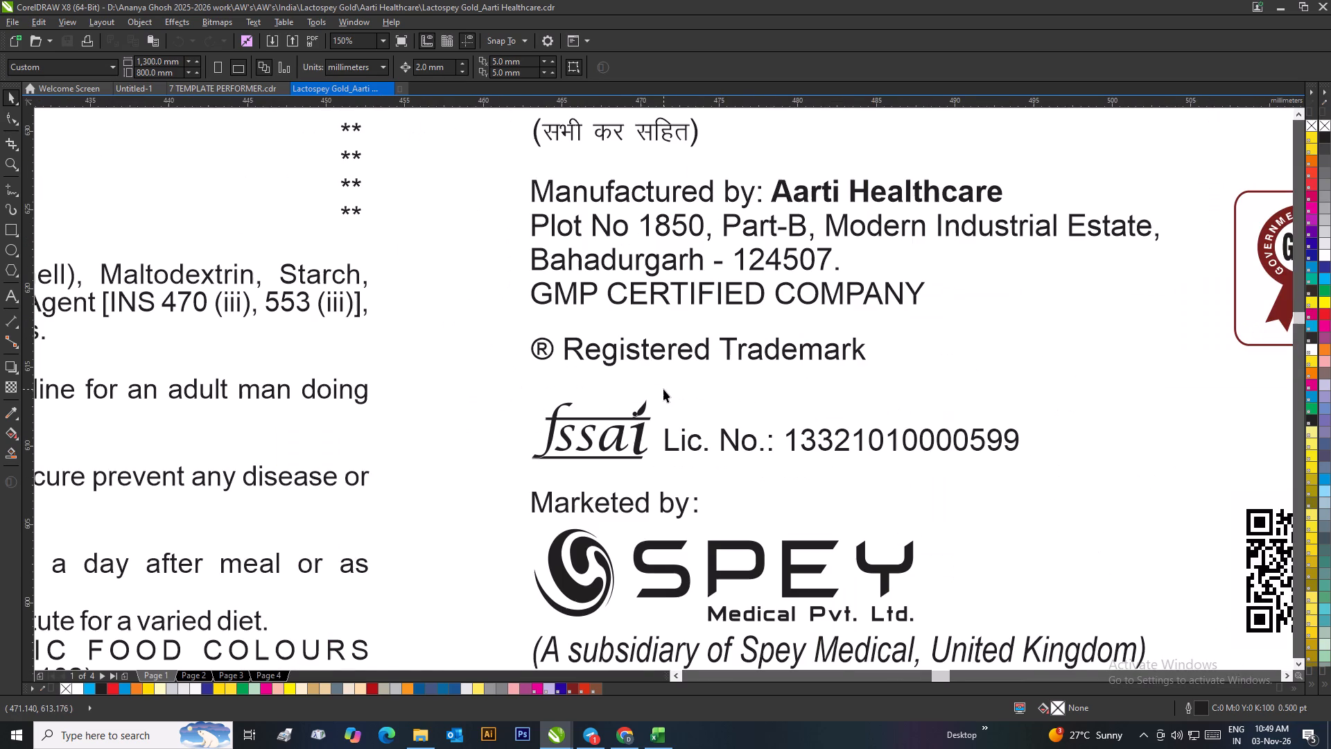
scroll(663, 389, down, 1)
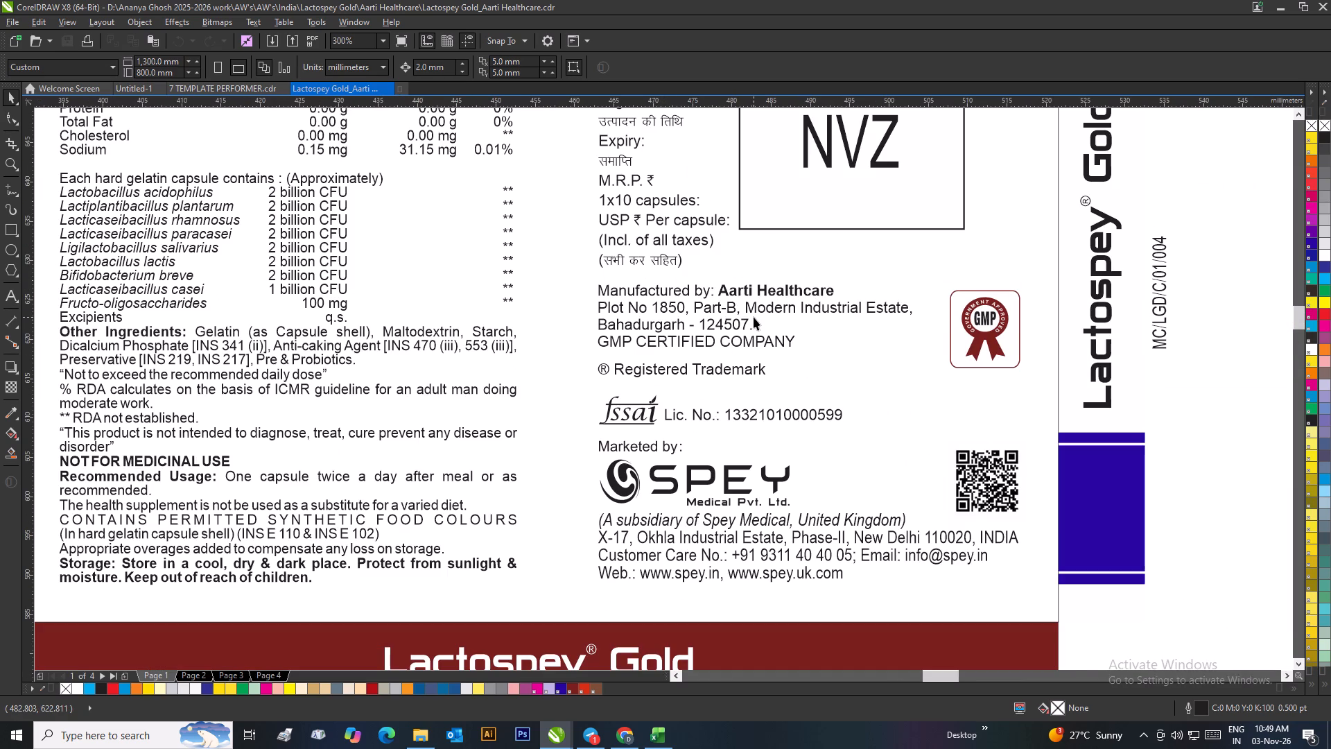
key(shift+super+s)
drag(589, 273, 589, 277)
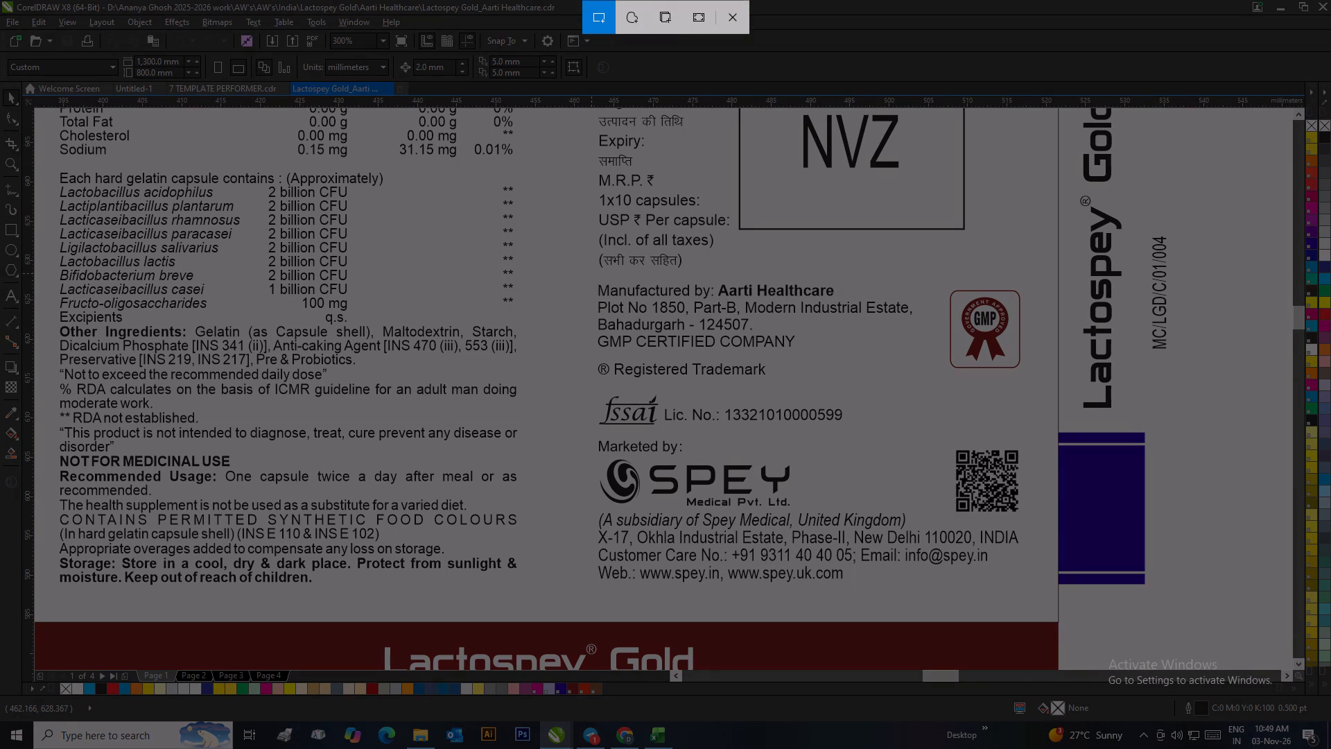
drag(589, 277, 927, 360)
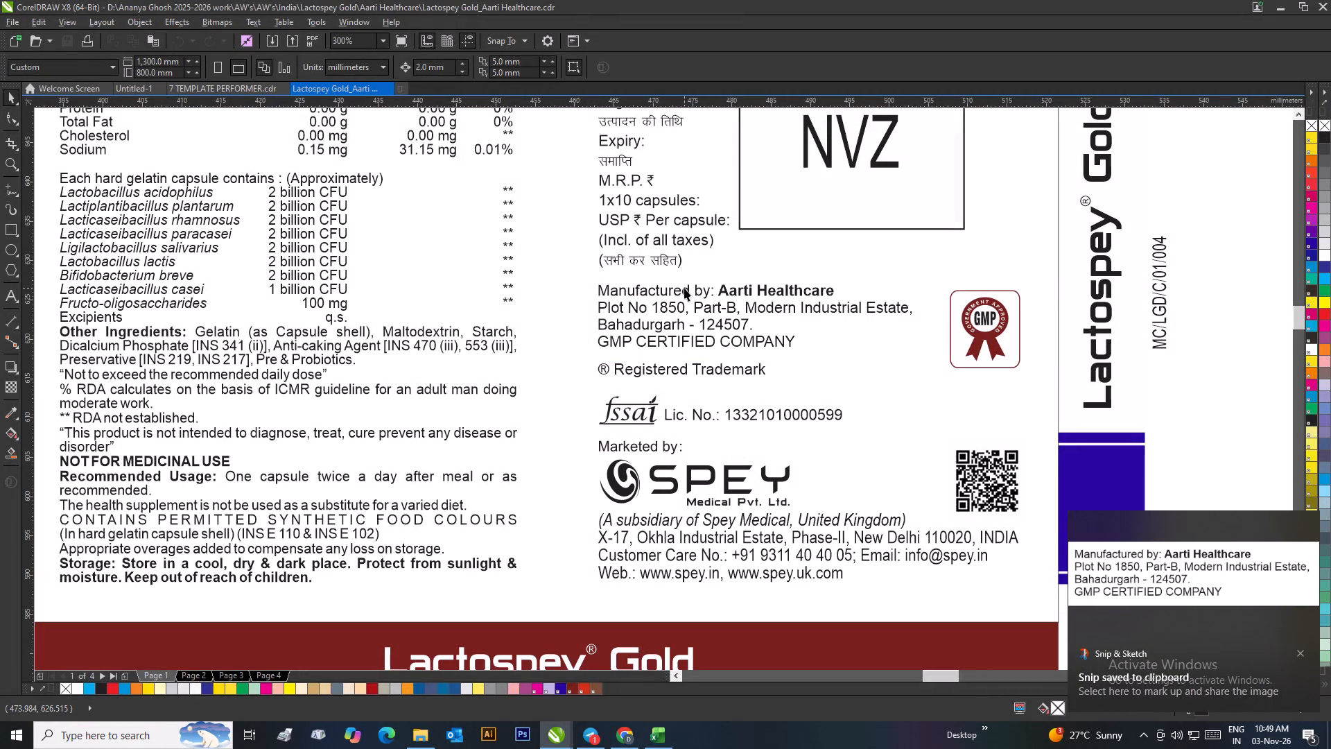
Copy the full Aarti Healthcare manufacturer address text from the inner carton and paste it into the blank area at the bottom of Page 1.
click(684, 288)
double_click(684, 288)
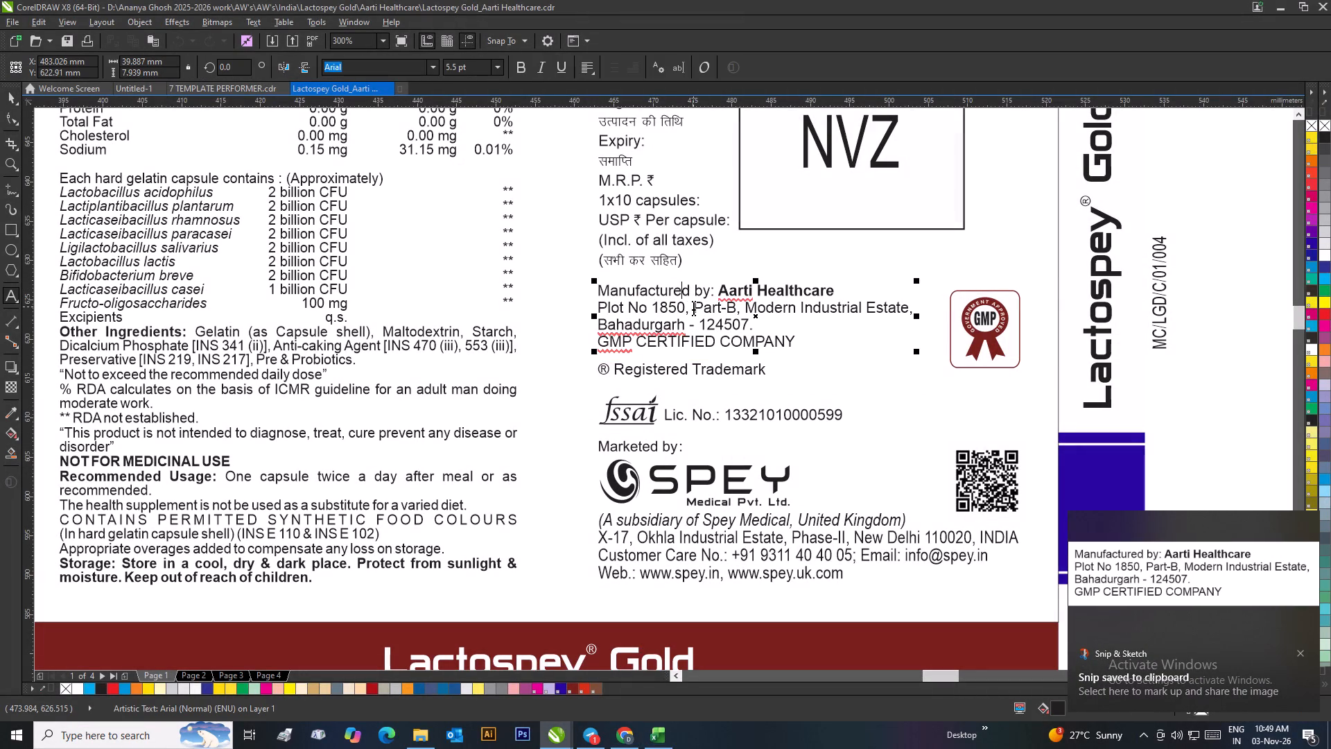
key(ctrl+a)
right_click(647, 313)
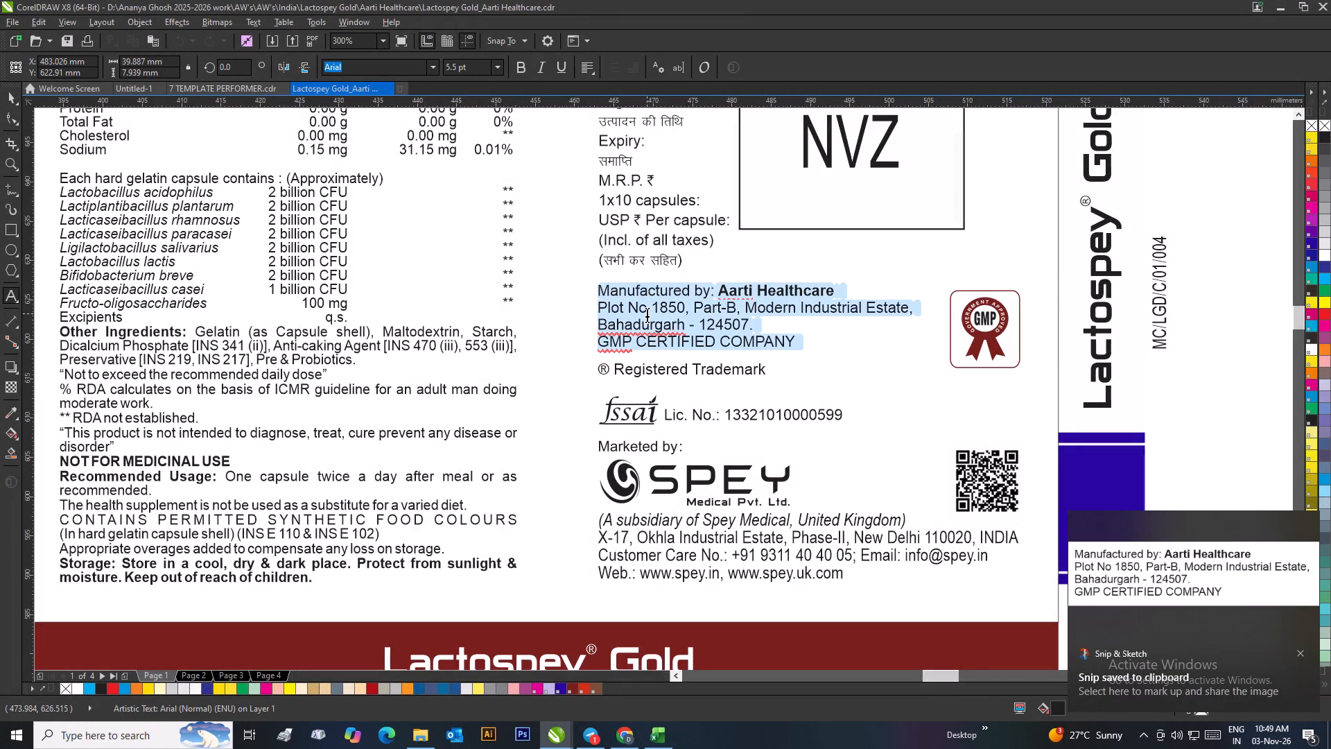
click(689, 382)
scroll(692, 388, down, 2)
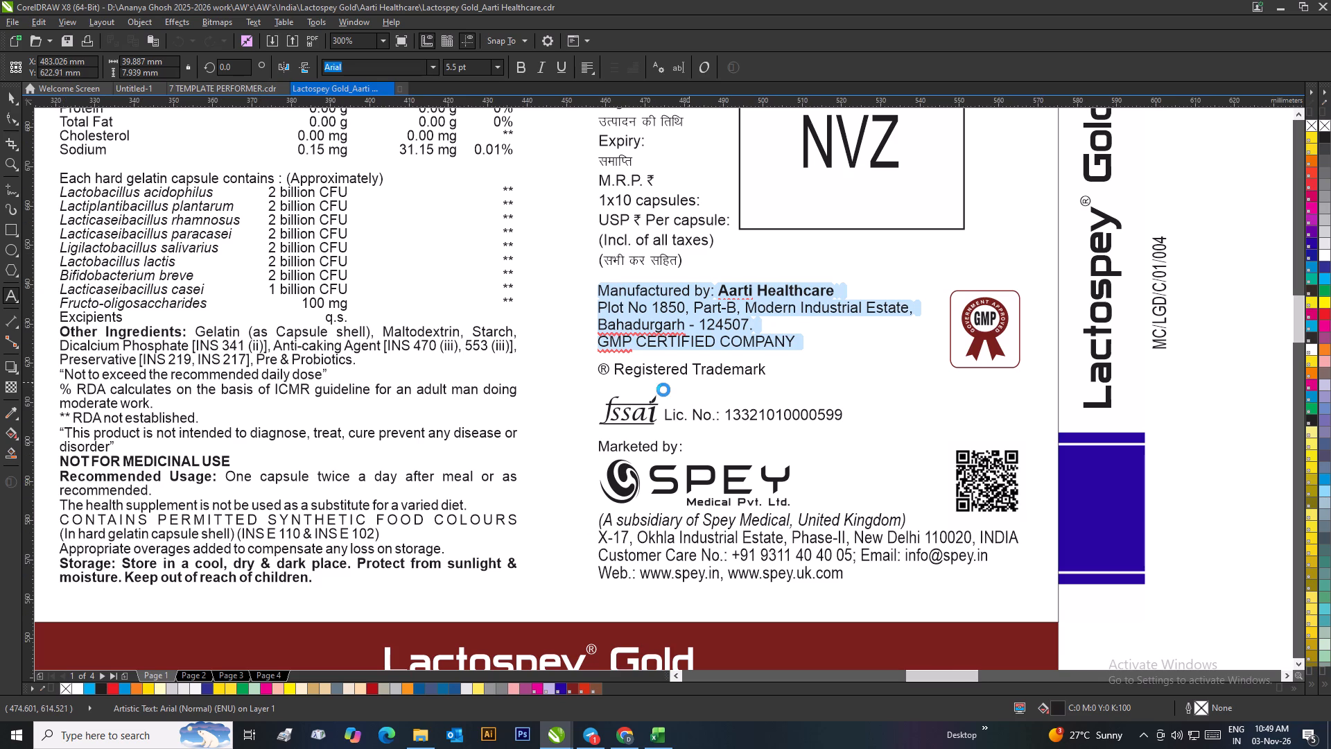
scroll(663, 390, down, 2)
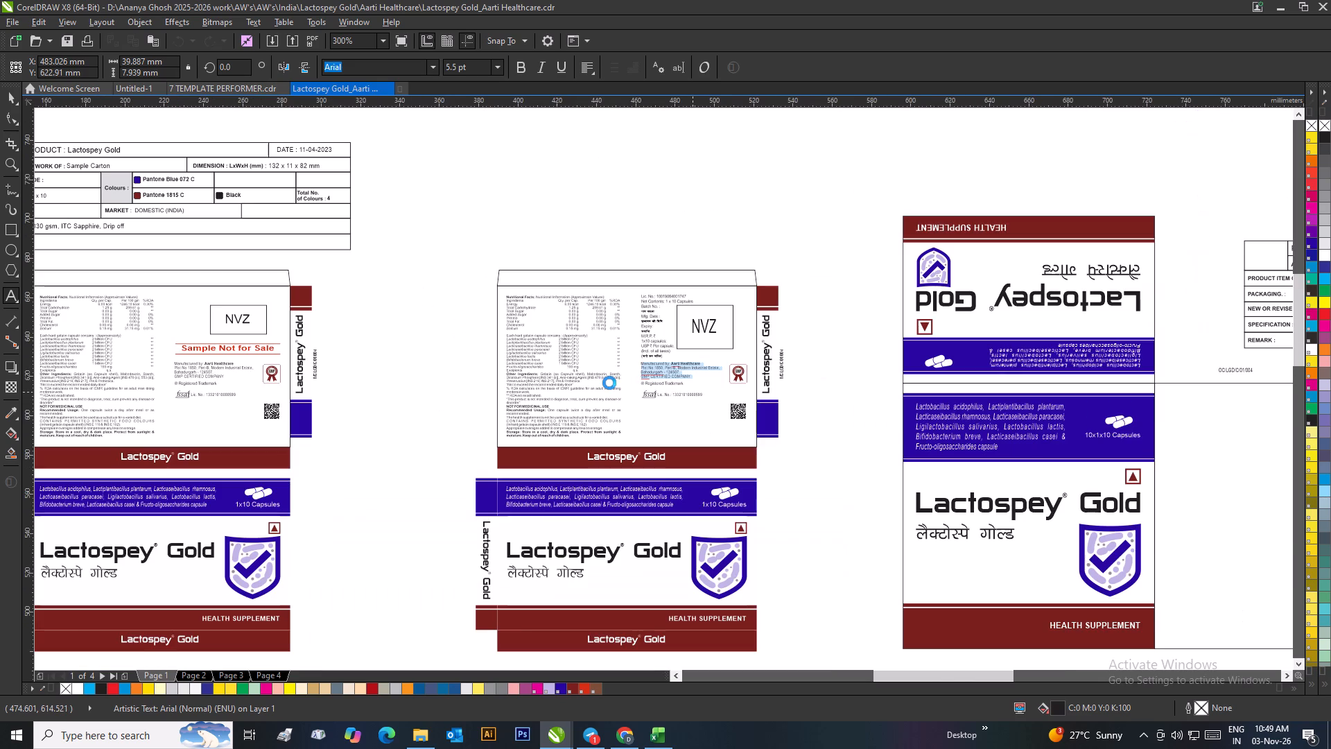
scroll(663, 388, down, 1)
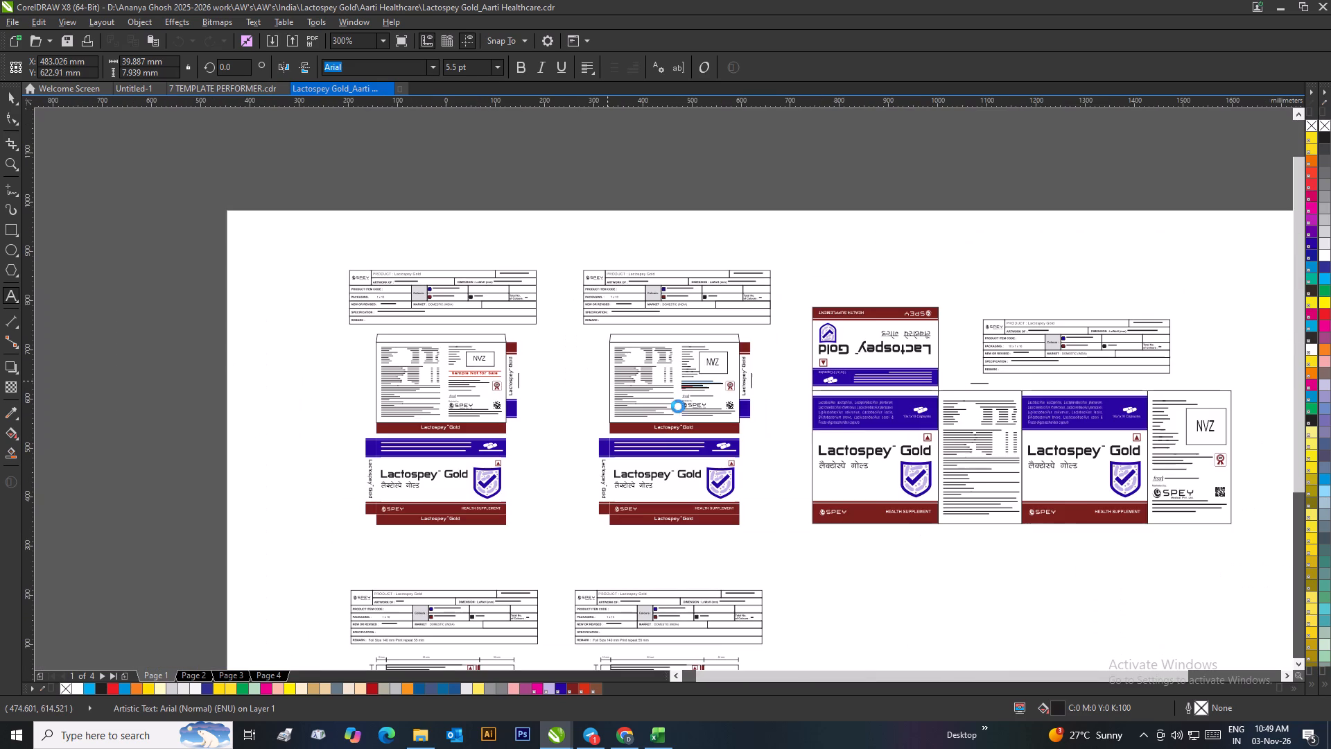
scroll(686, 451, up, 4)
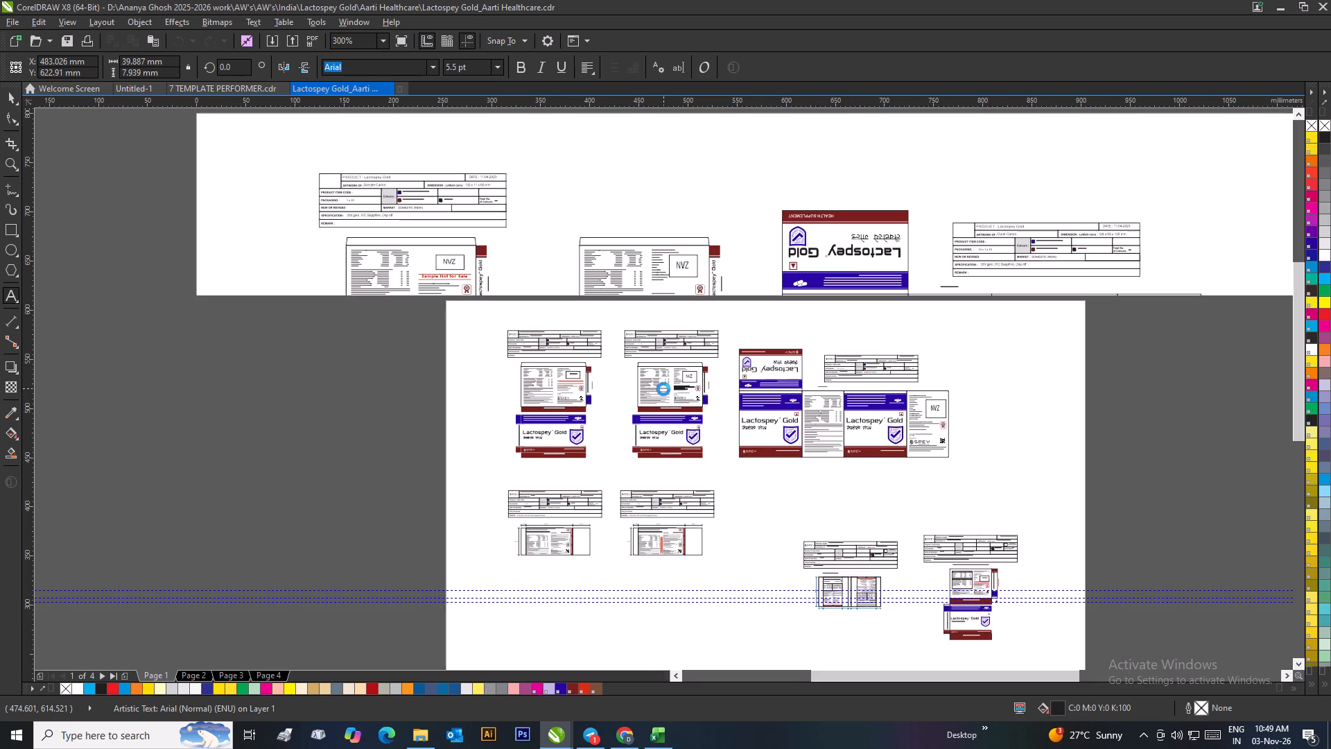
scroll(663, 389, up, 2)
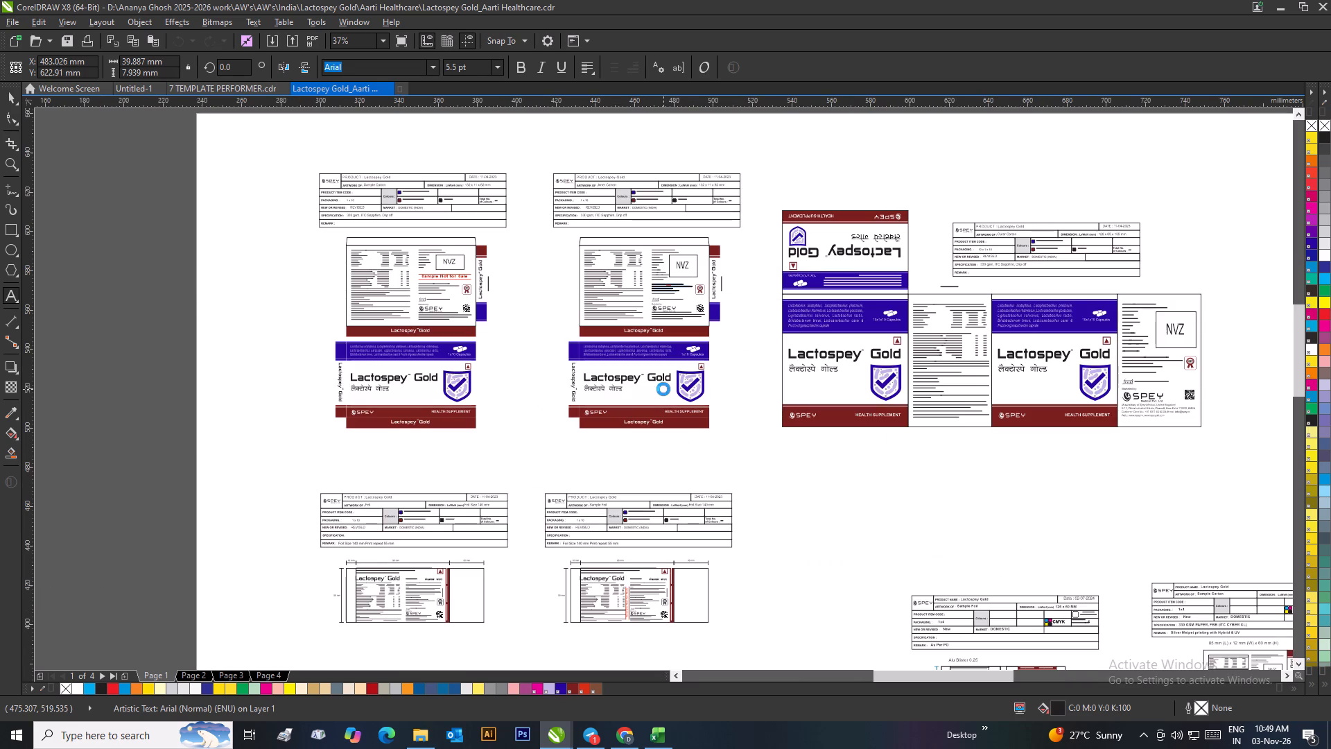
scroll(663, 389, up, 2)
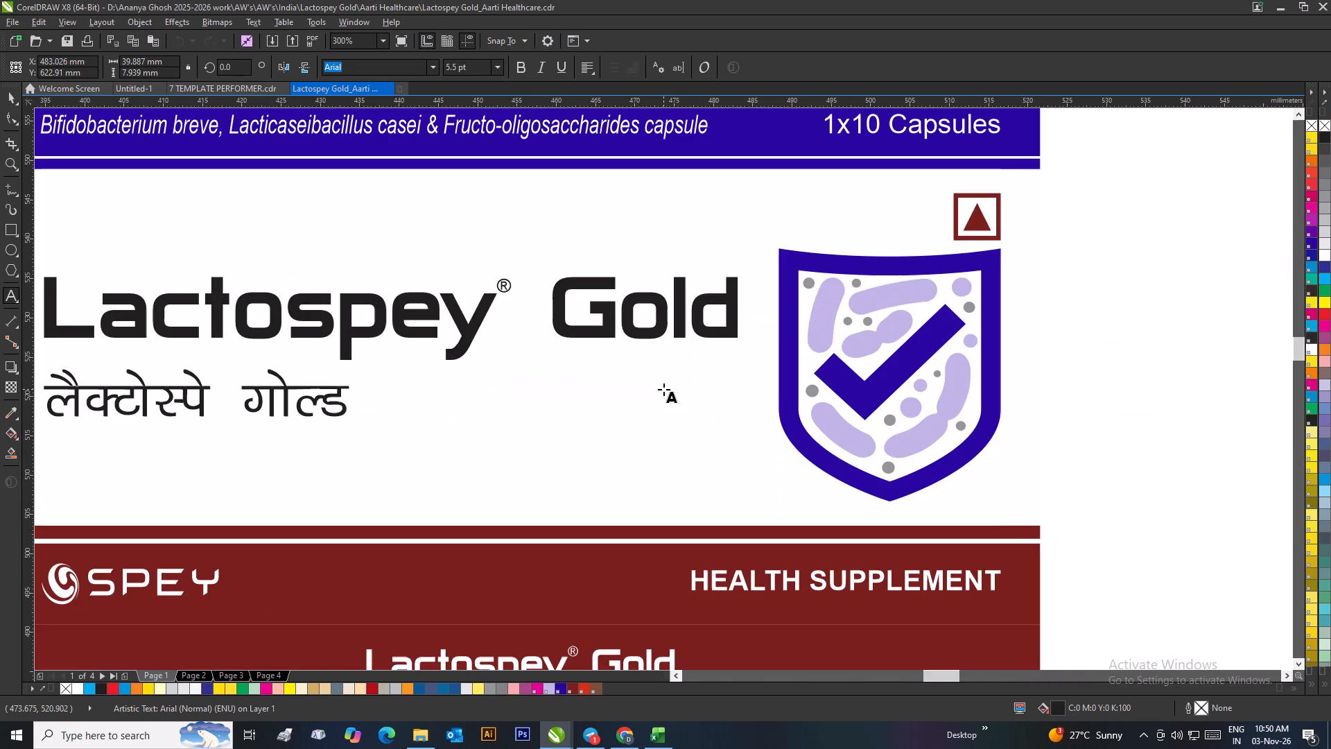
scroll(663, 389, down, 4)
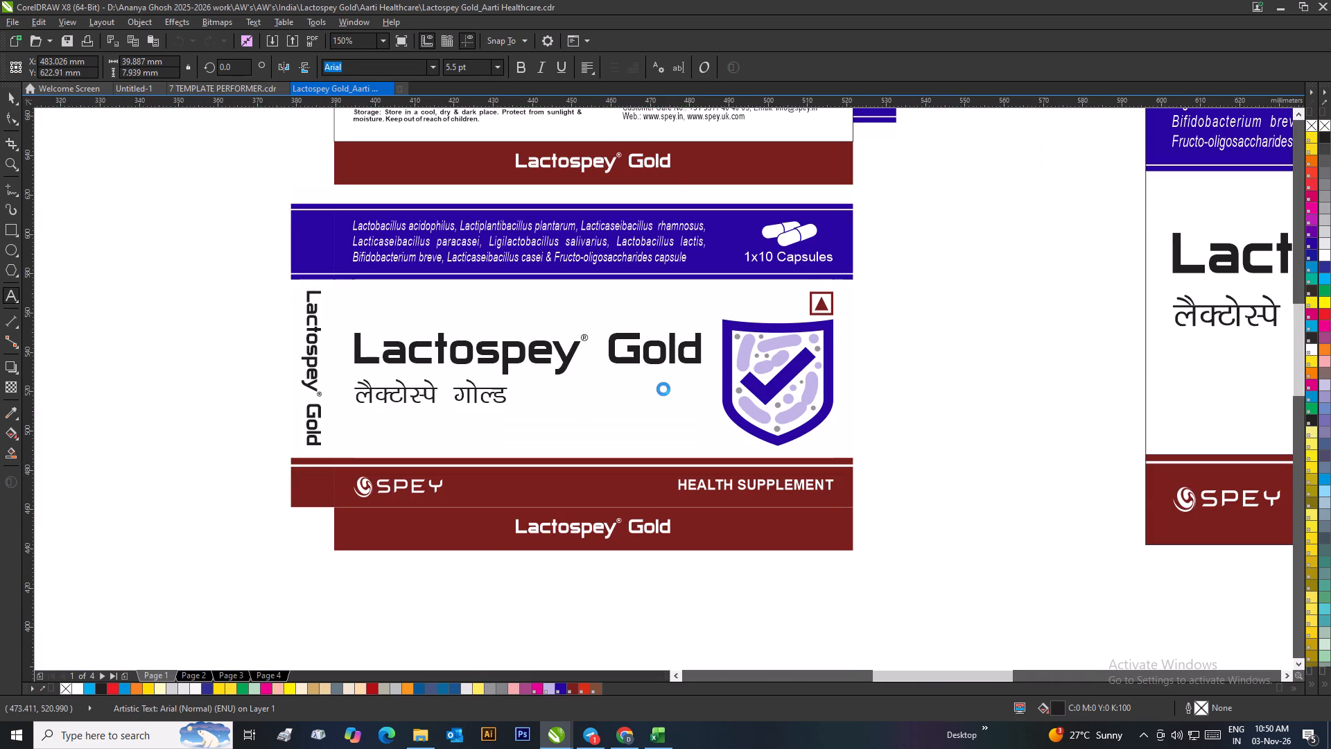
scroll(663, 389, down, 2)
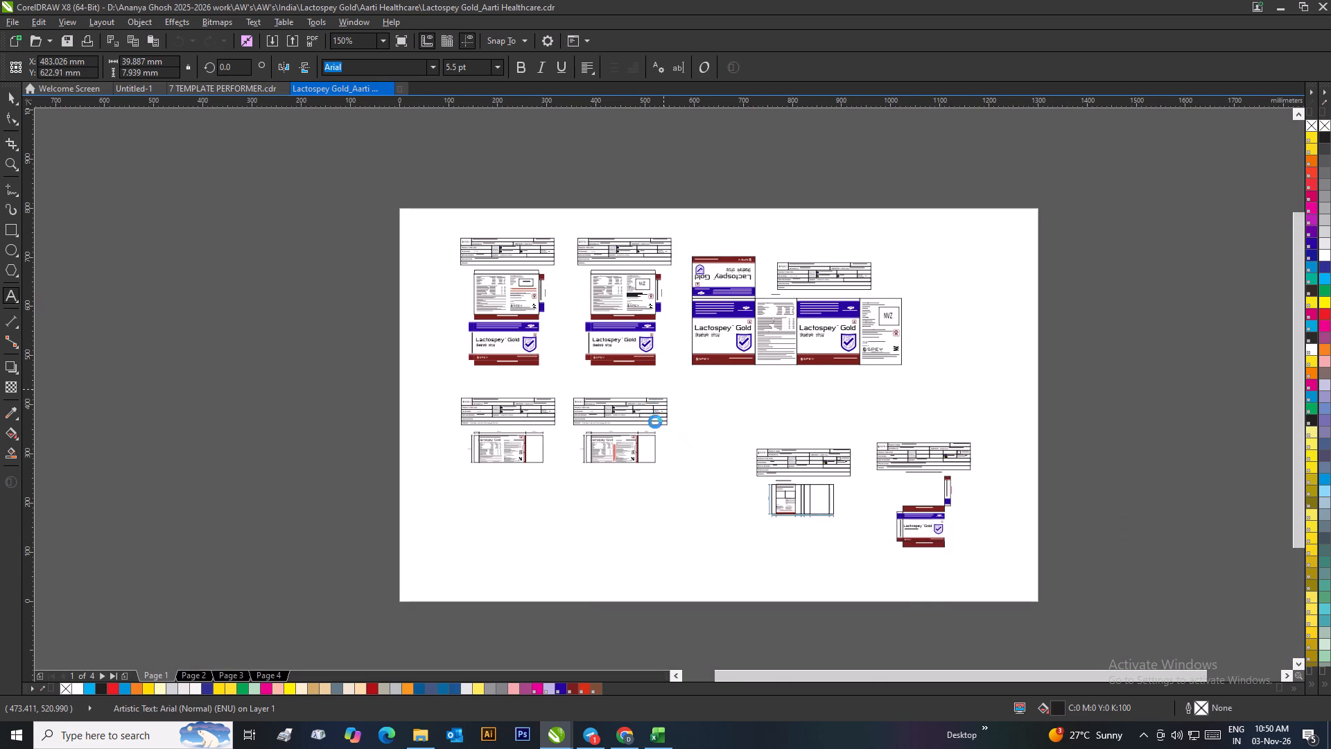
click(531, 547)
key(ctrl+v)
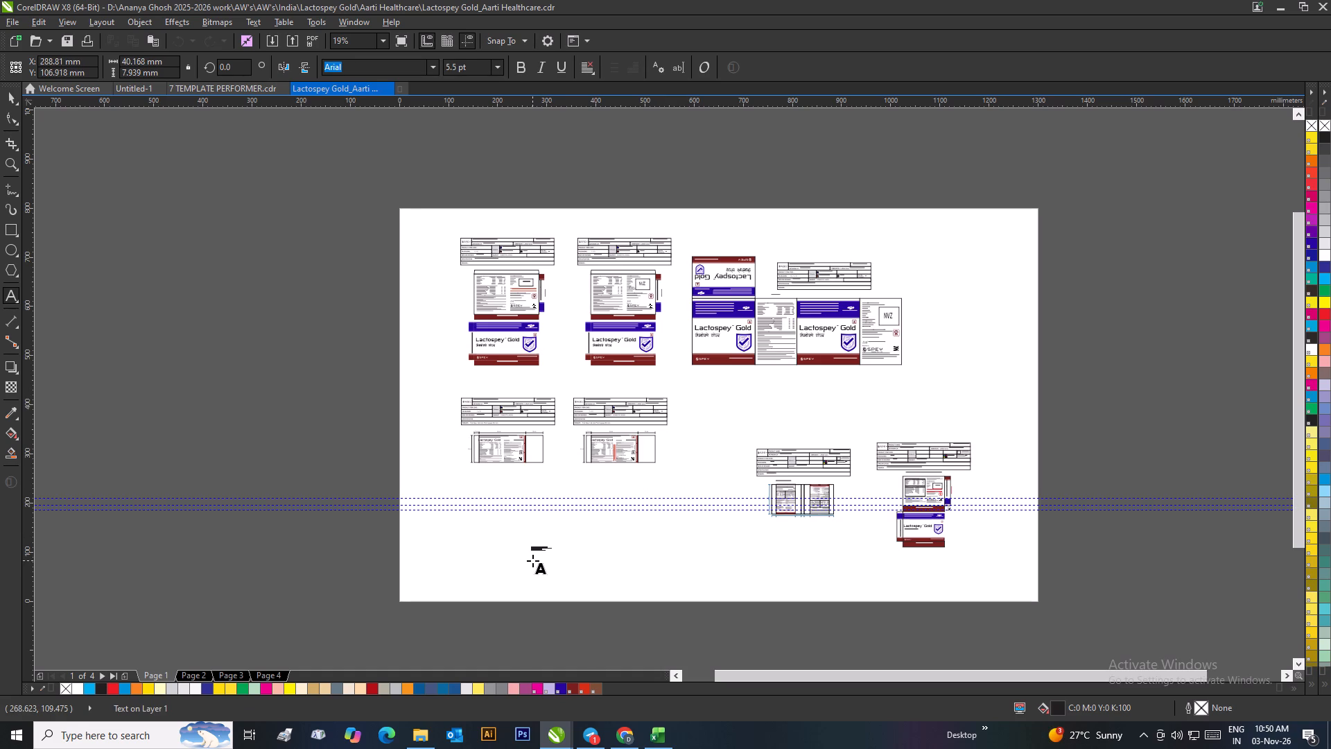
click(17, 92)
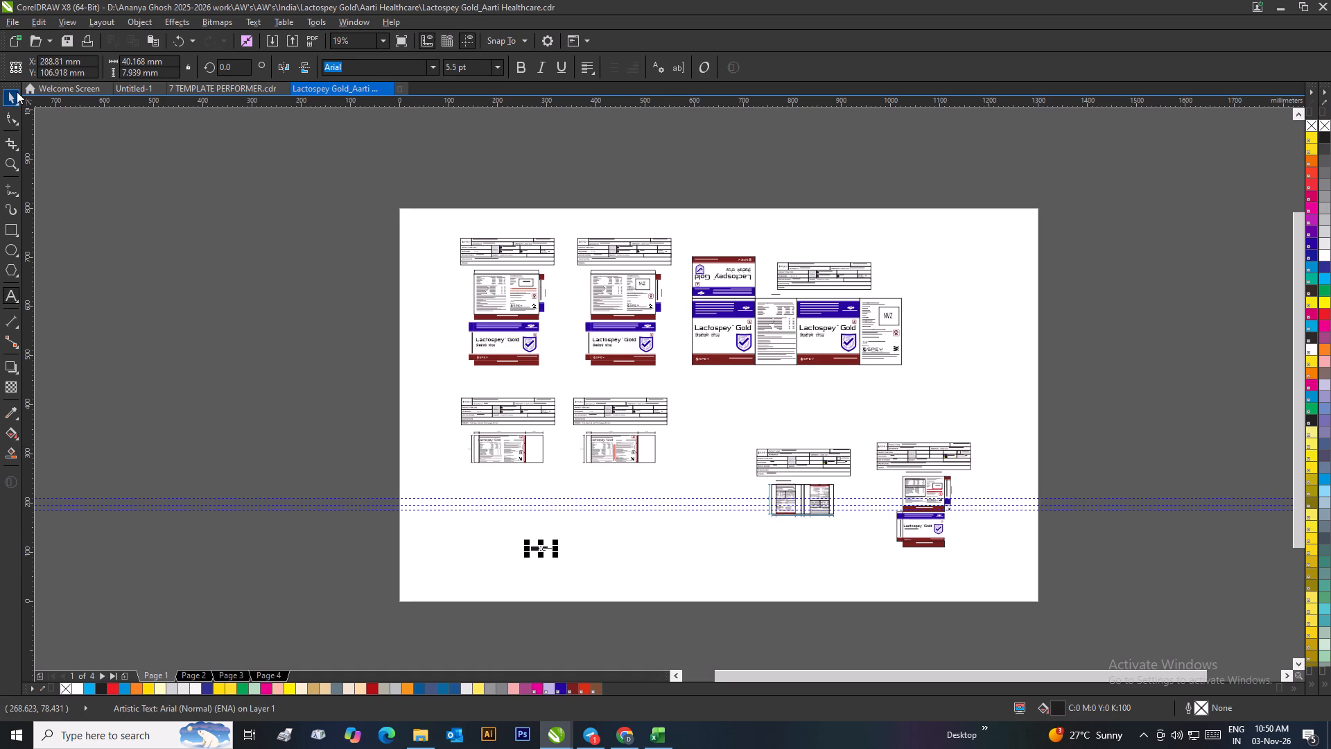
Join the pasted manufacturer address into one continuous line, keeping spaces before the plot number, Bahadurgarh and GMP CERTIFIED COMPANY.
scroll(548, 545, up, 3)
scroll(661, 391, up, 2)
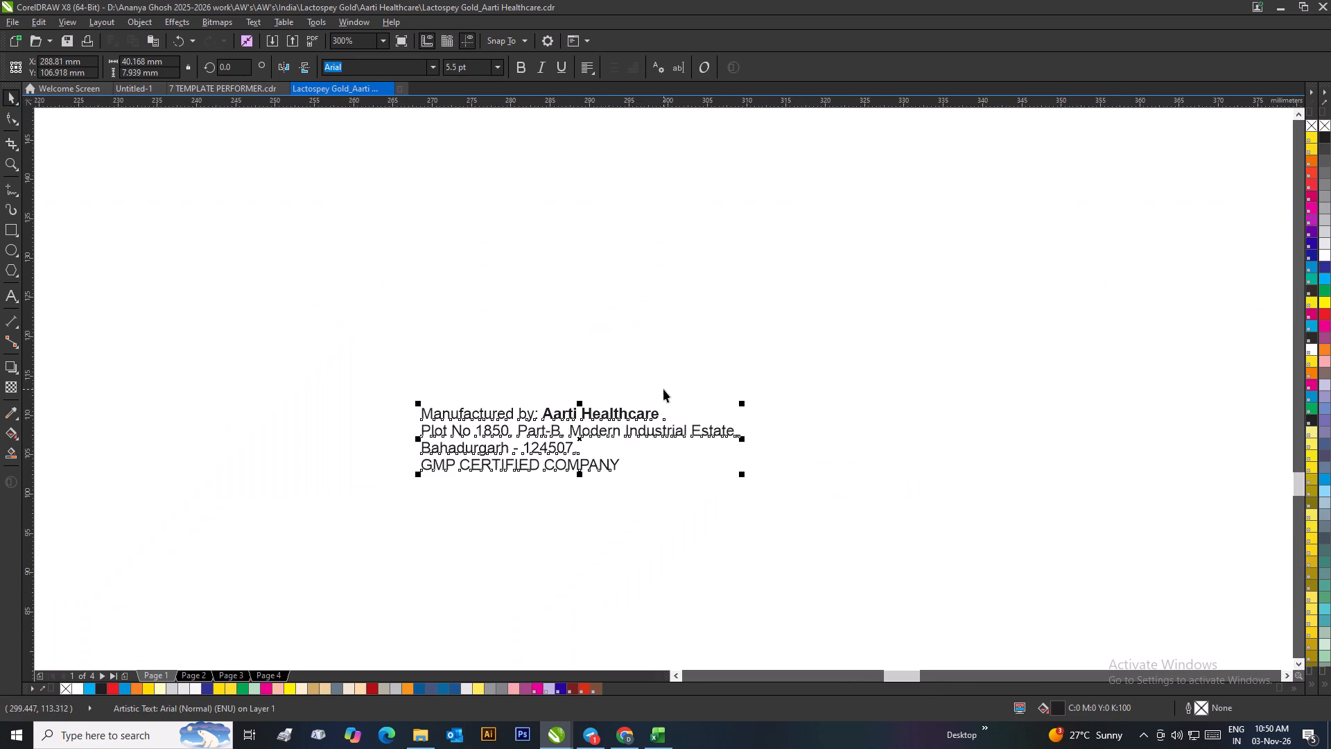
scroll(640, 443, up, 1)
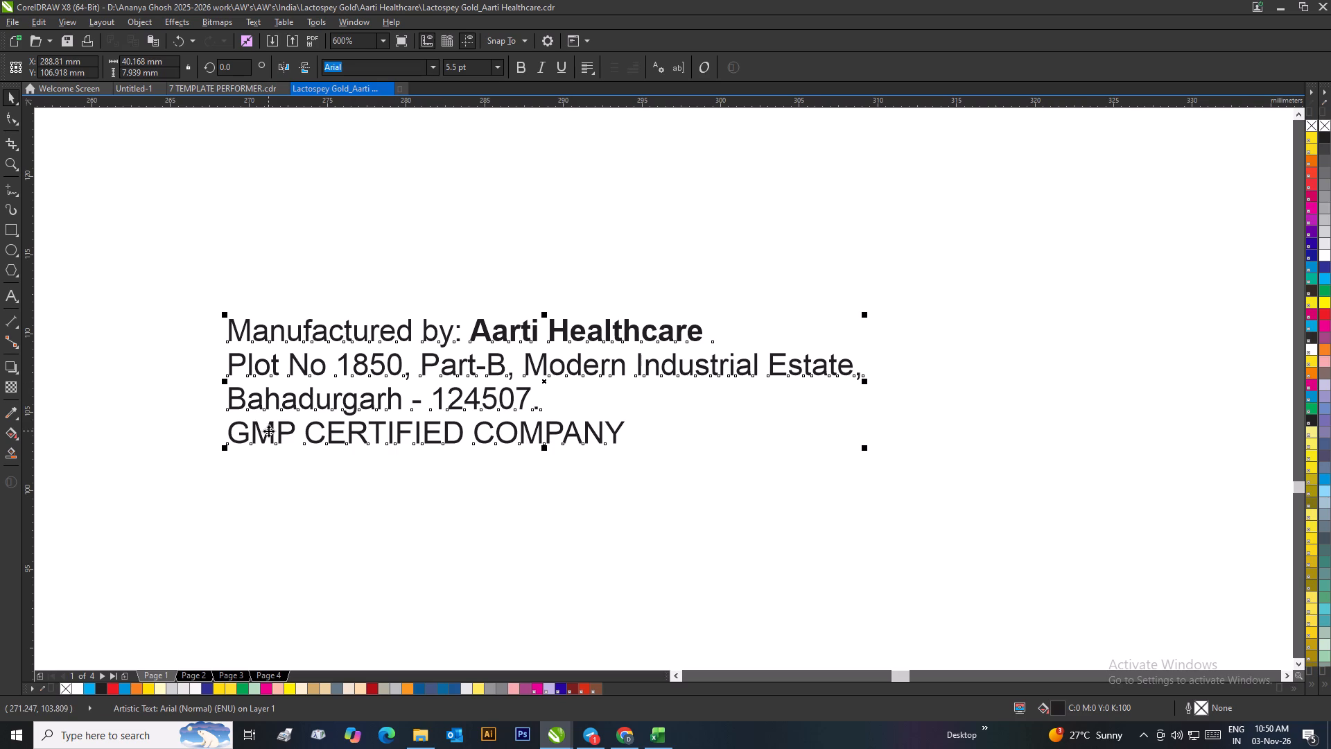
double_click(268, 431)
click(228, 431)
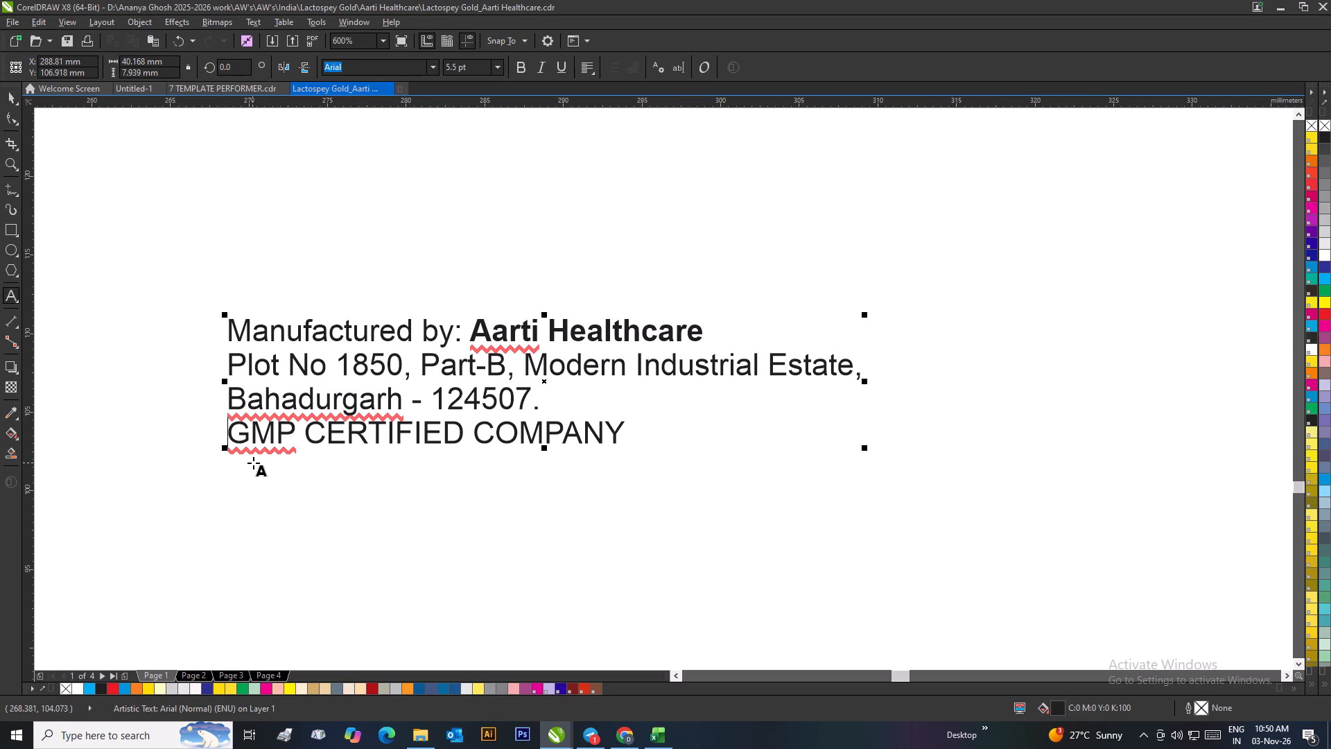
key(BackSpace)
key(space)
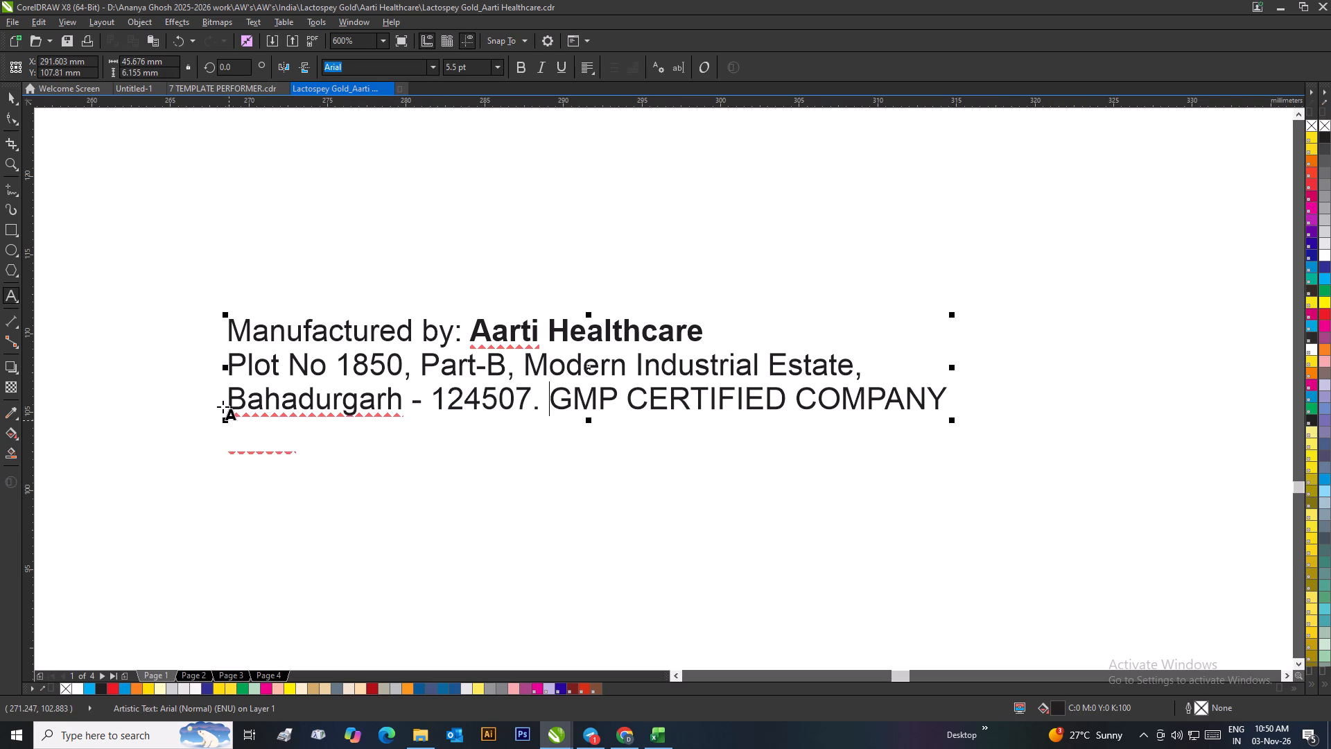
click(228, 402)
key(BackSpace)
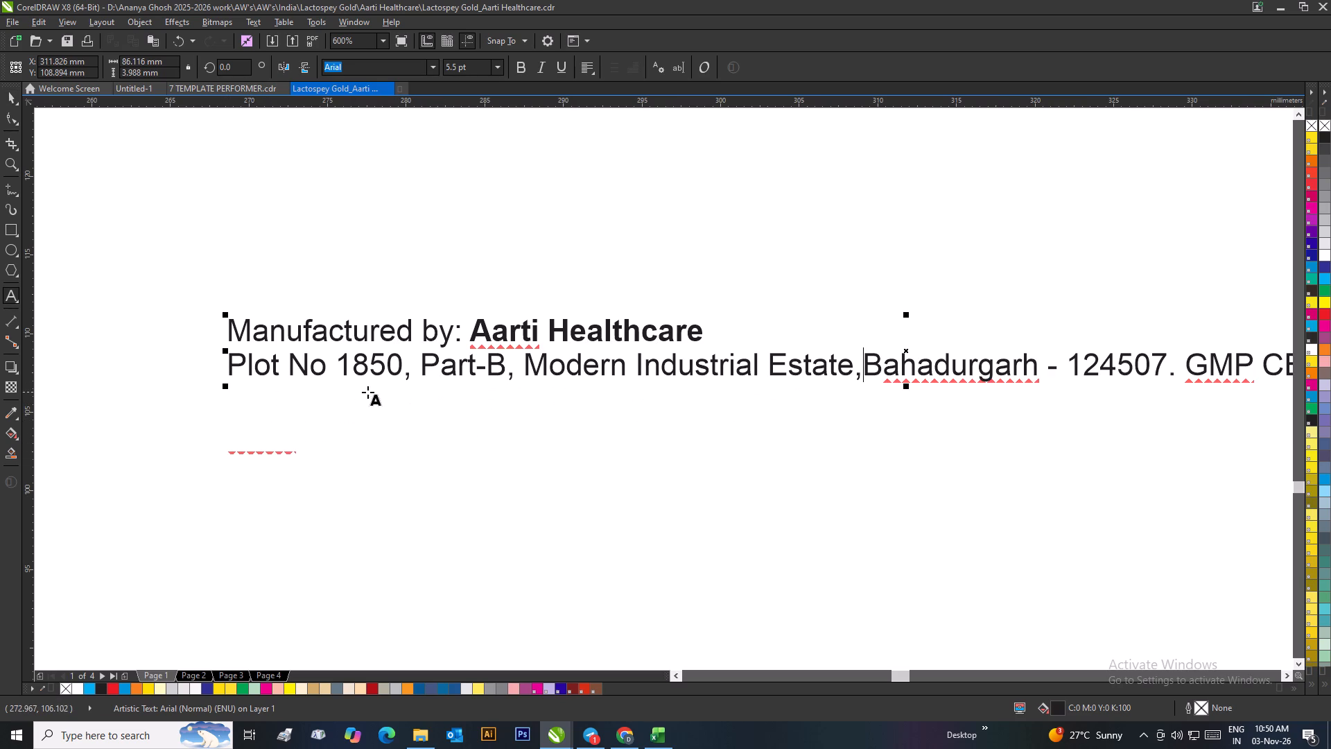
key(space)
click(231, 368)
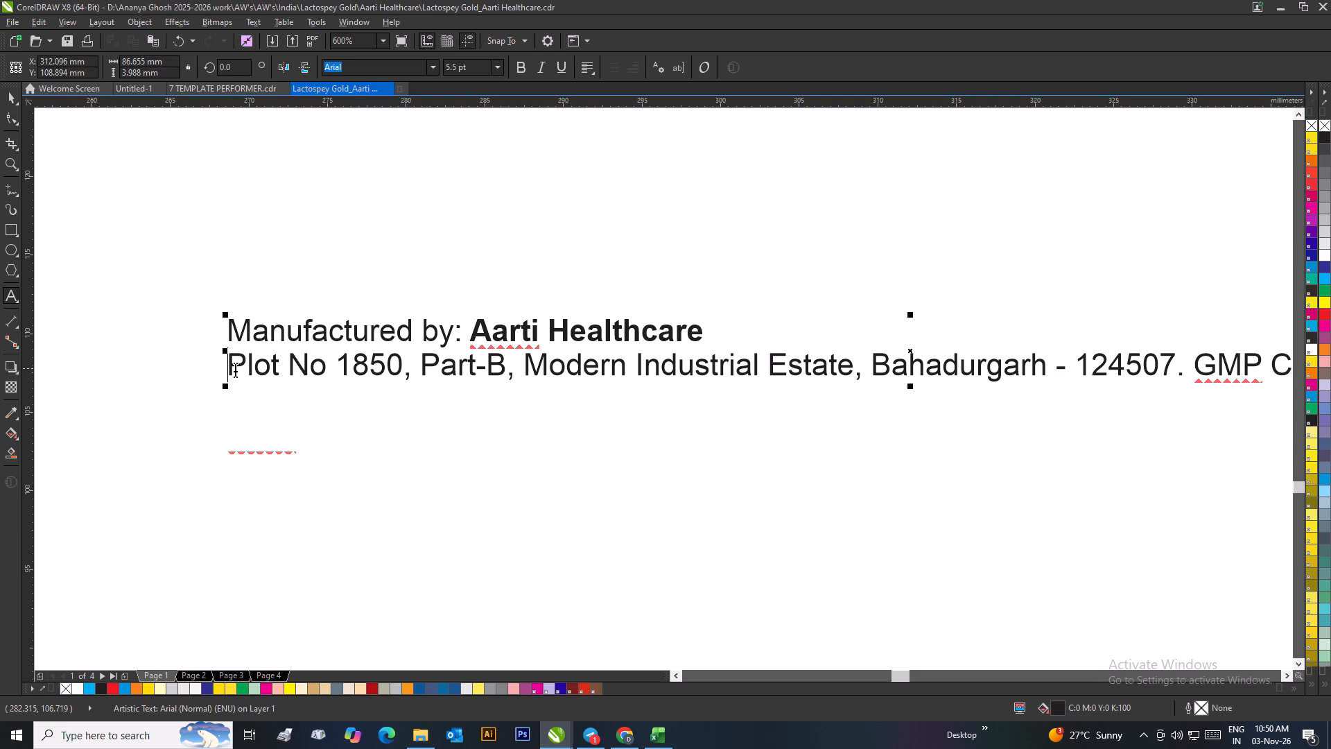
key(BackSpace)
Copy the one-line Aarti Healthcare address into the Mnfr ADD cell of the LACTOSPEY-GOLD CAPS row in the Product Dimensions workbook.
click(408, 325)
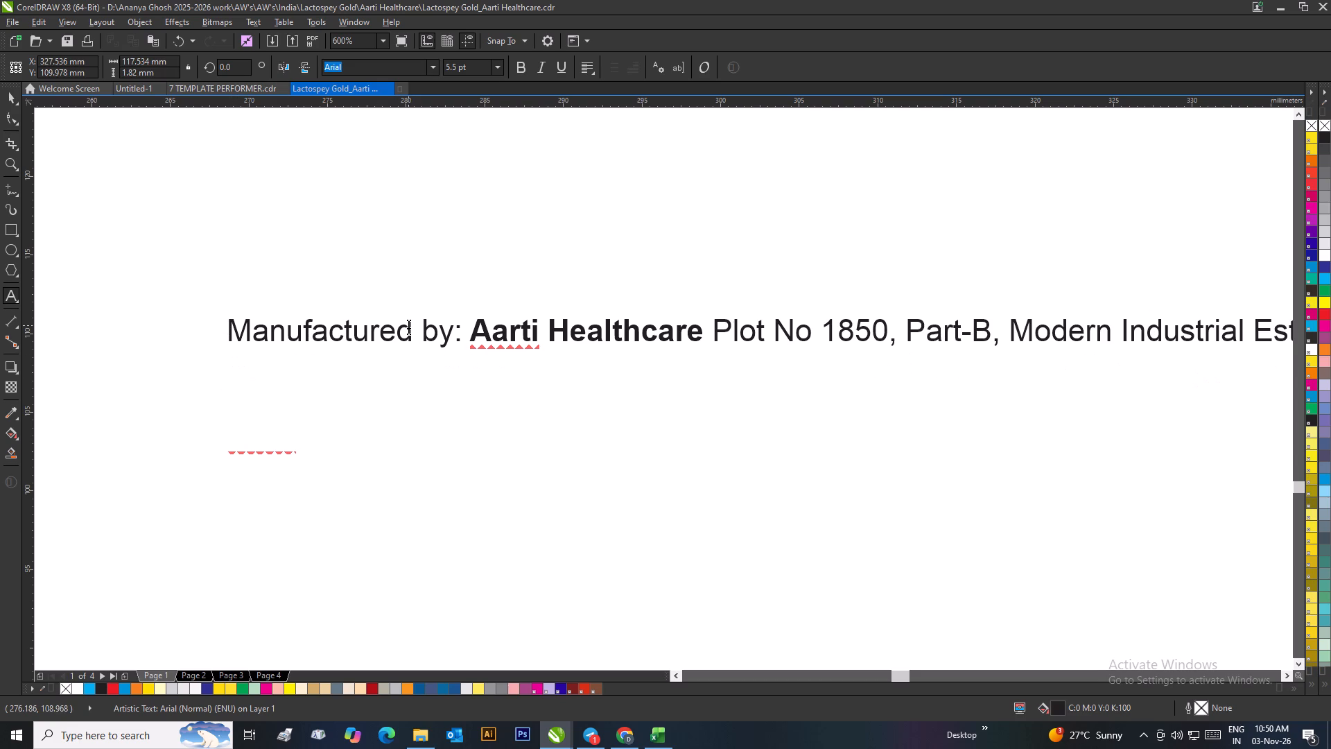
key(ctrl+a)
right_click(408, 325)
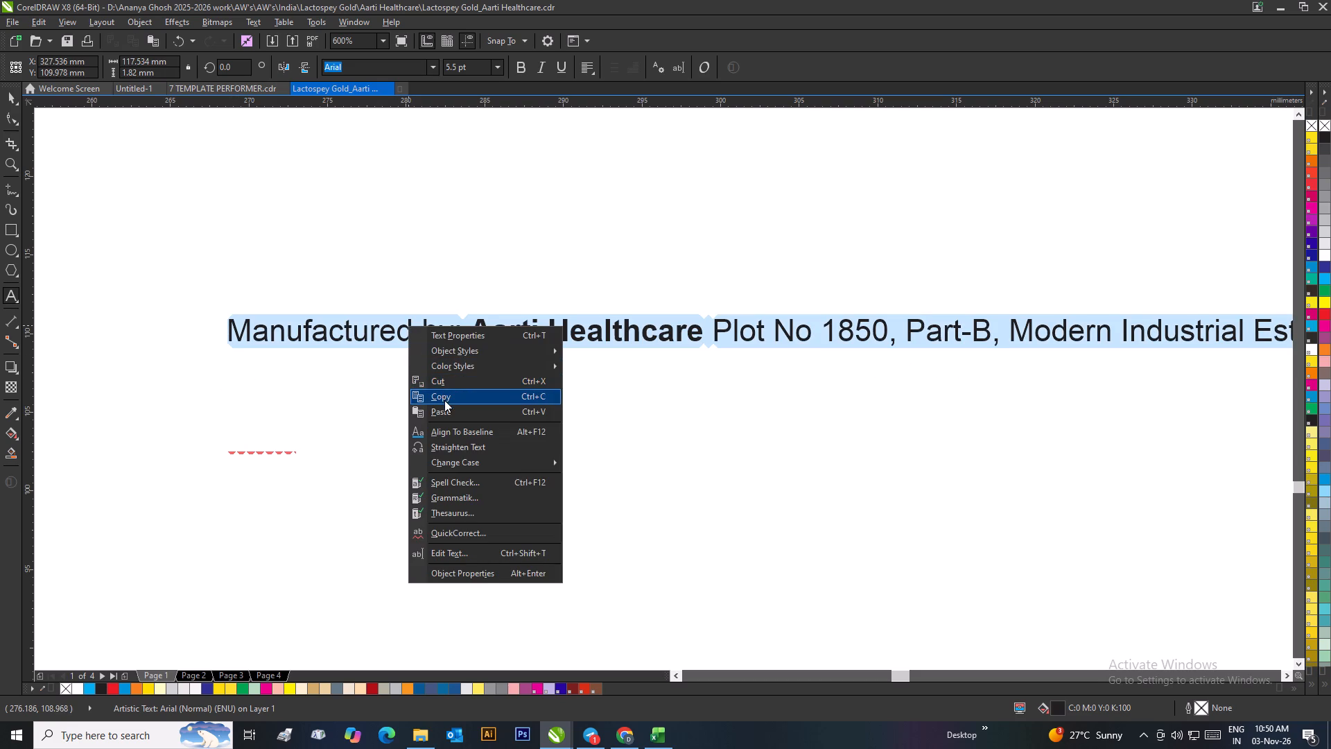
click(445, 400)
click(13, 95)
drag(270, 158, 279, 164)
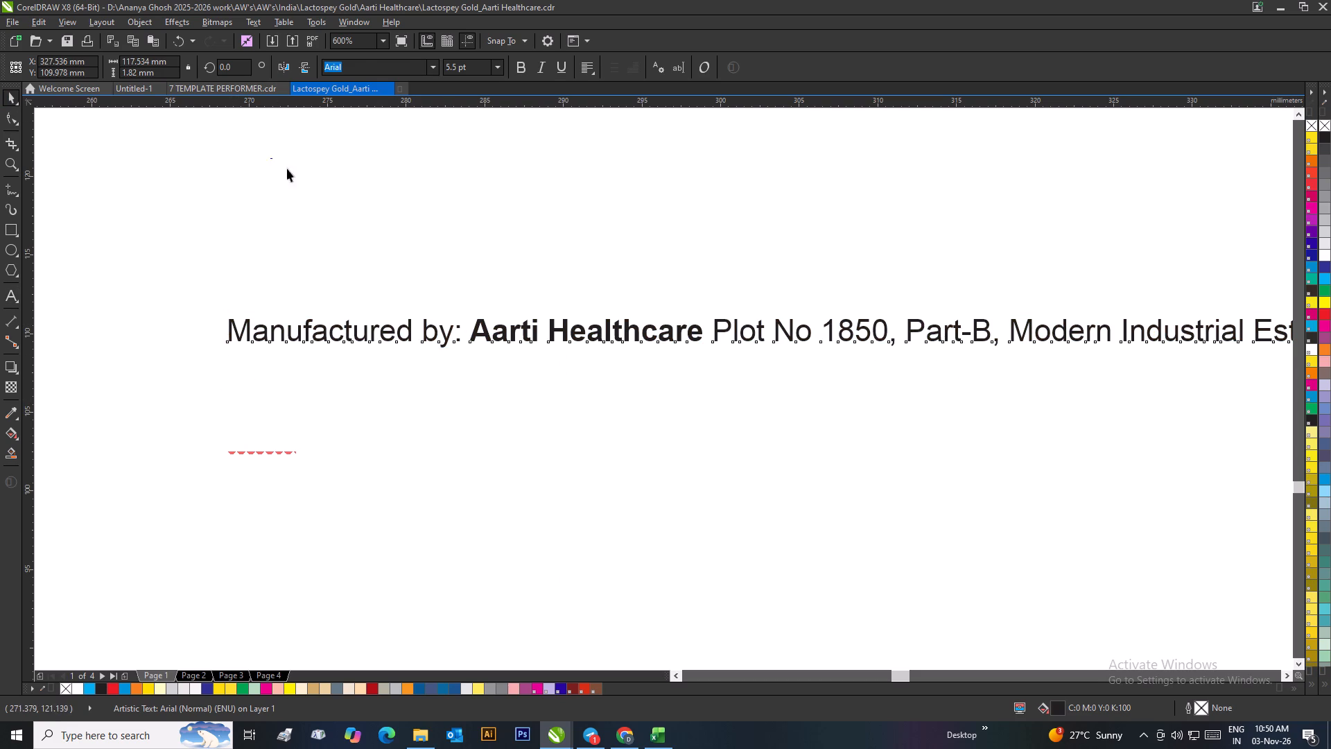
click(659, 726)
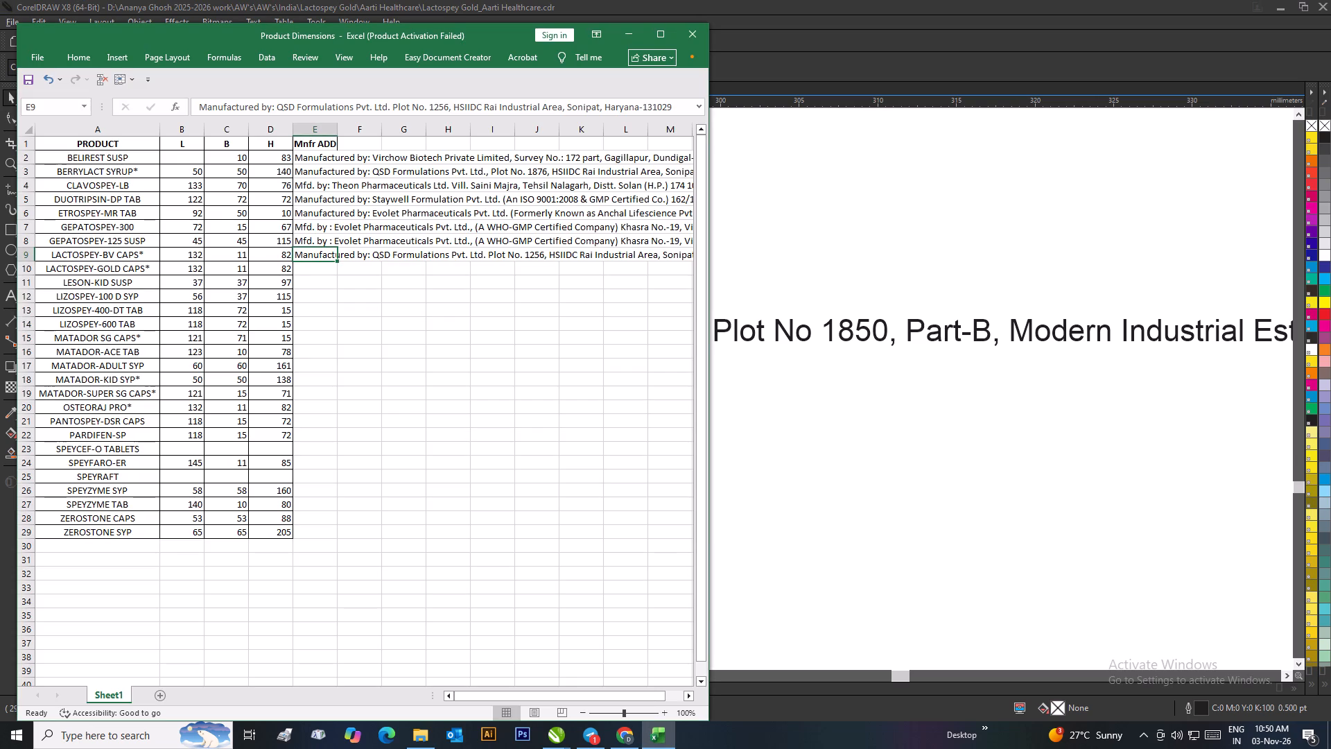
click(308, 270)
key(ctrl+v)
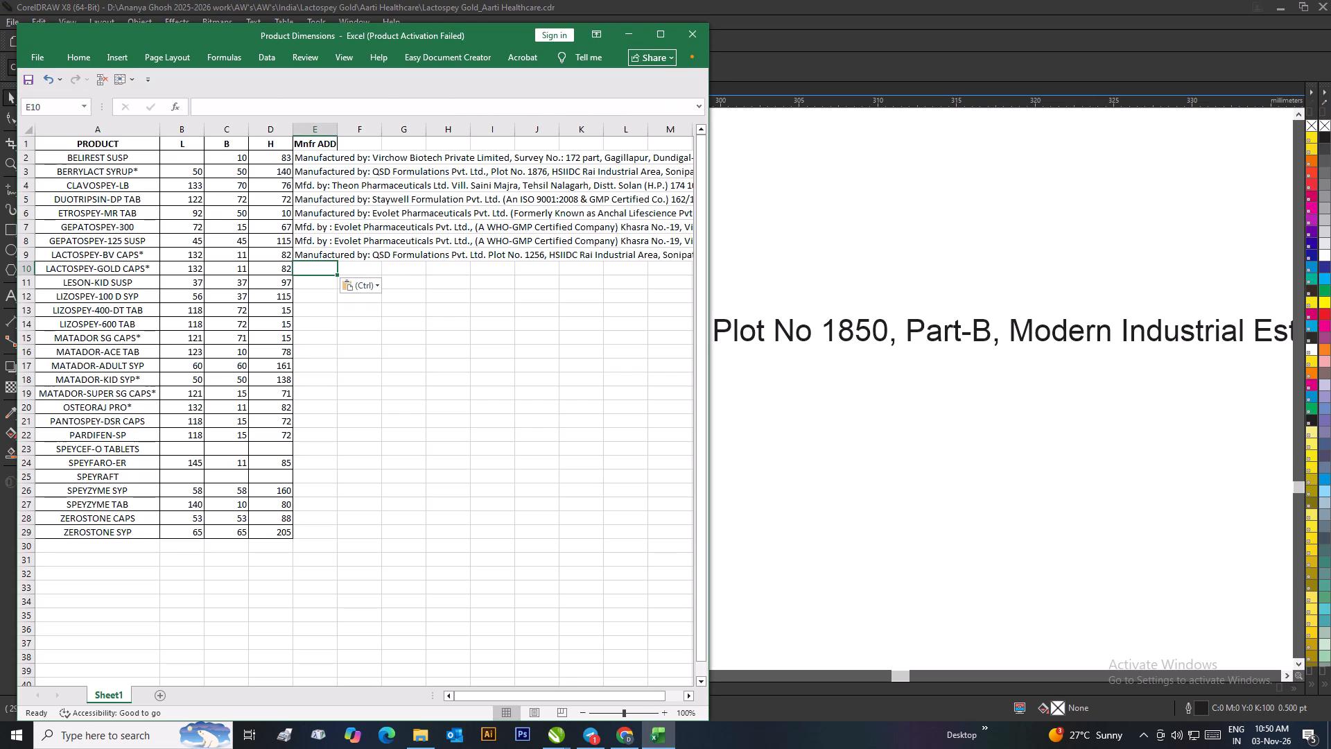
Return to CorelDRAW and close the Lactospey Gold_Aarti Healthcare artwork without saving the changes.
click(830, 246)
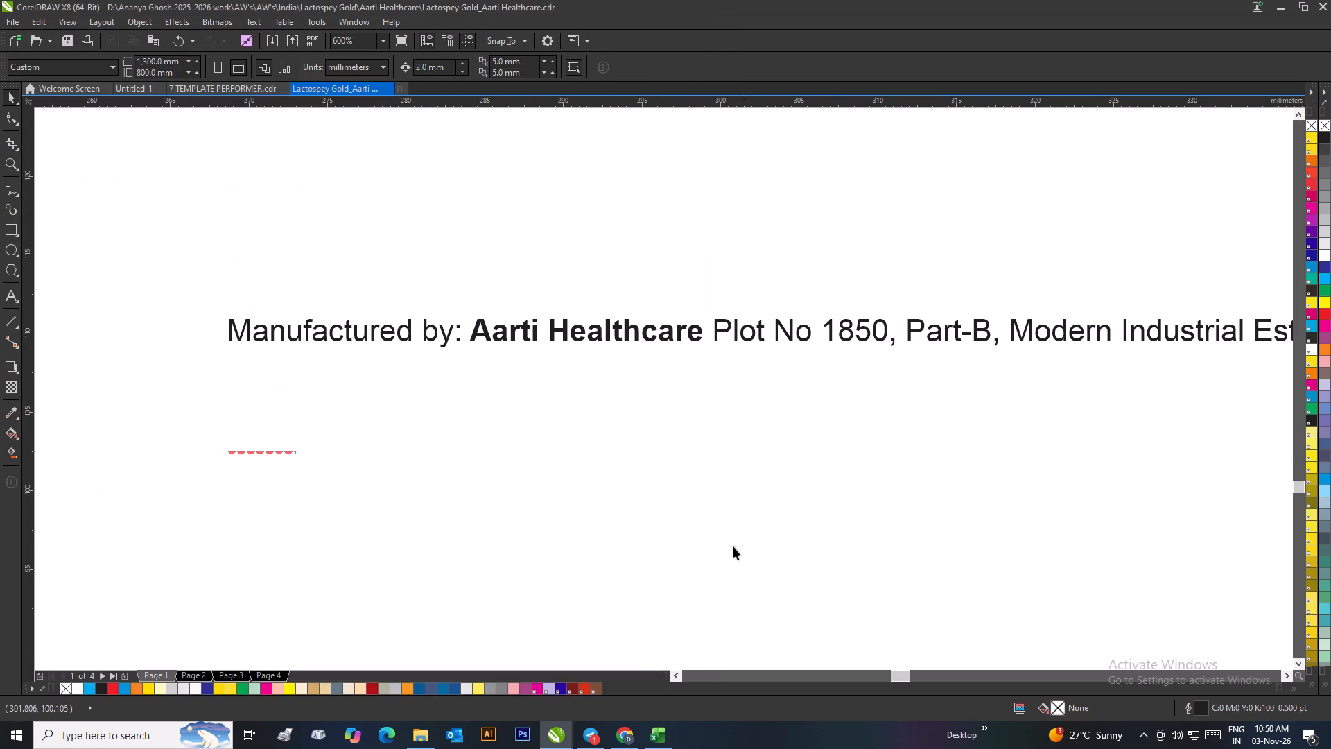
scroll(635, 352, down, 6)
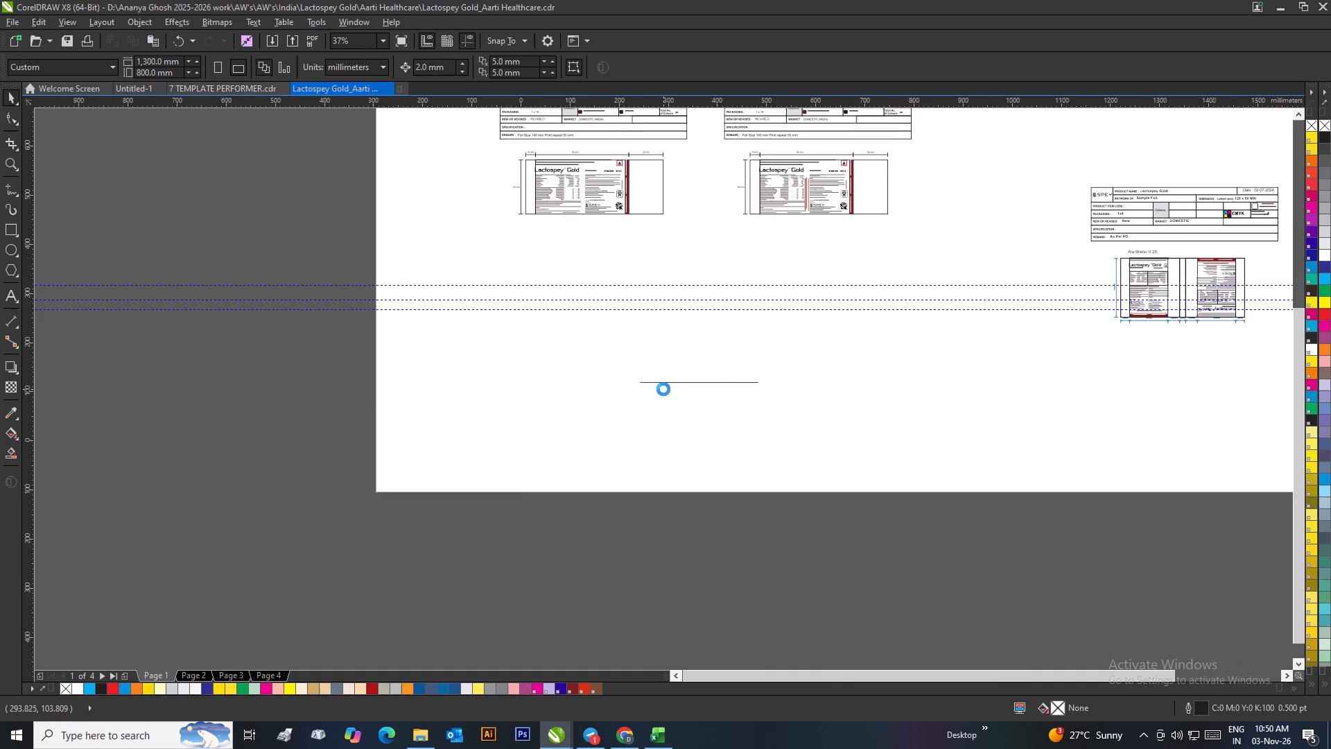
scroll(716, 307, up, 1)
scroll(645, 377, up, 1)
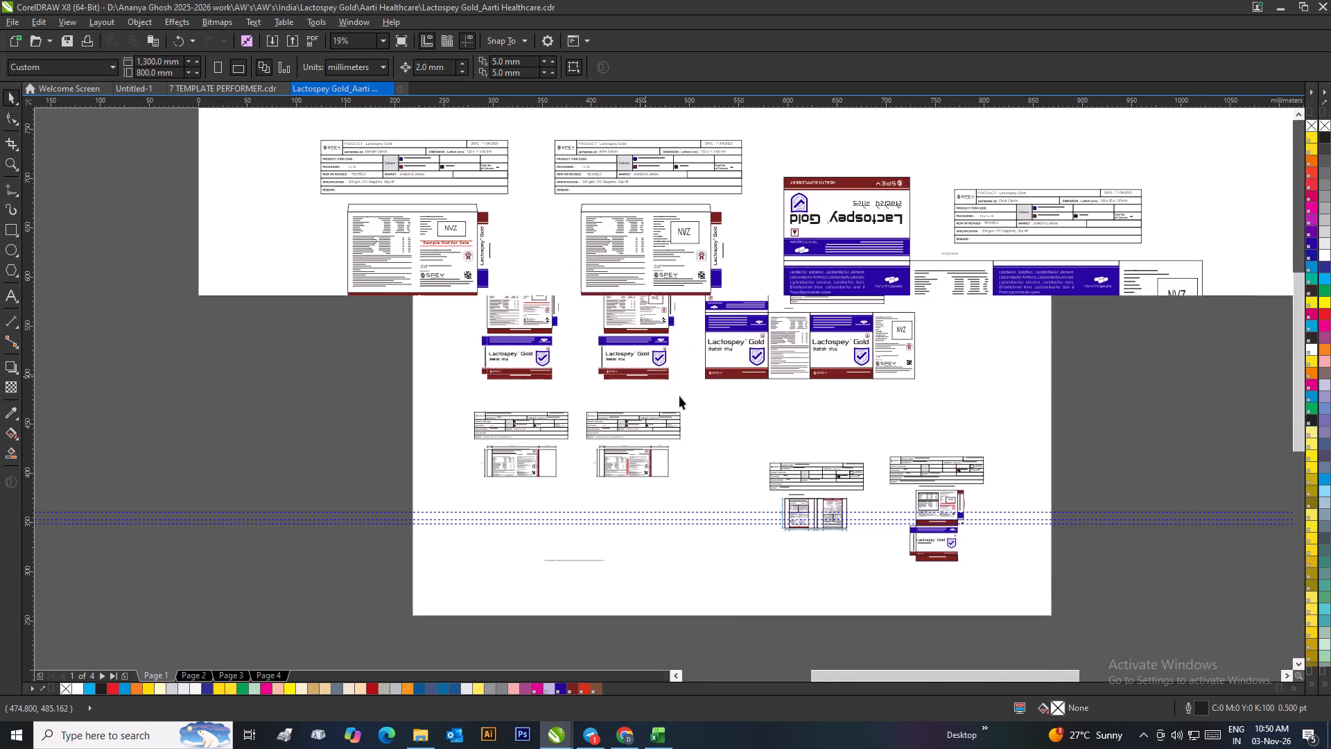
click(386, 85)
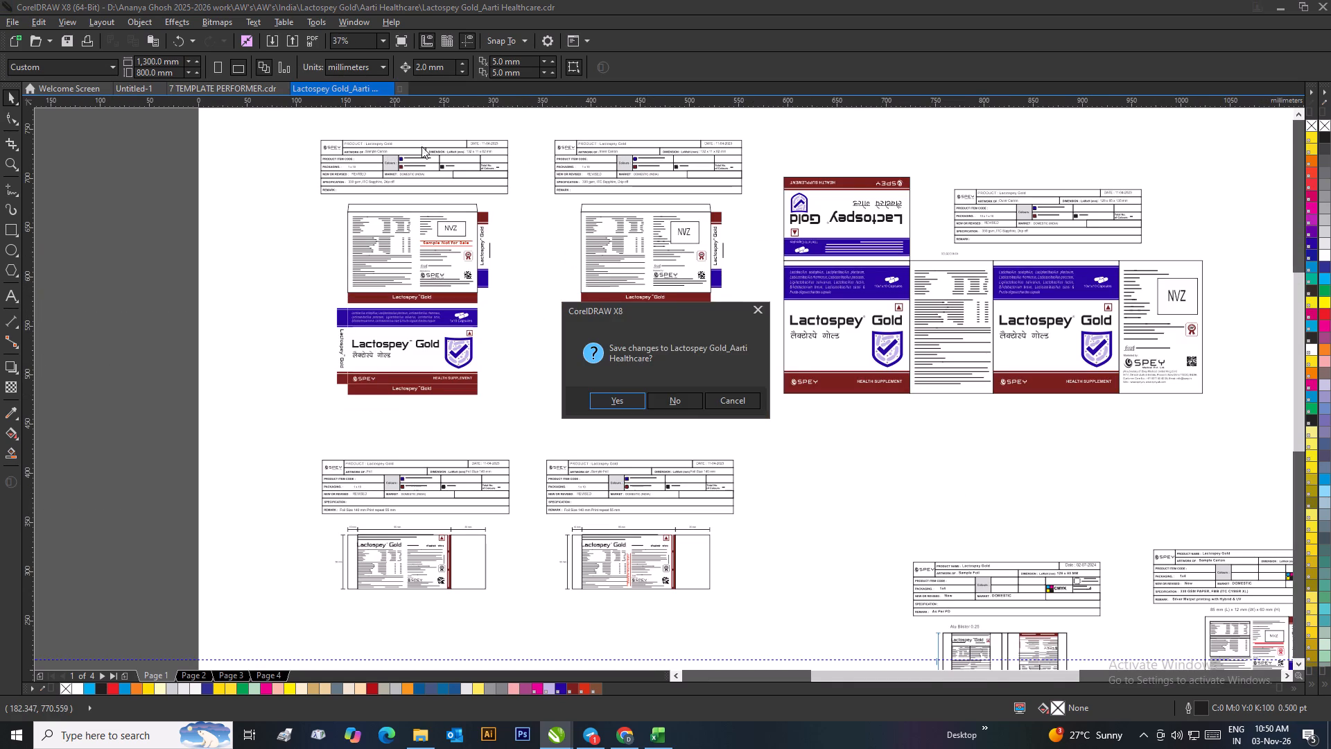
click(690, 404)
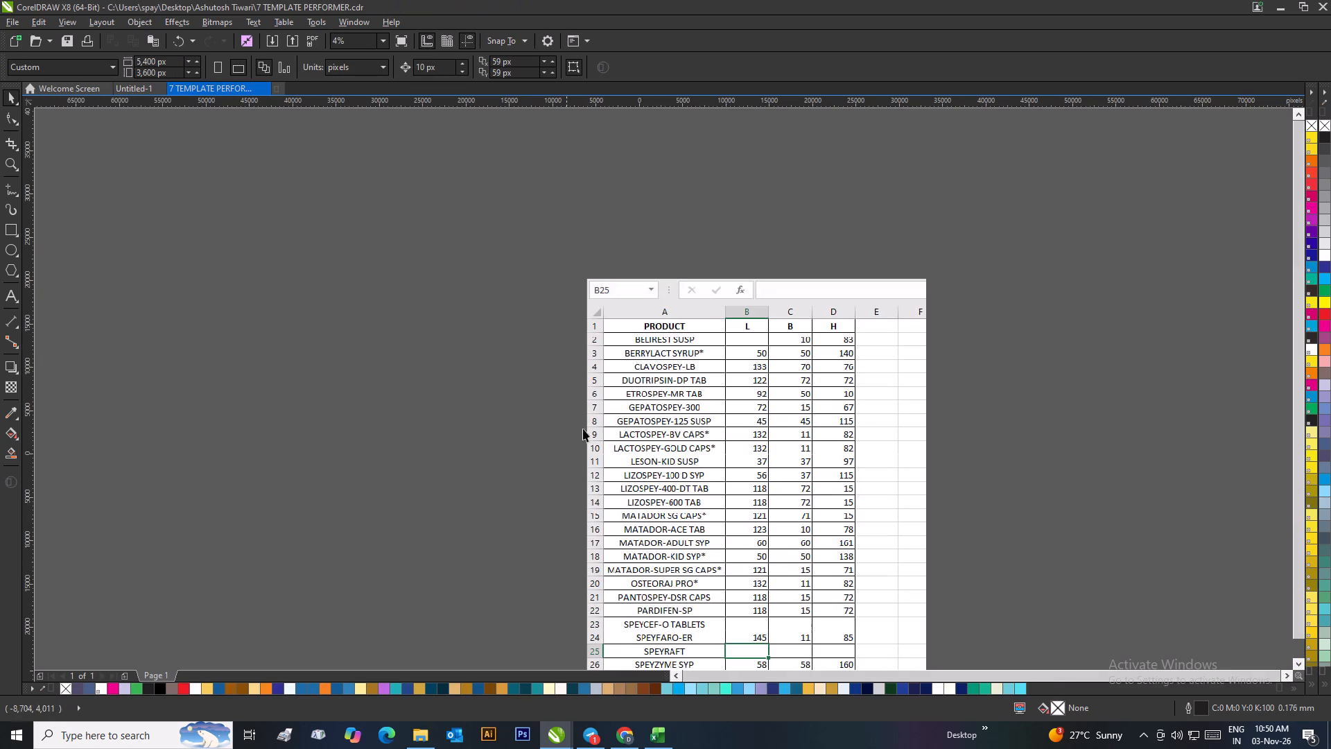
Check the next product in the Product Dimensions workbook, and open the Leson Kid Suspension artwork from the India > Leson Kid Susp > Evolet Pharmaceuticals folder.
click(656, 723)
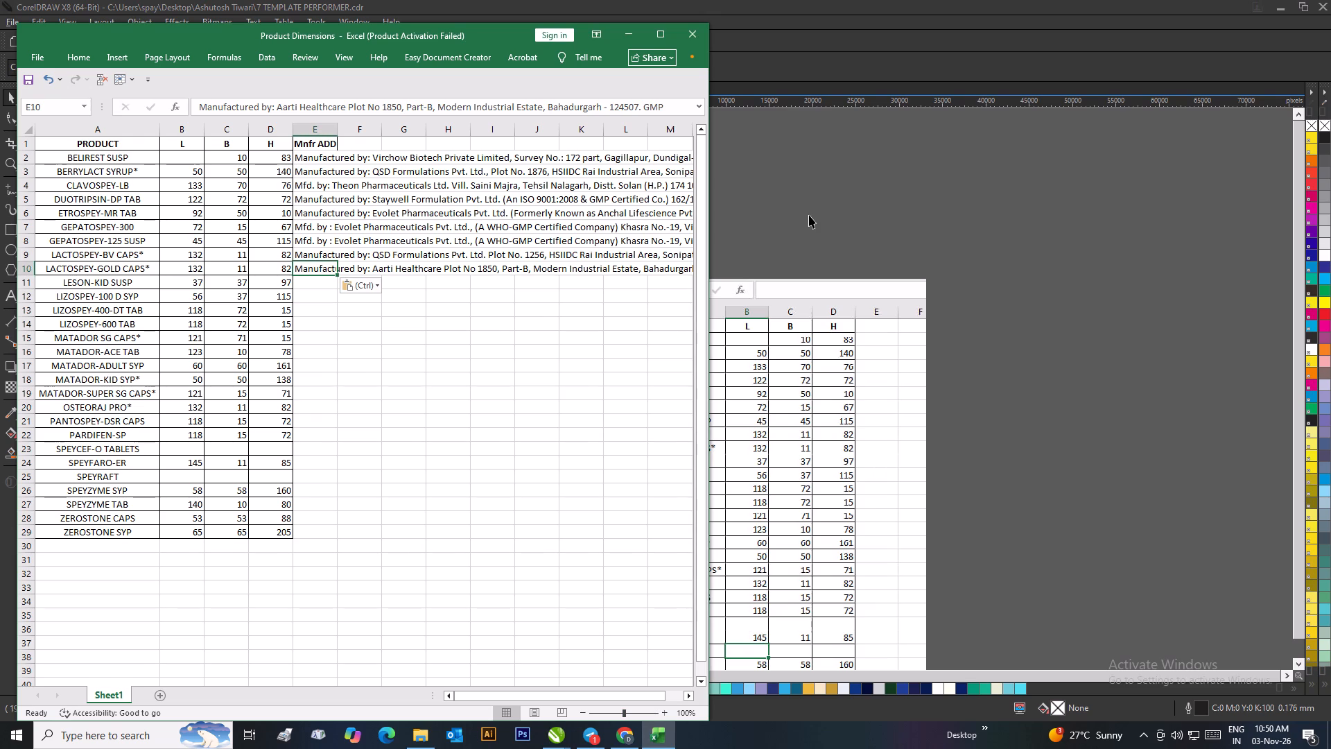
click(840, 208)
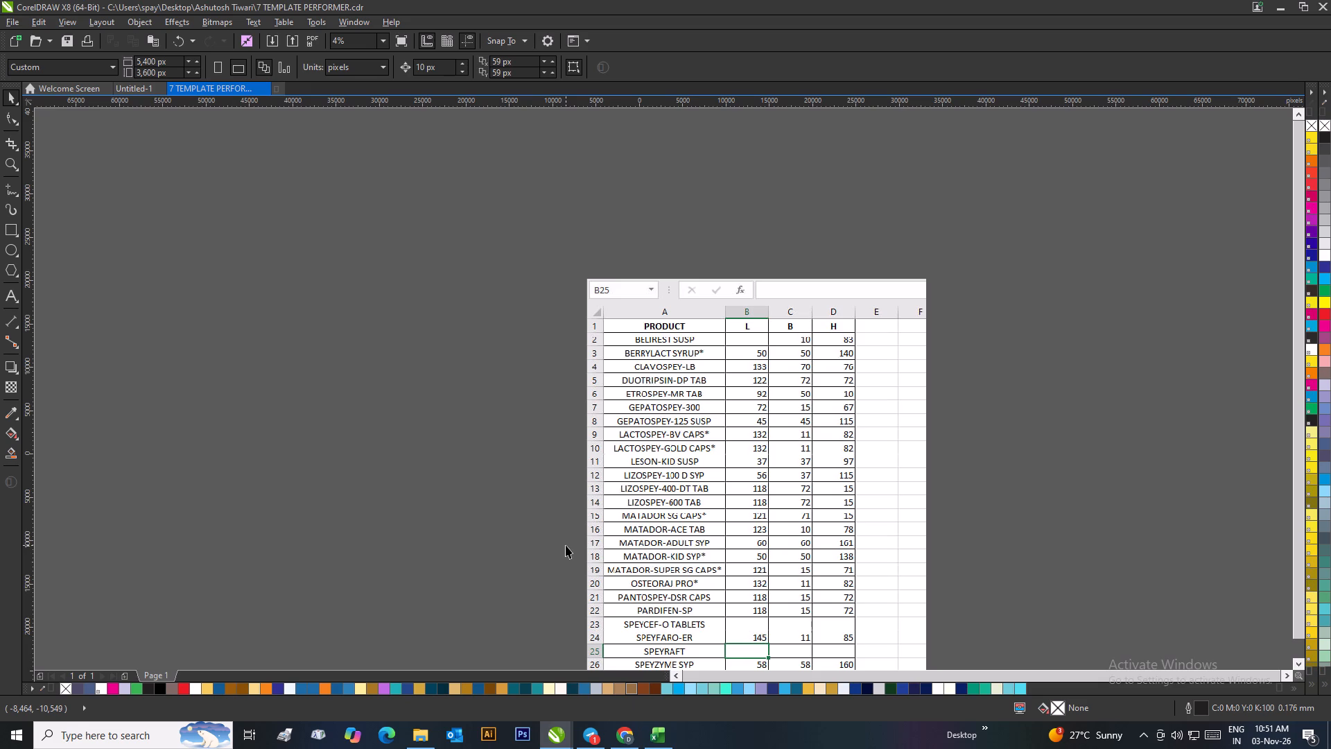
key(ctrl+o)
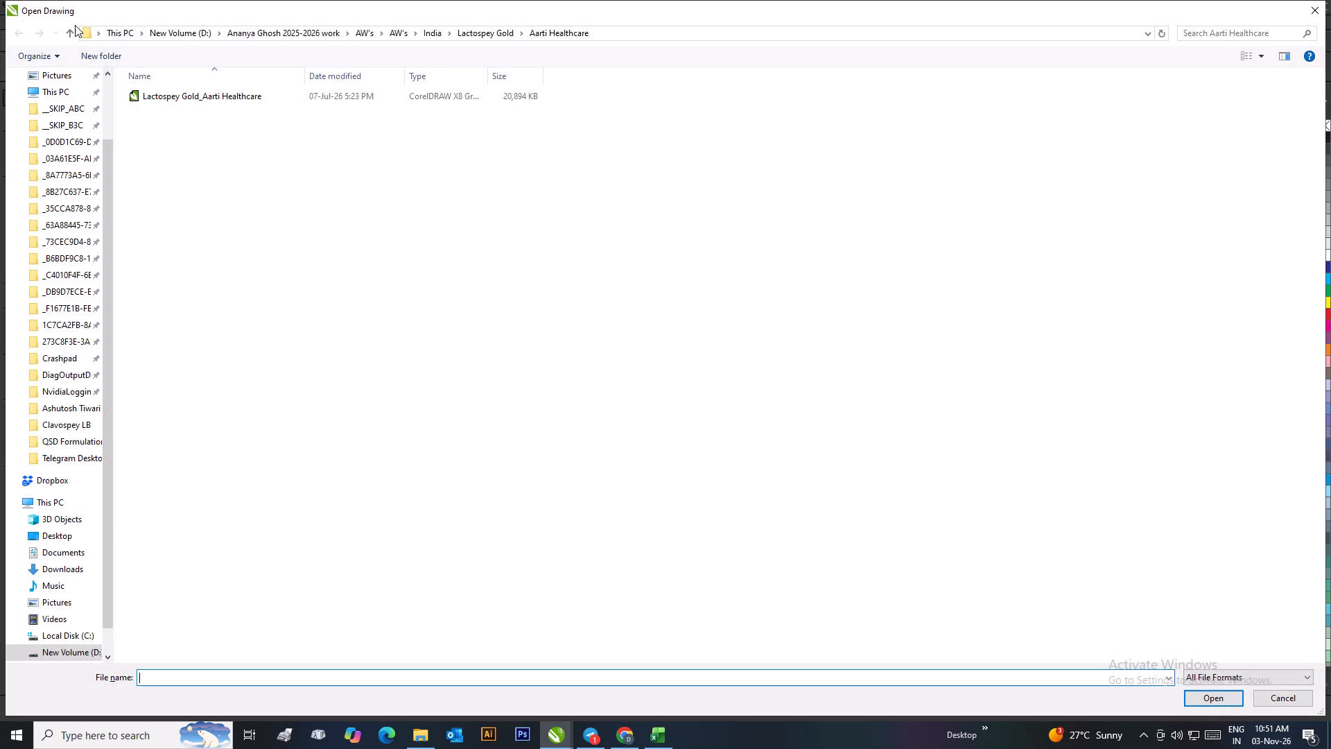
click(75, 25)
click(76, 26)
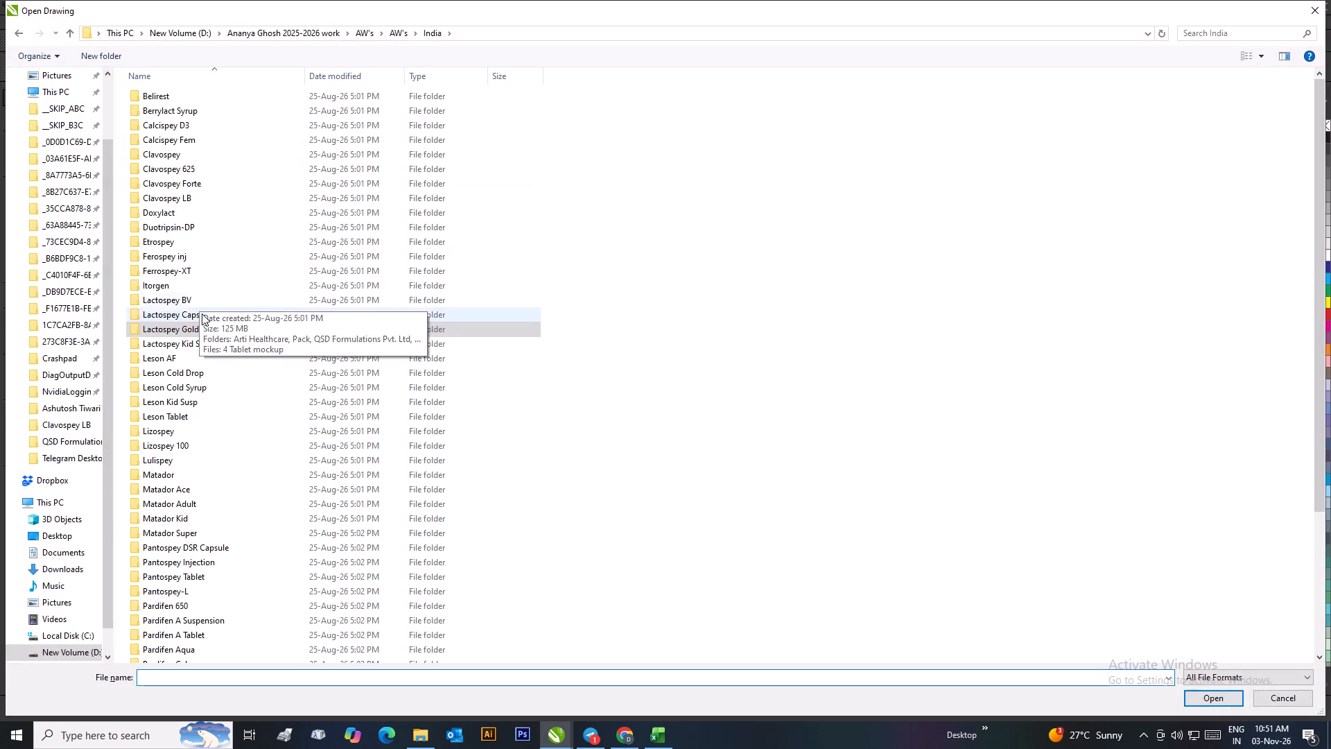
double_click(177, 404)
double_click(203, 100)
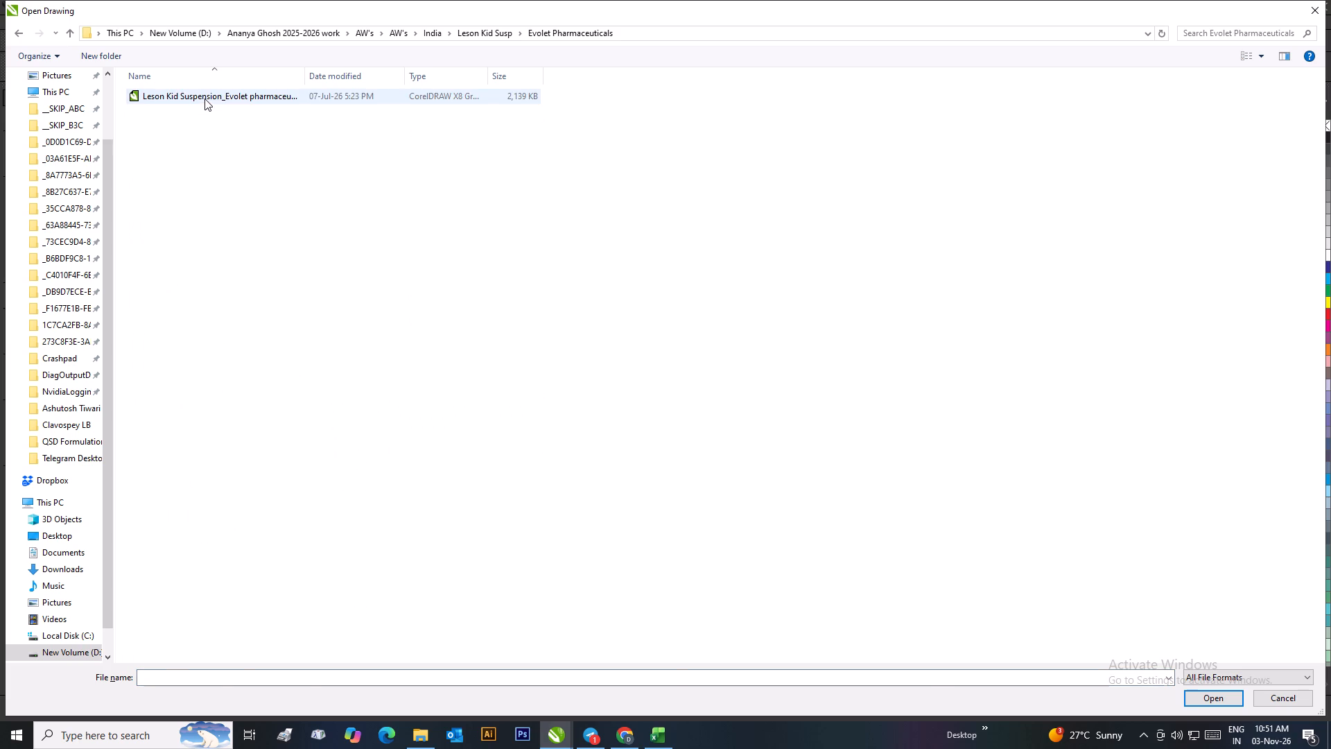
double_click(218, 98)
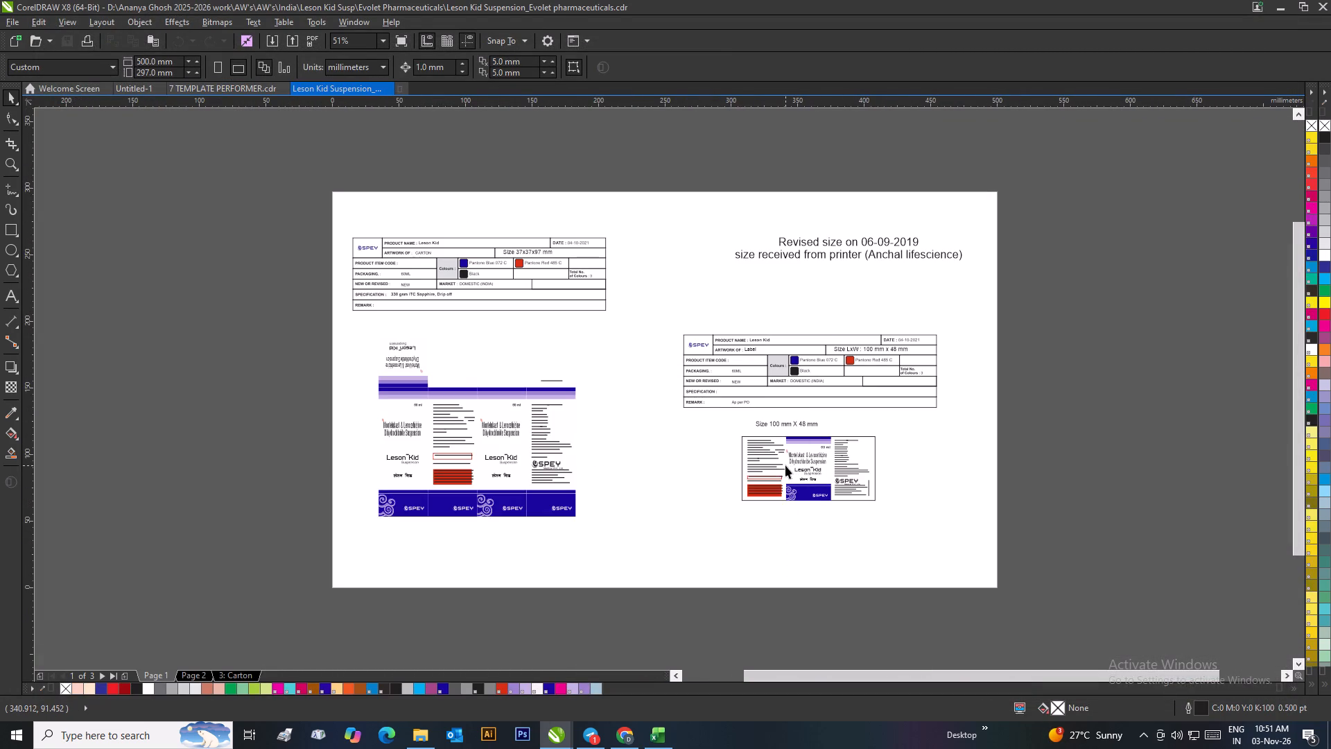
Copy the full Evolet Pharmaceuticals manufacturer address text from the Leson Kid carton artwork on Page 1.
scroll(785, 465, up, 1)
scroll(724, 401, up, 2)
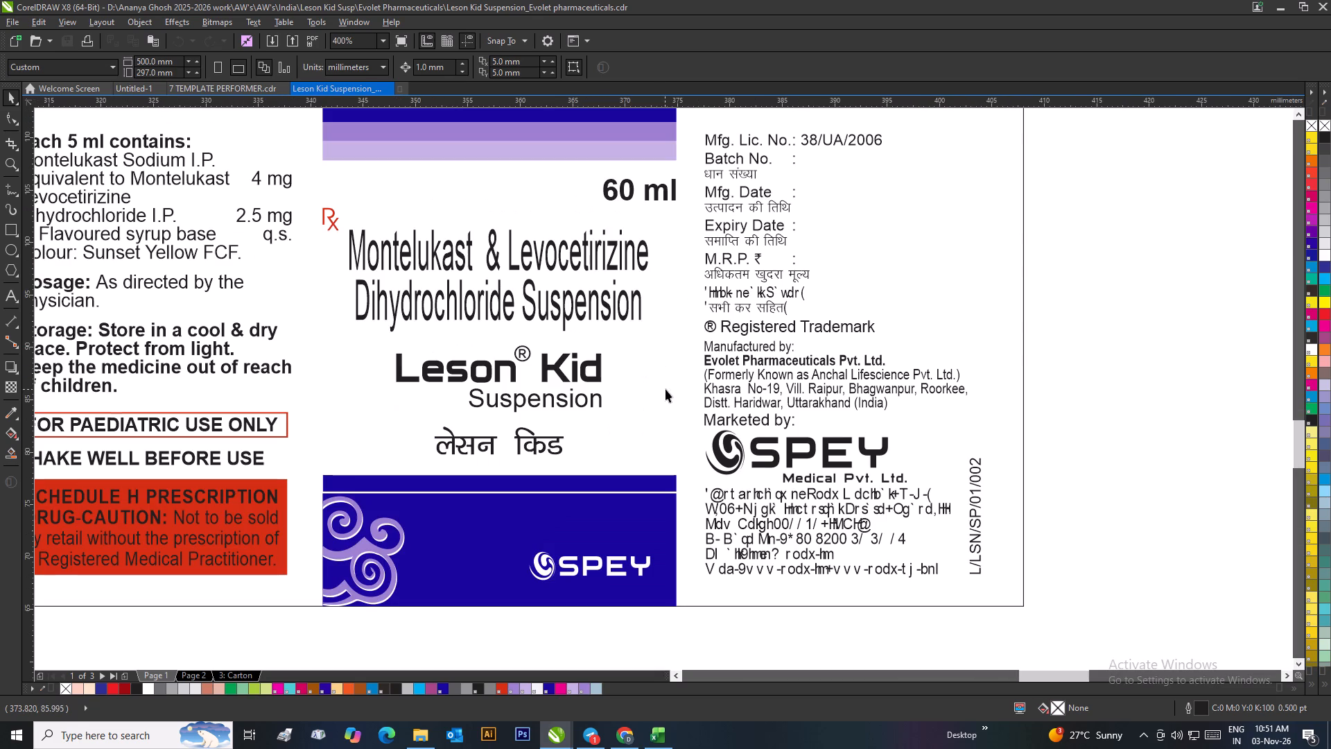
scroll(760, 374, down, 2)
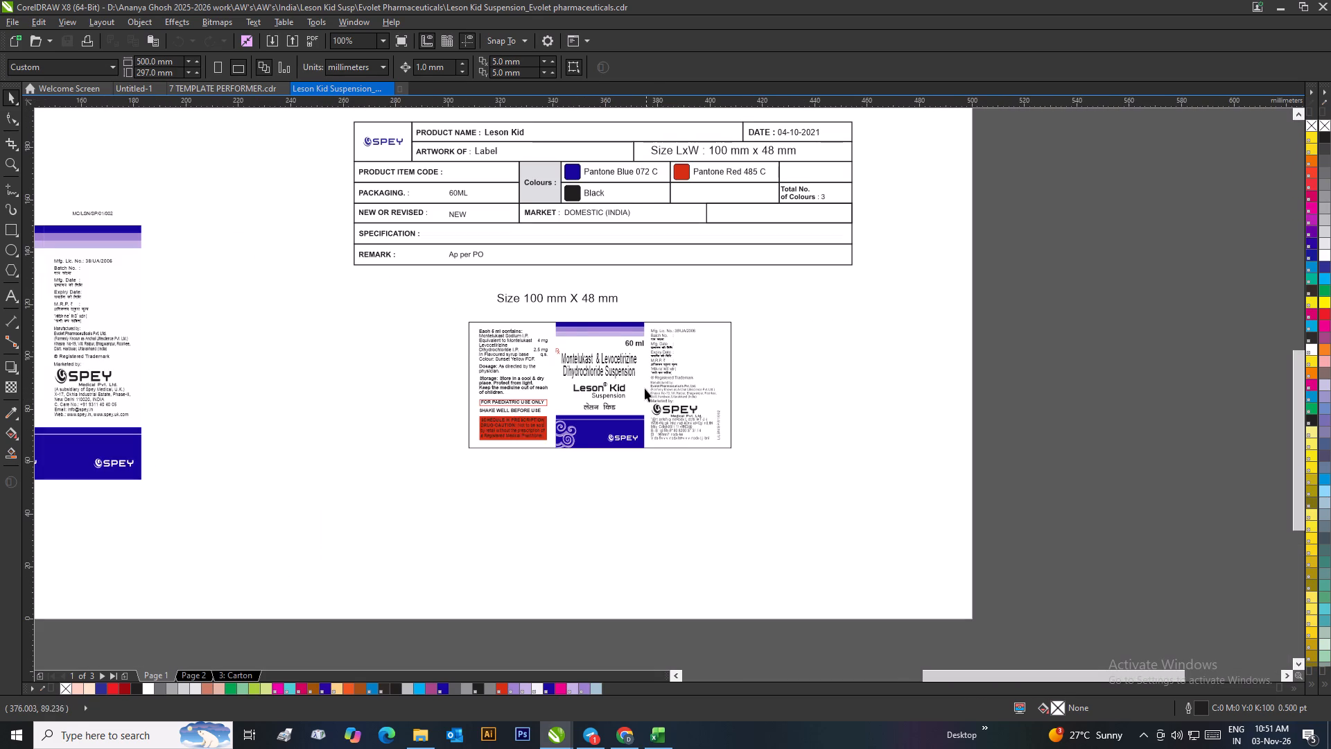
scroll(641, 389, up, 1)
scroll(664, 391, down, 2)
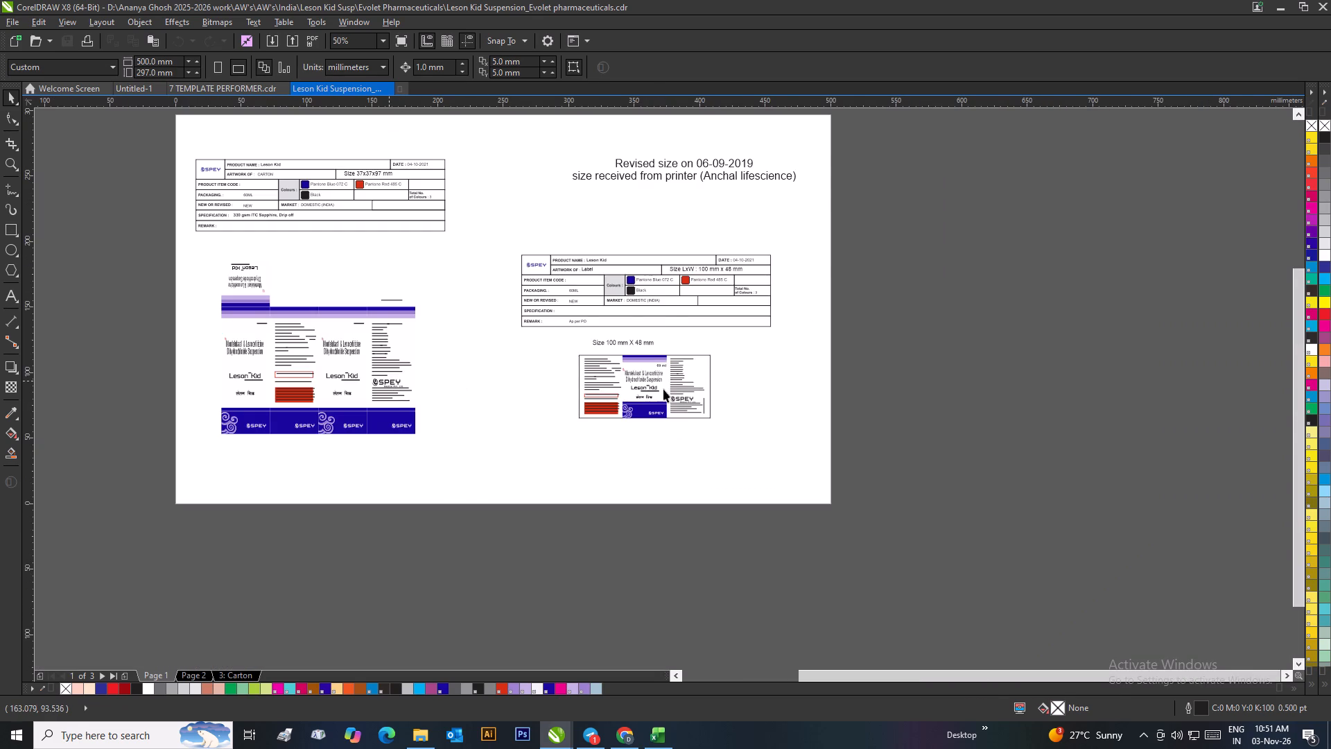
scroll(389, 381, up, 2)
scroll(663, 389, down, 1)
scroll(663, 389, up, 1)
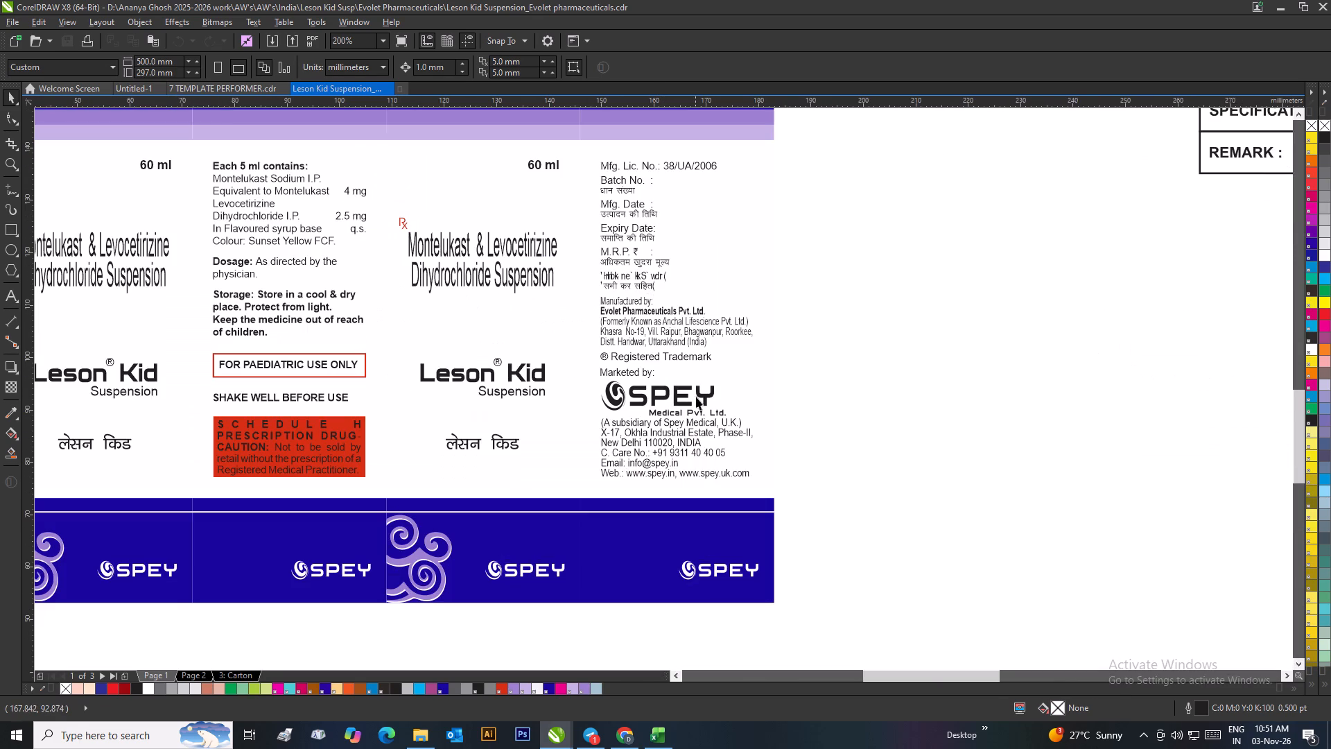
scroll(695, 327, up, 1)
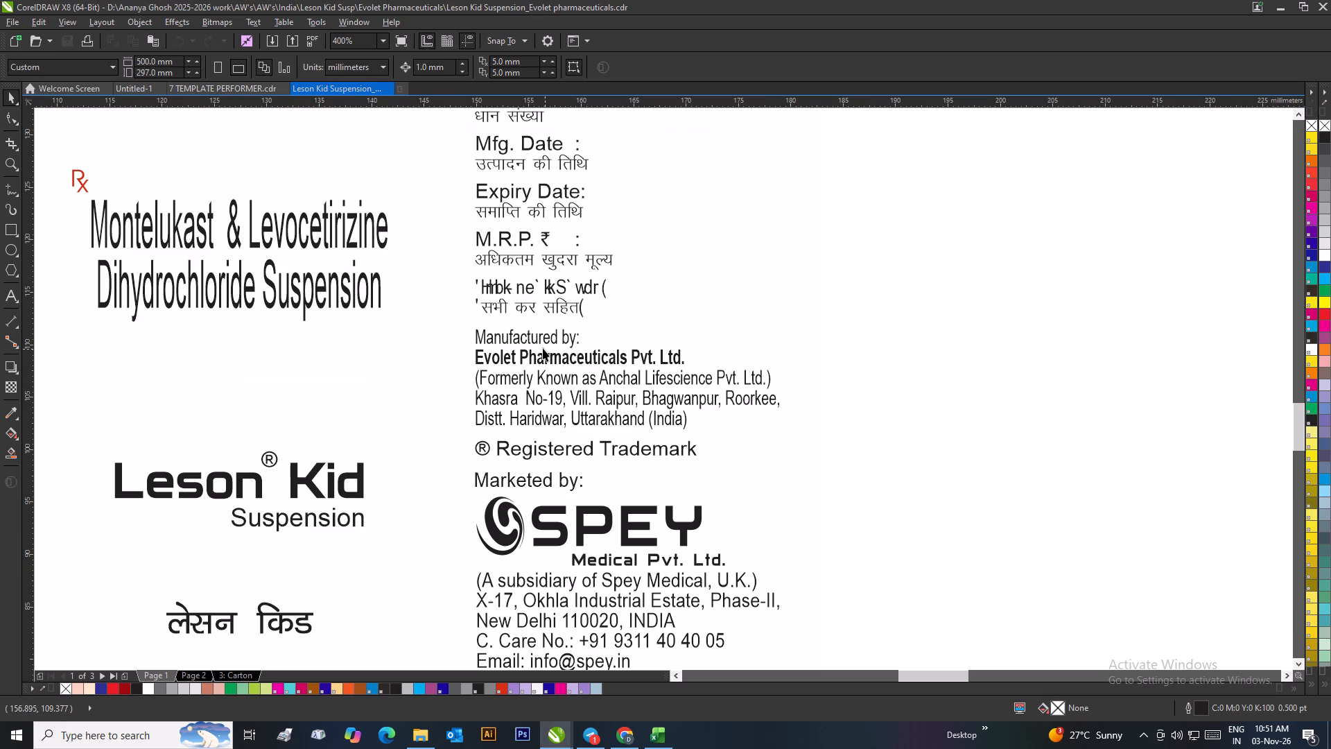
double_click(533, 341)
key(ctrl+a)
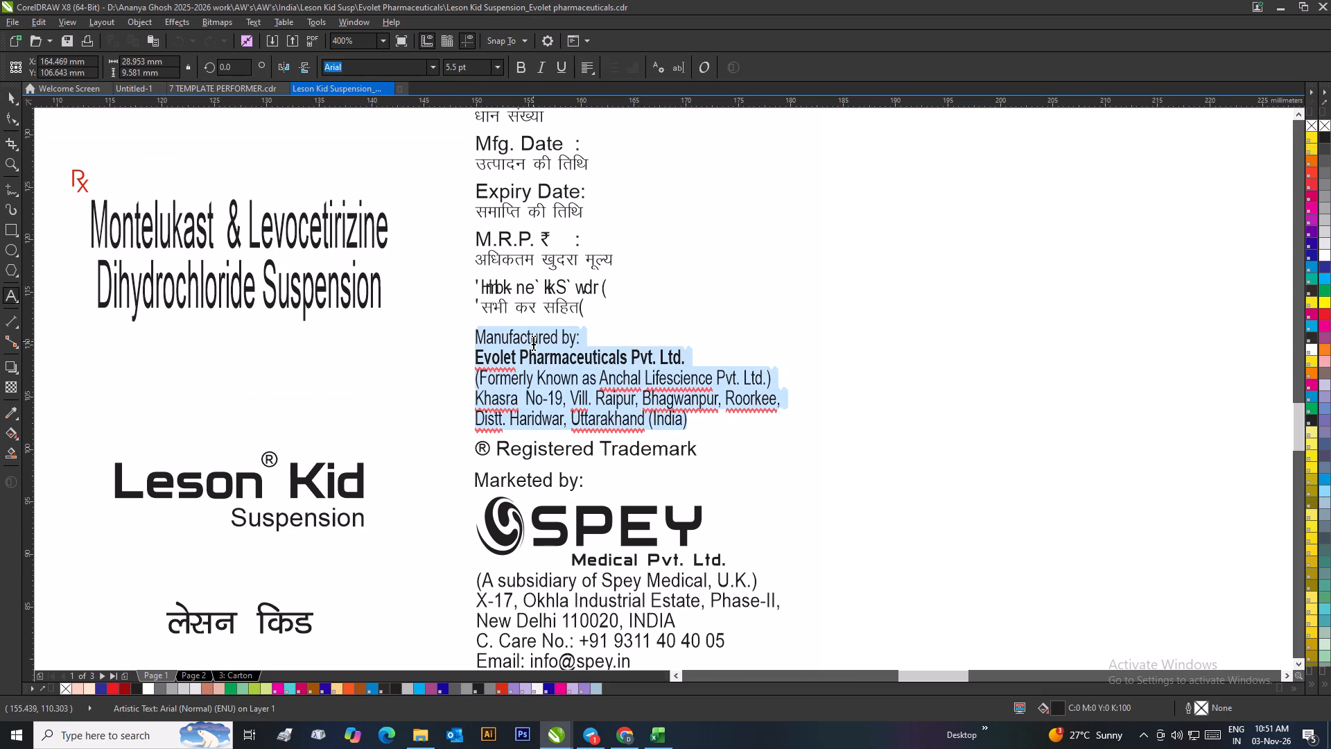
right_click(533, 341)
click(577, 412)
Paste the copied manufacturer address as new text in the blank area below the Leson Kid carton.
scroll(639, 389, down, 2)
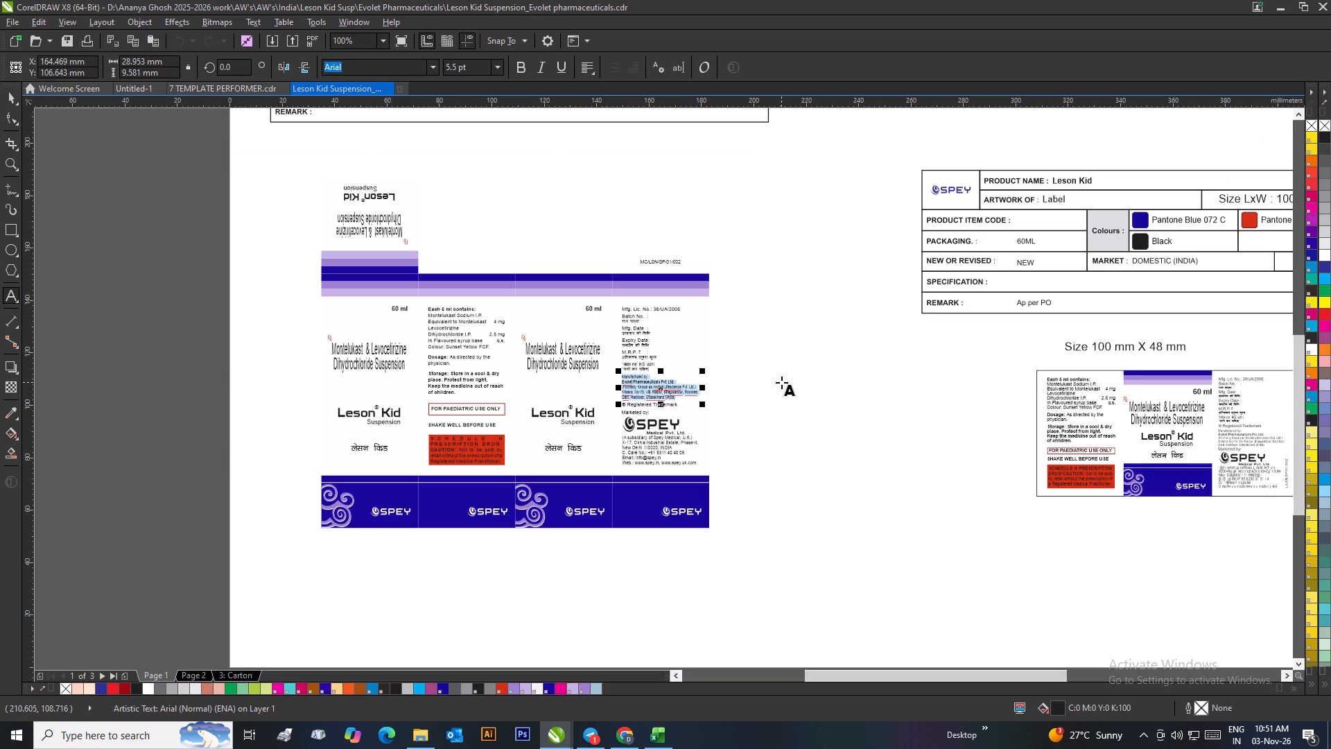
click(679, 573)
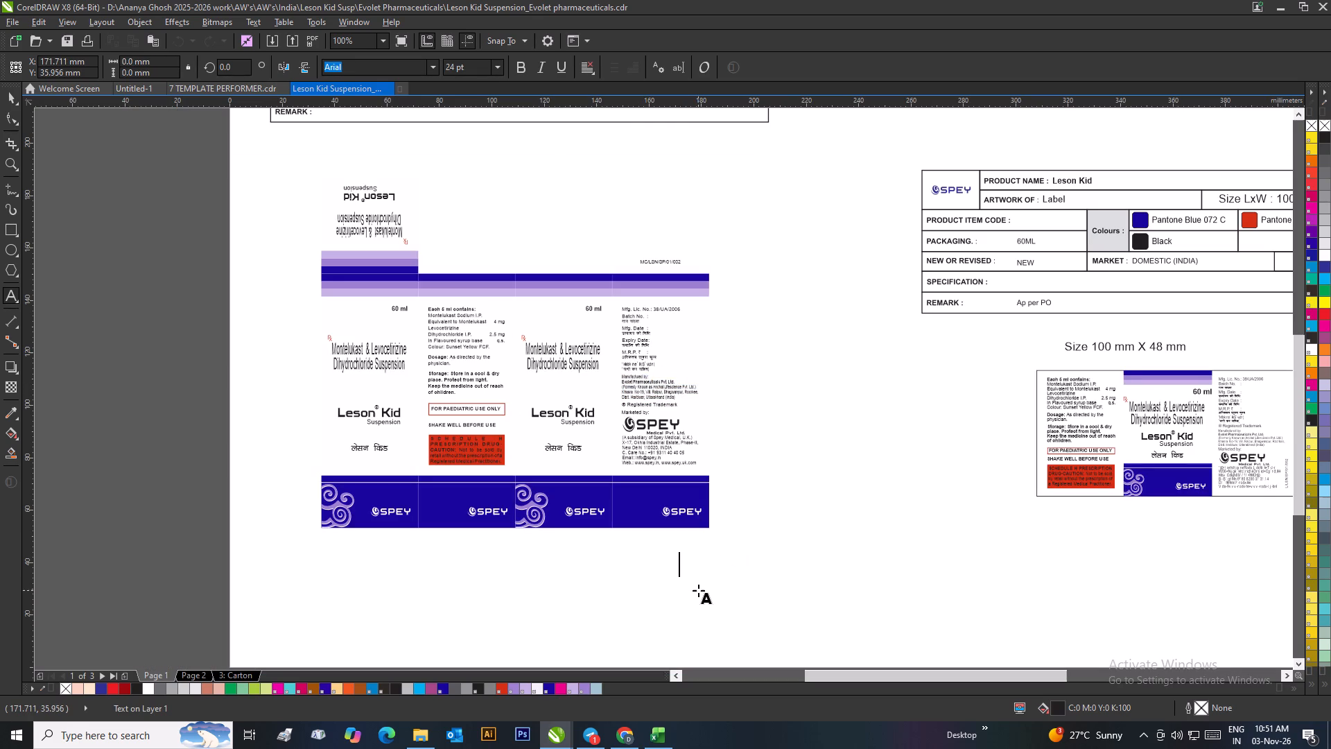
key(ctrl+v)
Join the pasted address into one continuous line, keeping single spaces before Evolet, (Formerly Known, Khasra and Distt.
scroll(712, 582, up, 1)
scroll(638, 379, up, 1)
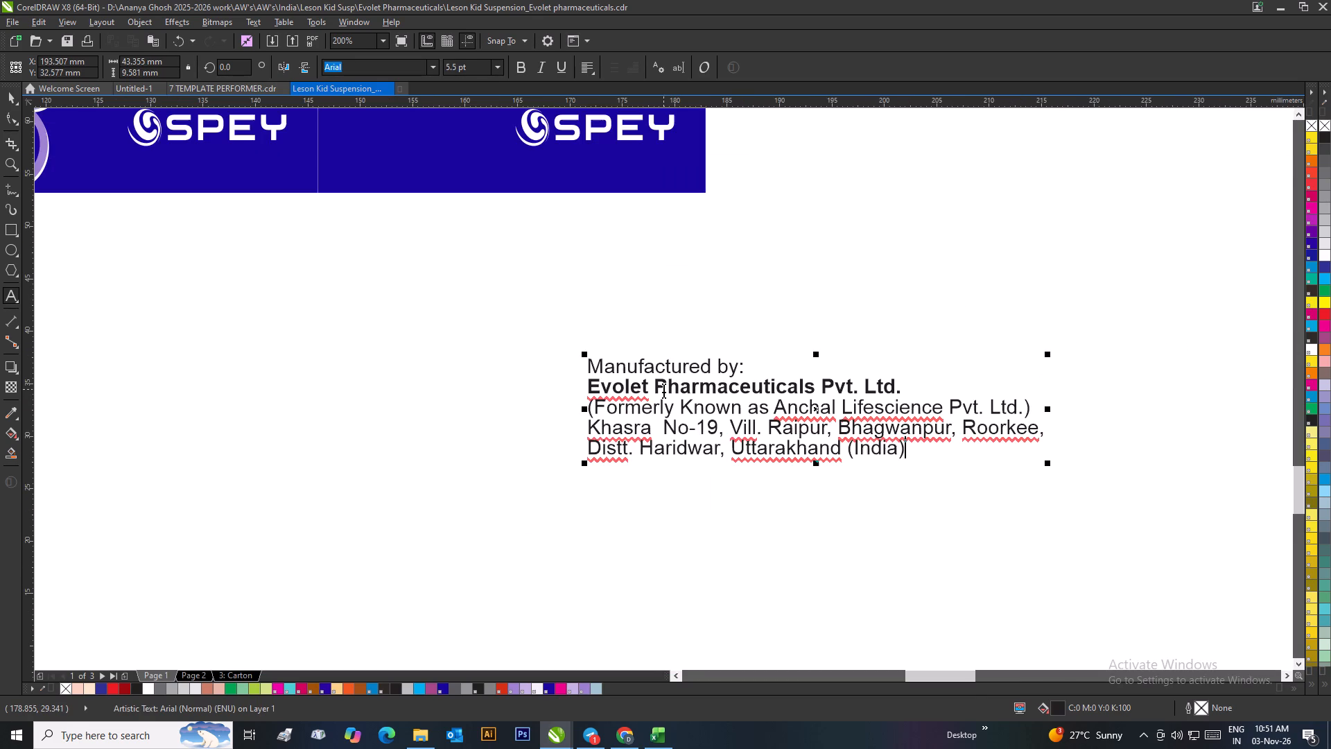
click(590, 447)
key(BackSpace)
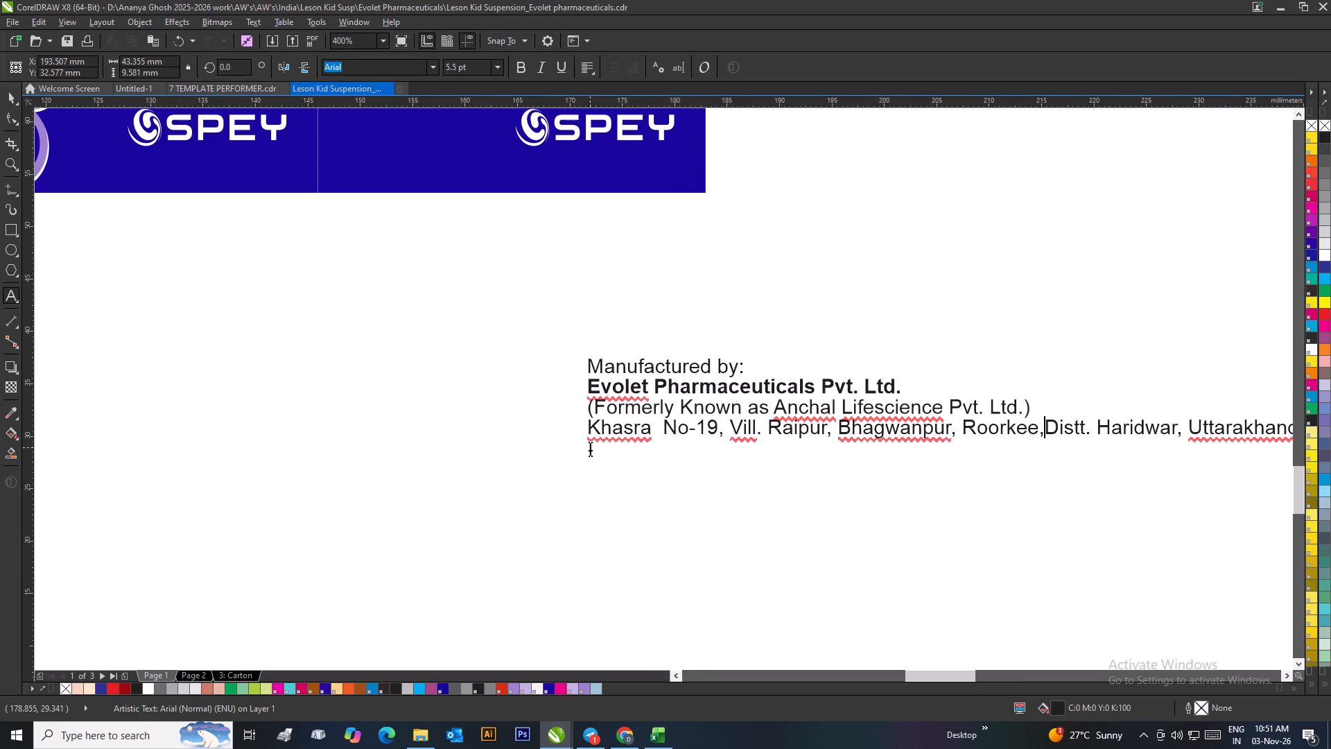
key(space)
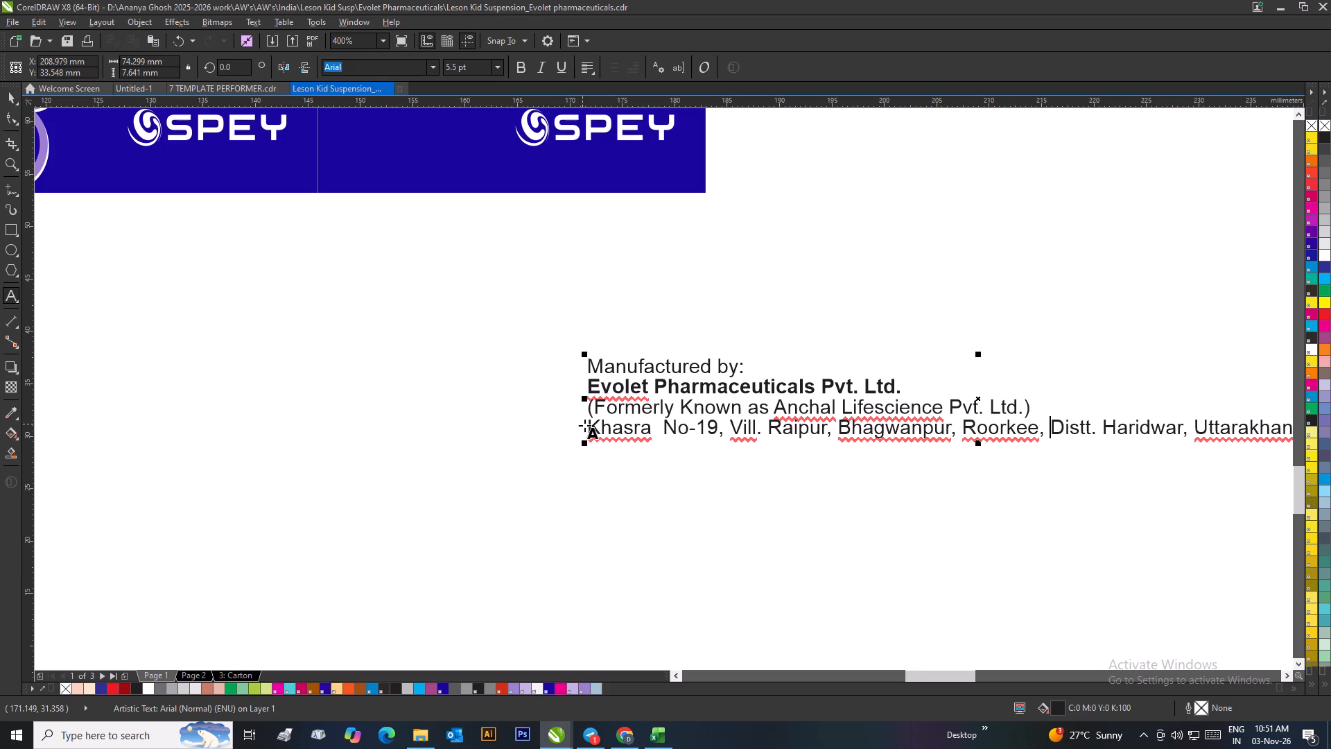
click(593, 431)
key(BackSpace)
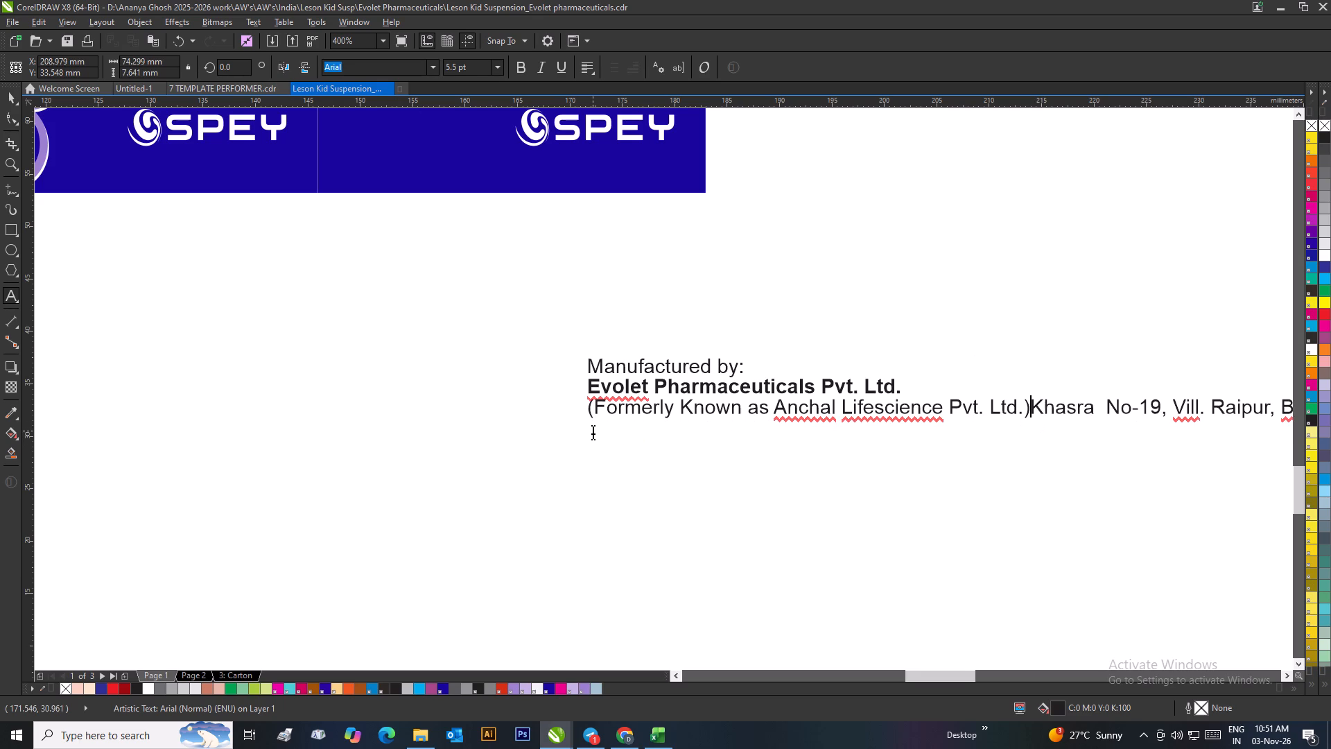
key(m)
key(BackSpace)
key(space)
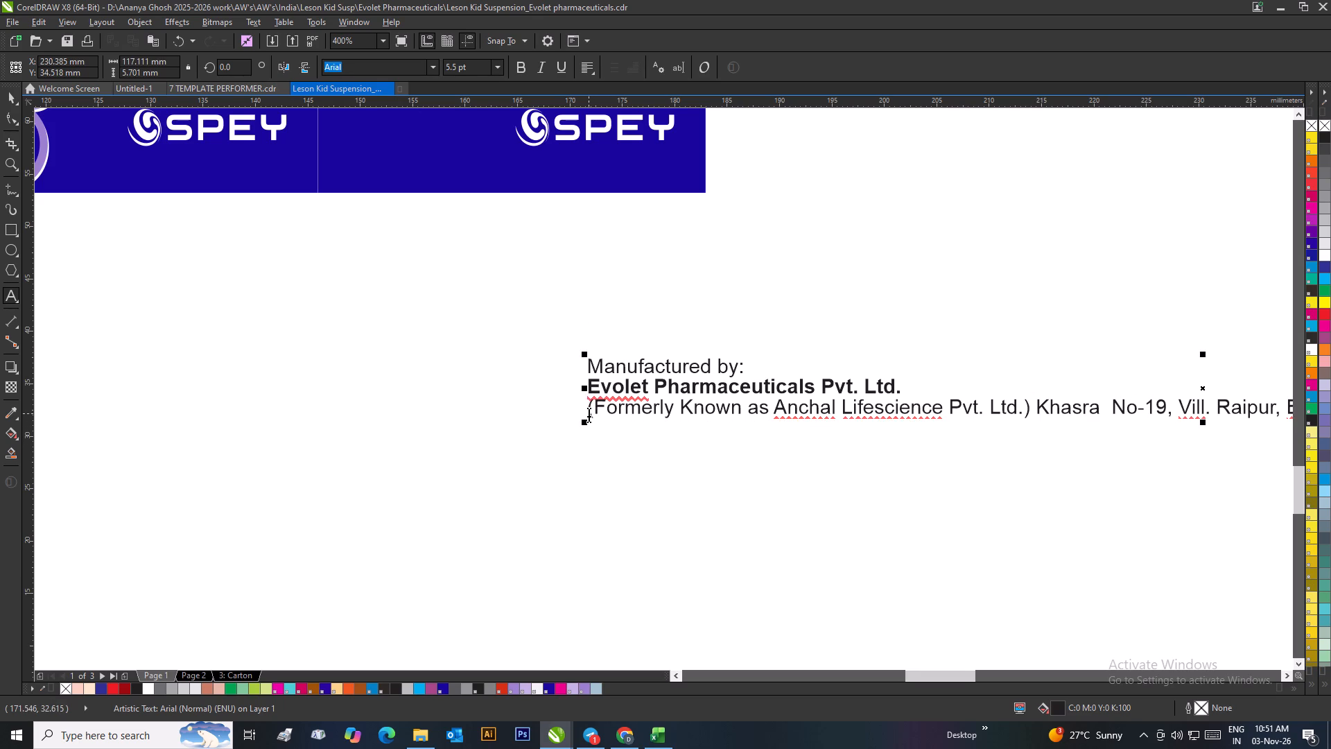
click(589, 413)
key(BackSpace)
key(space)
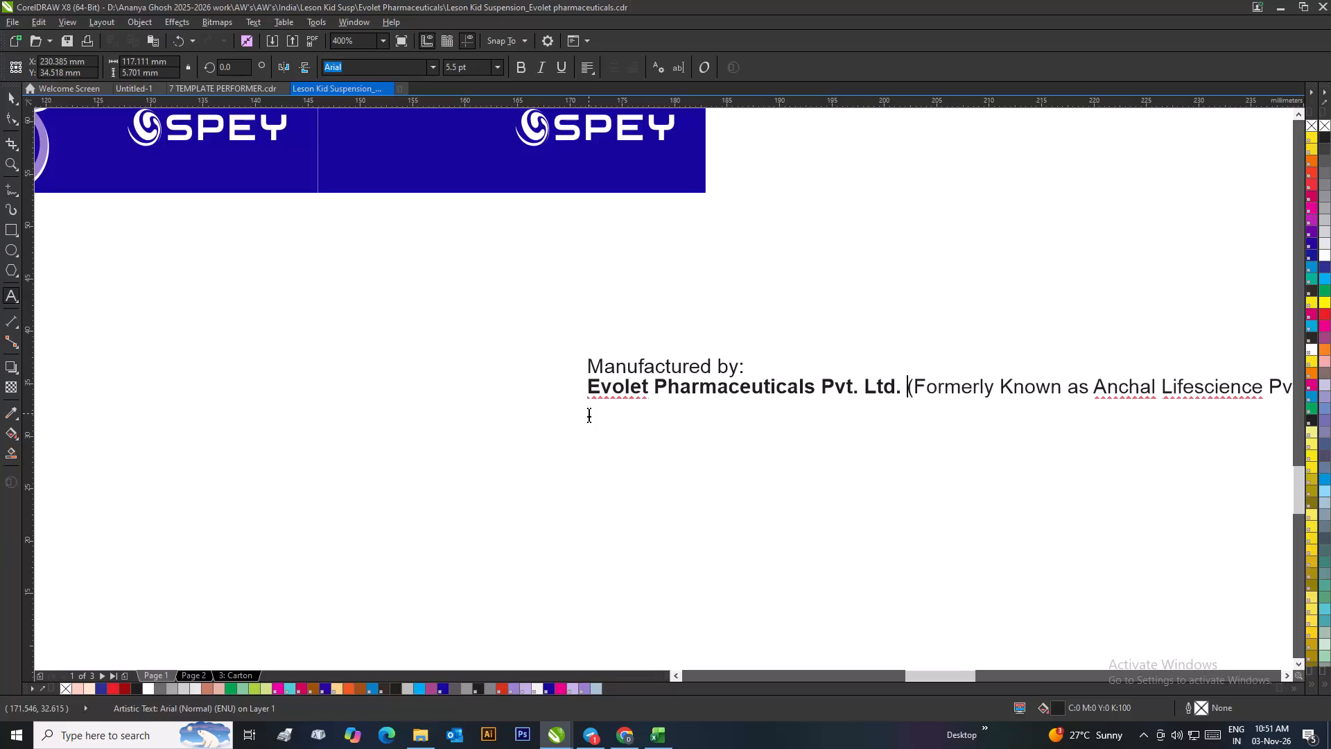
click(589, 382)
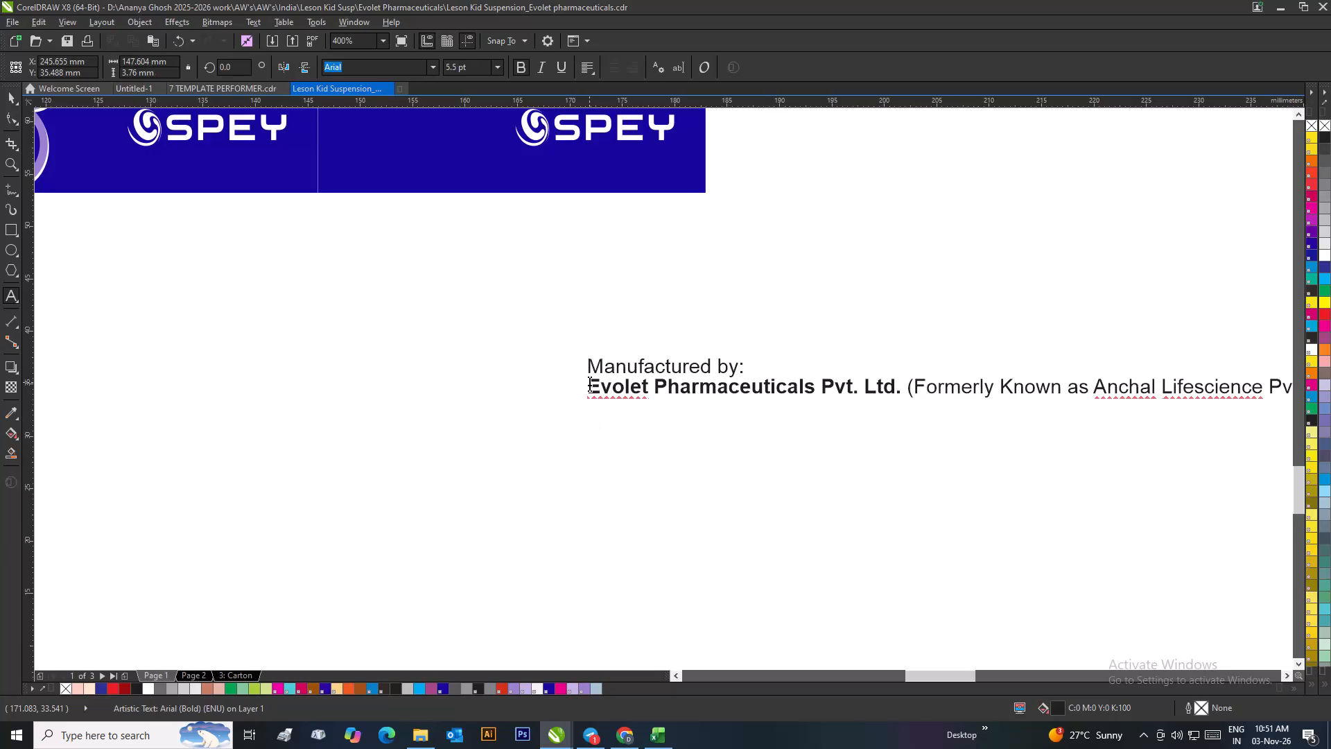
key(BackSpace)
key(space)
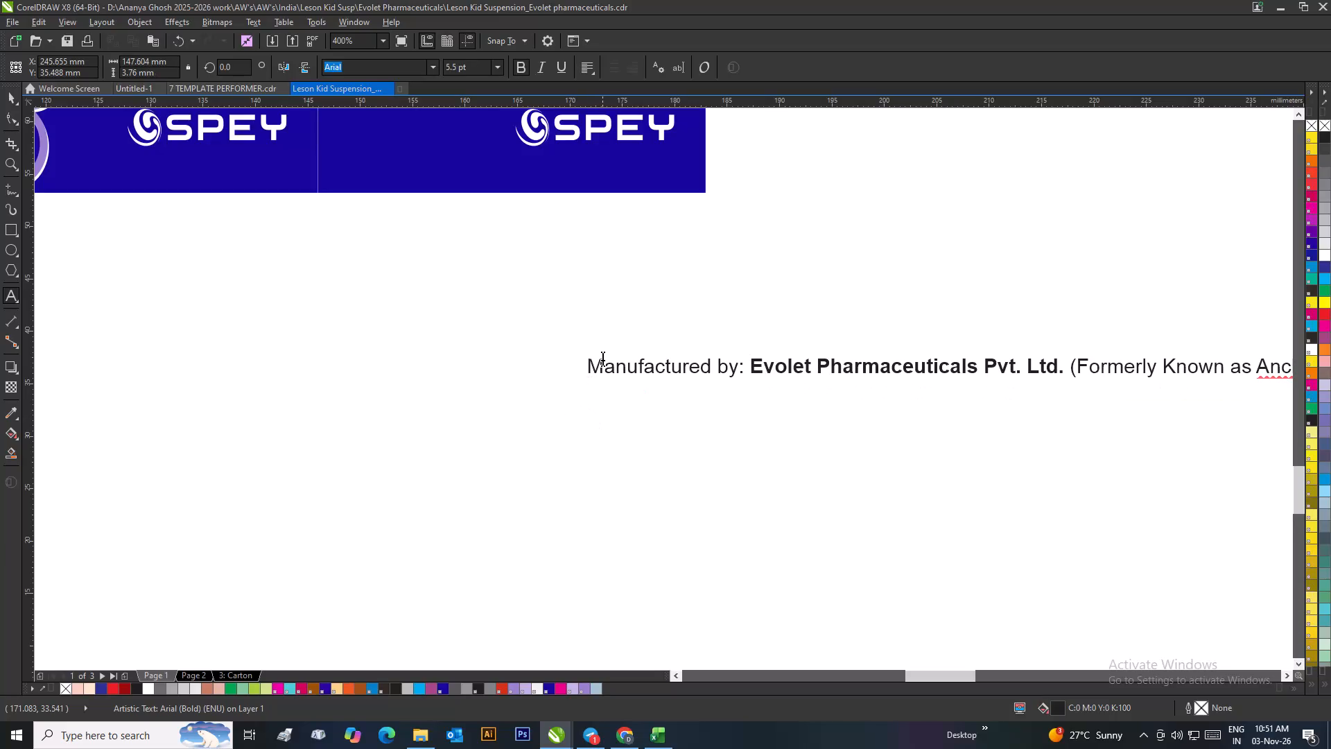
Copy the whole one-line Evolet Pharmaceuticals address and delete the temporary text from the artwork page.
key(ctrl+a)
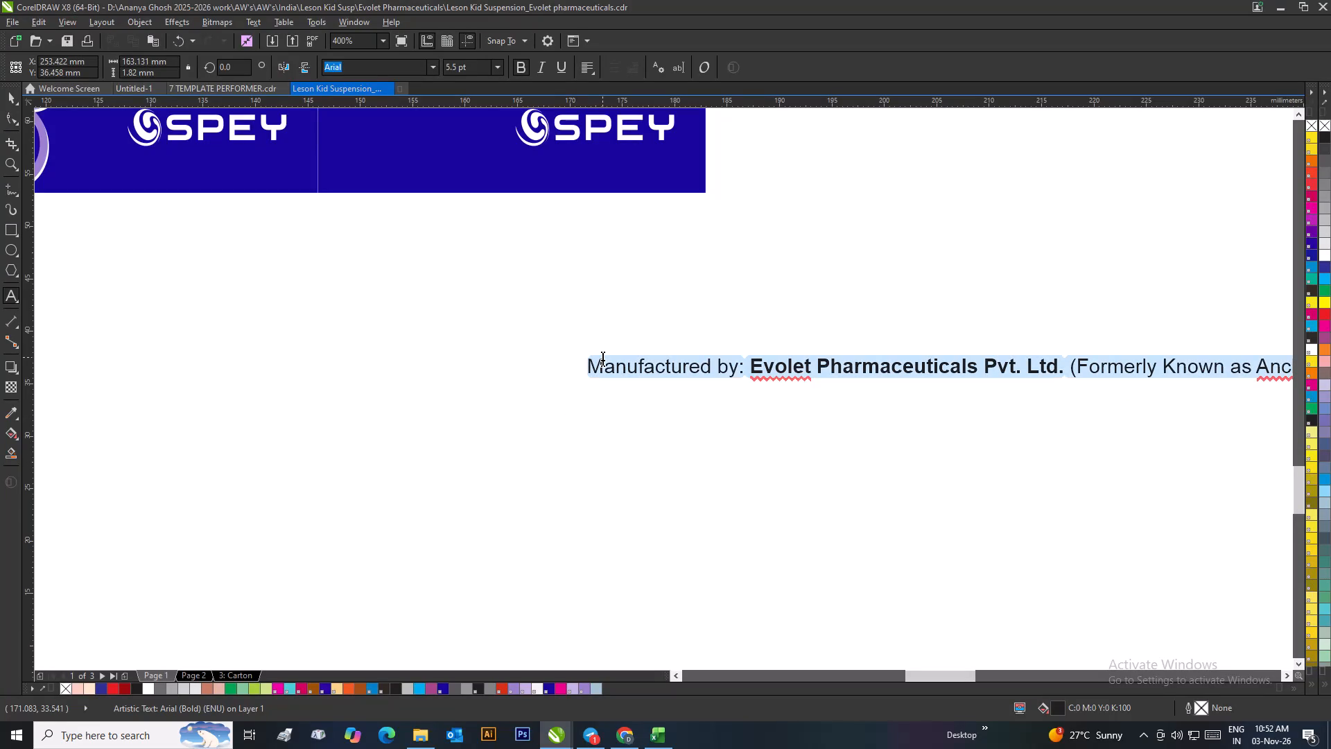
right_click(607, 363)
click(641, 436)
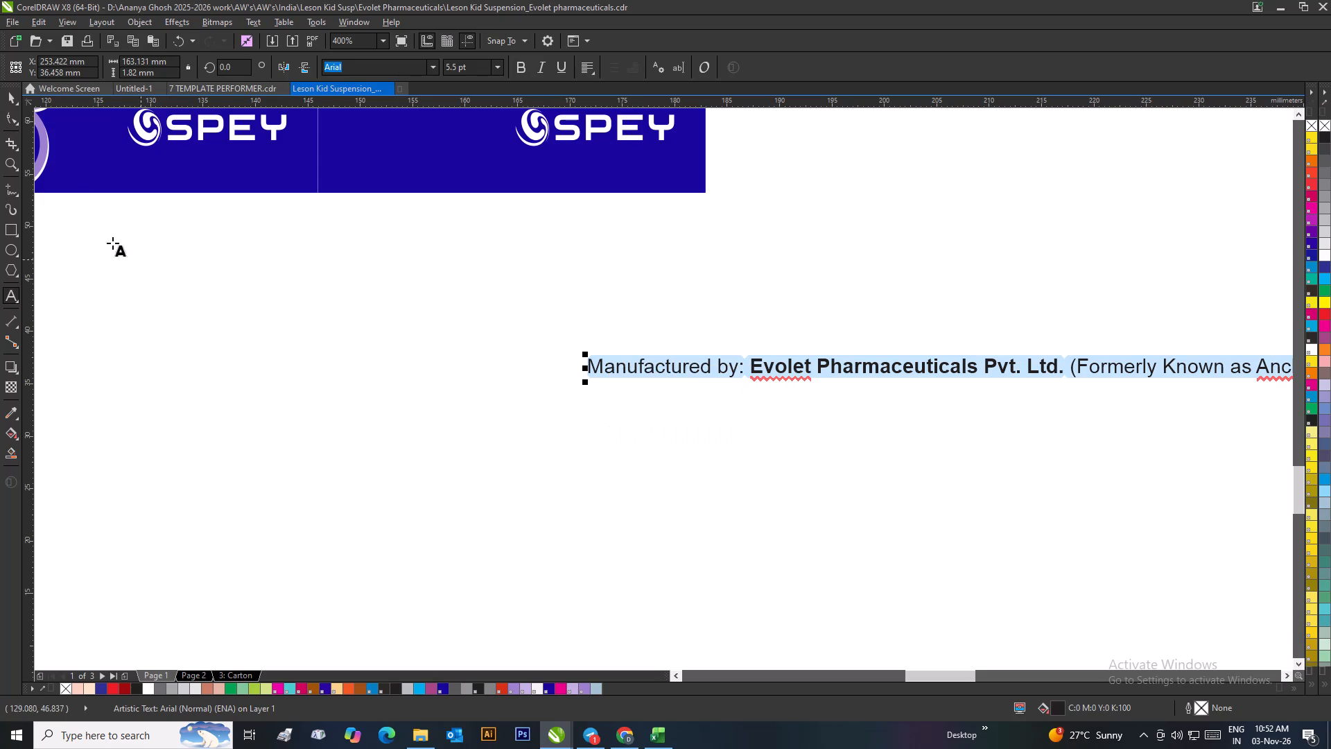
click(15, 97)
key(Delete)
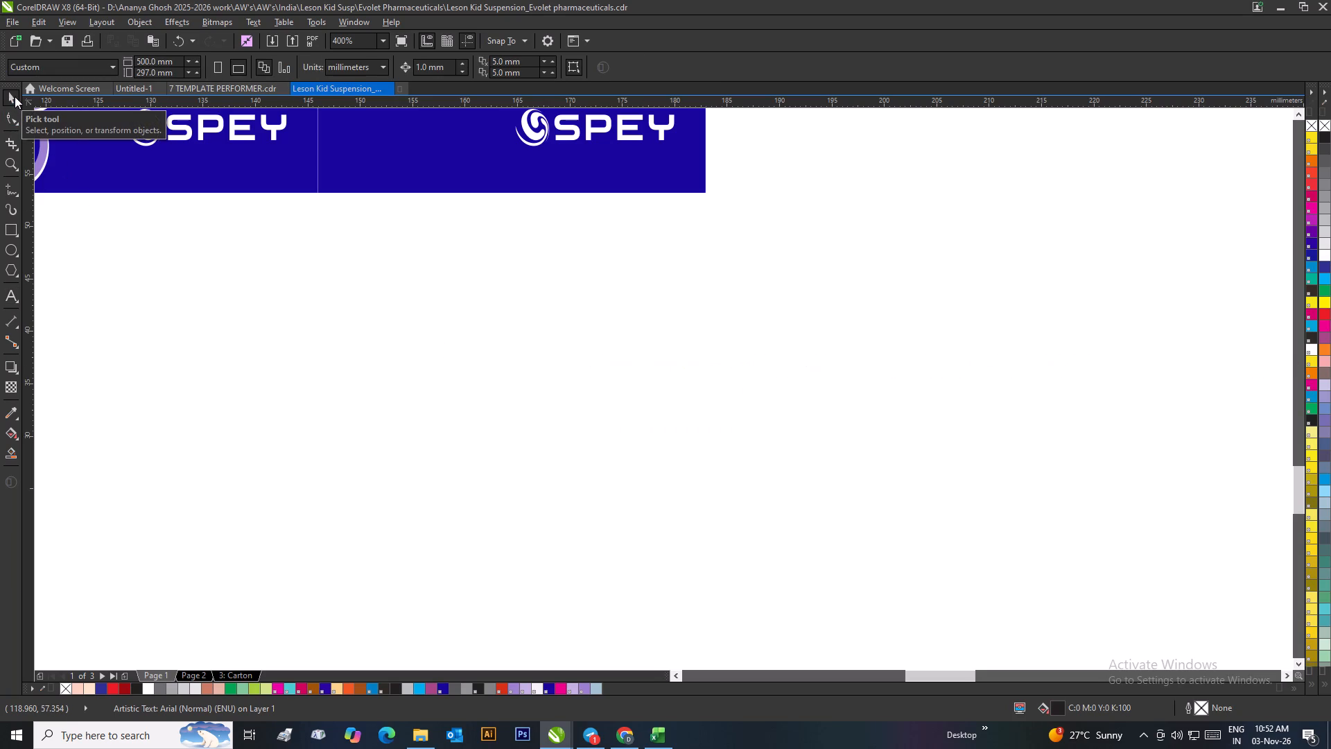
Switch to the Product Dimensions workbook and paste the one-line address into the Mnfr ADD cell of the LESON-KID SUSP row.
click(624, 734)
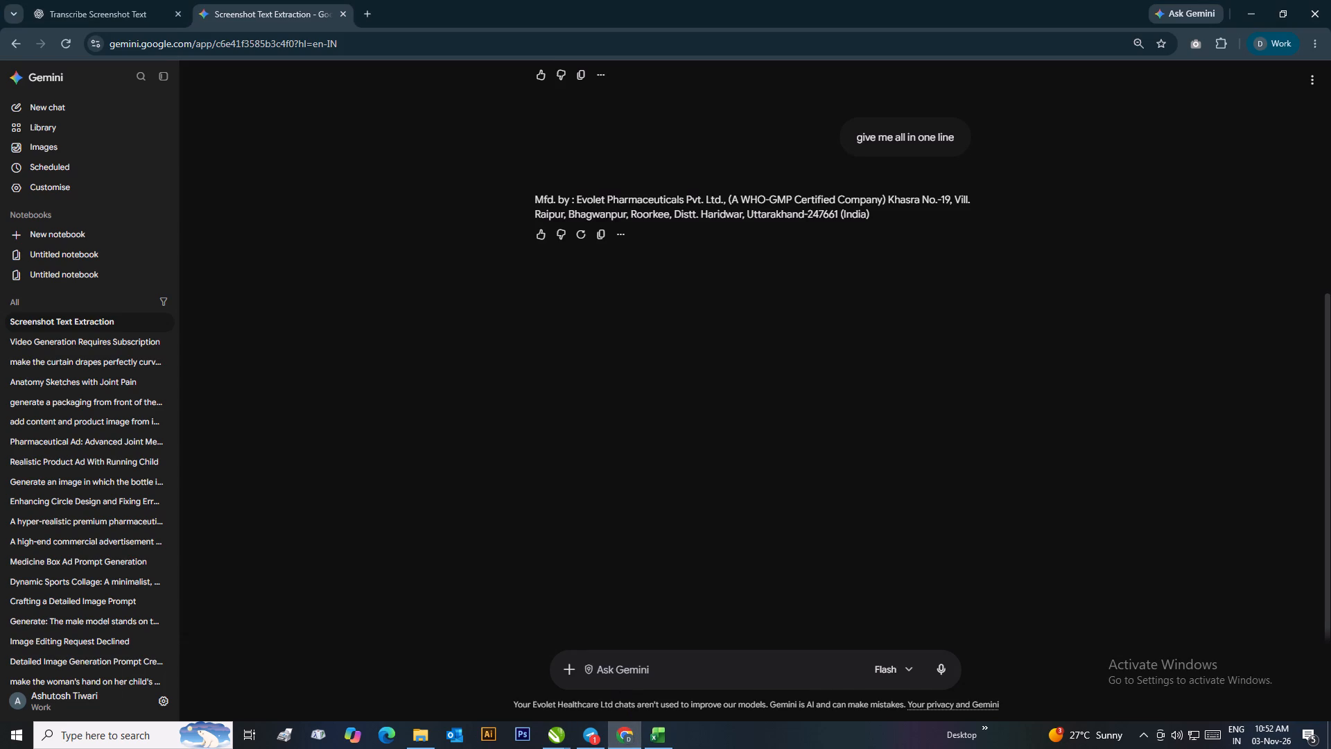
click(653, 734)
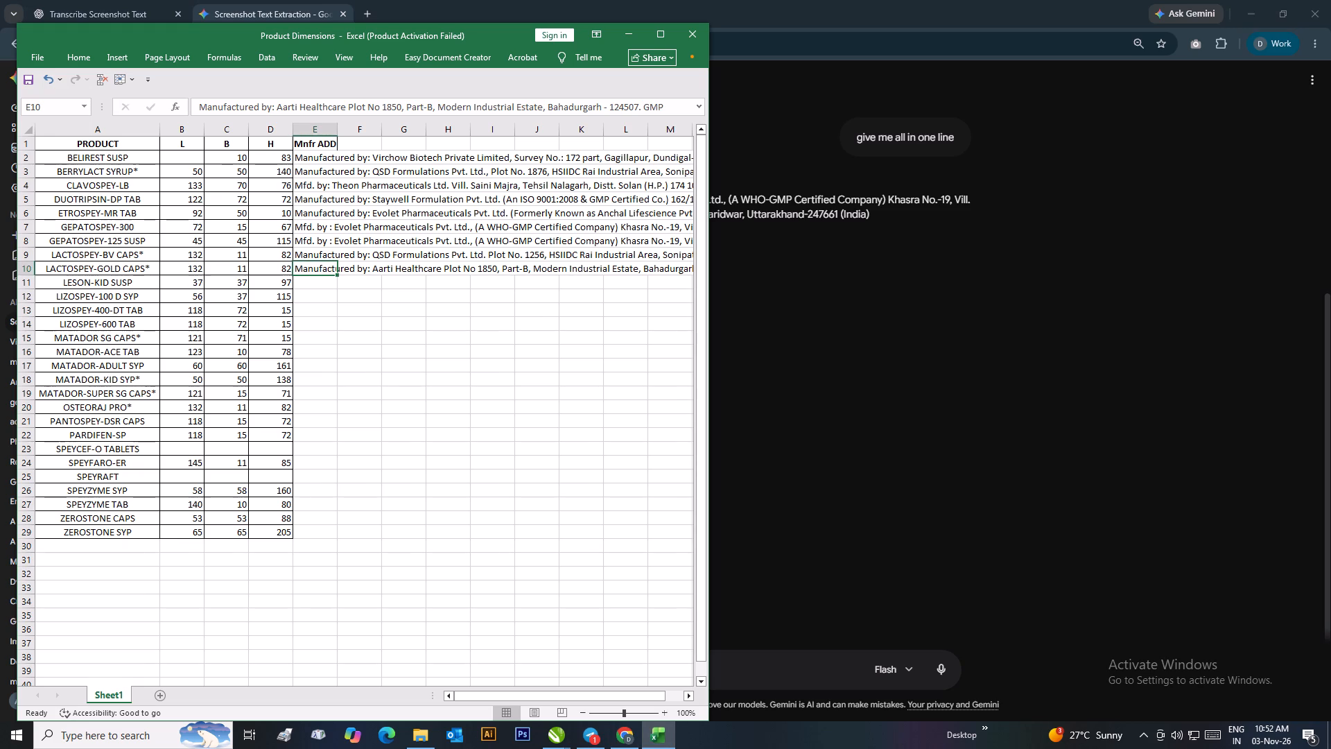
click(321, 285)
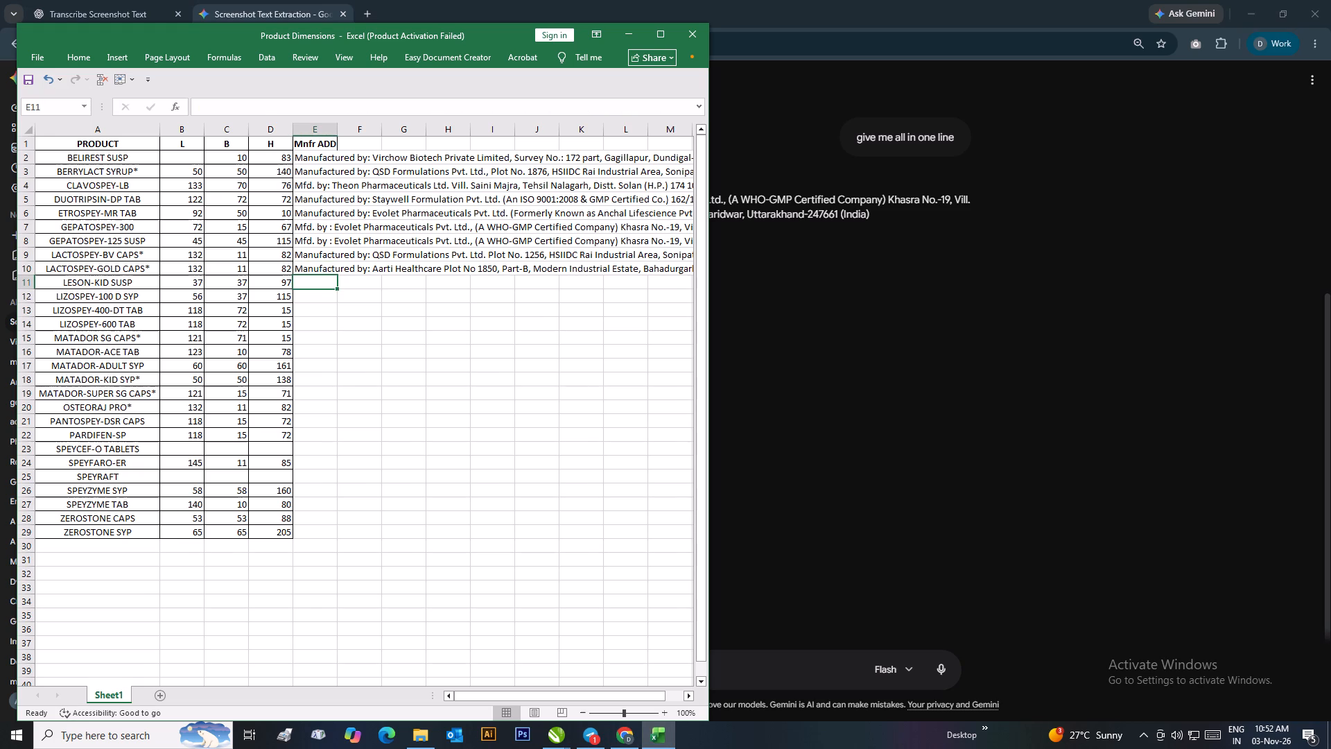
key(ctrl+v)
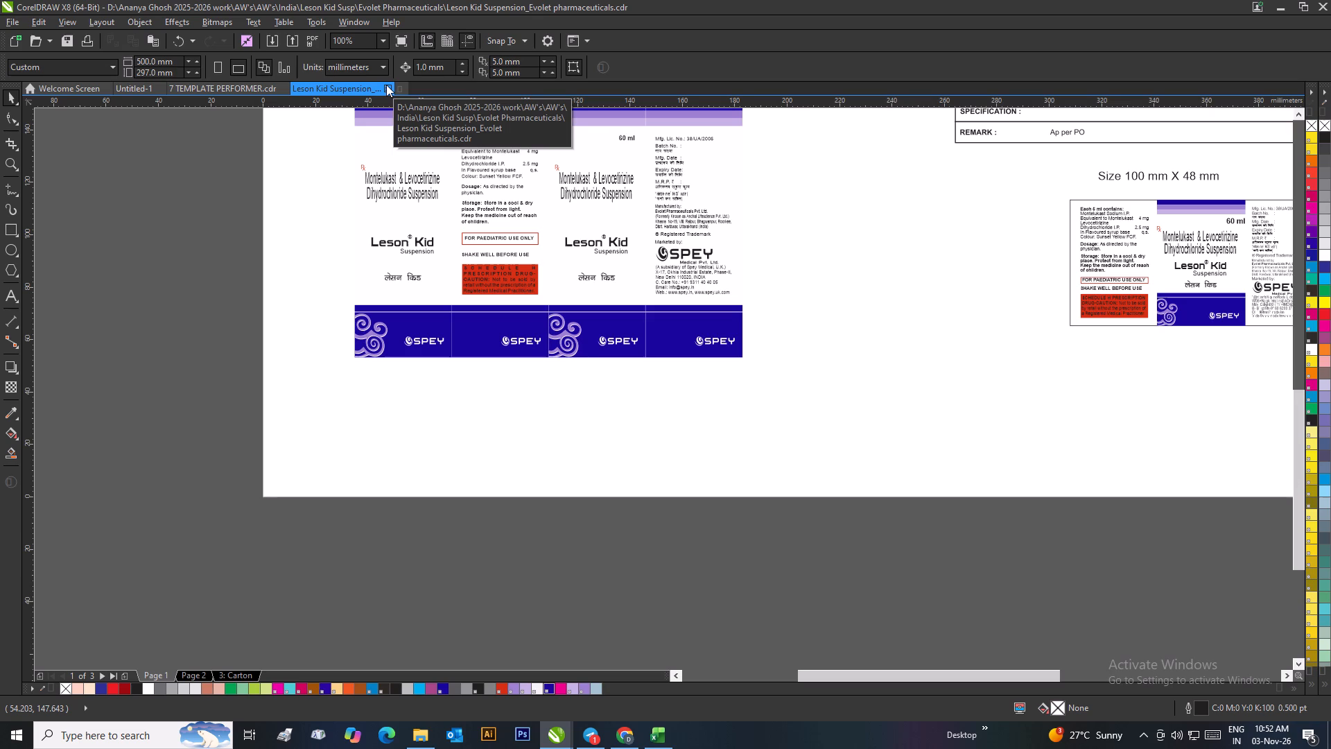
click(386, 85)
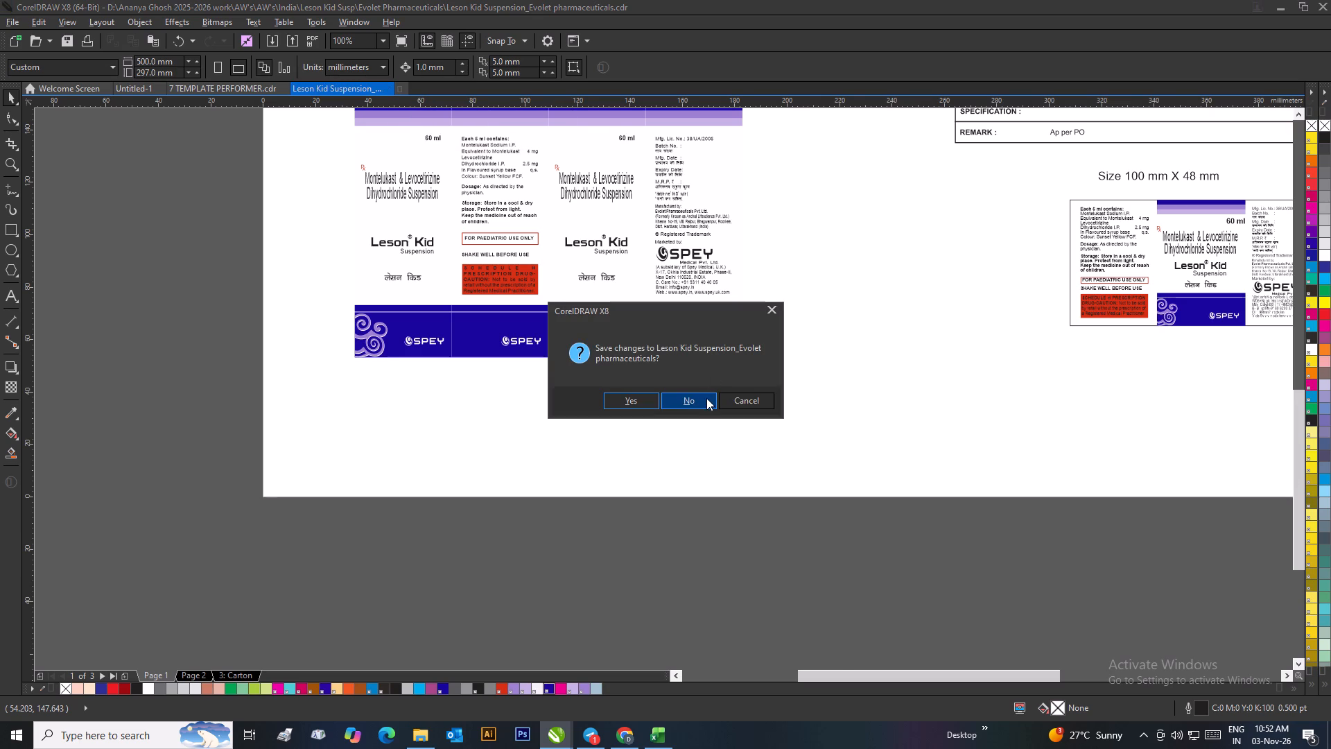
click(699, 397)
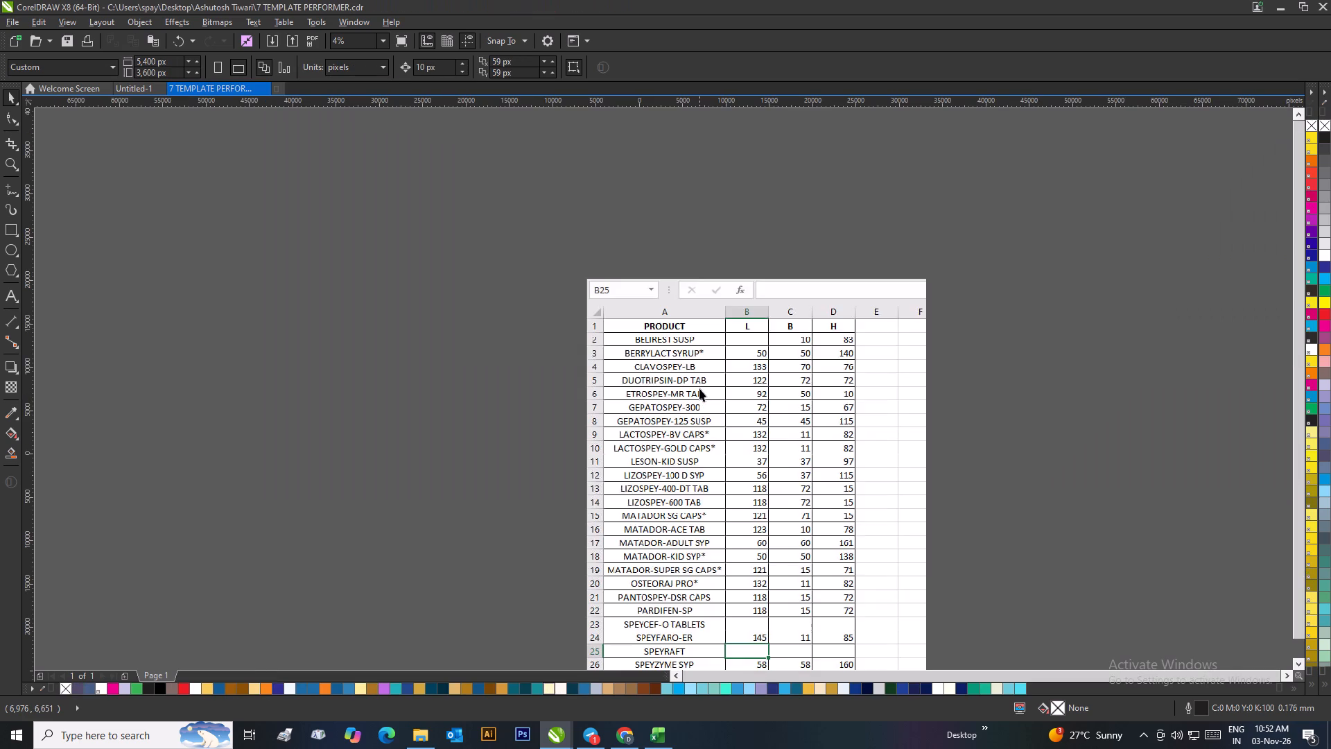
Open the Lizospey 100 carton artwork from the Theon Pharmaceuticals folder inside India's Lizospey 100 folder.
key(ctrl+o)
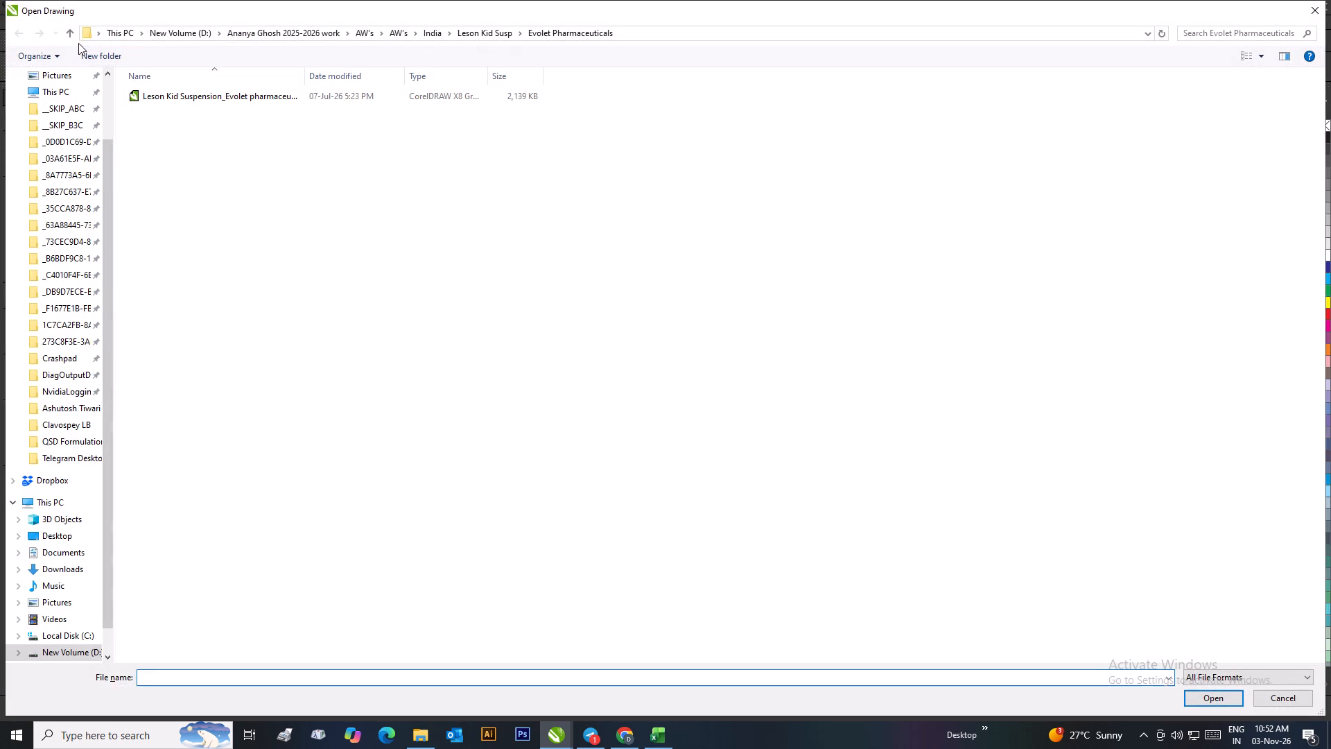
click(70, 33)
click(70, 33)
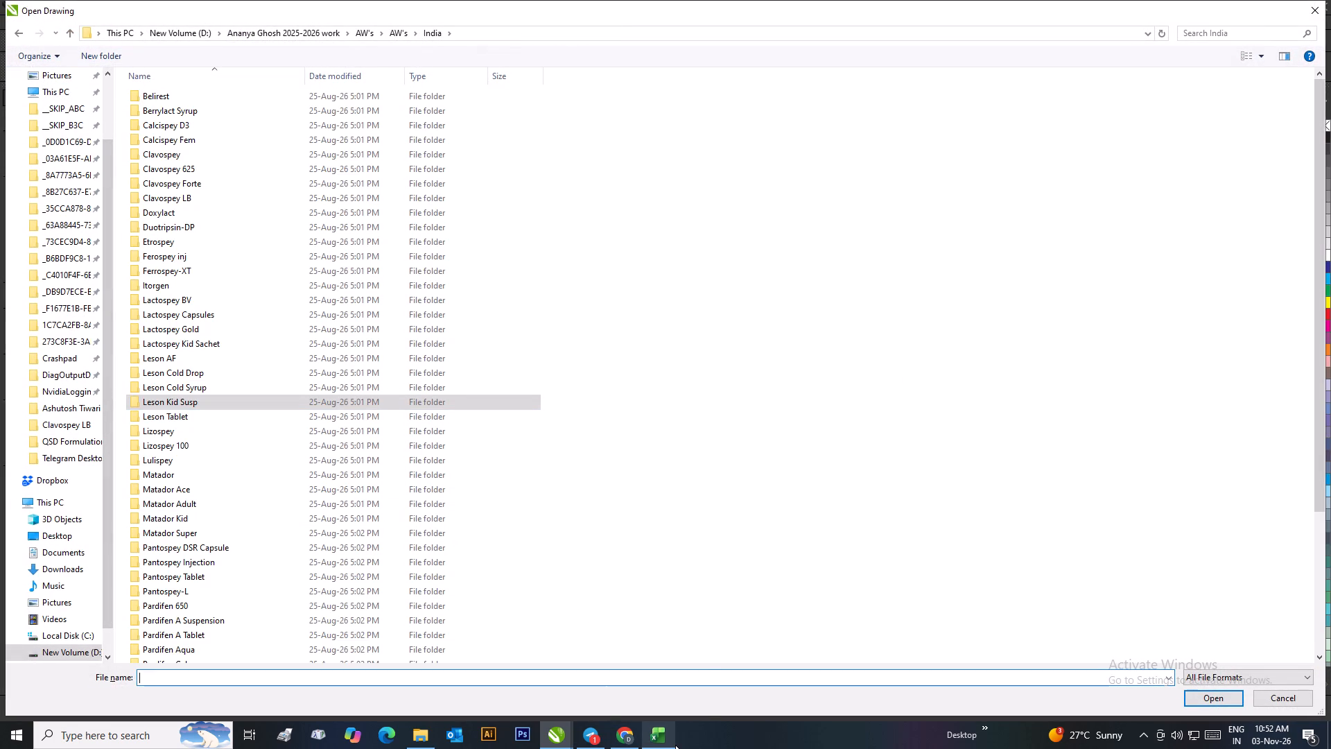
click(658, 698)
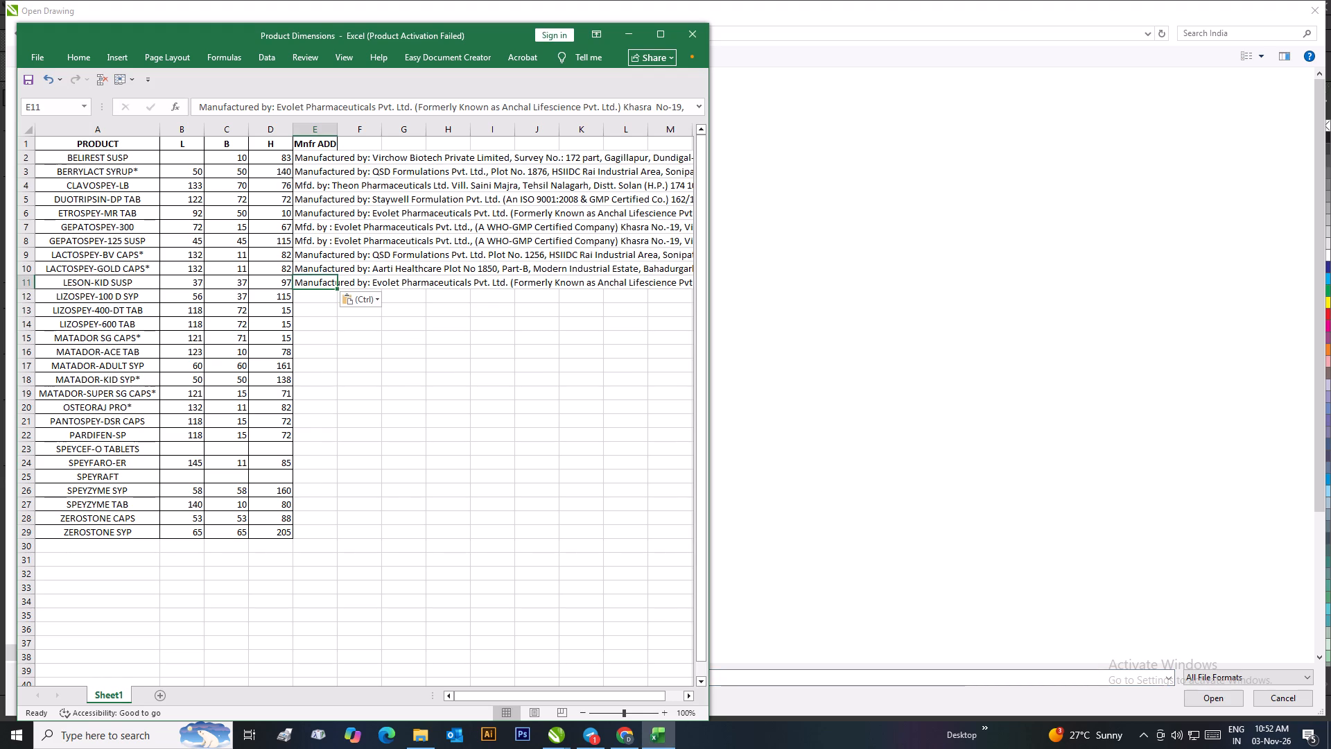
click(788, 192)
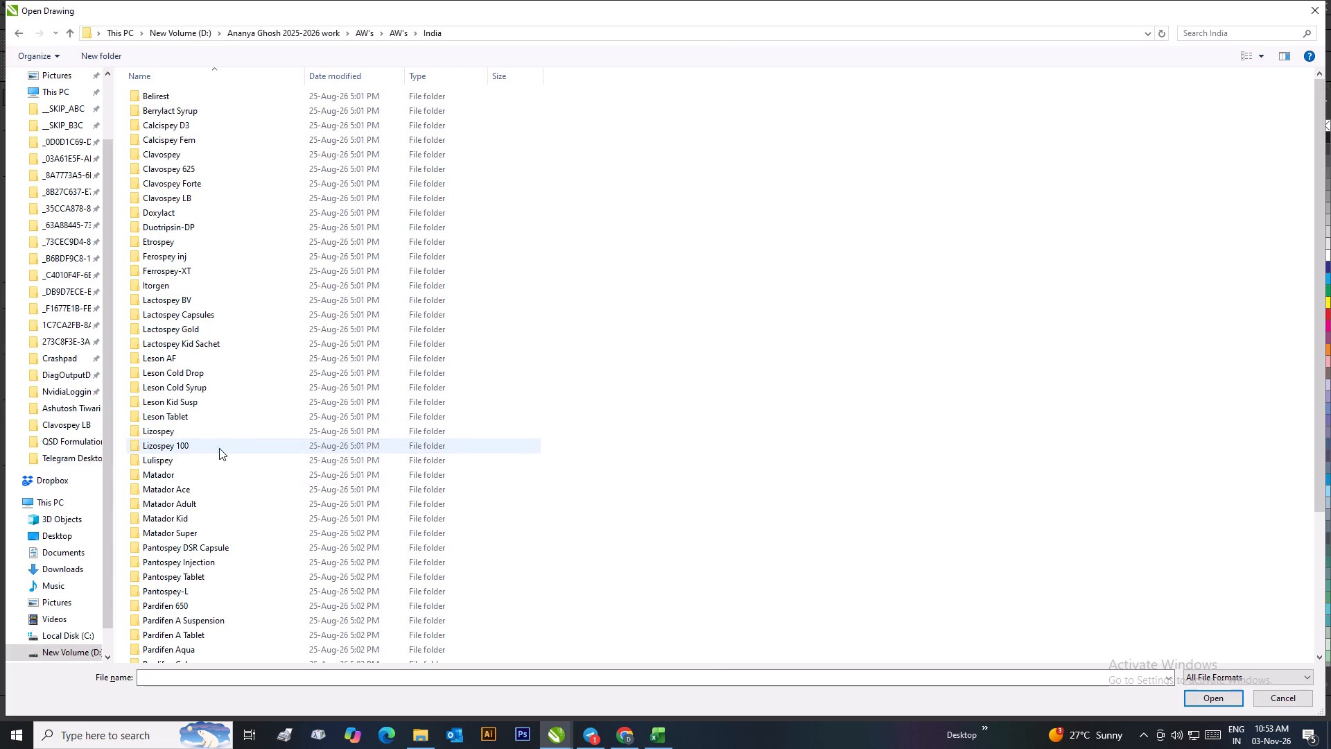
double_click(200, 447)
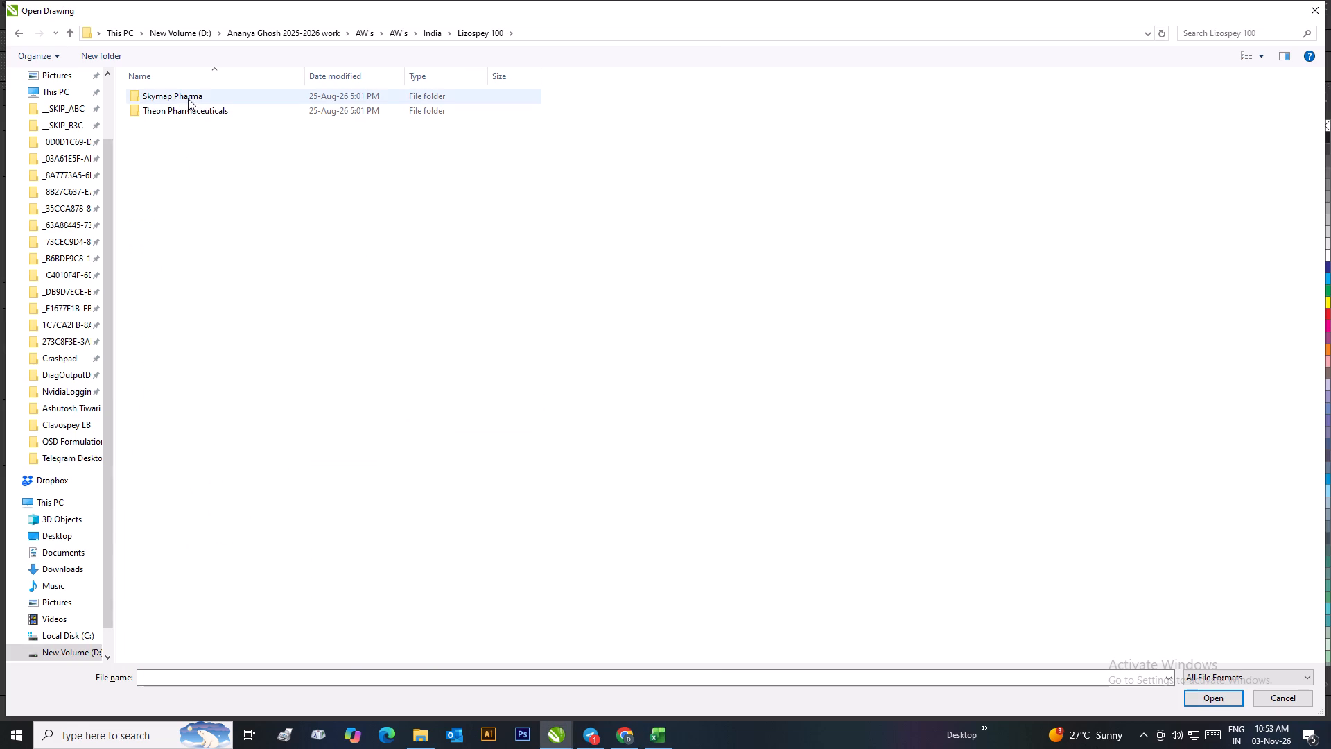
click(193, 105)
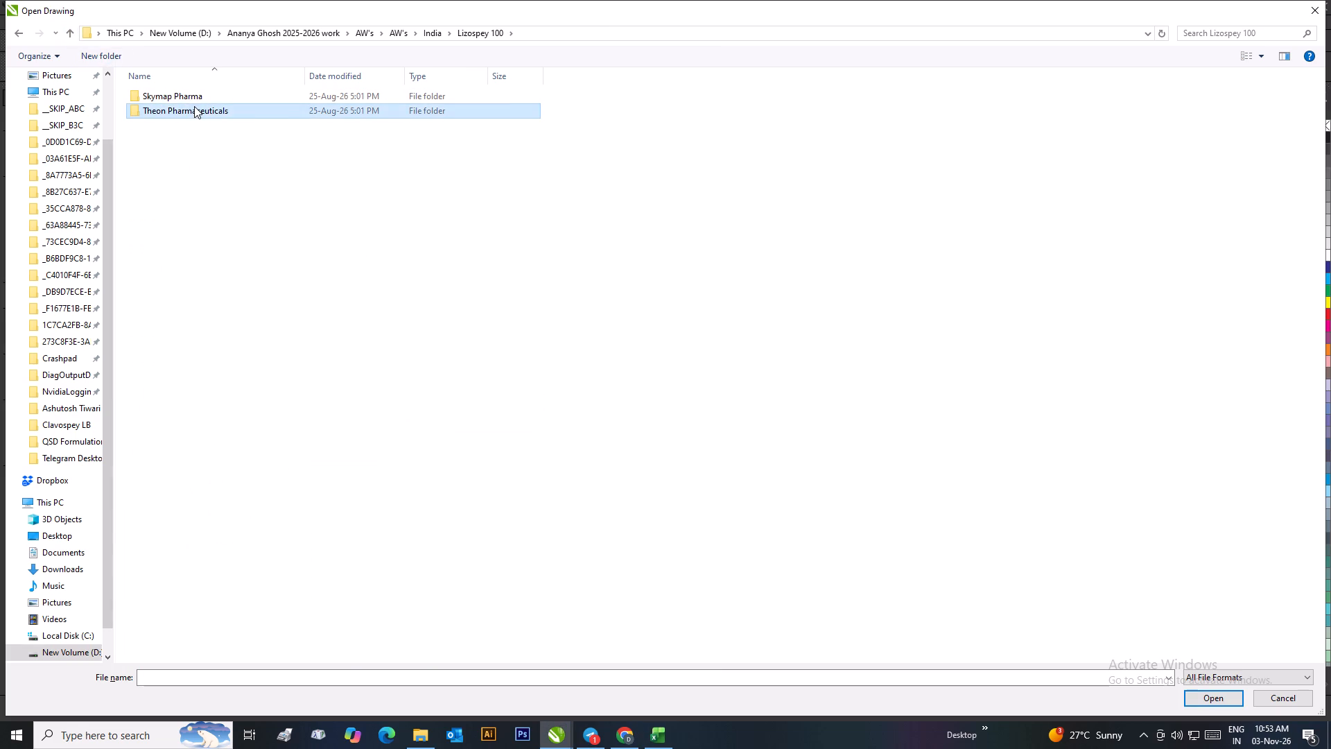
click(194, 106)
double_click(191, 121)
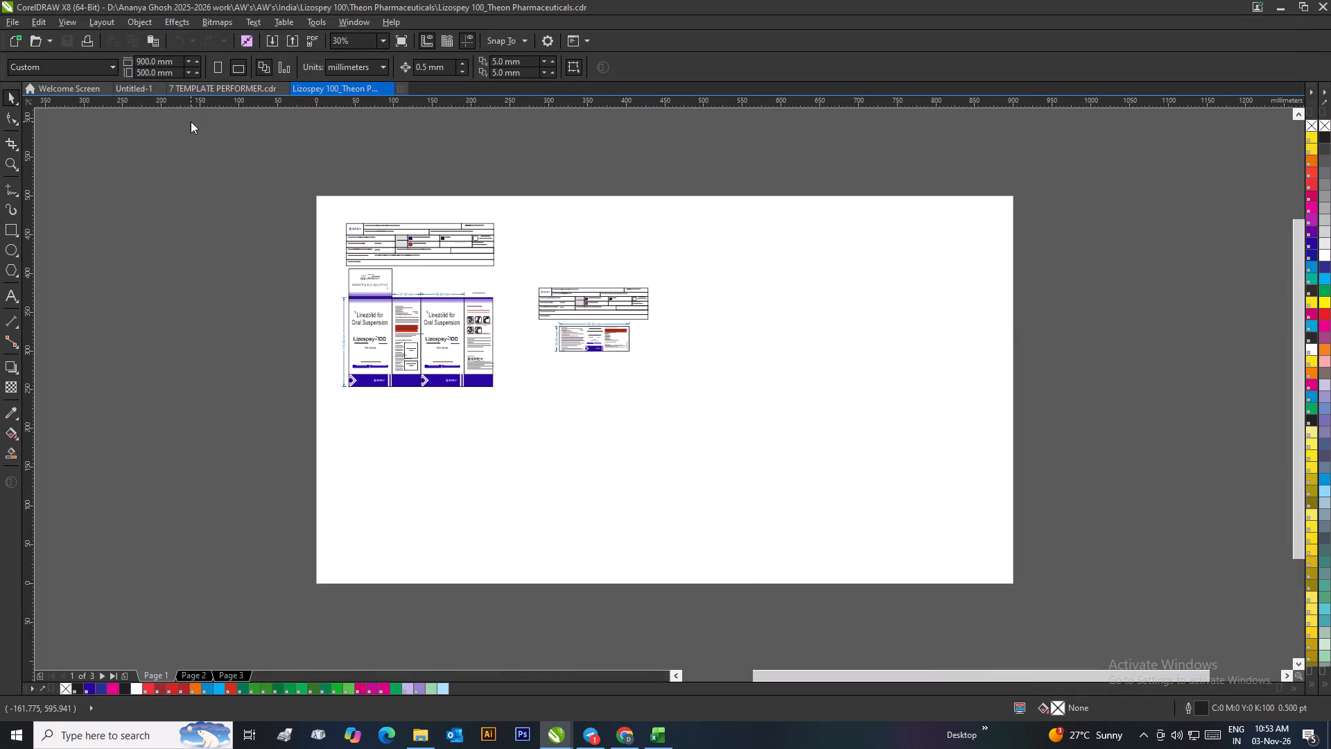
Copy the full Theon Pharmaceuticals manufacturer address text from the side panel of the Lizospey-100 carton.
scroll(385, 320, up, 2)
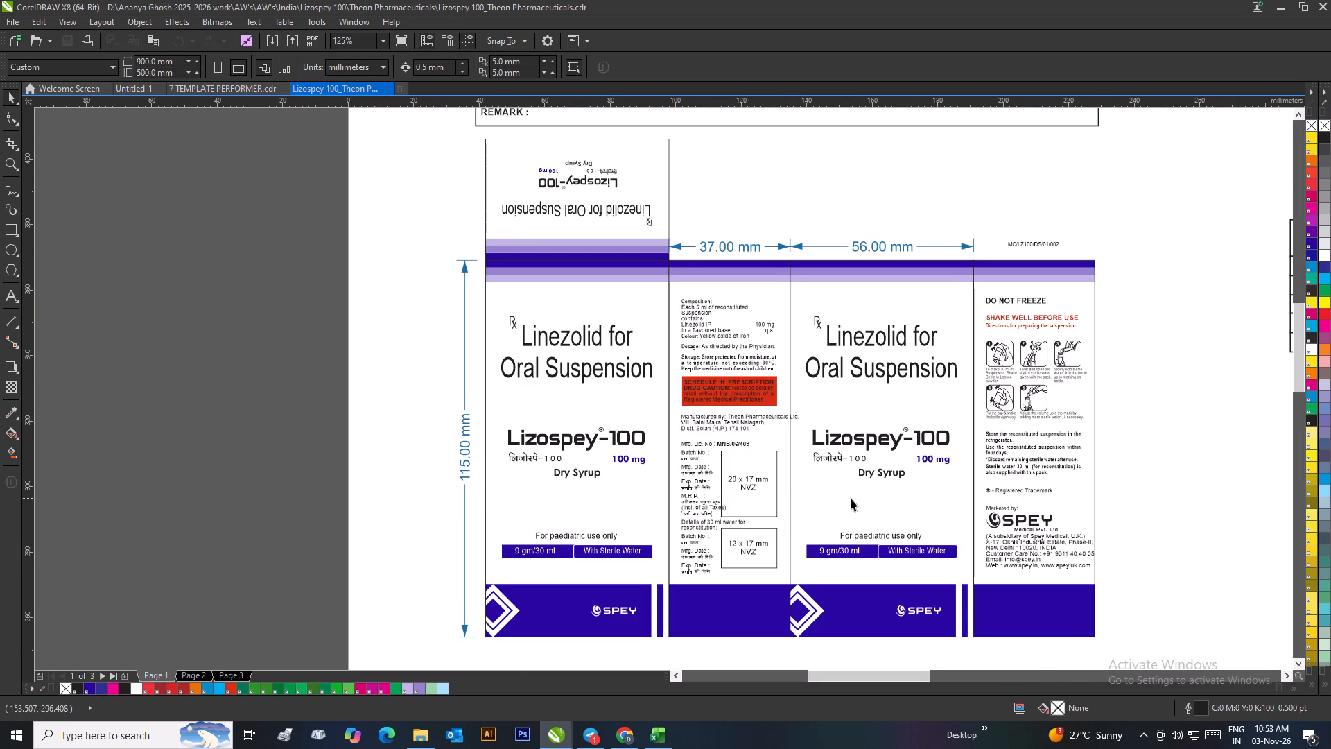
click(650, 737)
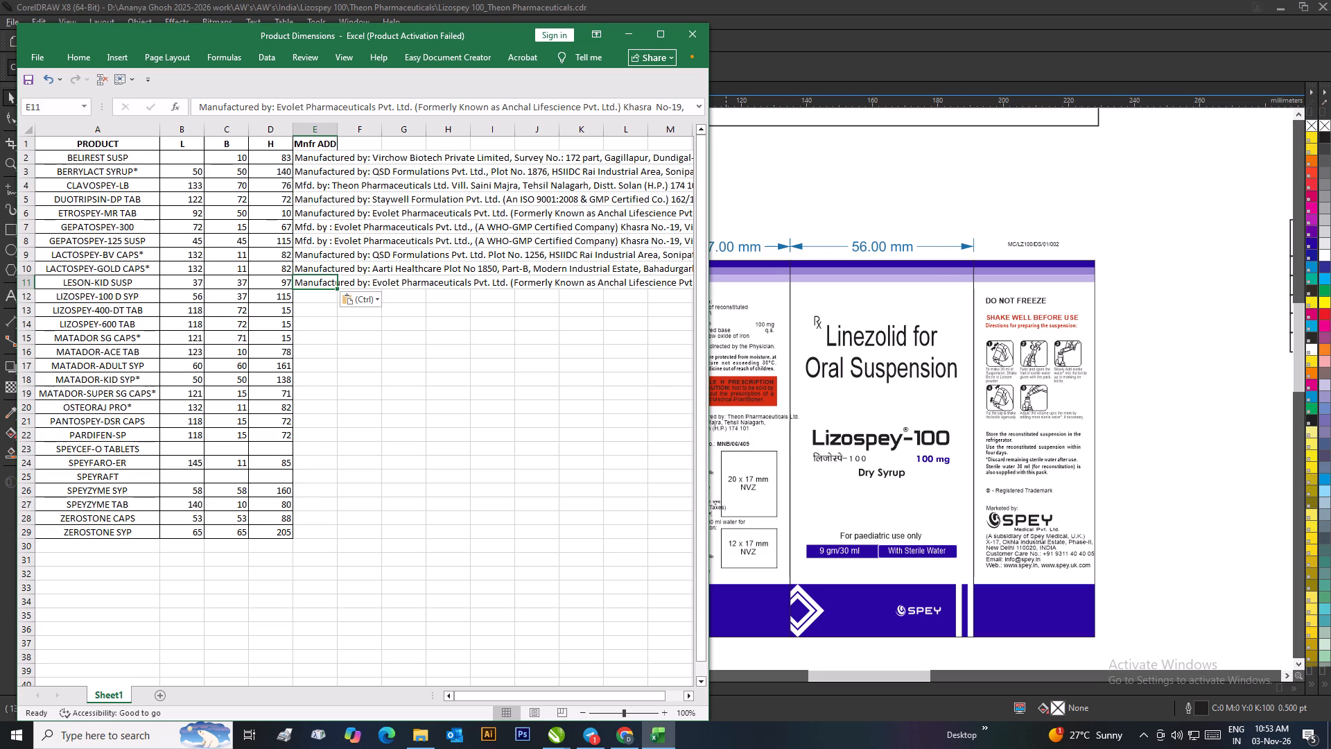
click(1065, 188)
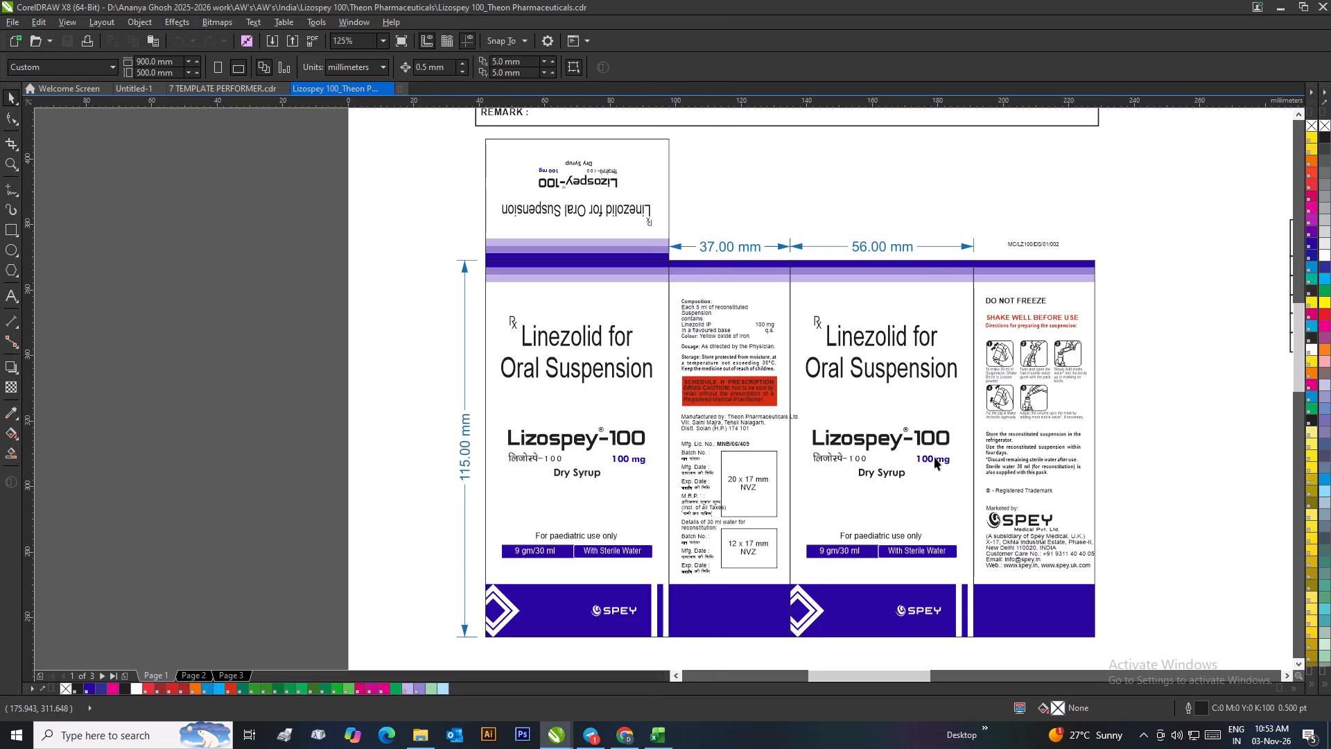
scroll(1011, 510, up, 1)
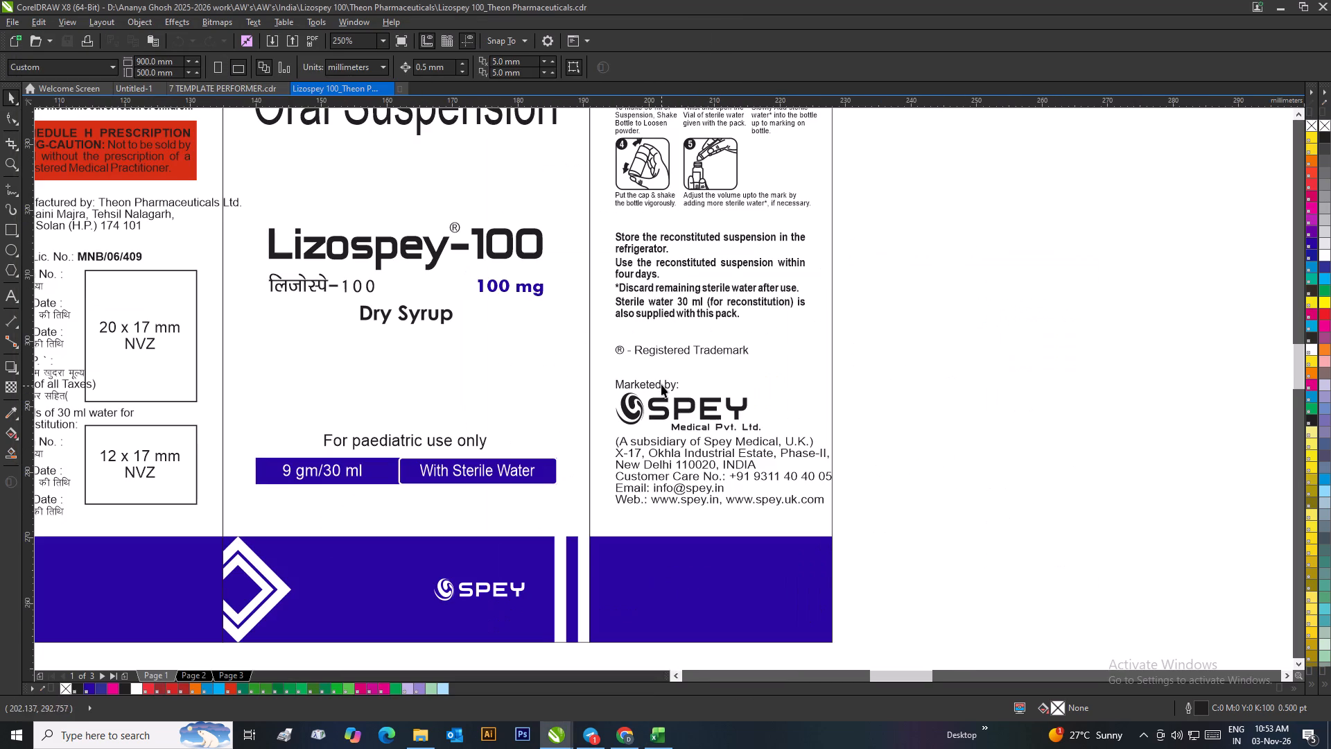
scroll(690, 377, down, 2)
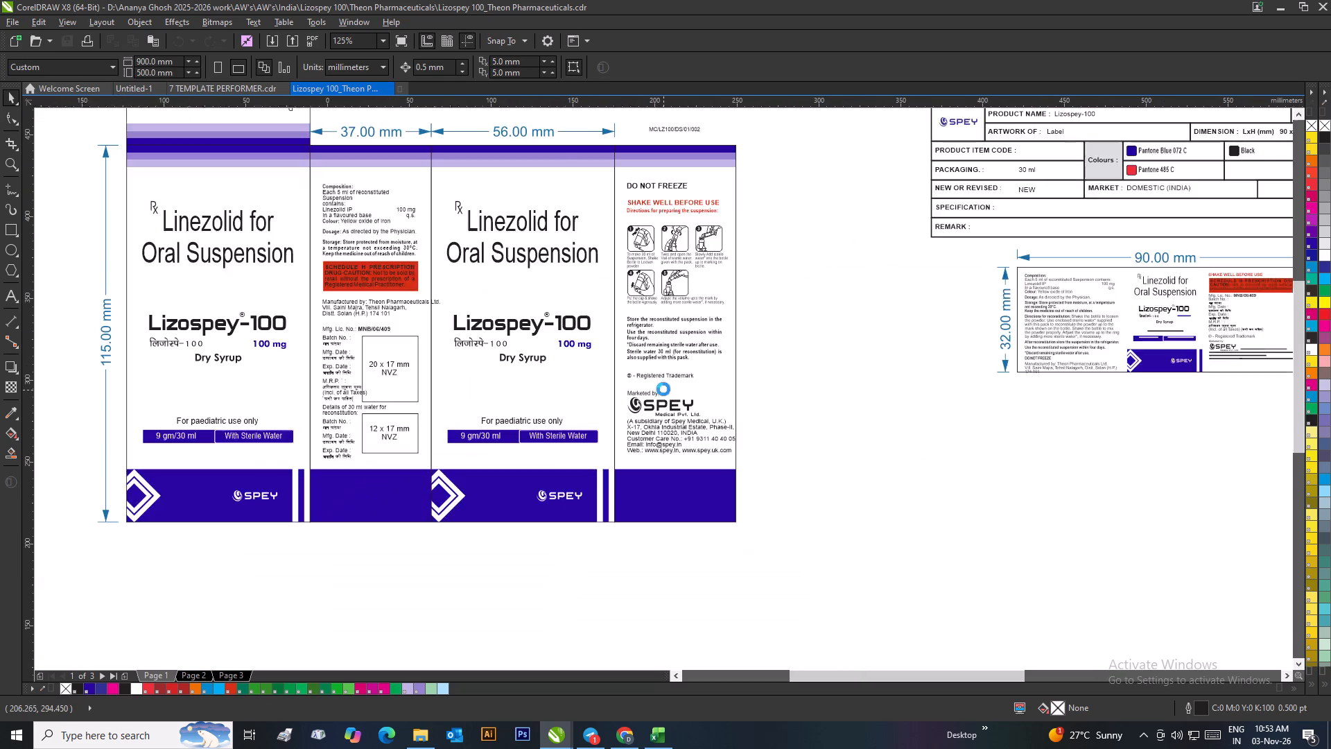
scroll(546, 380, up, 2)
scroll(599, 439, down, 1)
scroll(663, 331, up, 1)
double_click(582, 322)
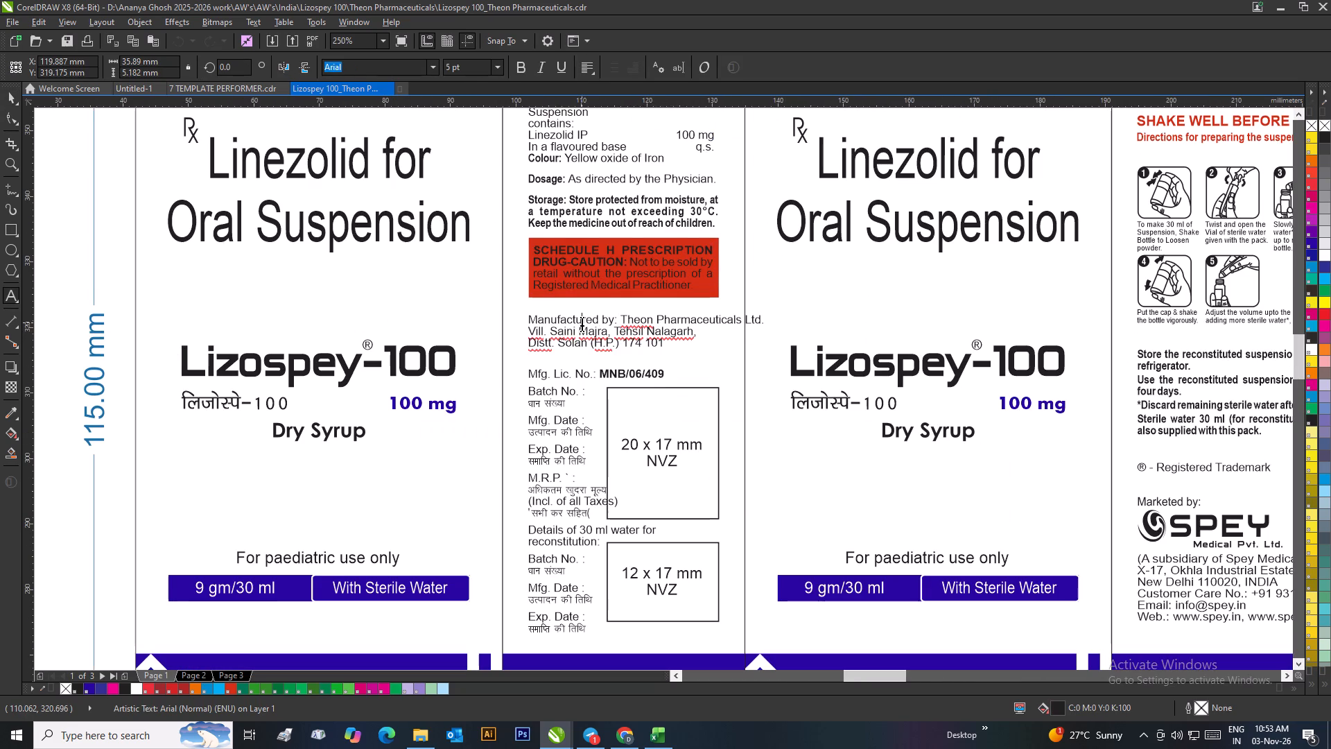
key(ctrl+a)
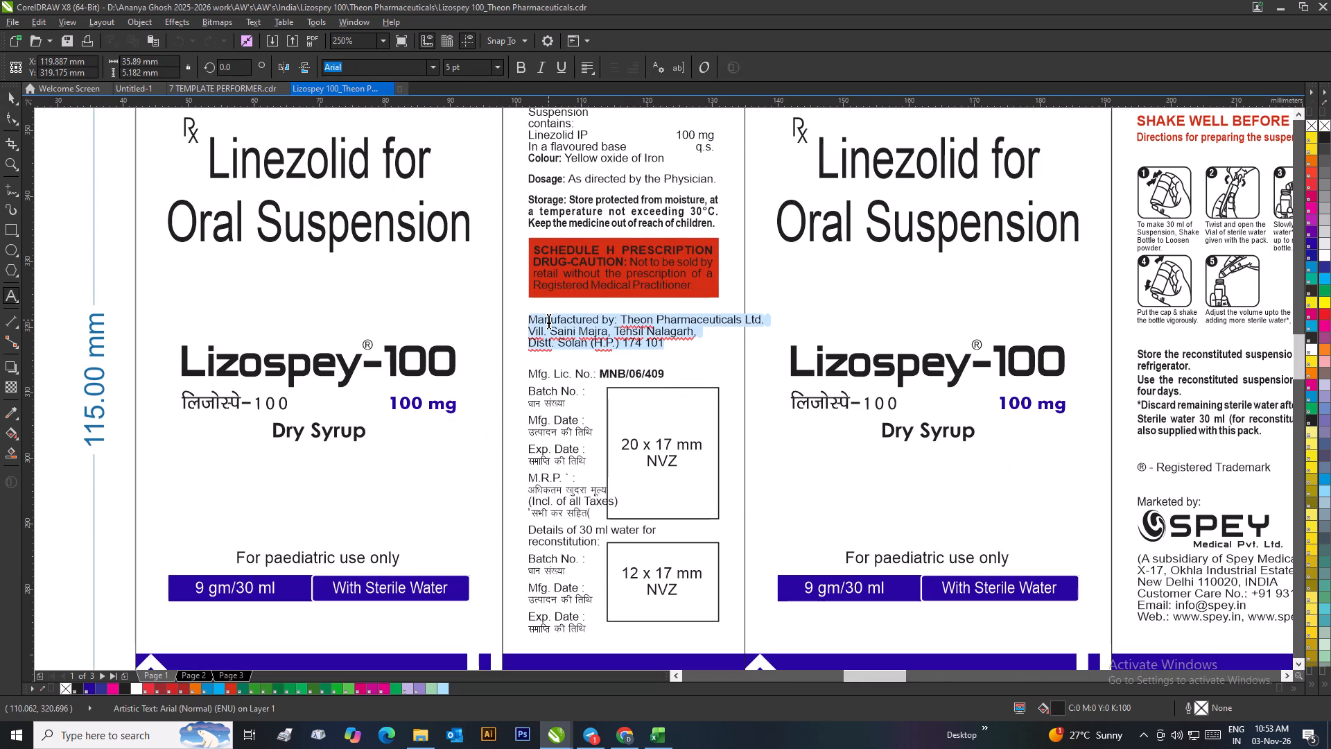
right_click(548, 320)
click(591, 395)
Paste the copied manufacturer address as new text in the blank area below the Lizospey-100 carton.
scroll(616, 408, down, 1)
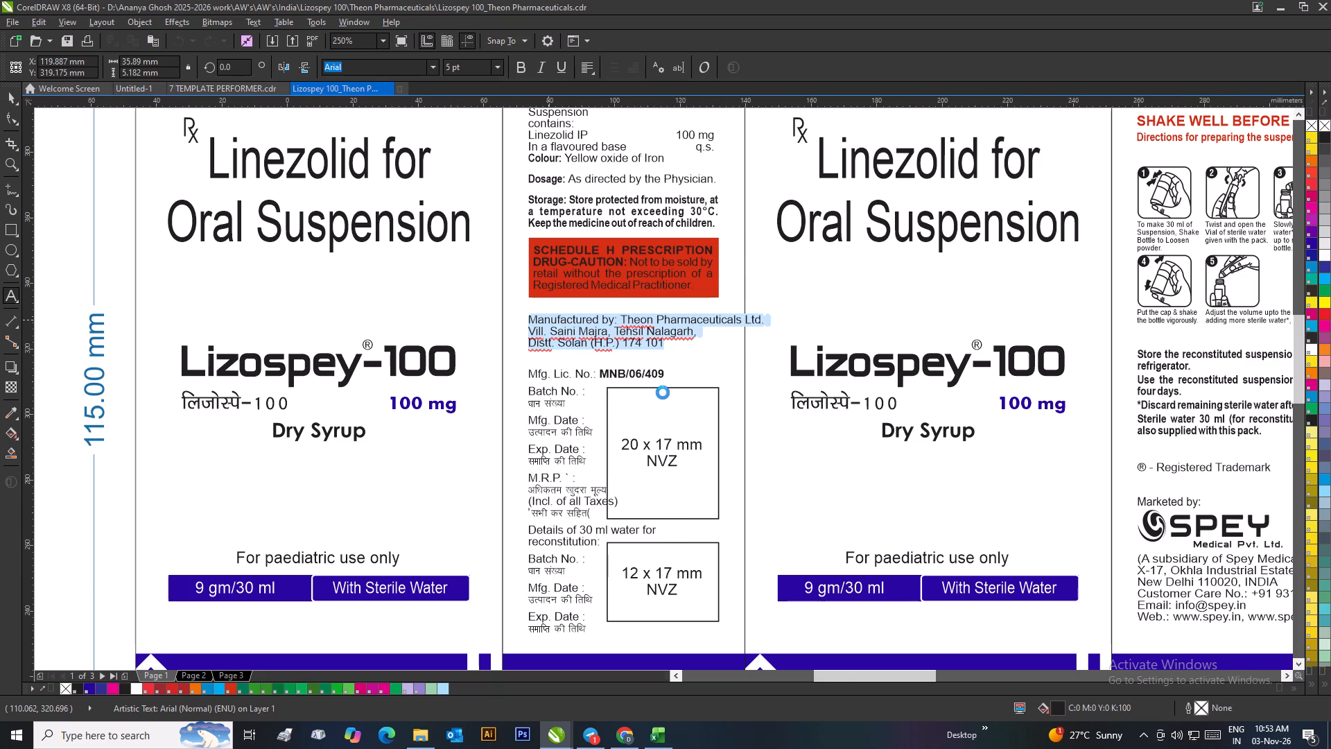
scroll(663, 393, down, 1)
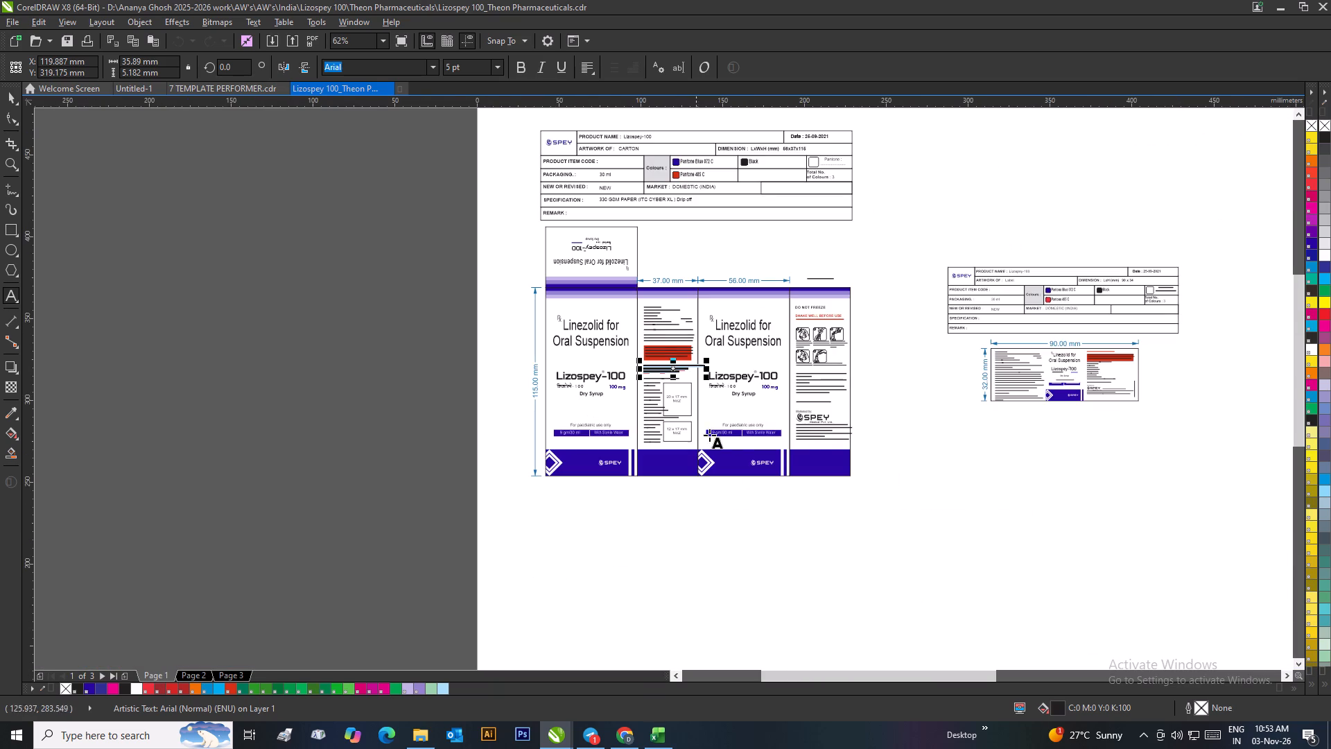
click(755, 571)
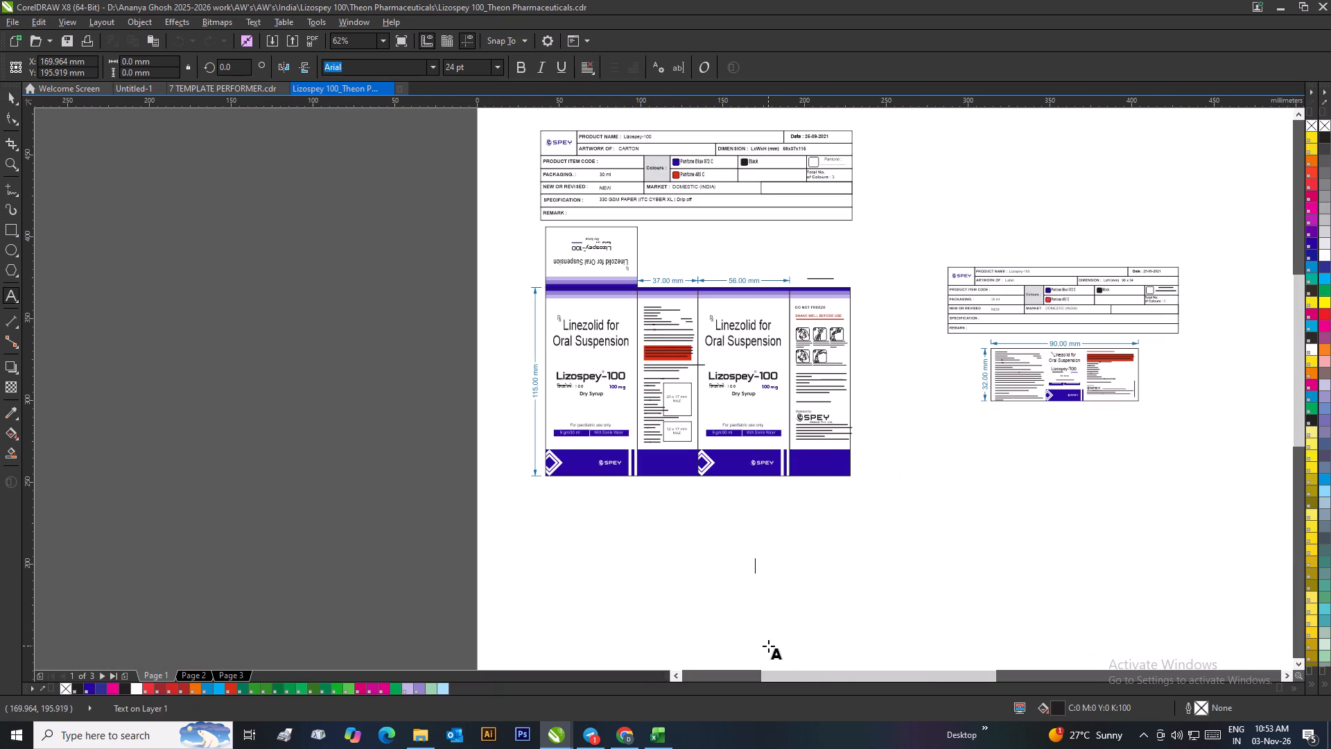
key(ctrl+v)
scroll(764, 580, up, 4)
scroll(643, 332, up, 1)
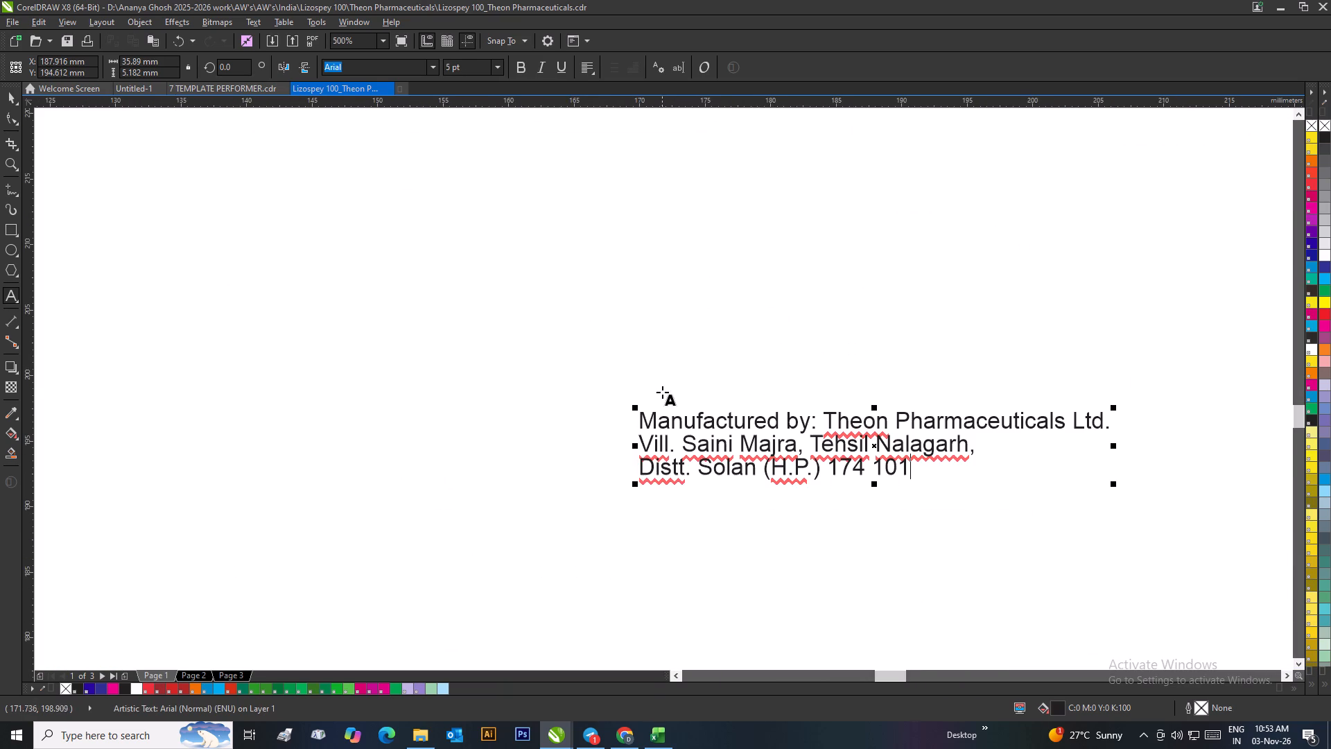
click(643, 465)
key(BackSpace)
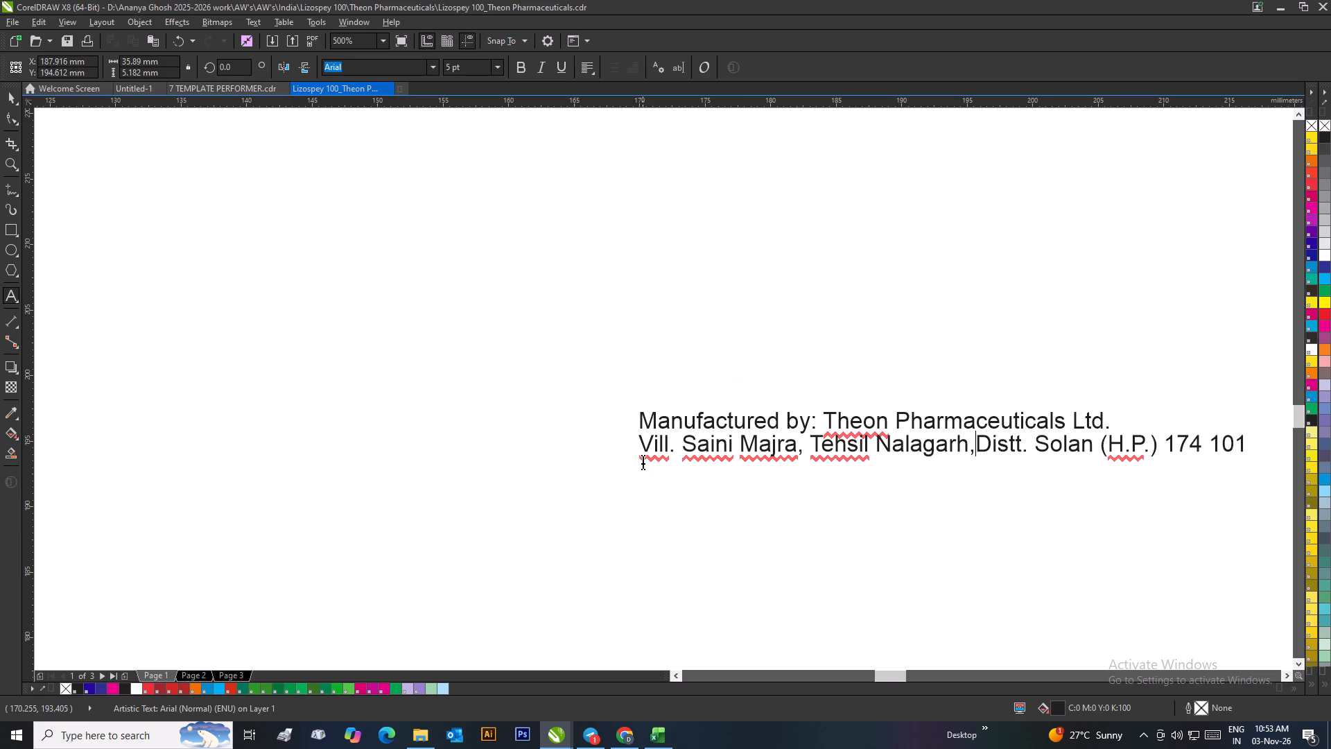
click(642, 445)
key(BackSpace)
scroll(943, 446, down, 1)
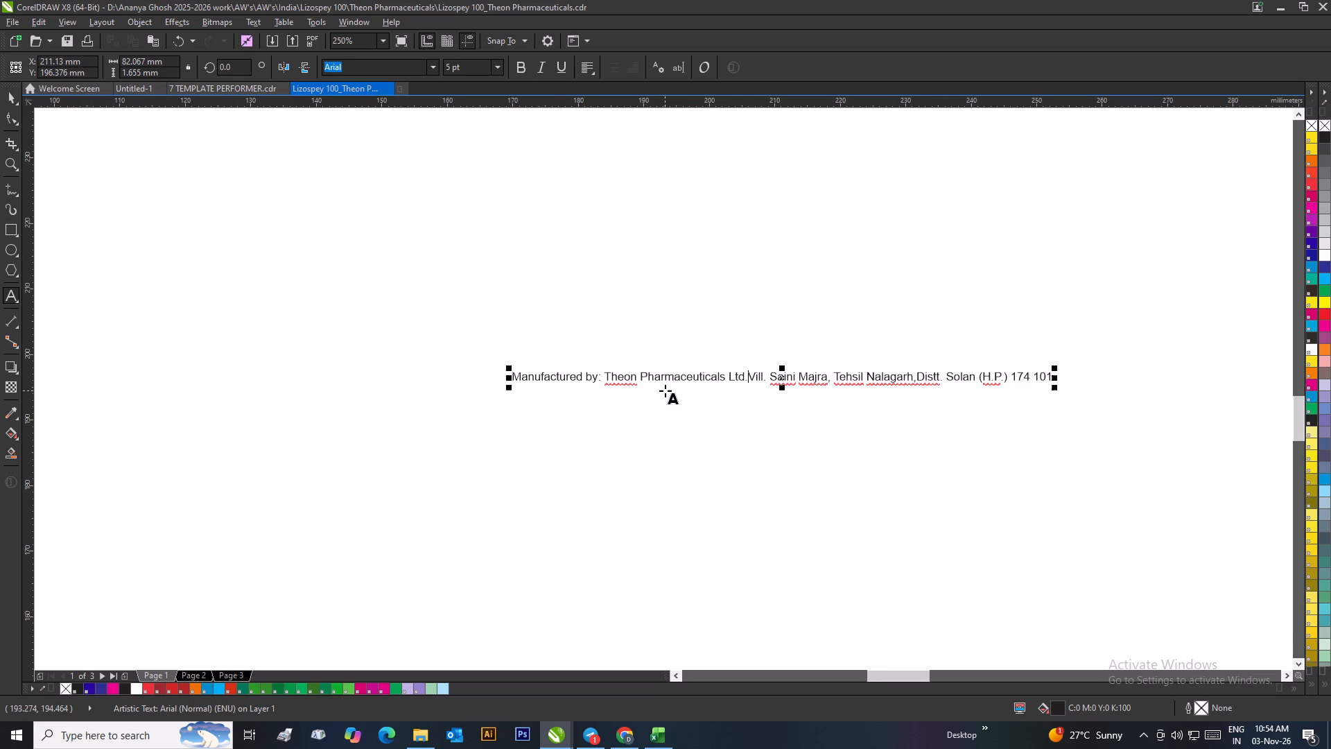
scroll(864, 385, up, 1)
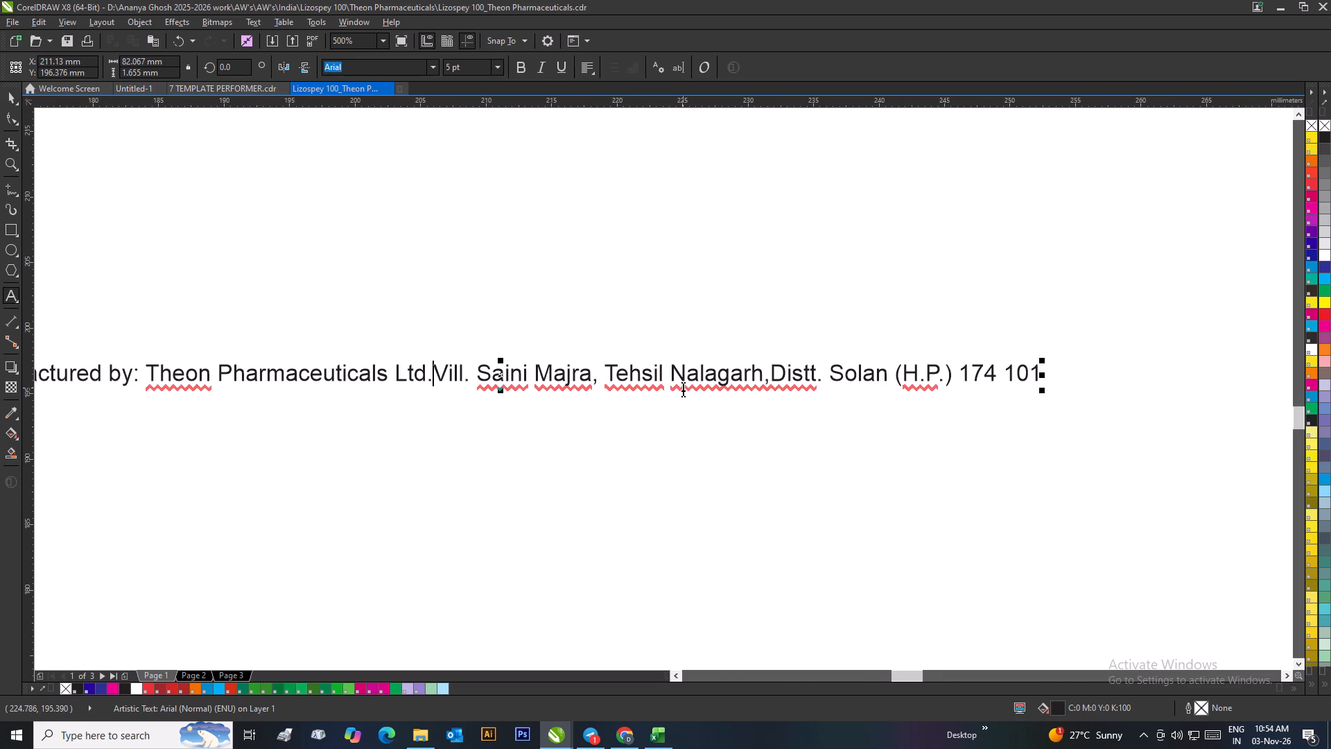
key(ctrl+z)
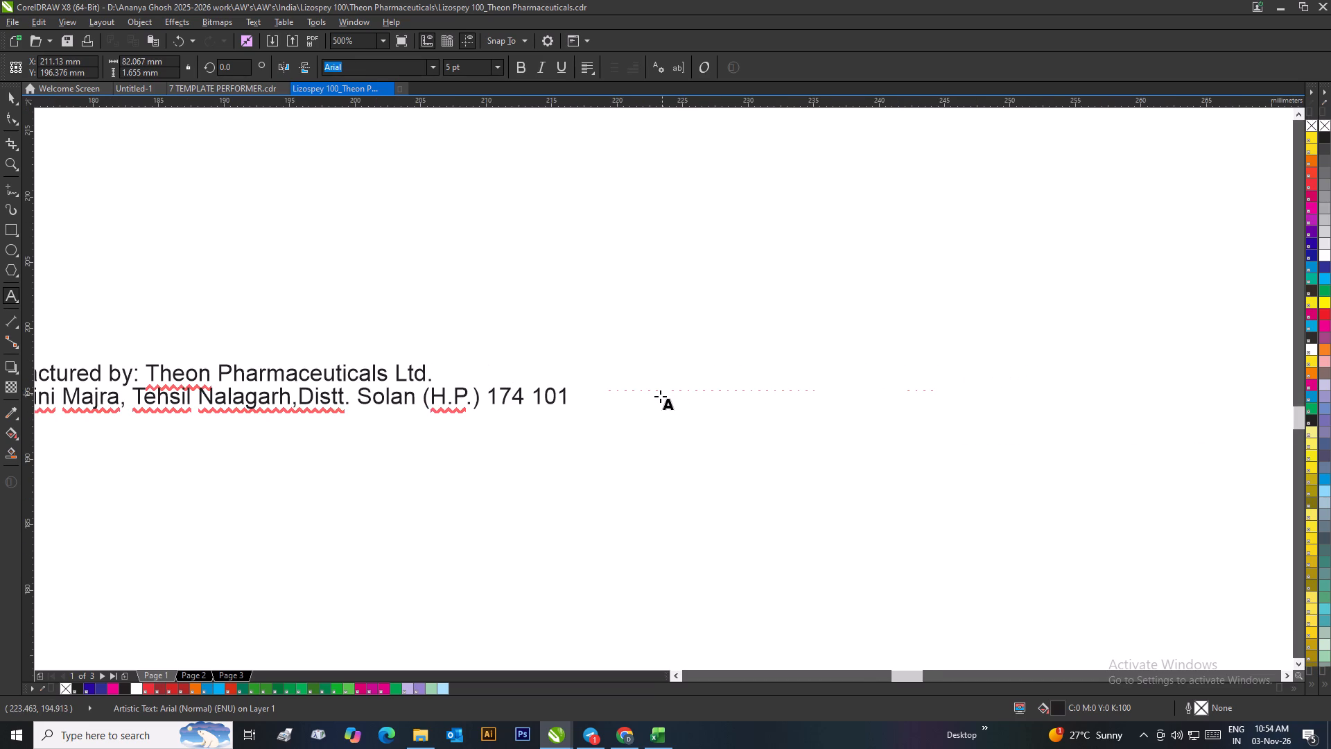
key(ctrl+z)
Join the pasted three-line address into one continuous line, keeping single spaces before Distt. and Vill.
scroll(541, 425, down, 1)
scroll(482, 379, up, 2)
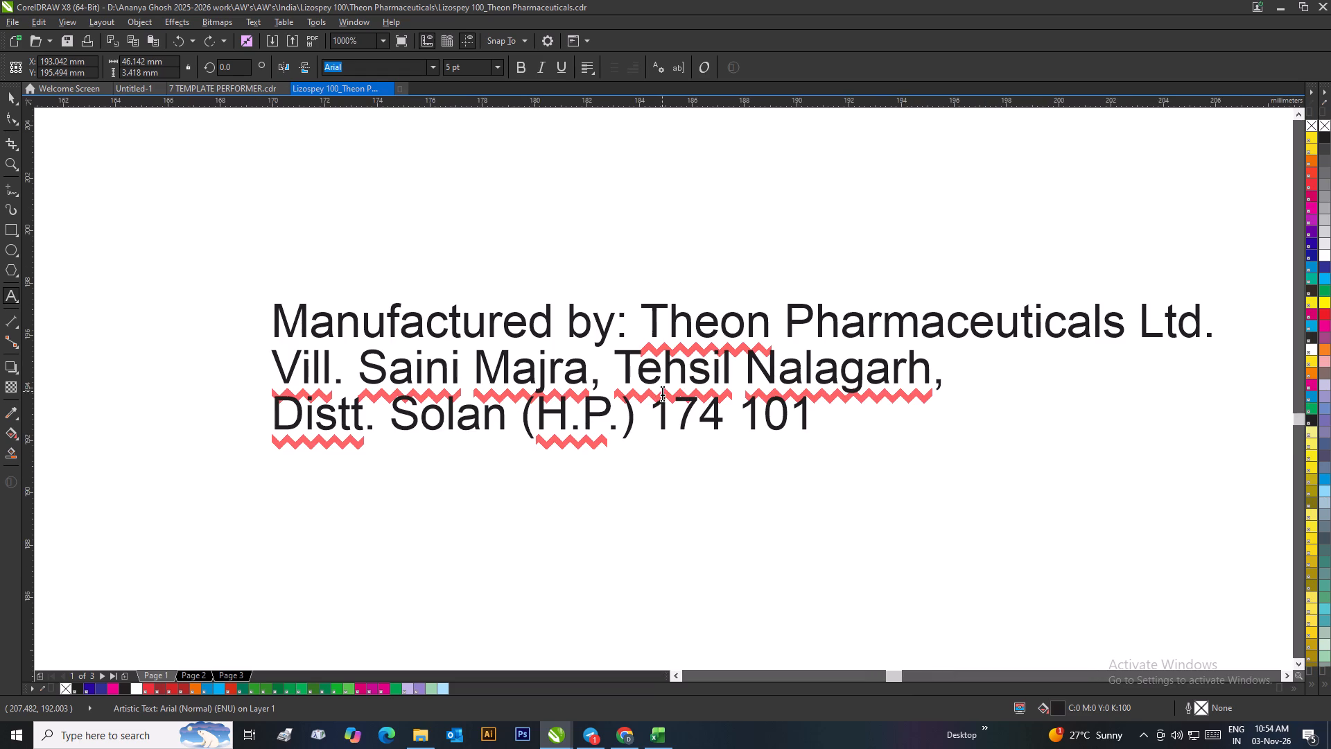
click(275, 415)
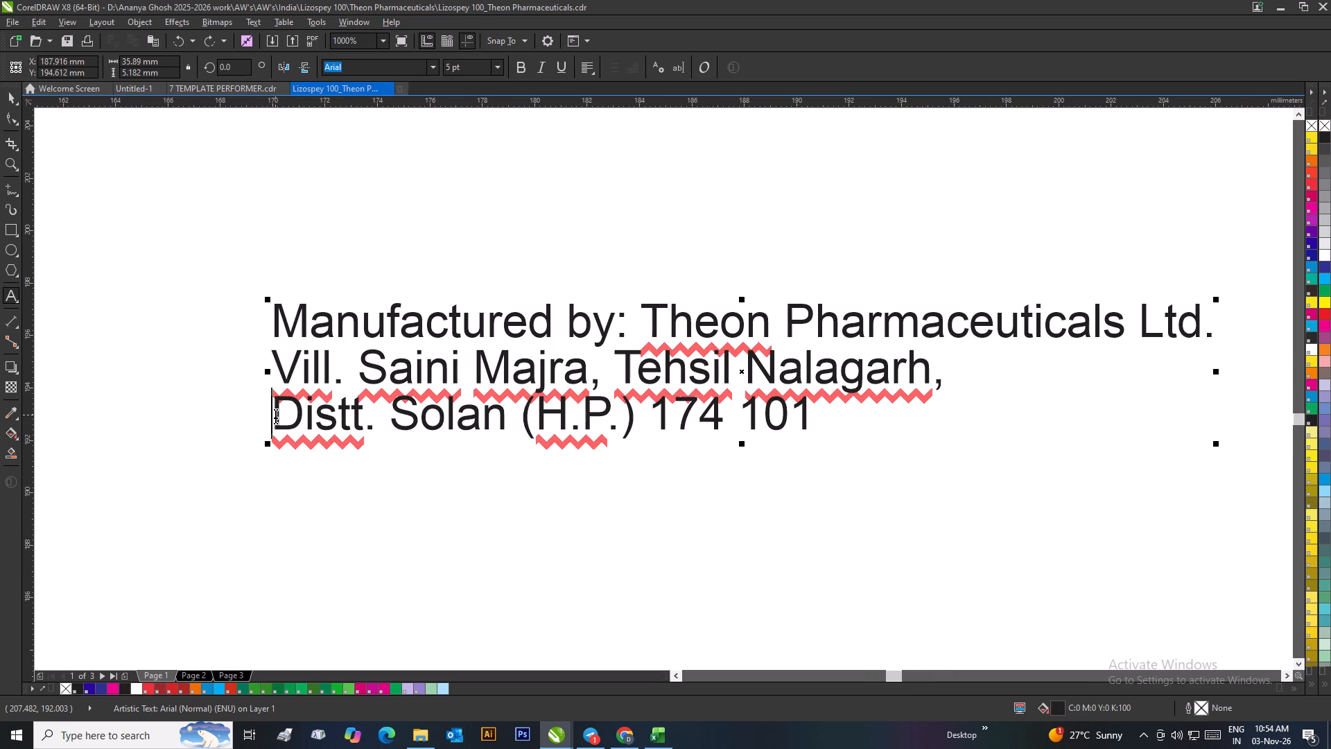
key(BackSpace)
key(space)
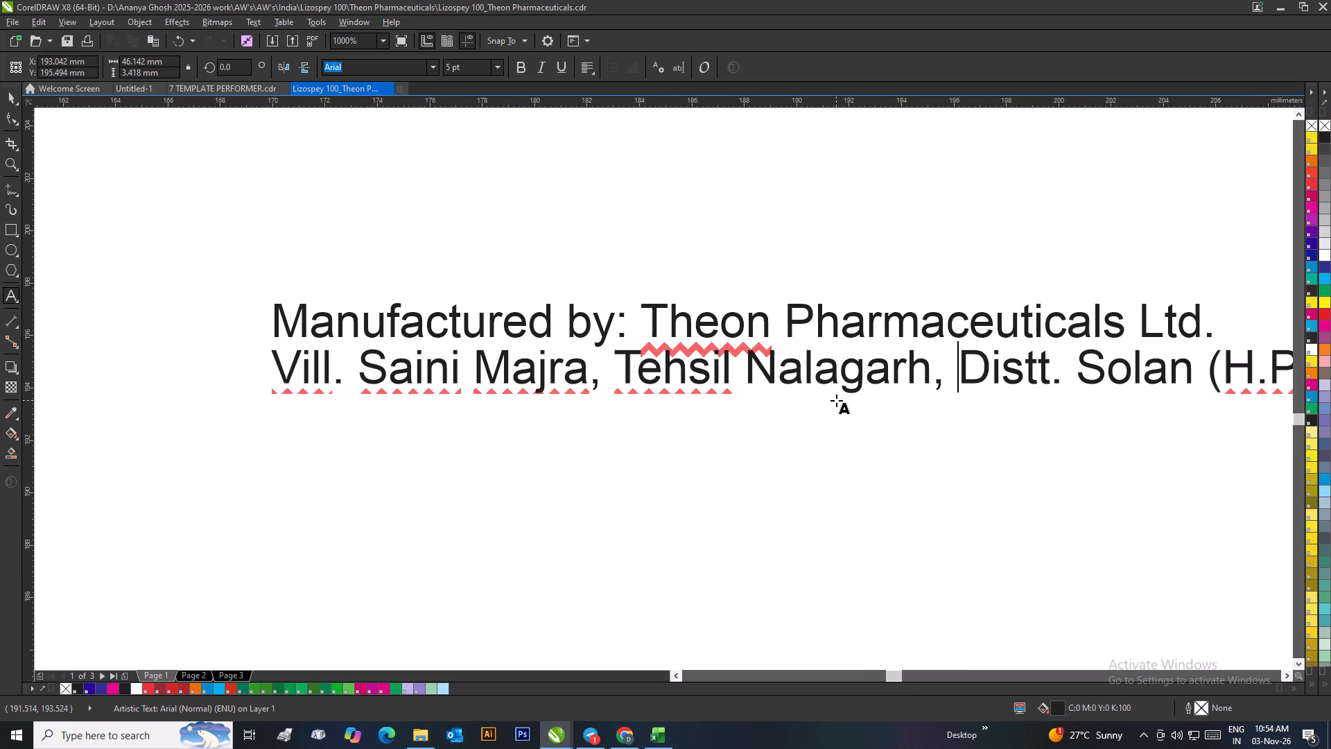
click(275, 368)
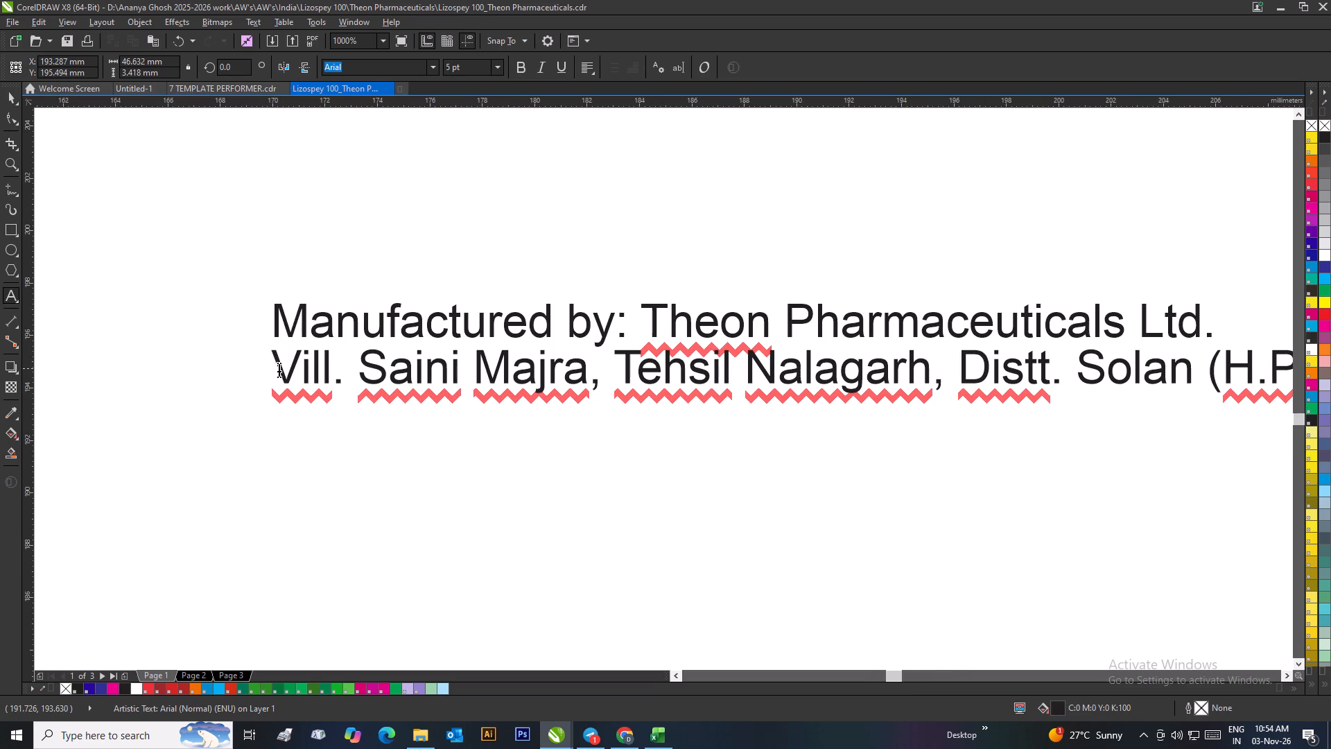
key(BackSpace)
key(space)
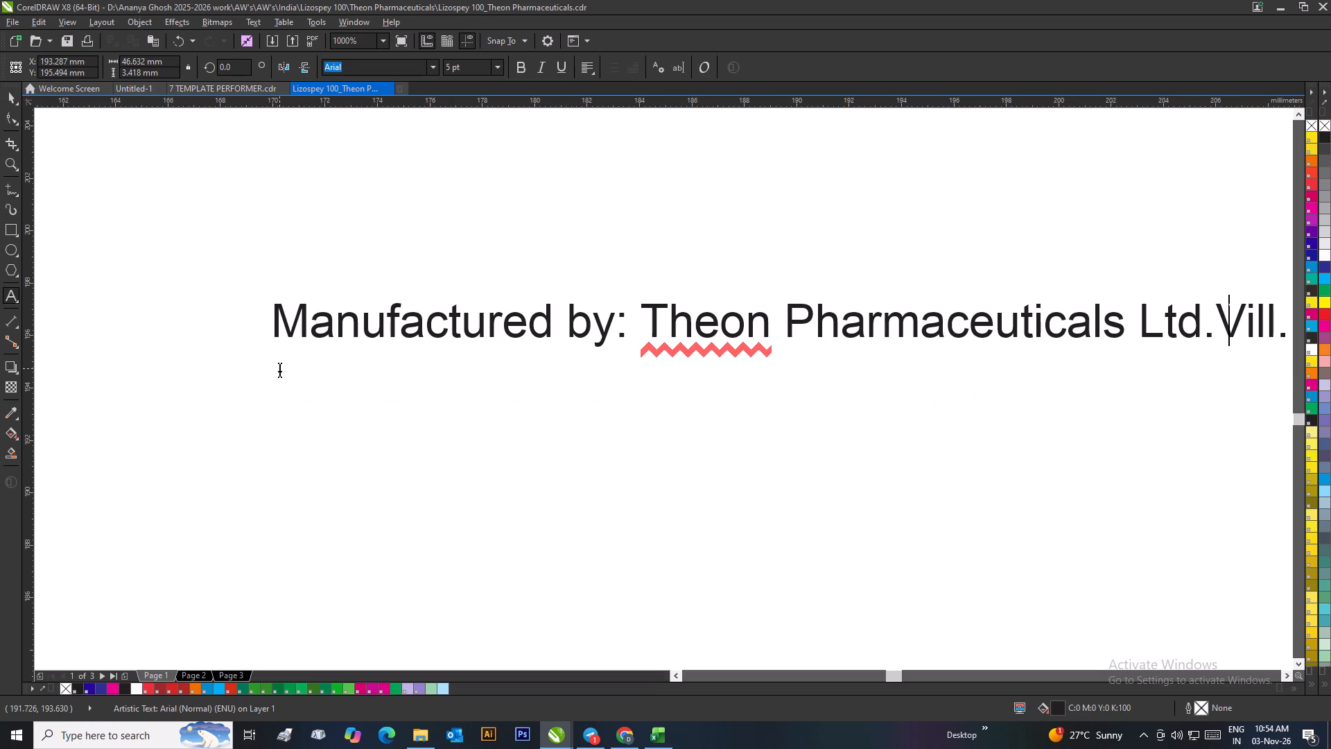
Copy the whole one-line Theon Pharmaceuticals address.
scroll(299, 367, down, 1)
click(756, 371)
key(ctrl+a)
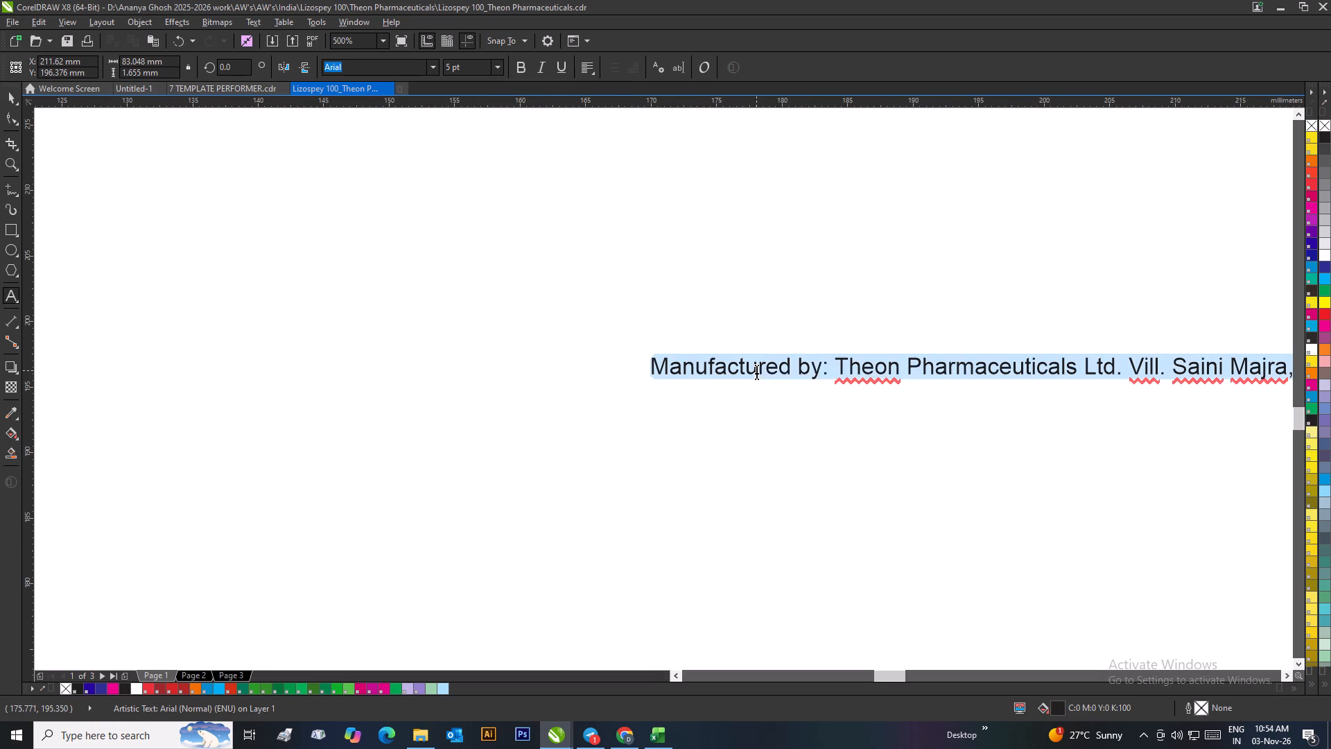
right_click(756, 370)
click(800, 438)
Paste the one-line Theon Pharmaceuticals address into the Mnfr ADD cell for LIZOSPEY-100 D SYP in the Excel workbook.
click(665, 740)
click(309, 297)
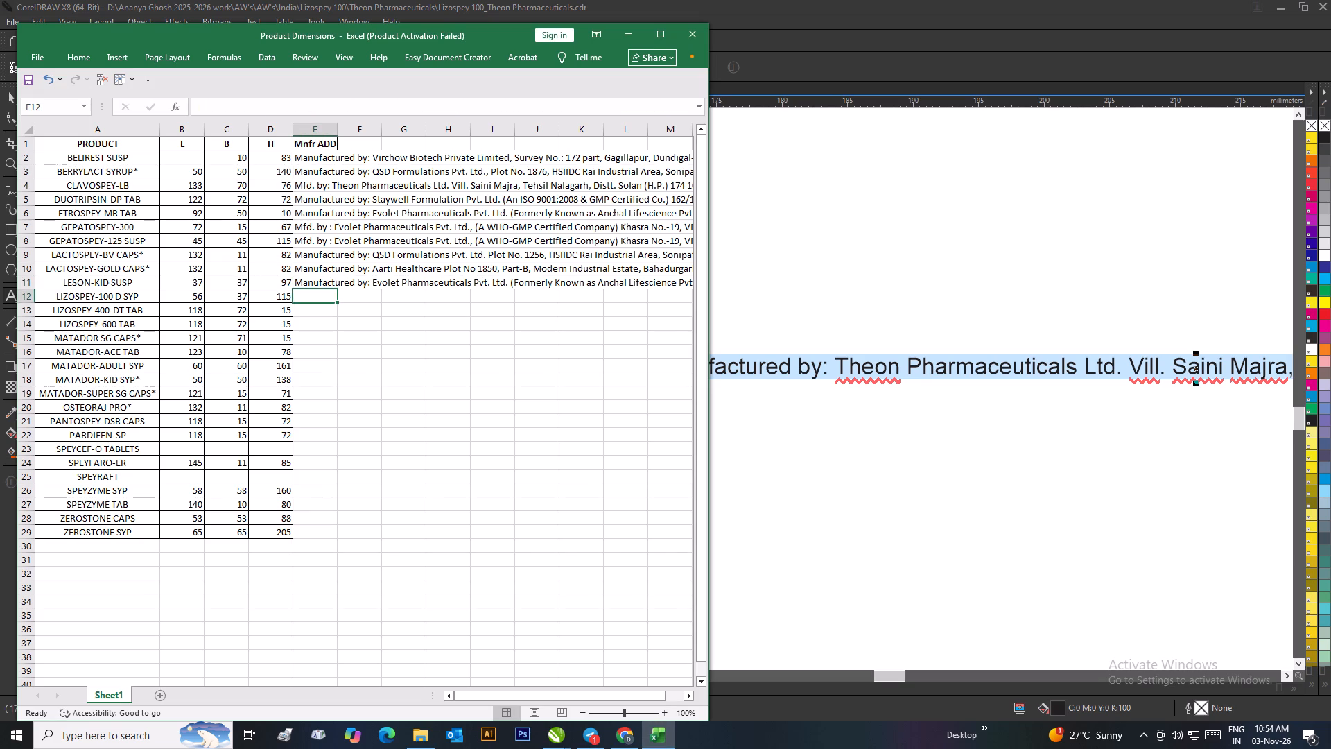
key(ctrl+v)
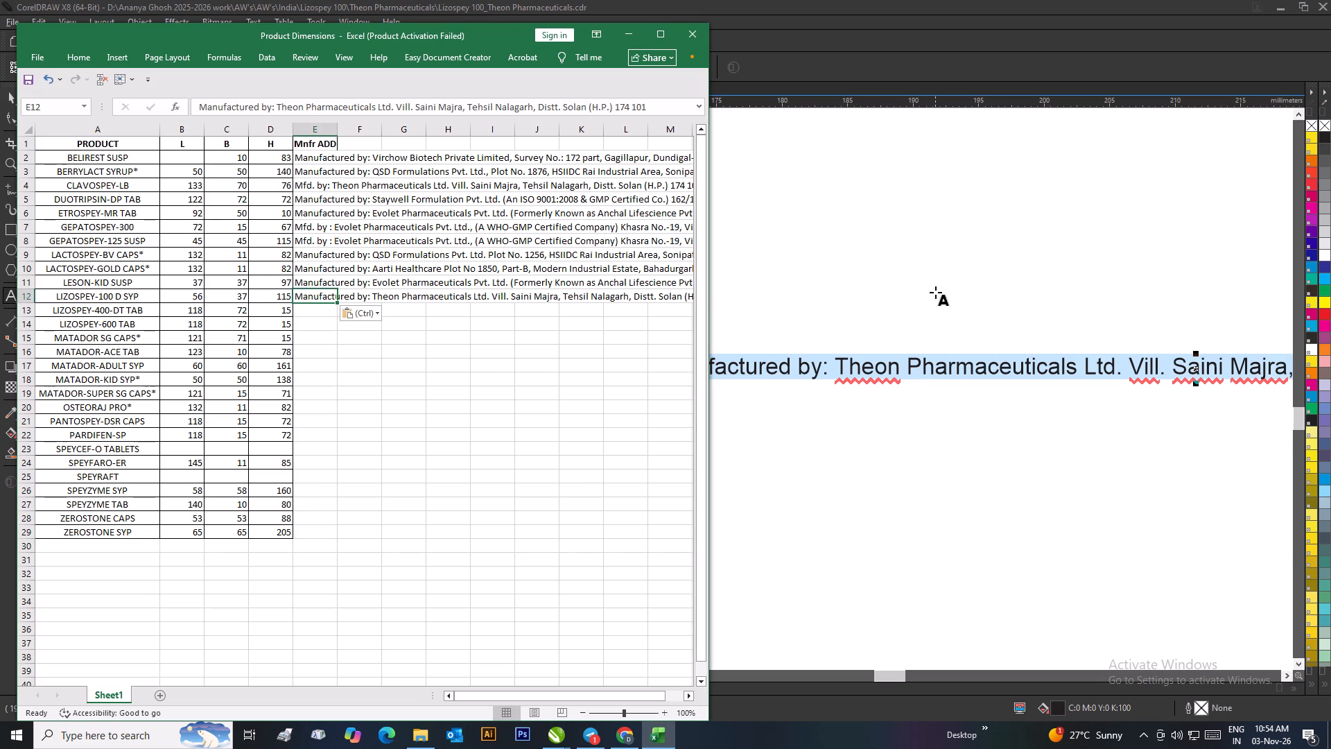
Switch back to CorelDRAW and delete the temporary one-line Theon Pharmaceuticals address text below the Lizospey-100 carton.
click(935, 292)
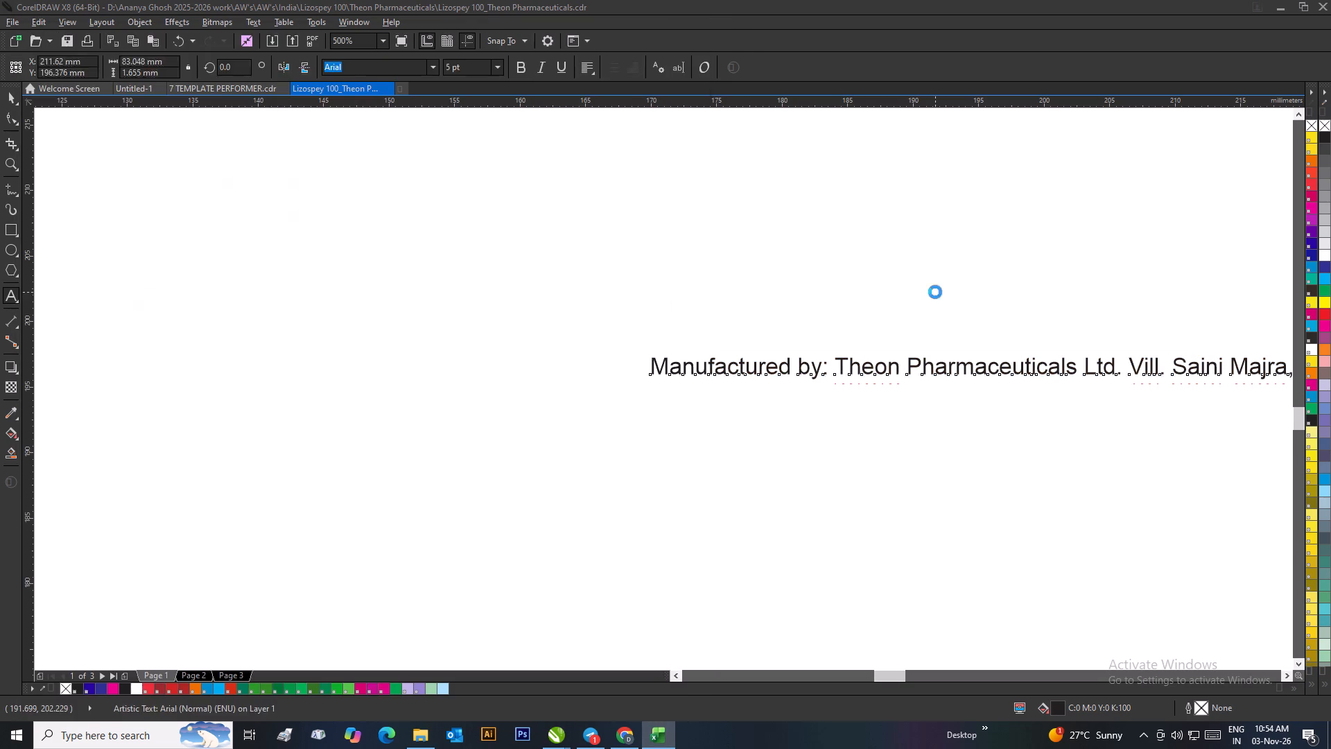
click(2, 94)
click(767, 360)
click(765, 373)
click(766, 366)
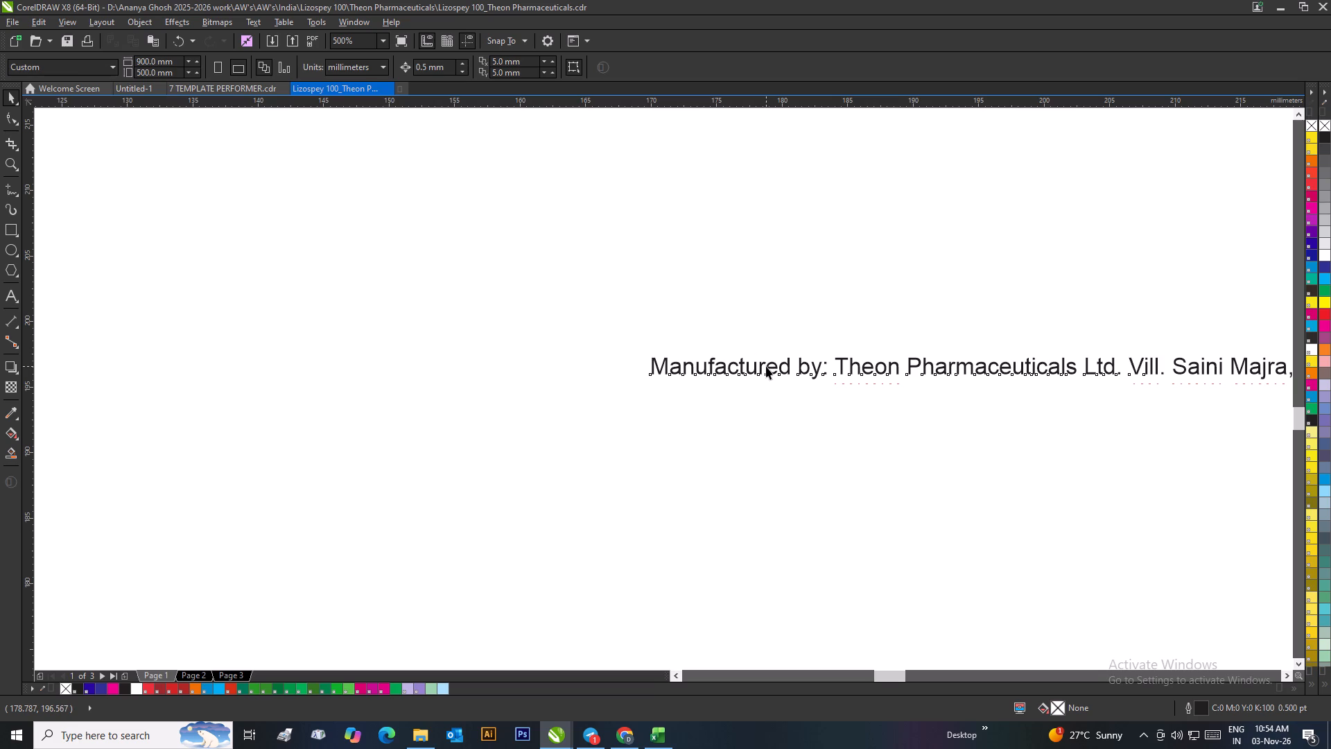
key(Delete)
Close the Lizospey 100_Theon Pharmaceuticals drawing.
scroll(734, 361, down, 4)
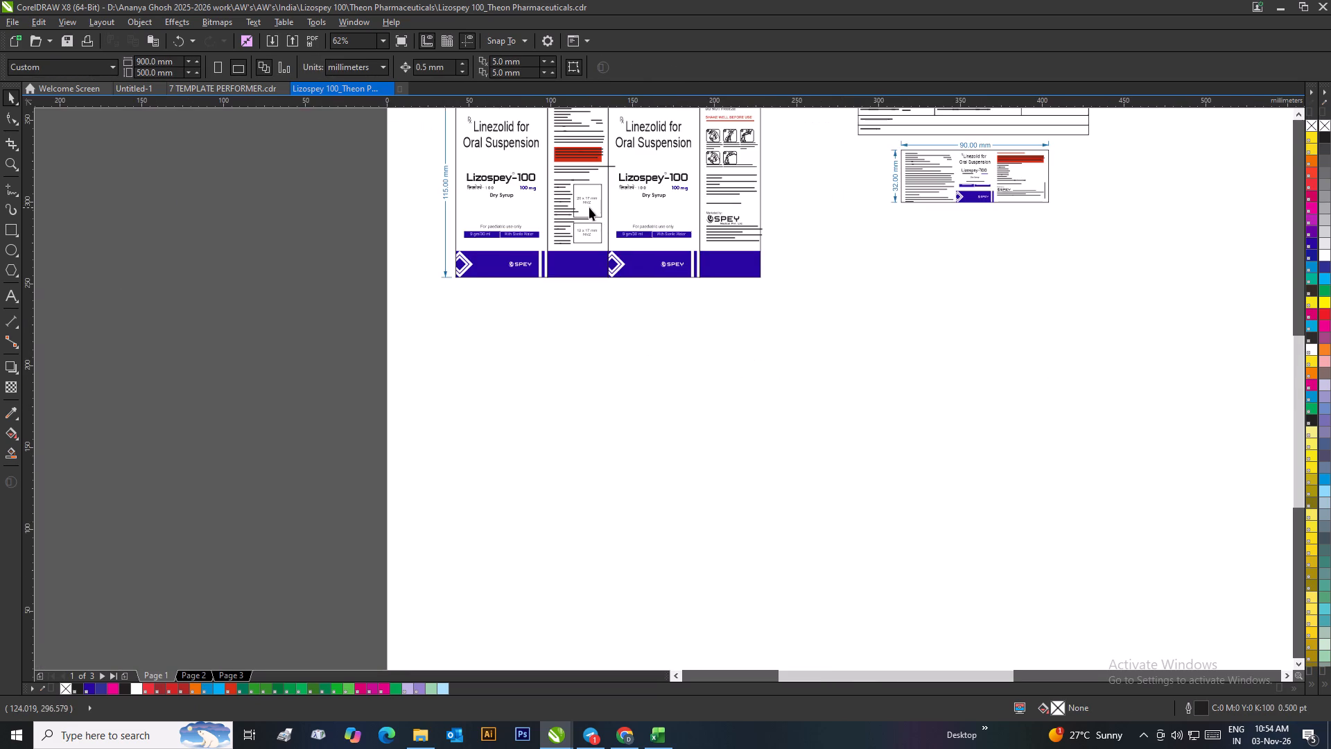
scroll(595, 191, up, 1)
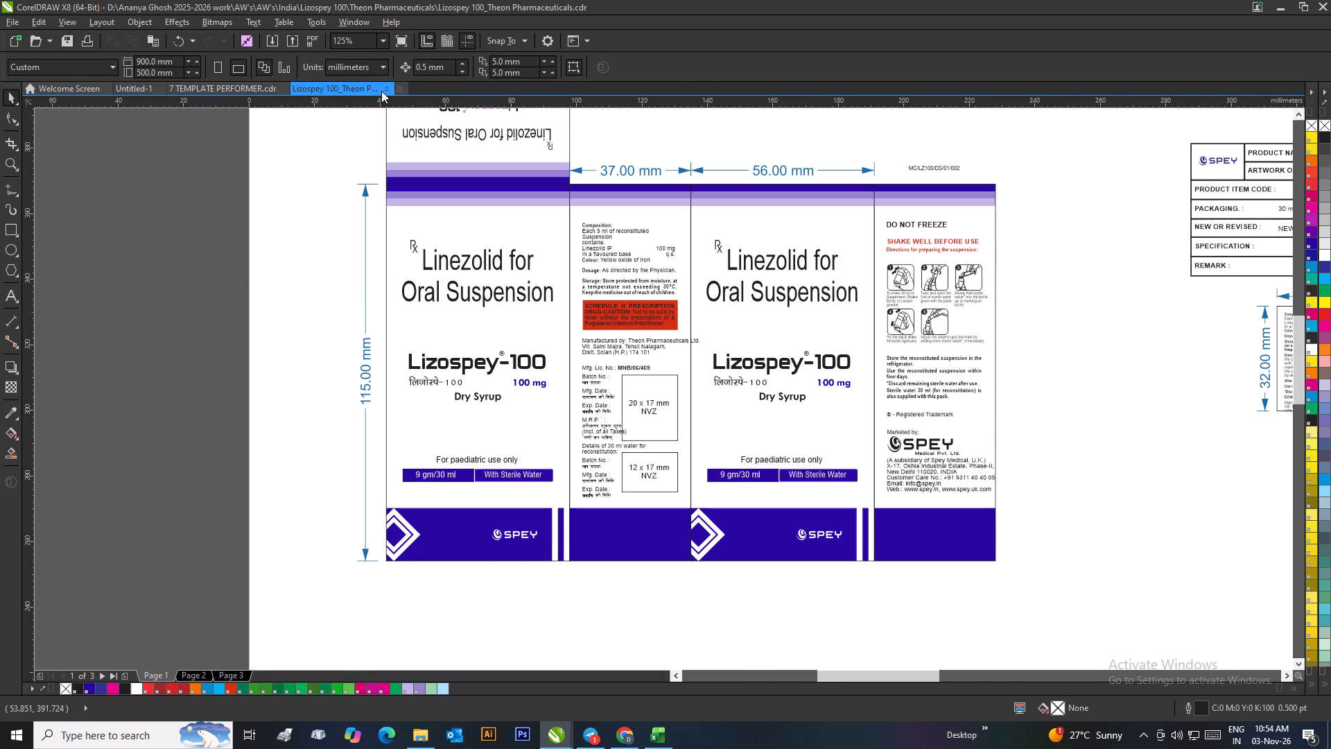
click(387, 86)
click(663, 395)
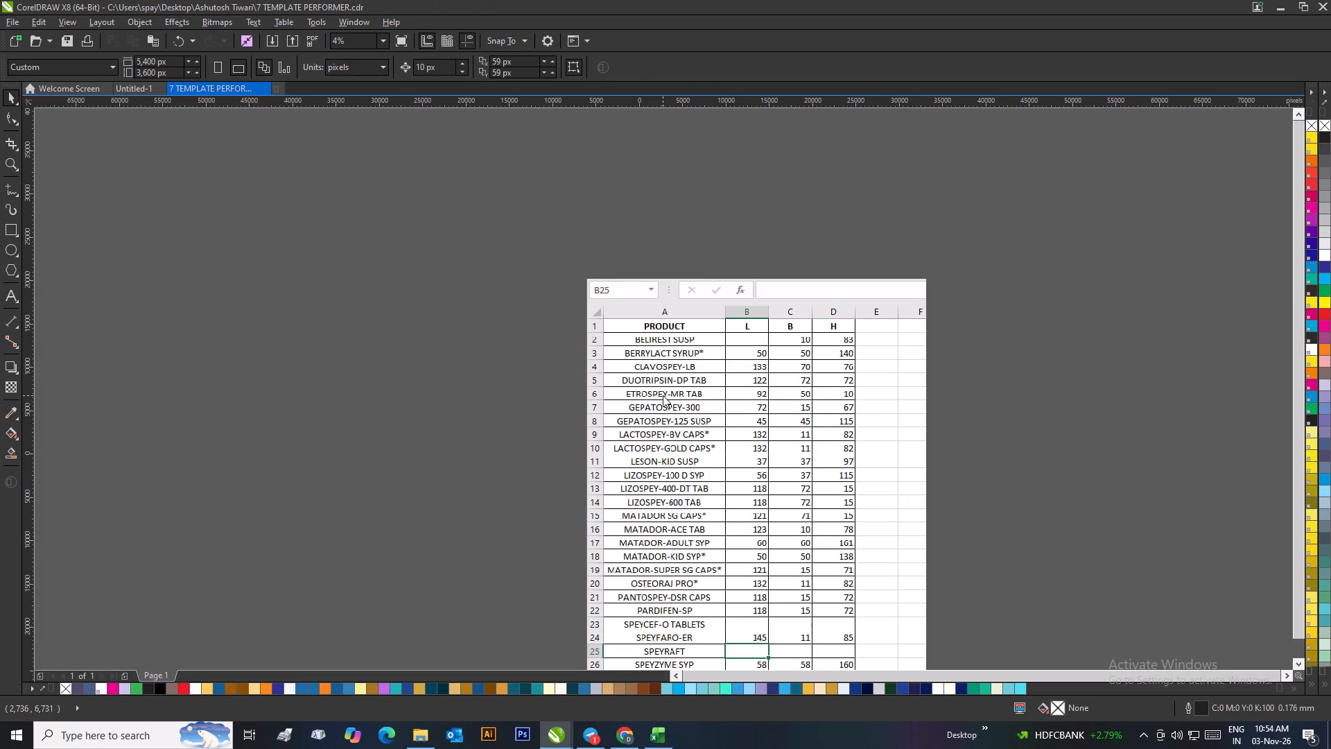
Open the Lizospey drawing from the Lizospey folder inside the India artwork folder.
scroll(656, 498, up, 1)
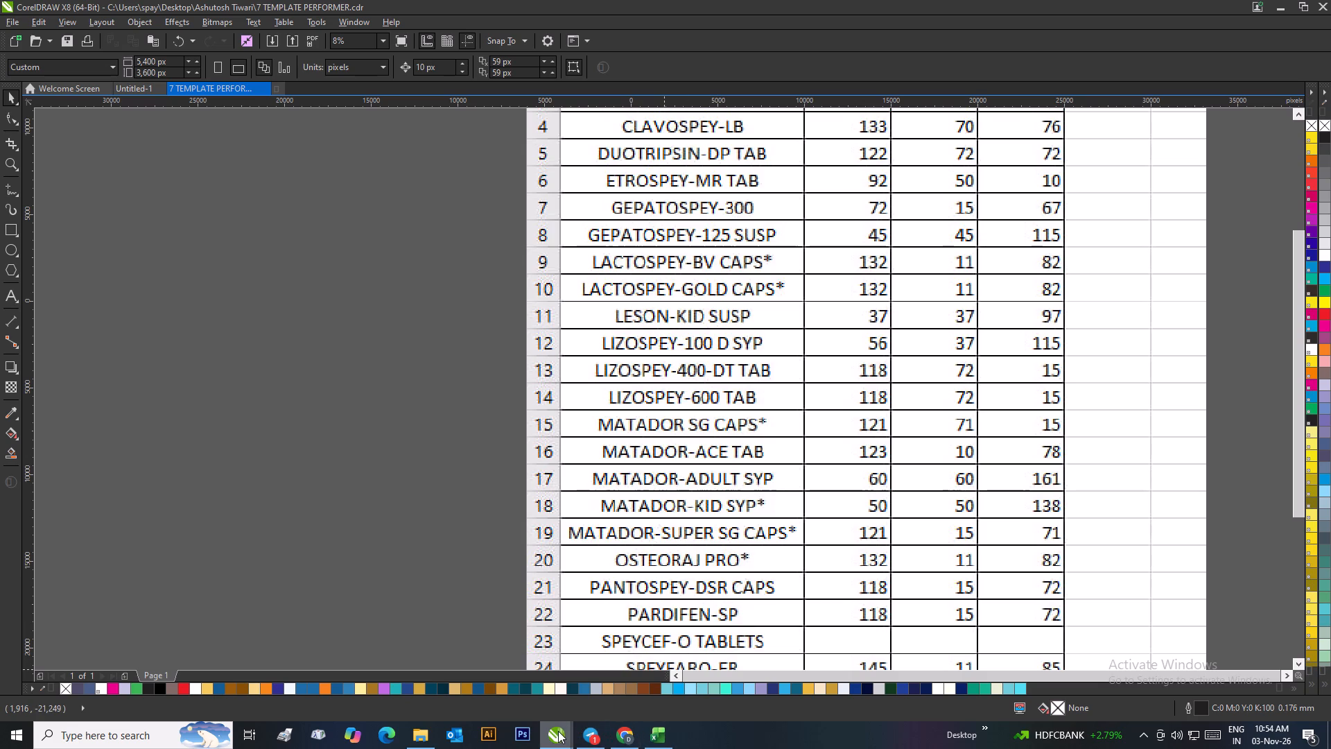
click(598, 696)
key(ctrl+o)
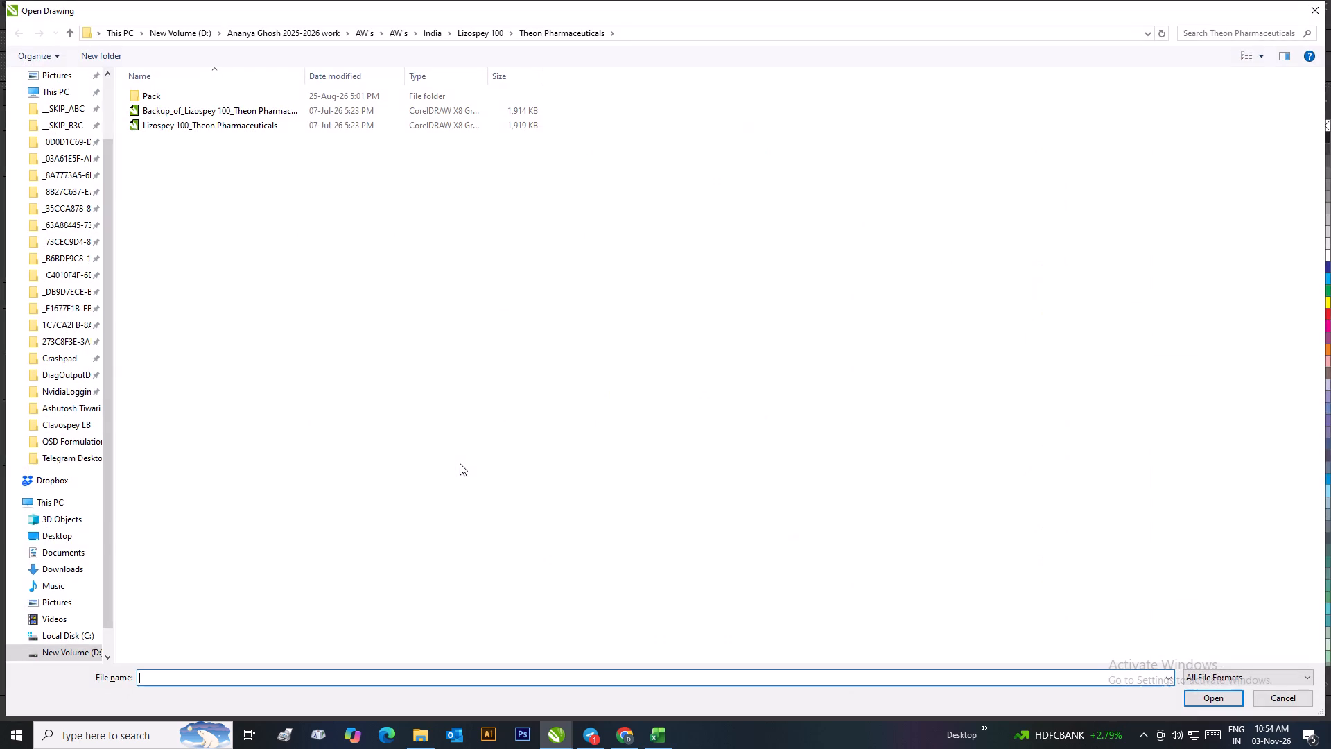
click(62, 26)
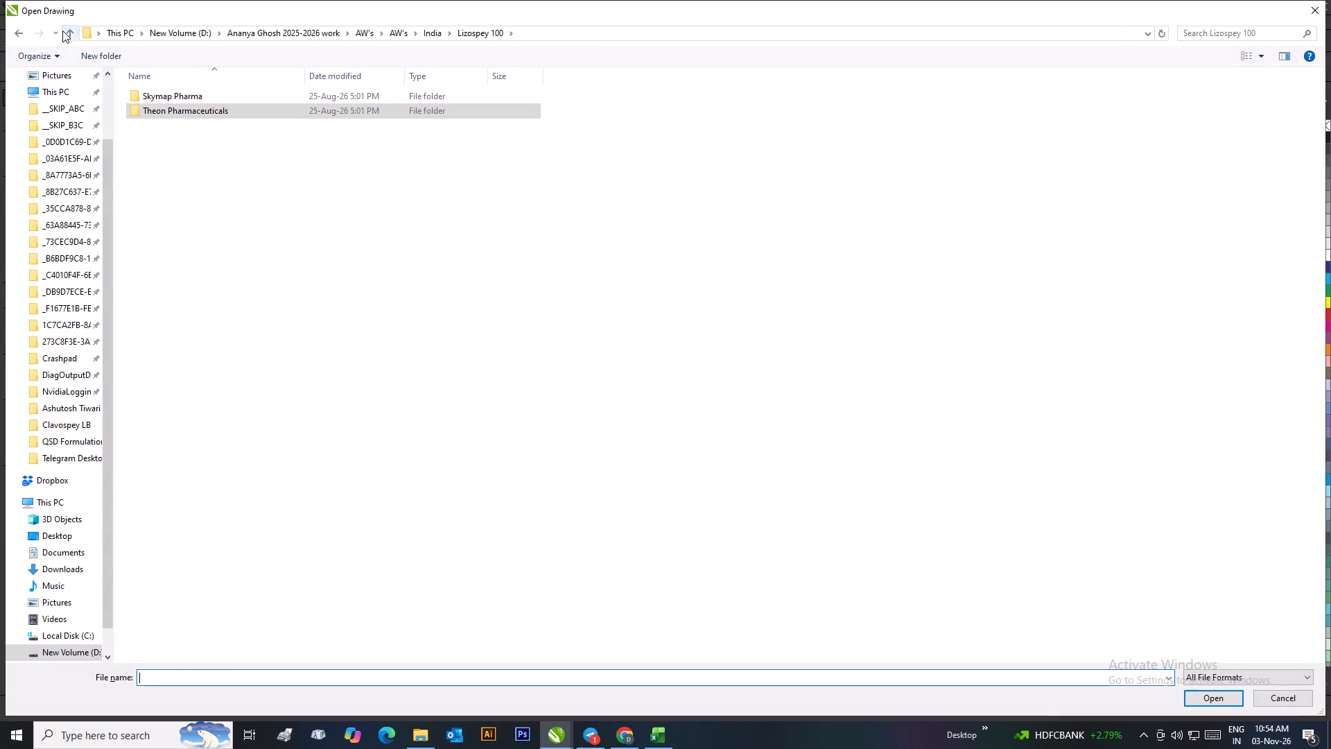
click(67, 35)
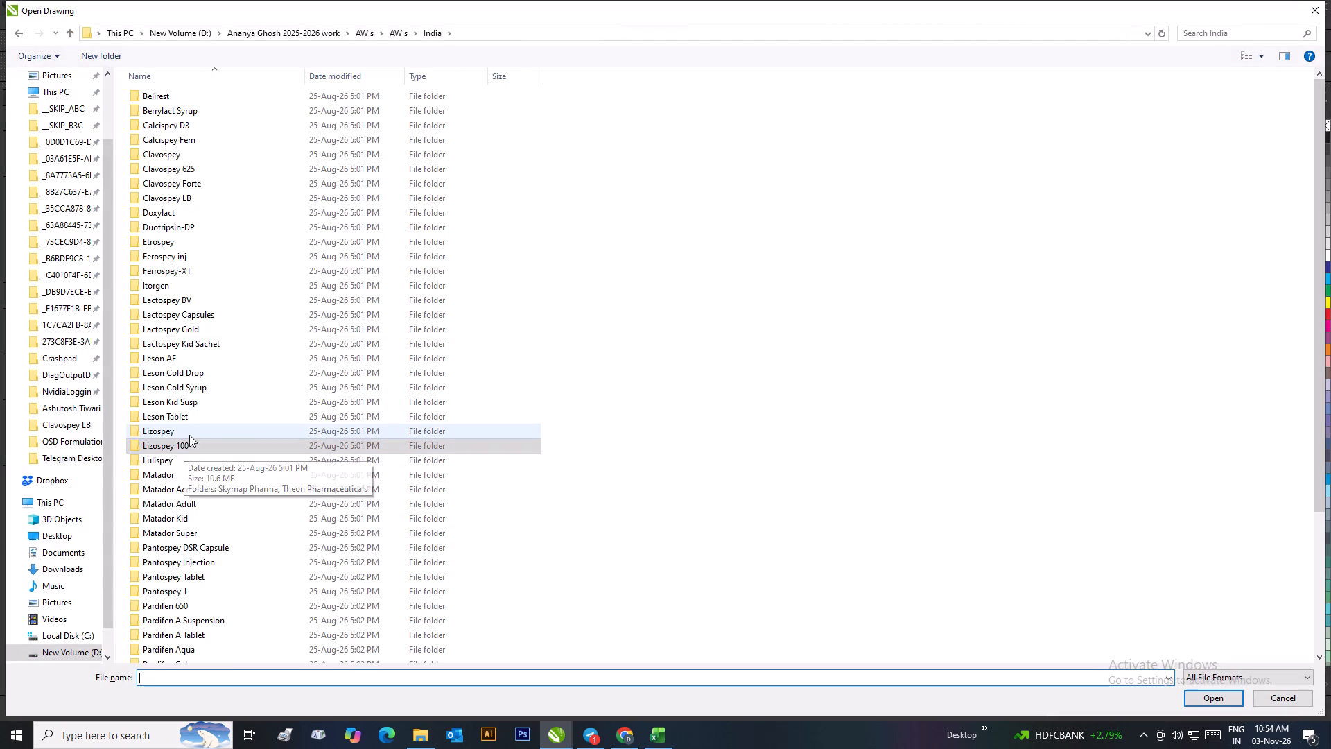
click(189, 435)
double_click(189, 435)
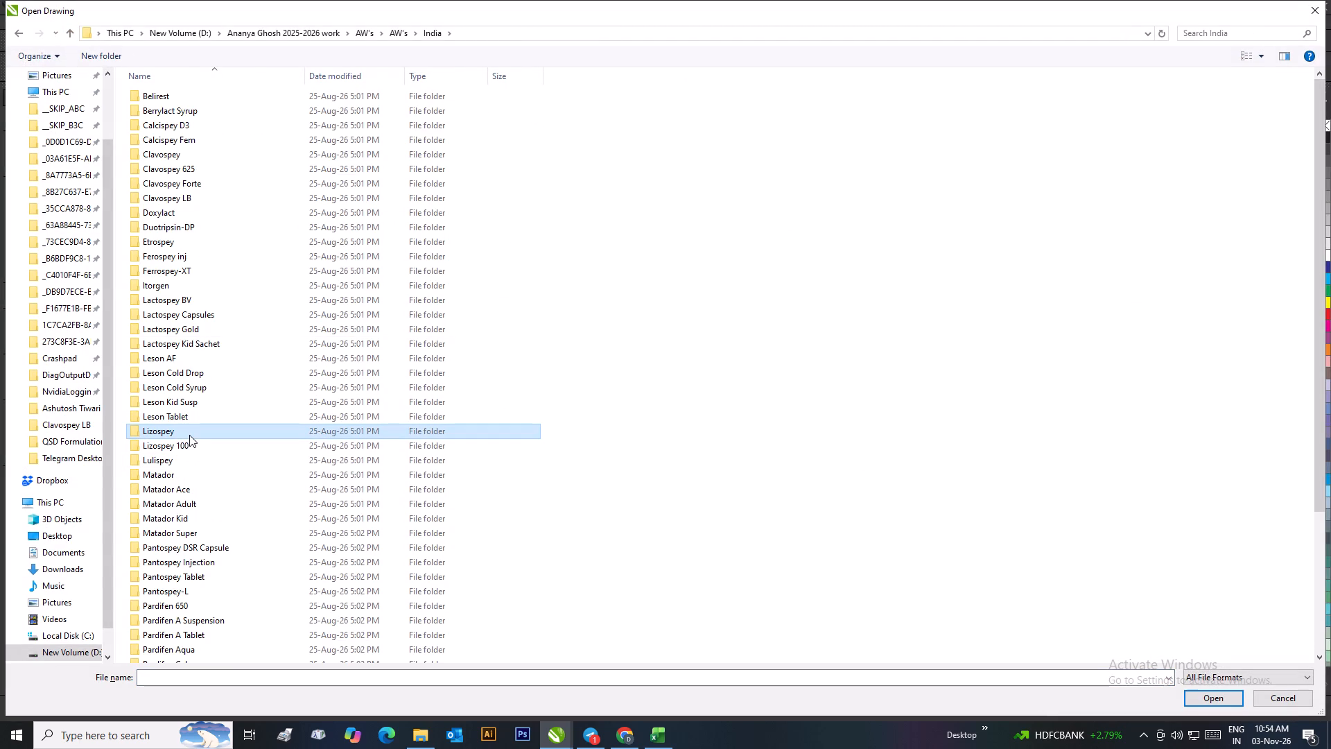
double_click(377, 121)
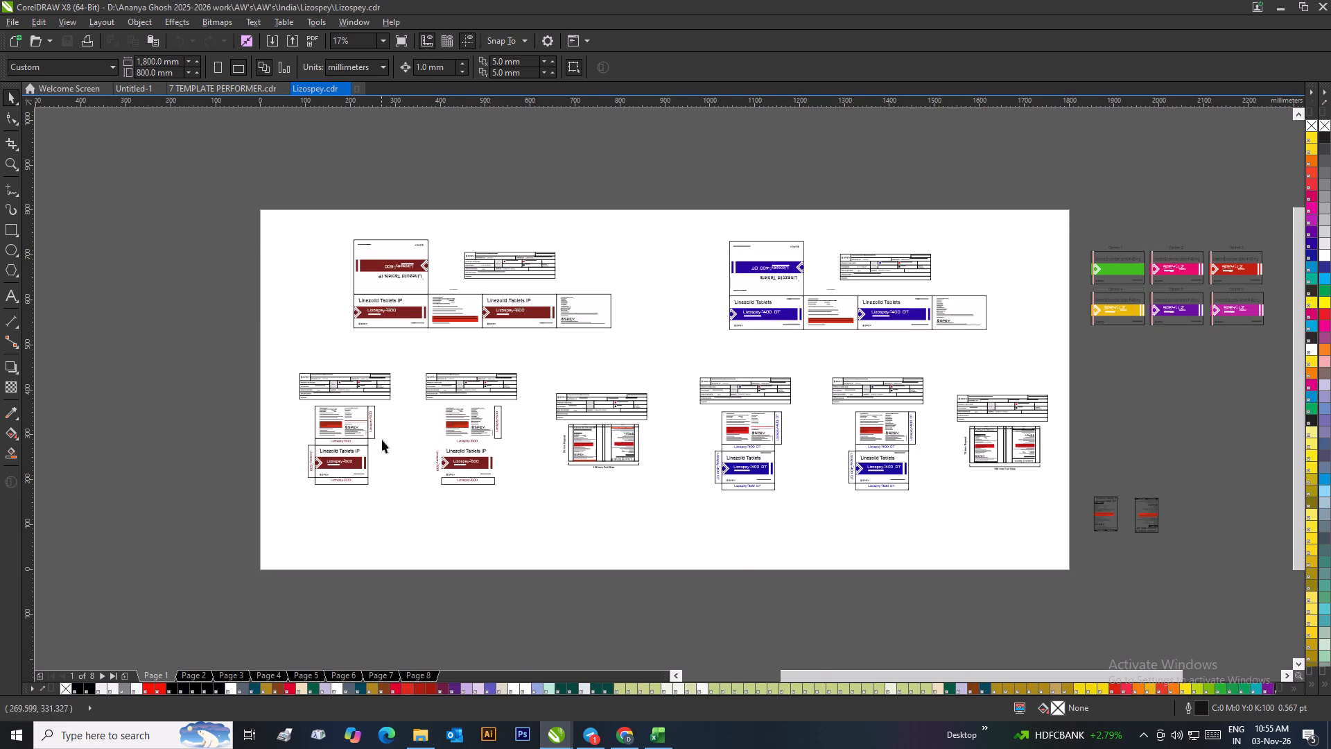
Fully ungroup the trademark and manufacturer text block on the Lizospey-400 DT physician's sample carton.
scroll(383, 447, up, 2)
scroll(718, 422, down, 1)
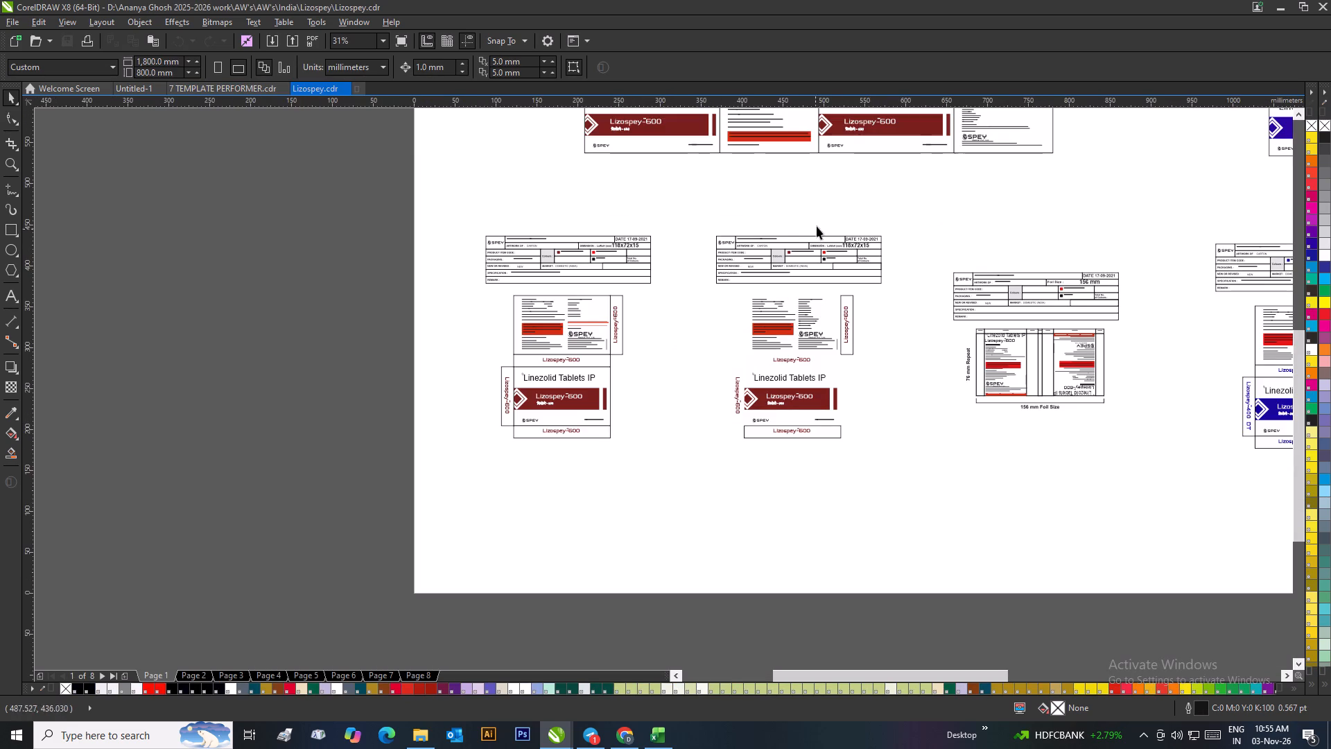
scroll(1020, 322, down, 1)
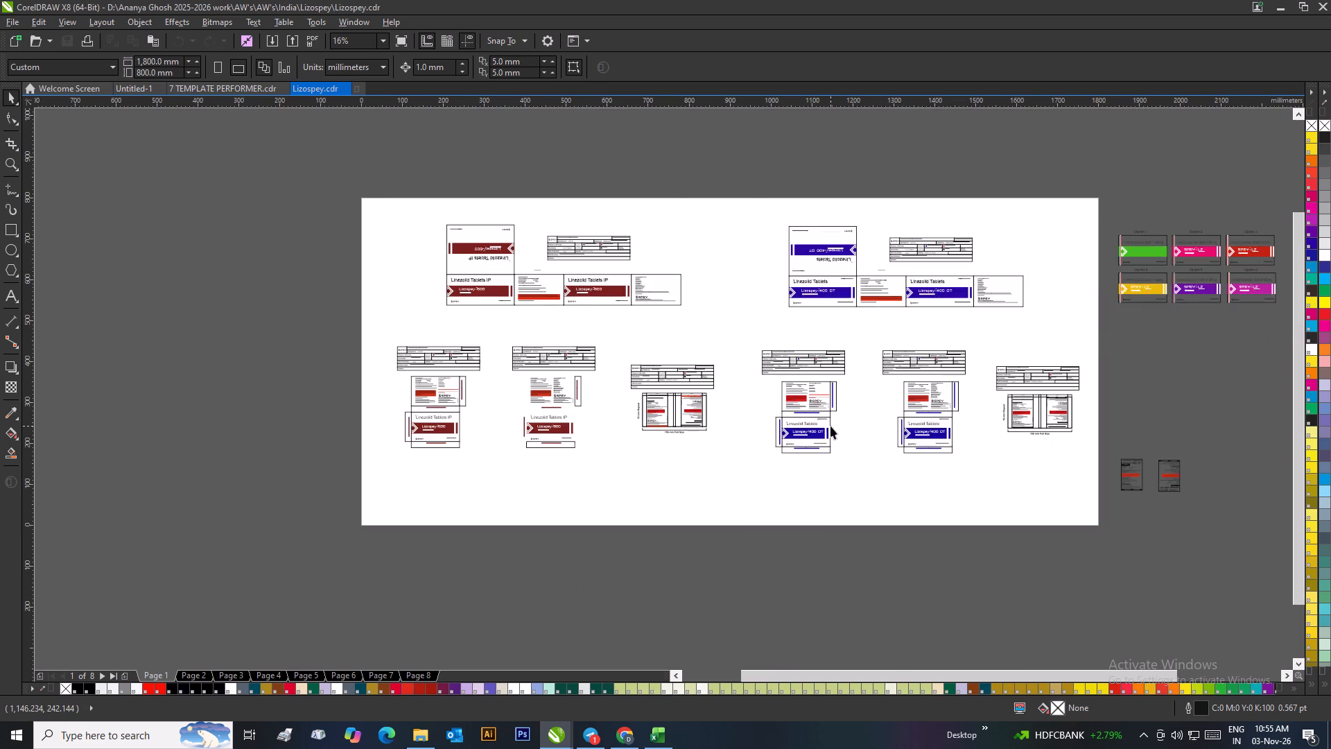
scroll(830, 426, up, 2)
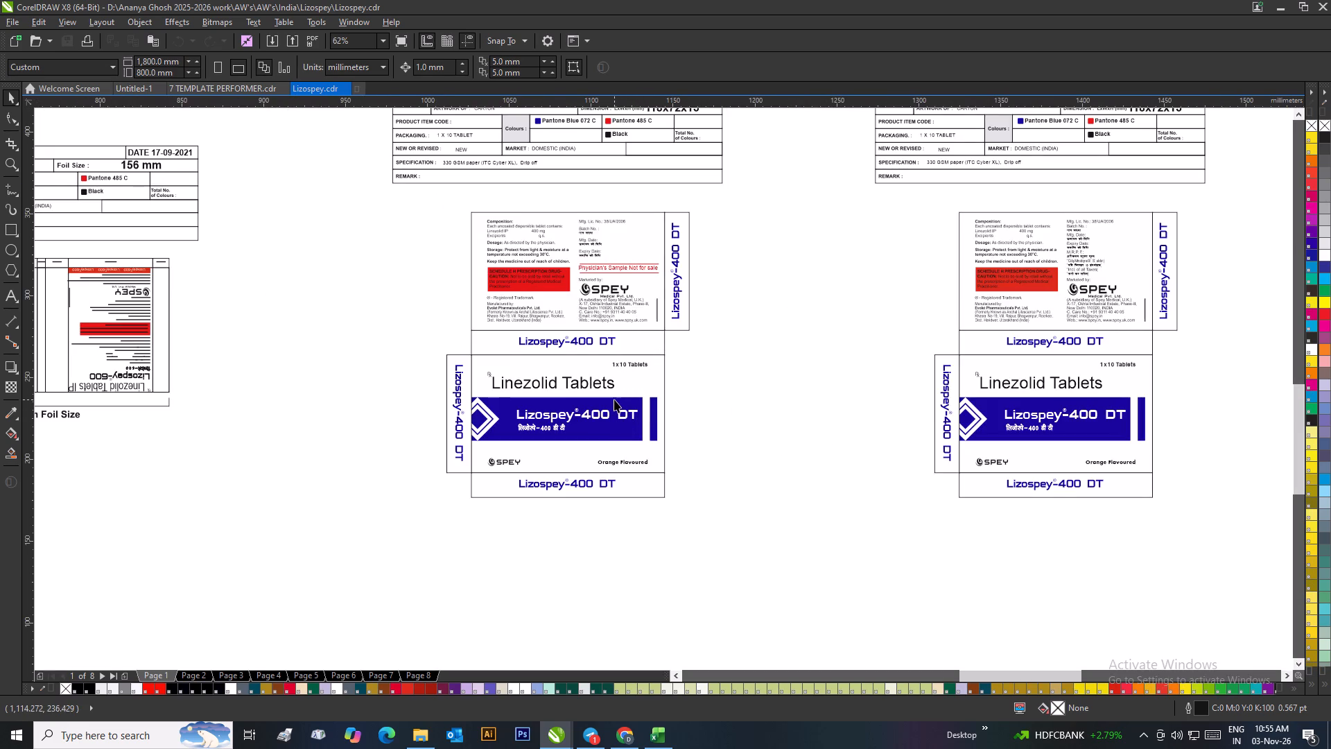
scroll(608, 306, up, 1)
scroll(562, 368, up, 1)
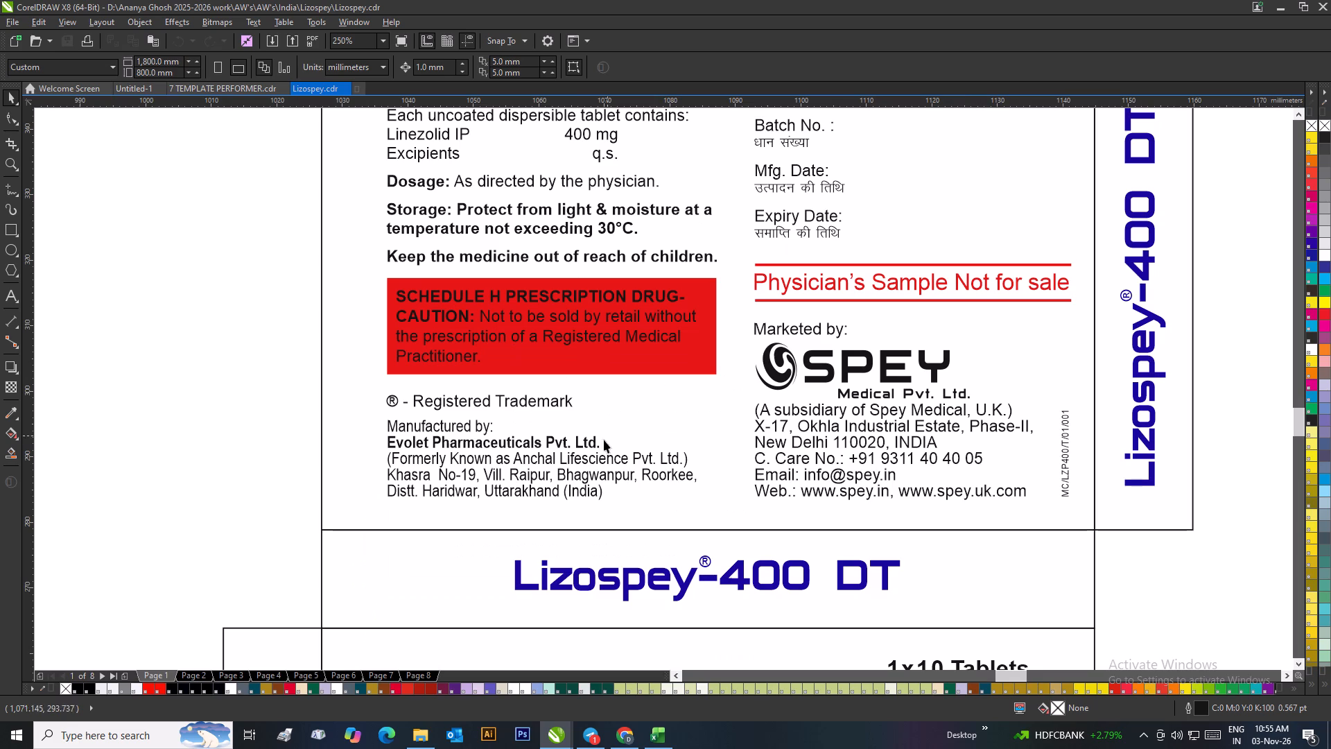
double_click(410, 430)
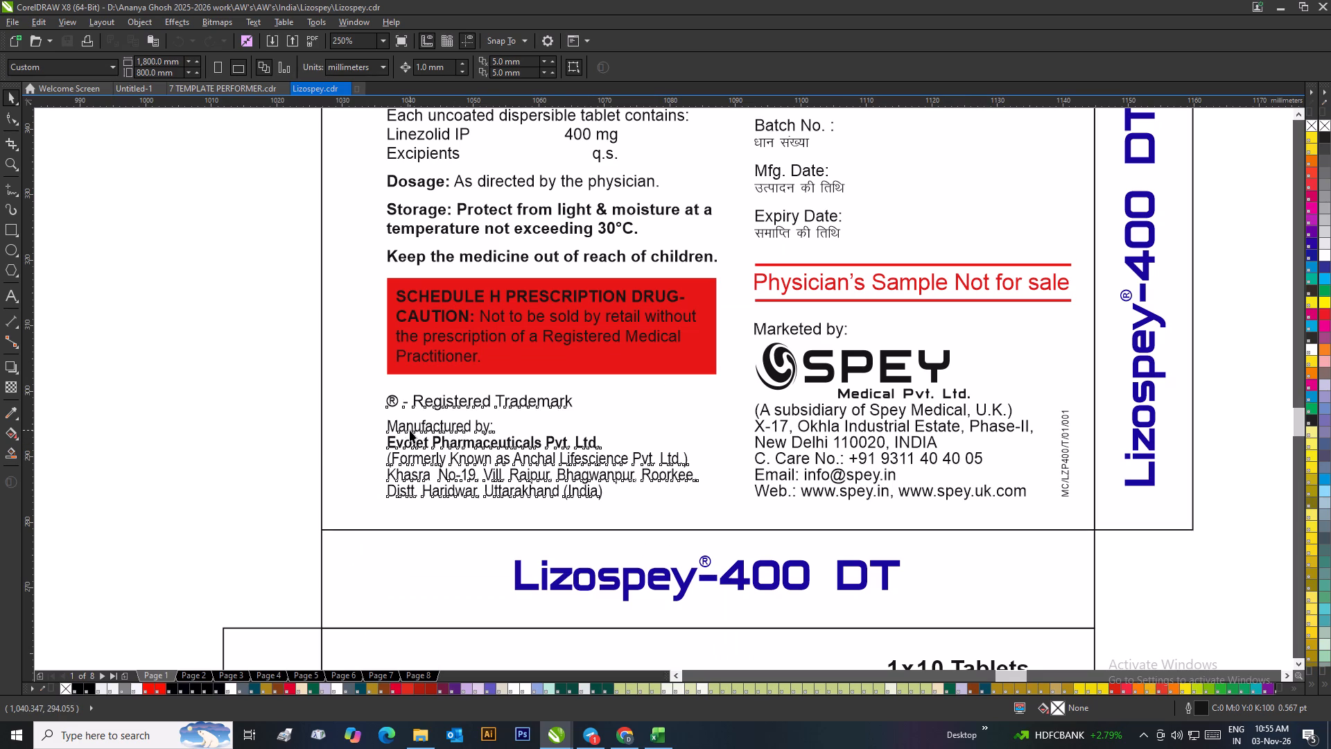
right_click(407, 430)
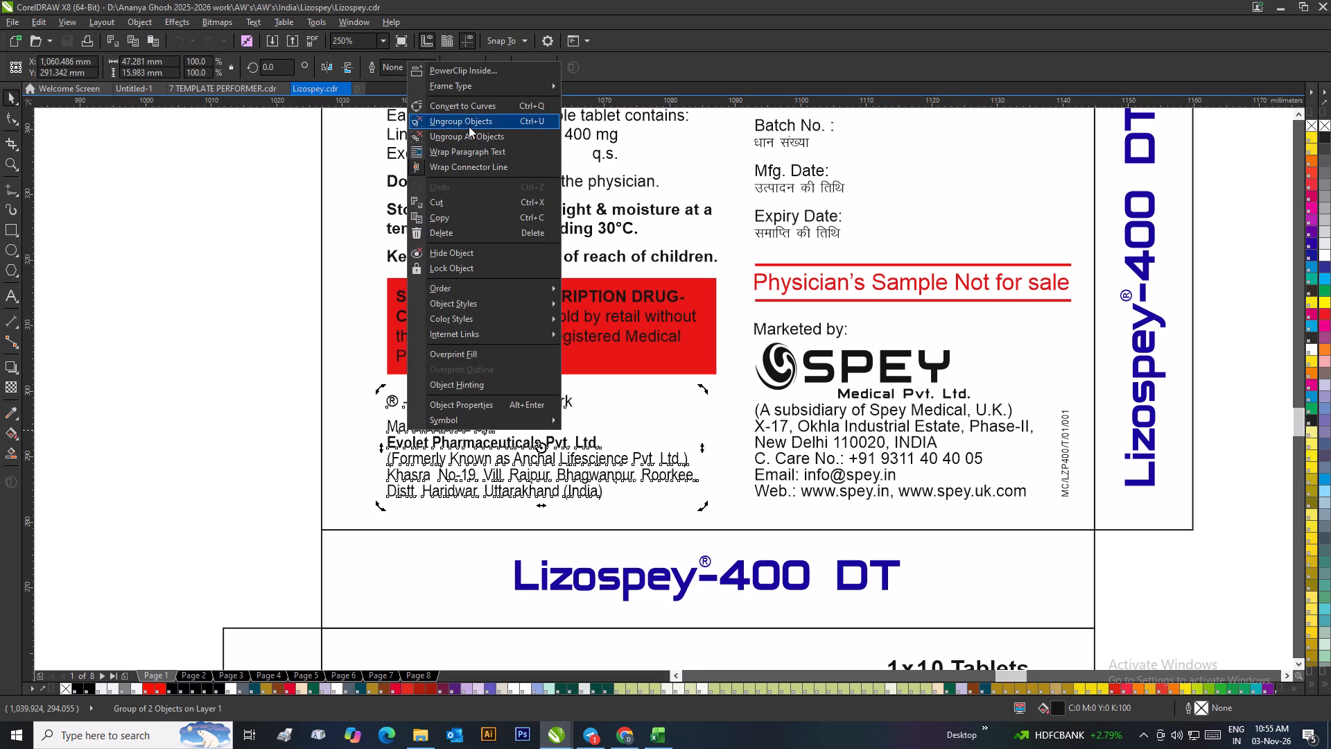
click(464, 135)
click(175, 279)
Copy the full Evolet Pharmaceuticals address, from Manufactured by: to Uttarakhand (India), from the Lizospey-400 DT physician's sample carton.
double_click(408, 440)
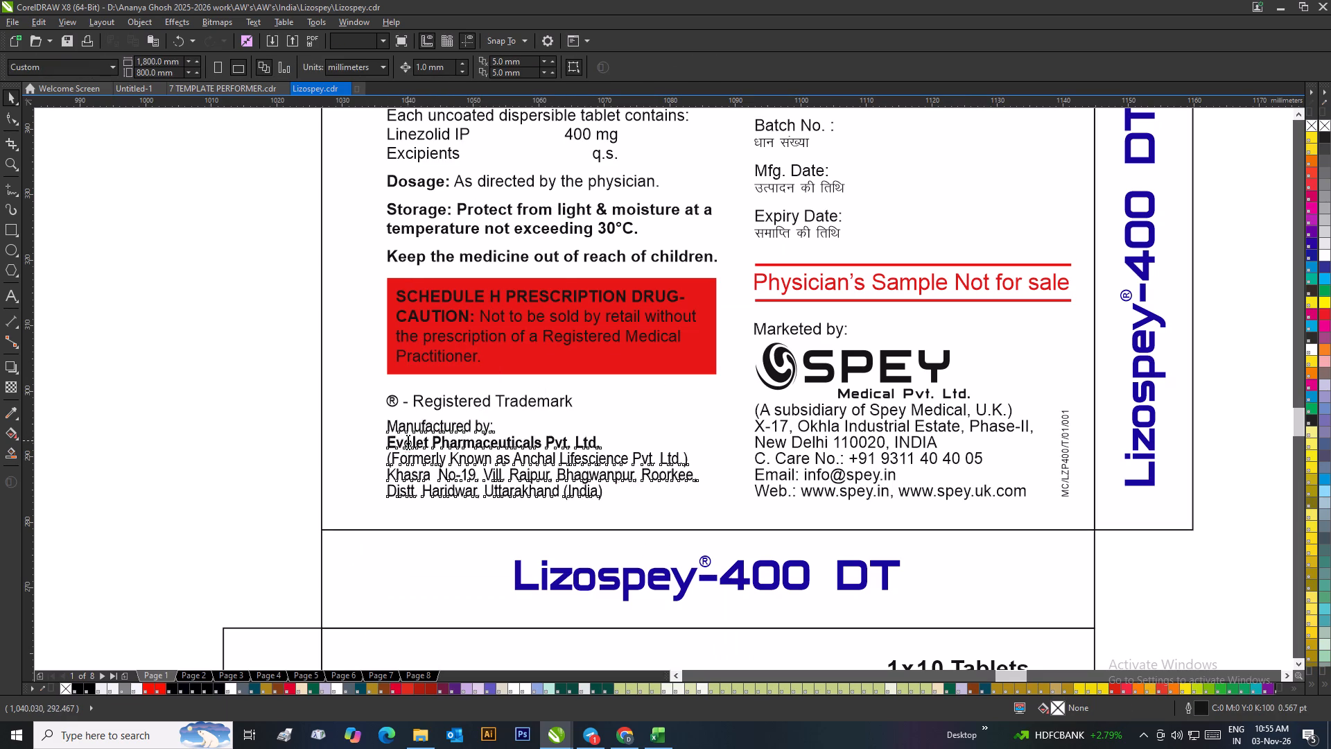
drag(386, 424, 670, 491)
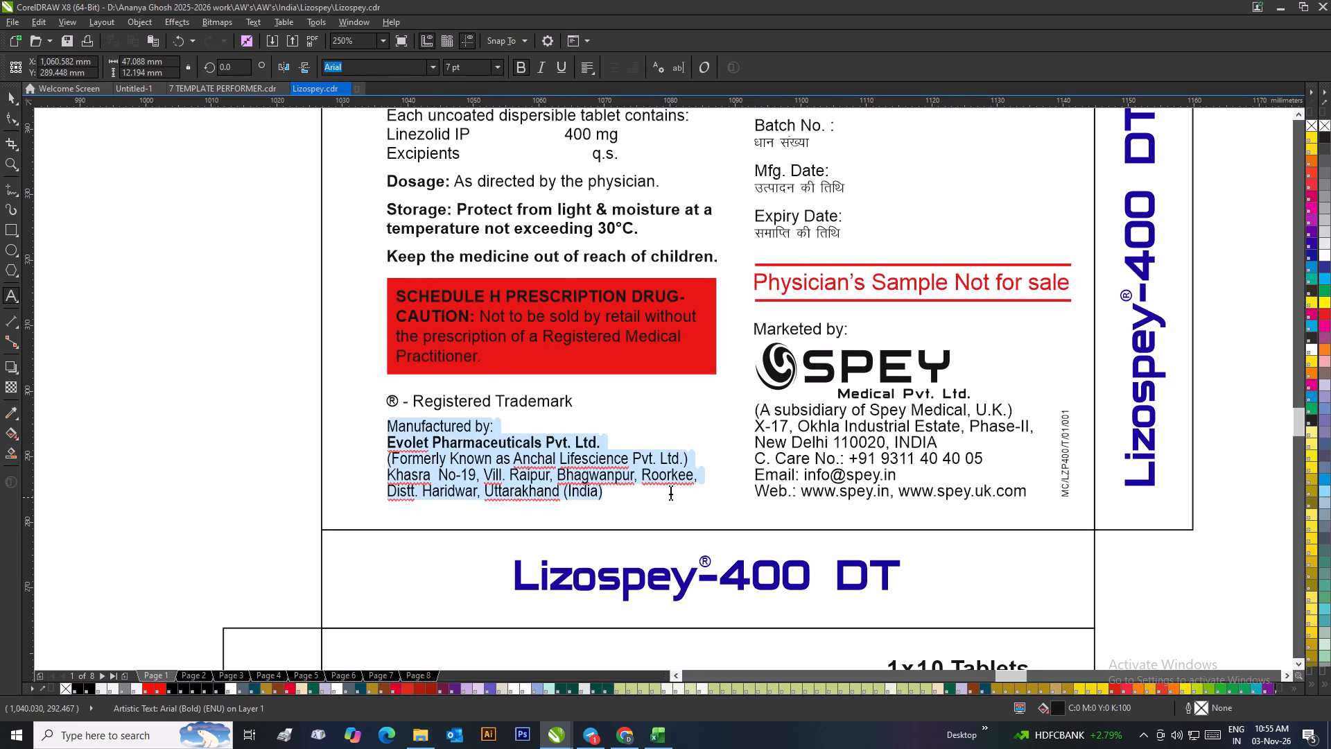
drag(670, 491, 681, 488)
right_click(666, 477)
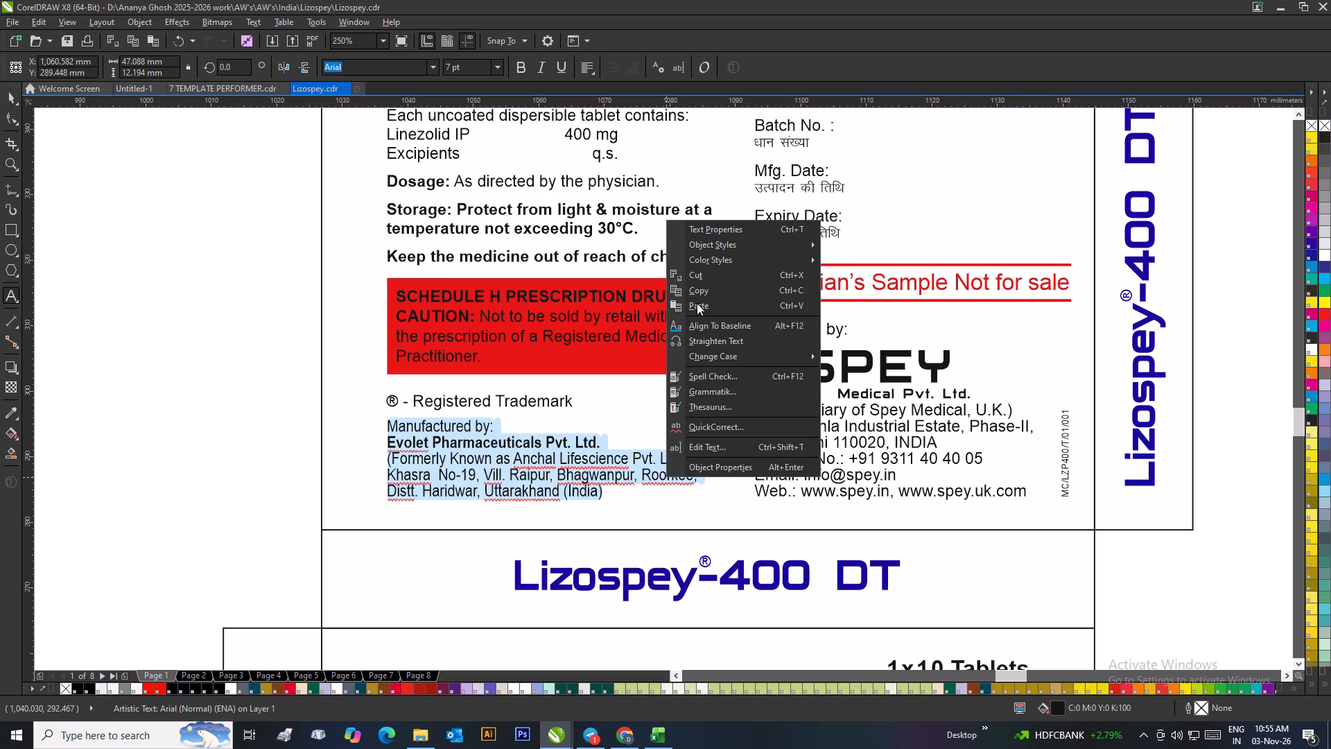
click(699, 293)
Paste the copied Evolet address as new text in the blank page area below the Lizospey artworks.
scroll(427, 399, down, 3)
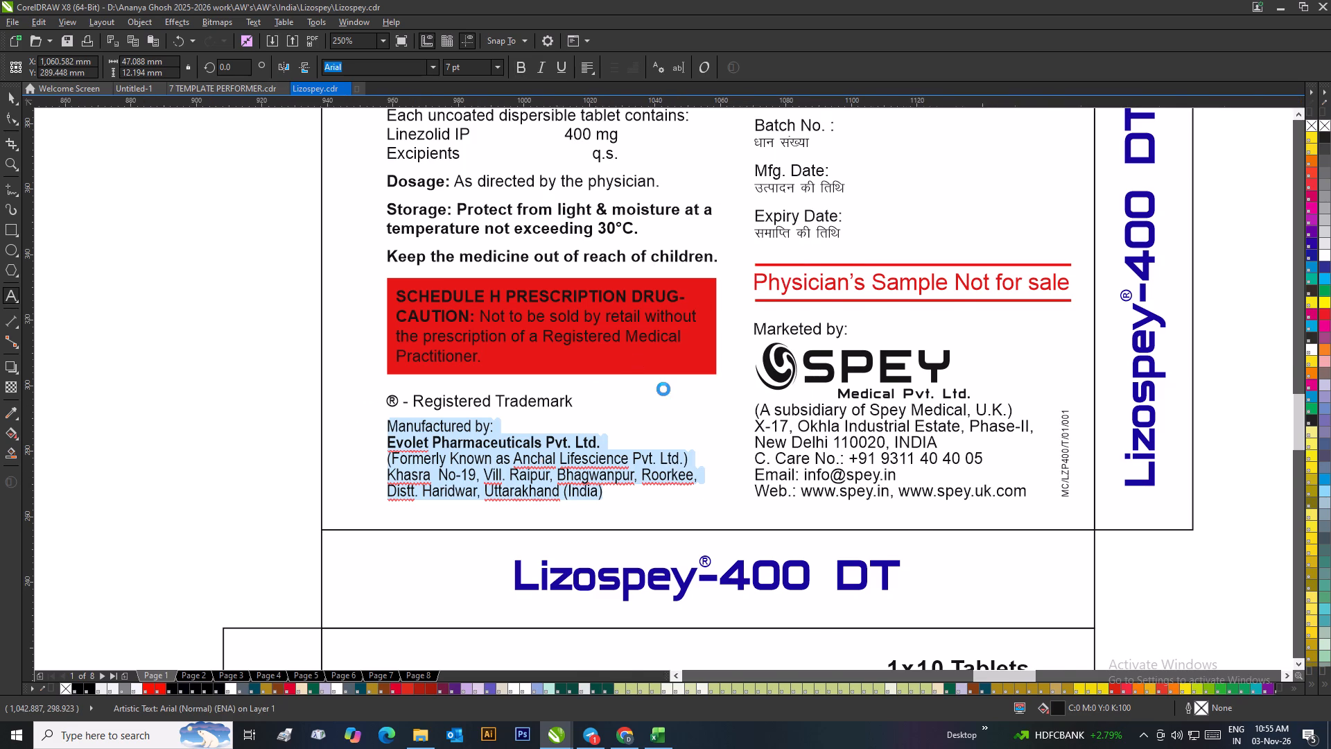
scroll(663, 389, down, 2)
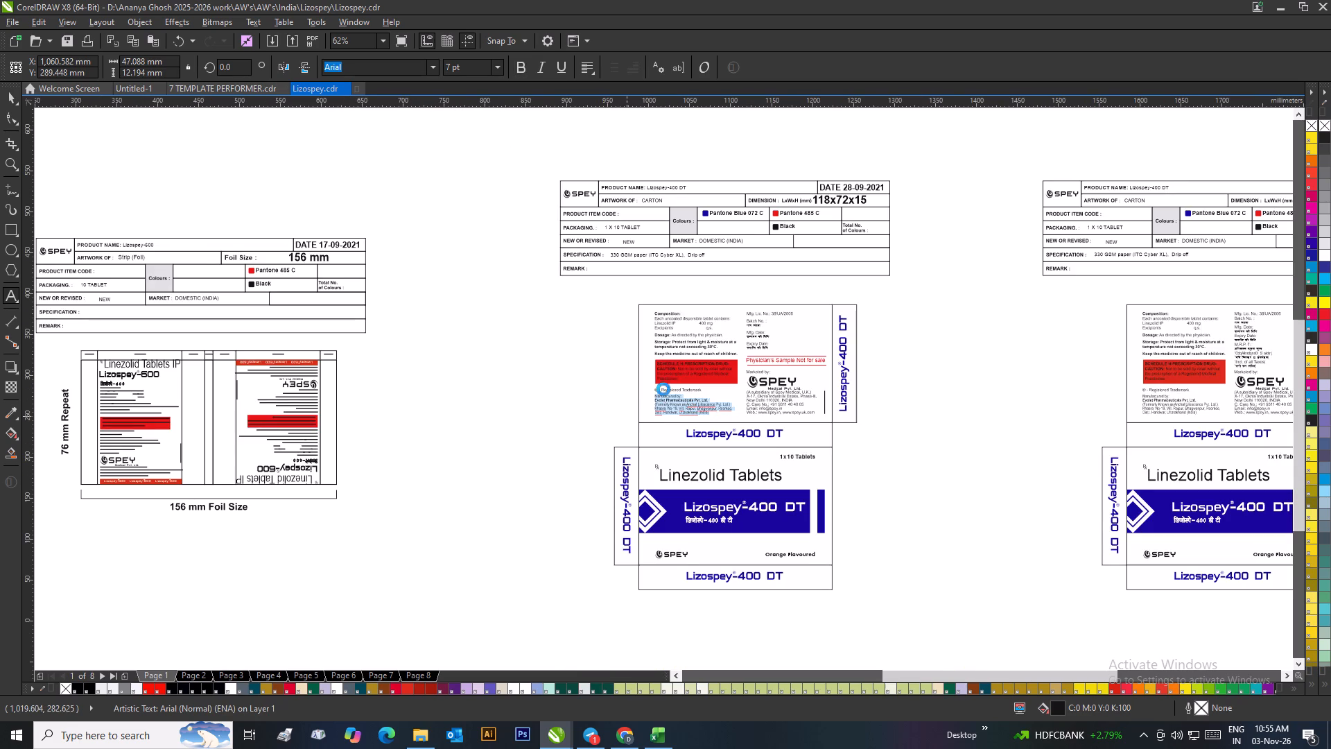
scroll(663, 389, down, 1)
click(551, 546)
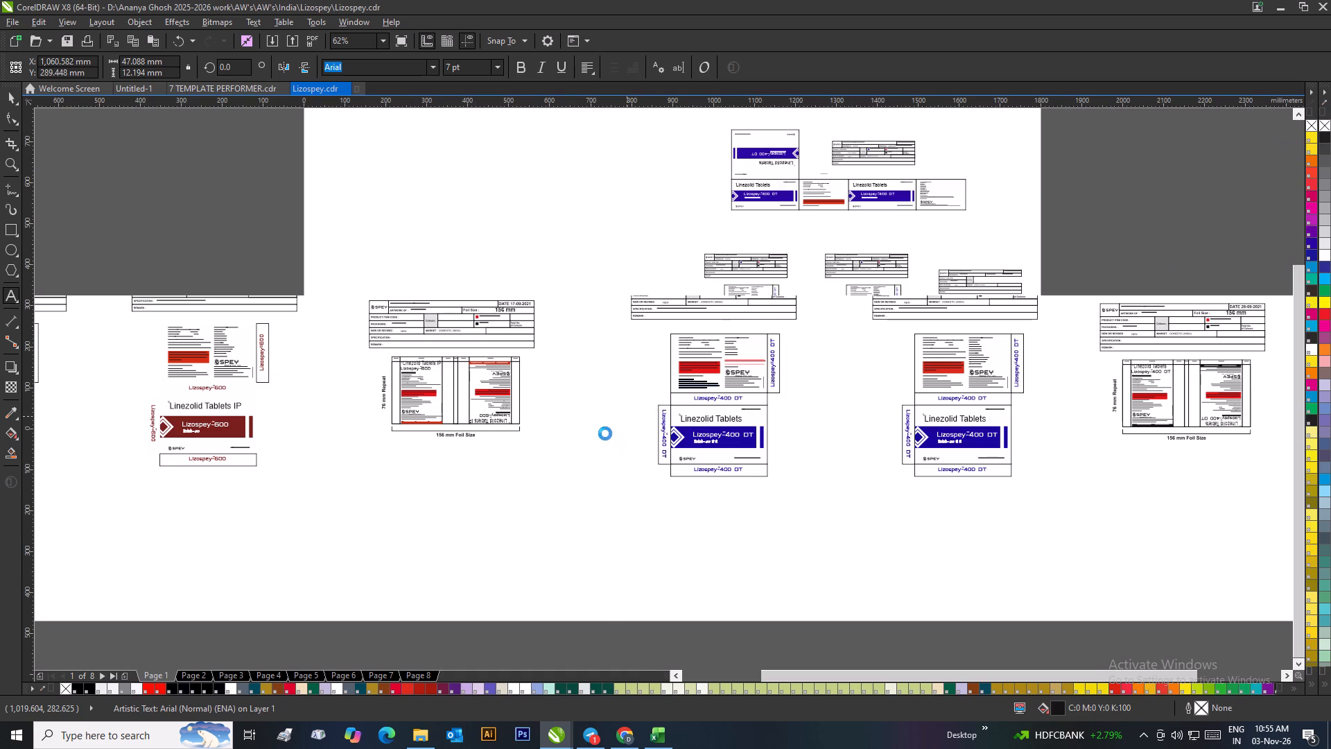
click(605, 402)
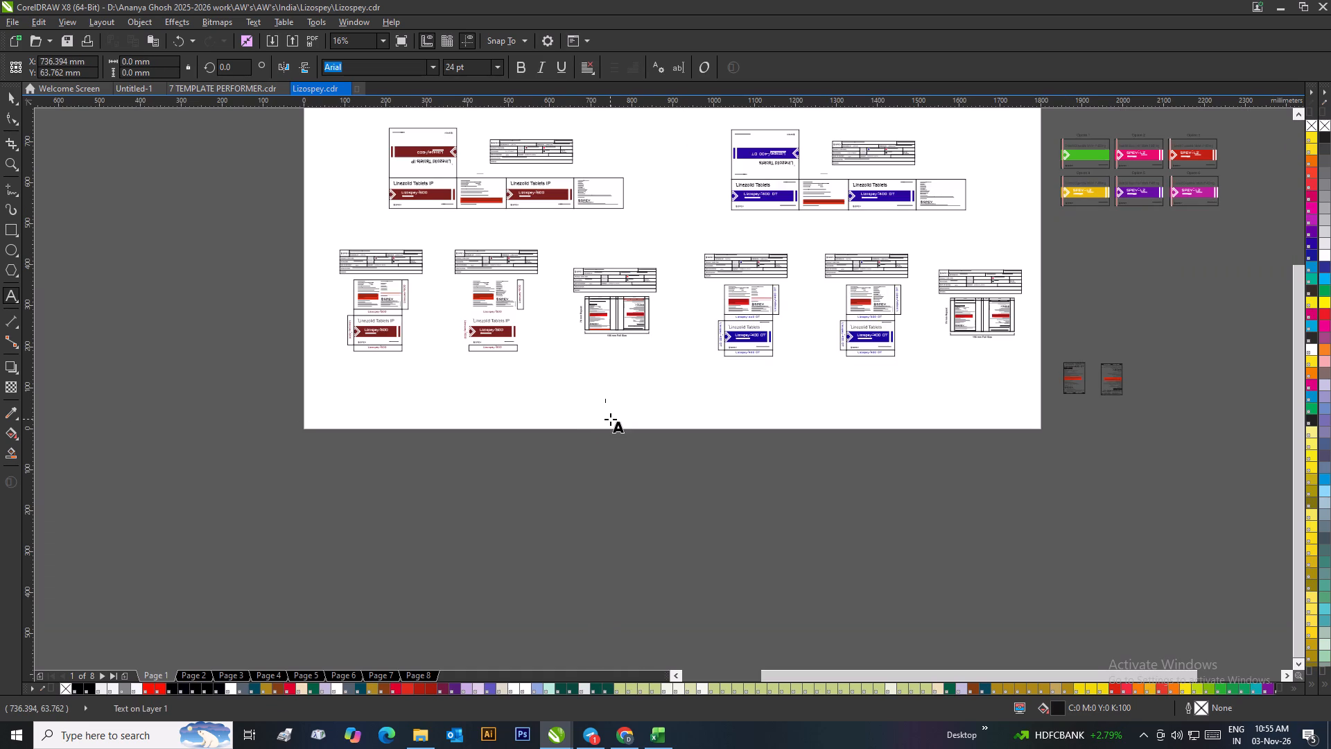
key(ctrl+v)
Join the pasted Evolet address into a single line, putting a space where each of the four line breaks was.
scroll(611, 413, up, 3)
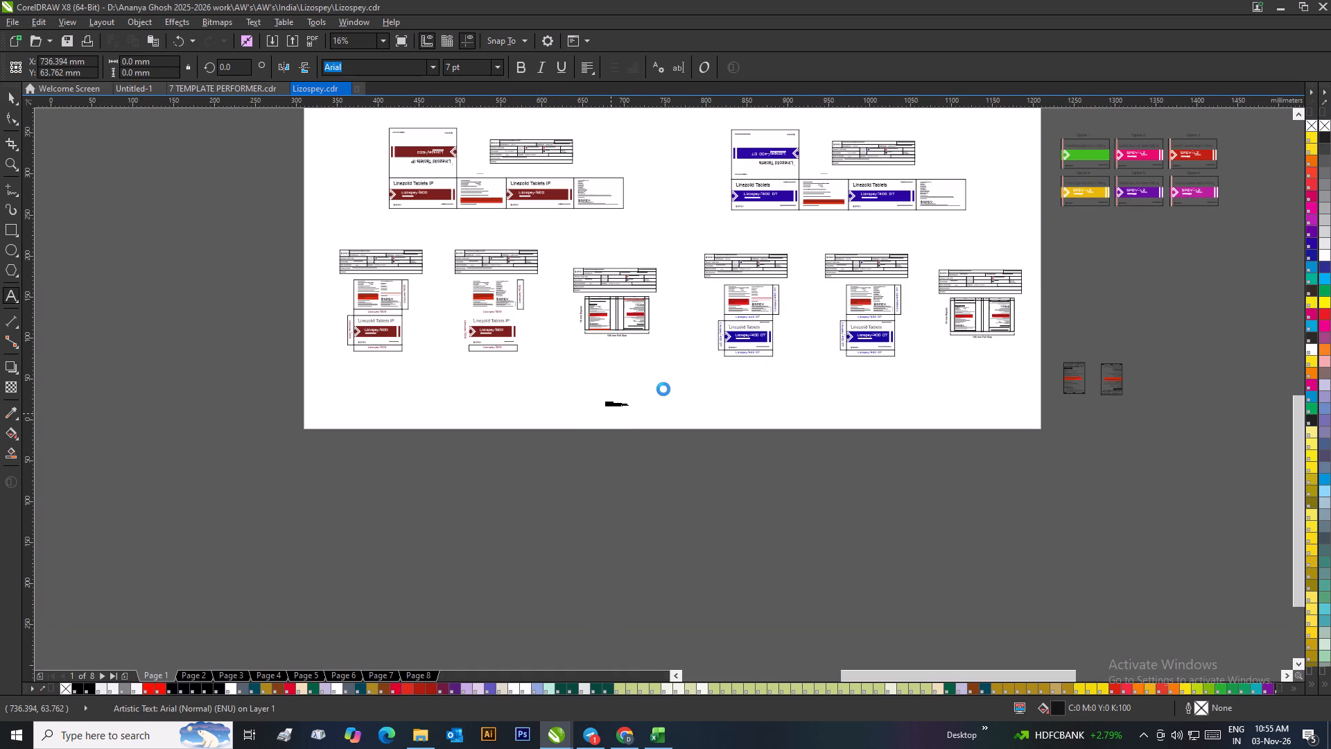
scroll(663, 389, up, 4)
scroll(666, 359, down, 2)
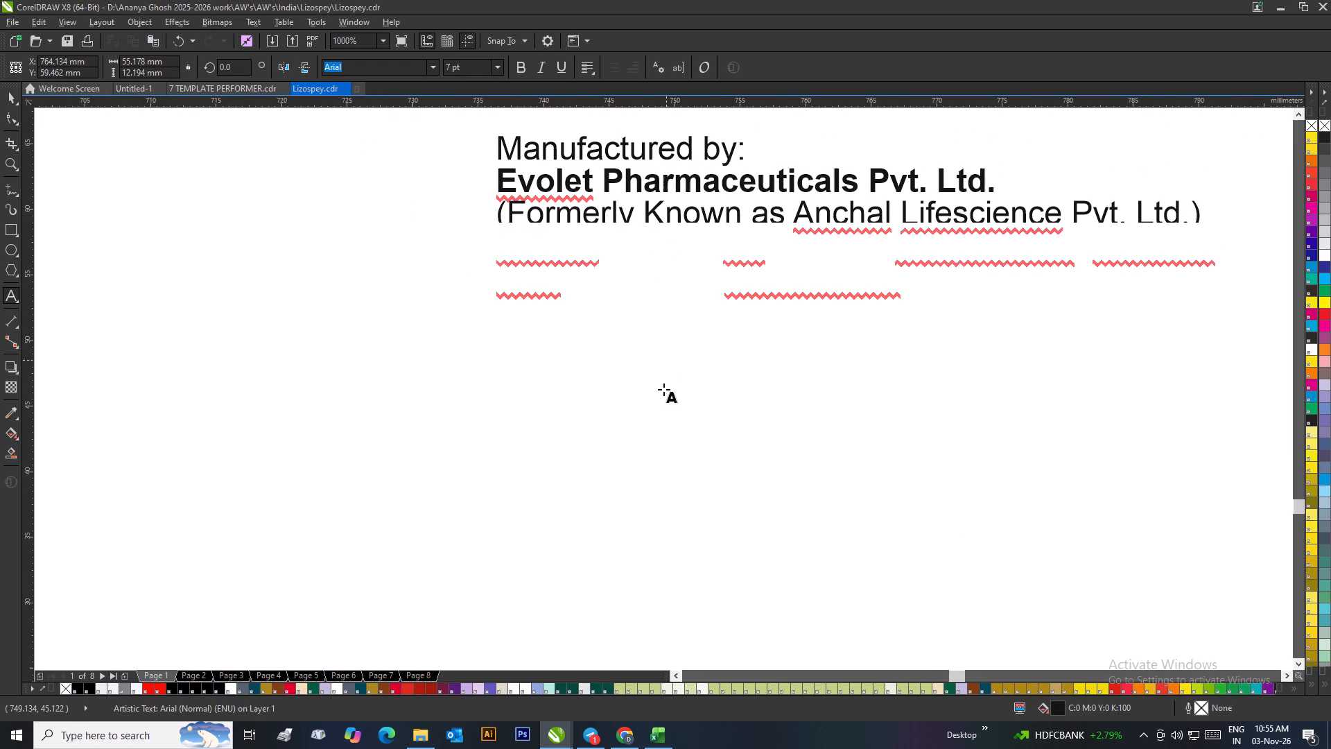
scroll(730, 221, down, 1)
scroll(684, 382, up, 1)
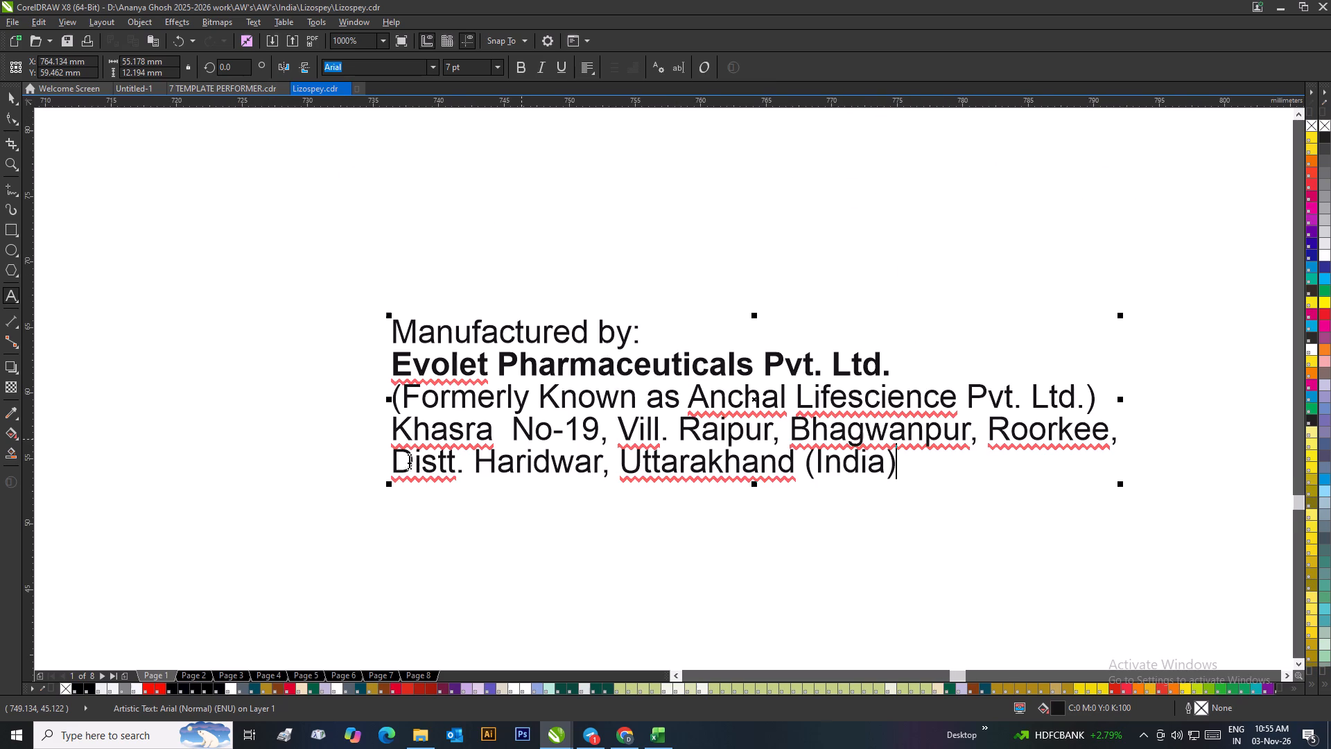
click(392, 459)
key(BackSpace)
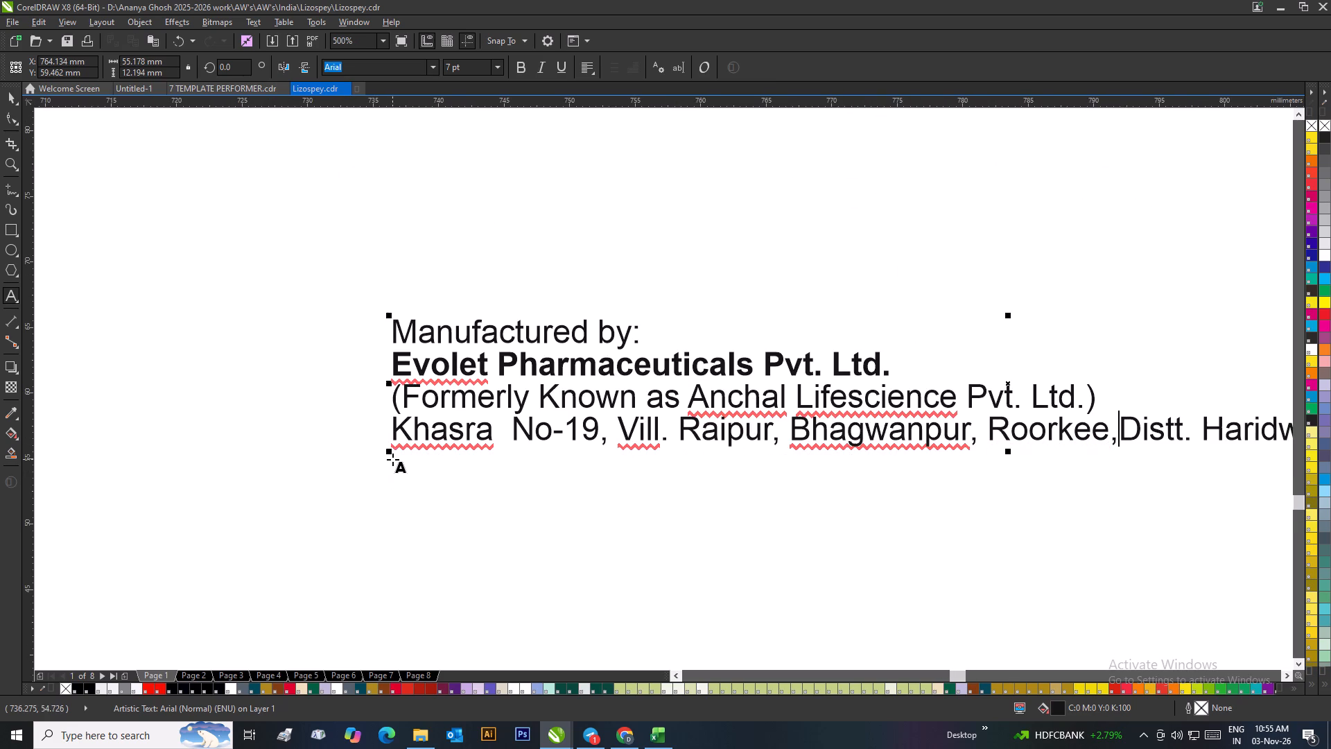
key(space)
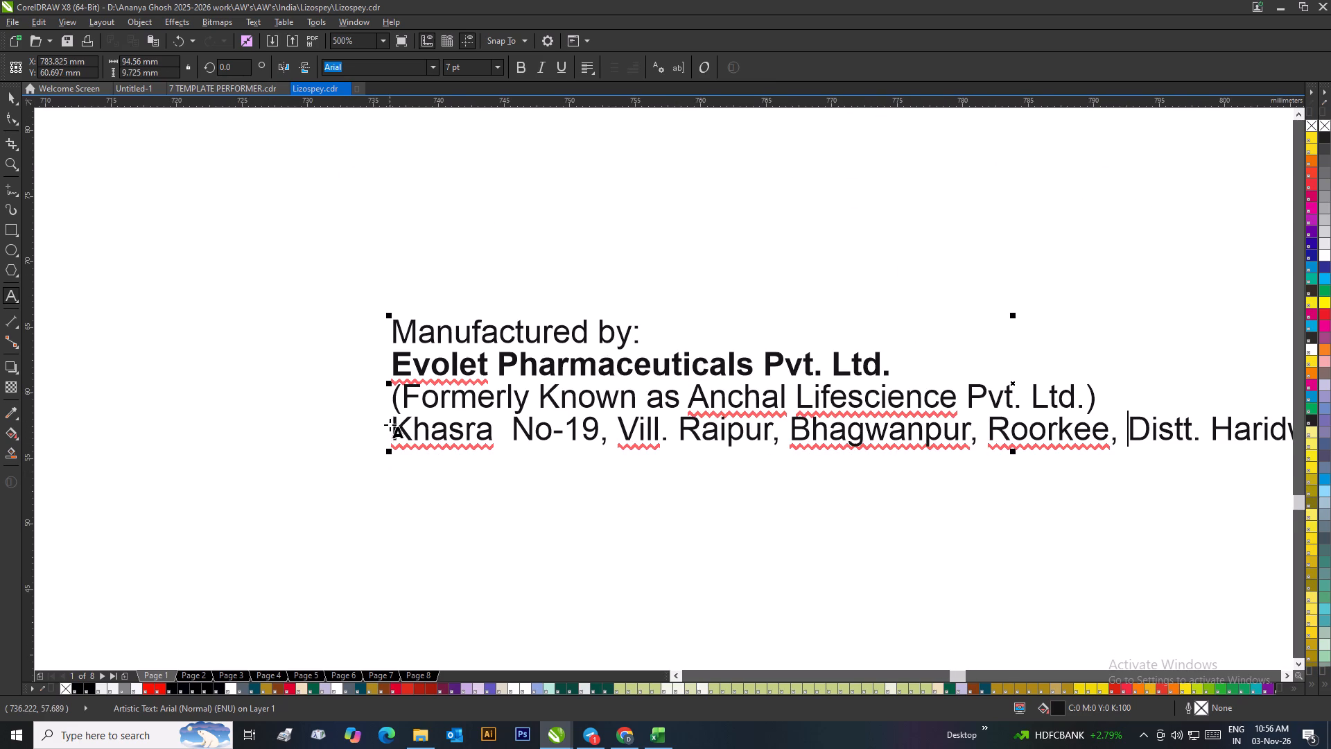
click(399, 433)
key(BackSpace)
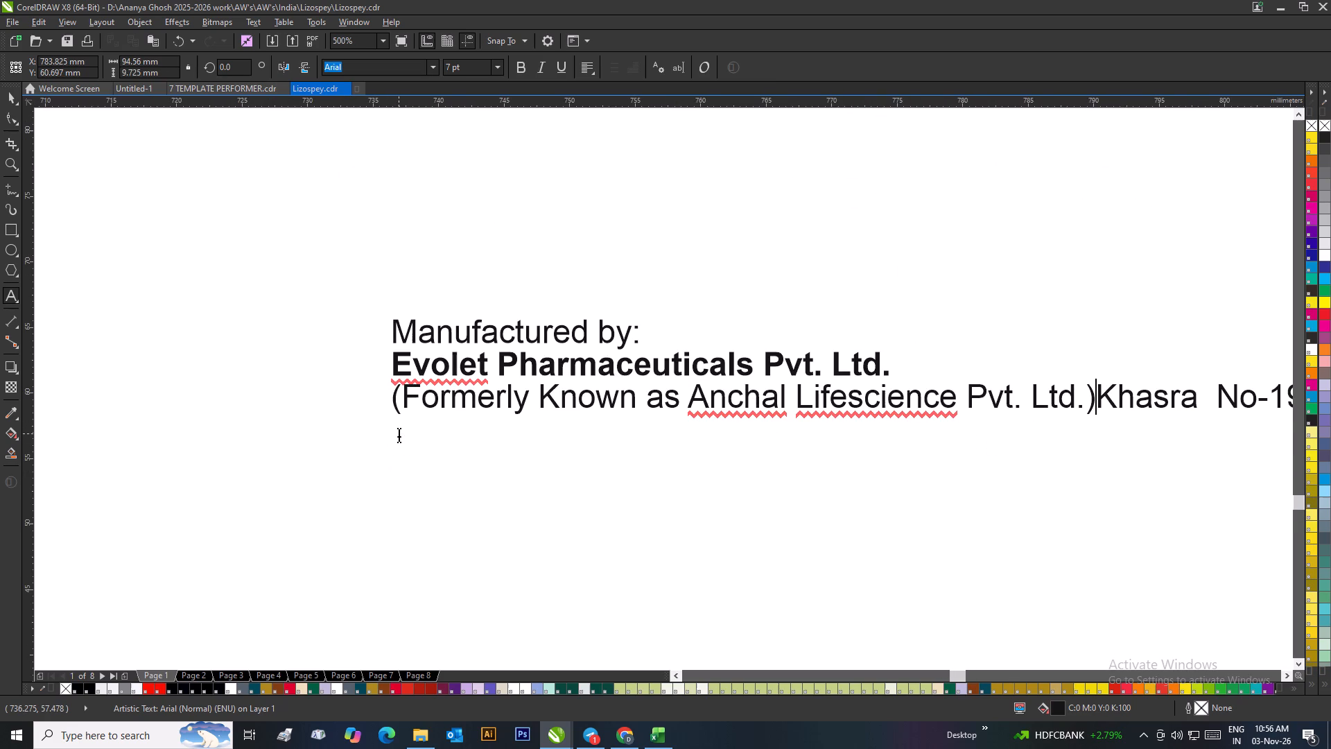
key(space)
click(393, 402)
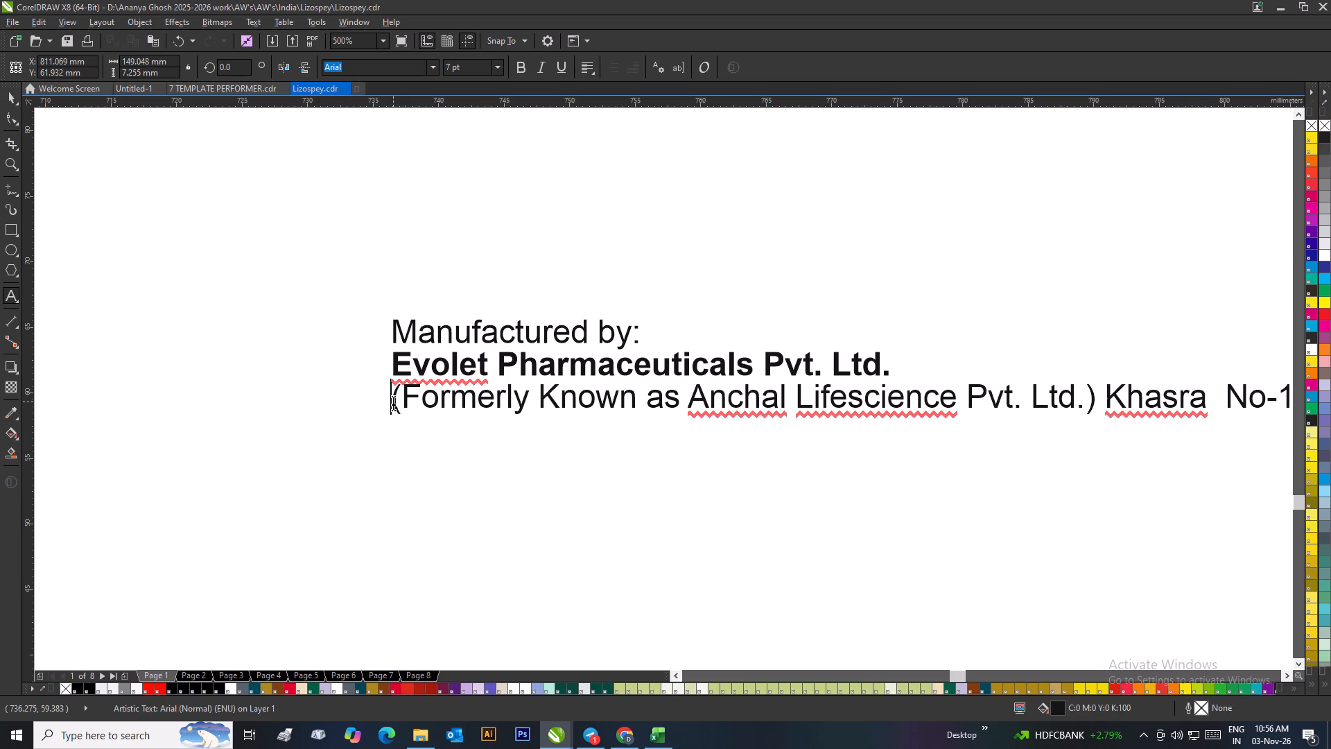
key(BackSpace)
key(space)
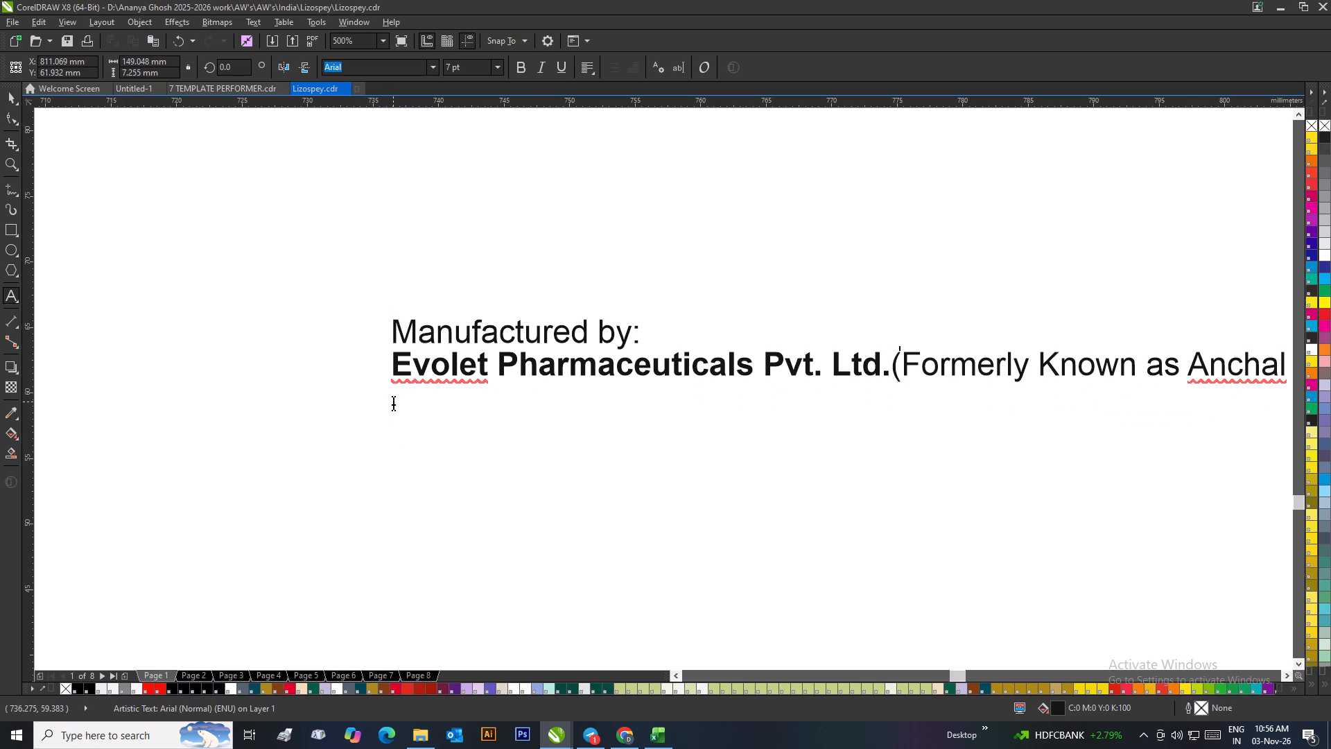
click(398, 358)
key(BackSpace)
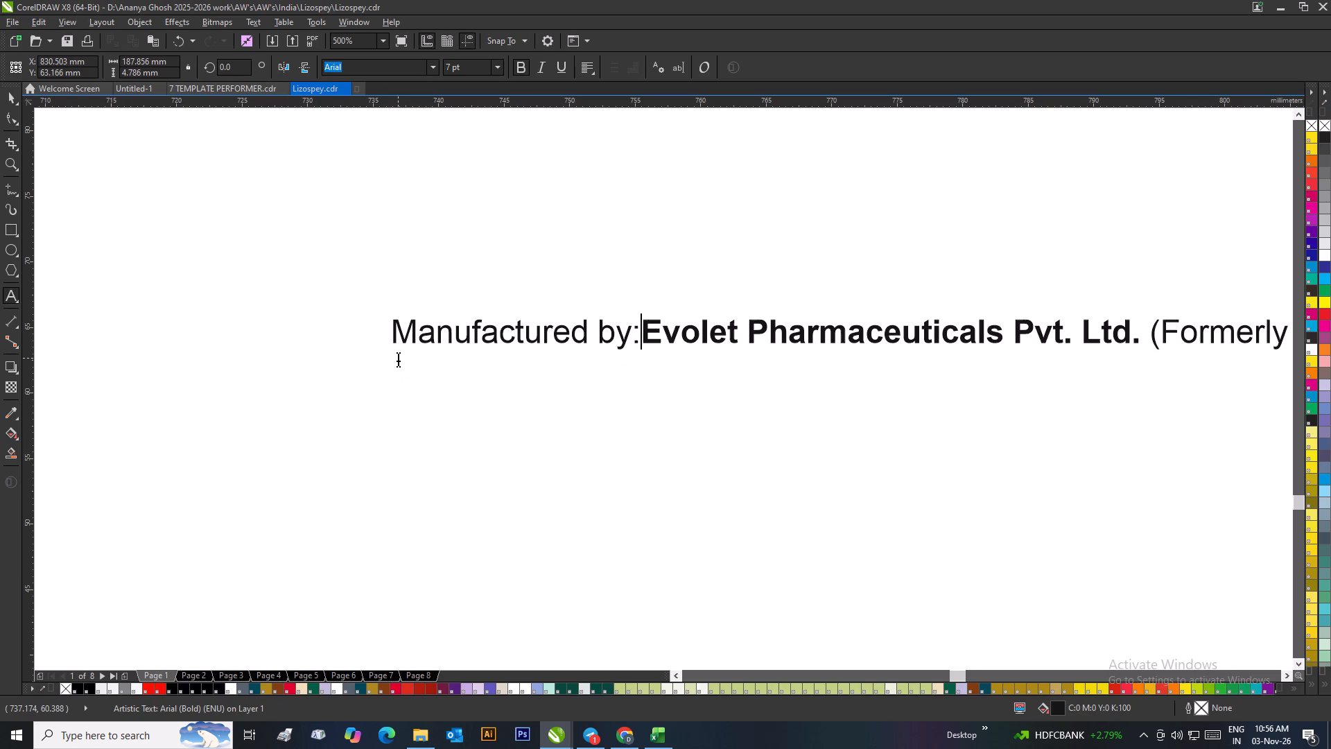
key(space)
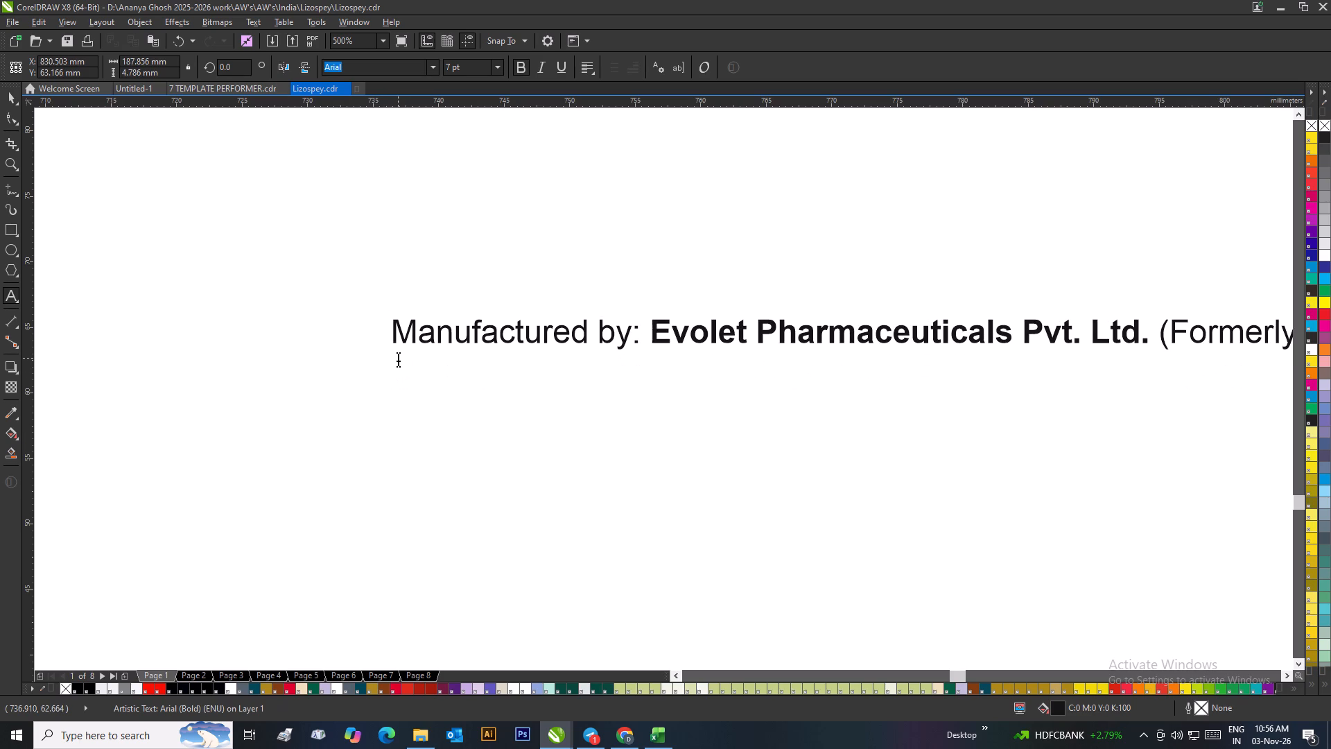
Copy the entire one-line Evolet address and delete its text from the page.
key(ctrl+a)
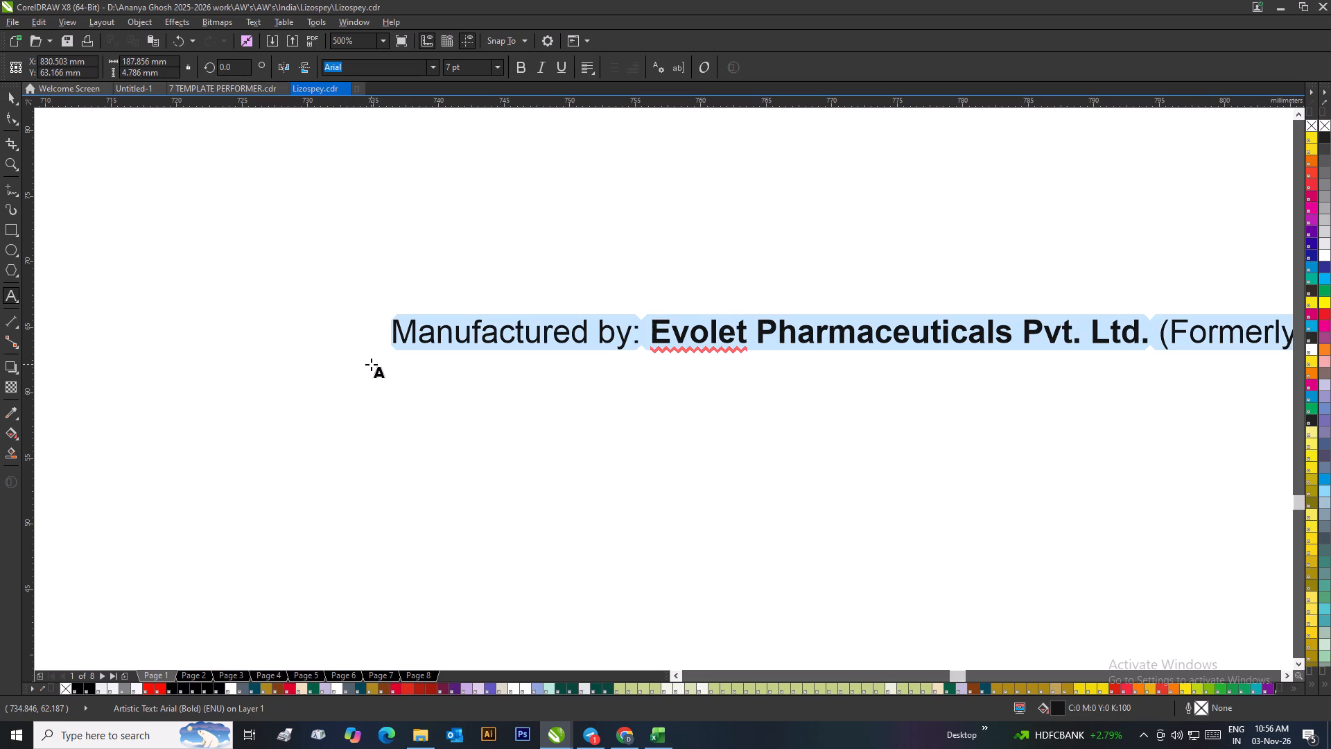
right_click(501, 338)
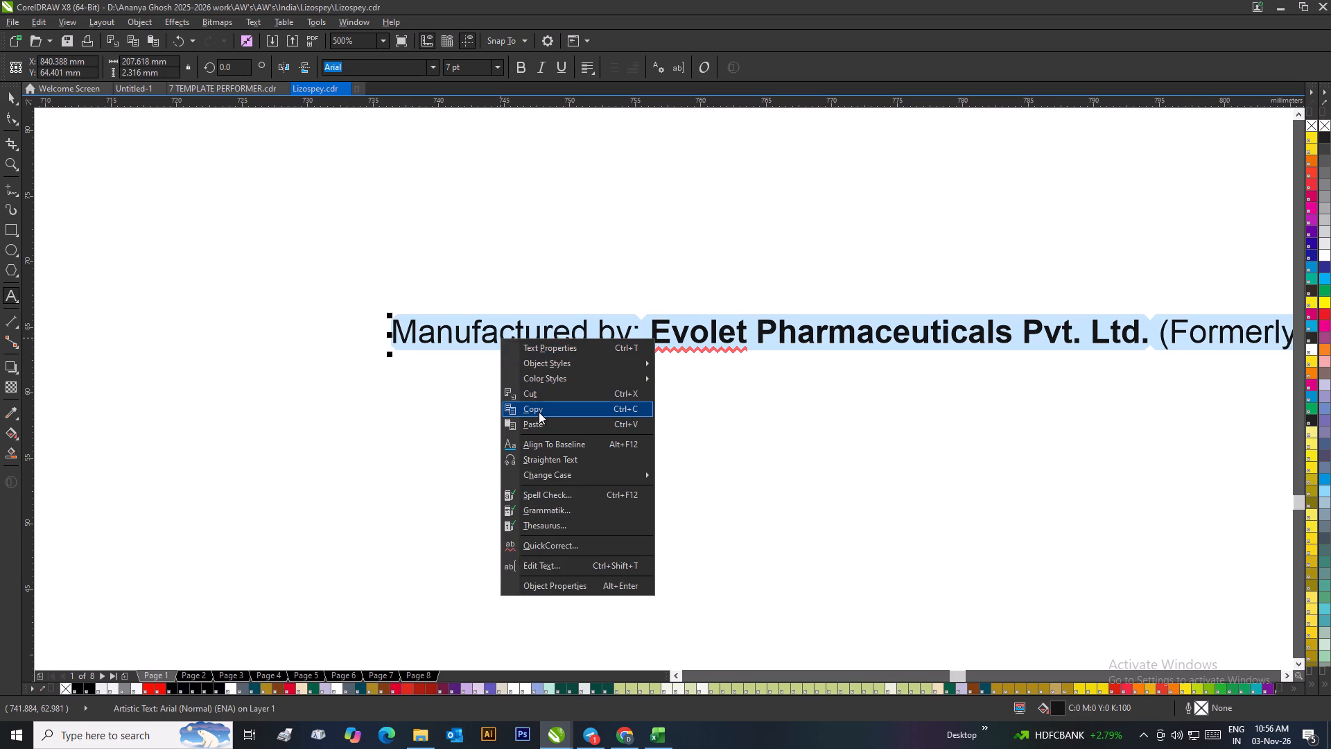
click(538, 408)
key(BackSpace)
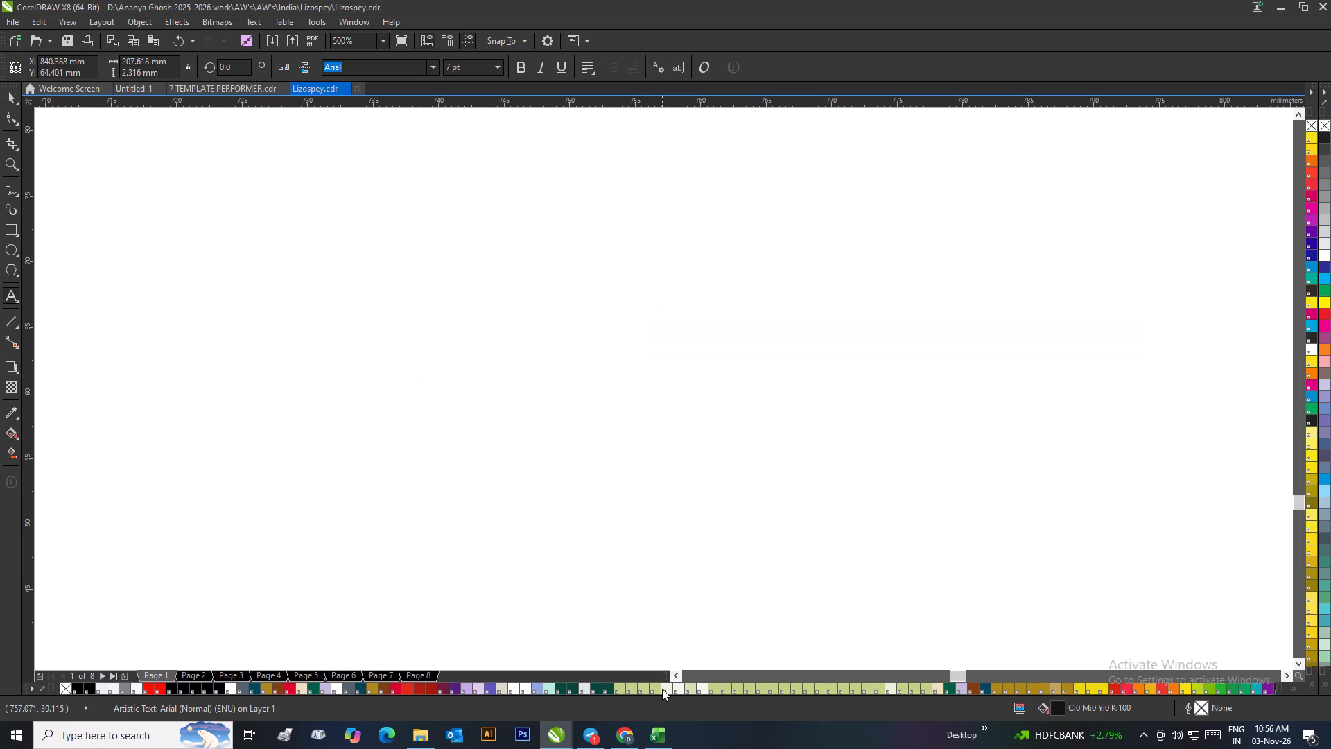
Paste the copied Evolet address into the Mnfr ADD cell E13 for LIZOSPEY-400-DT TAB in the Product Dimensions workbook in Excel.
click(653, 734)
click(310, 312)
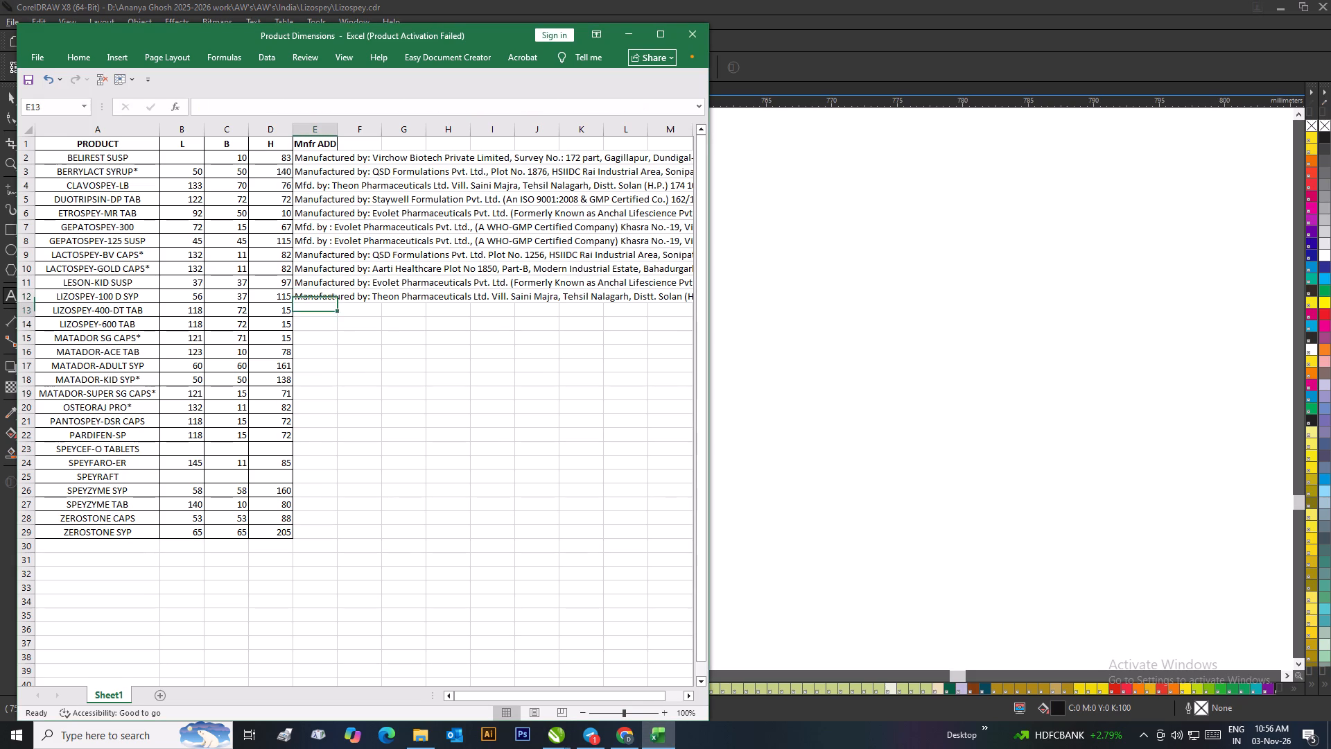
key(ctrl+v)
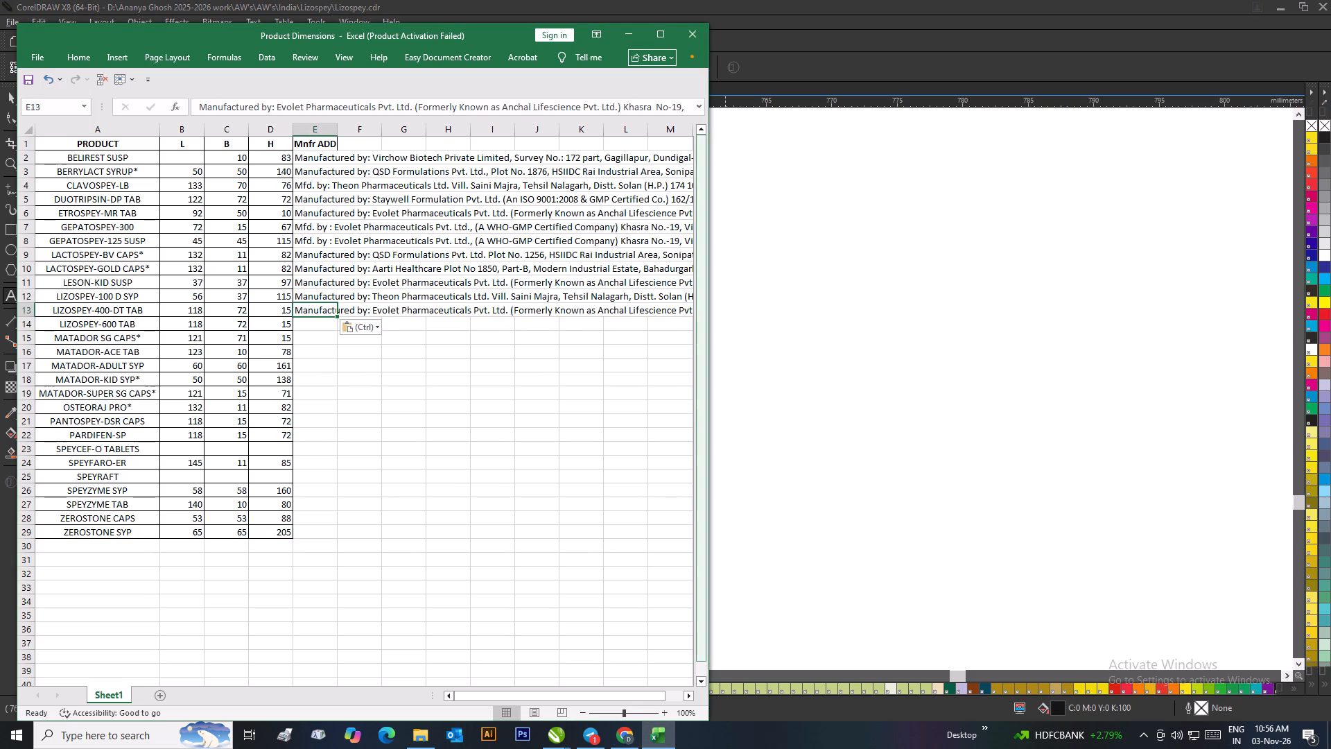
click(318, 325)
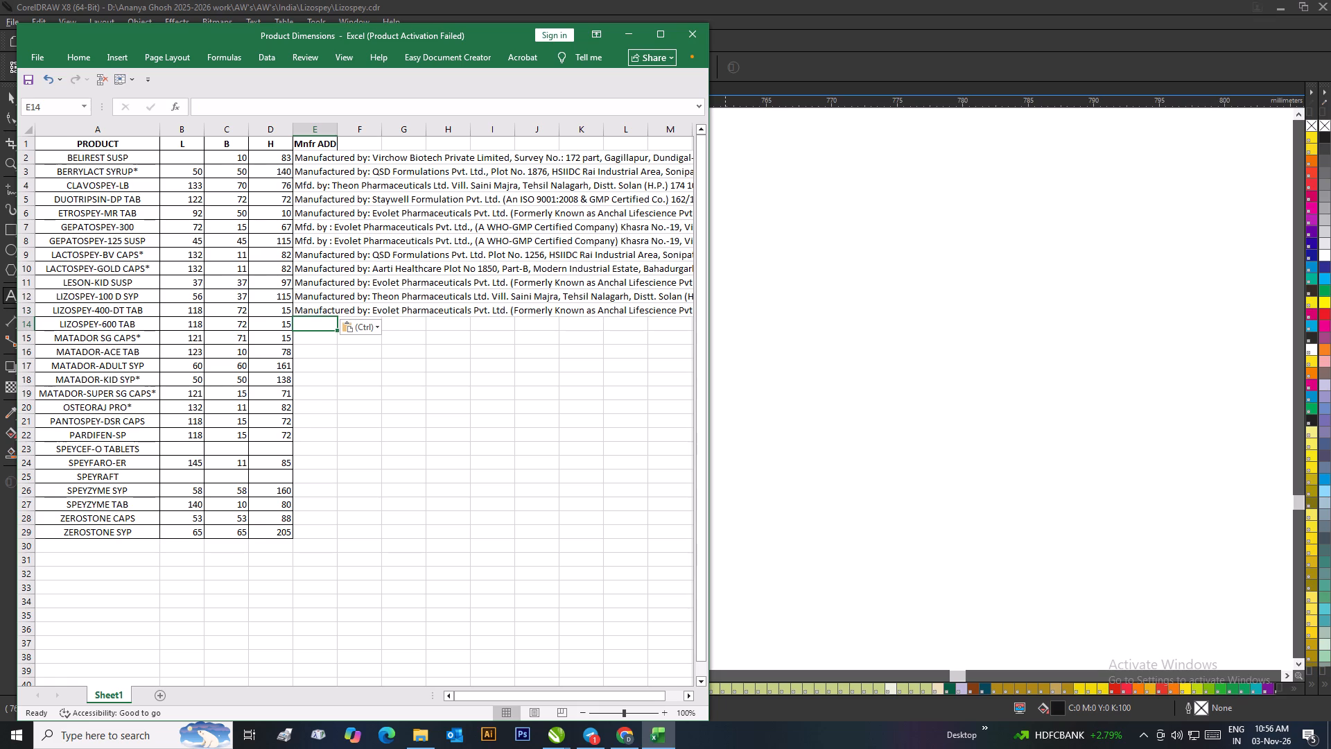
Back in the Lizospey drawing in CorelDRAW, examine the manufacturer address on the Lizospey-600 carton without the physician's sample text.
click(556, 733)
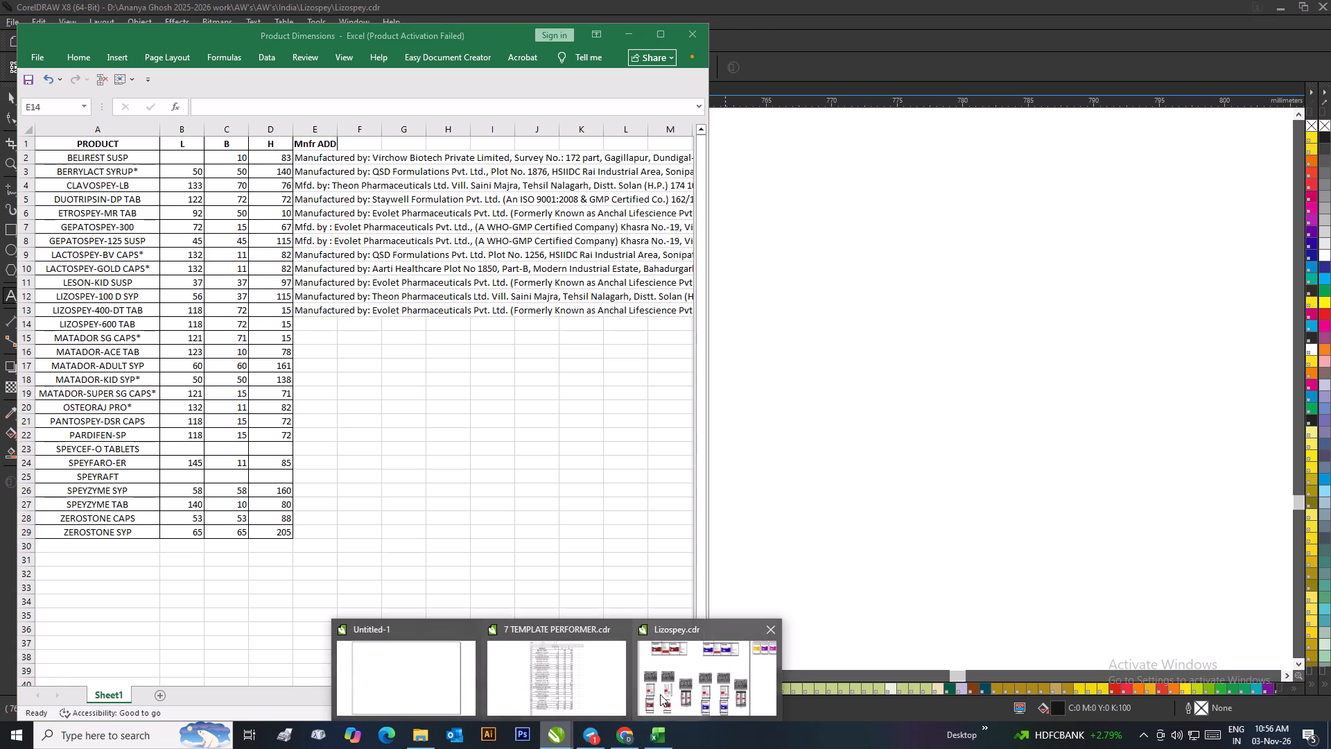
click(677, 685)
scroll(569, 447, down, 2)
scroll(663, 389, down, 4)
scroll(629, 377, up, 1)
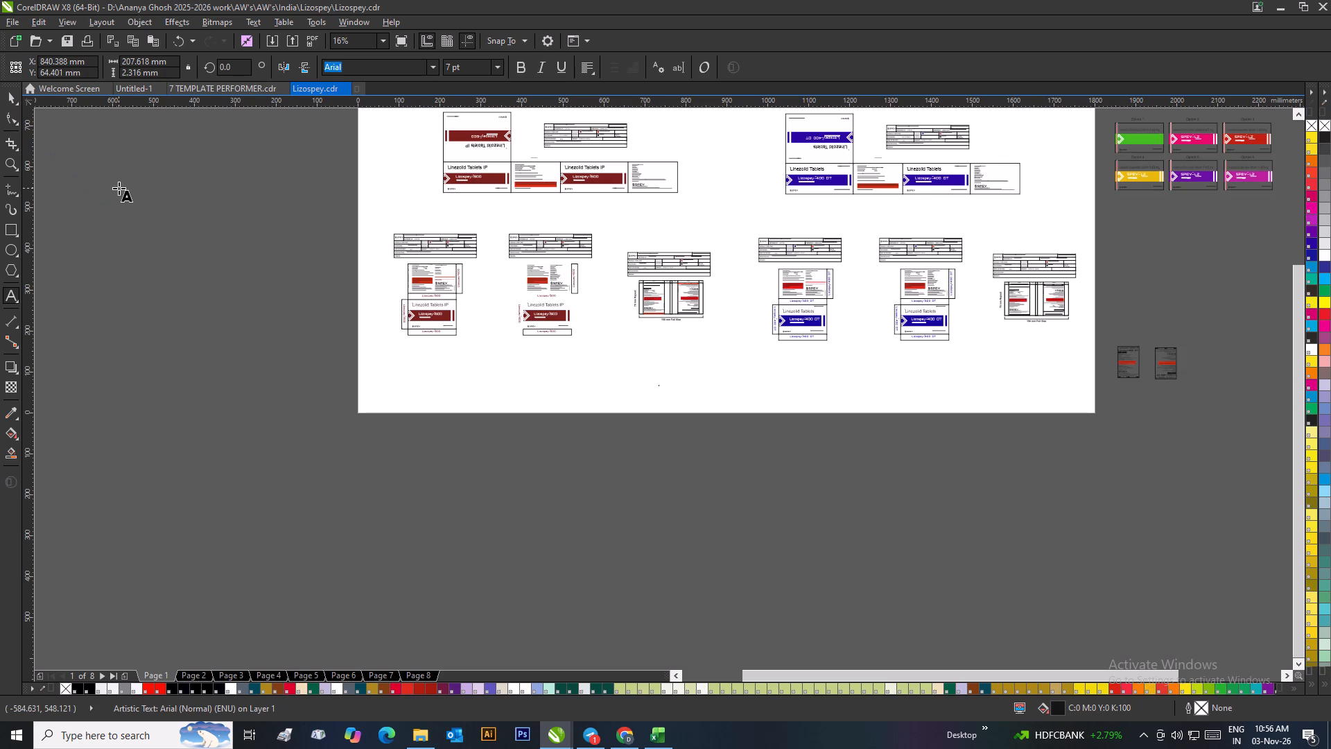
click(7, 94)
scroll(510, 291, up, 3)
scroll(494, 352, down, 1)
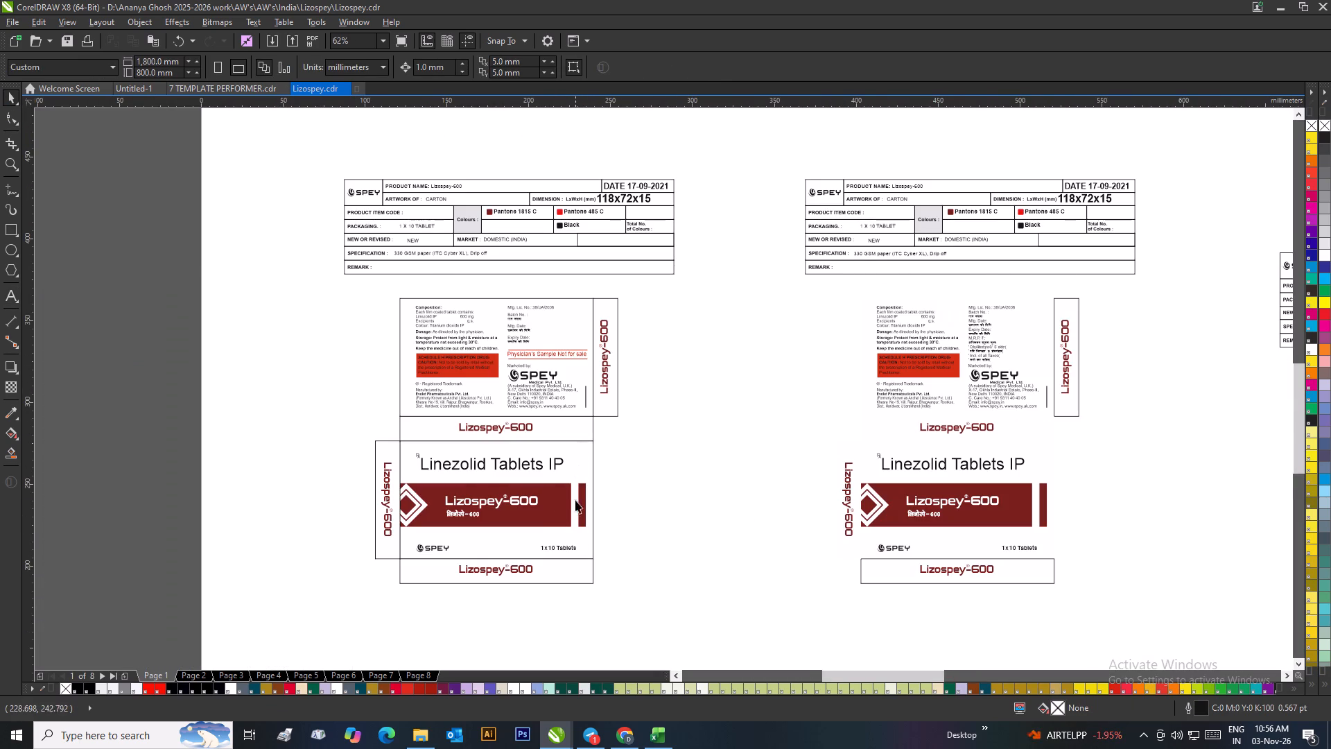
scroll(566, 530, up, 1)
scroll(661, 332, down, 1)
scroll(648, 257, down, 1)
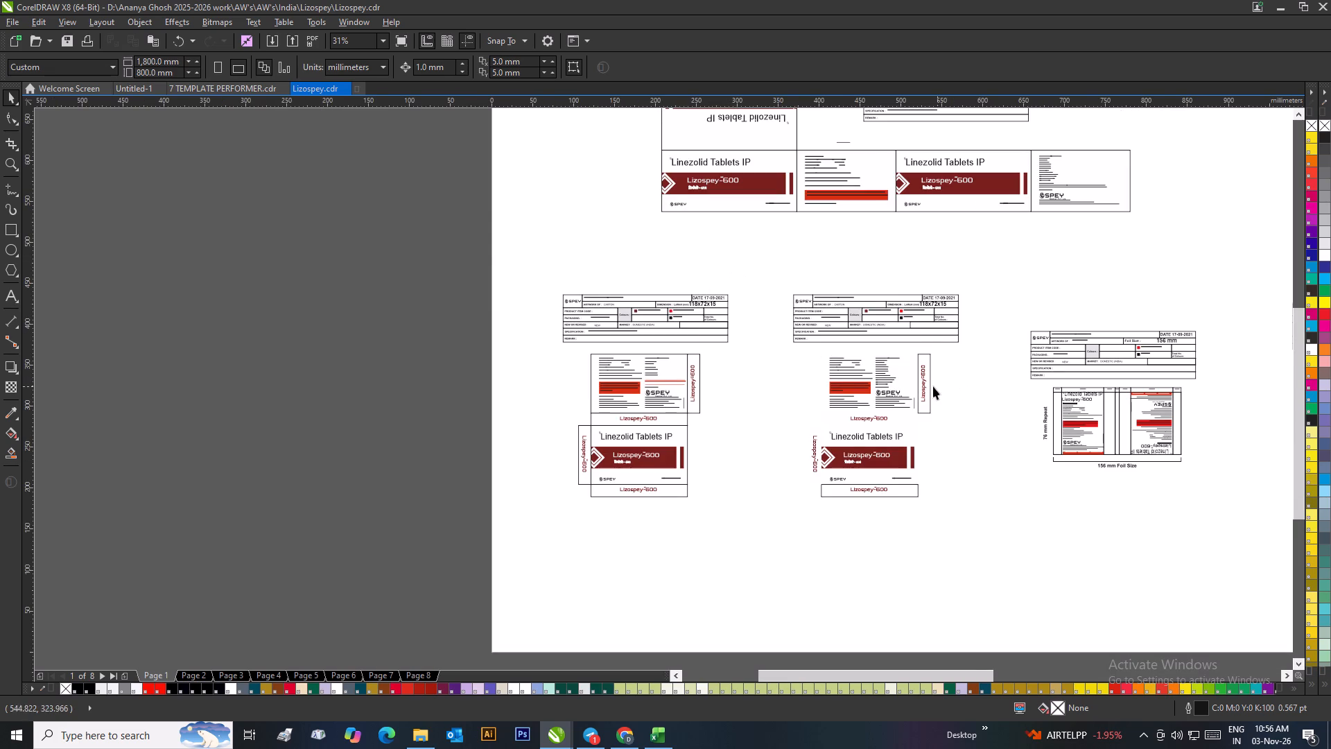
scroll(923, 386, up, 1)
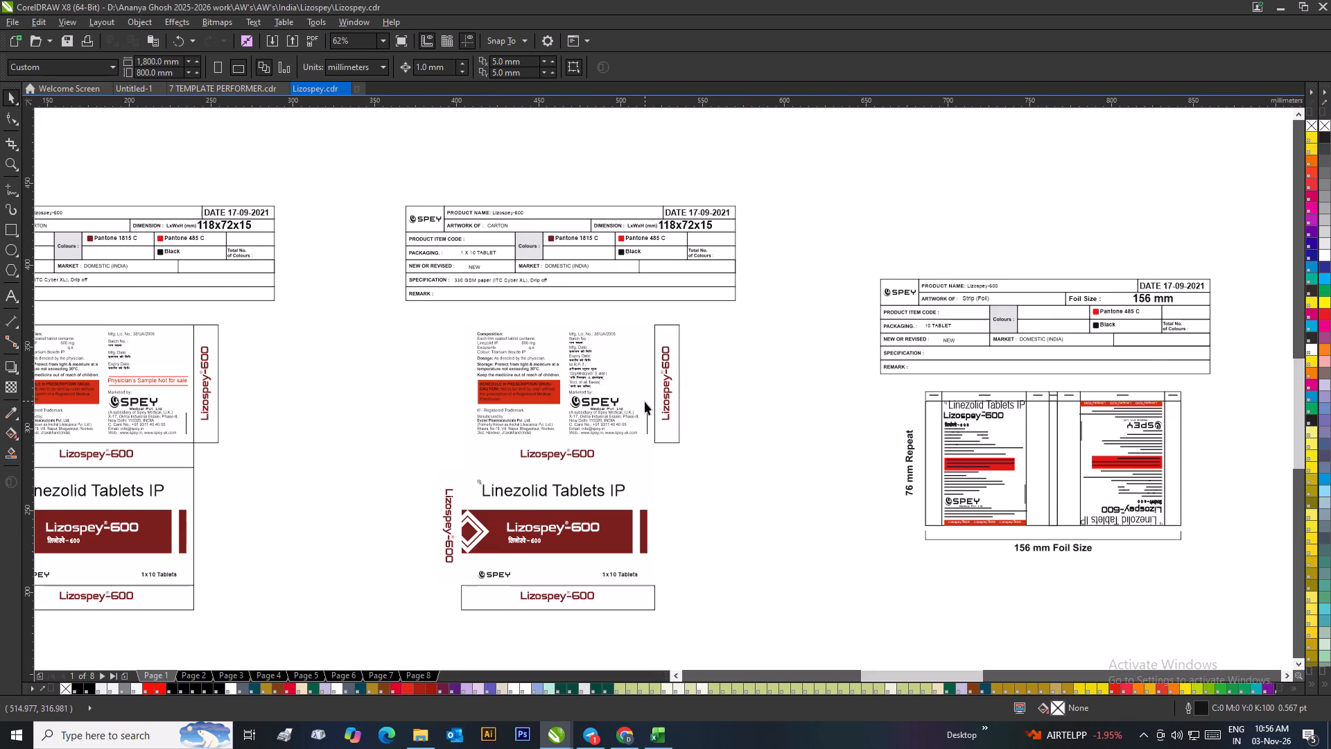
scroll(643, 404, up, 1)
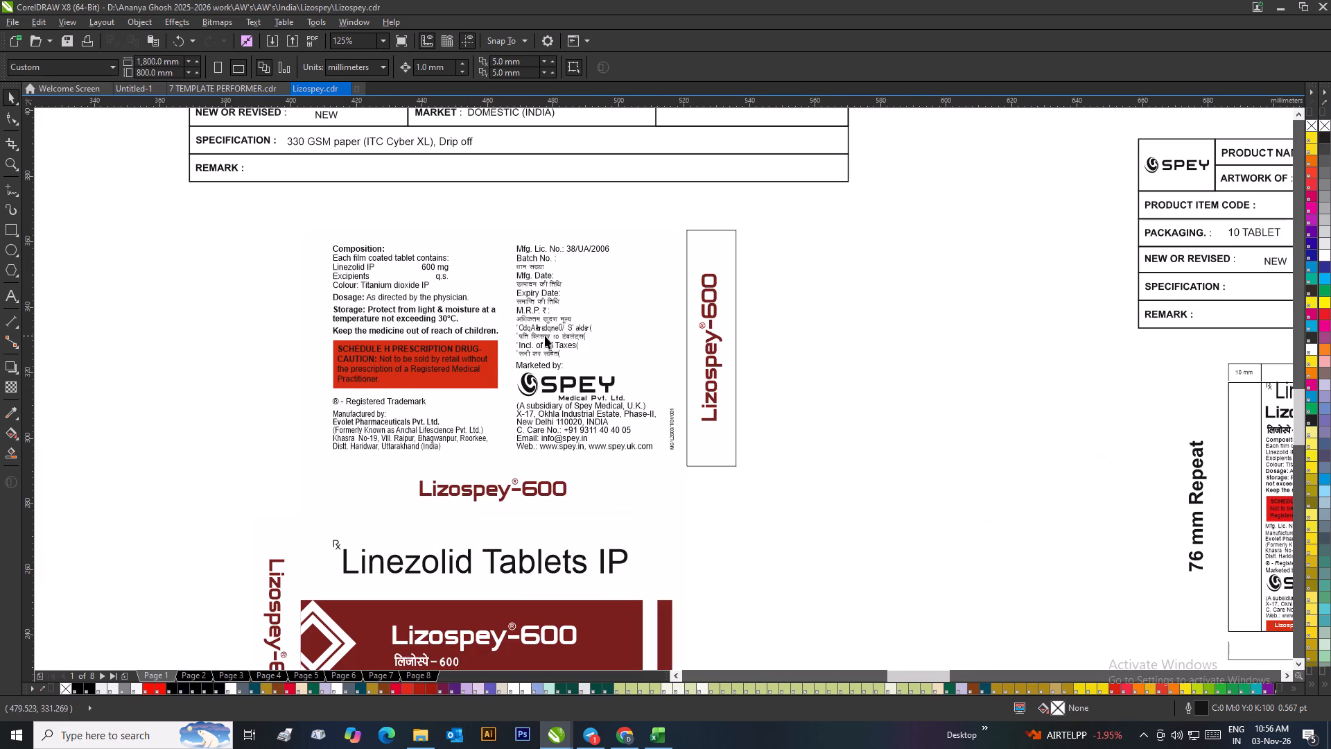
scroll(407, 424, up, 1)
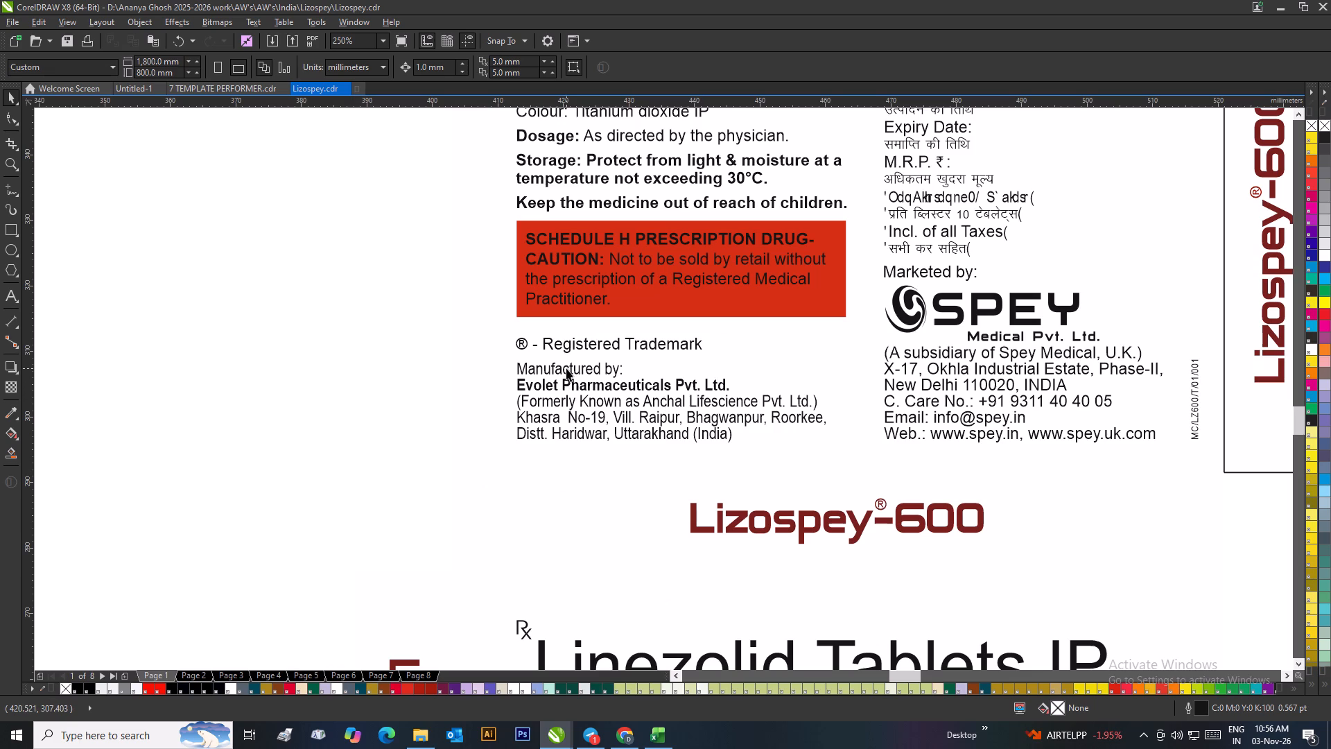
click(566, 368)
click(566, 368)
click(435, 370)
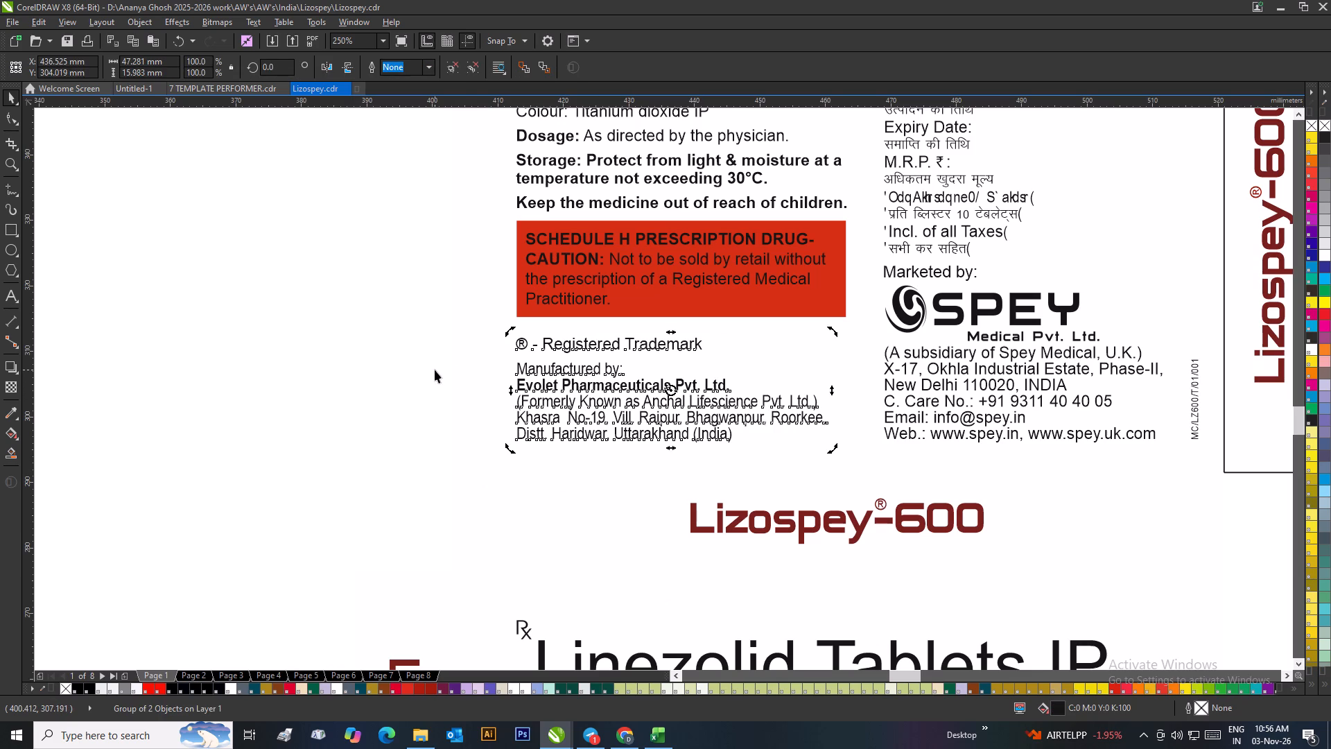
Examine the manufacturer address on the Lizospey-400 DT carton without the physician's sample text for comparison.
scroll(521, 393, down, 2)
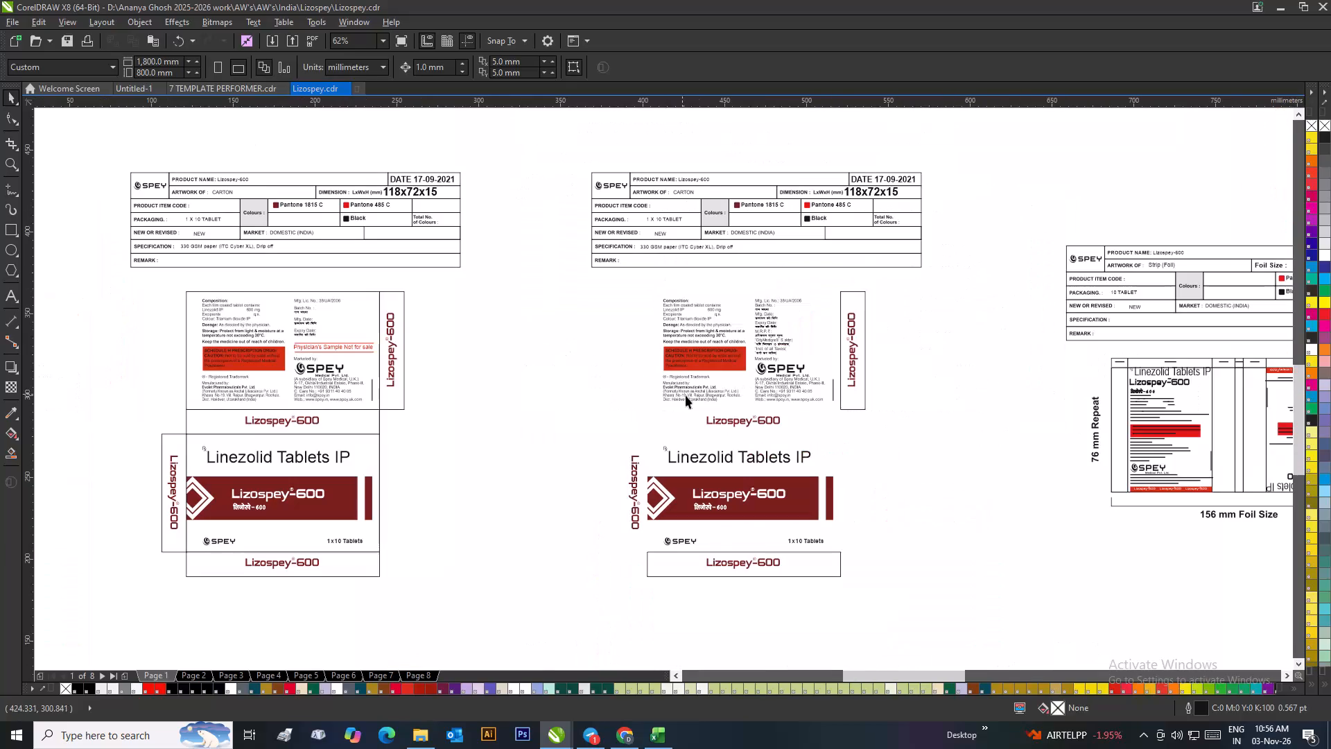
scroll(1219, 447, down, 1)
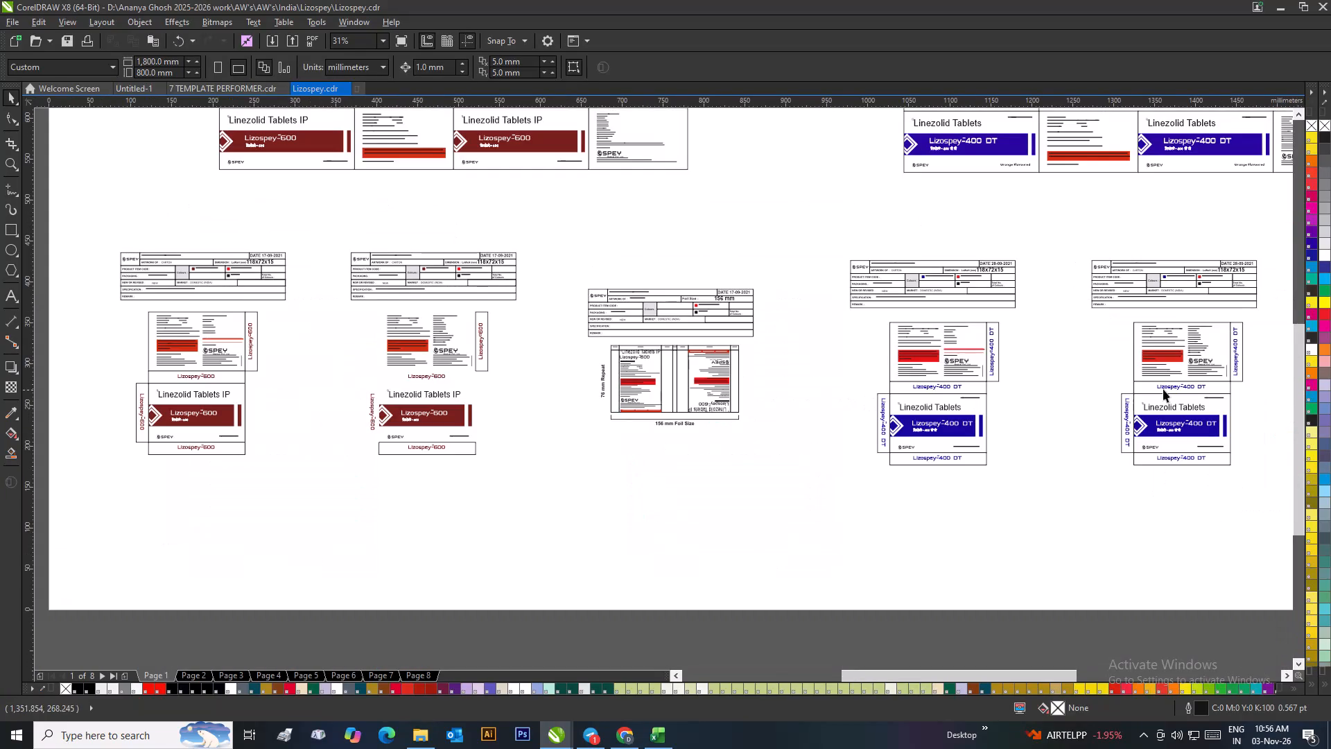
scroll(975, 340, up, 3)
scroll(524, 399, down, 2)
scroll(1156, 427, up, 1)
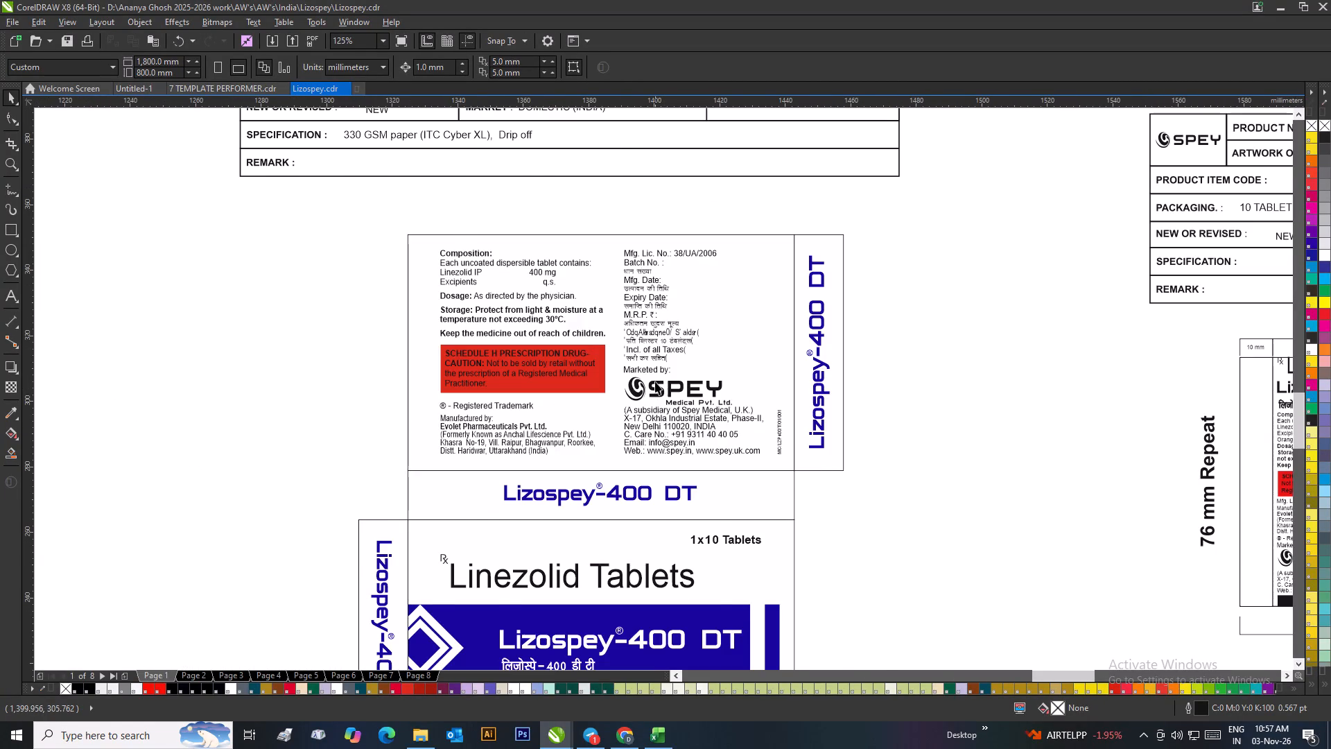
scroll(655, 381, up, 1)
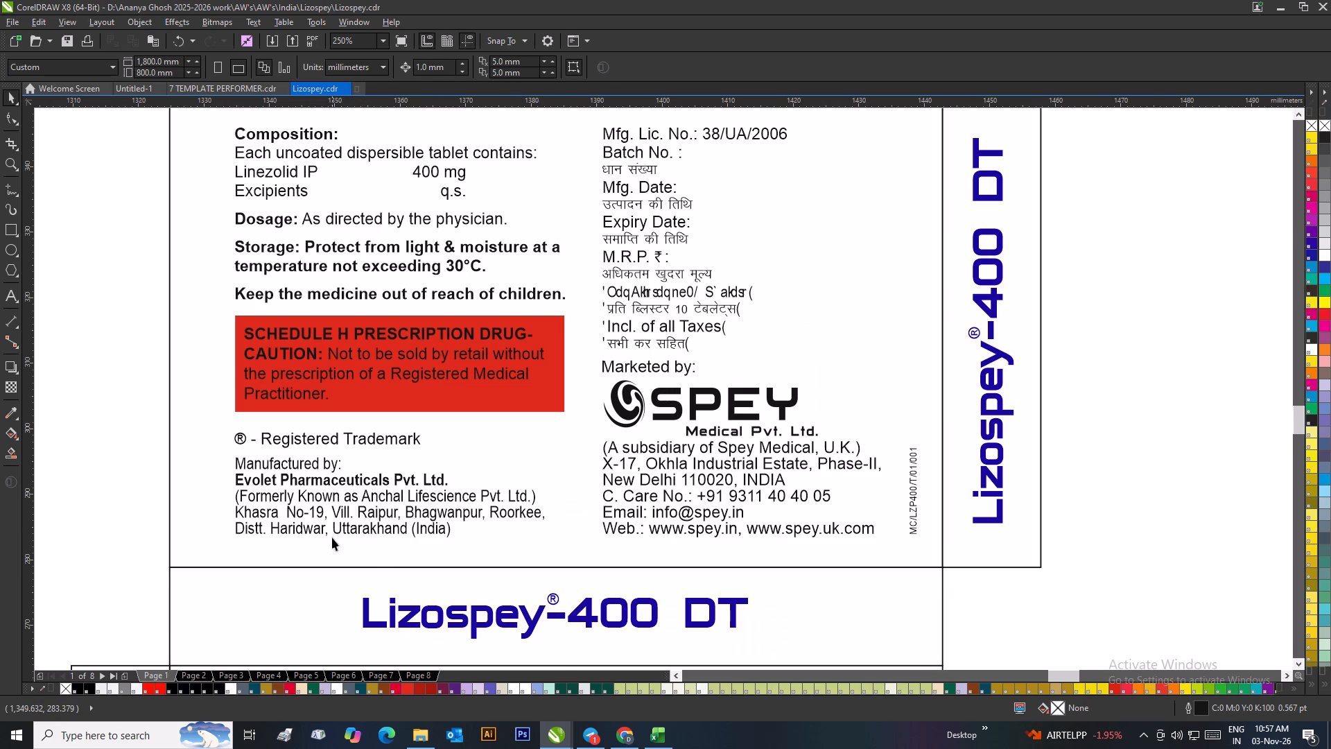
scroll(332, 537, down, 2)
scroll(663, 389, down, 2)
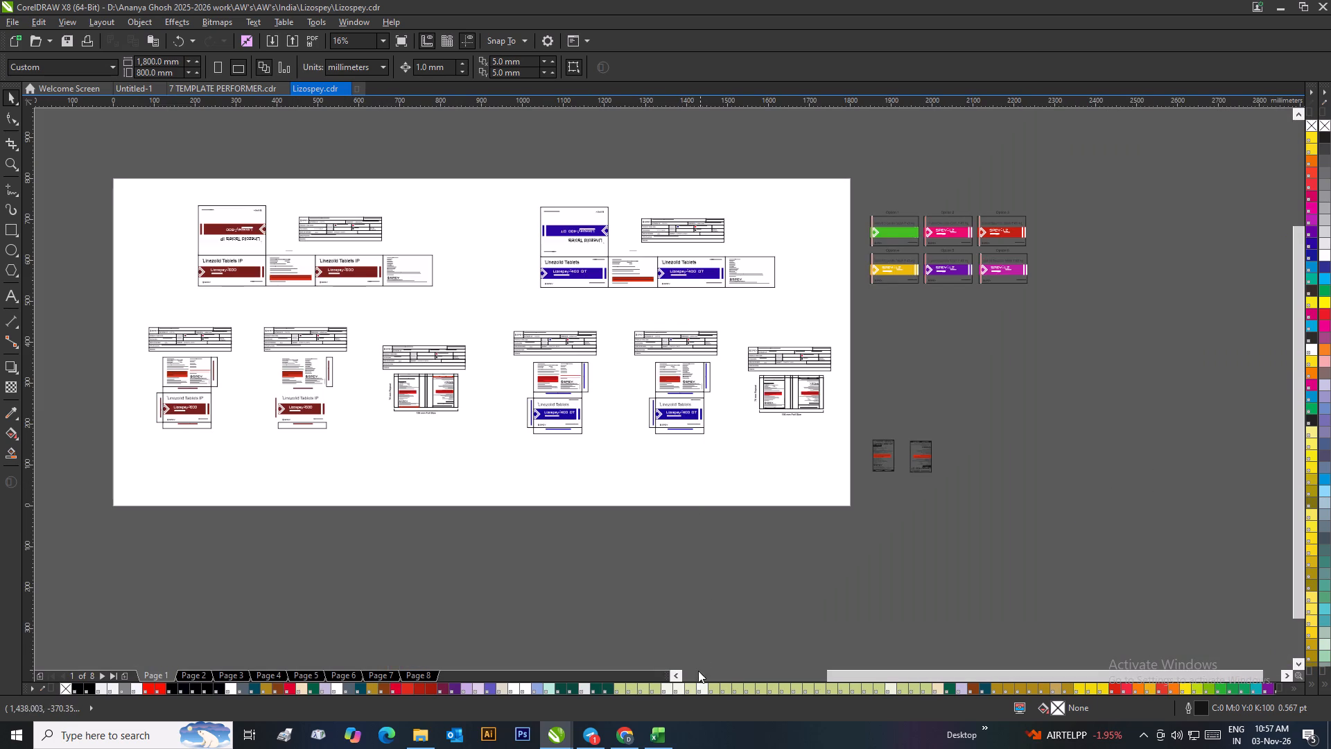
Paste the same Evolet address into the Mnfr ADD cell E14 for LIZOSPEY-600 TAB in the Excel workbook.
click(656, 730)
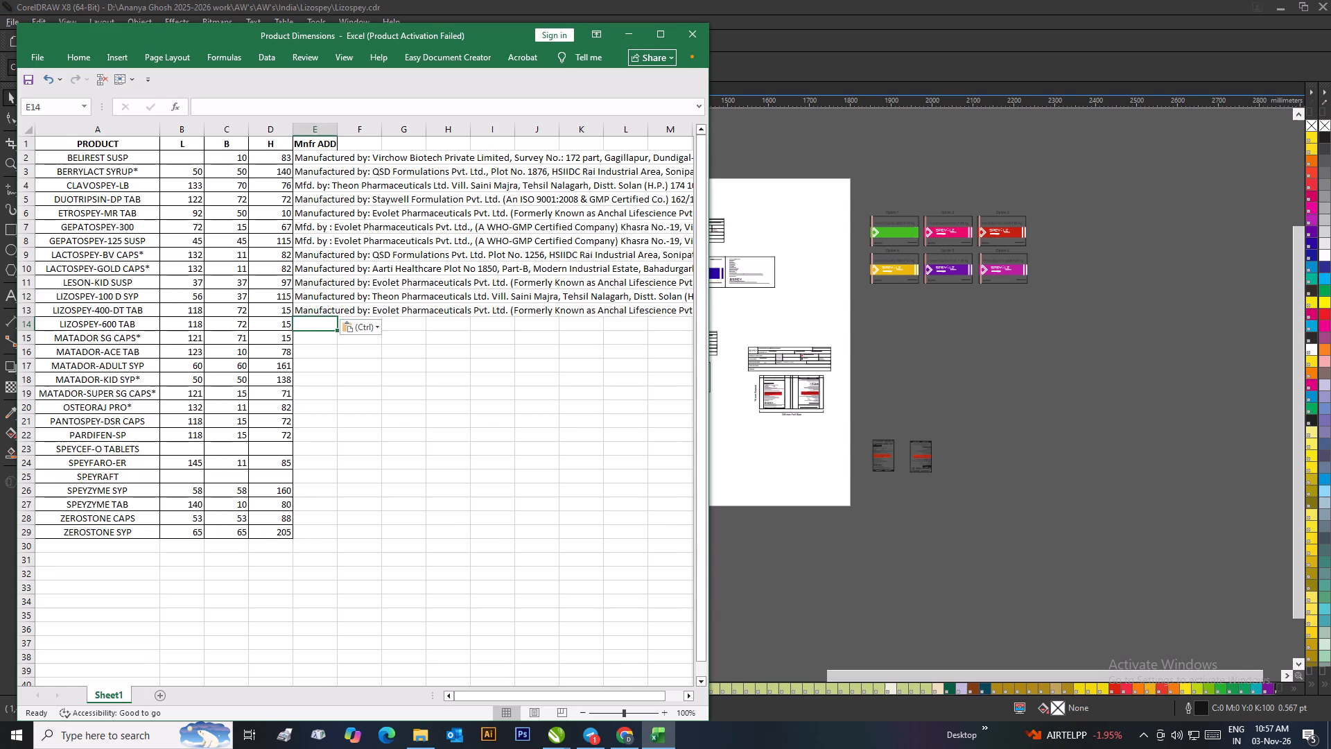
click(324, 325)
key(ctrl+v)
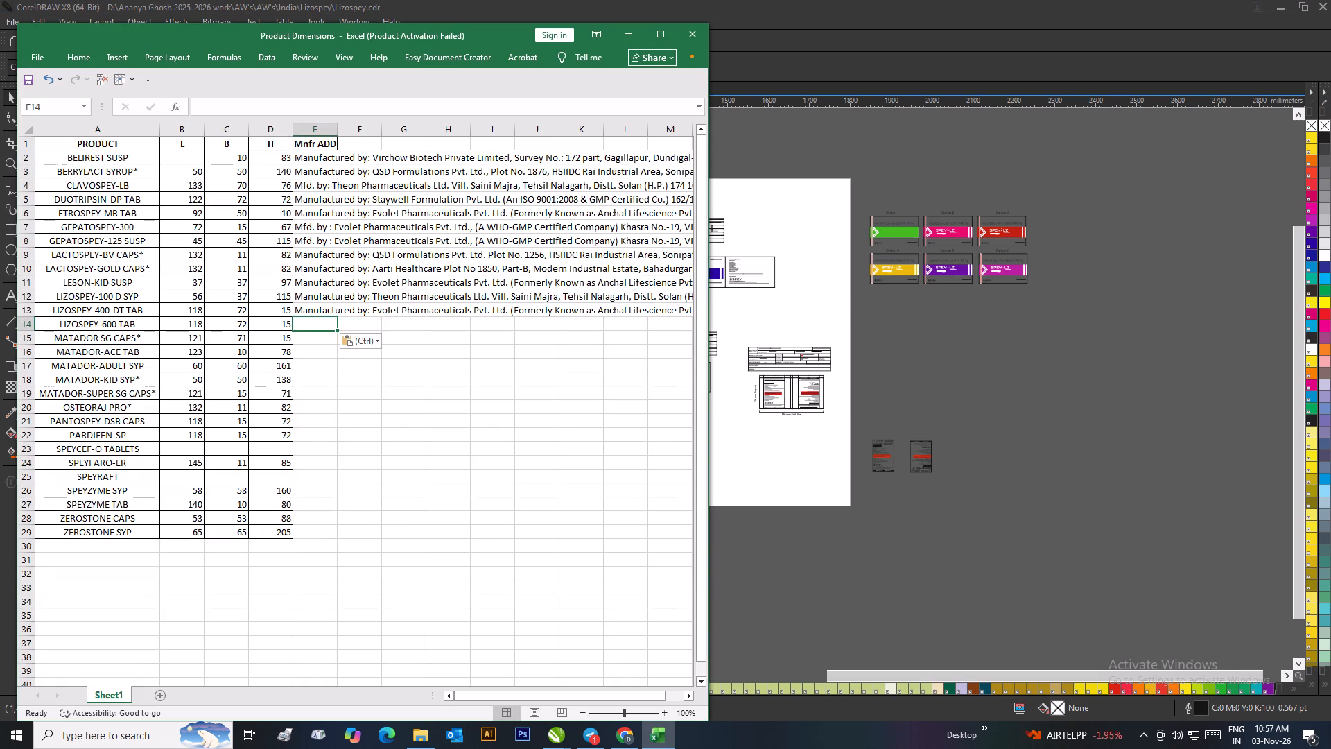
Switch back to CorelDRAW and close the Lizospey drawing.
click(1021, 384)
click(346, 87)
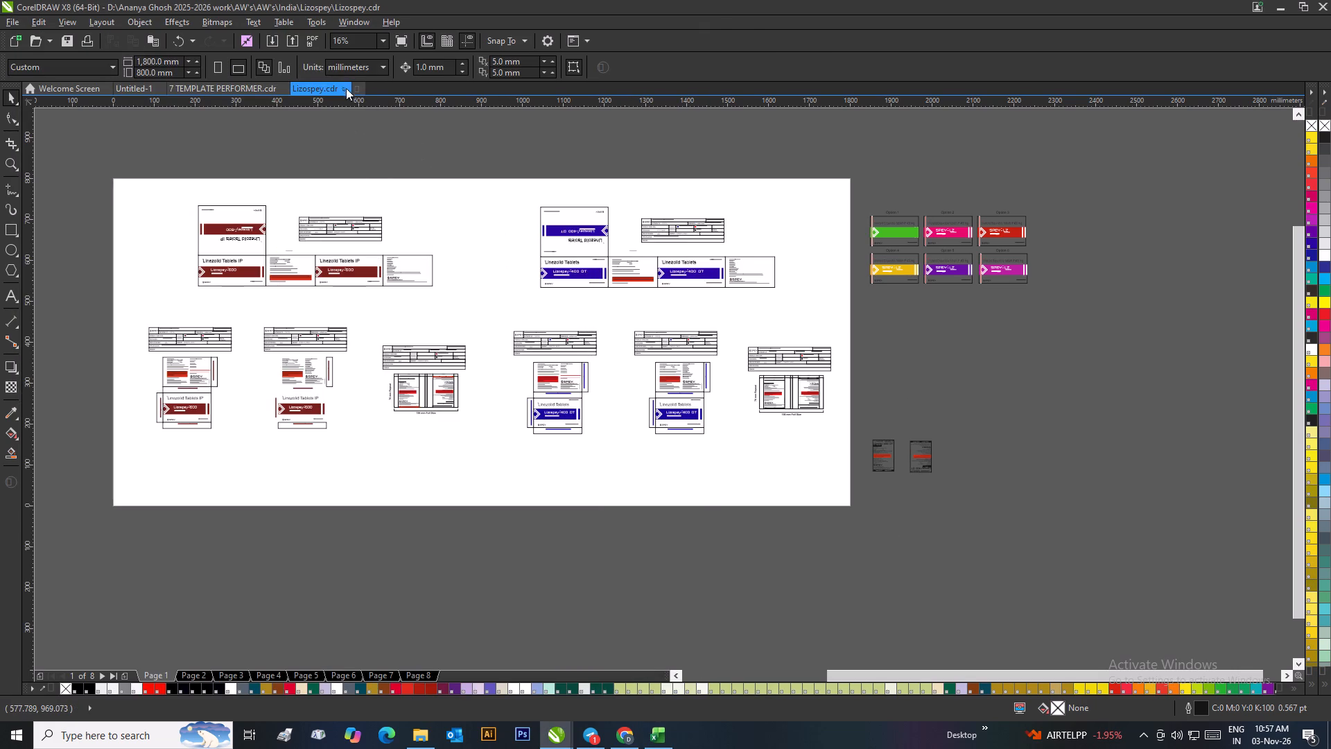
click(668, 402)
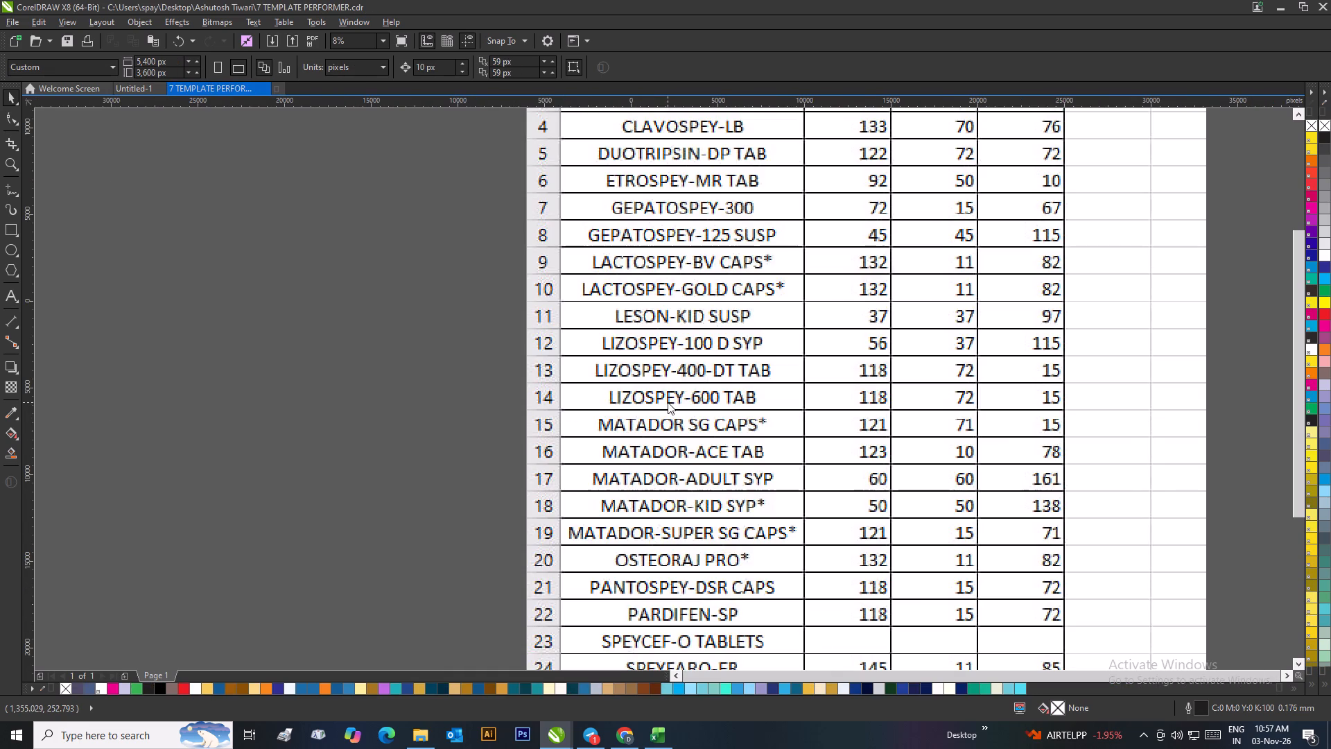
Start opening another drawing and go to the Matador folder inside the India artwork folder.
key(ctrl+o)
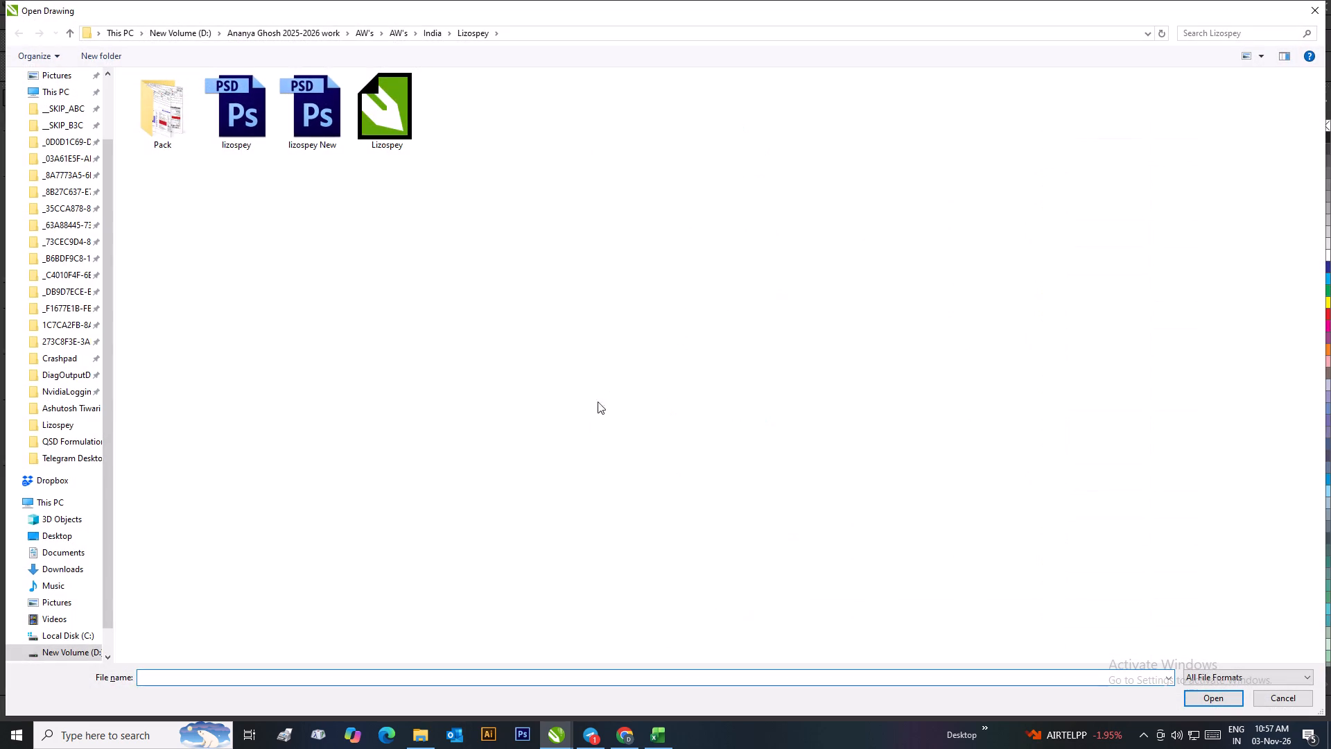
click(68, 33)
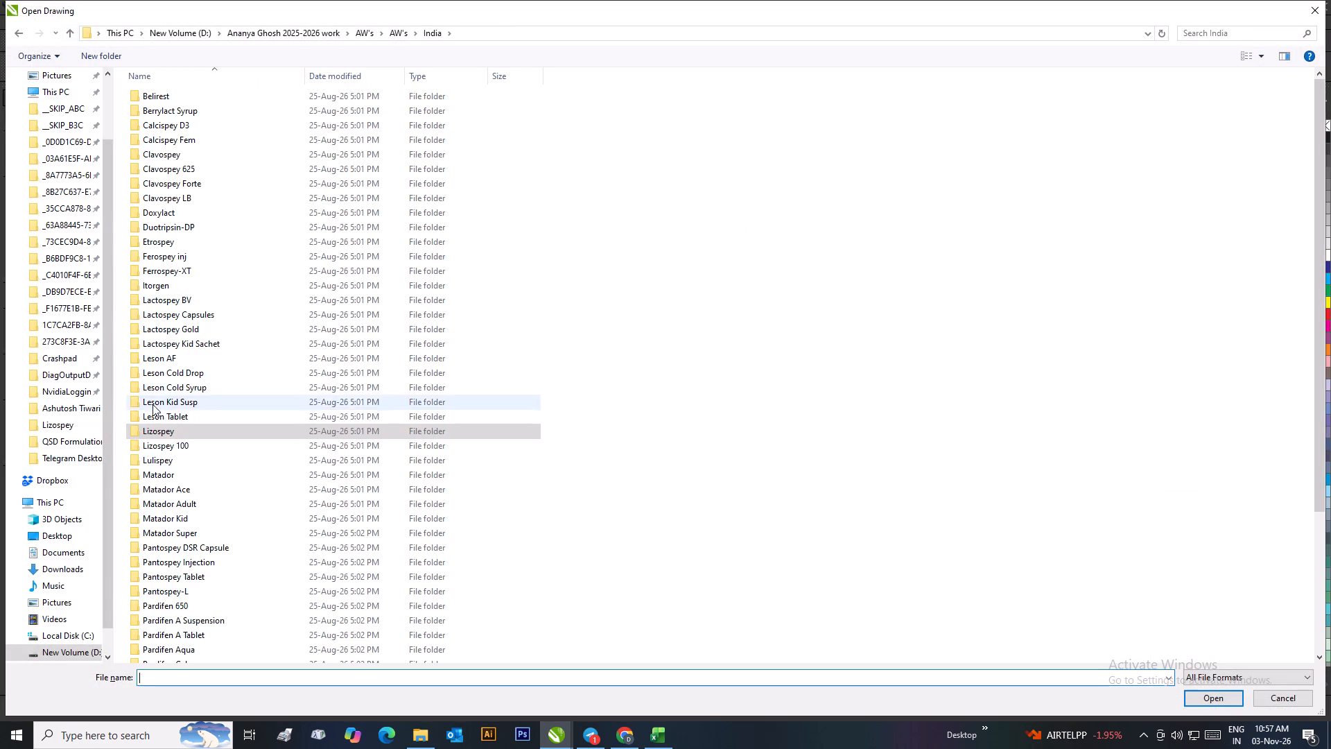
double_click(171, 474)
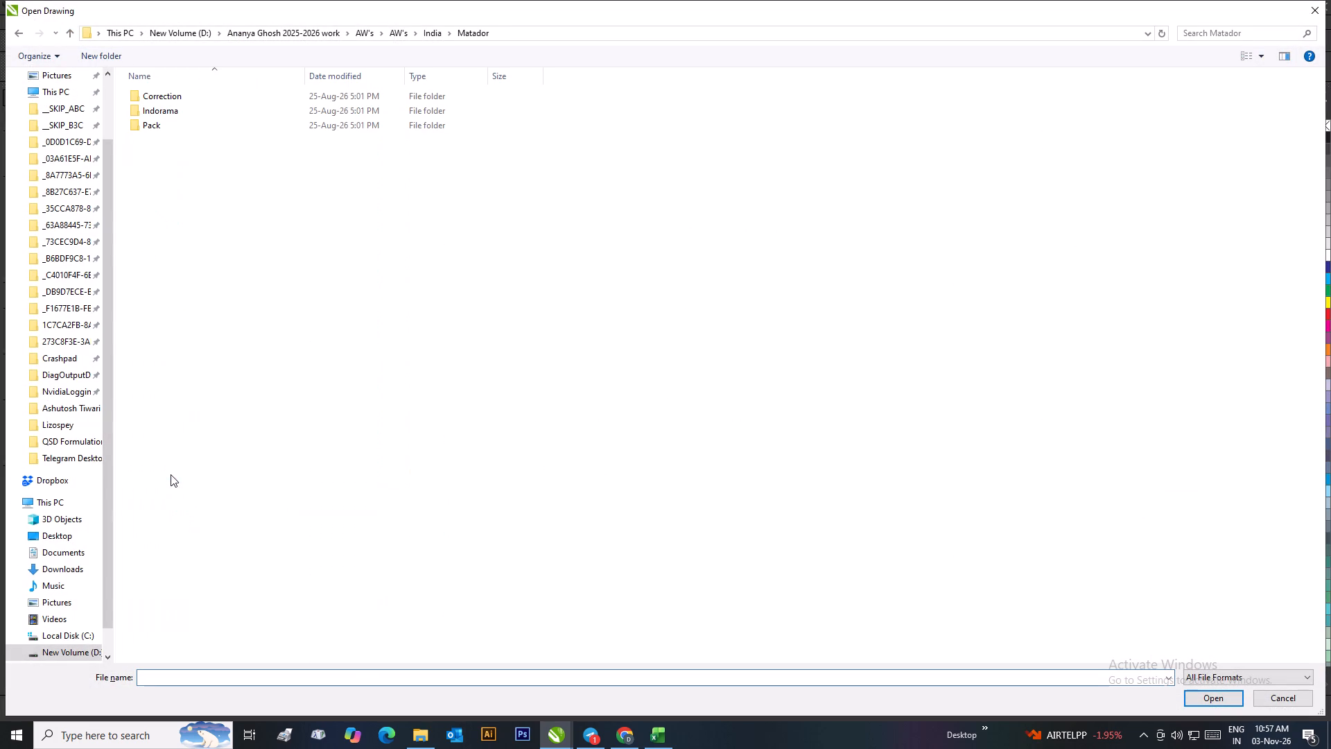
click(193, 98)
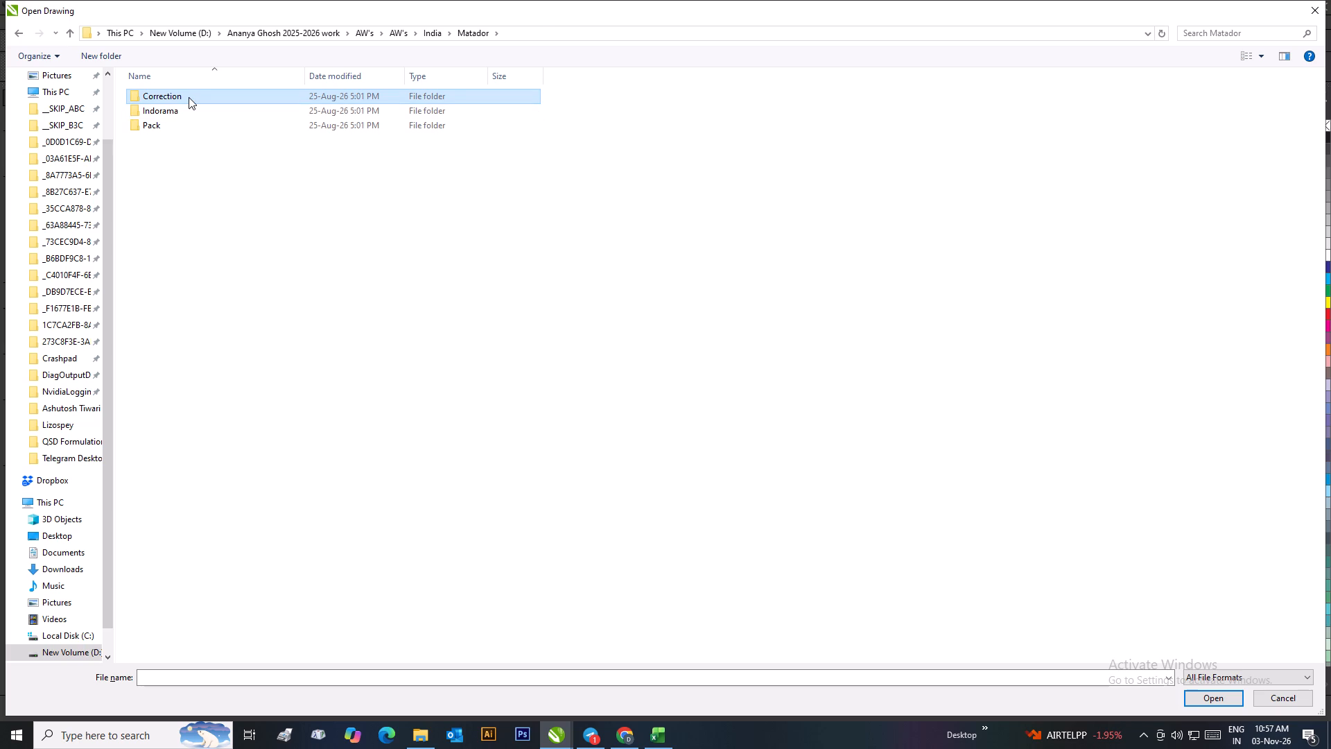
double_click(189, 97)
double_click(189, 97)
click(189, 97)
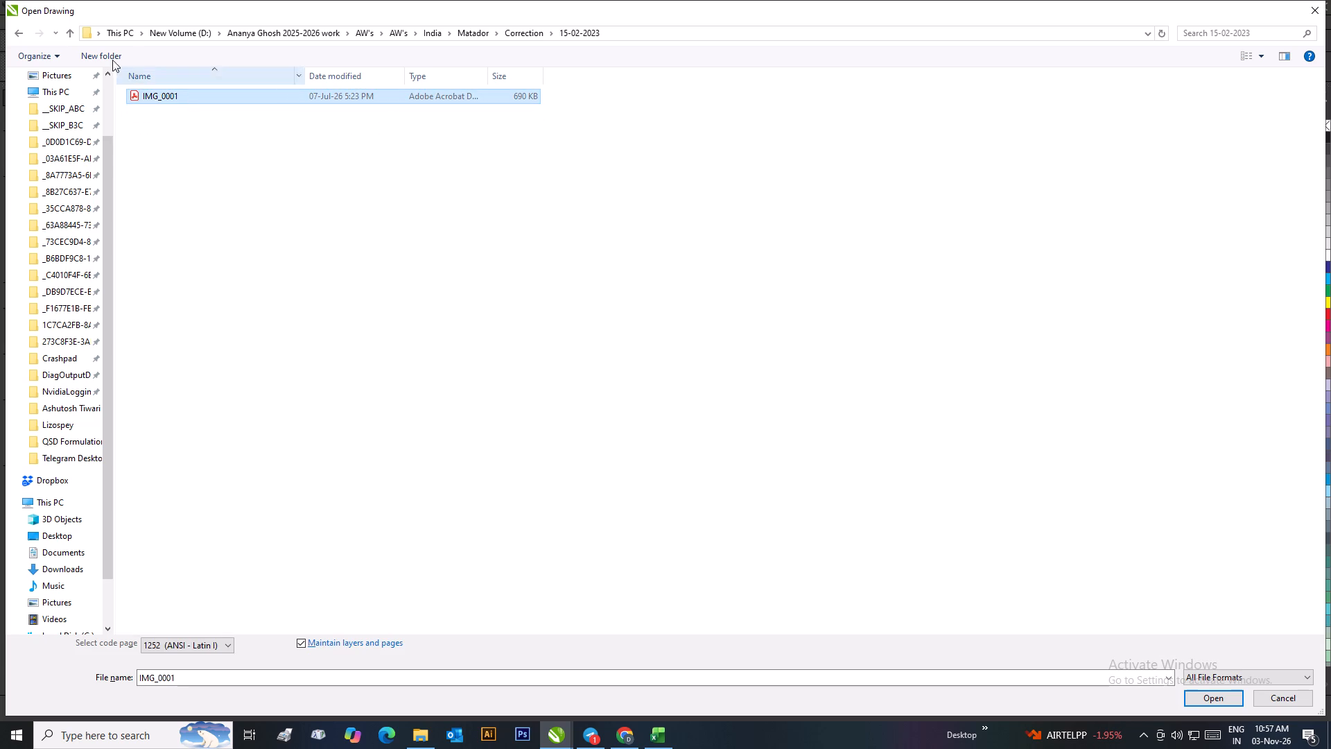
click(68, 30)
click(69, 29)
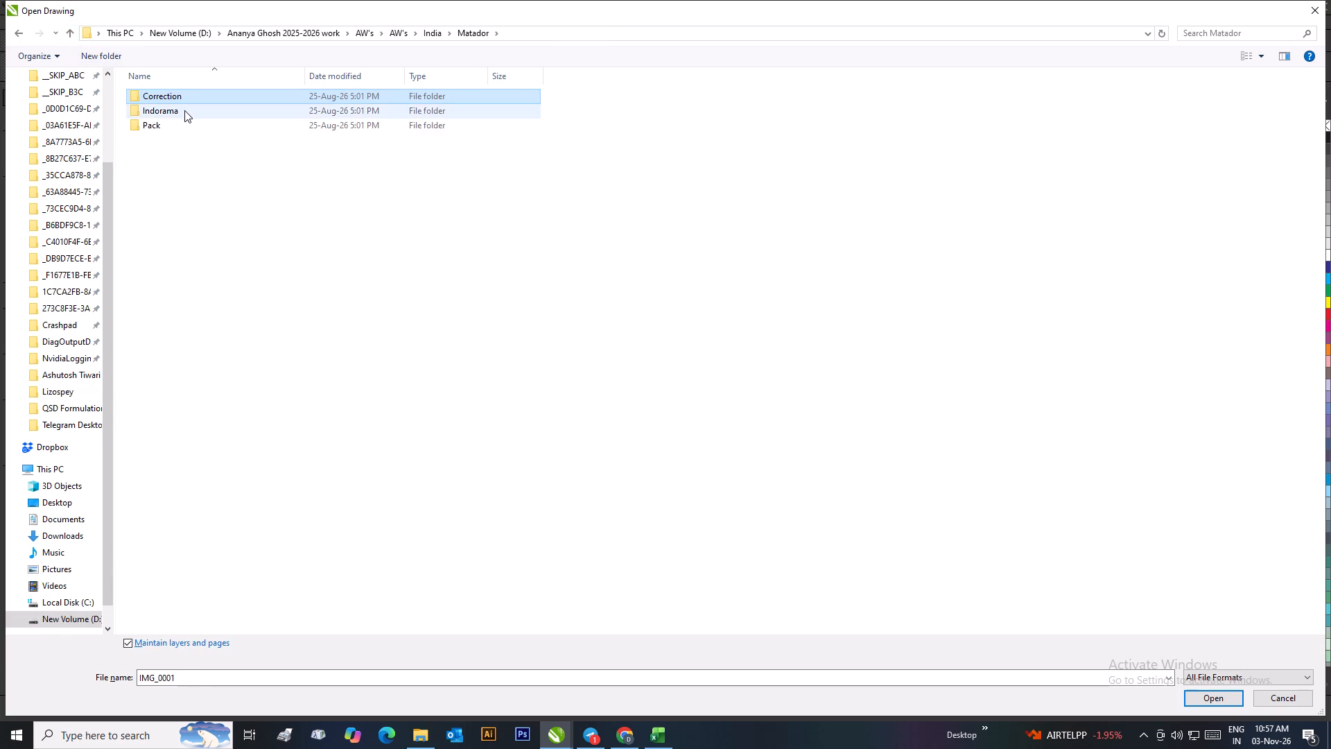
Open the first file in the Indorama folder inside the Matador folder.
double_click(184, 110)
double_click(156, 95)
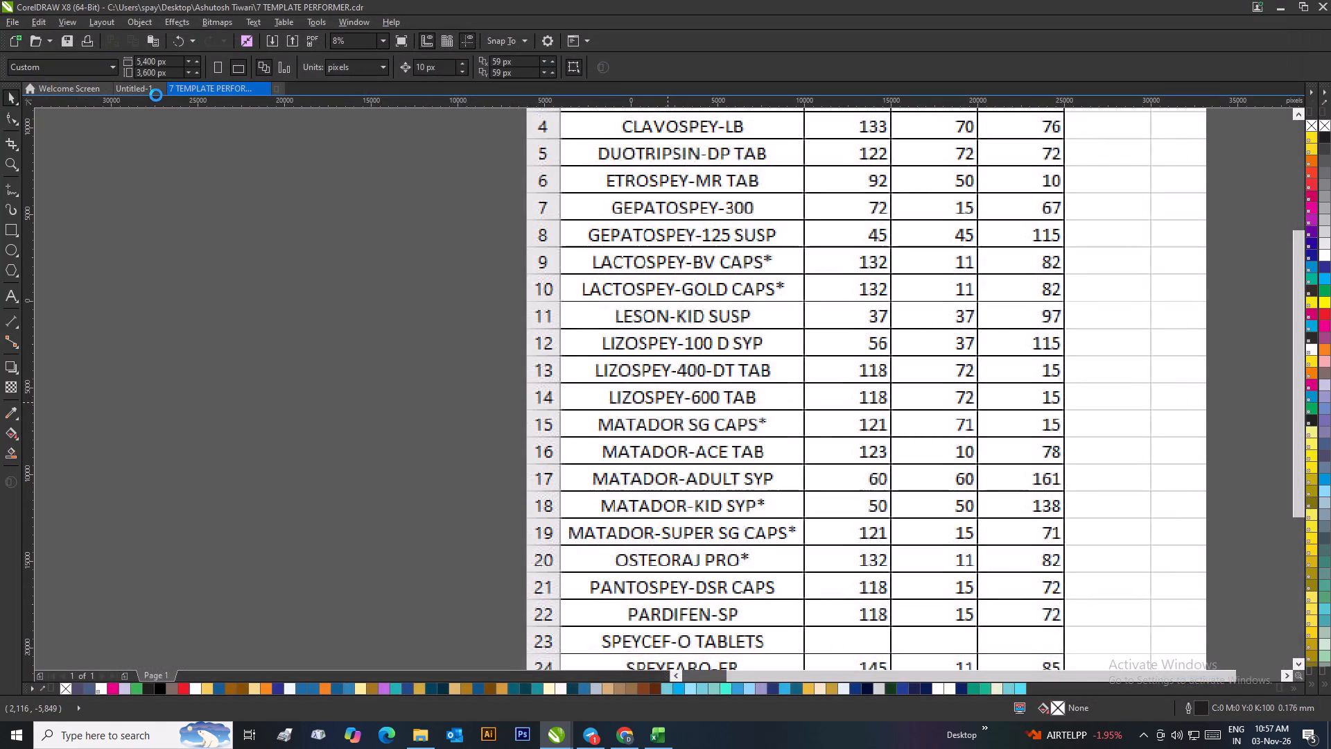
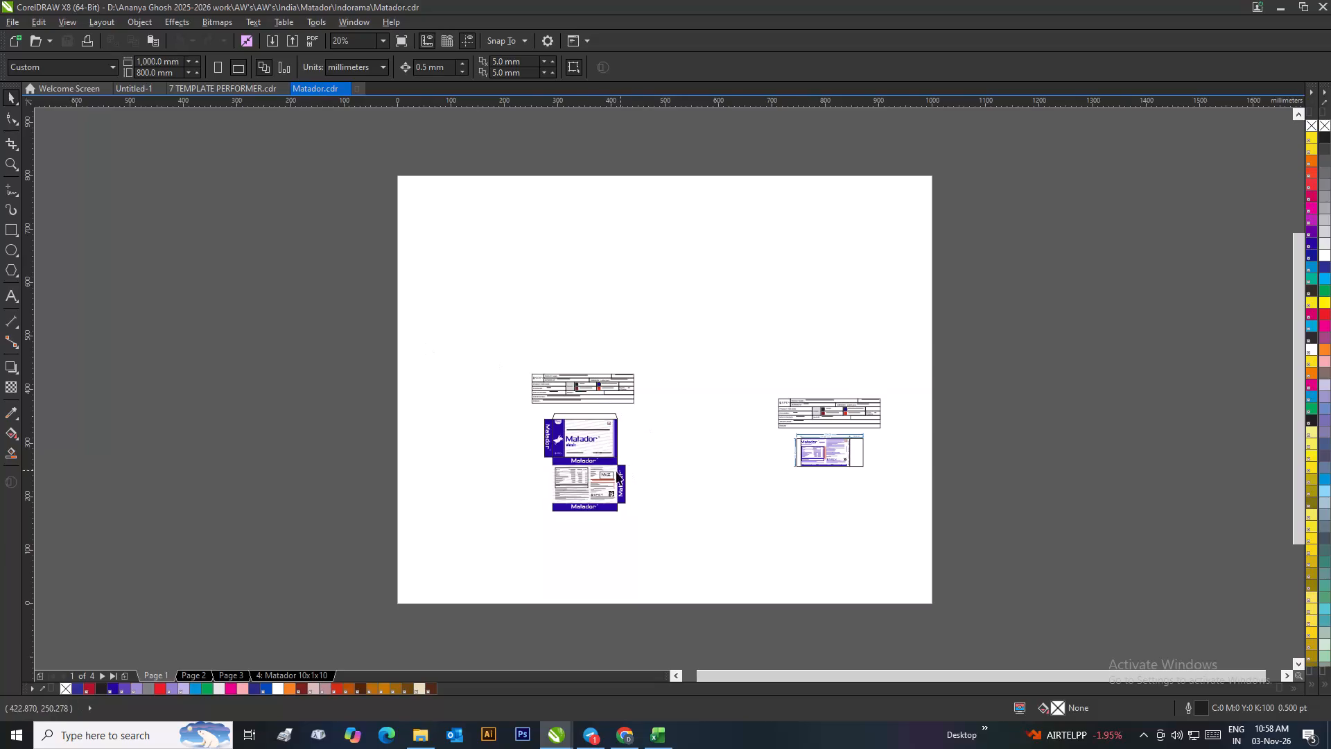
Examine Page 1 and Page 2 of the Matador drawing for a carton panel carrying the manufacturer's address.
scroll(604, 474, up, 3)
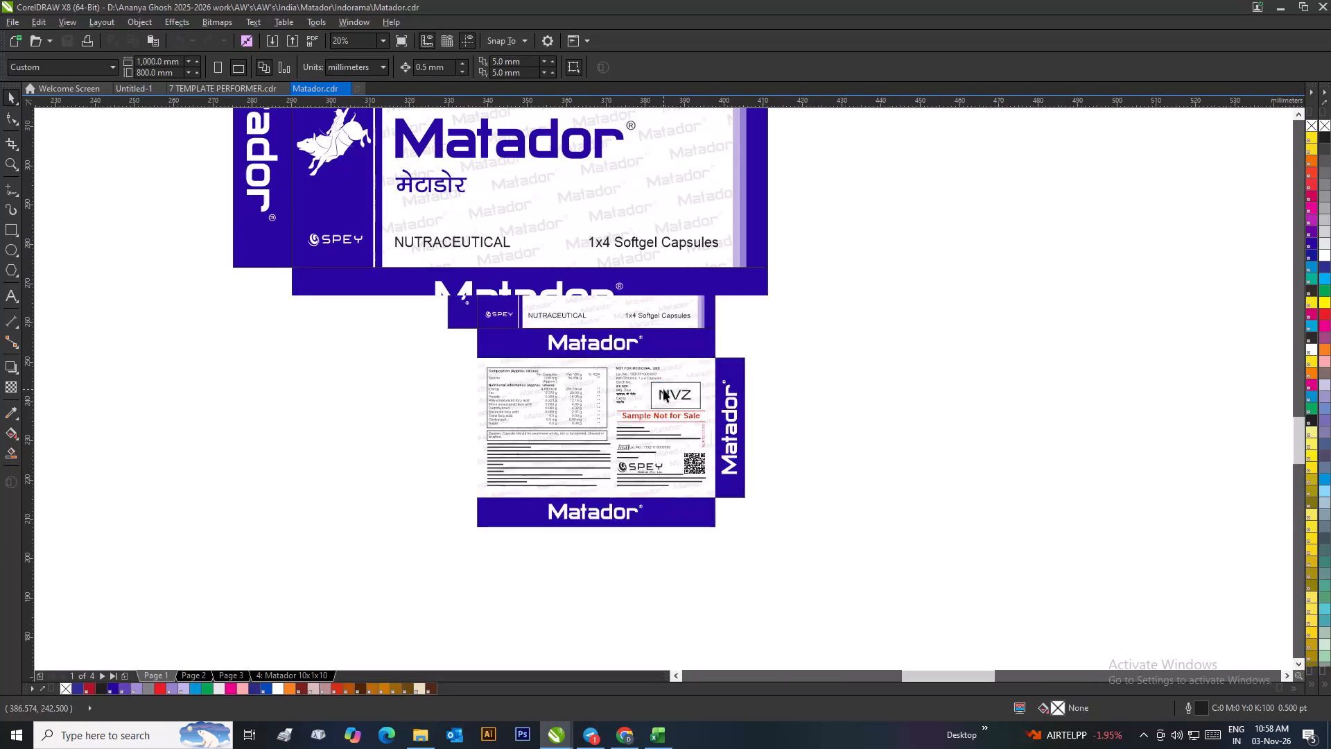
scroll(660, 390, down, 1)
scroll(595, 405, down, 1)
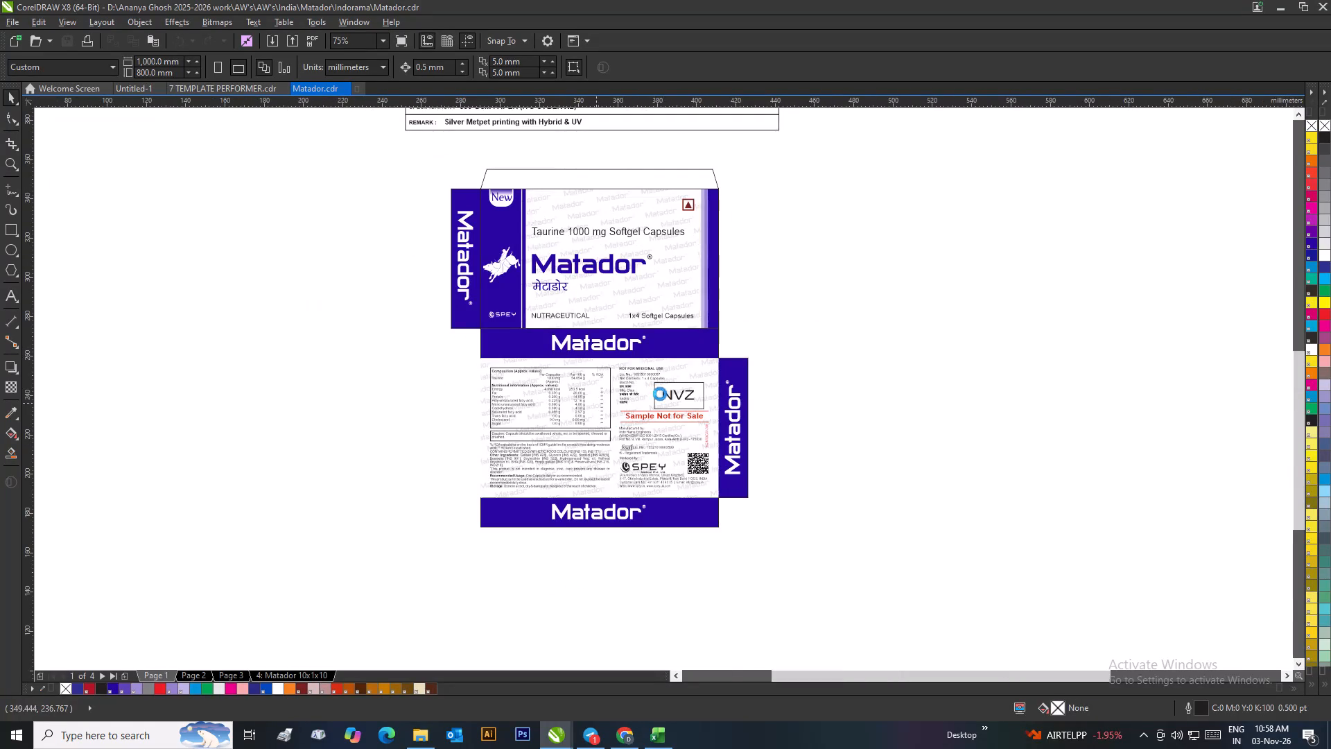
scroll(660, 394, down, 1)
click(193, 670)
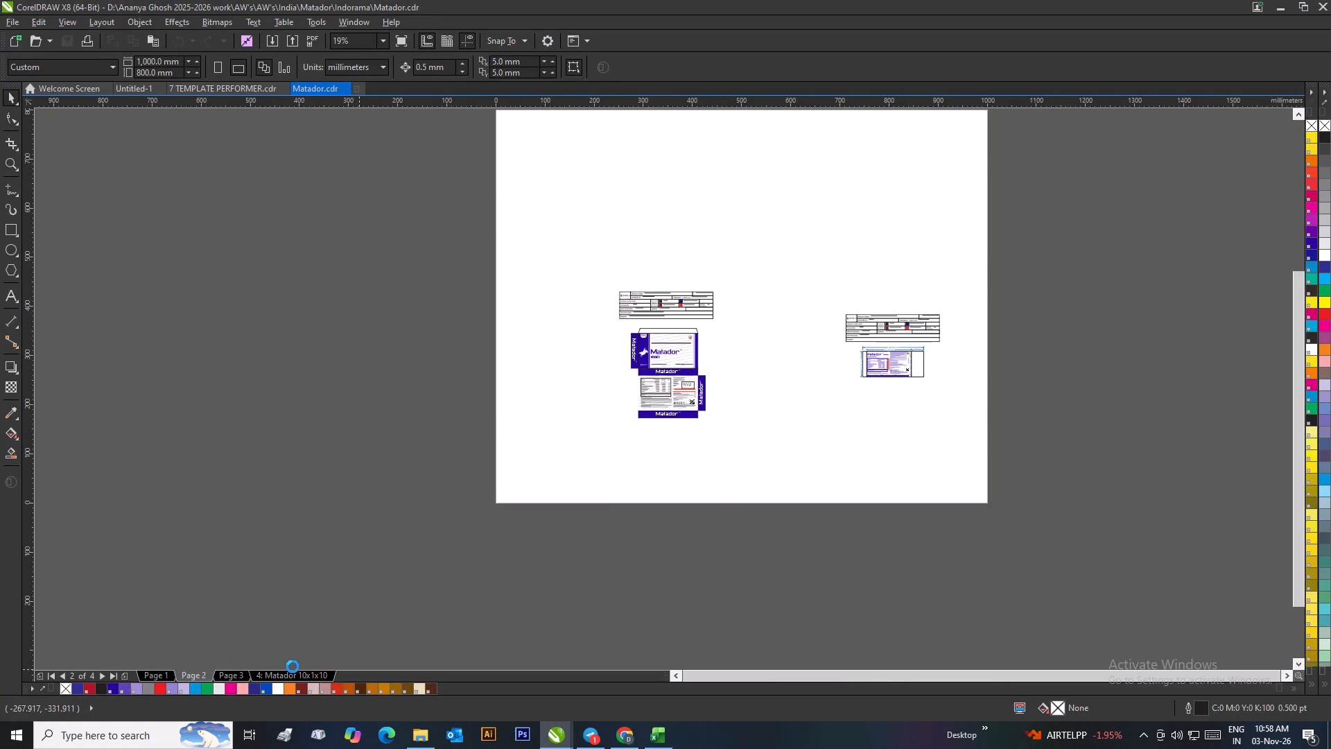
scroll(620, 308, up, 2)
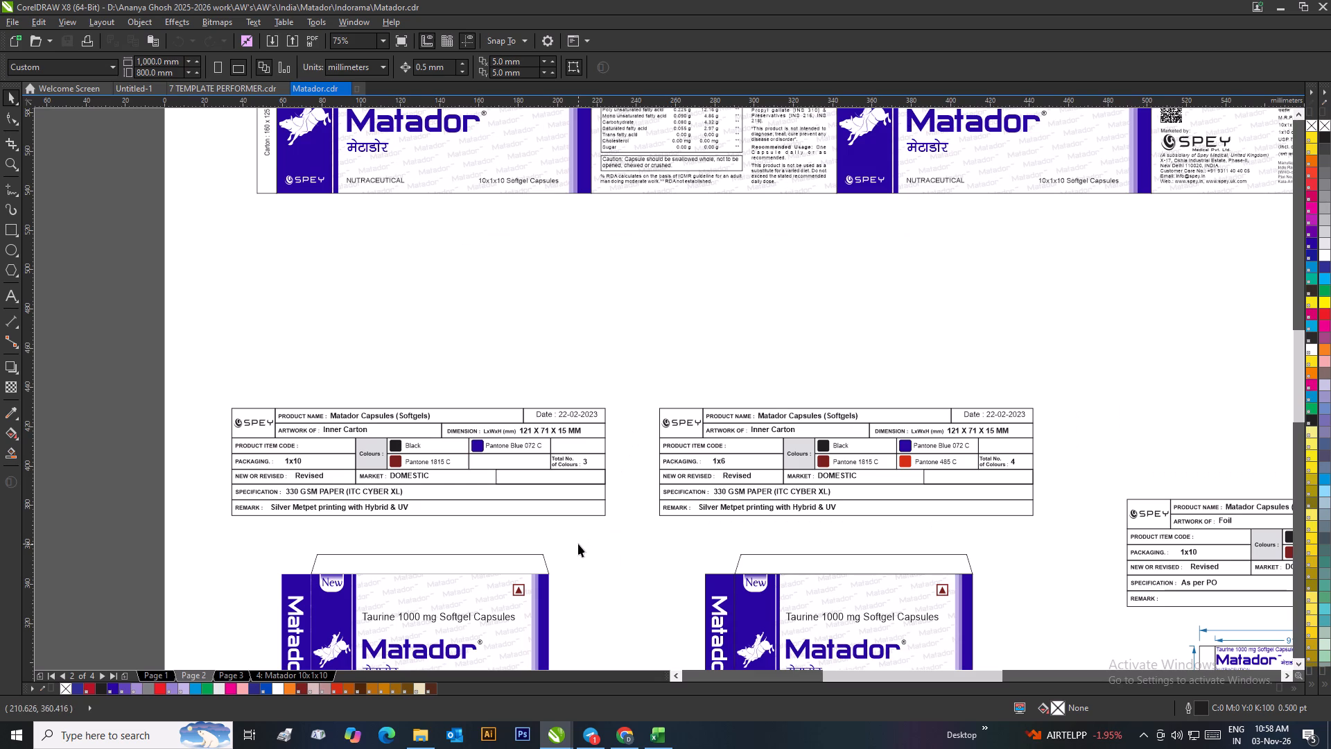
scroll(578, 544, down, 1)
scroll(641, 155, up, 2)
scroll(652, 411, down, 2)
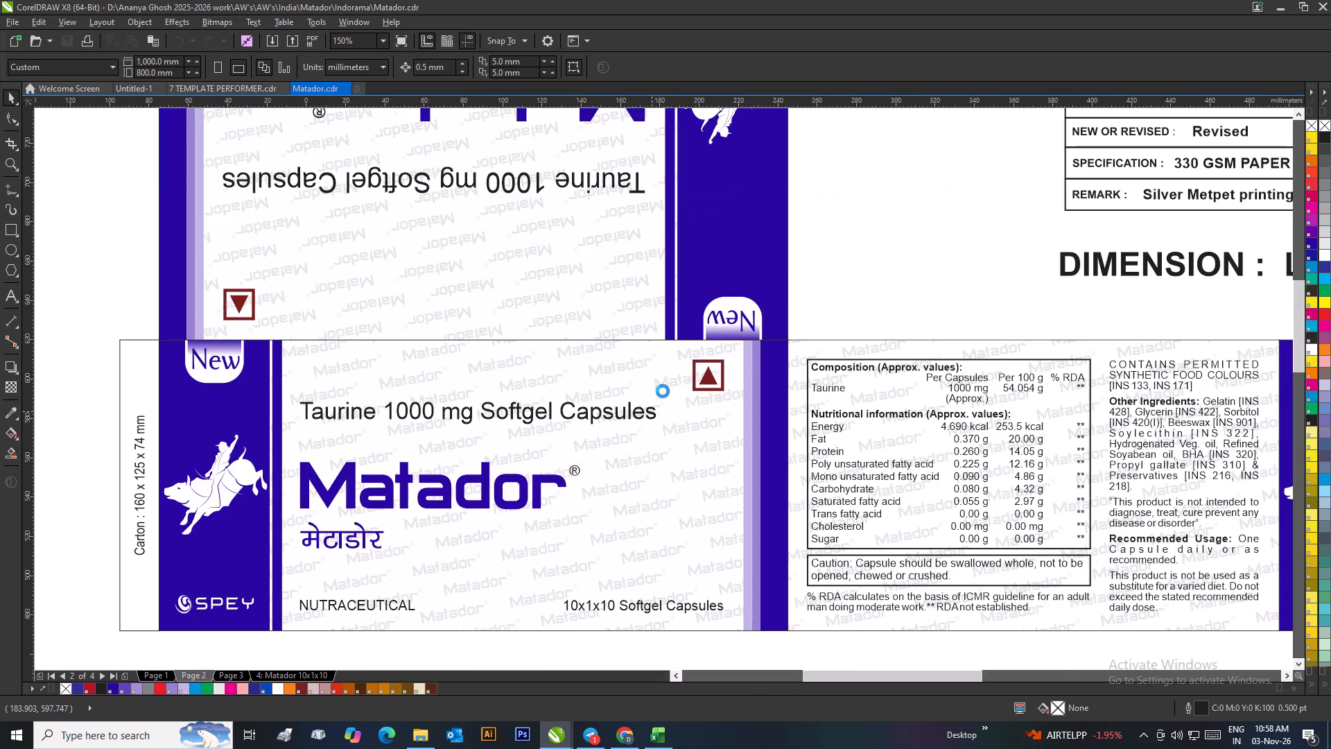
scroll(662, 412, up, 1)
scroll(666, 422, down, 1)
scroll(916, 400, up, 1)
scroll(663, 388, down, 2)
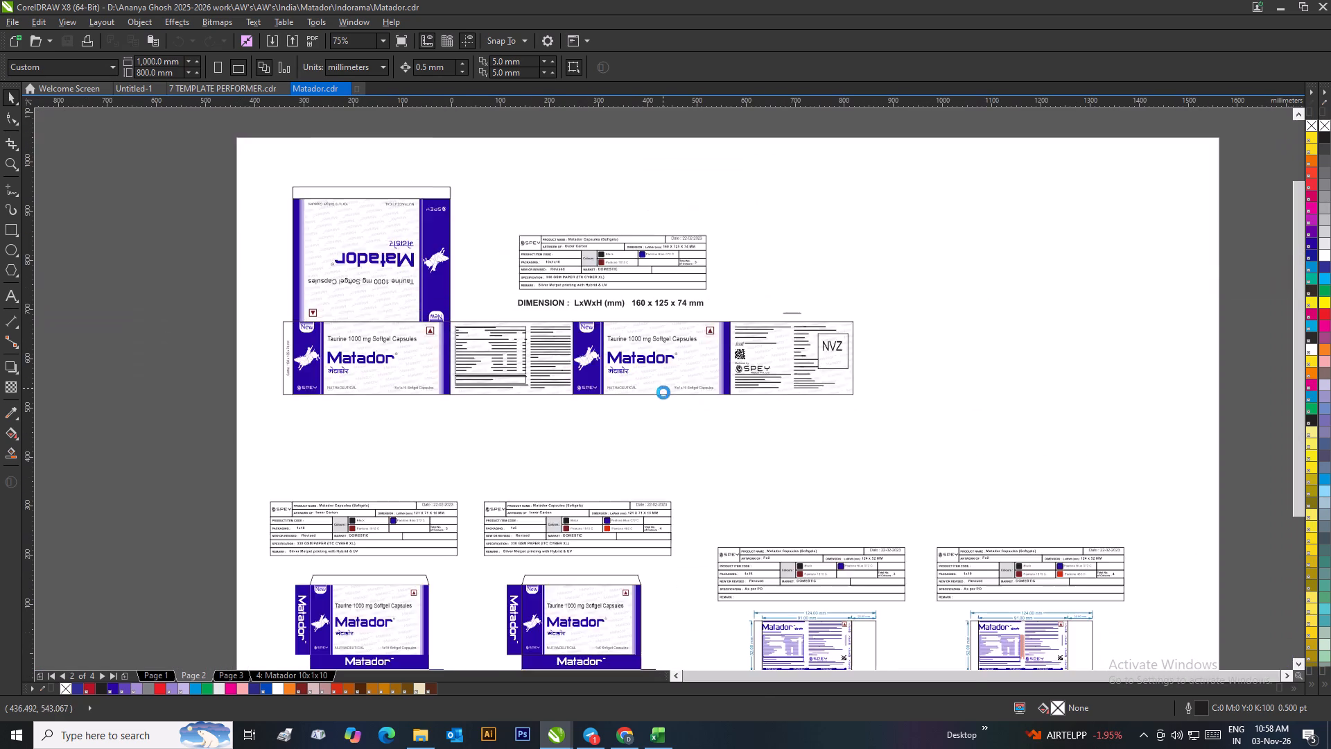
scroll(627, 548, up, 1)
scroll(665, 372, up, 1)
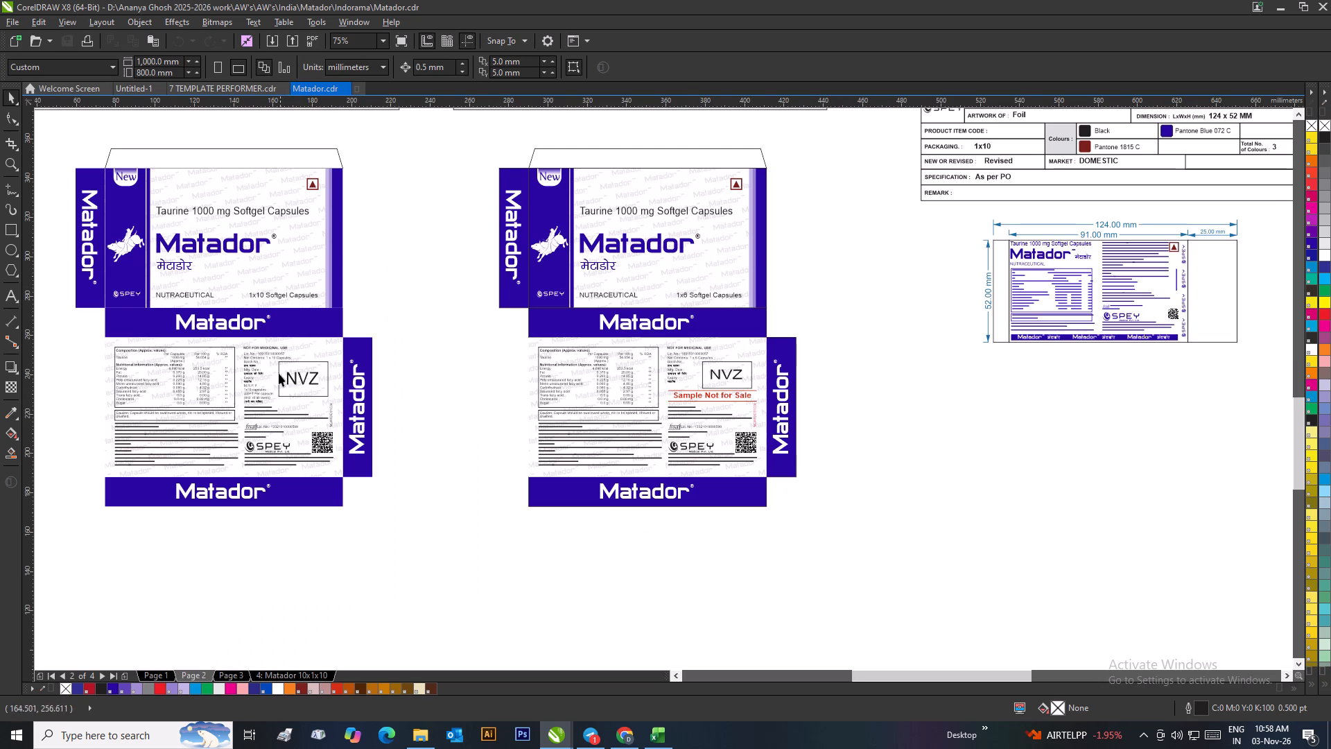
Copy the full Manufactured by address of Indo Rama Engineers from the back panel of the 1x10 Matador carton.
scroll(278, 391, up, 1)
scroll(667, 526, up, 1)
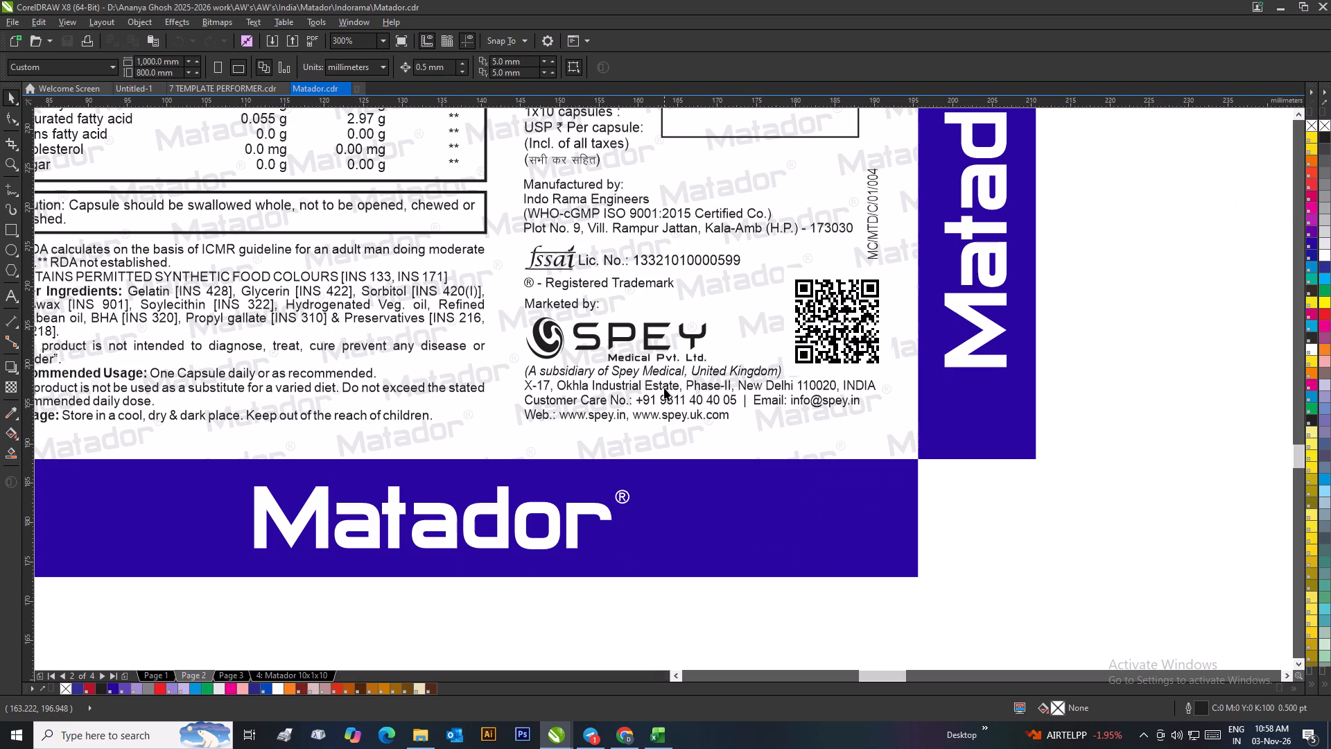
click(623, 201)
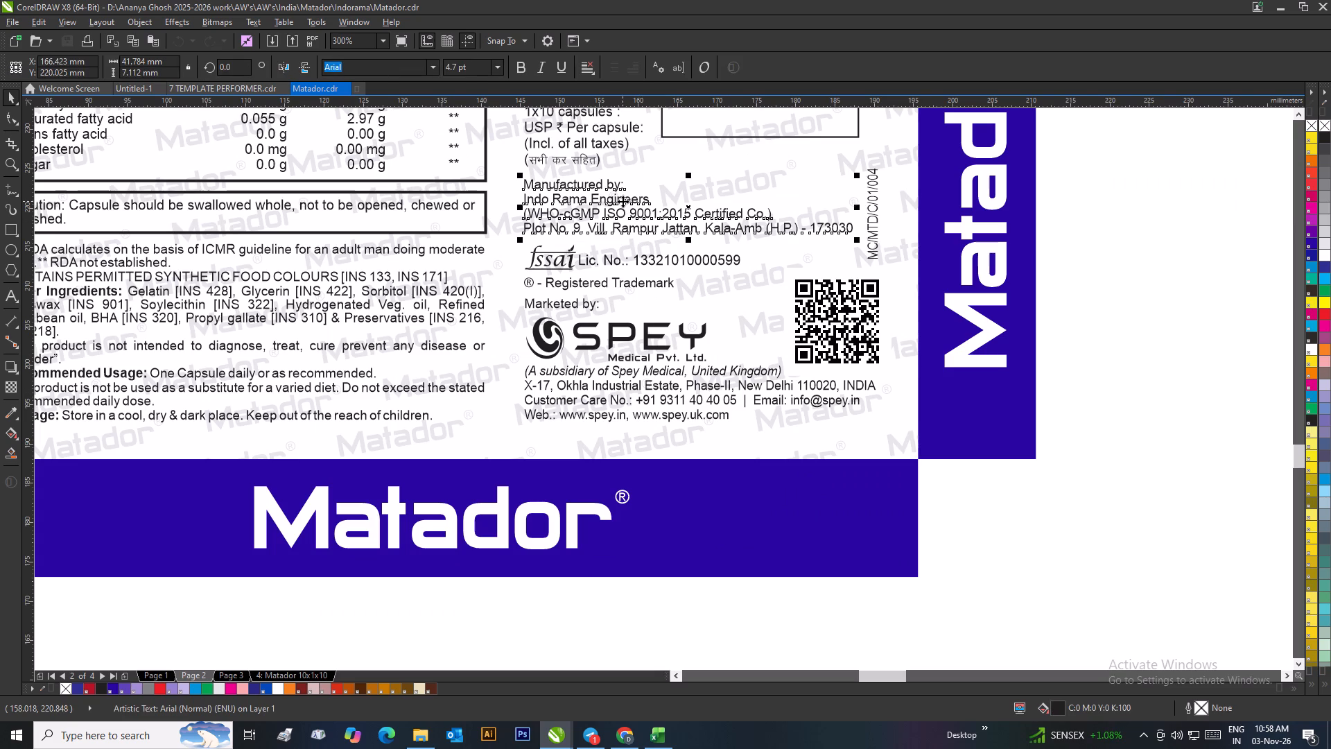
double_click(557, 184)
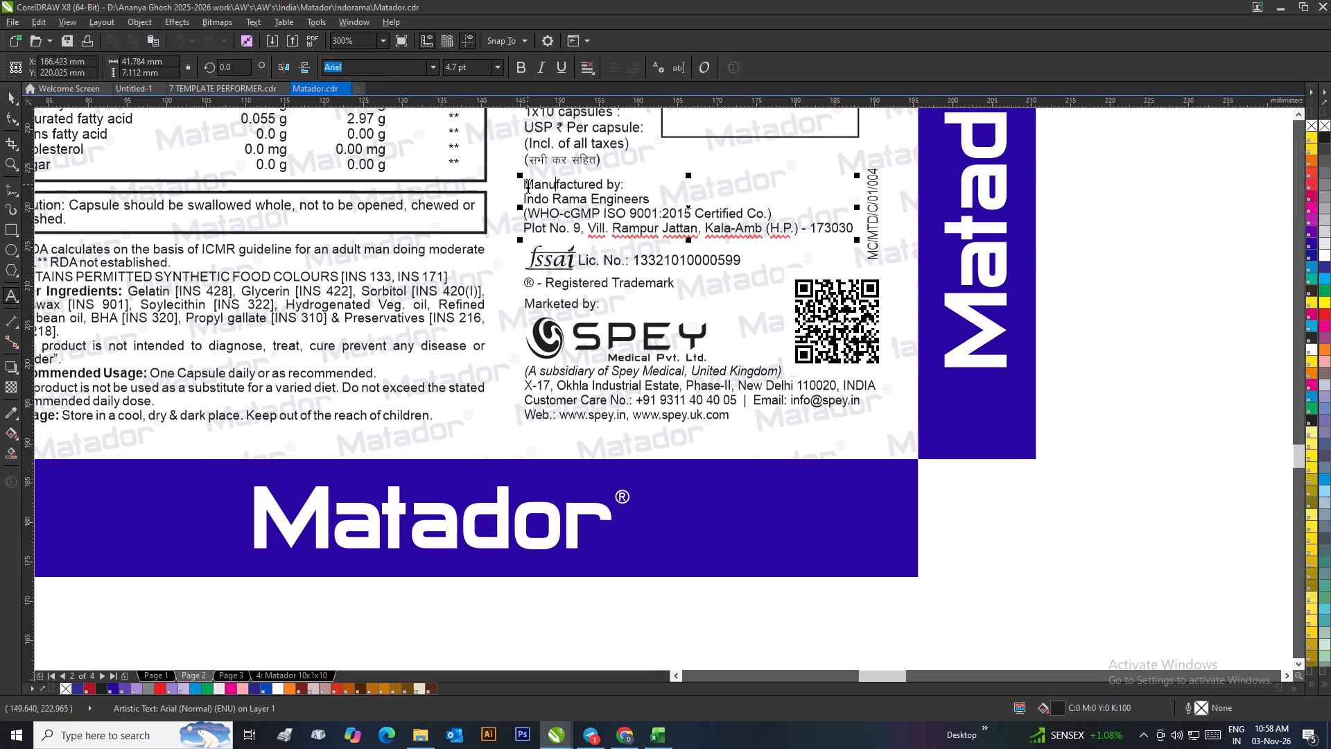
drag(528, 184, 849, 233)
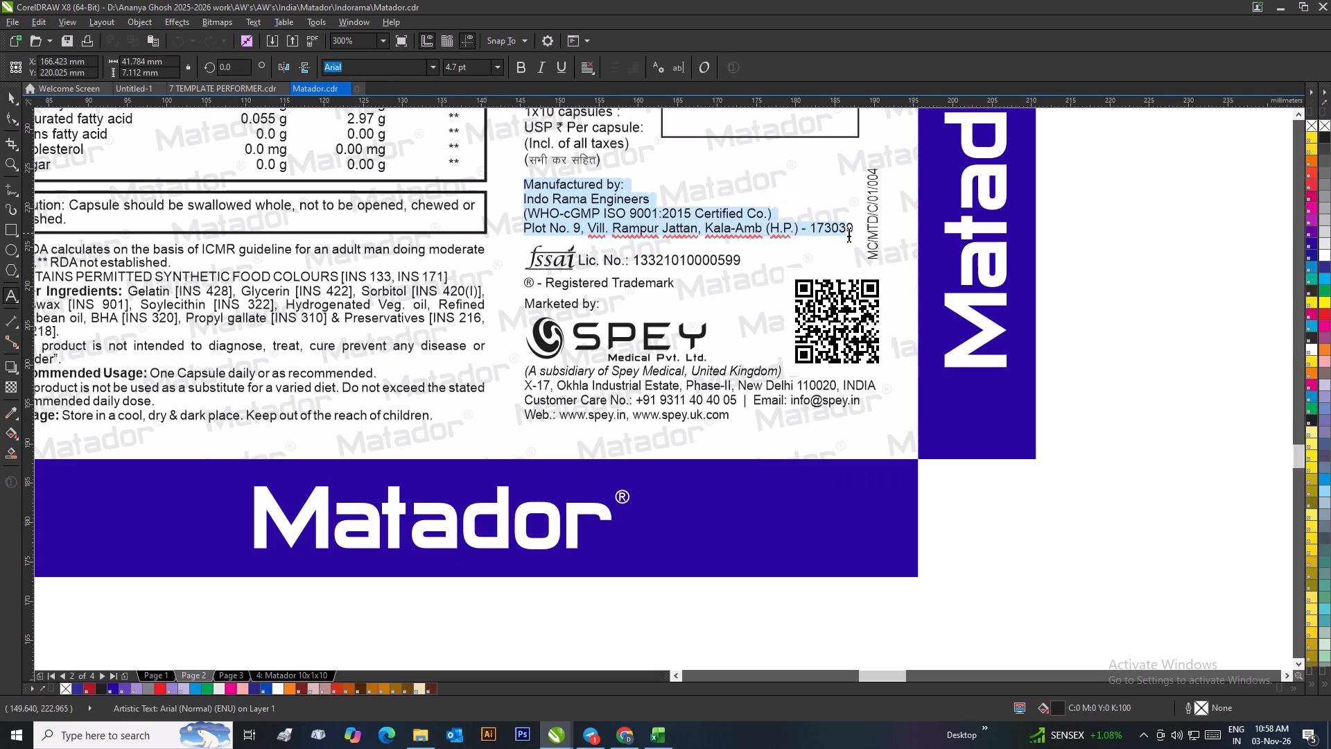
drag(849, 233, 857, 232)
right_click(827, 230)
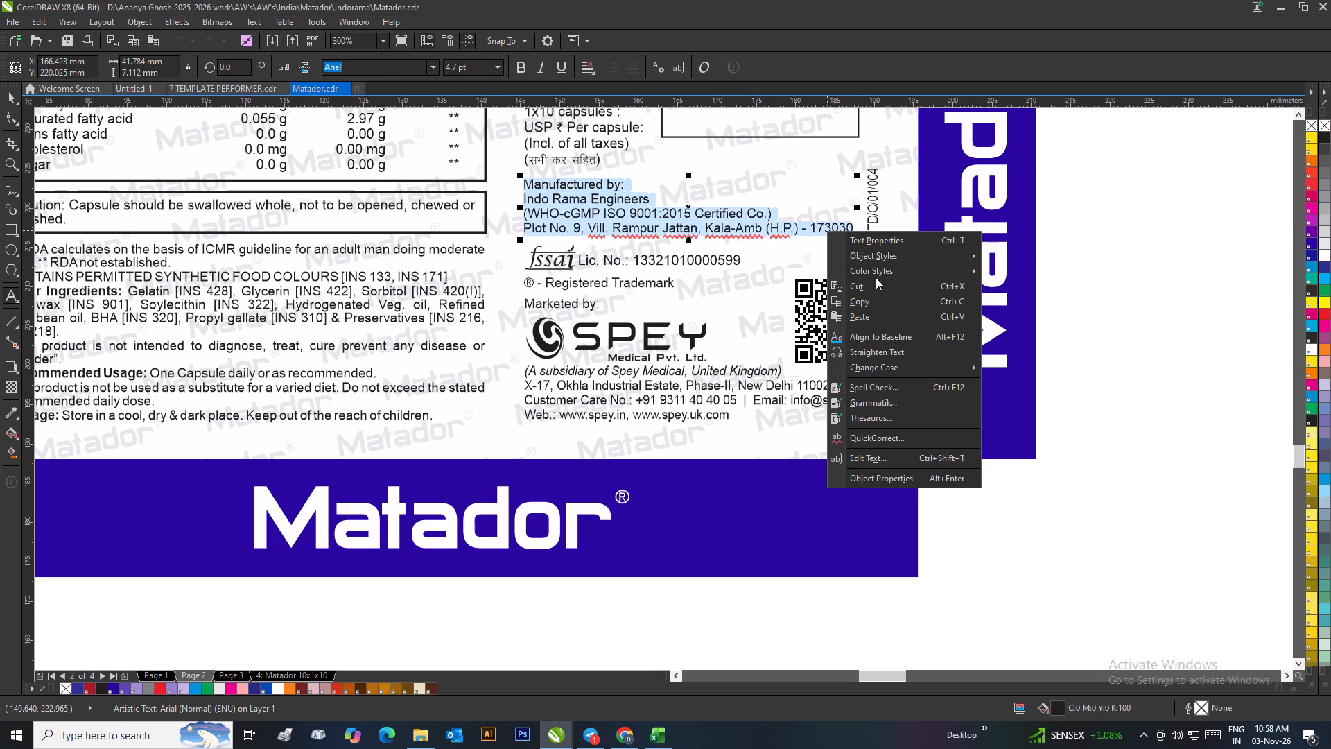
click(867, 300)
Paste the copied address as a new text object in the blank area below the 1x10 carton.
scroll(755, 303, down, 3)
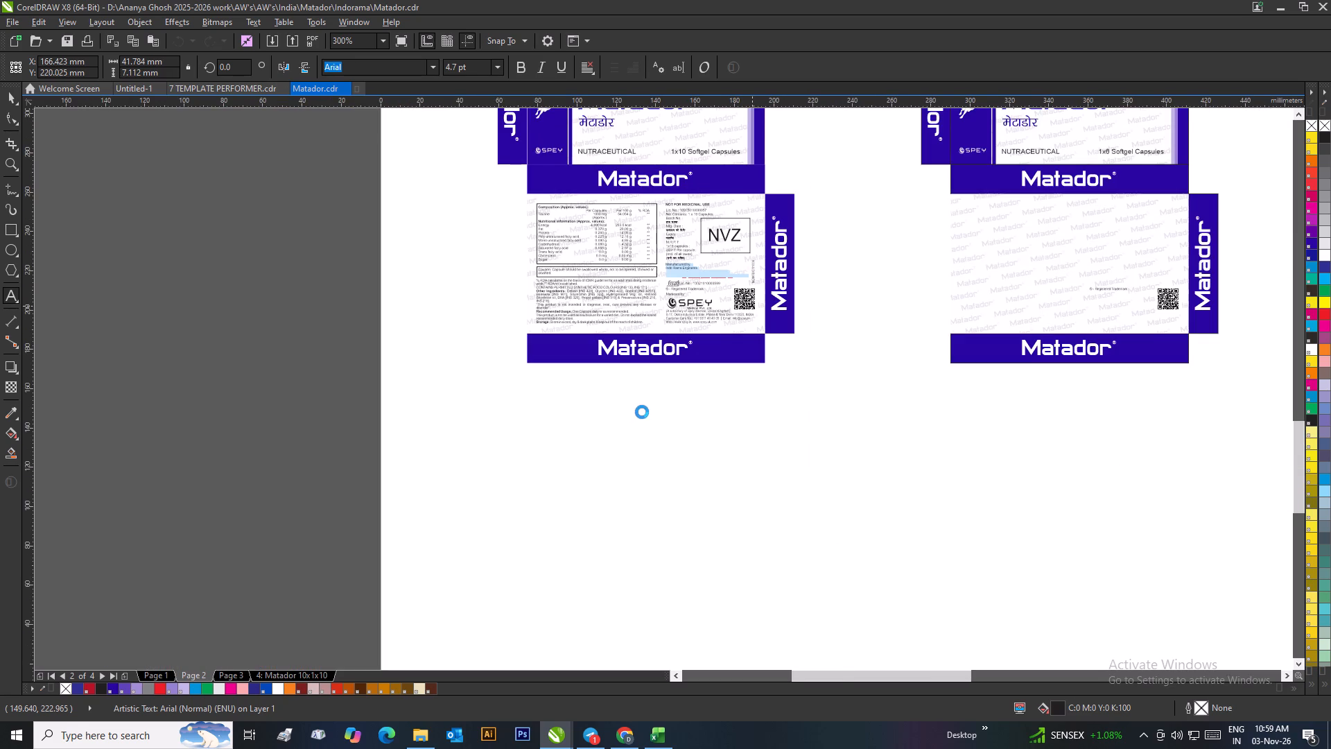
click(631, 415)
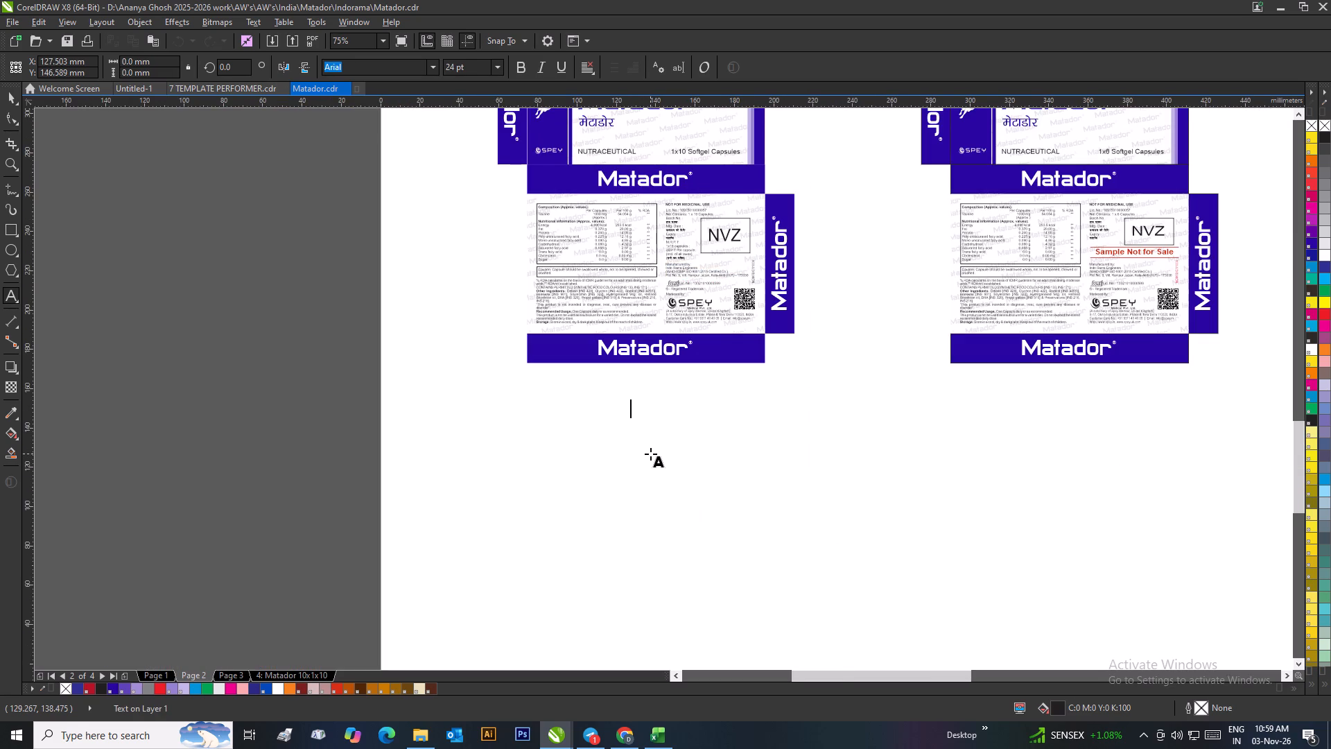
key(ctrl+v)
scroll(658, 432, up, 4)
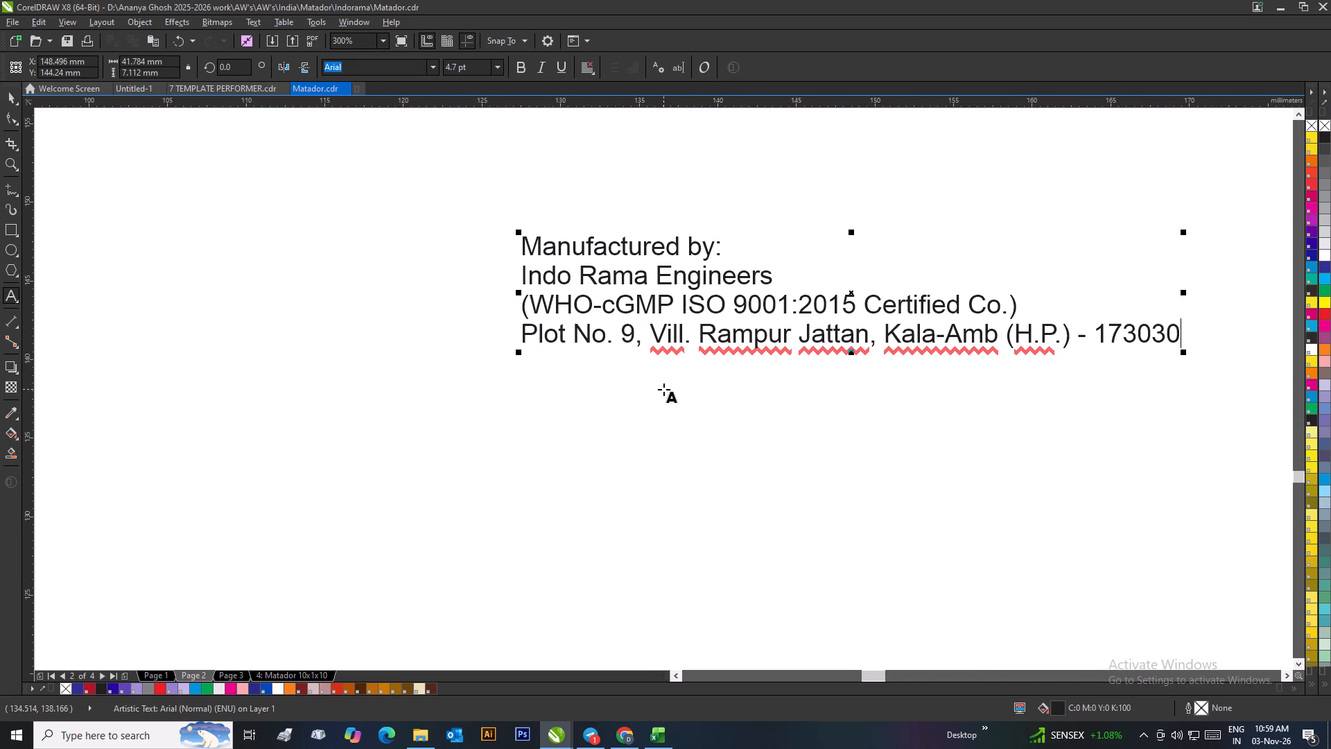
Join the pasted address into a single line, with a space in place of each of the three line breaks.
click(526, 334)
key(BackSpace)
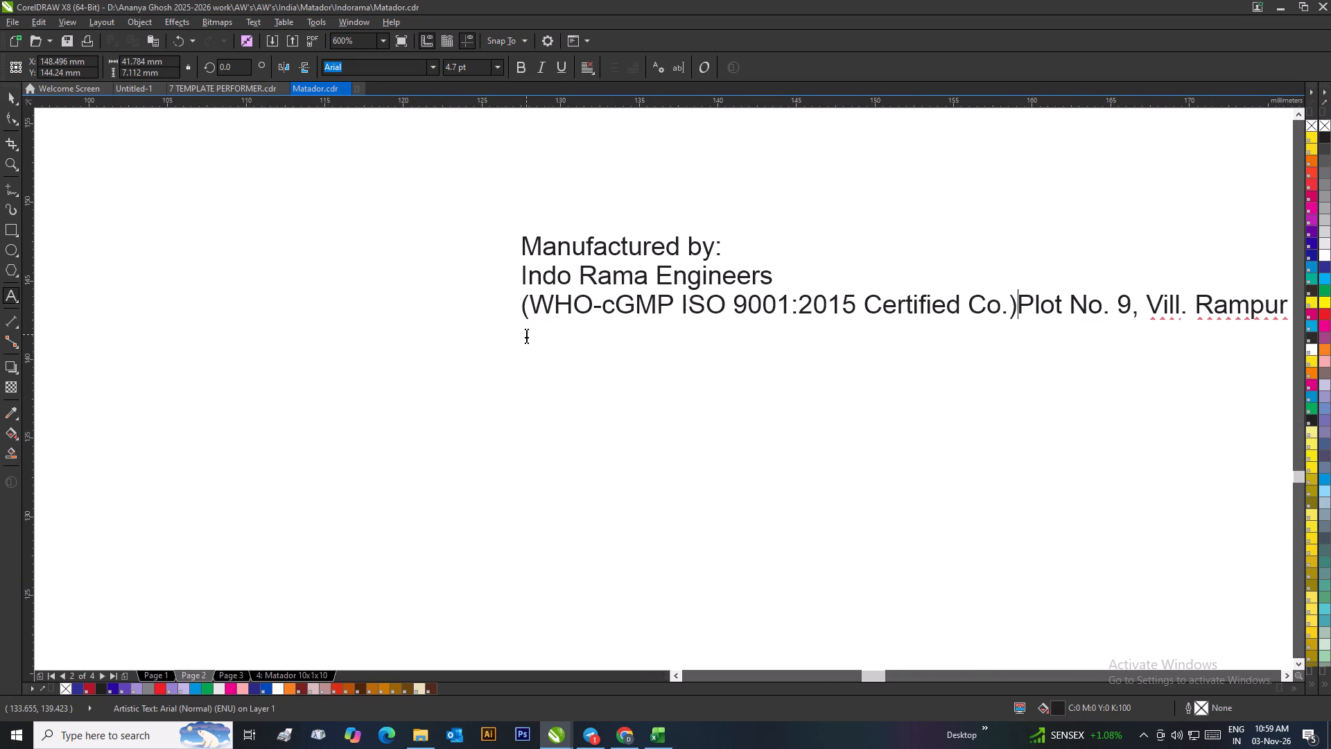
key(space)
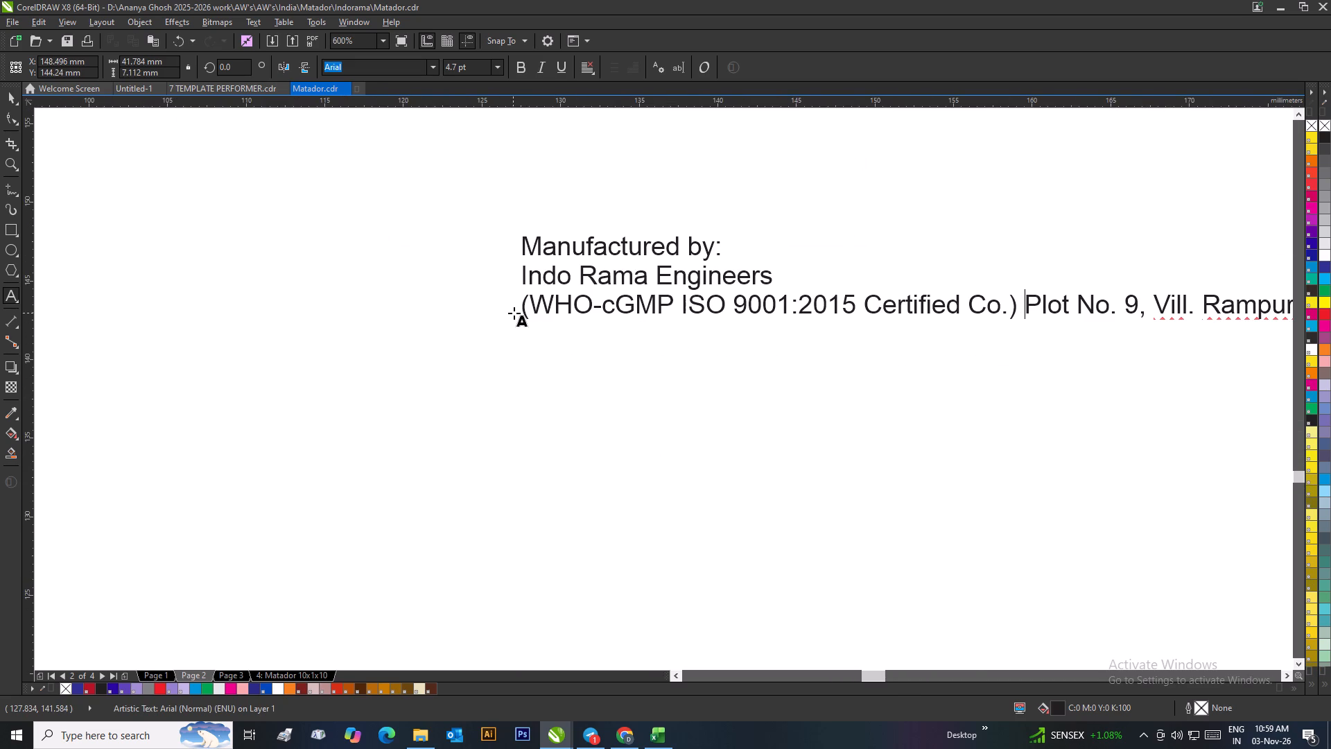
click(524, 309)
key(BackSpace)
key(space)
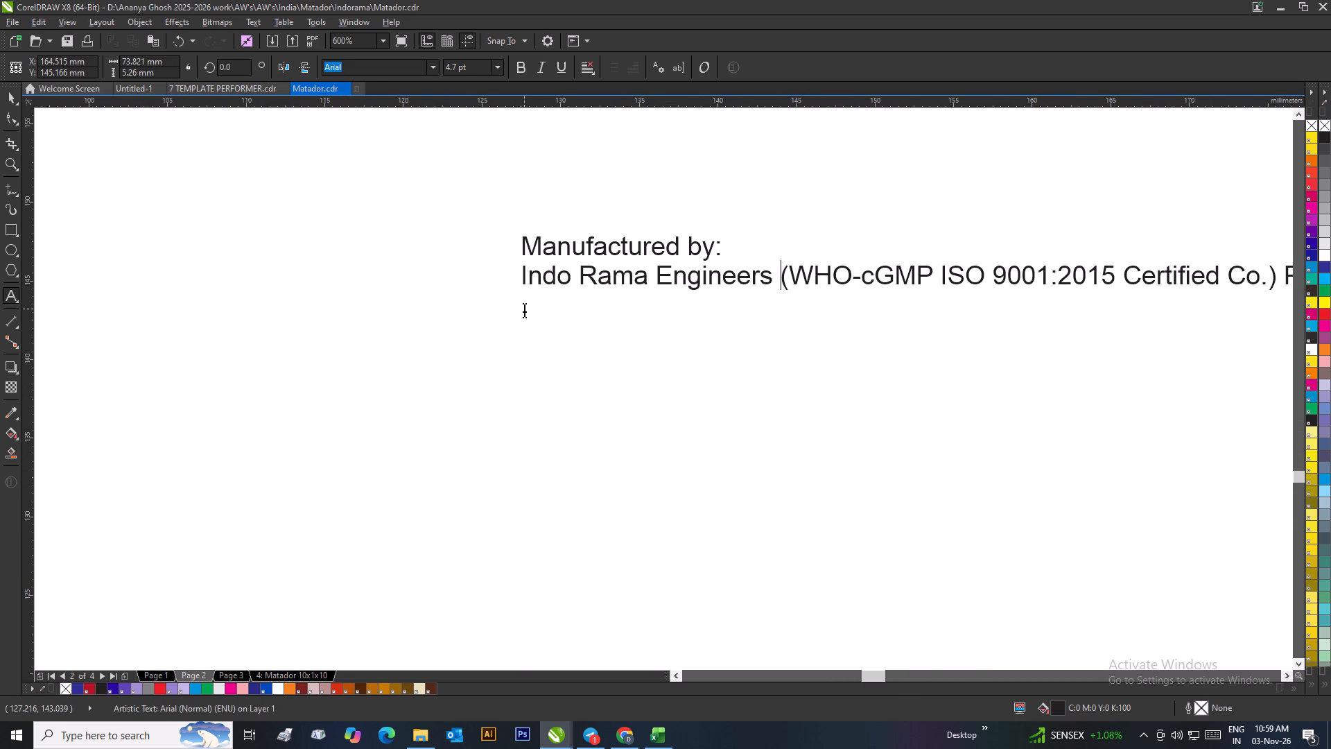
click(521, 275)
key(BackSpace)
key(space)
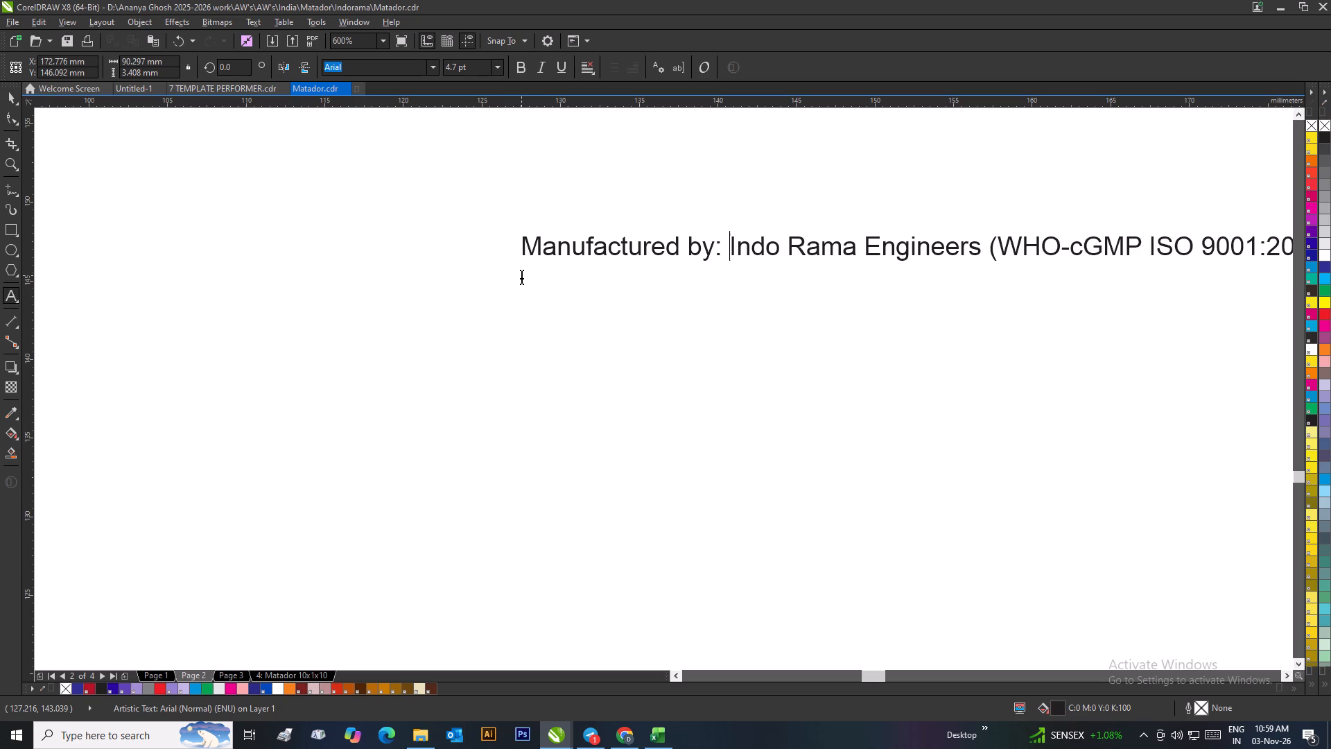
Copy the one-line Indo Rama Engineers address and paste it into Mnfr ADD cell E15 for MATADOR SG CAPS in the Excel workbook.
key(ctrl+a)
key(ctrl+c)
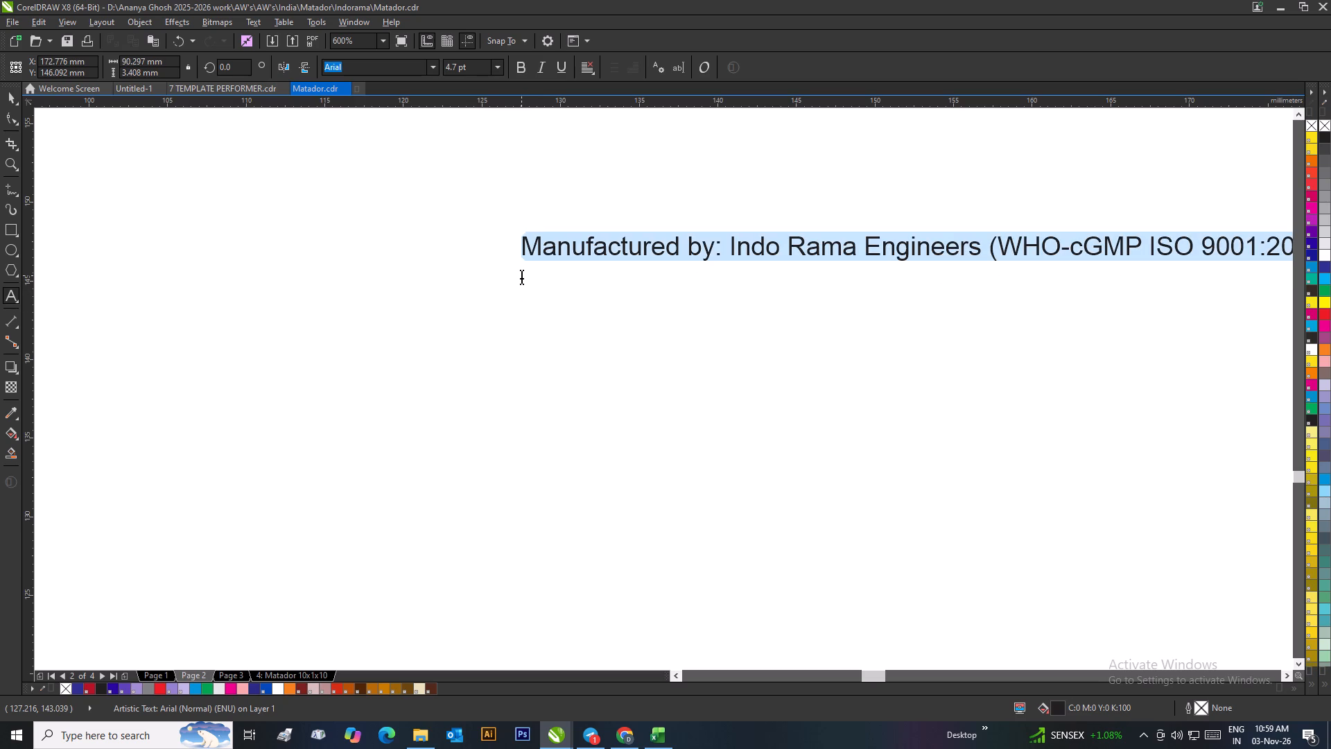
click(17, 101)
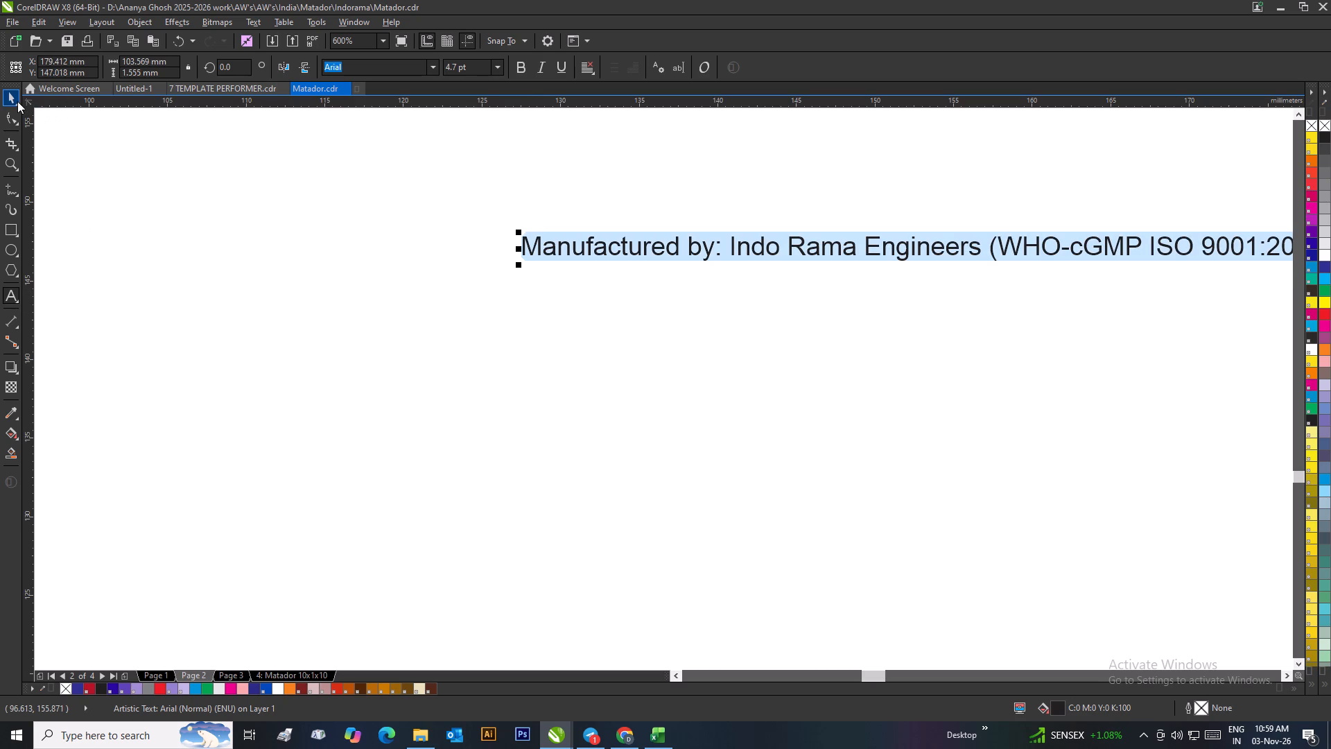
click(291, 229)
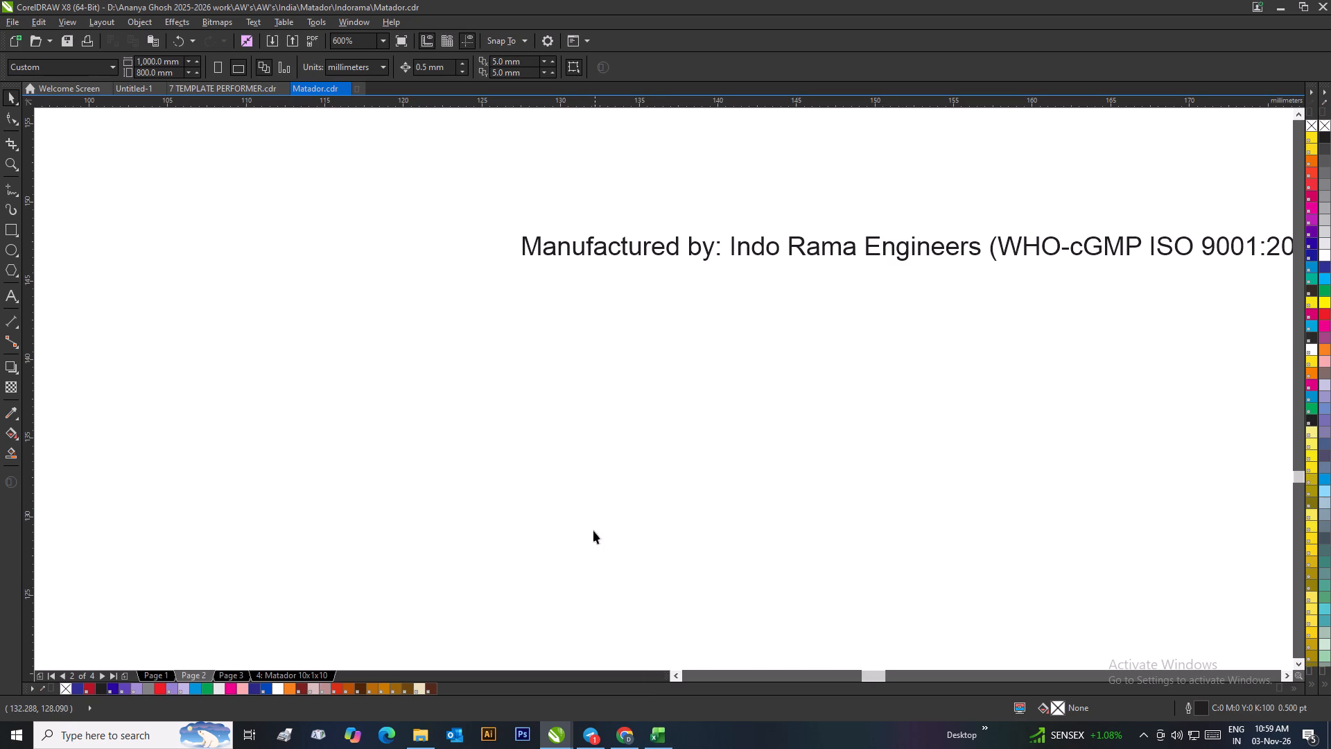
click(659, 729)
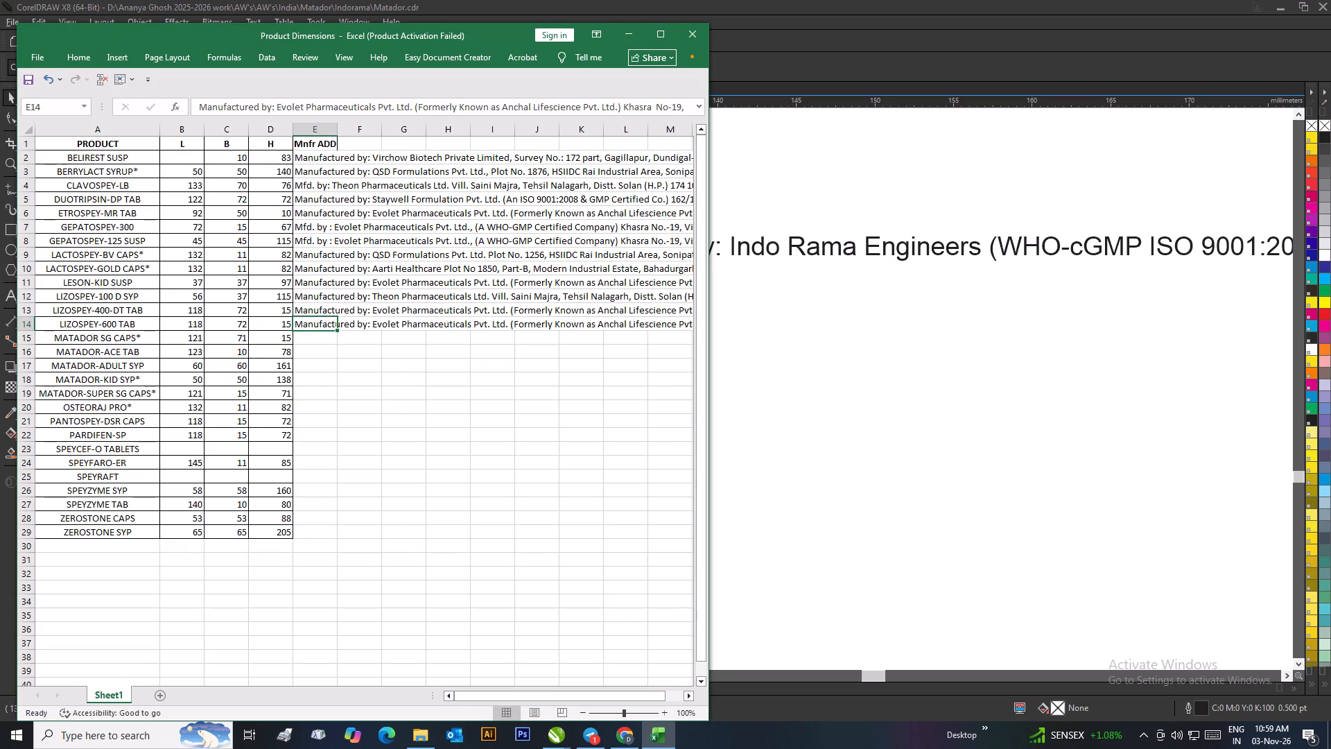
click(317, 337)
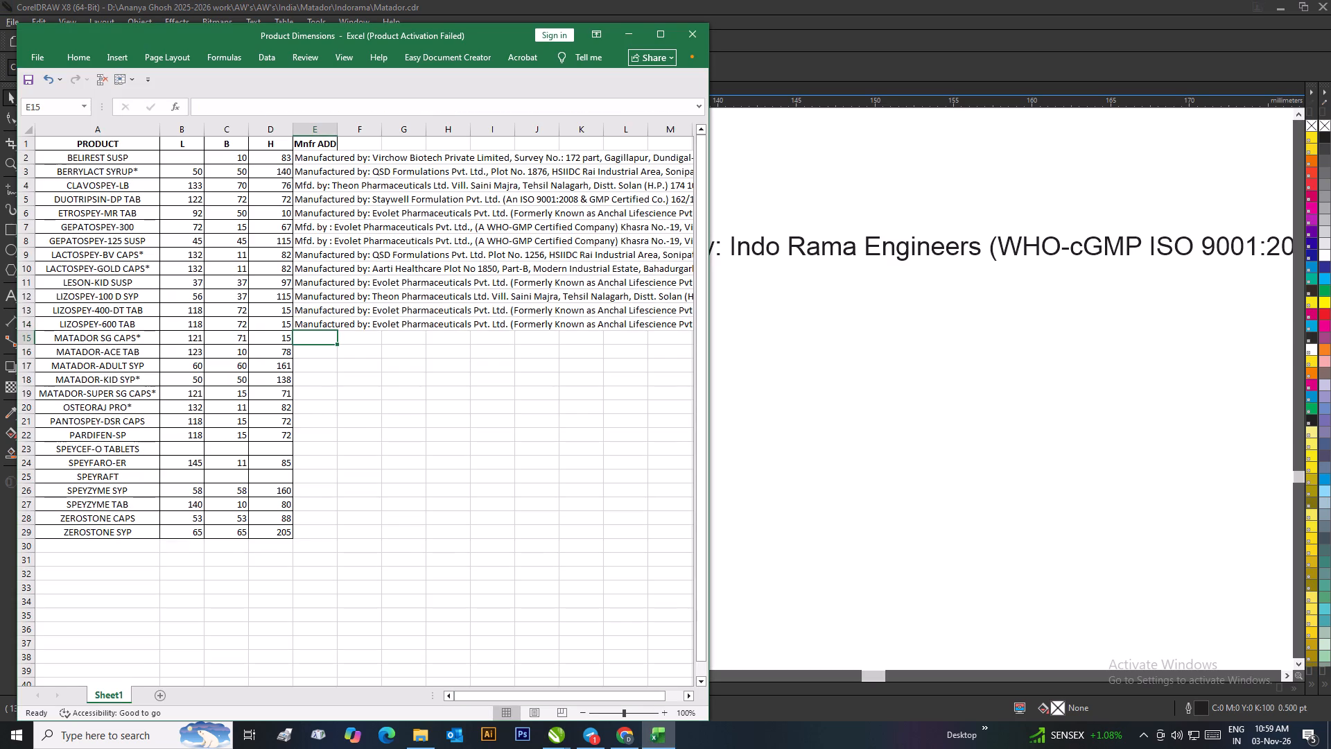
key(ctrl+v)
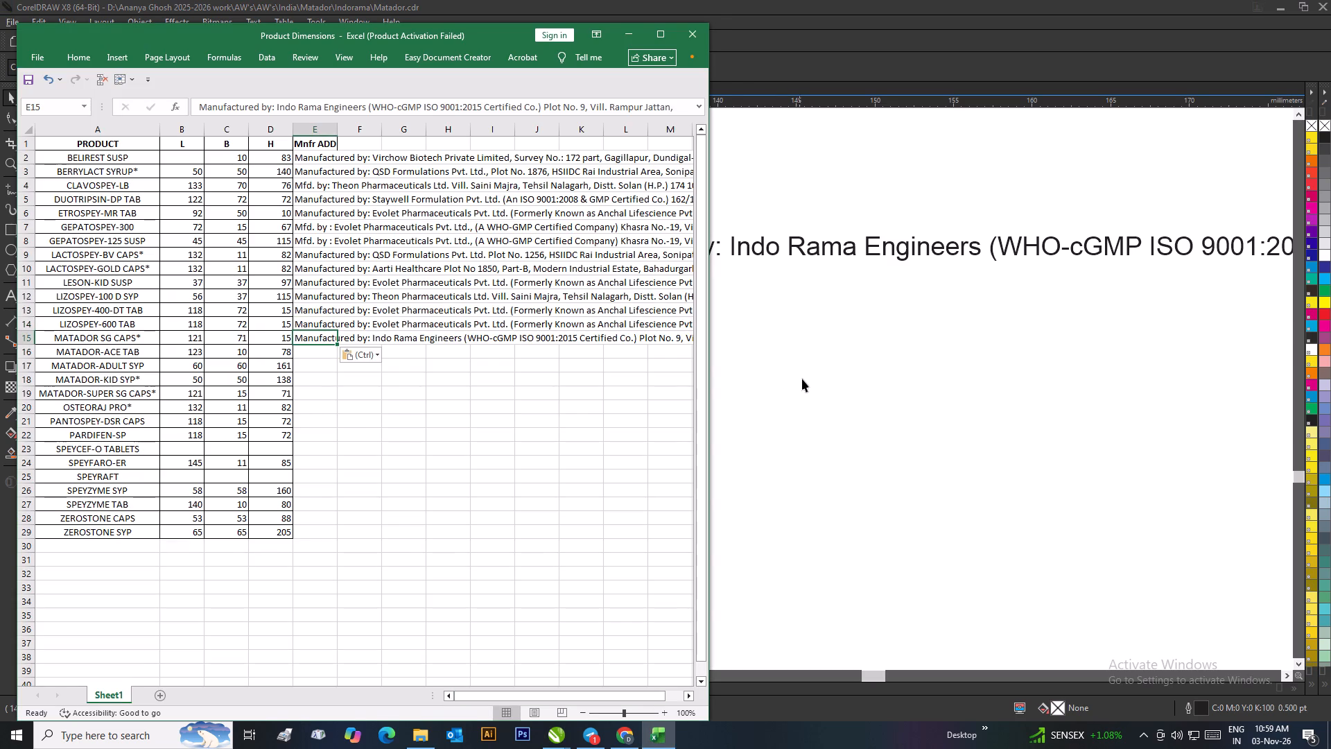
Switch back to CorelDRAW and close the Matador drawing.
click(802, 379)
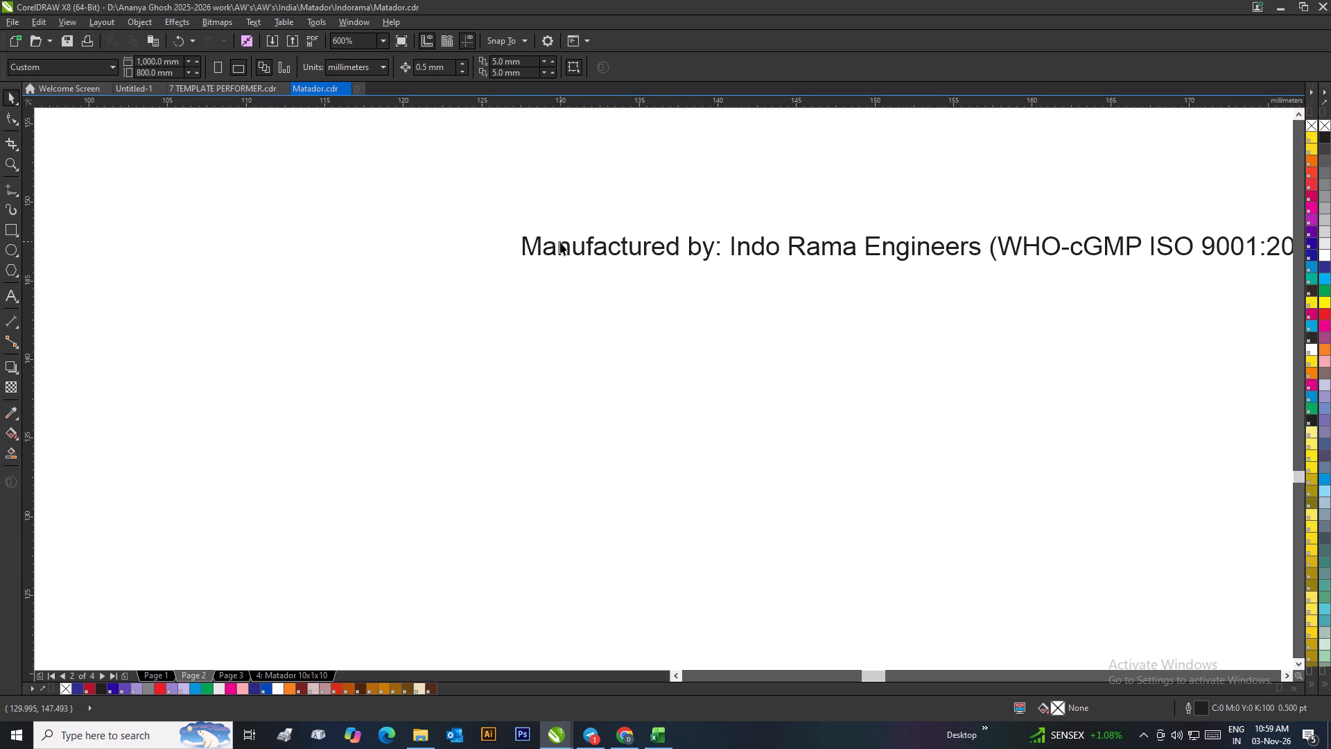
click(560, 242)
scroll(557, 271, down, 3)
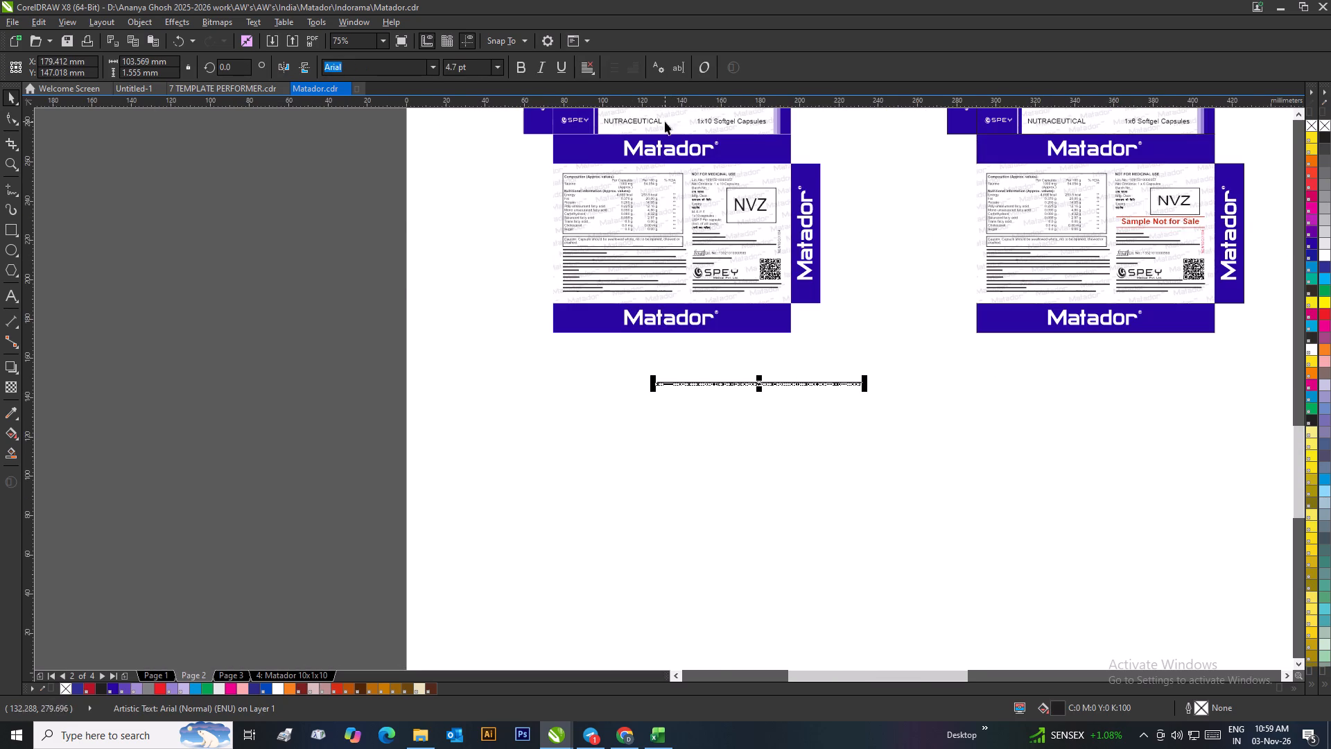
scroll(665, 121, up, 1)
scroll(656, 415, down, 2)
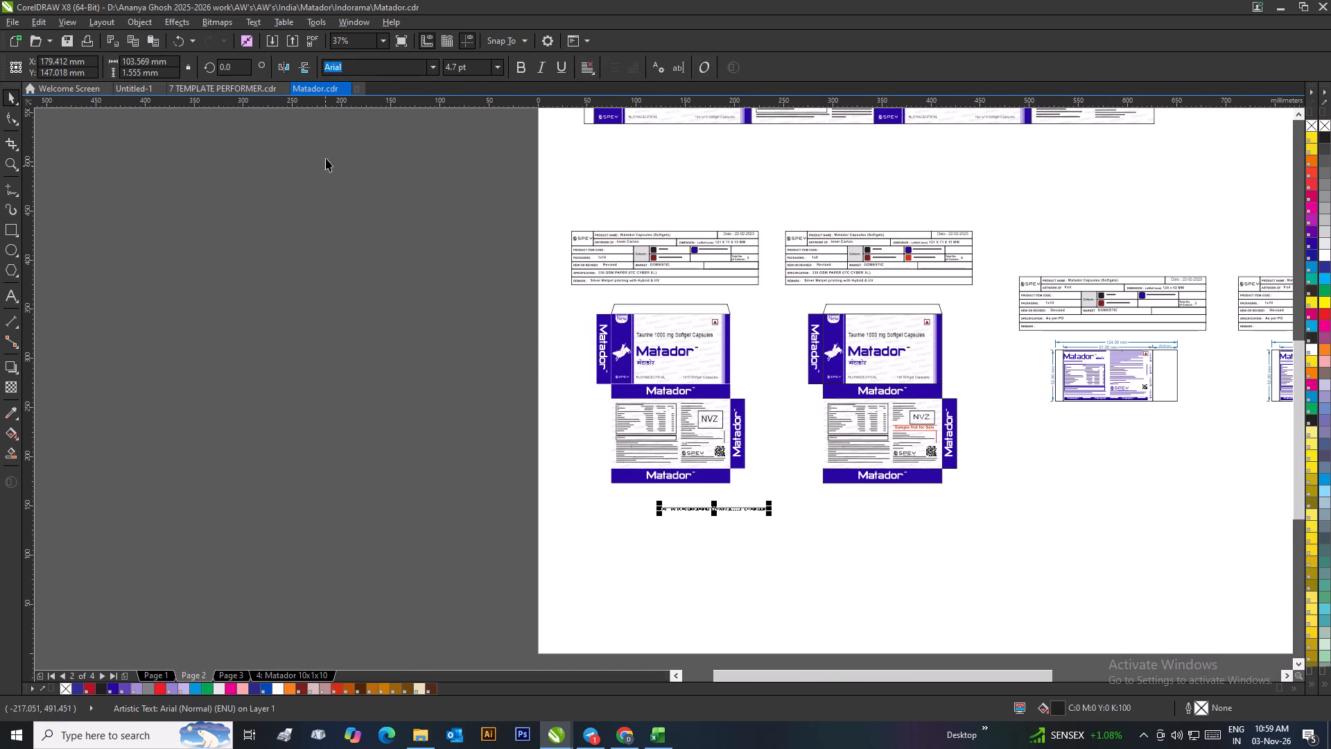
click(345, 89)
click(654, 400)
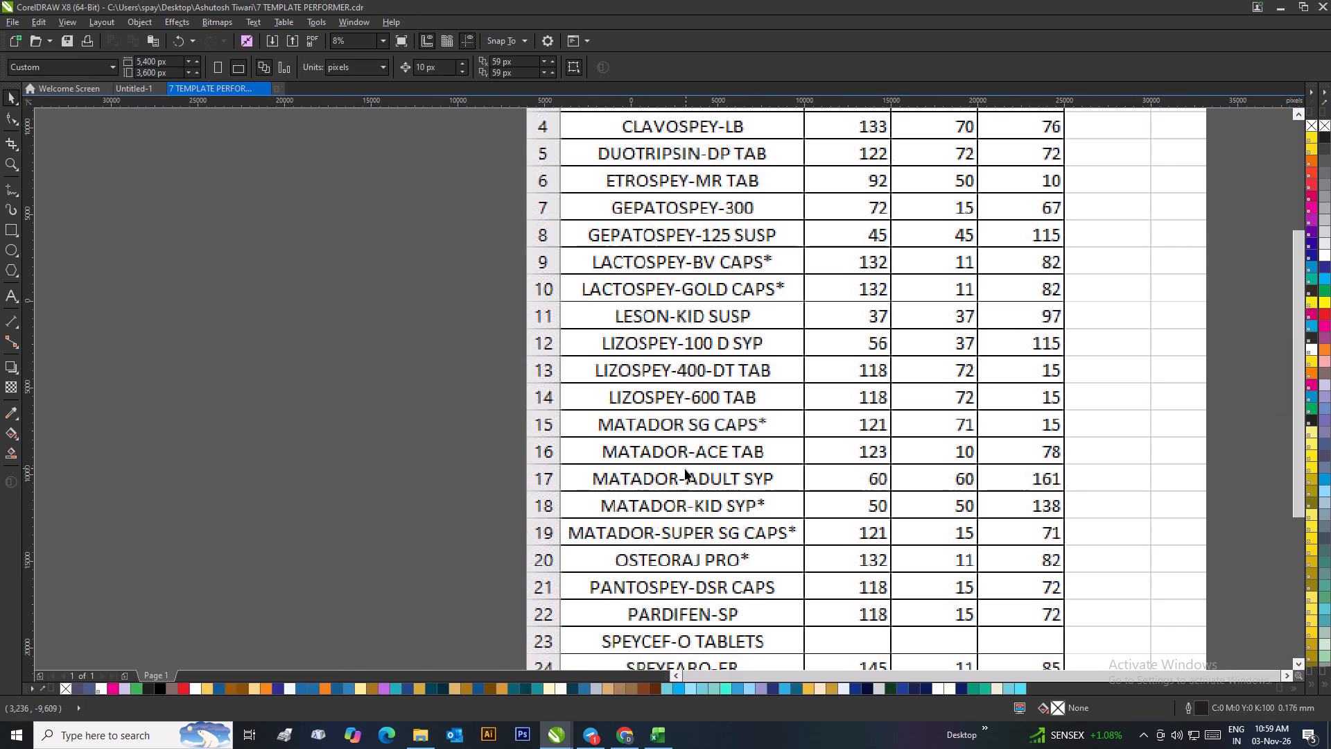
Open the Matador Ace drawing from the Mascot Health Series Pvt. Ltd folder inside India's Matador Ace folder.
key(ctrl+o)
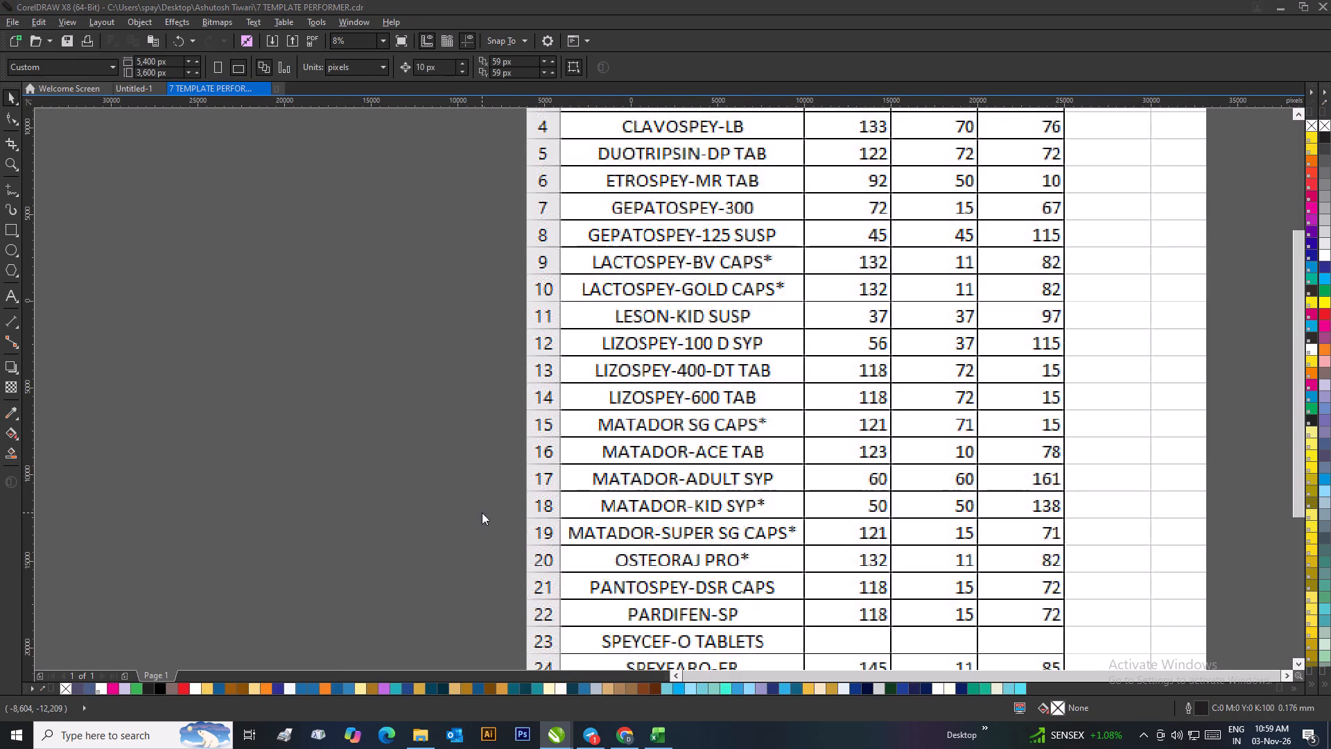
click(75, 34)
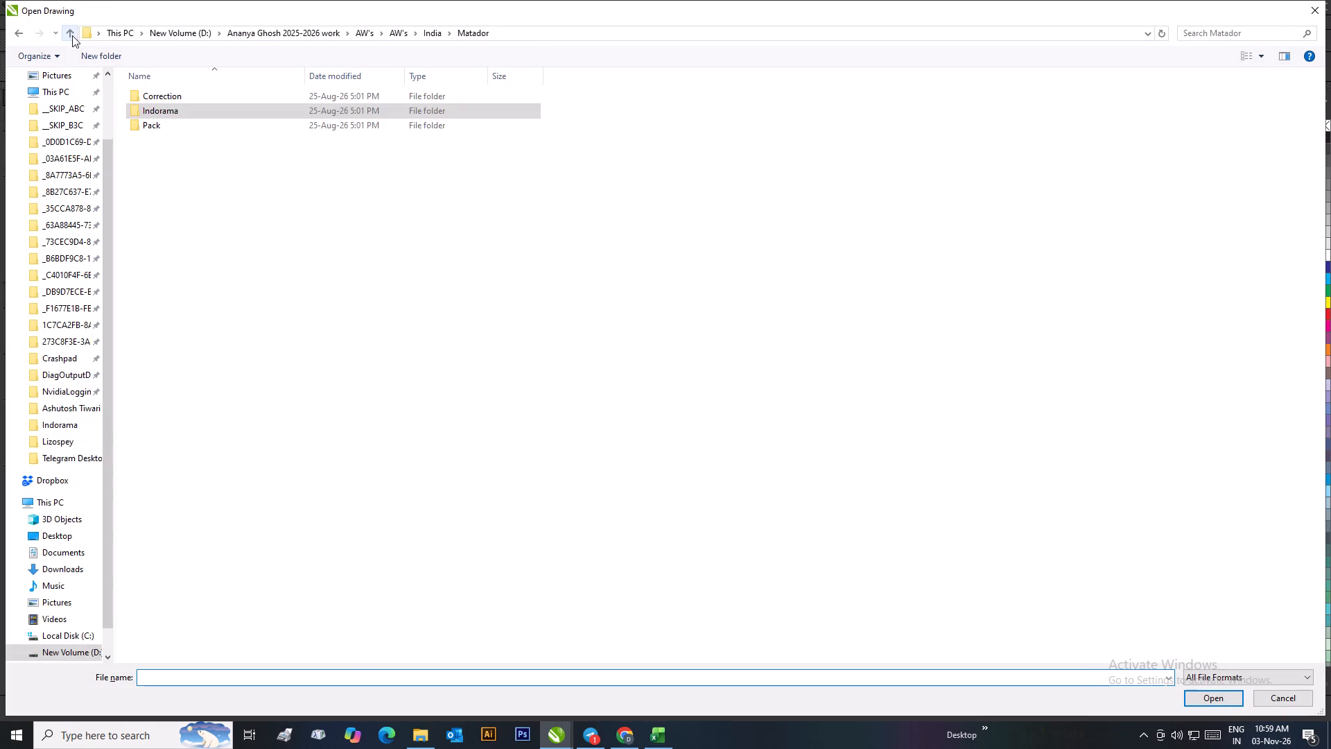
click(72, 35)
double_click(198, 492)
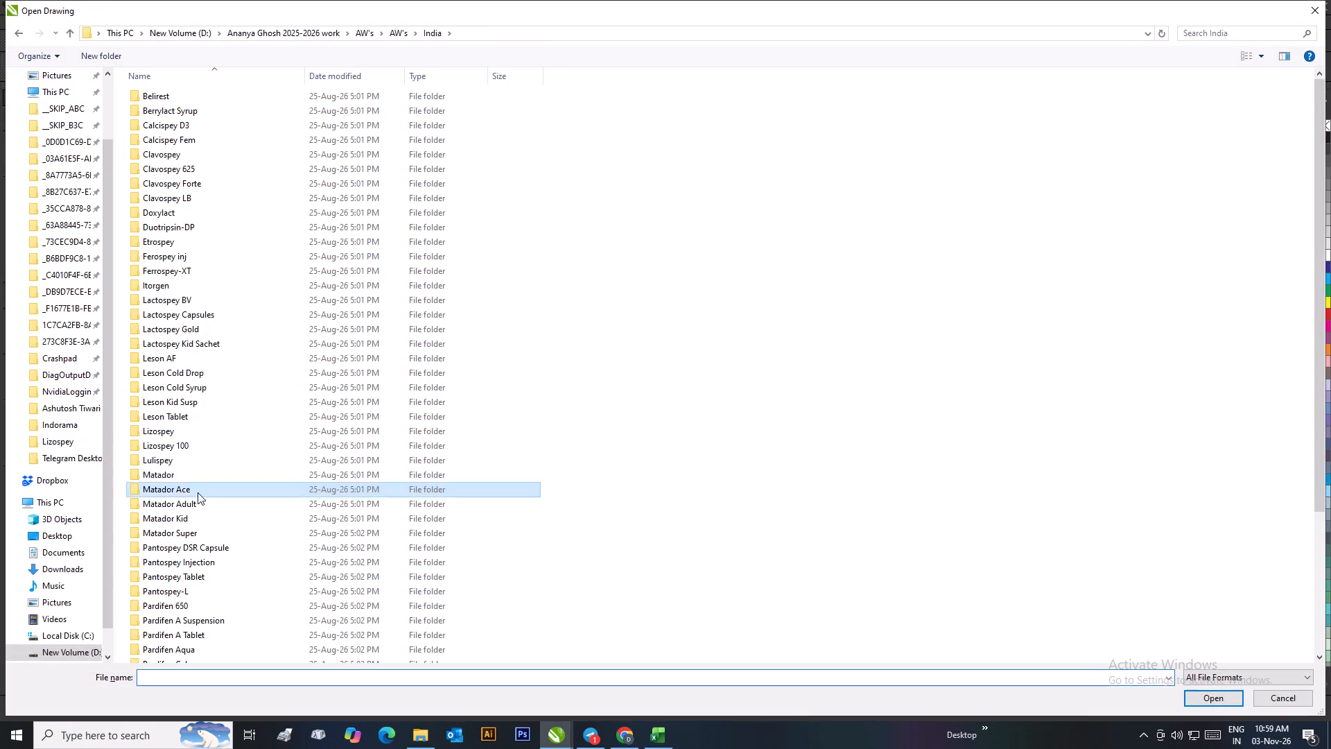
double_click(198, 102)
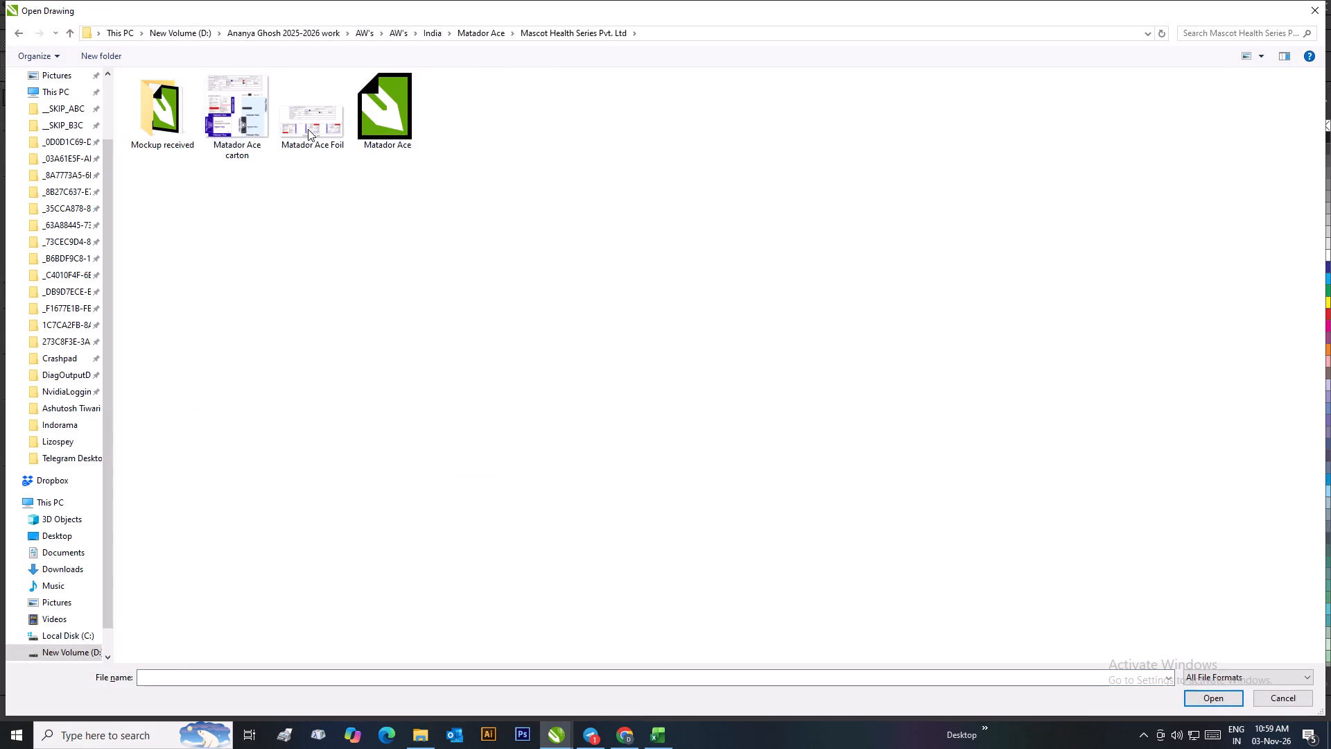
double_click(377, 114)
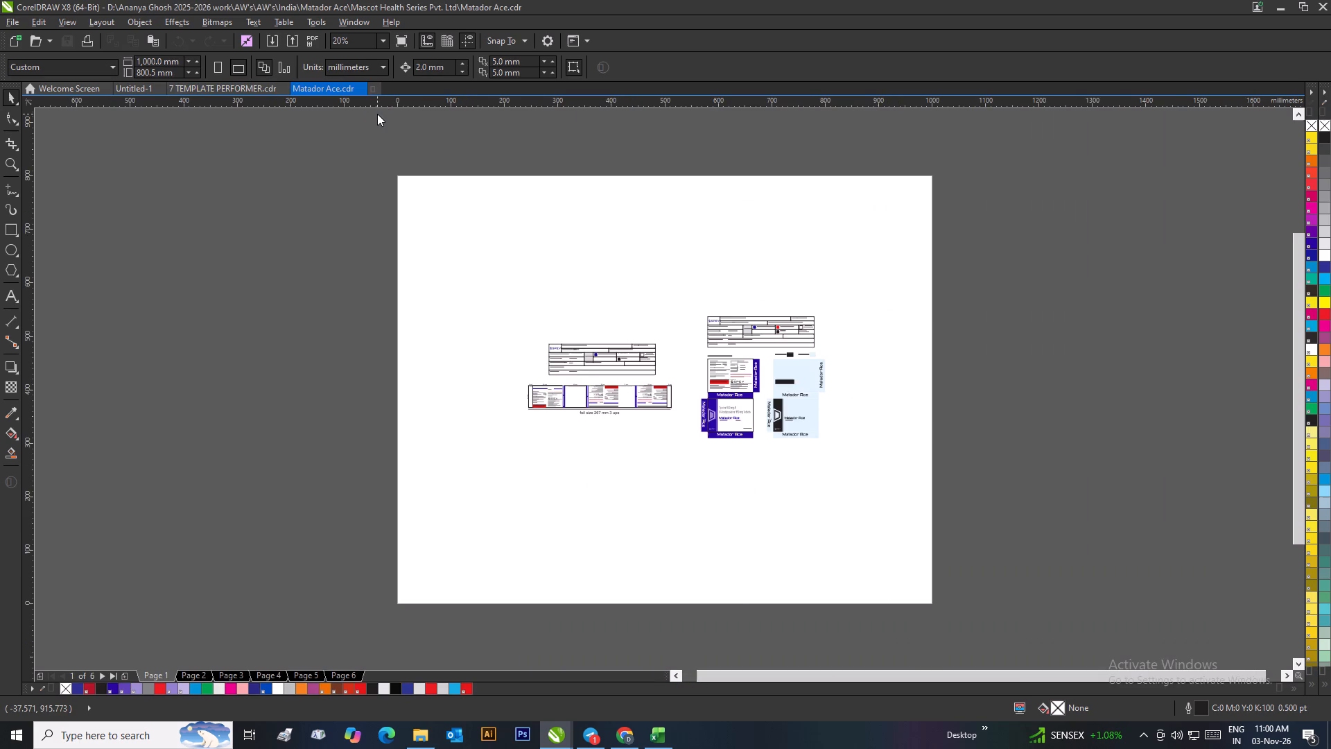
Examine pages 1 to 3 of the Matador Ace drawing for the manufacturer's address.
scroll(779, 425, up, 2)
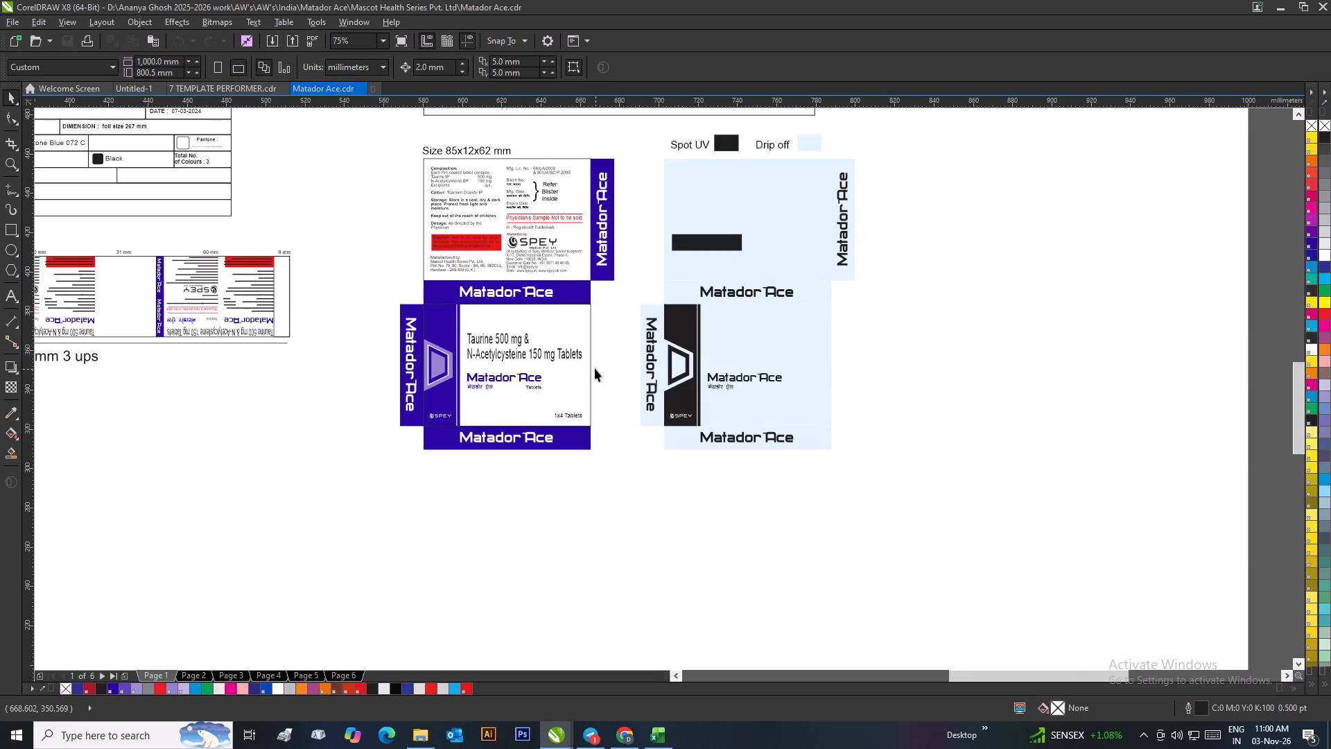
scroll(594, 368, up, 1)
scroll(659, 395, down, 2)
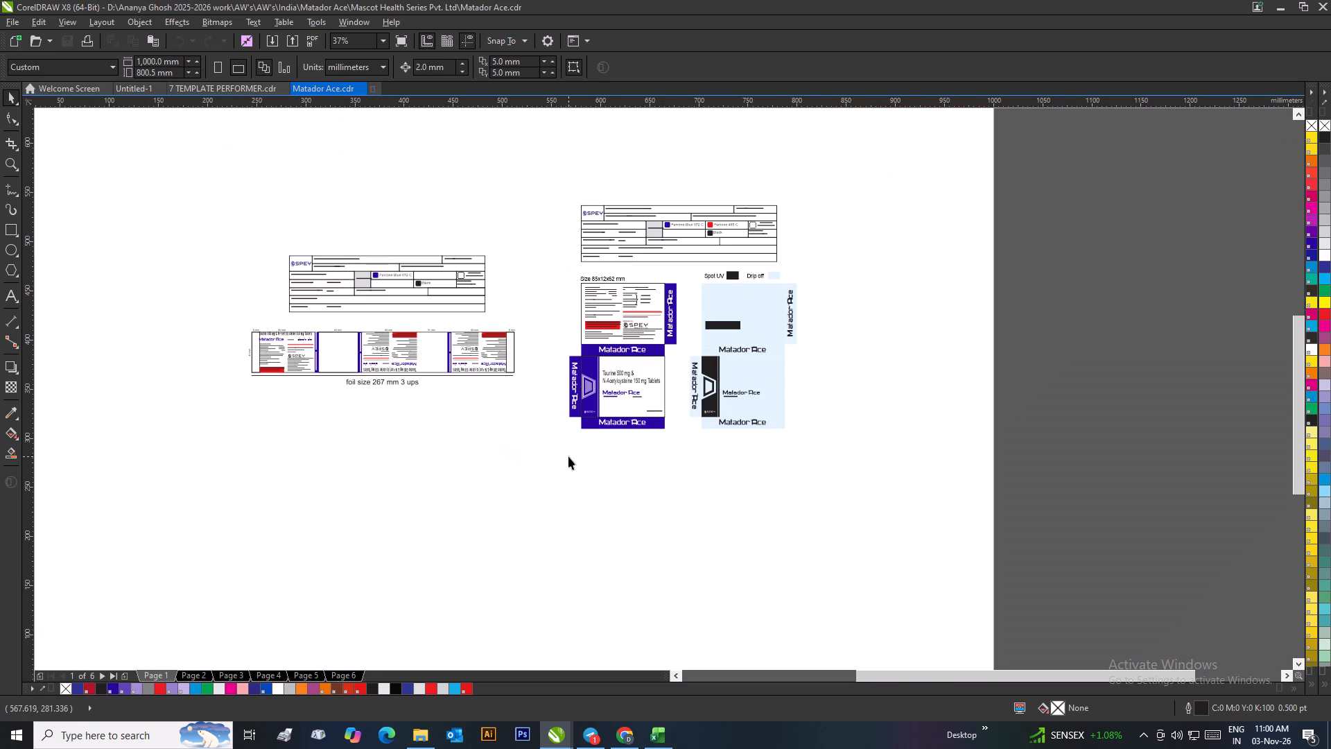
click(196, 675)
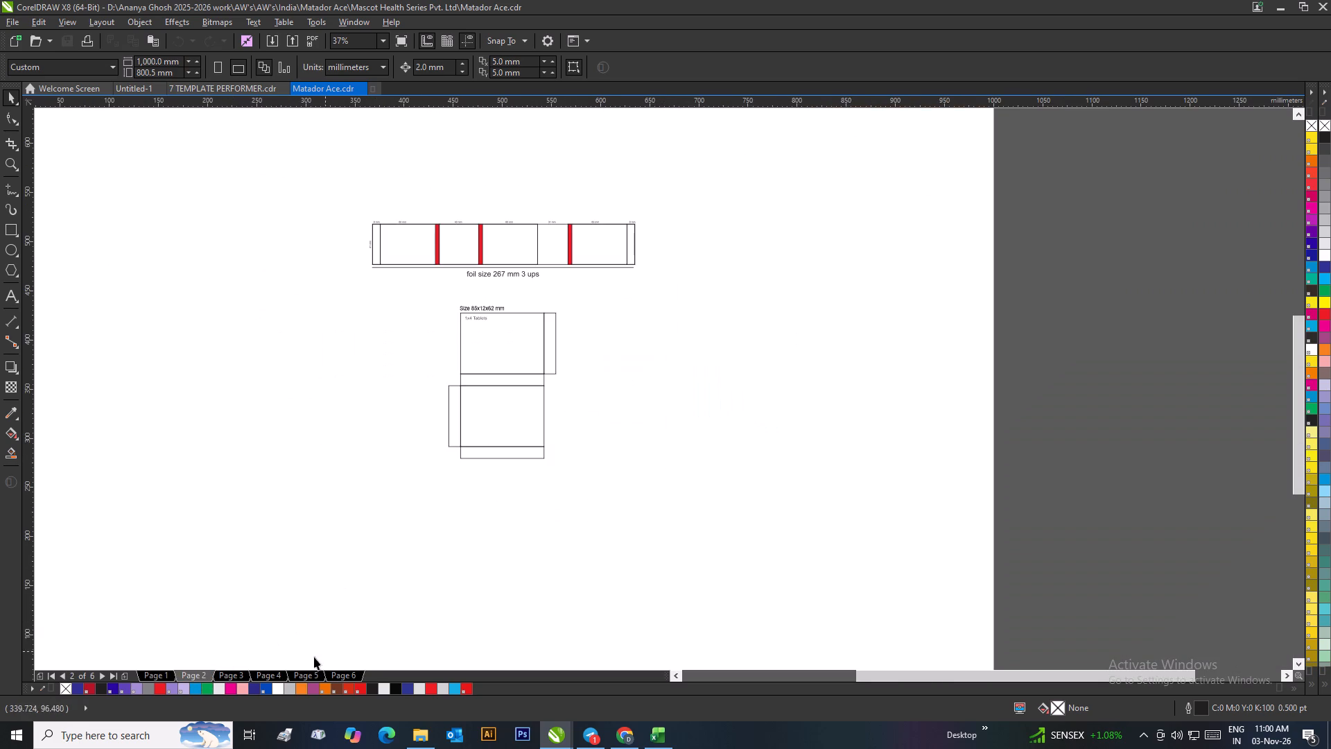
click(235, 673)
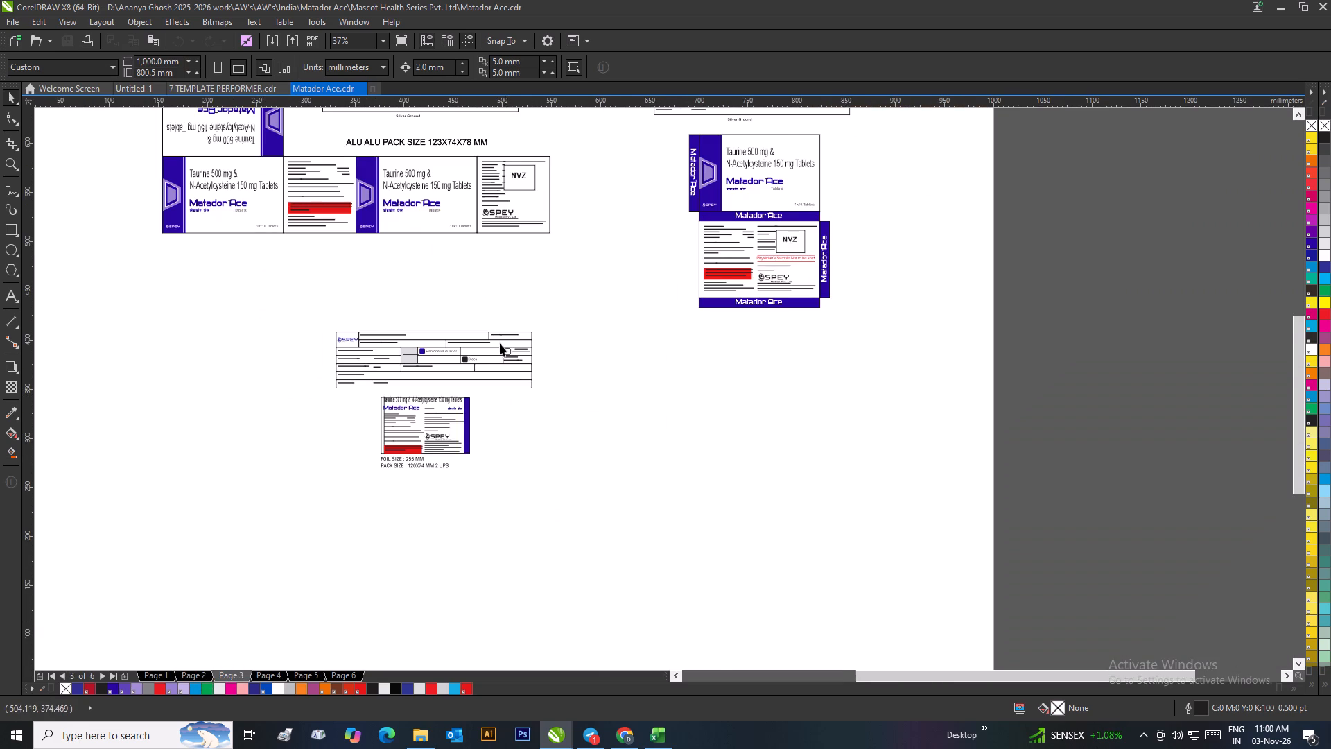
scroll(400, 211, up, 1)
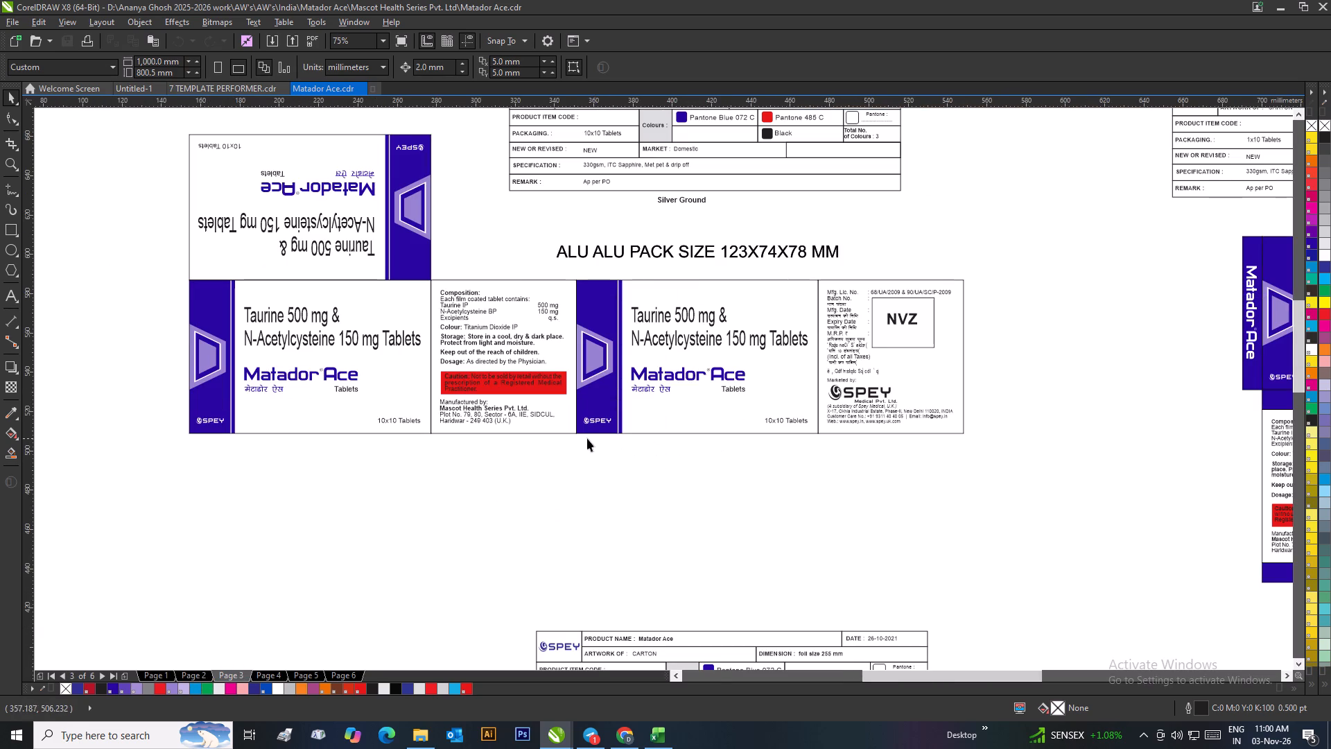
scroll(584, 439, down, 1)
scroll(1092, 422, up, 1)
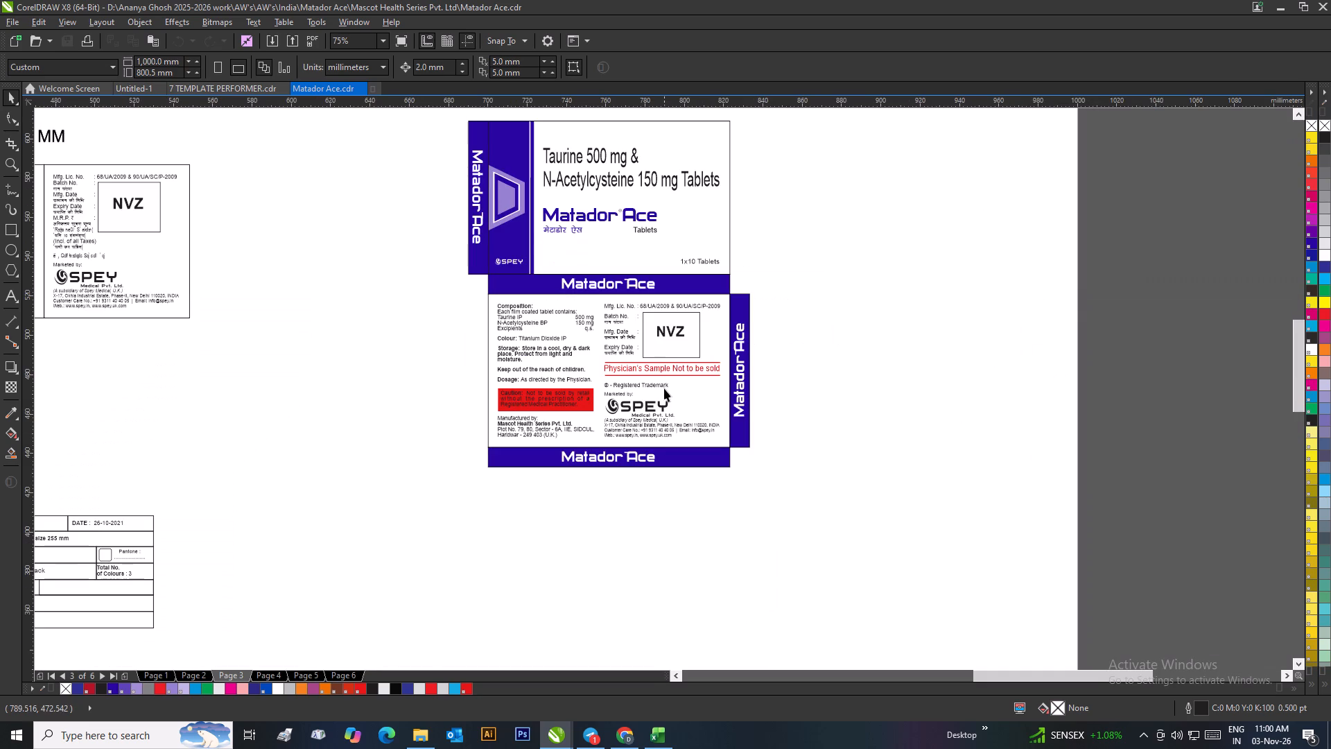
scroll(661, 415, up, 1)
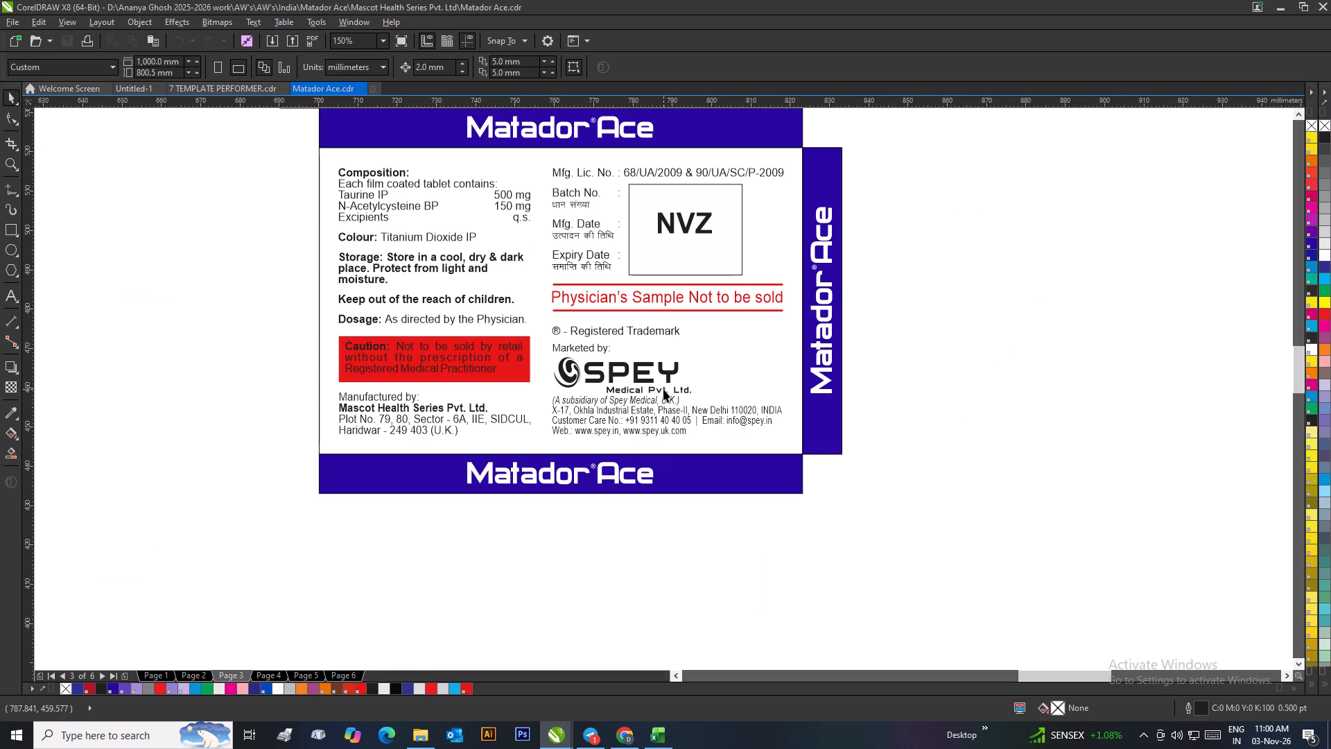
Copy the Mascot Health Series "Manufactured by" text from page 3's 1x10 Tablets carton and paste it as separate text below the carton.
click(261, 407)
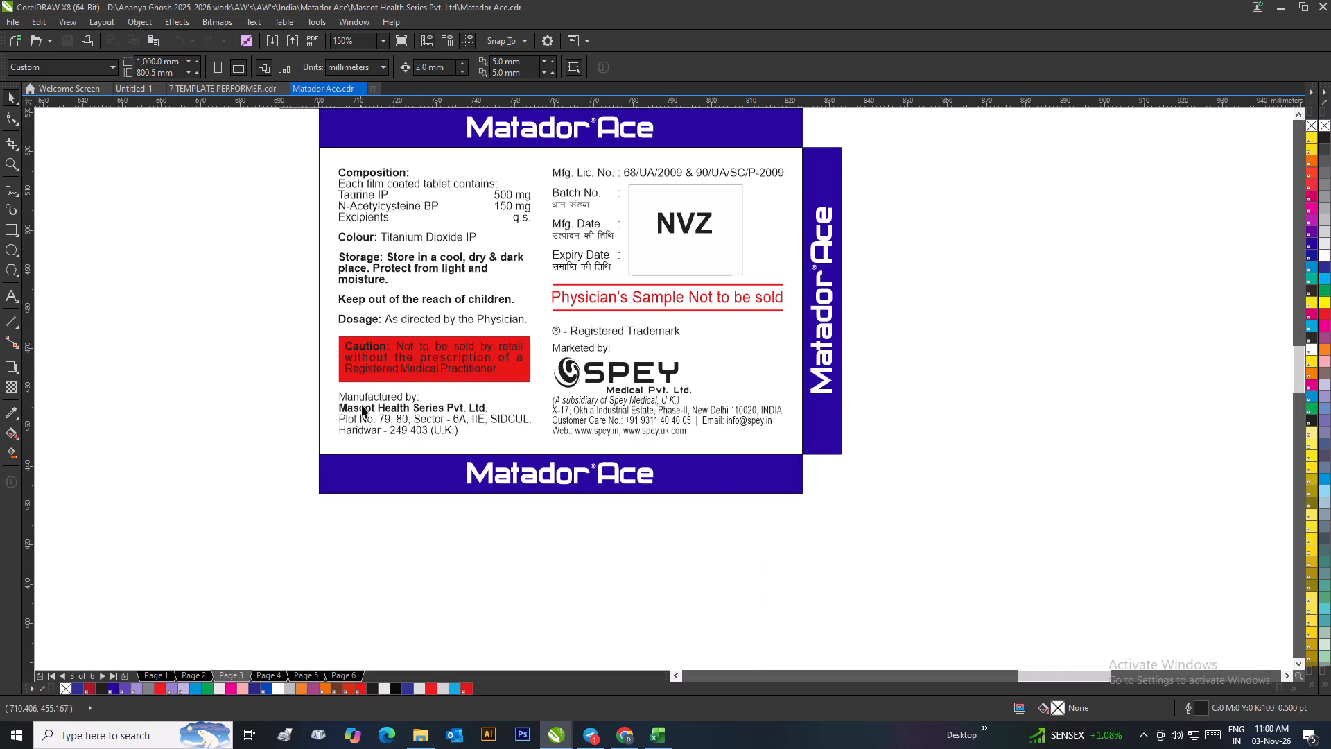
double_click(370, 400)
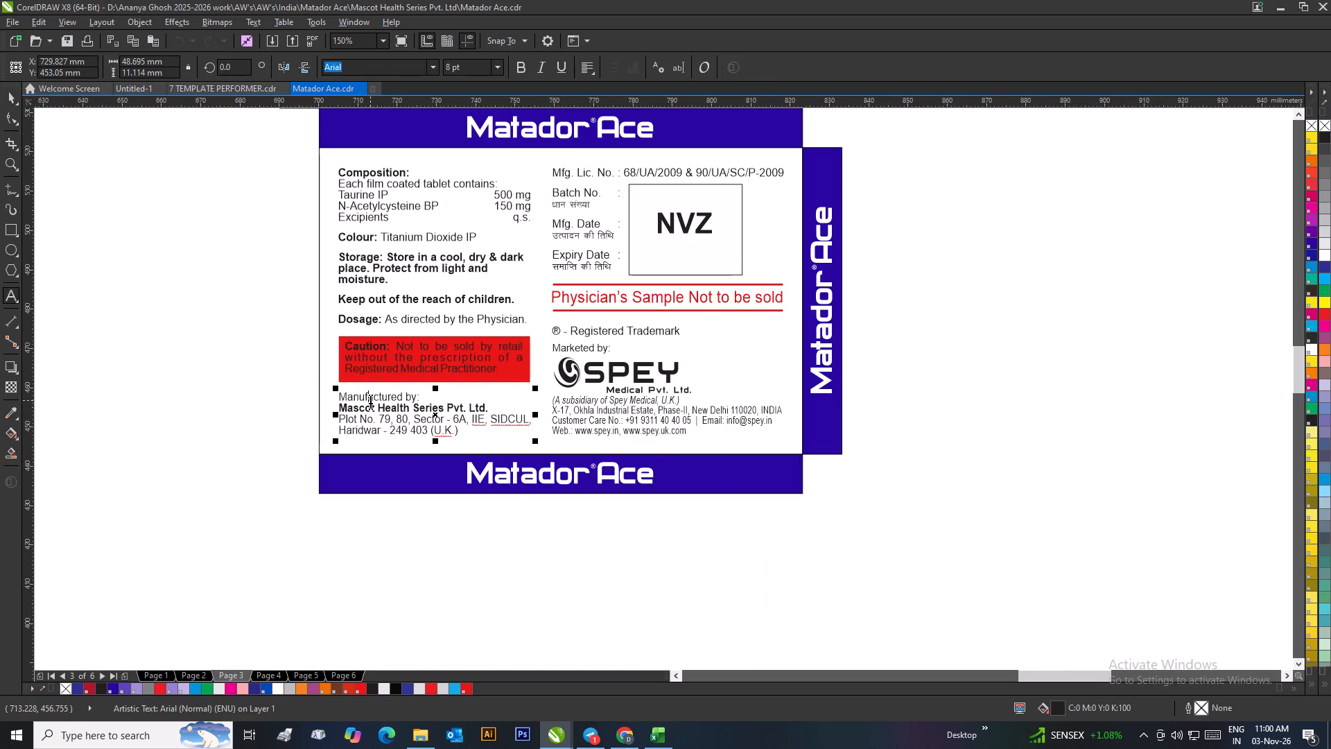
key(ctrl+a)
right_click(370, 400)
click(417, 470)
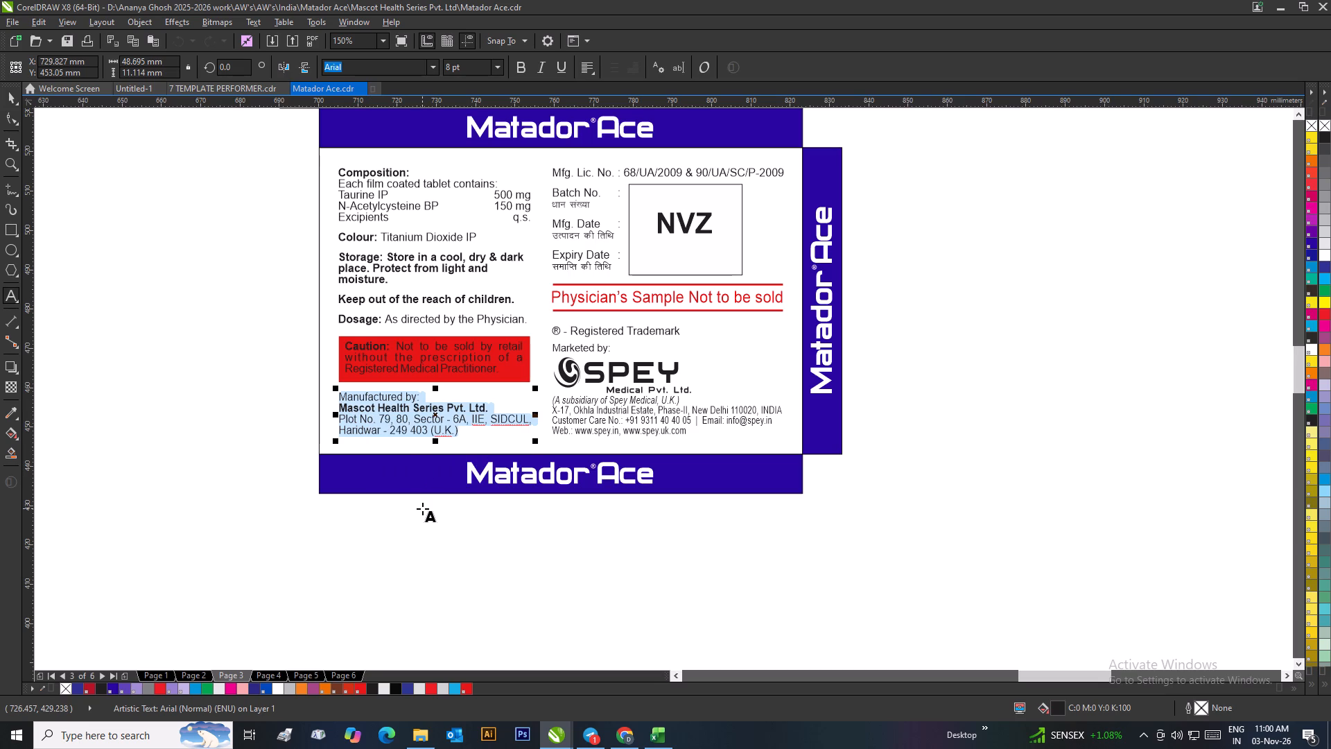
click(449, 549)
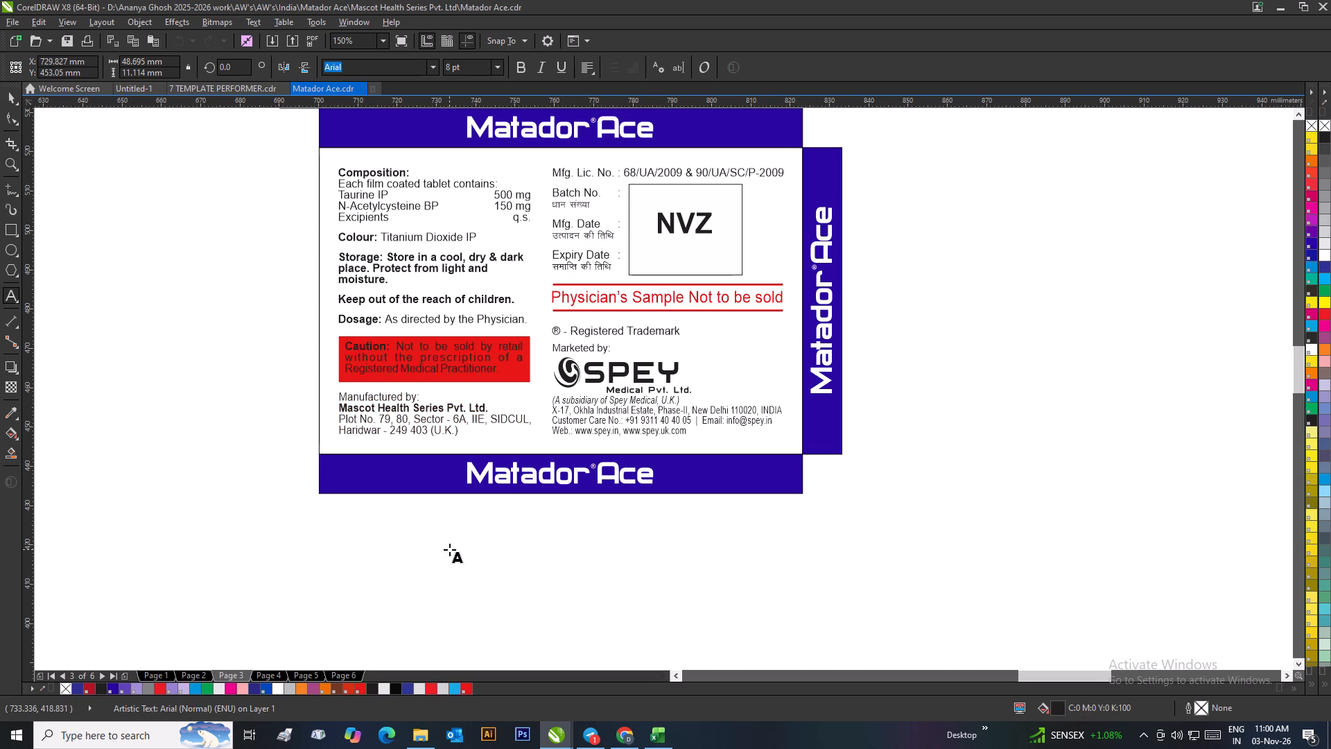
key(ctrl+v)
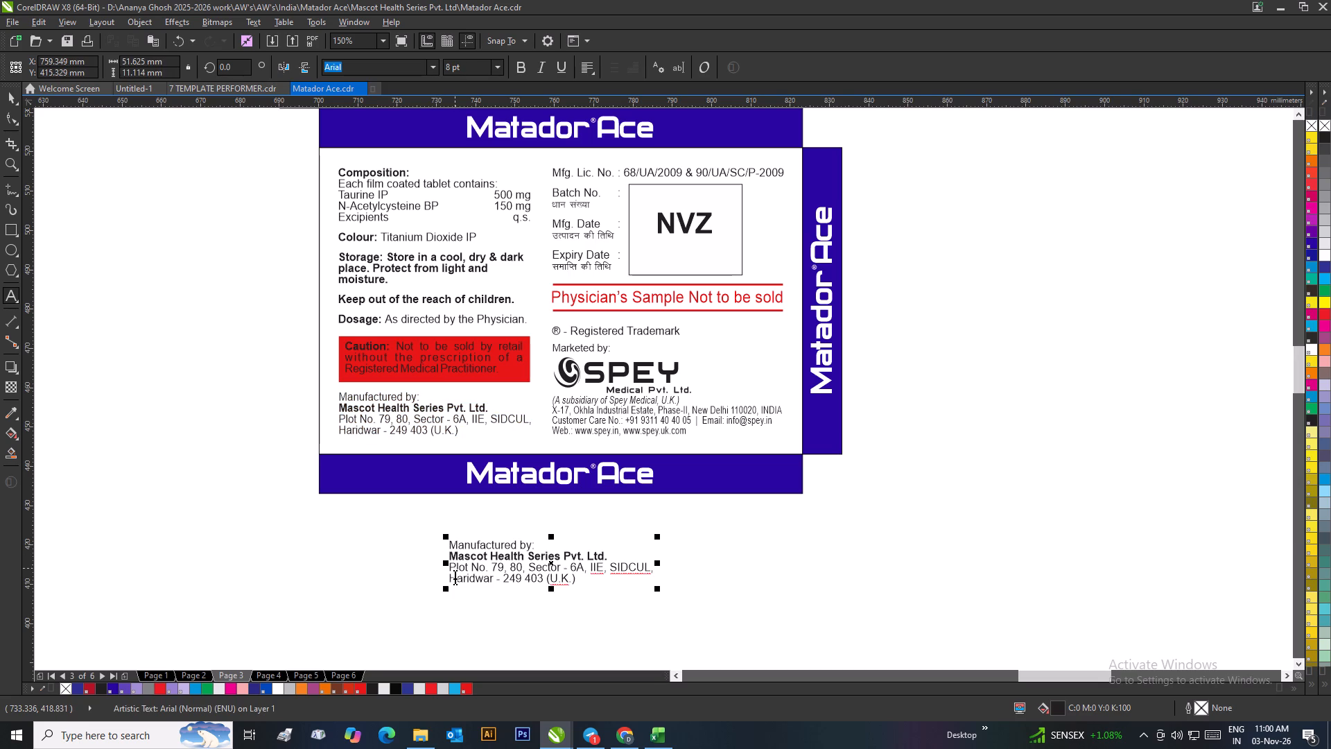
Join the pasted address into a single line, with a space in place of each of the three line breaks.
click(449, 579)
key(BackSpace)
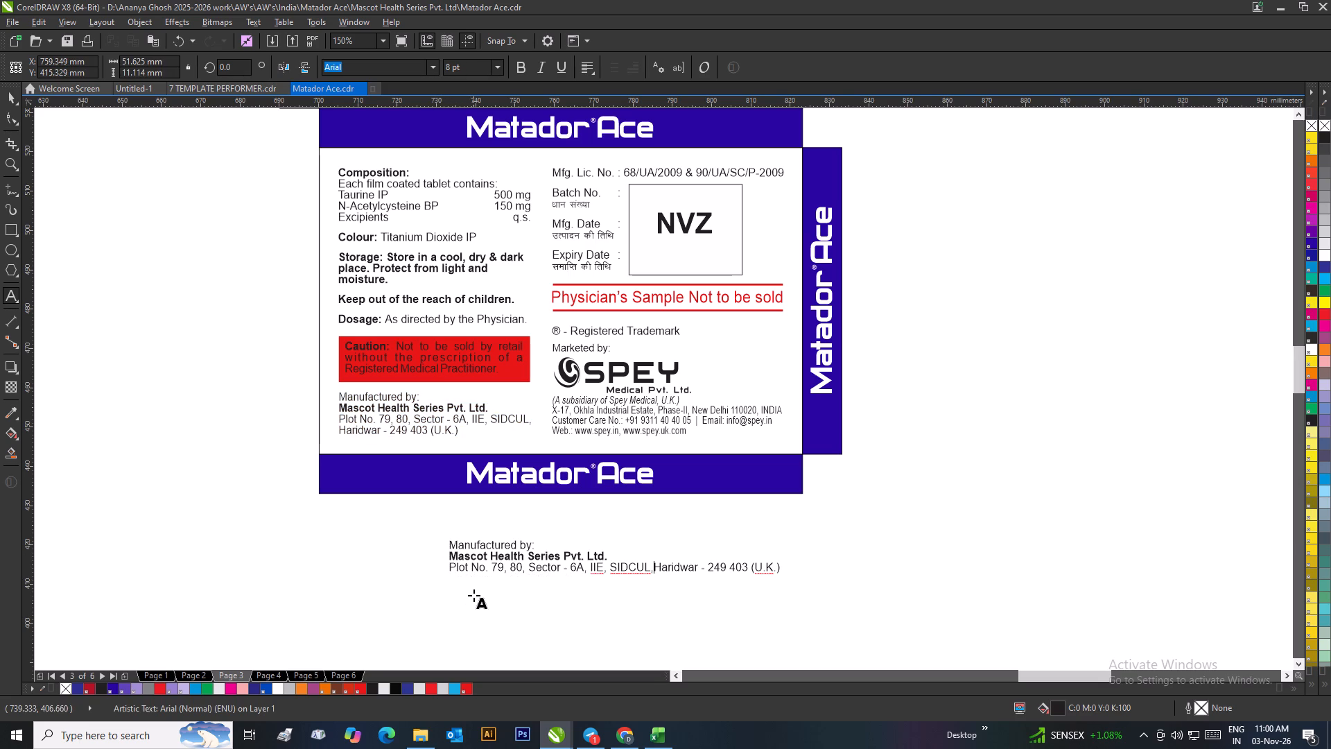
key(space)
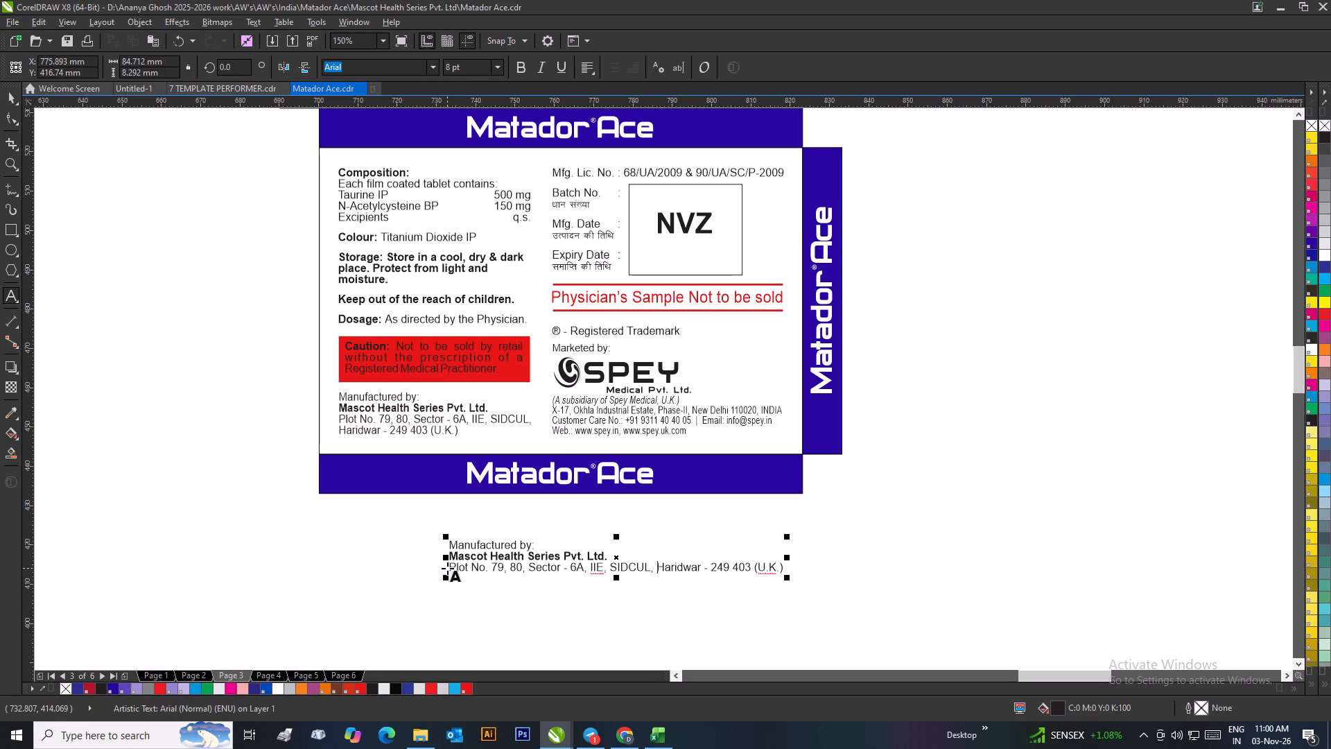
click(451, 569)
key(BackSpace)
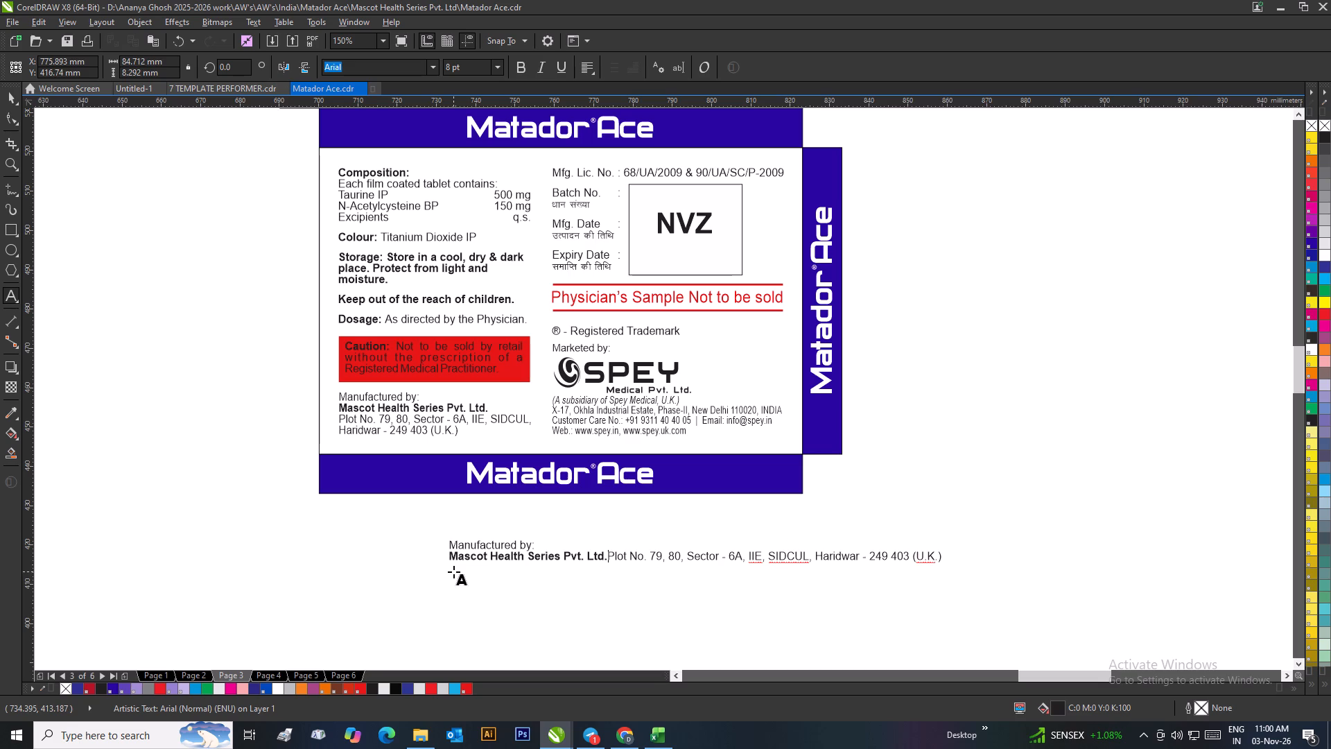
key(space)
click(450, 560)
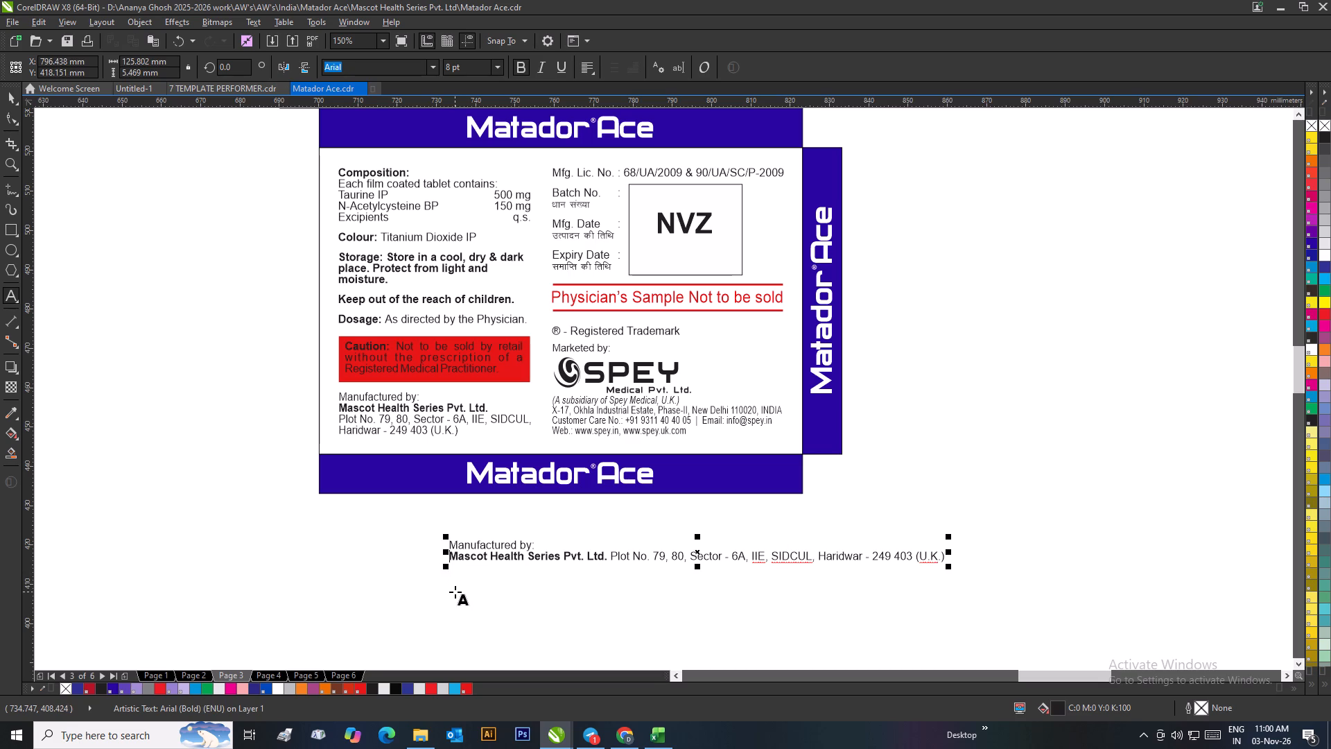
key(BackSpace)
key(space)
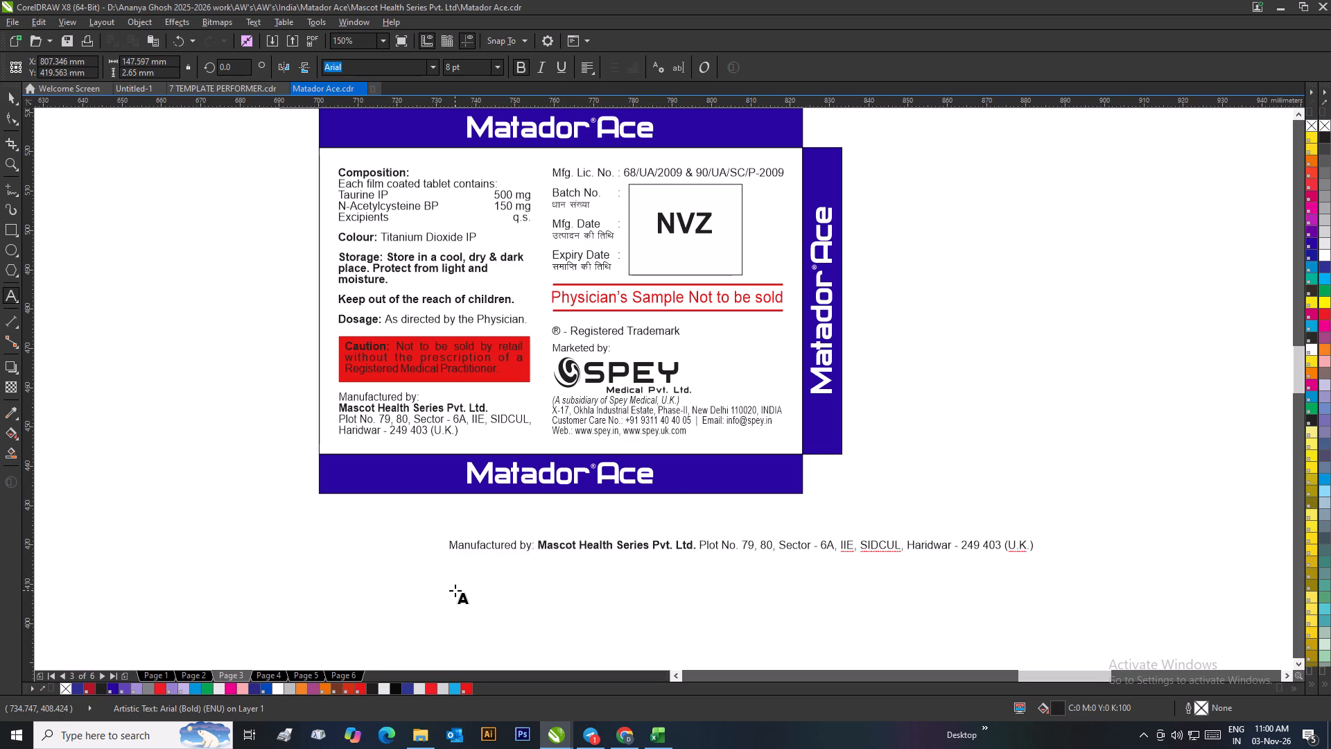
Copy the one-line Mascot Health Series address and delete its temporary text object from the drawing.
key(ctrl+a)
right_click(543, 547)
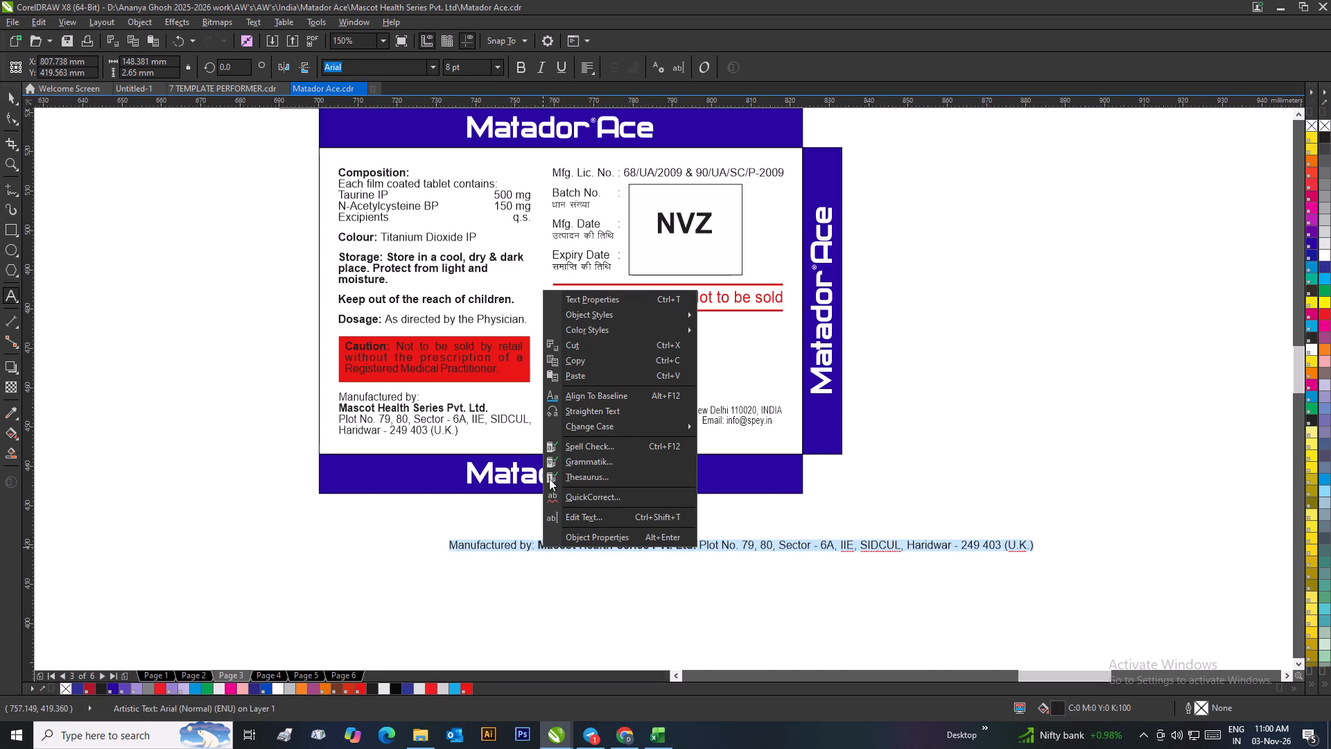
click(576, 361)
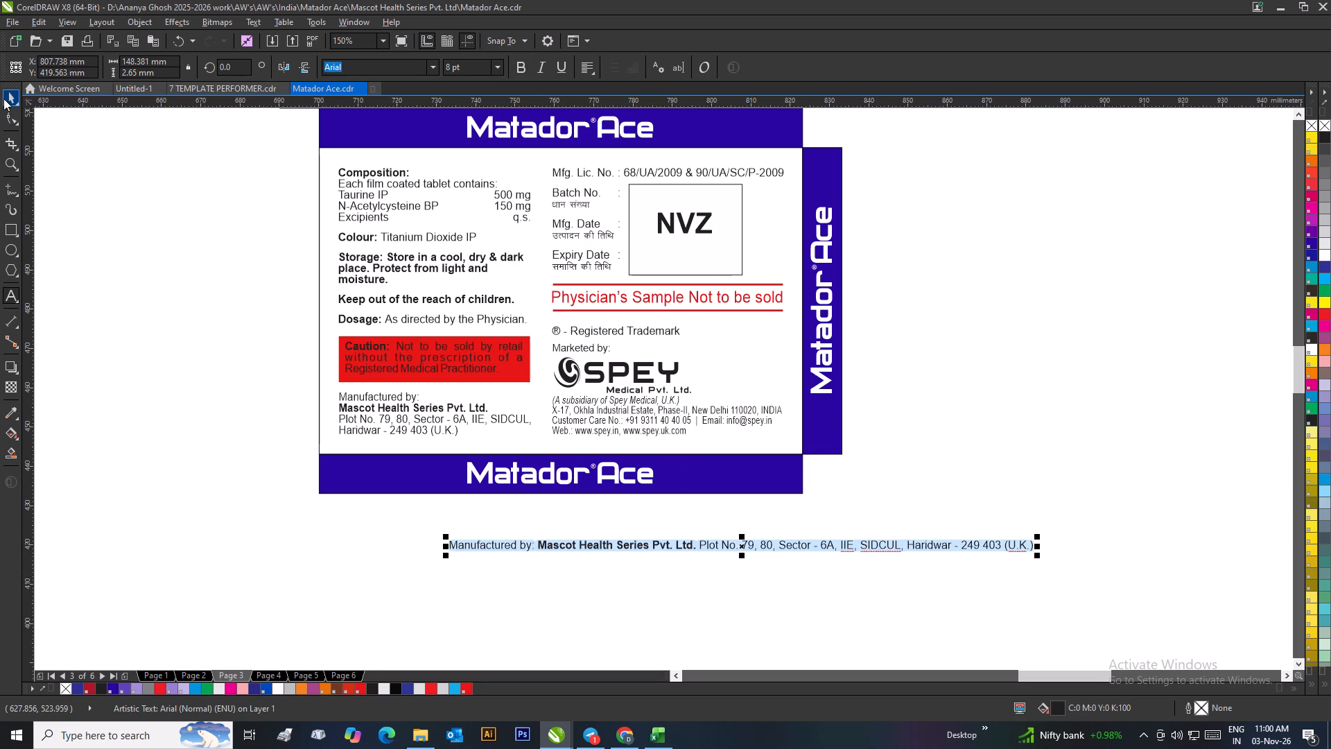
click(3, 98)
key(Delete)
Switch to the Excel workbook and paste the copied address into Mnfr ADD cell E16 for MATADOR-ACE TAB.
scroll(219, 216, down, 3)
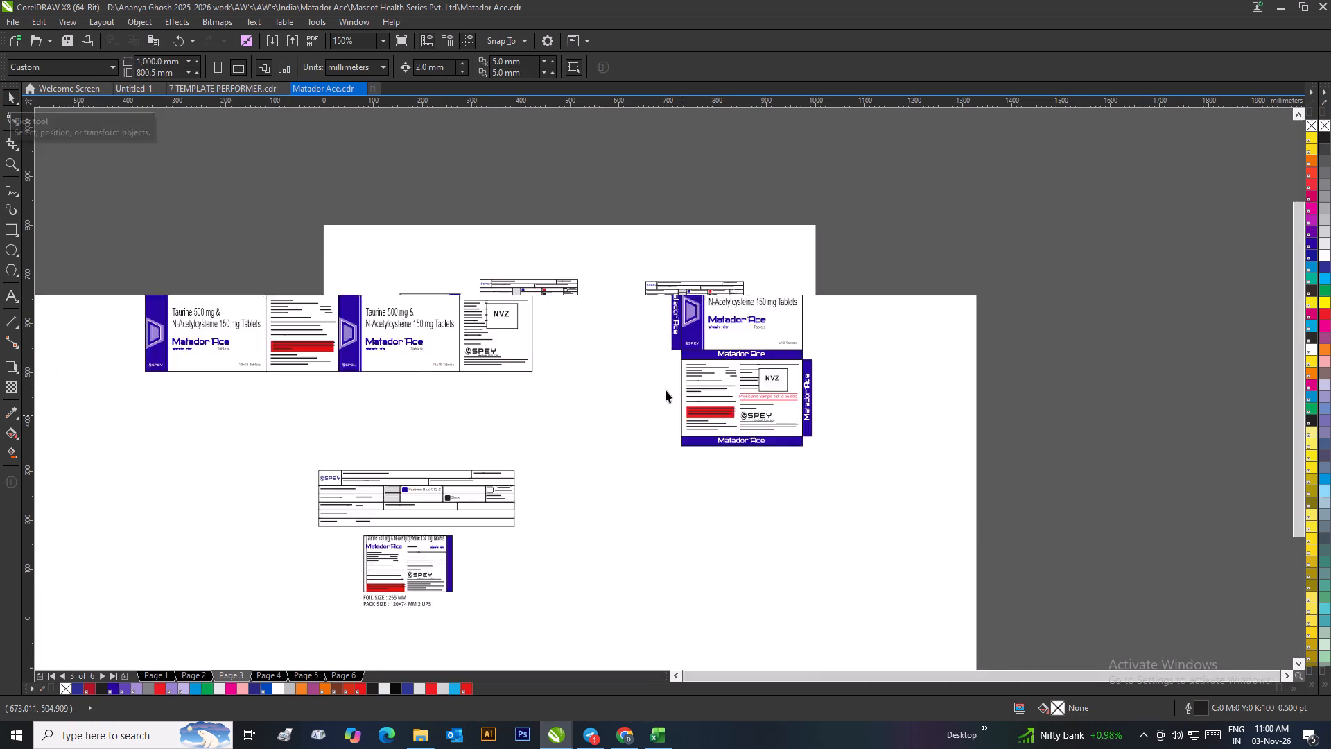
click(663, 734)
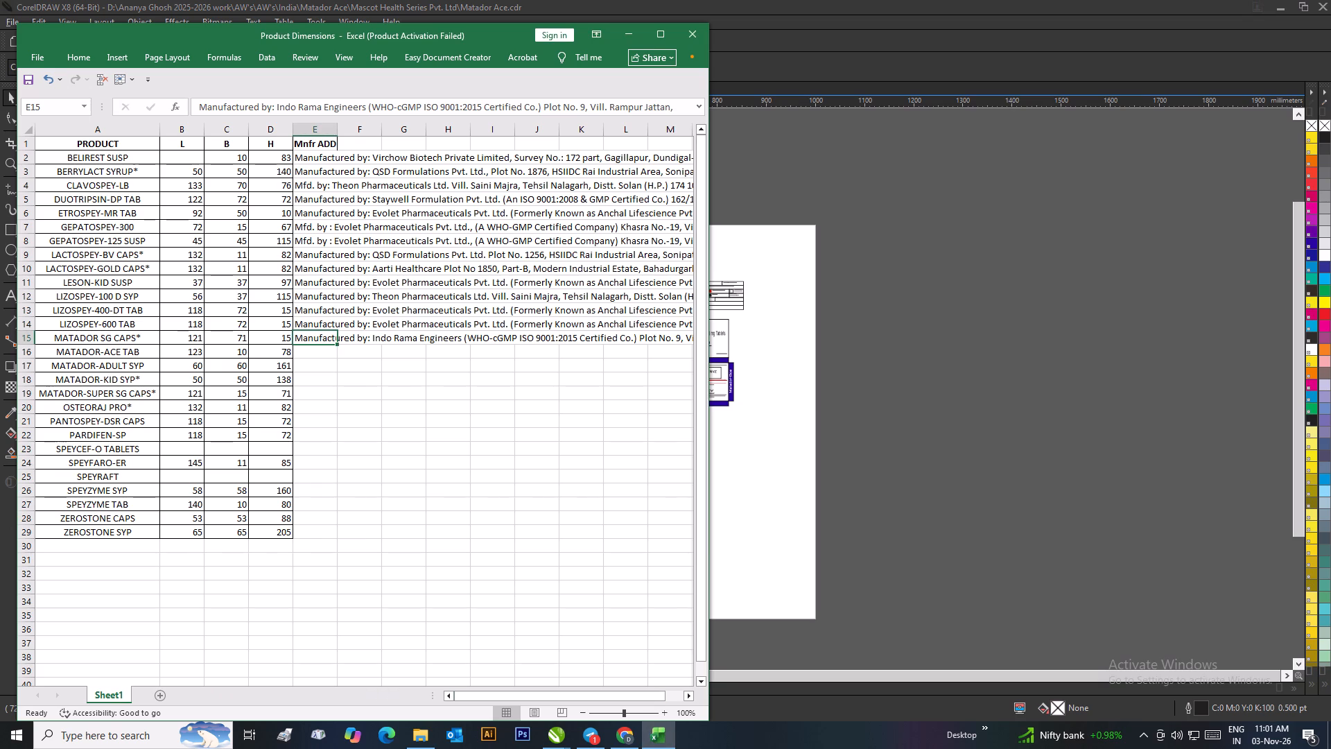
click(320, 355)
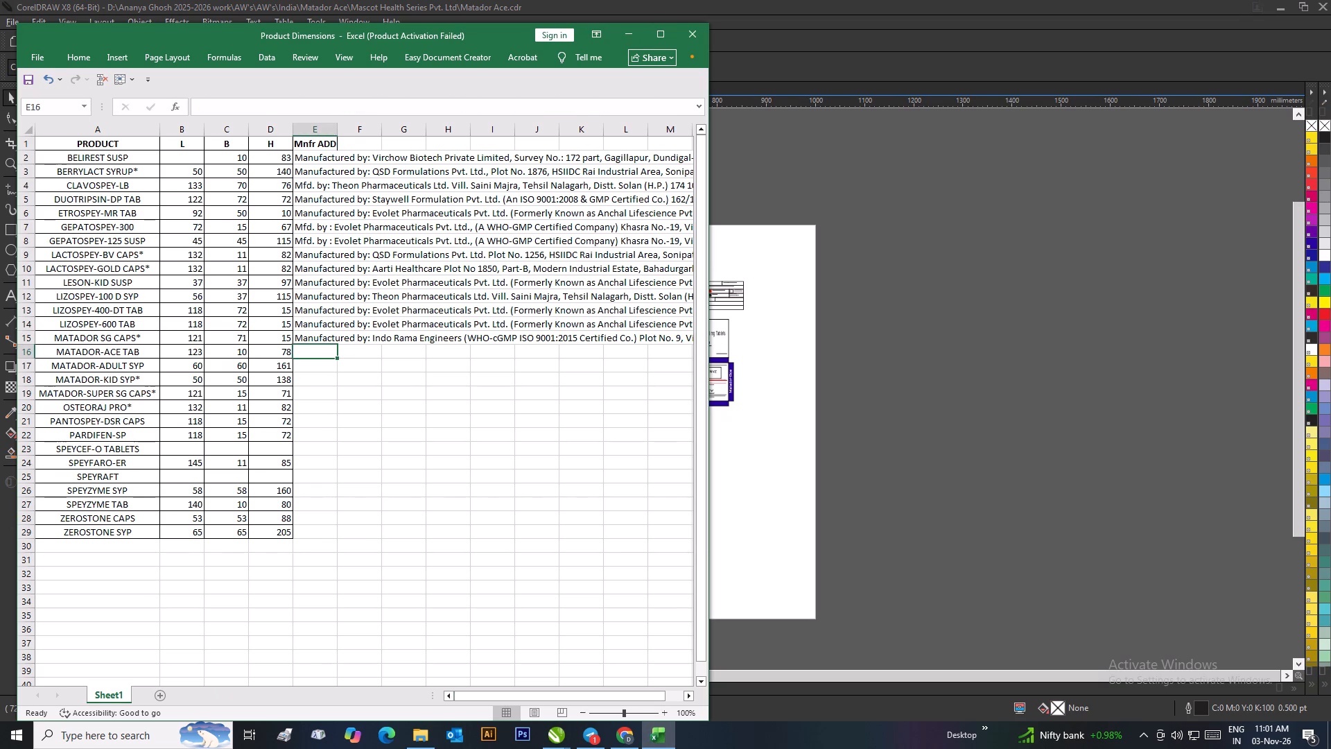
key(ctrl+v)
Switch back to CorelDRAW, look at page 5, and close the Matador Ace drawing without saving changes.
click(844, 361)
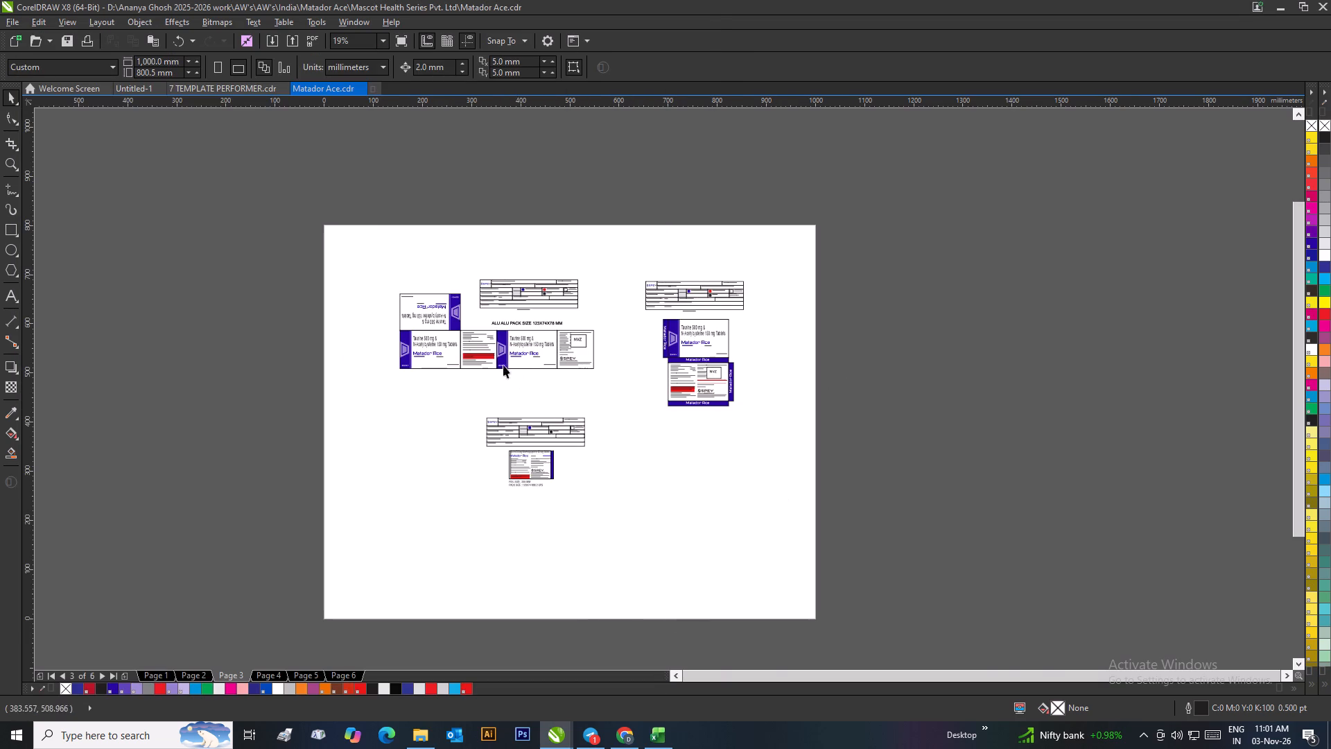
scroll(497, 361, up, 2)
scroll(663, 389, down, 2)
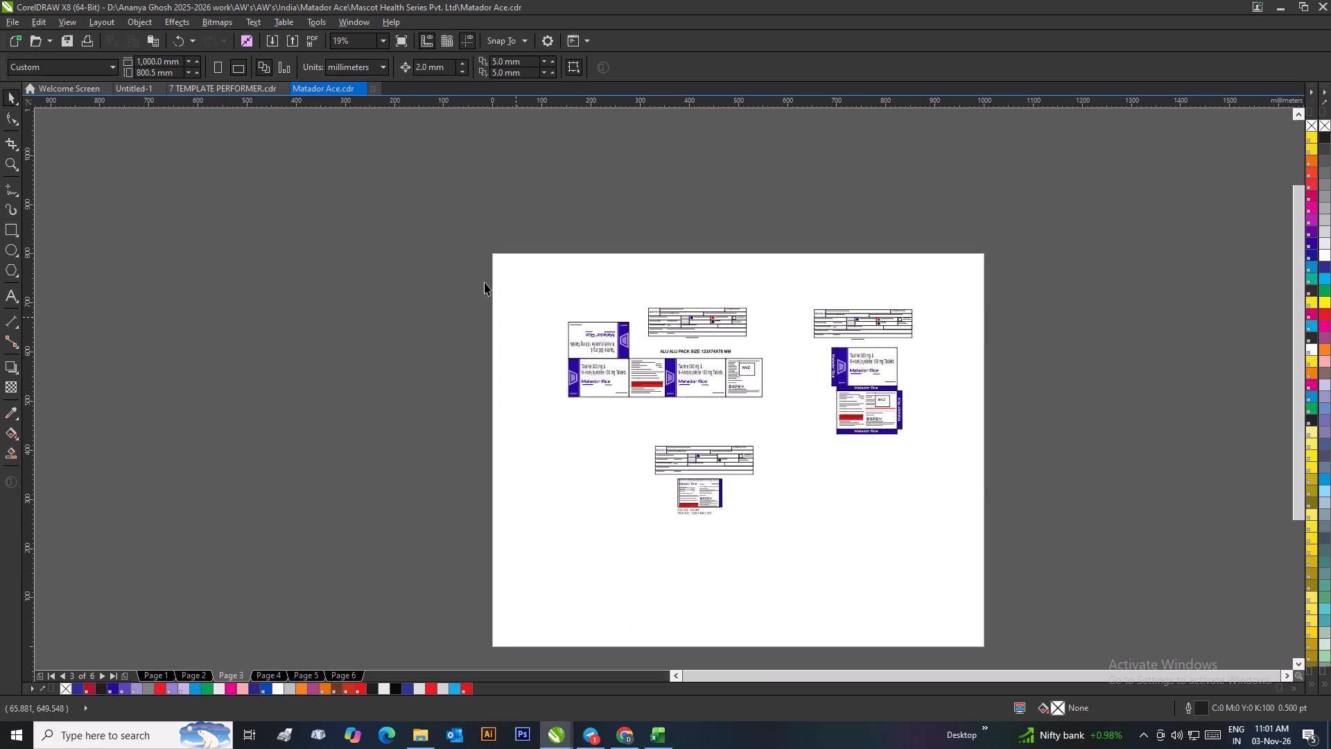
click(308, 668)
click(306, 673)
click(363, 87)
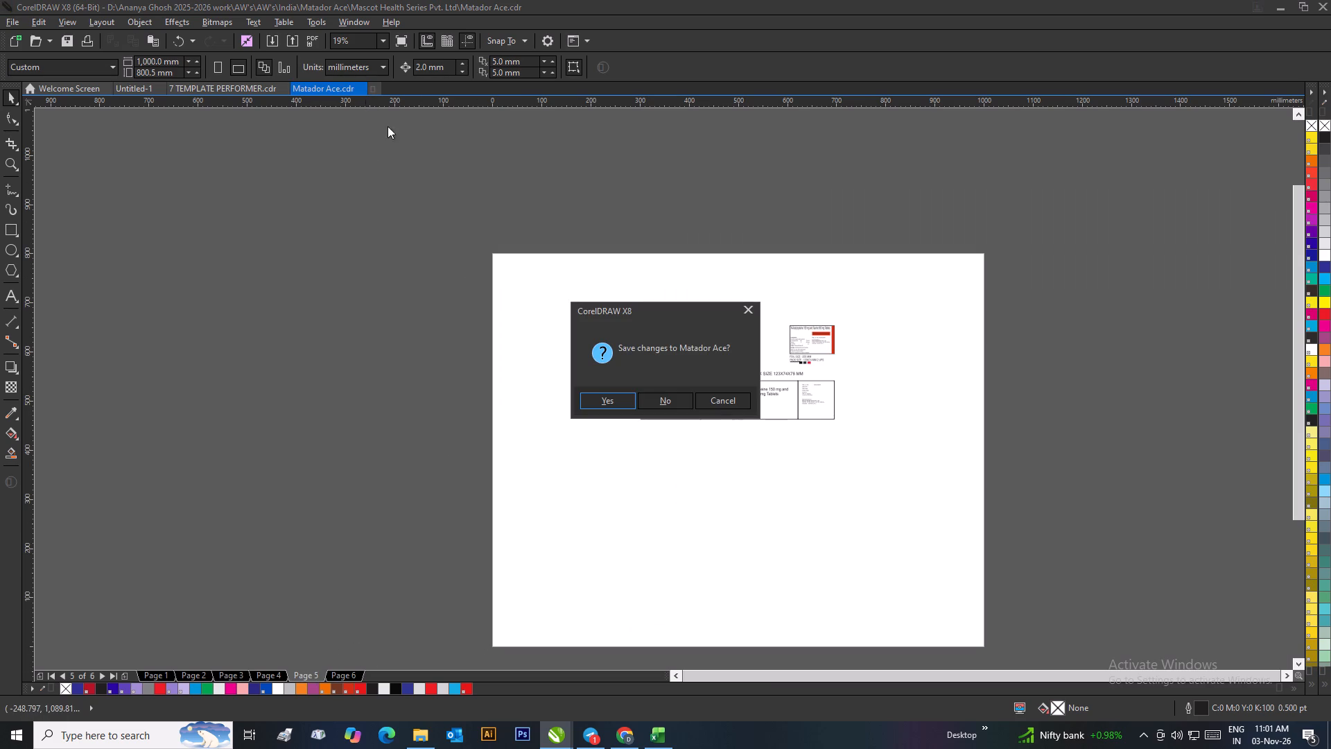
click(672, 395)
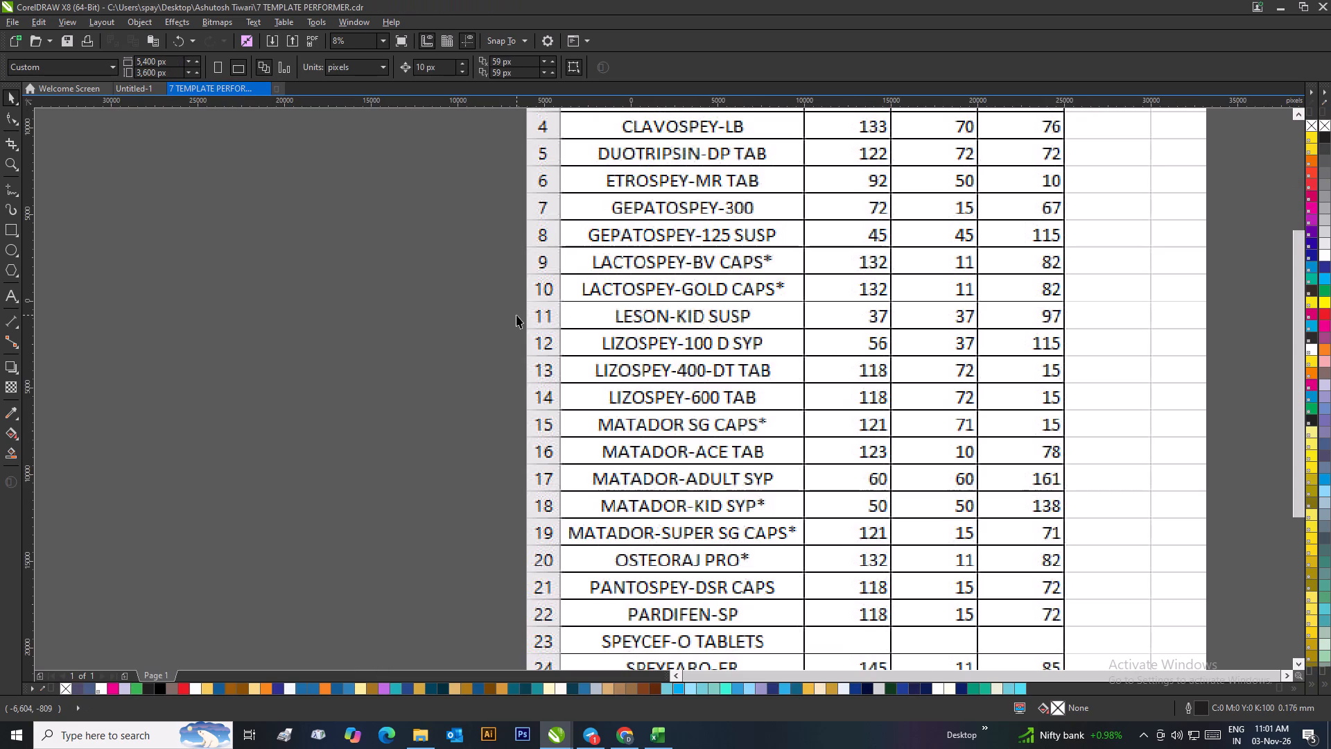
Open the Matador Adult_Aarti drawing from the Aarti subfolder of India's Matador Adult folder, checking the product list in Excel on the way.
key(ctrl+o)
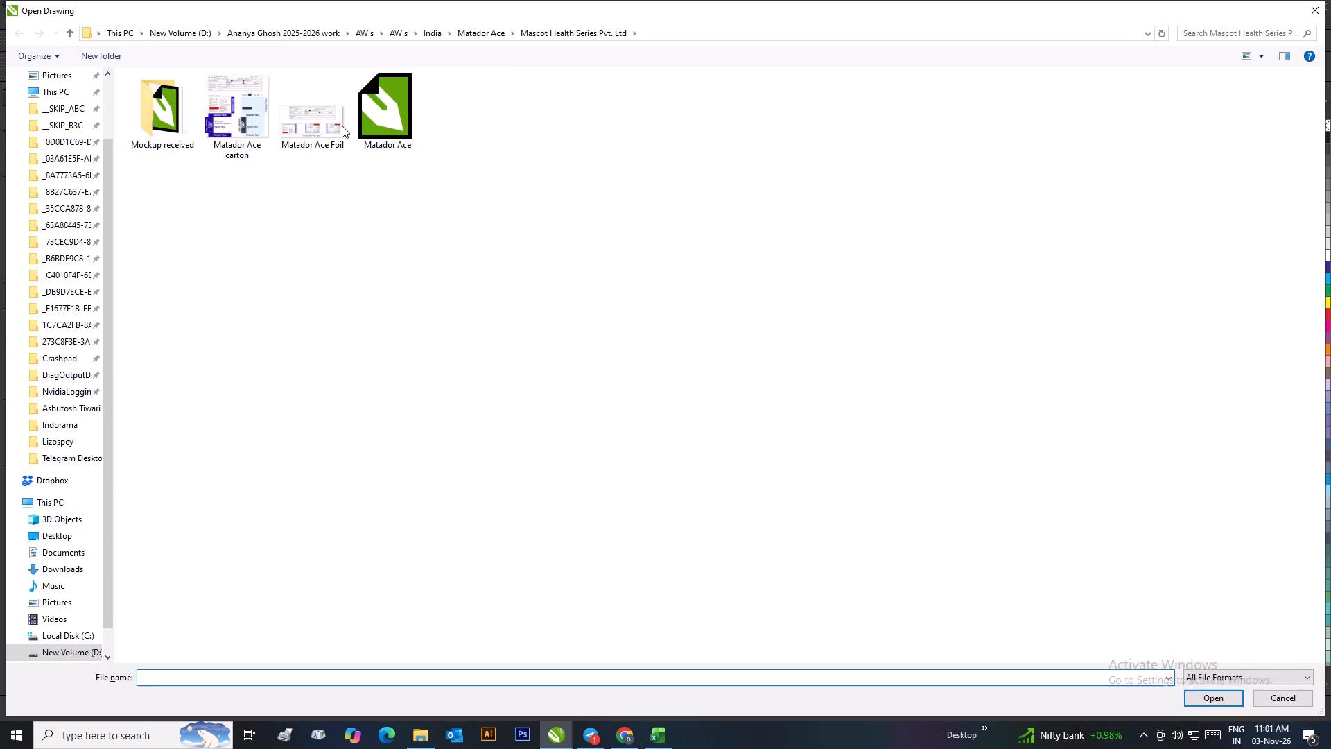
click(71, 32)
click(71, 32)
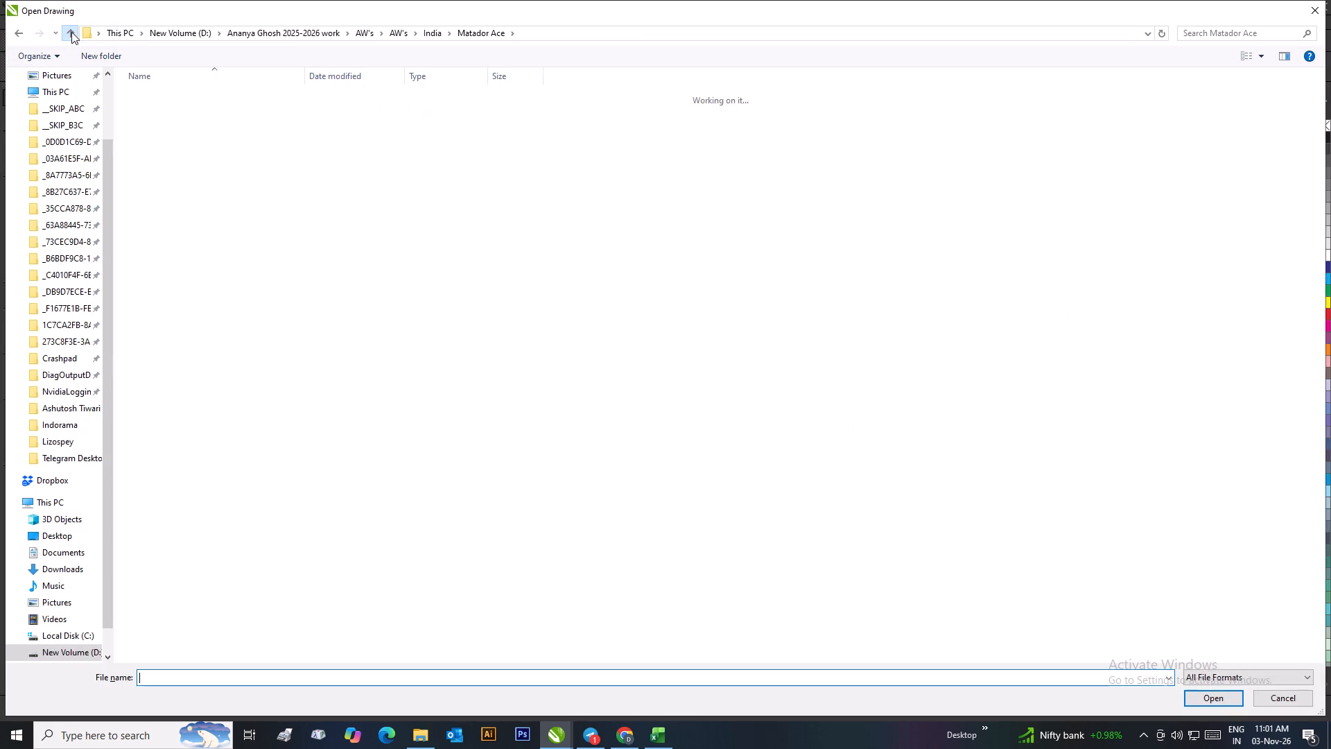
click(189, 506)
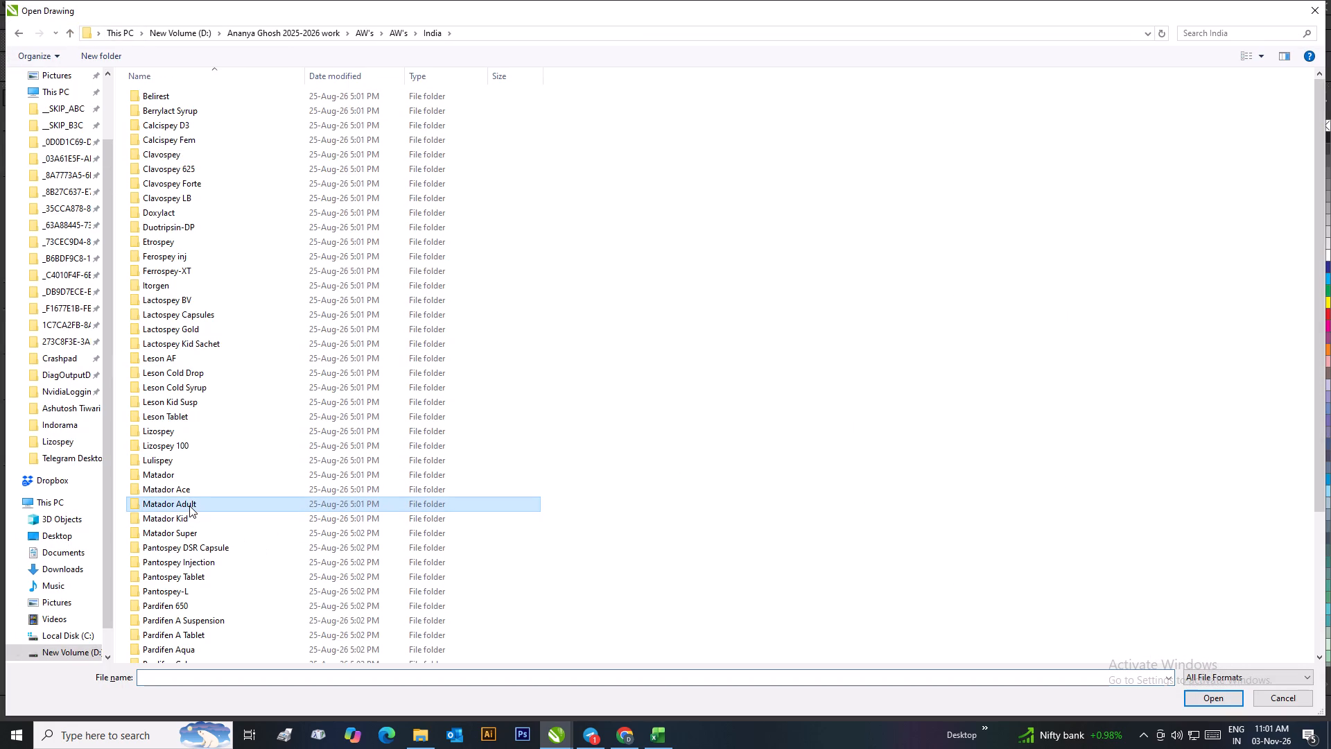
click(647, 737)
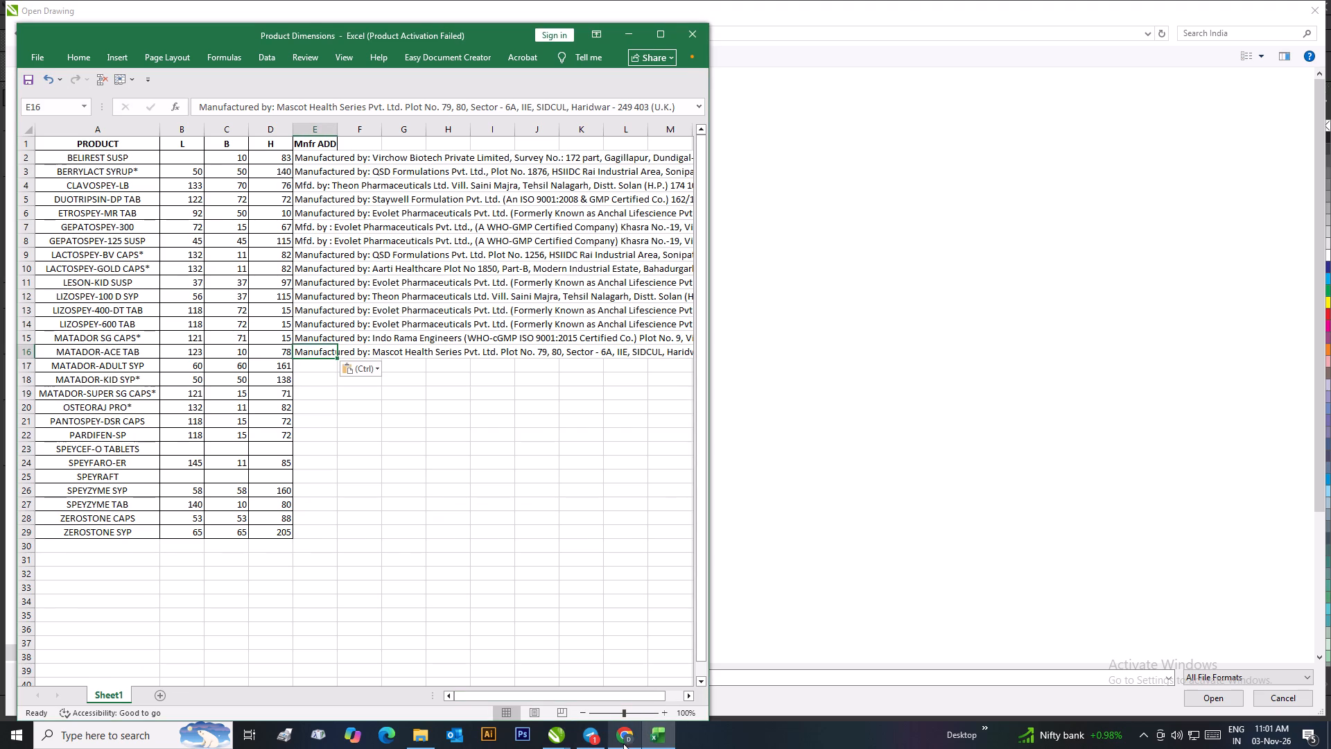
click(564, 733)
click(589, 678)
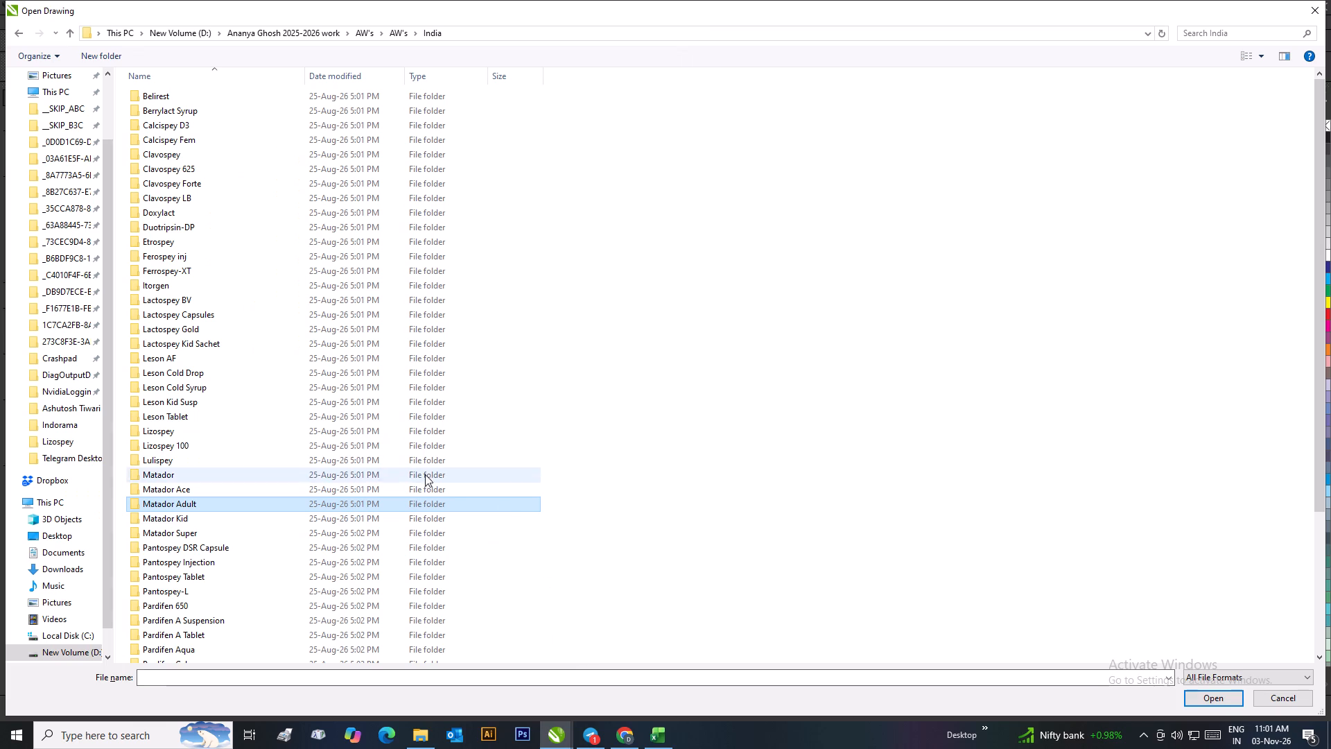
double_click(194, 501)
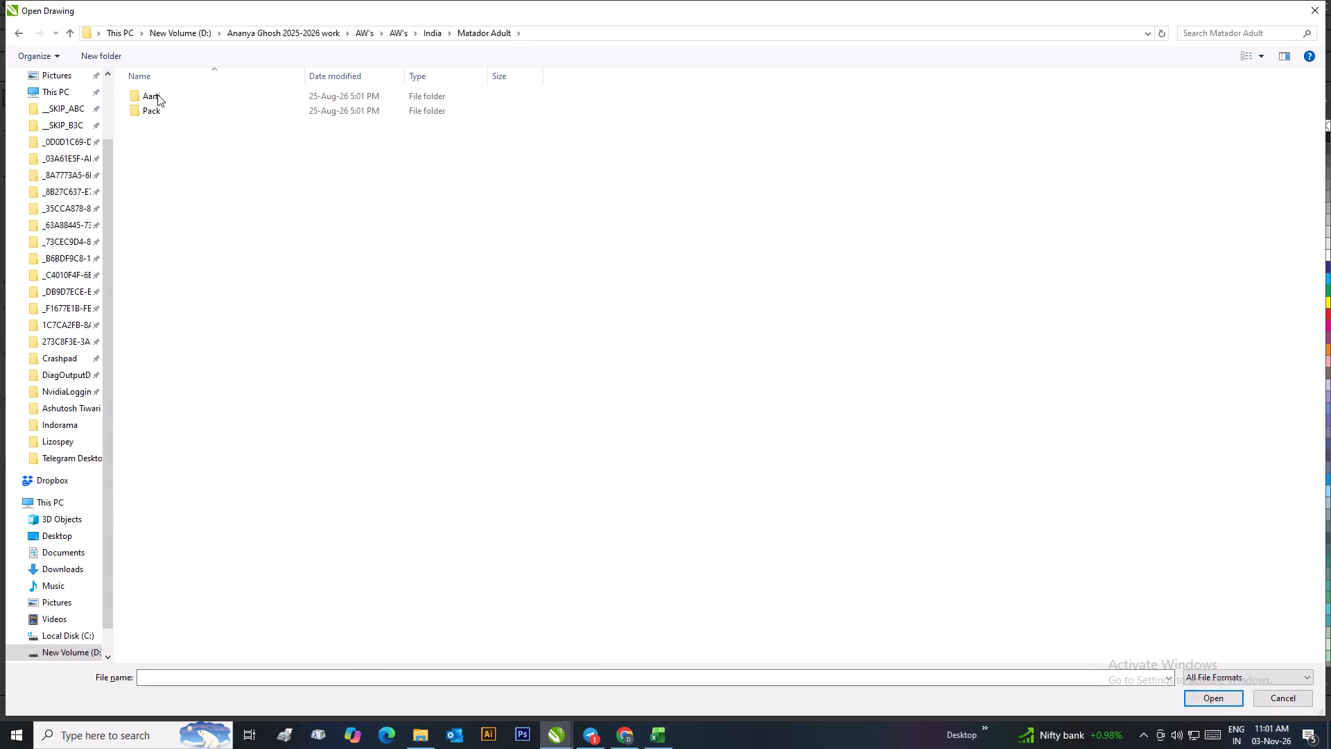
double_click(157, 94)
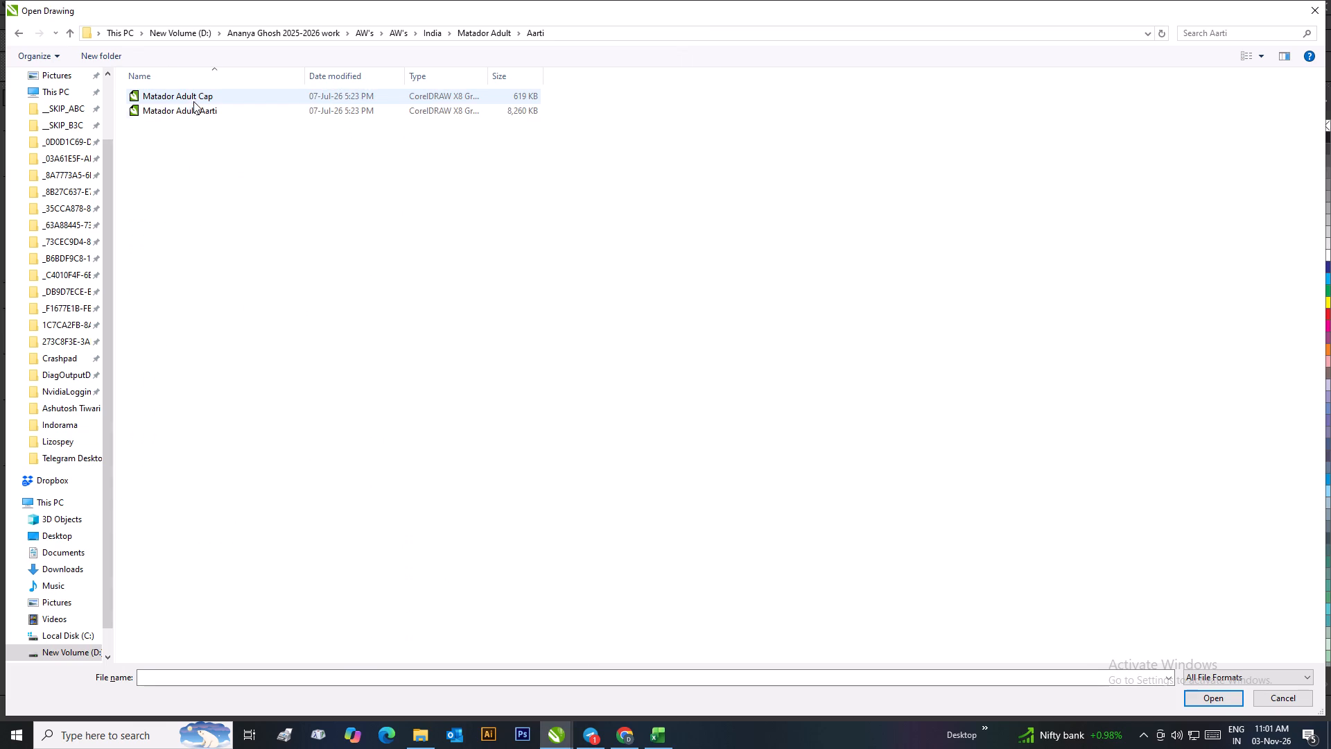
double_click(198, 115)
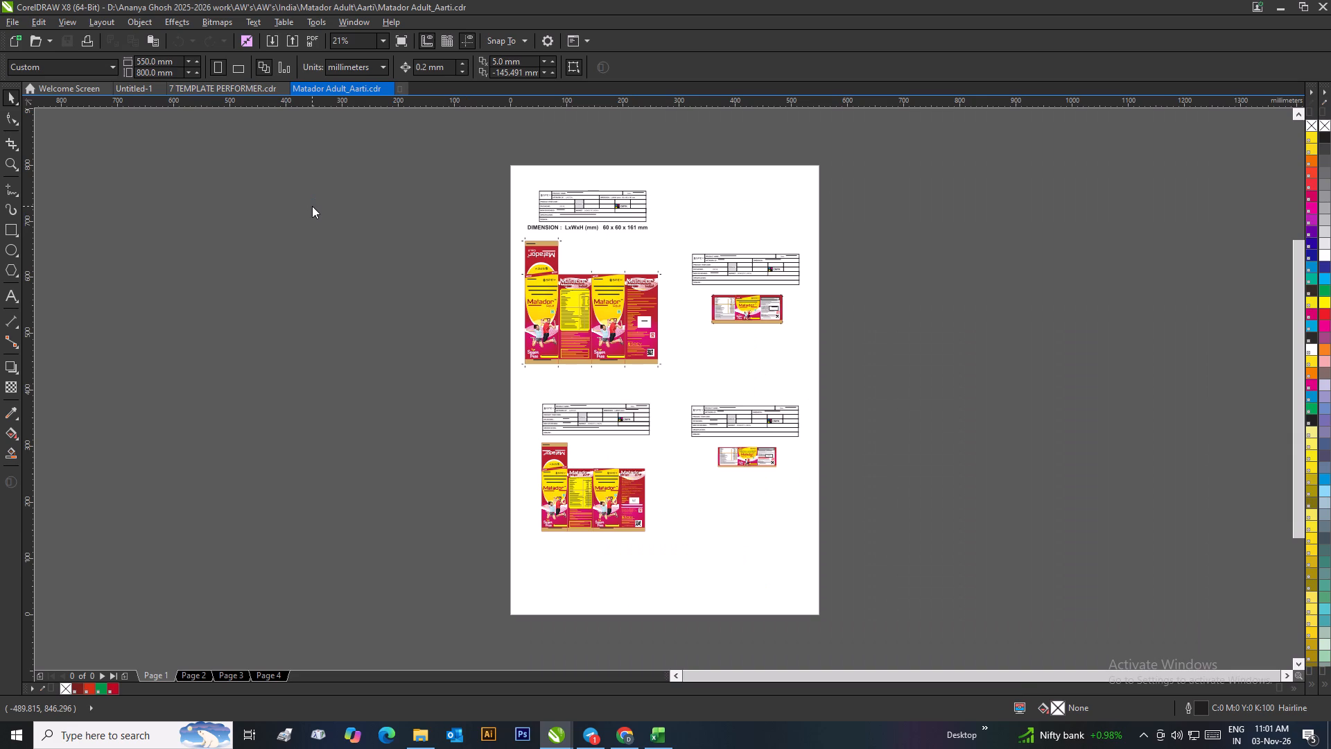
Copy all of the Aarti Healthcare manufacturer address text from the back panel of the 200 ml carton.
scroll(630, 345, up, 1)
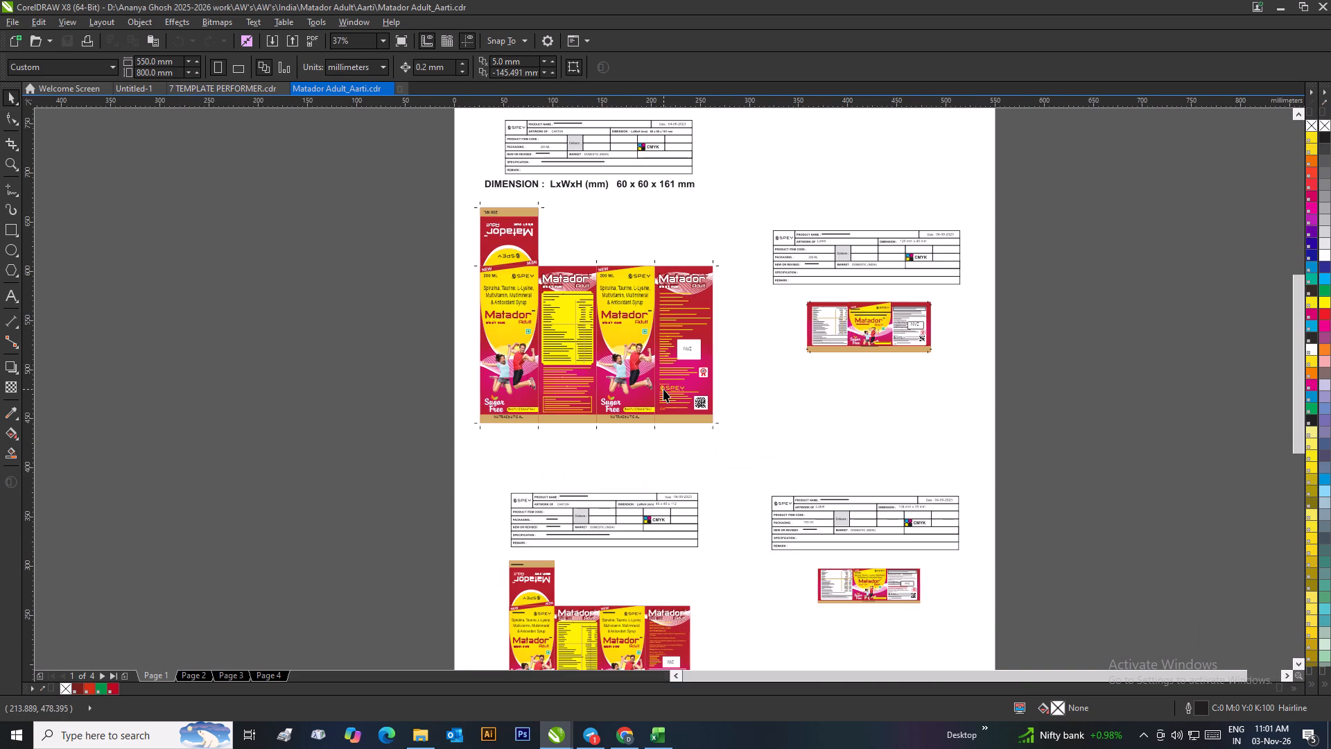
scroll(669, 391, up, 1)
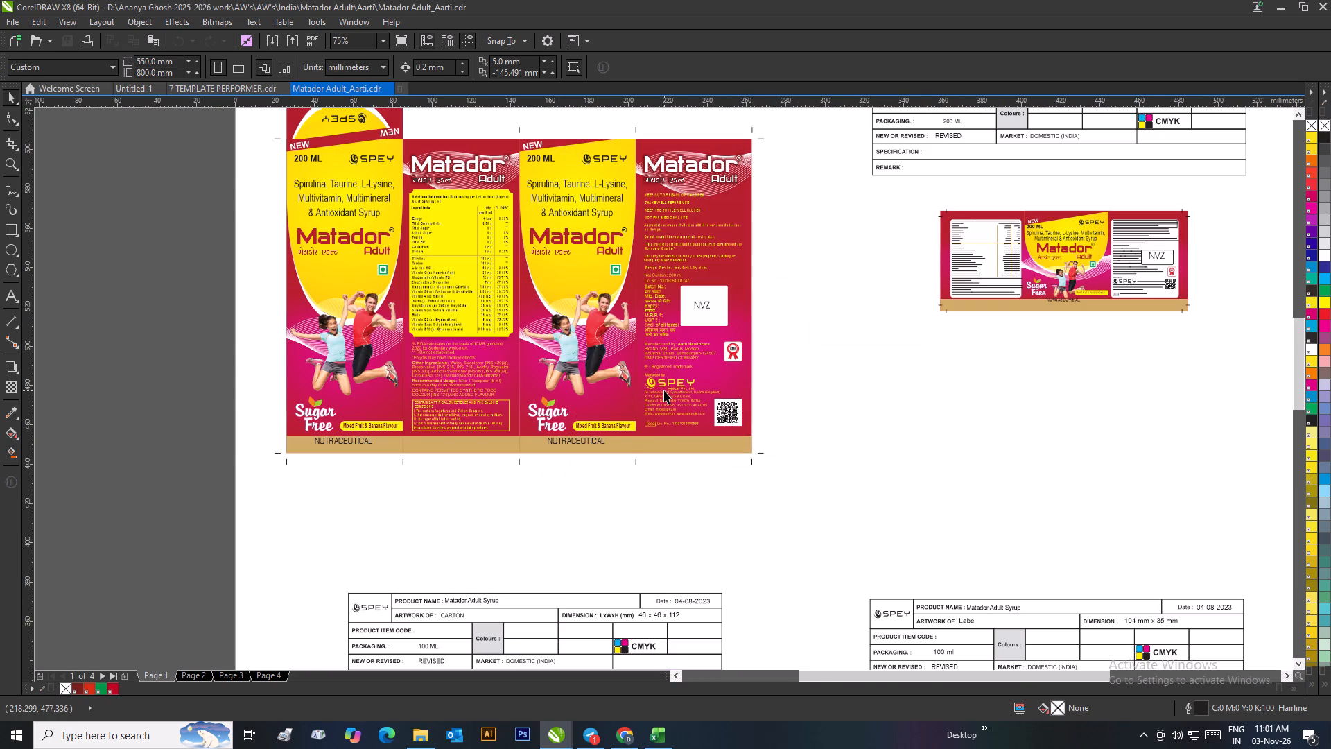
scroll(681, 386, up, 1)
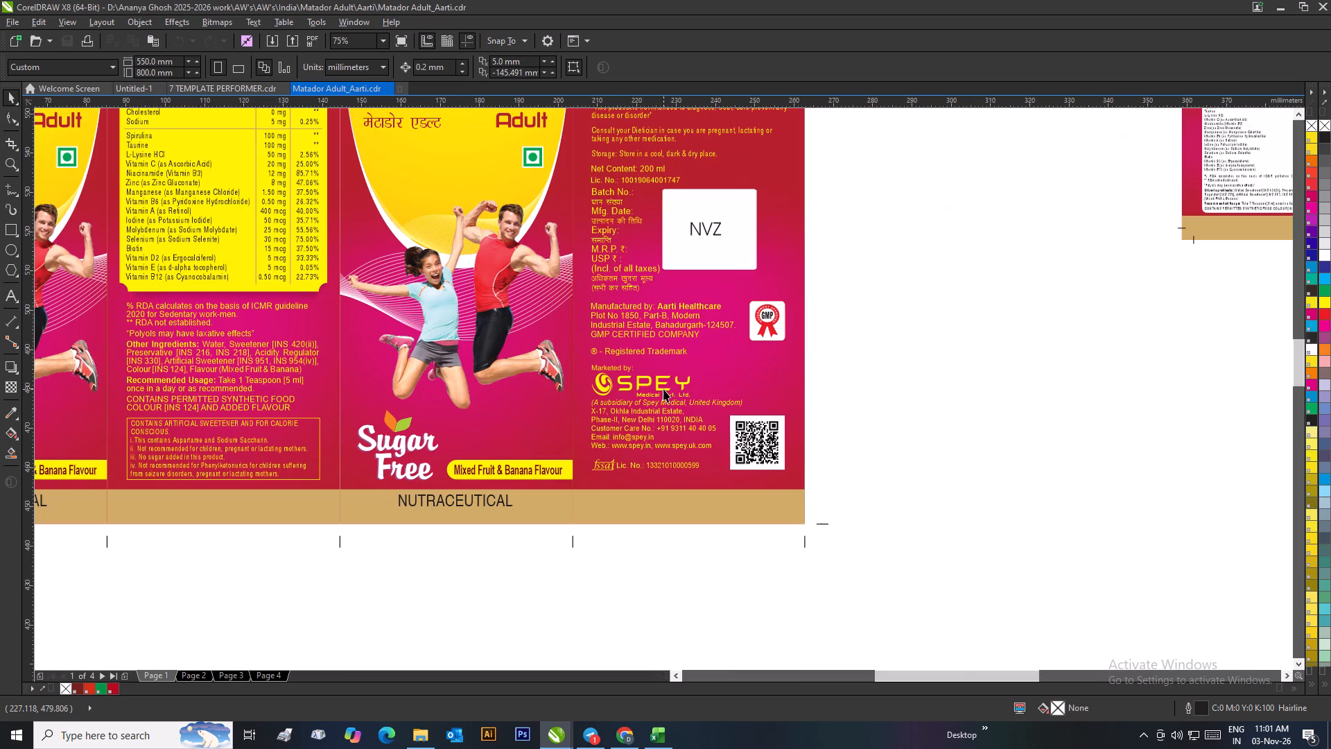
scroll(682, 327, up, 1)
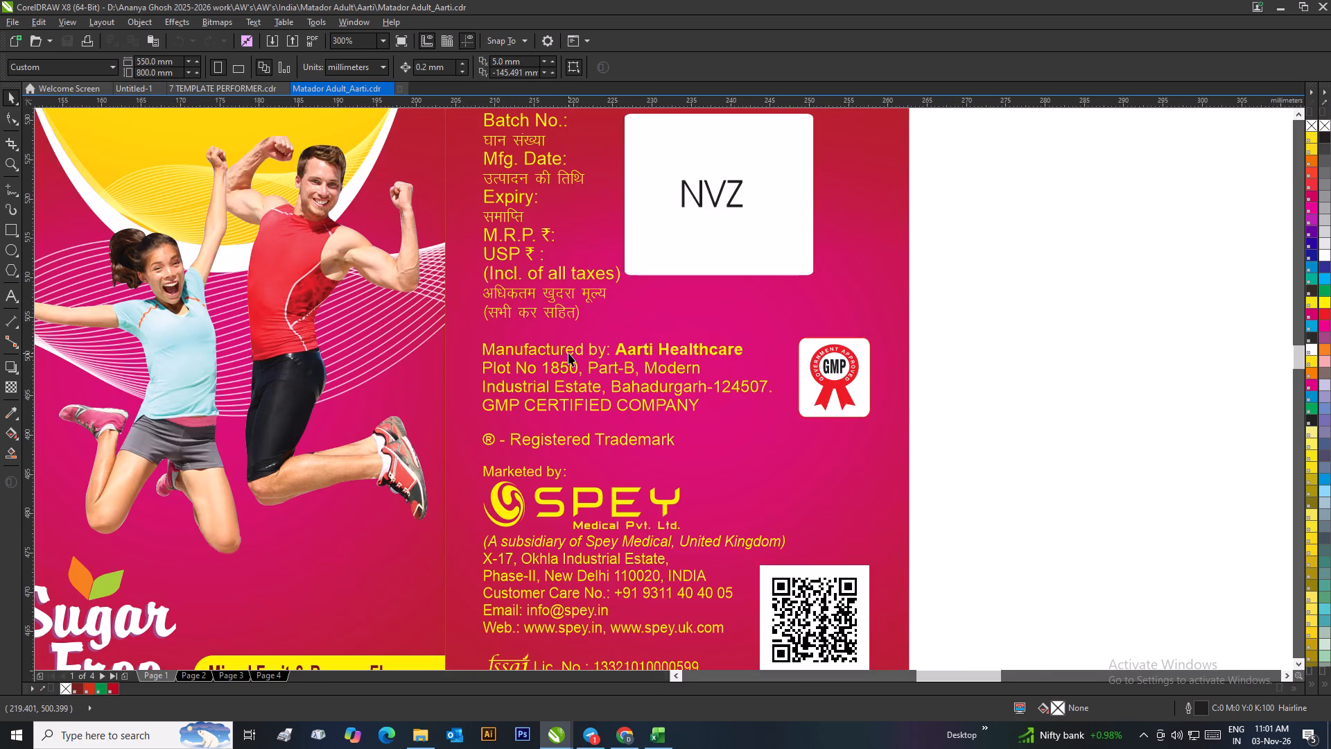
double_click(568, 352)
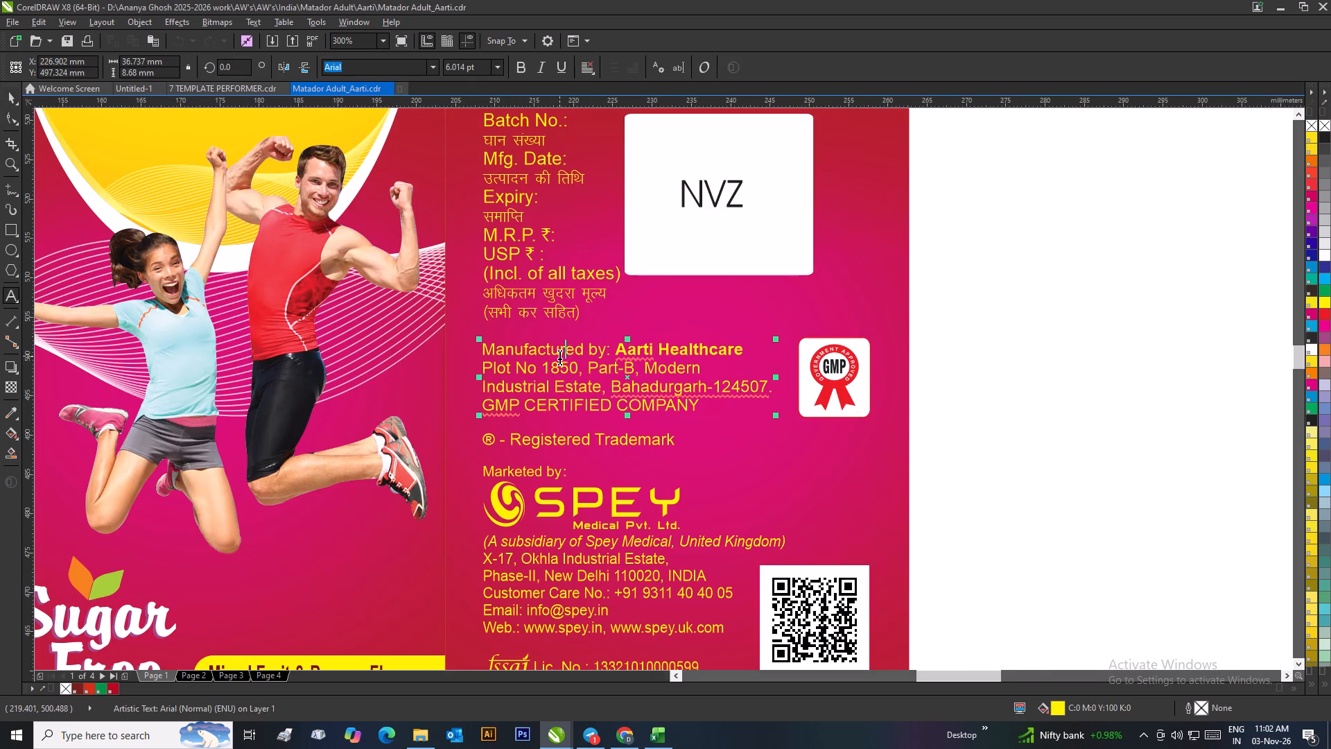
key(ctrl+a)
right_click(559, 356)
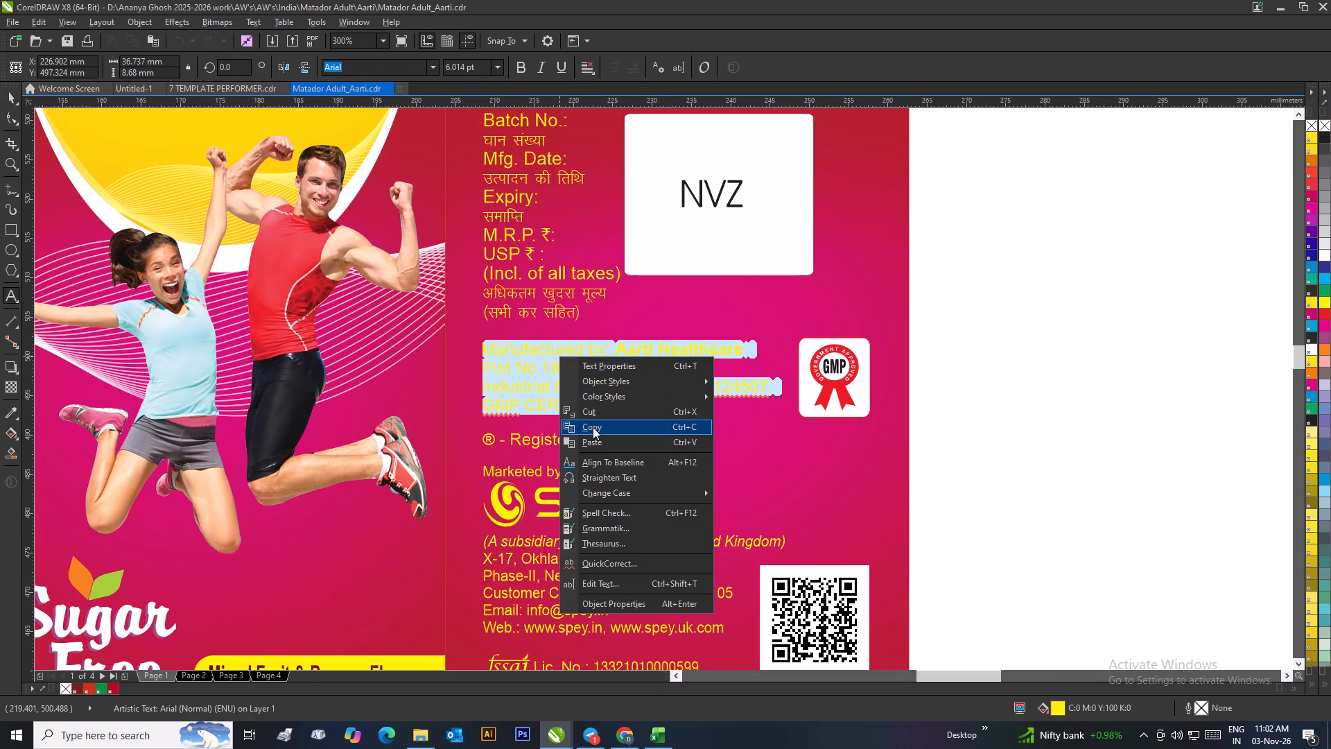
click(593, 428)
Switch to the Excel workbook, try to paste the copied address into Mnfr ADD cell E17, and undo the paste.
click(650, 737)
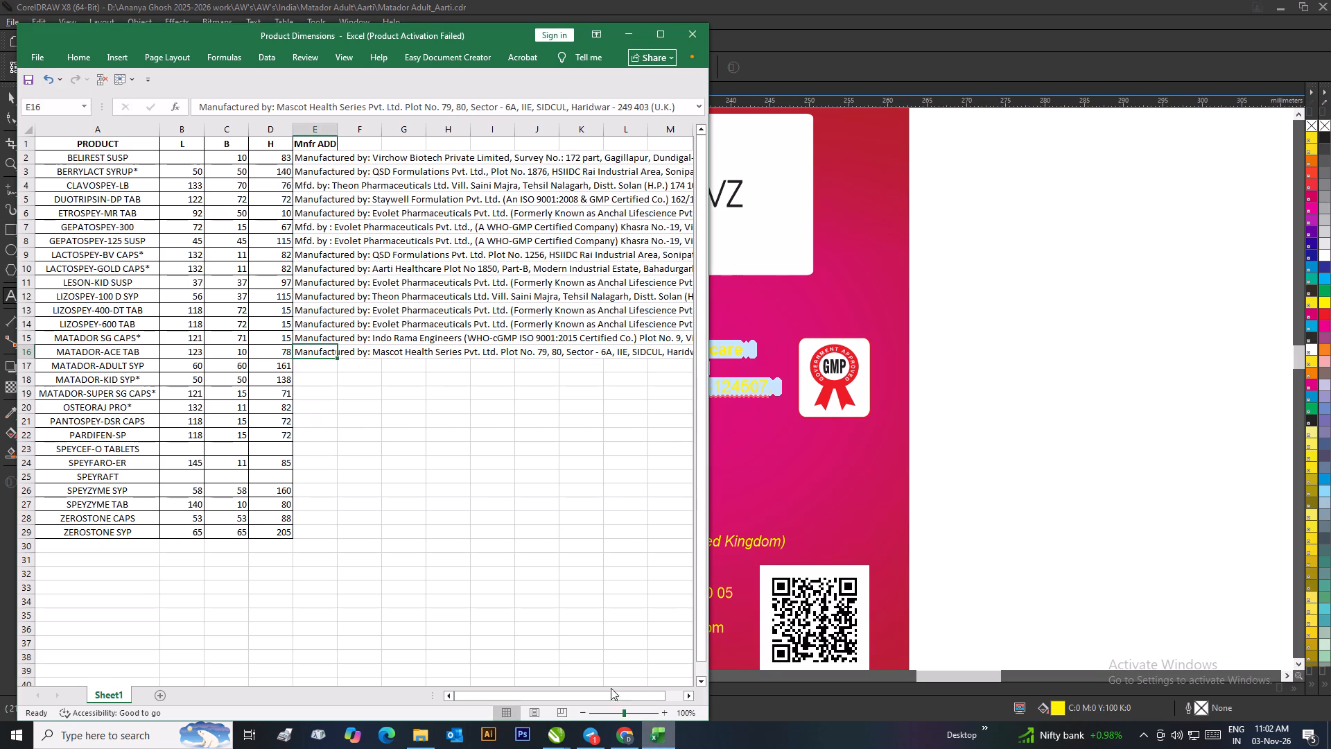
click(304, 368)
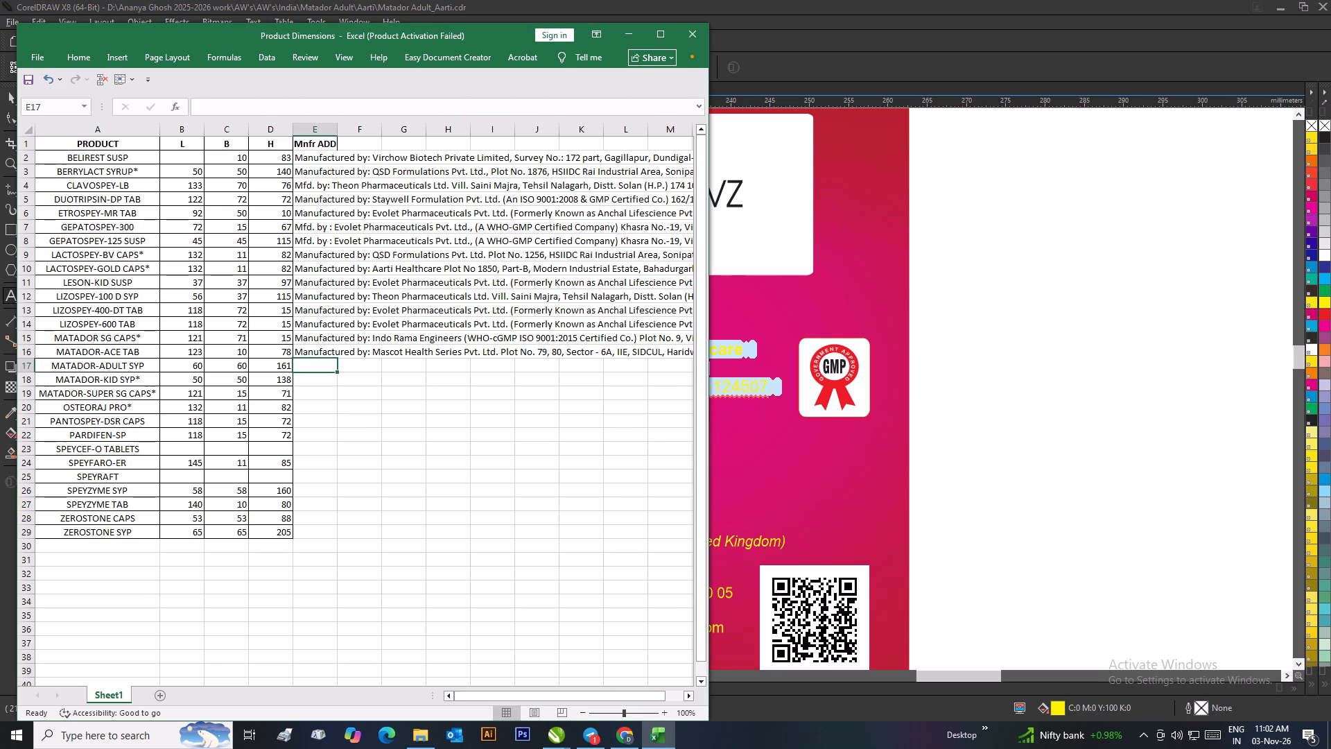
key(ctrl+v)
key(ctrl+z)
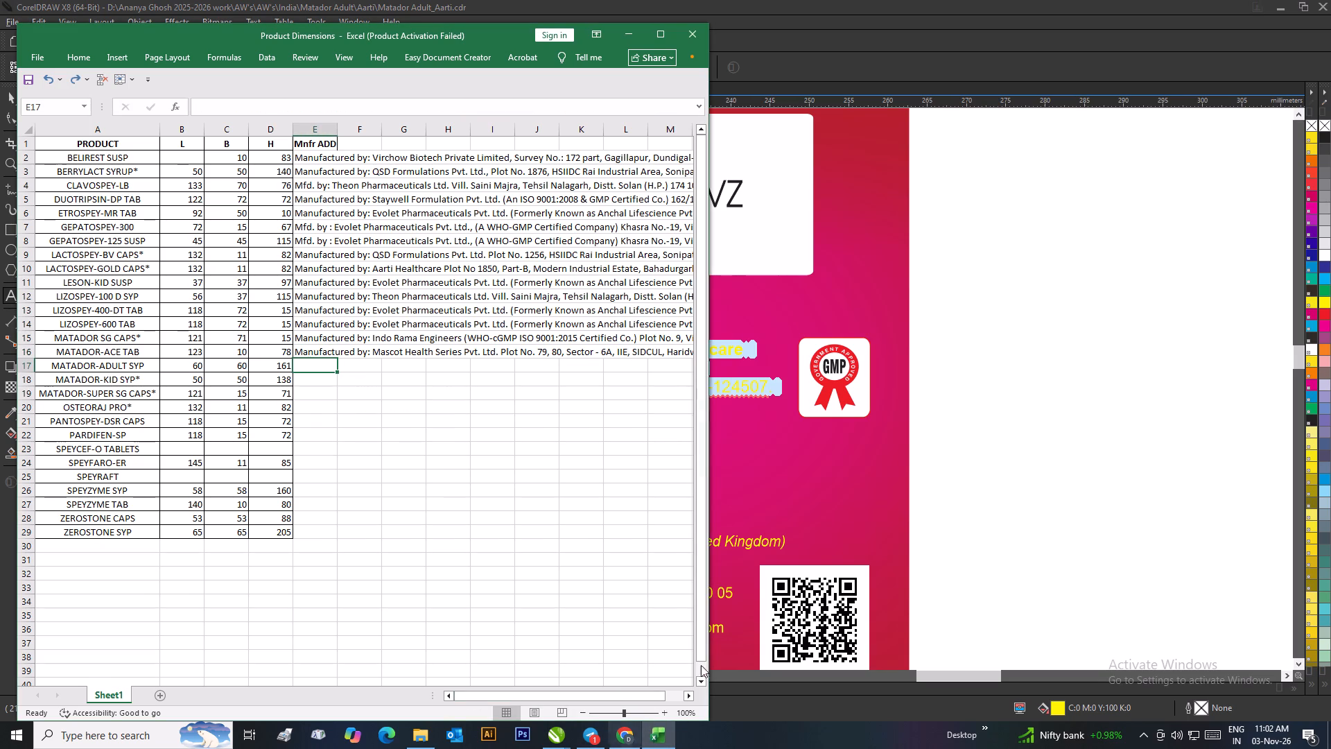
Switch back to CorelDRAW and paste the address as a temporary text object in the blank area beside the 200 ml carton.
click(962, 469)
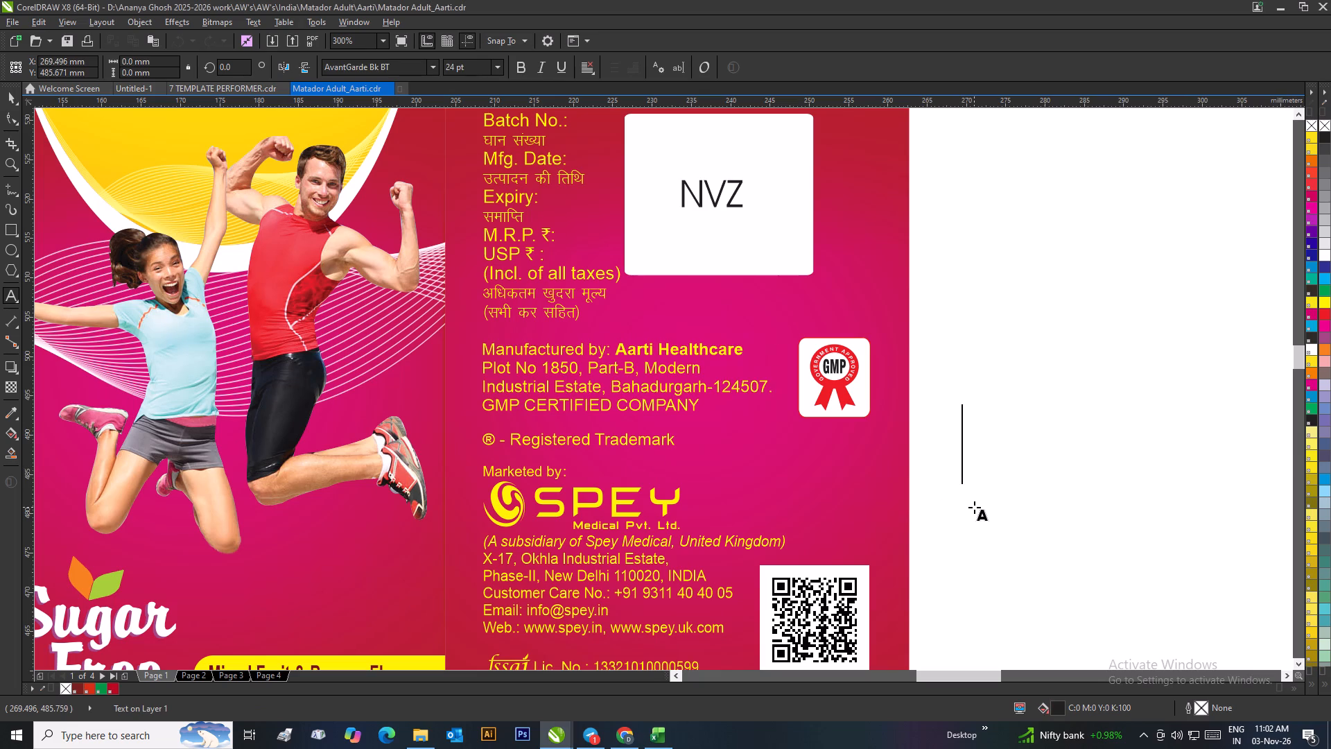
key(ctrl+v)
Join the pasted Aarti Healthcare address into a single line, with a space in place of each of the three line breaks.
scroll(998, 519, down, 1)
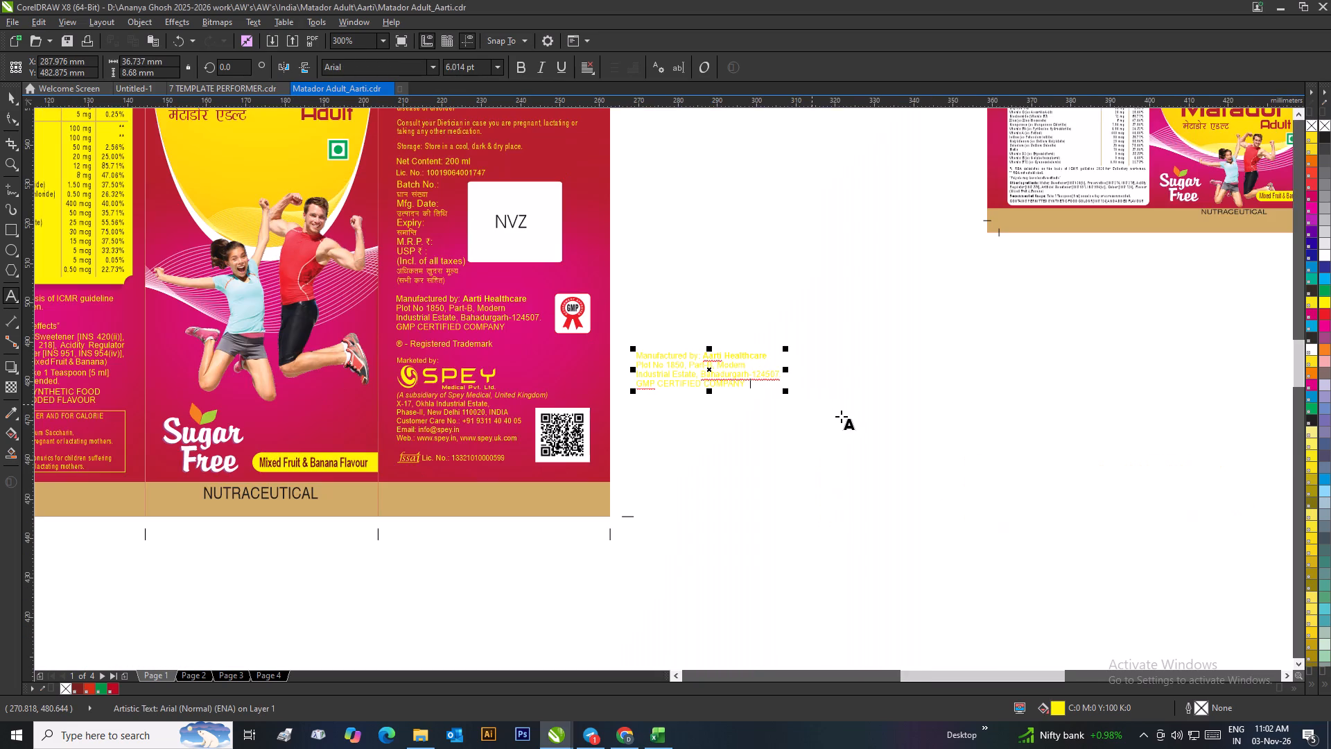
scroll(713, 370, up, 2)
click(366, 445)
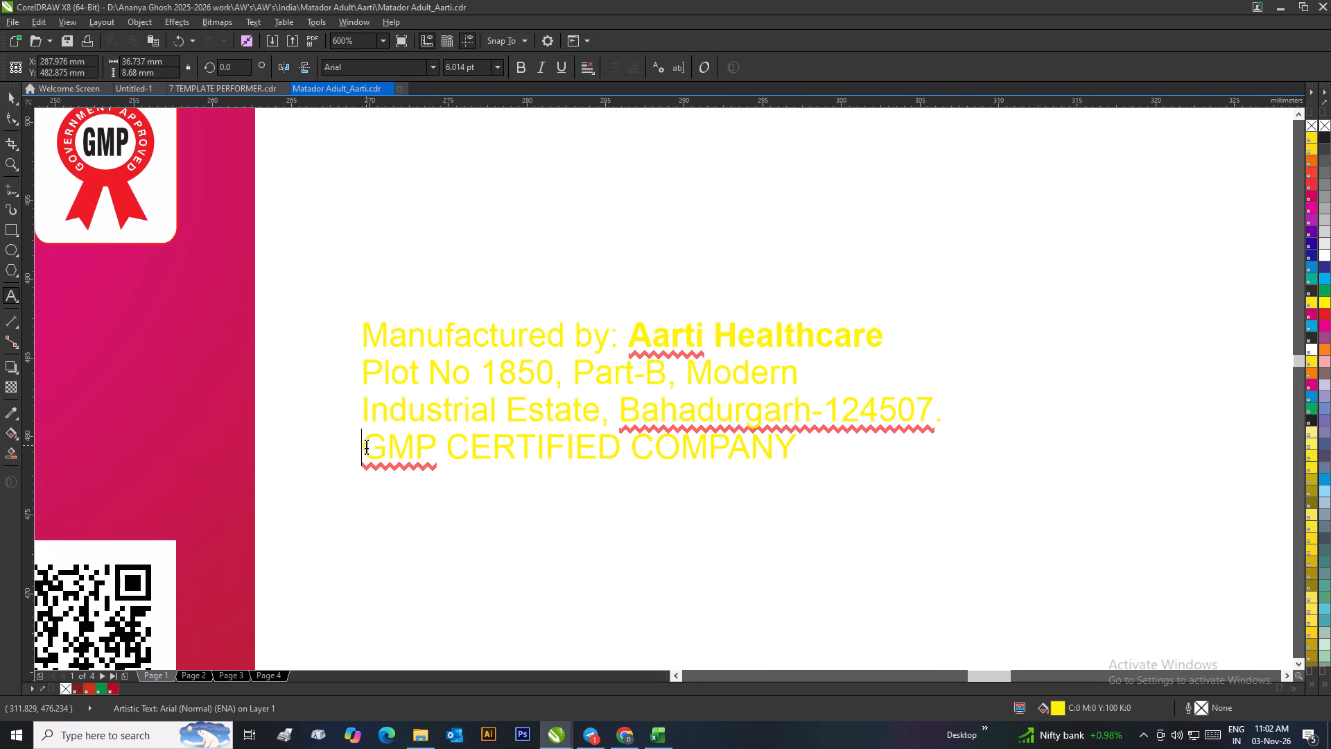
key(BackSpace)
key(space)
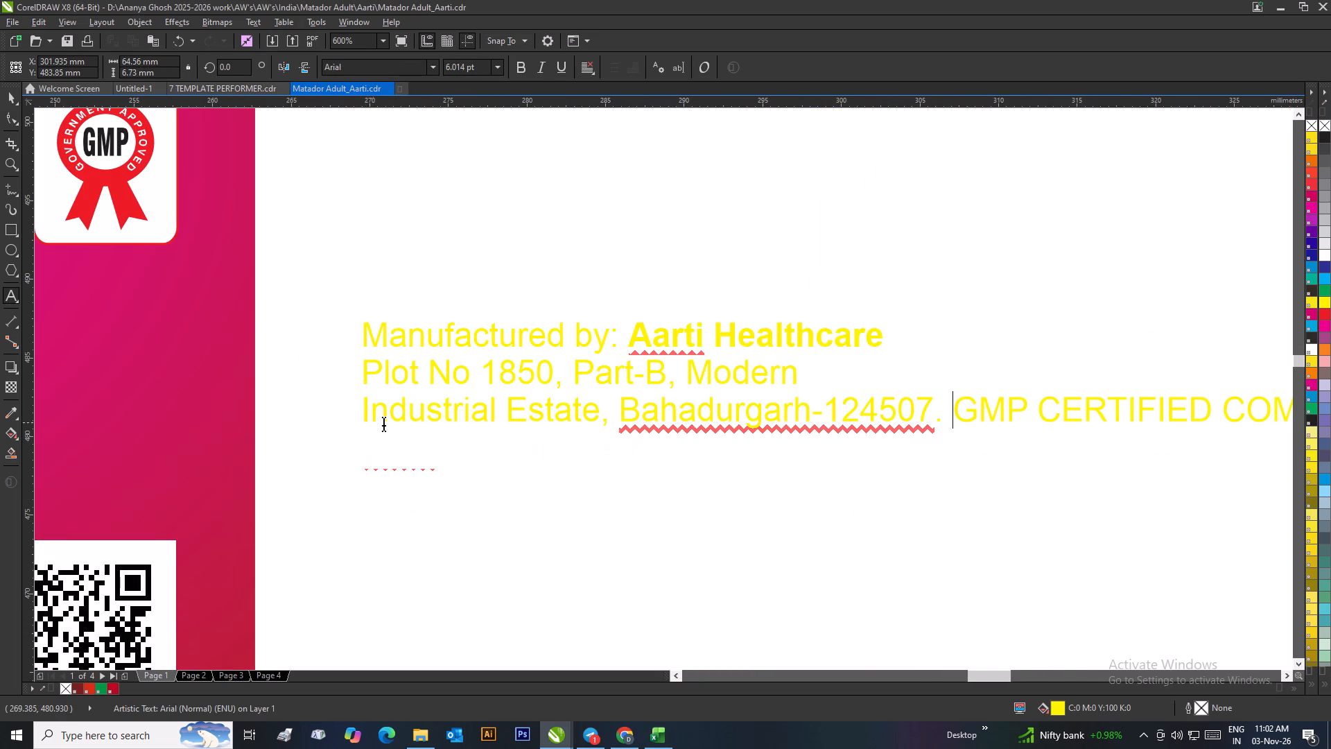
click(364, 411)
key(BackSpace)
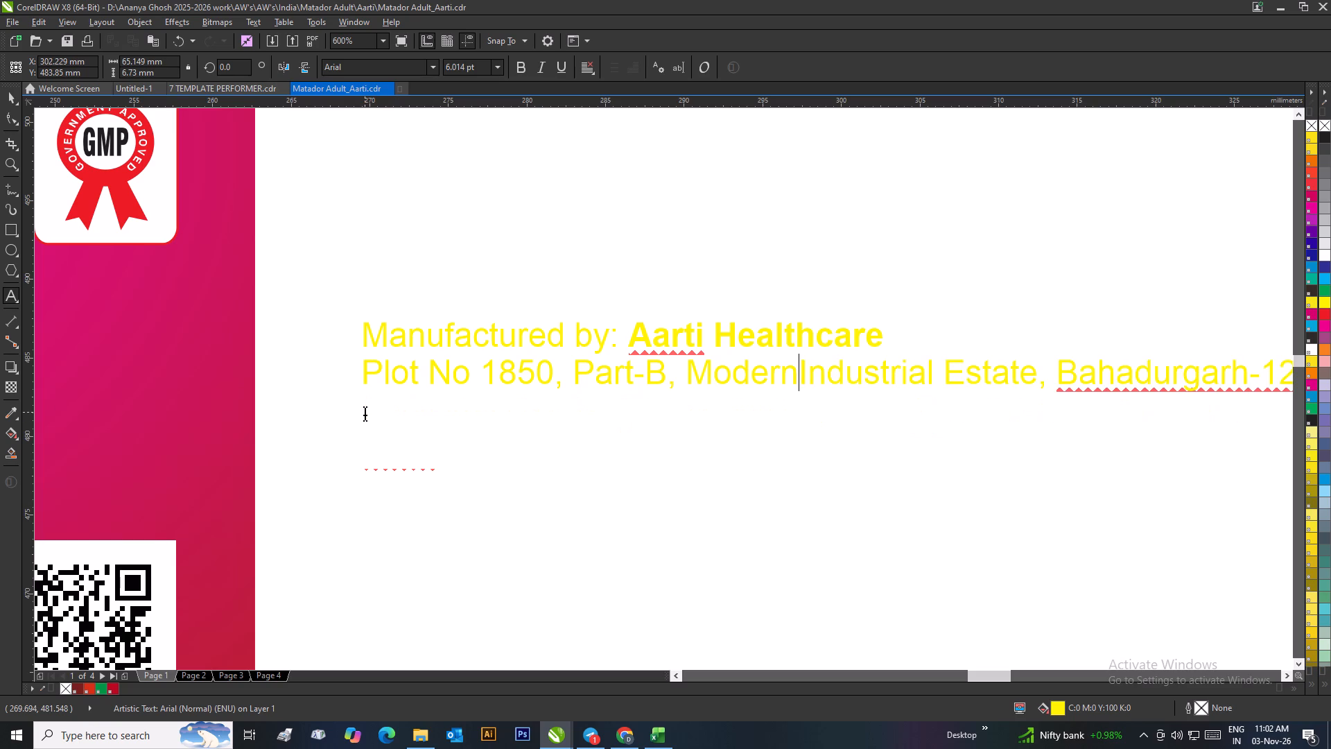
key(space)
click(366, 372)
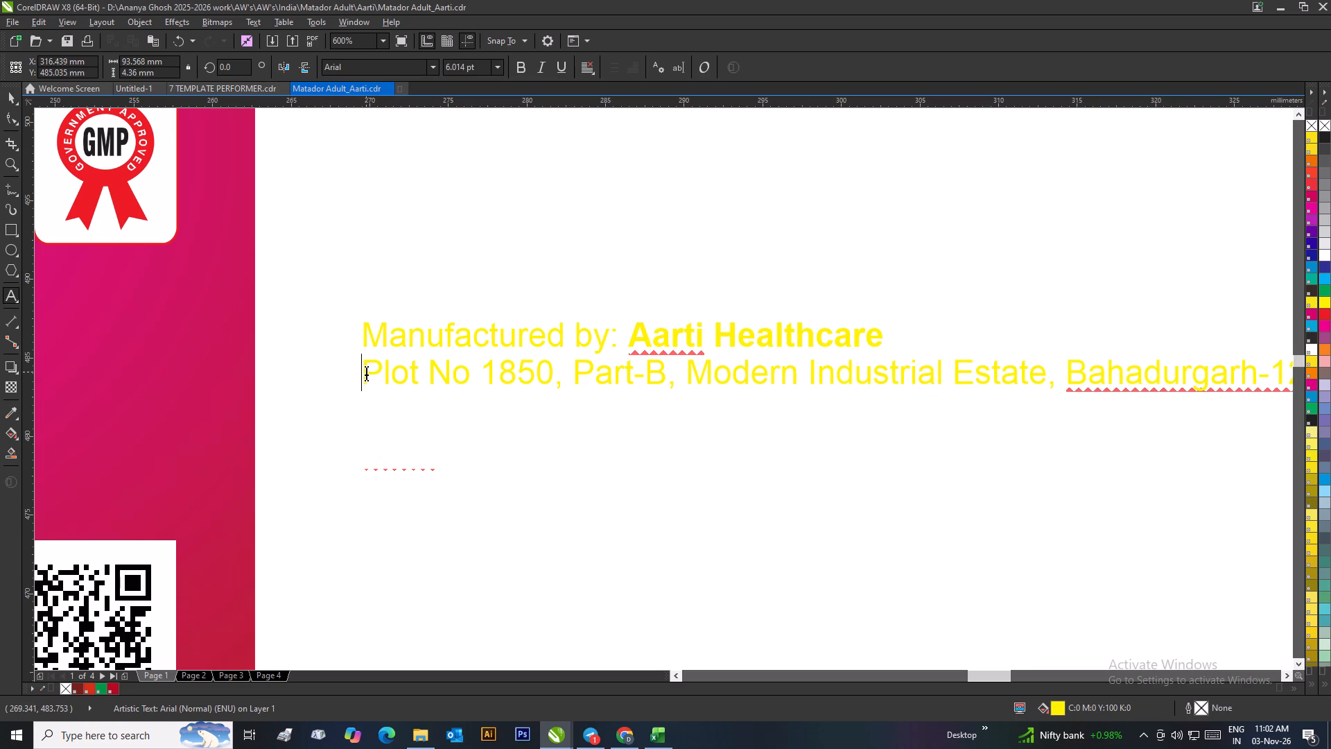
key(BackSpace)
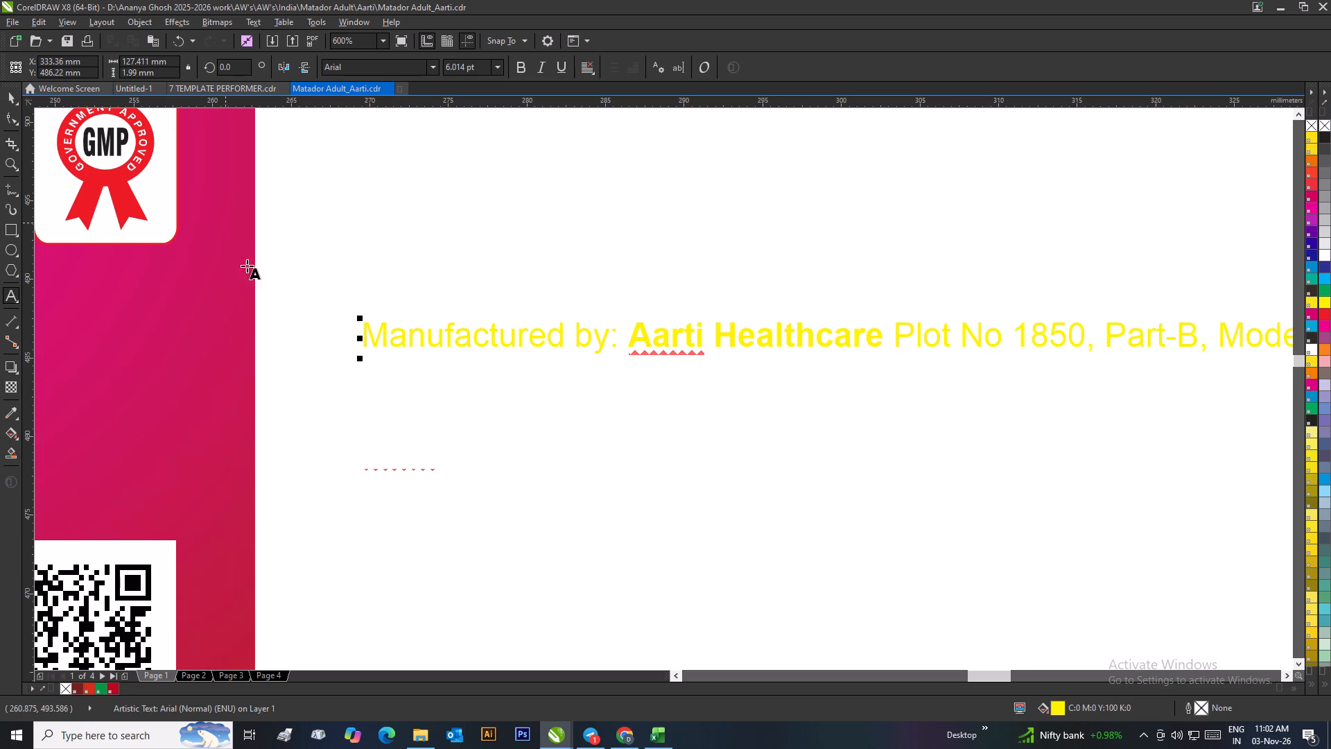
Copy the one-line Aarti Healthcare address and delete its temporary text from the drawing.
click(388, 333)
key(ctrl+a)
right_click(383, 332)
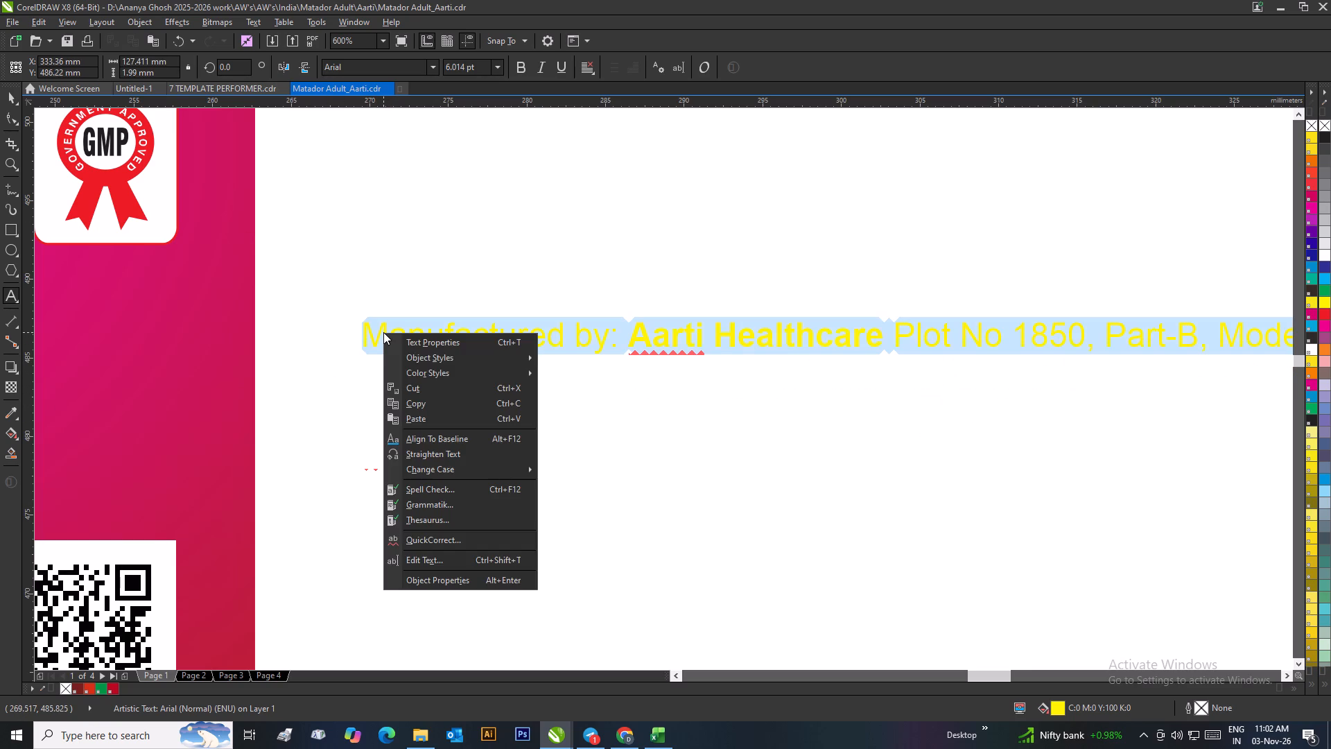
click(419, 402)
key(BackSpace)
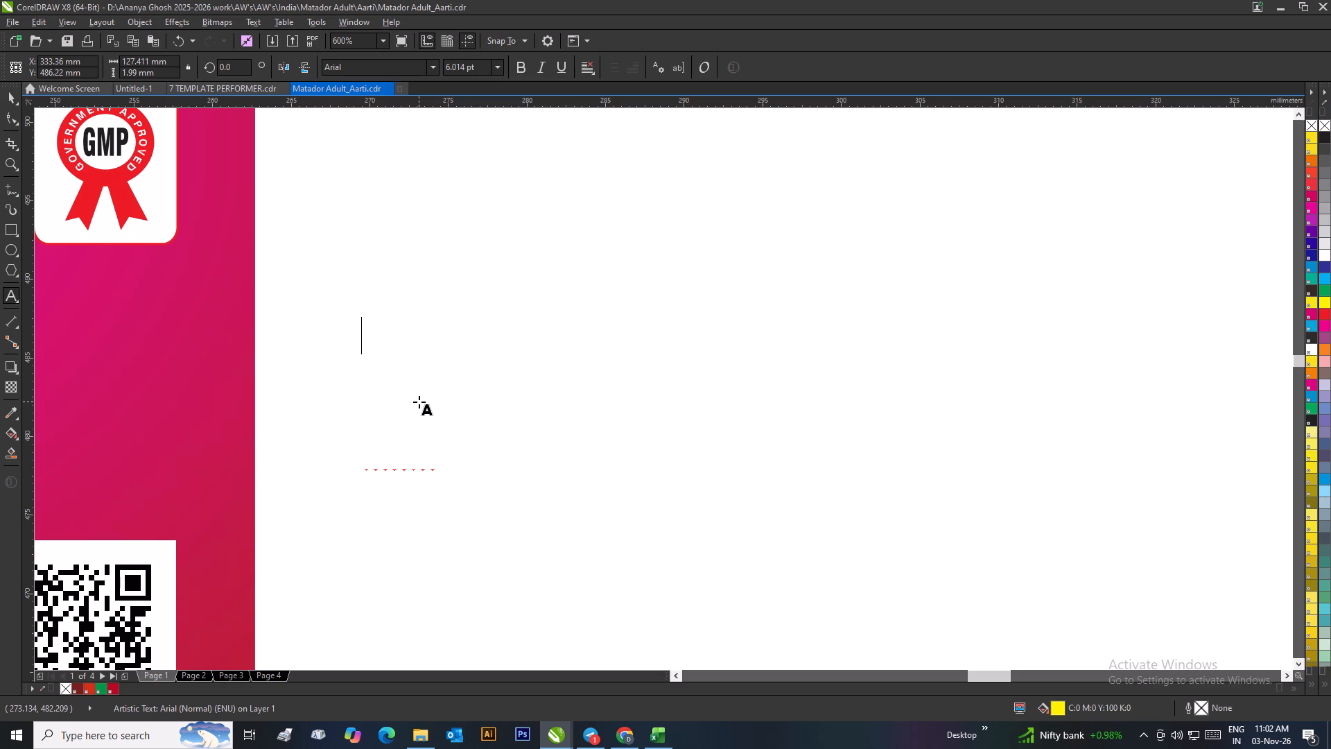
Switch to the Excel workbook and paste the copied address into Mnfr ADD cell E17 for MATADOR-ADULT SYP.
click(655, 728)
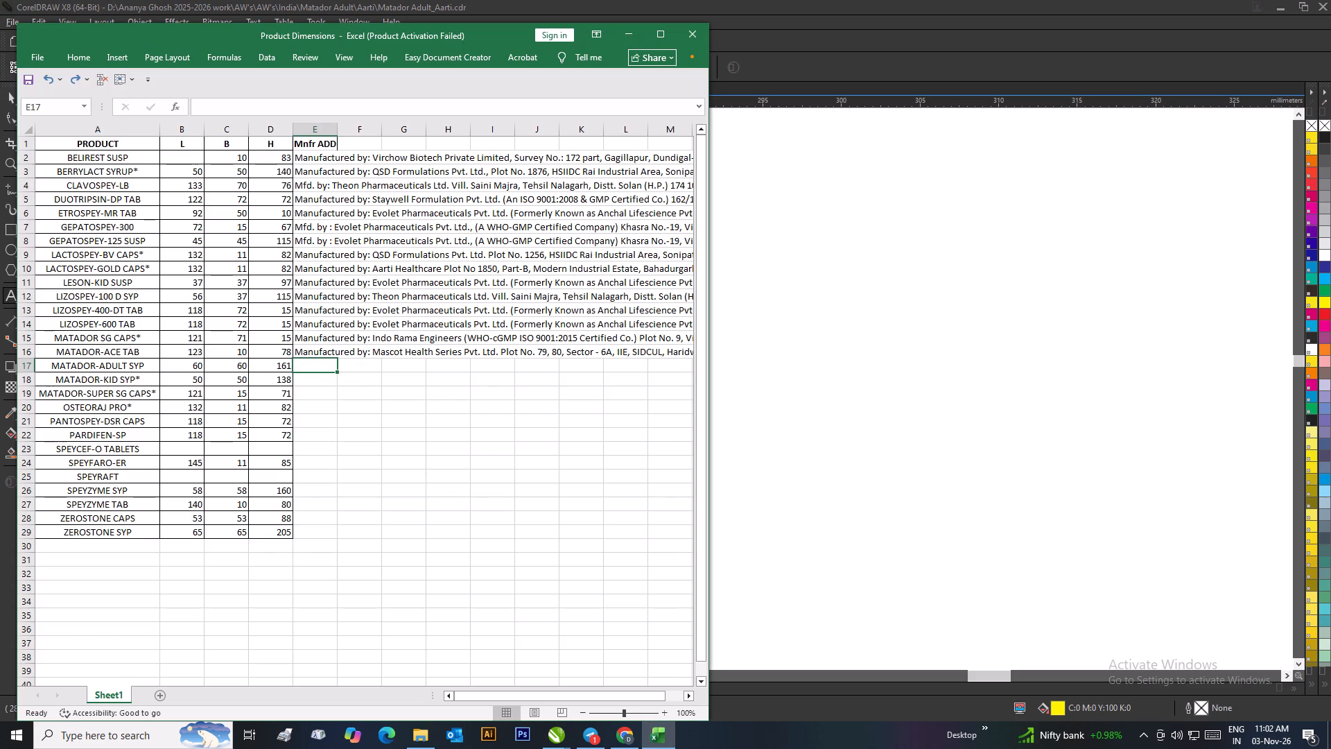
click(318, 368)
key(ctrl+v)
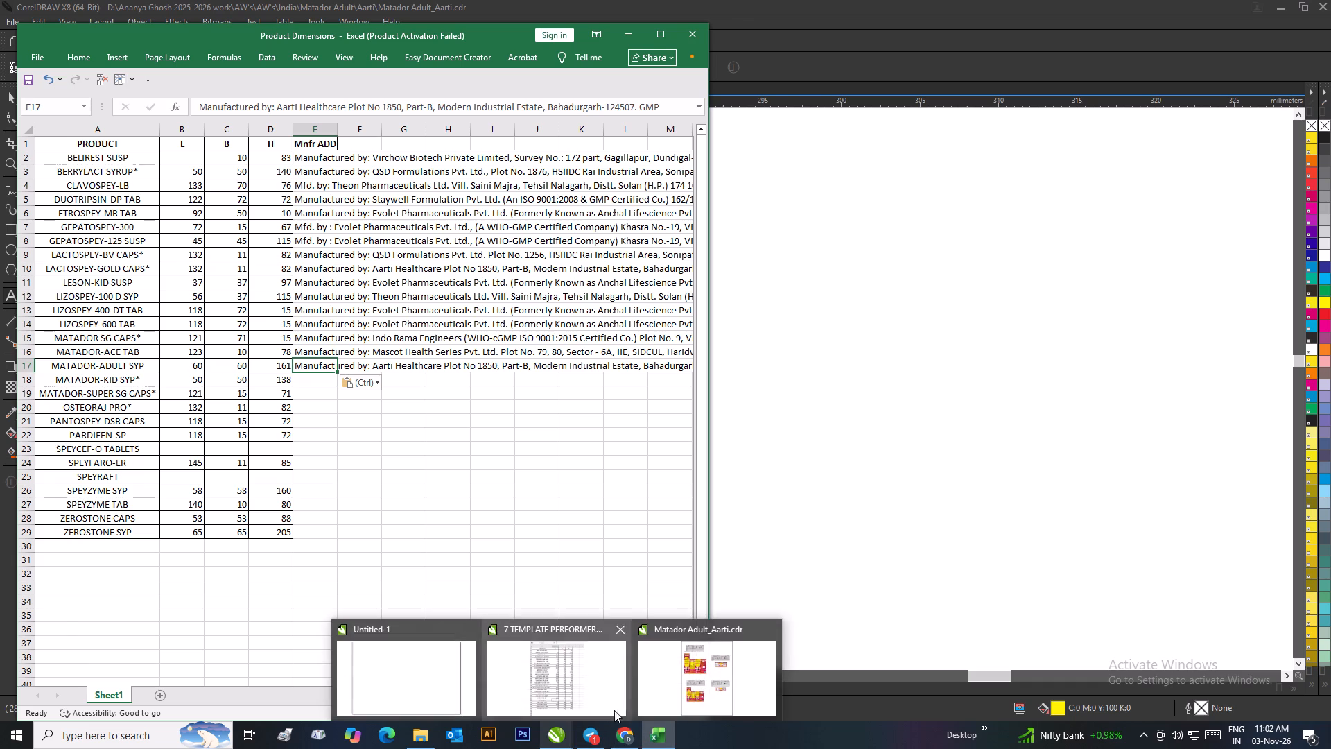
Switch back to CorelDRAW and close the Matador Adult_Aarti drawing without saving changes.
click(692, 691)
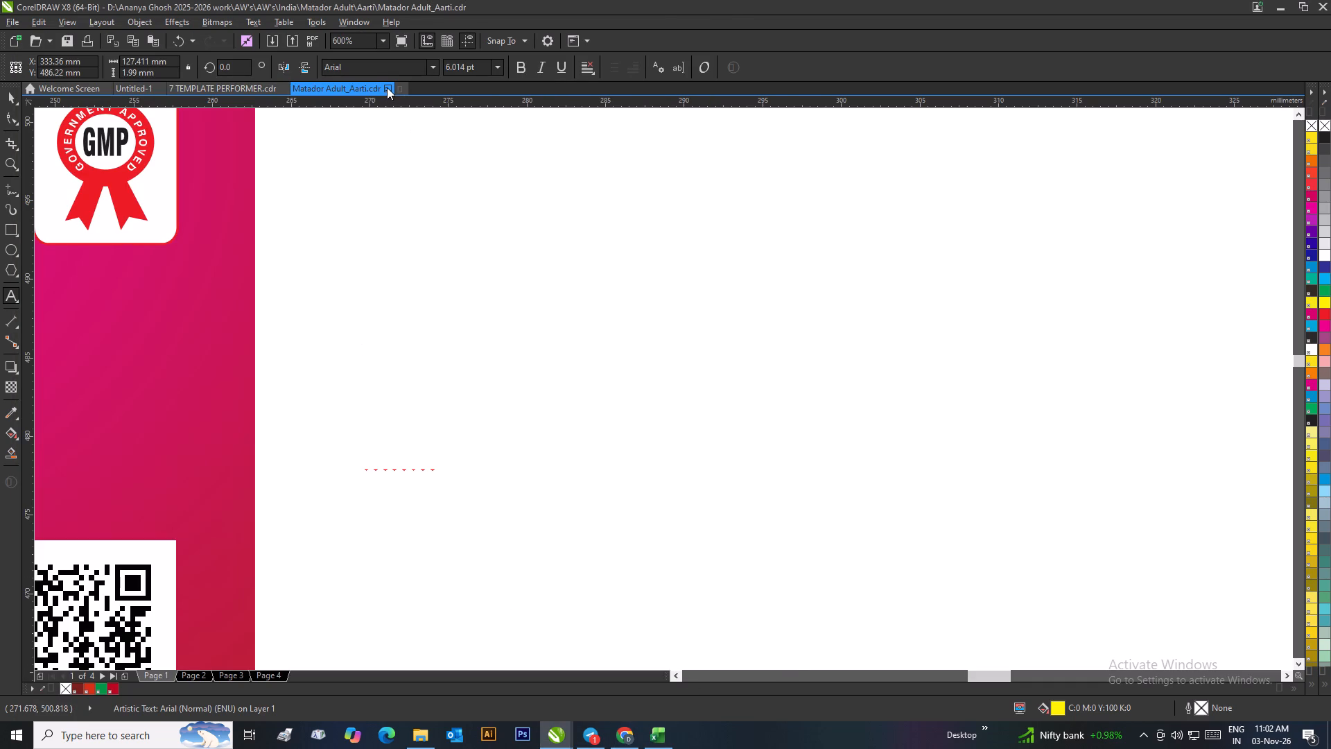
click(387, 87)
click(667, 404)
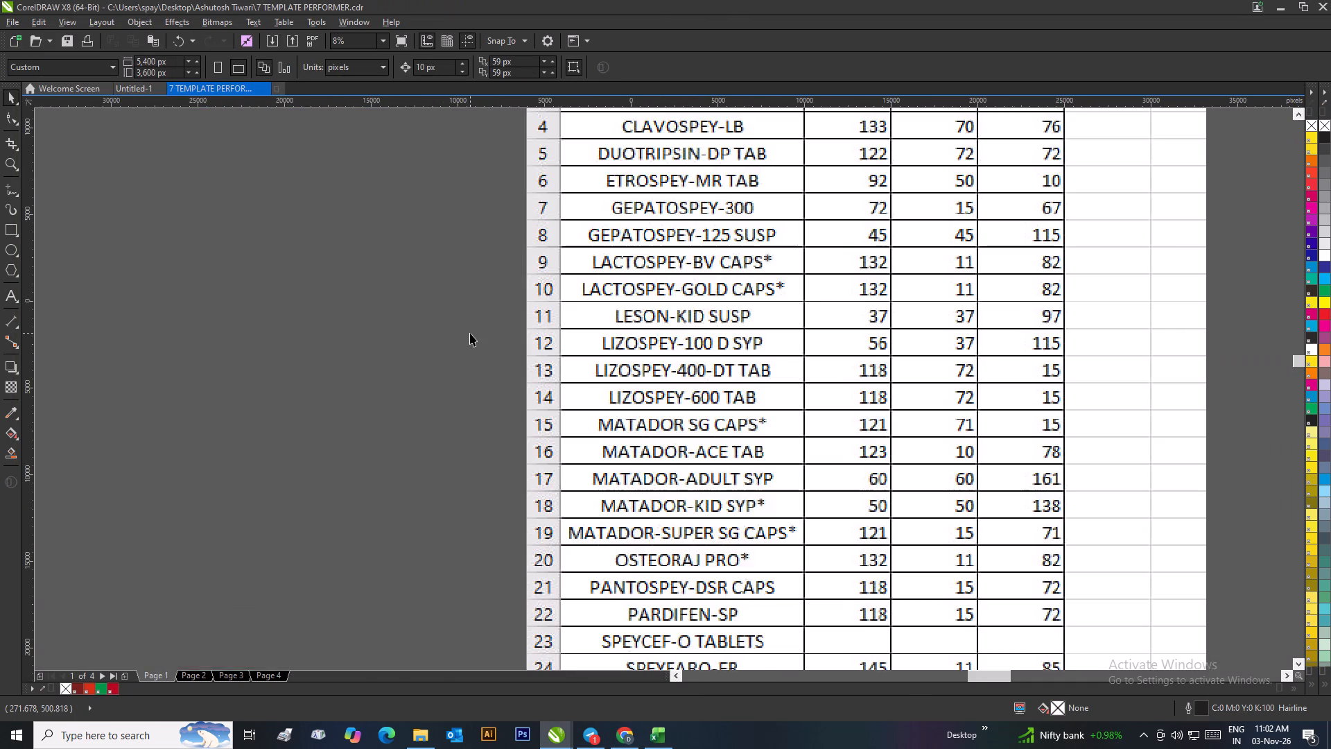
Open the Matador Kid_Aarti drawing from the Aarti subfolder of the India artwork's Matador Kid folder.
key(ctrl+o)
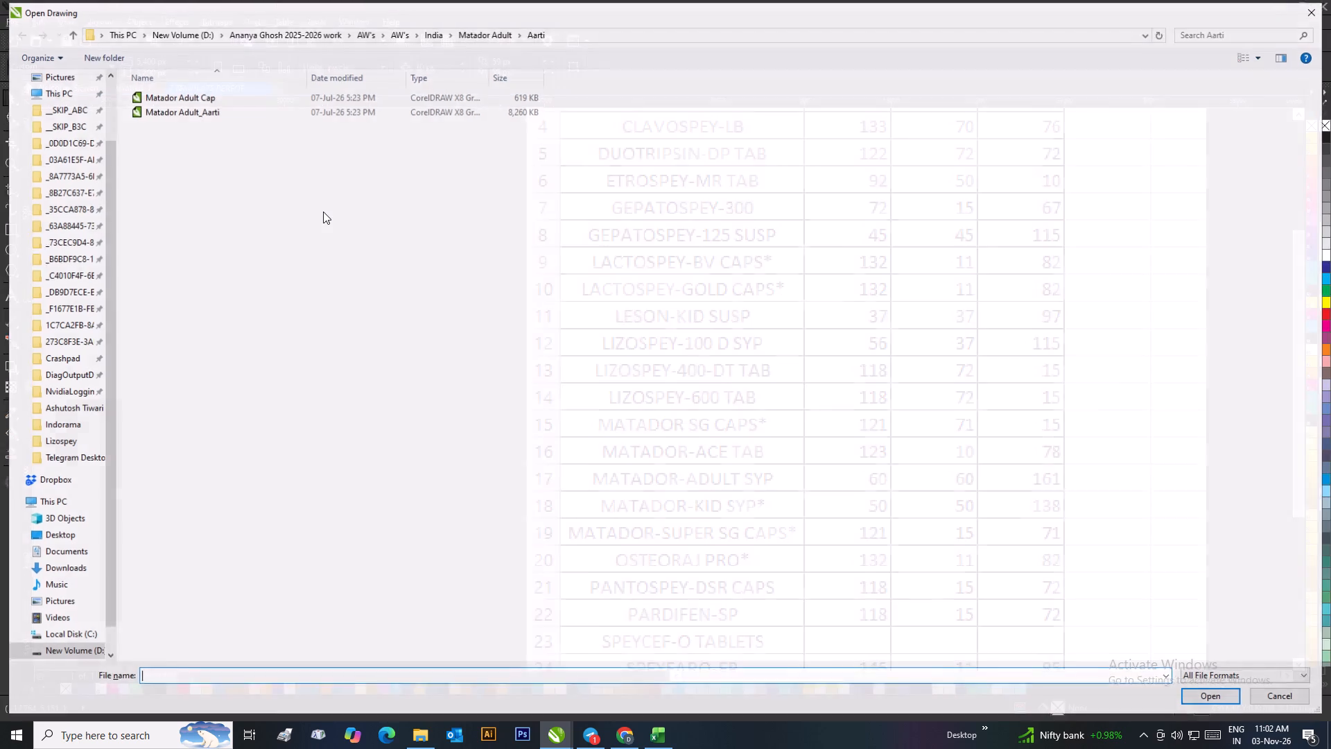
click(60, 31)
click(66, 33)
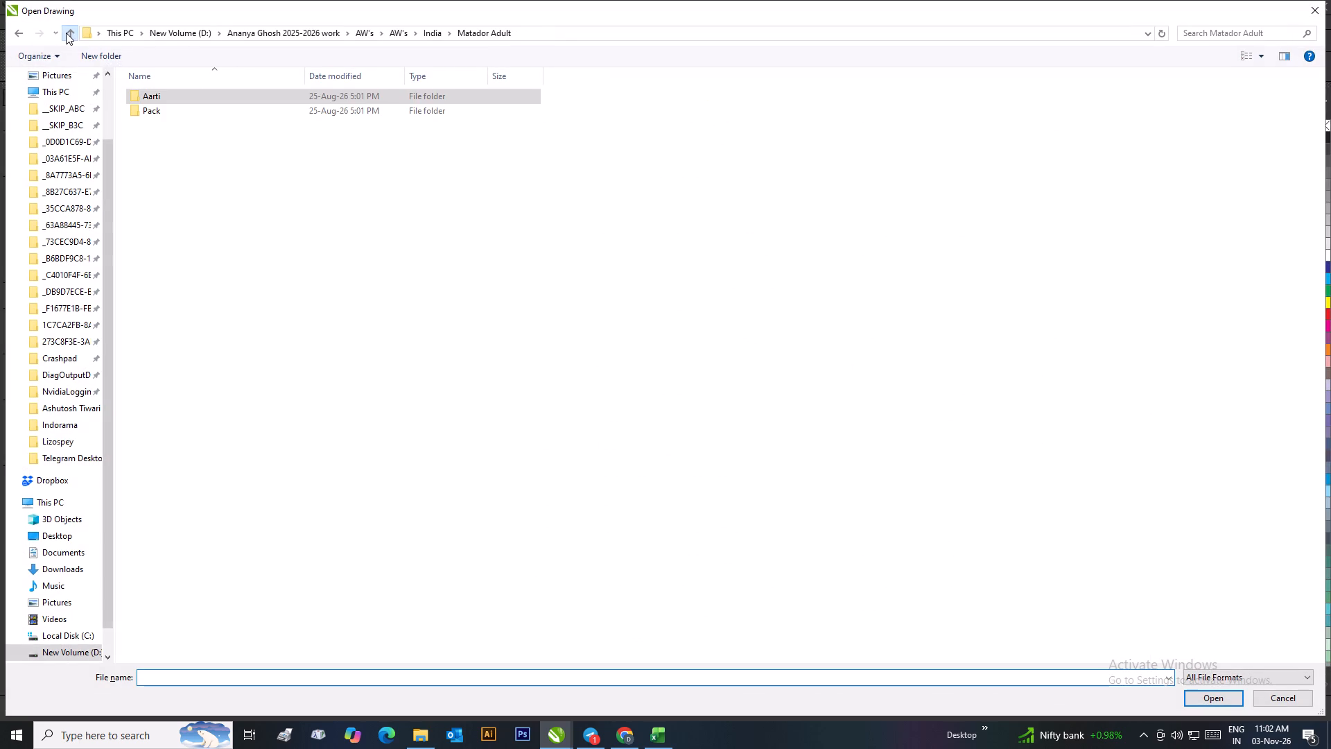
click(74, 34)
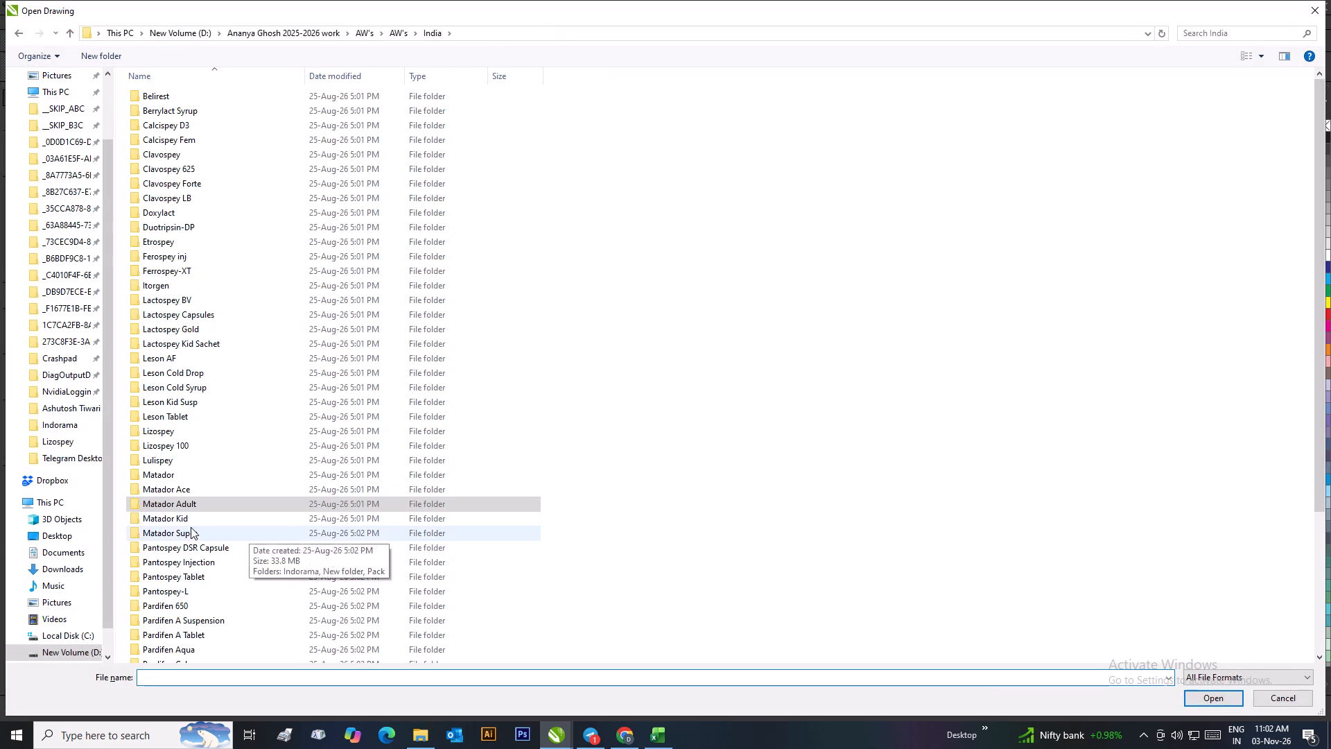
double_click(189, 516)
double_click(166, 96)
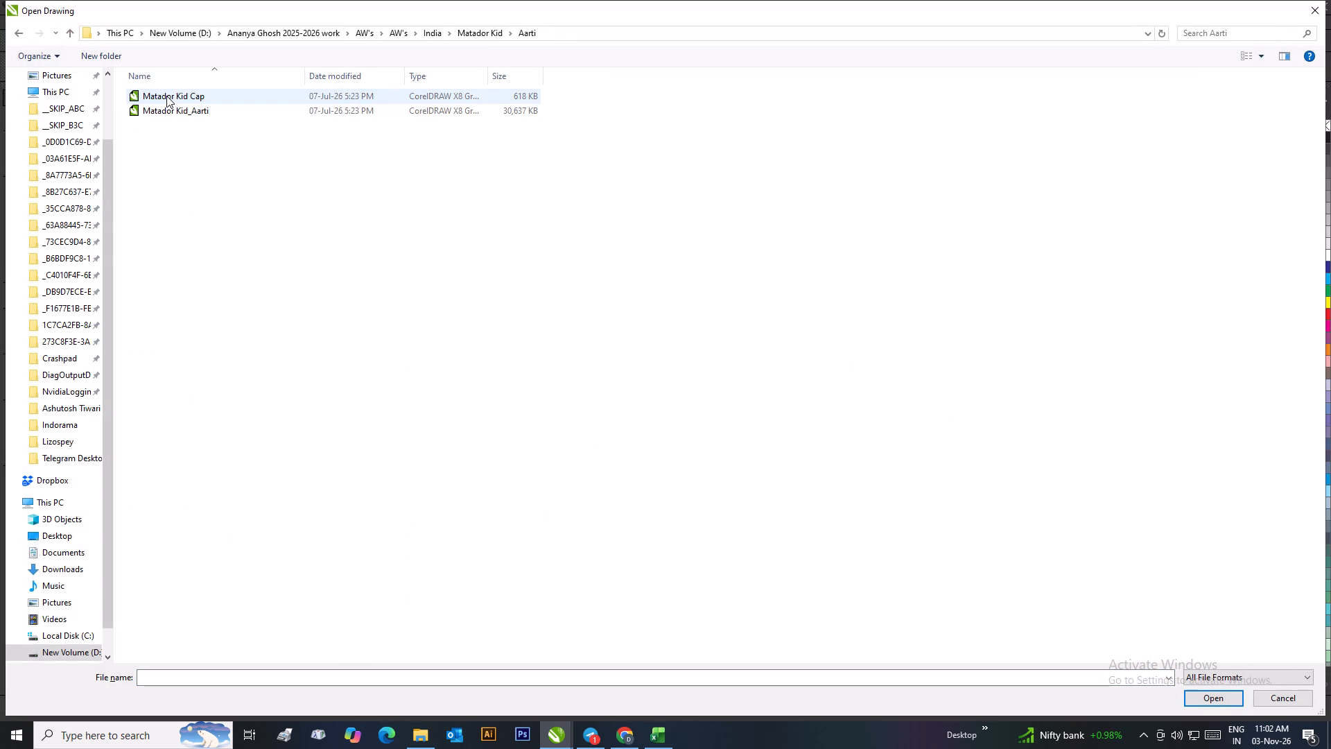
double_click(186, 113)
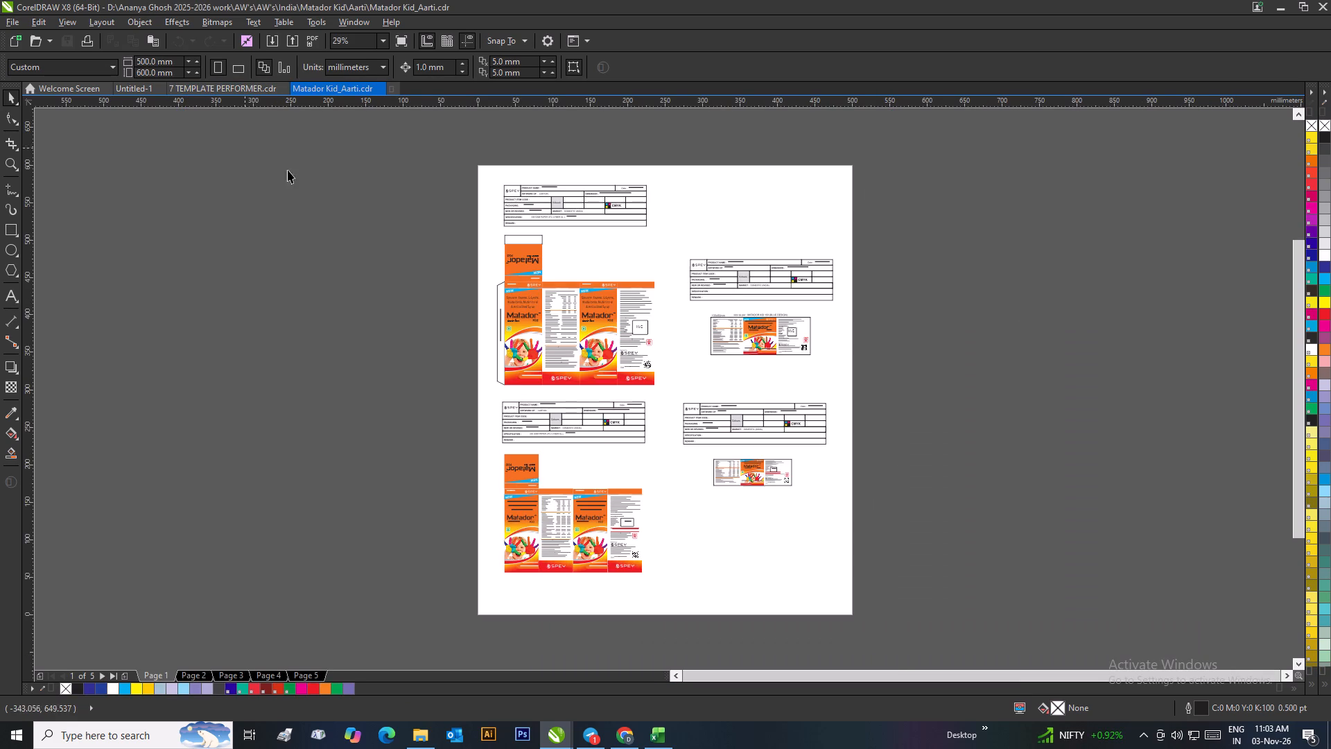
Examine the manufacturer details on the 150 ml and 100 ml Matador Kid carton artworks.
scroll(613, 417, up, 2)
scroll(663, 350, down, 1)
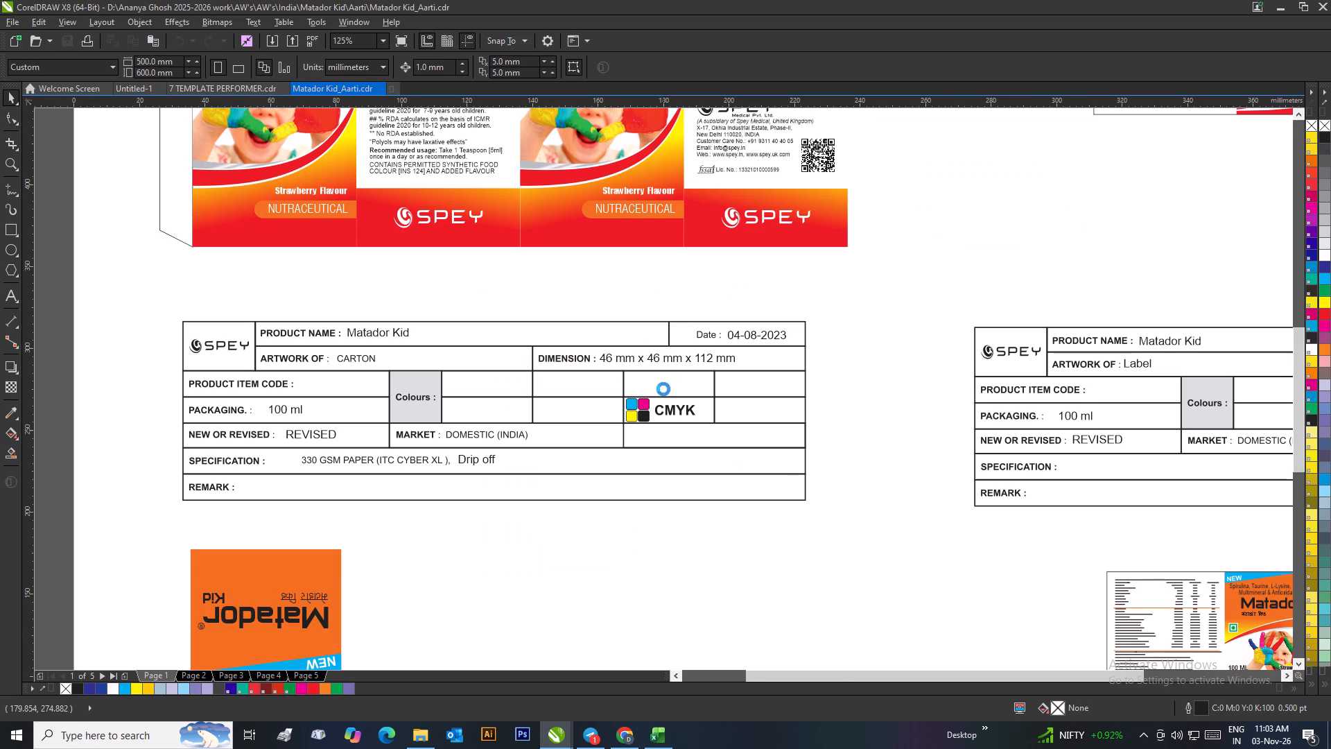
scroll(663, 389, down, 1)
scroll(697, 302, up, 1)
scroll(663, 397, up, 1)
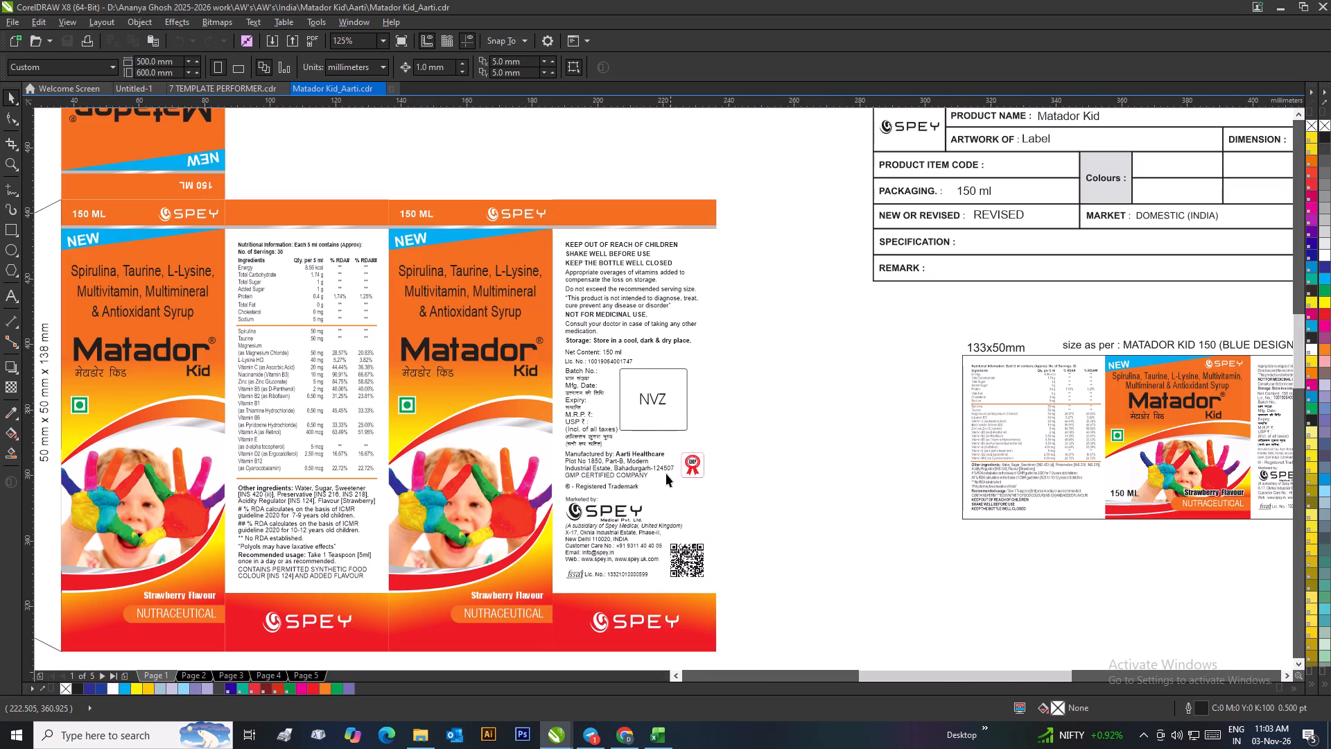
scroll(647, 475, up, 1)
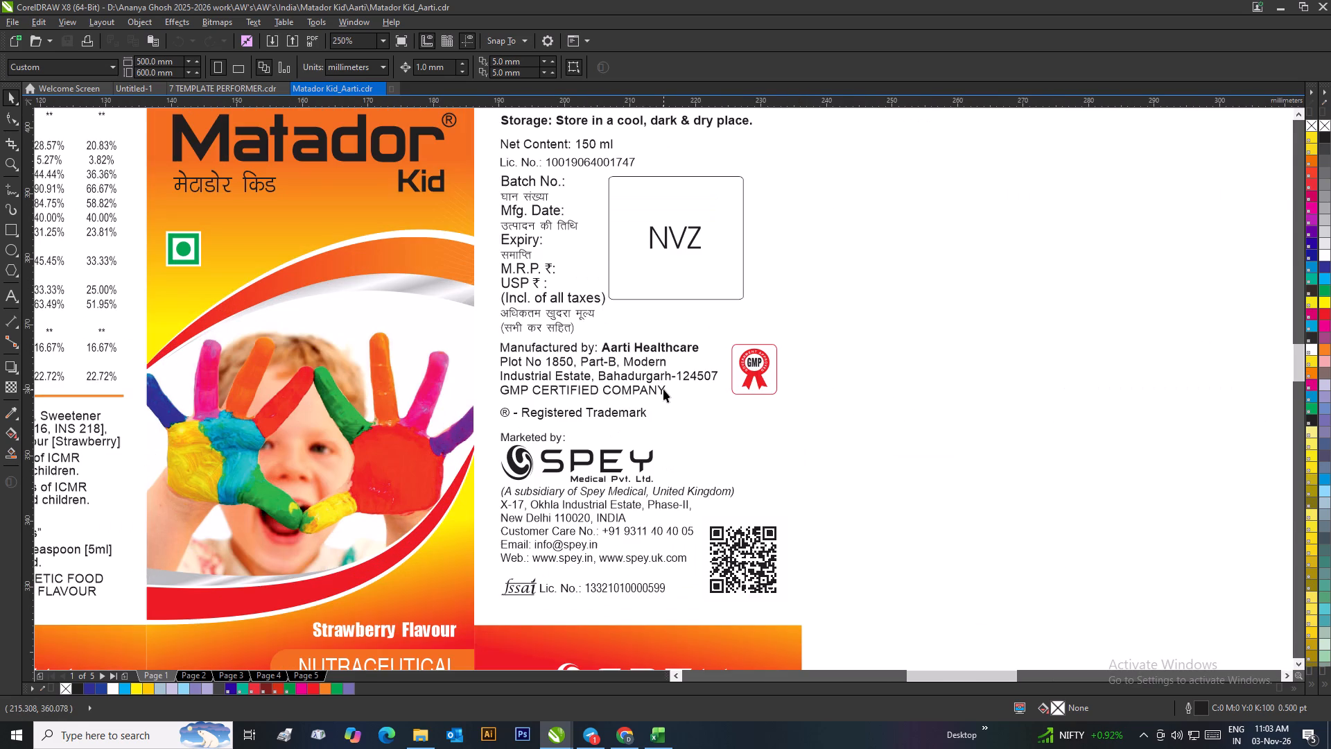
scroll(662, 389, down, 3)
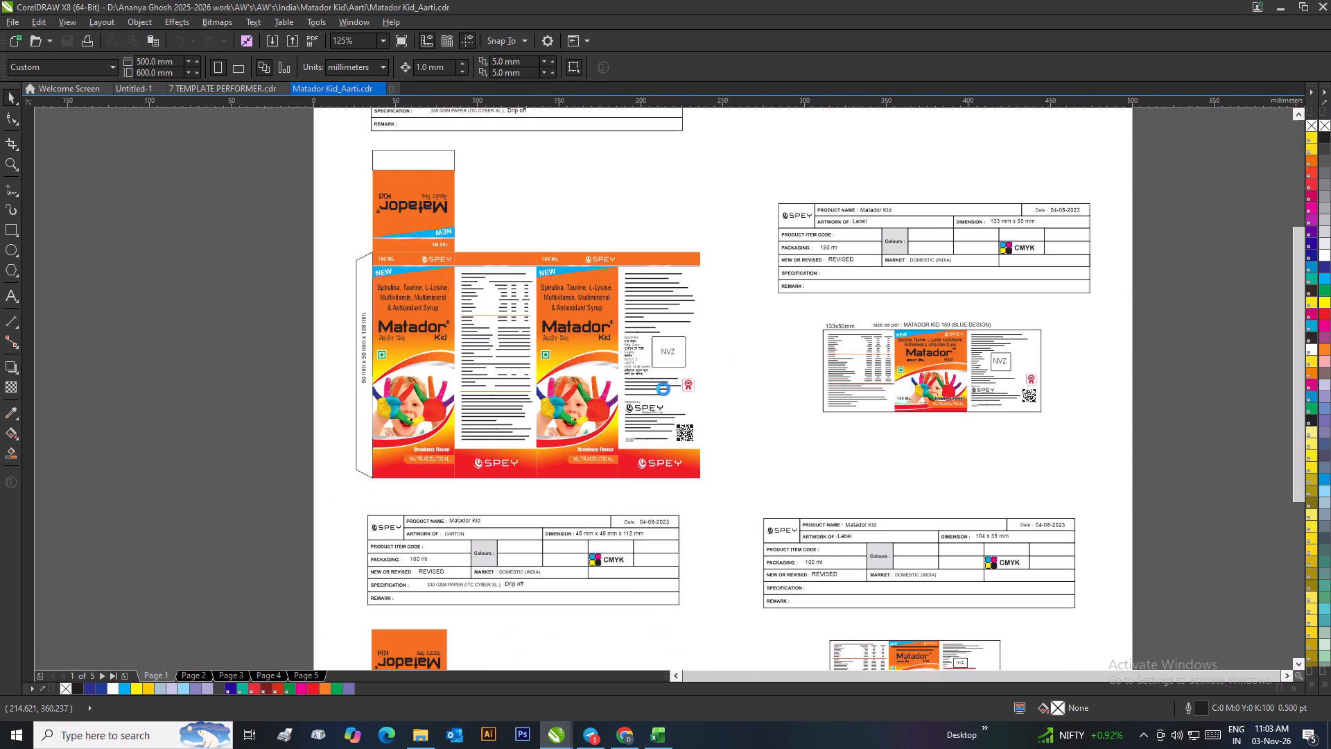
scroll(669, 420, up, 3)
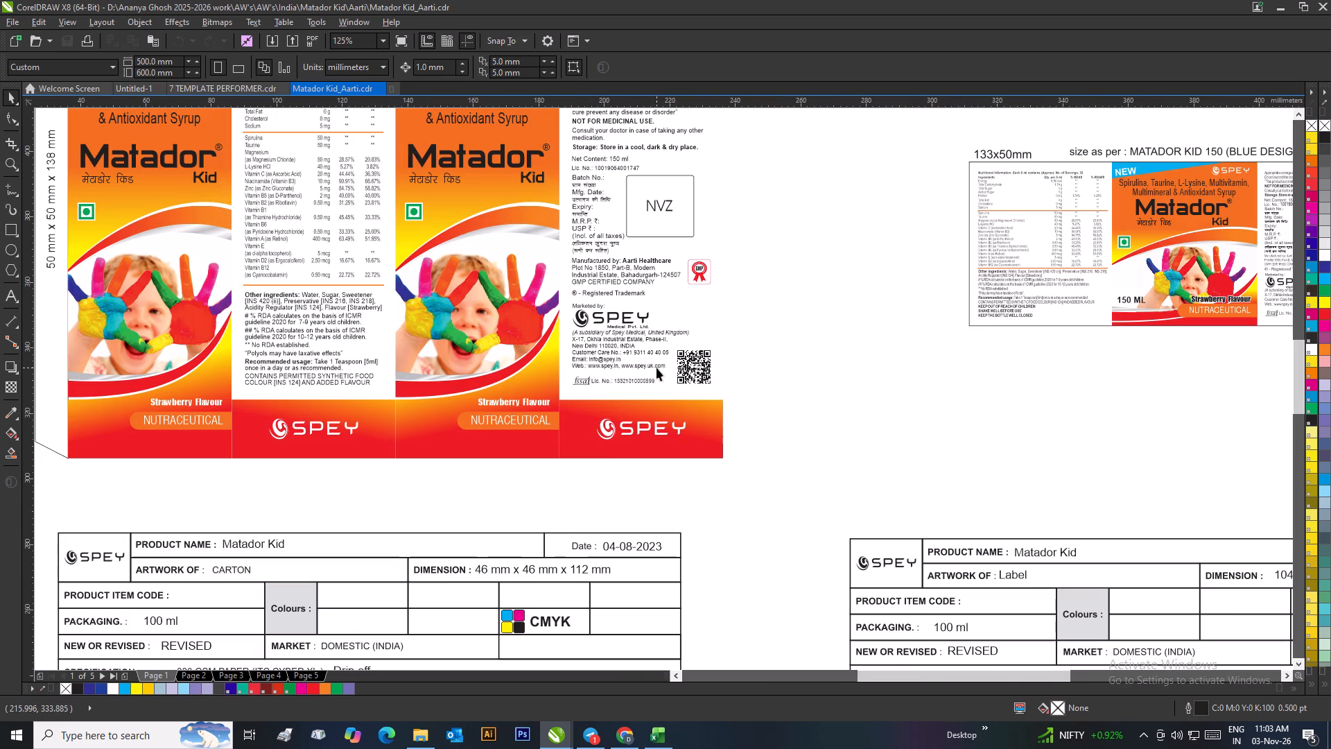
scroll(656, 368, down, 3)
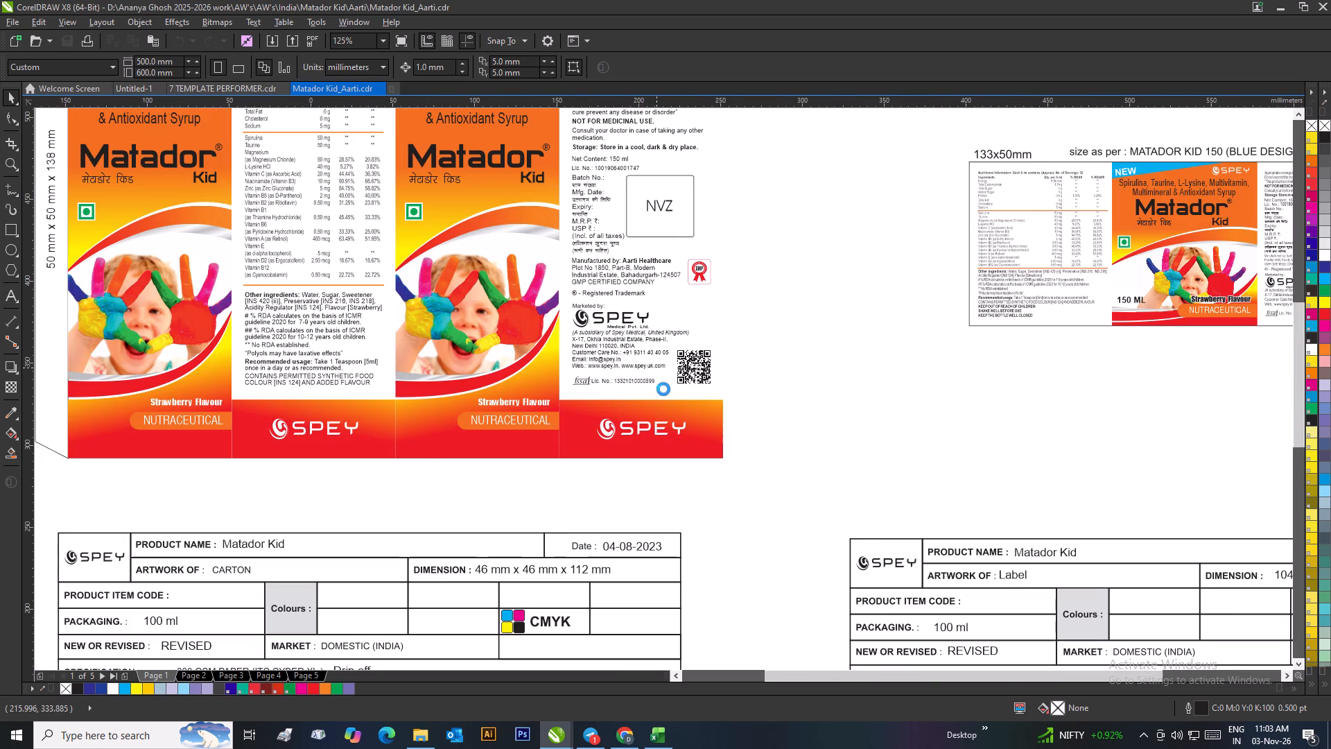
scroll(625, 579, up, 2)
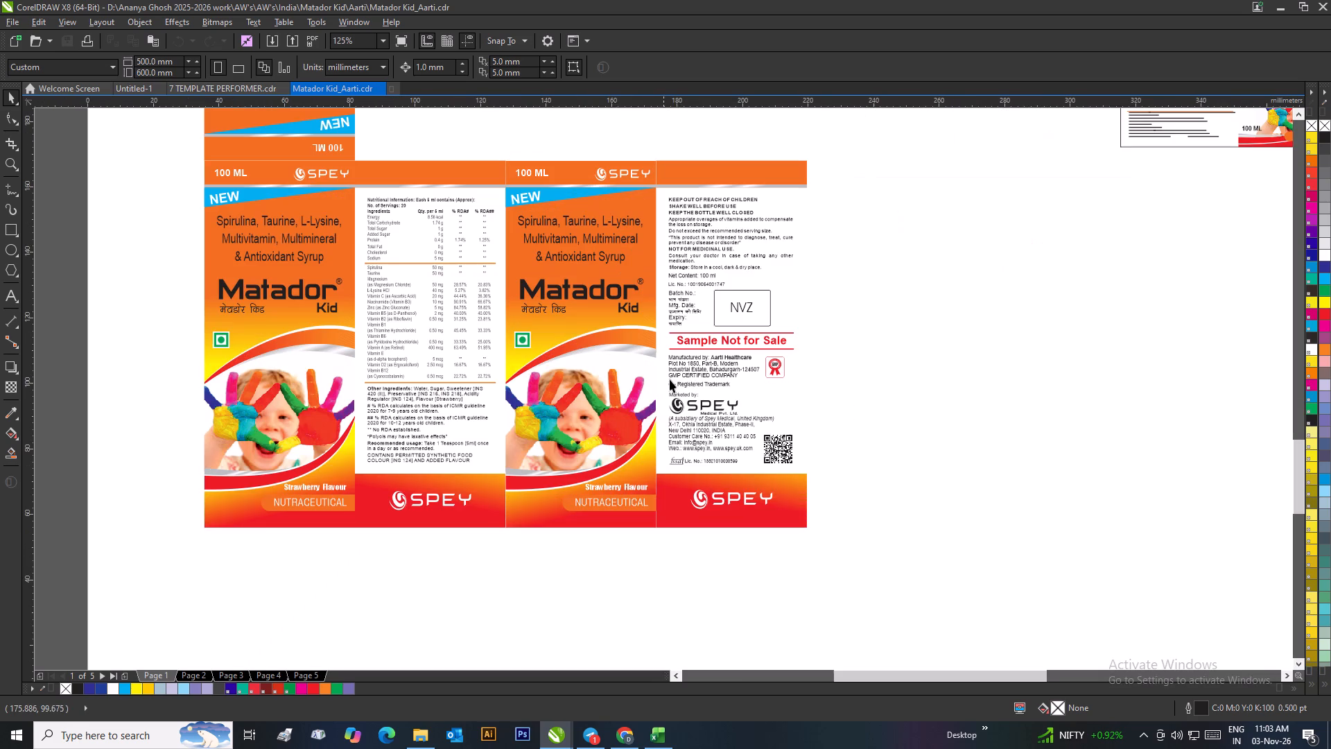
scroll(732, 356, up, 1)
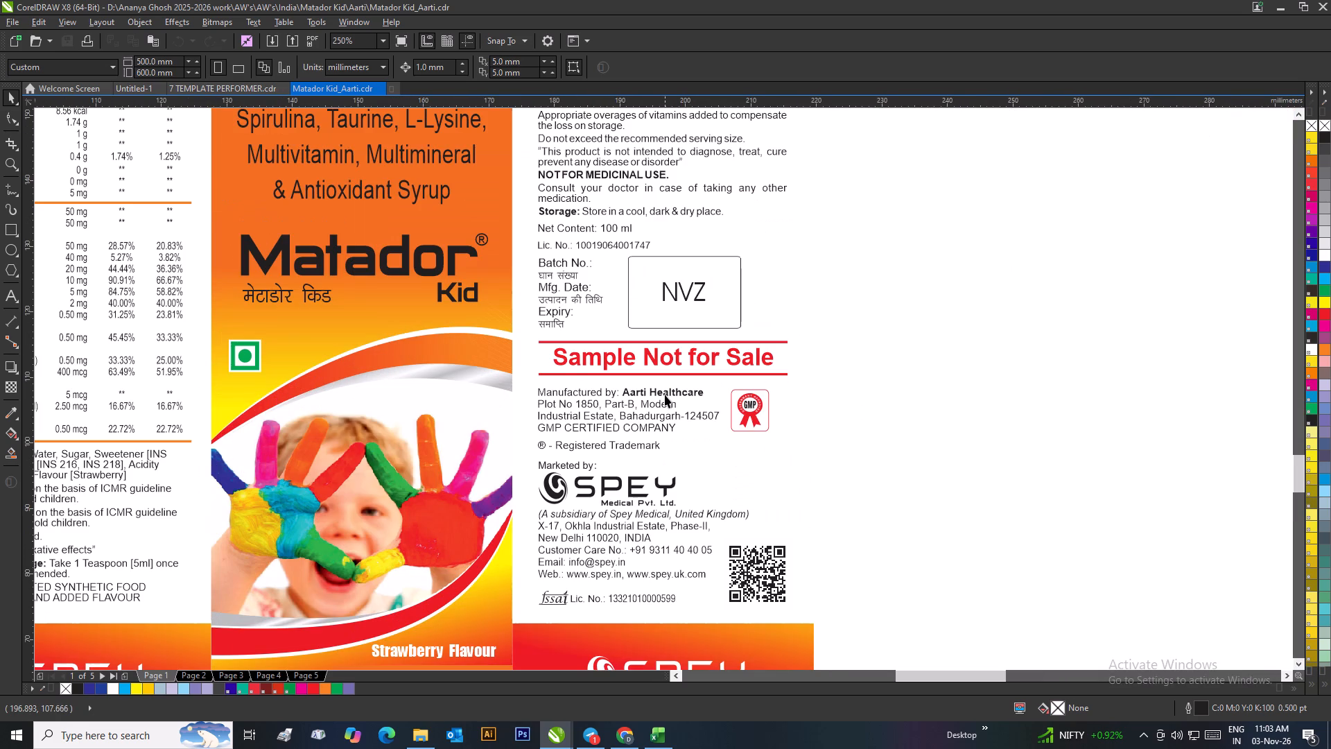
double_click(638, 392)
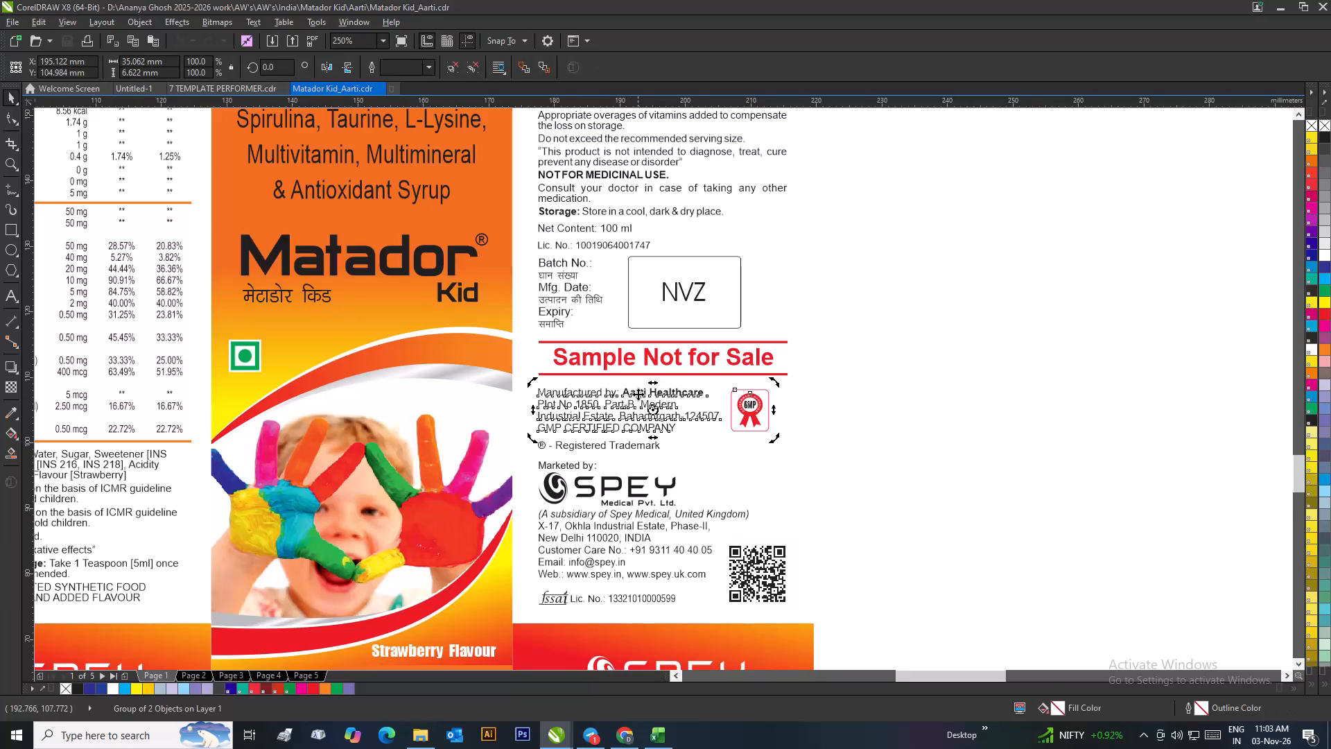
scroll(629, 404, down, 3)
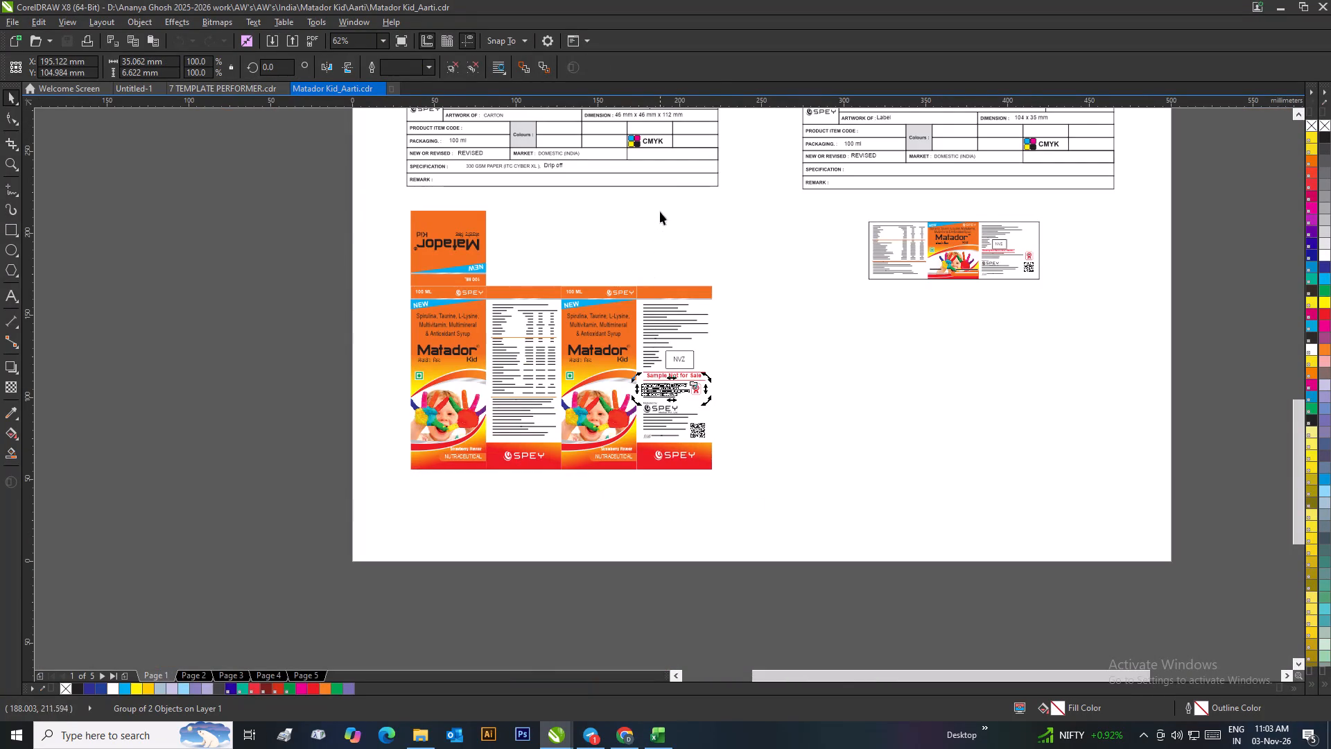
scroll(660, 204, up, 1)
scroll(653, 410, down, 2)
scroll(681, 283, up, 1)
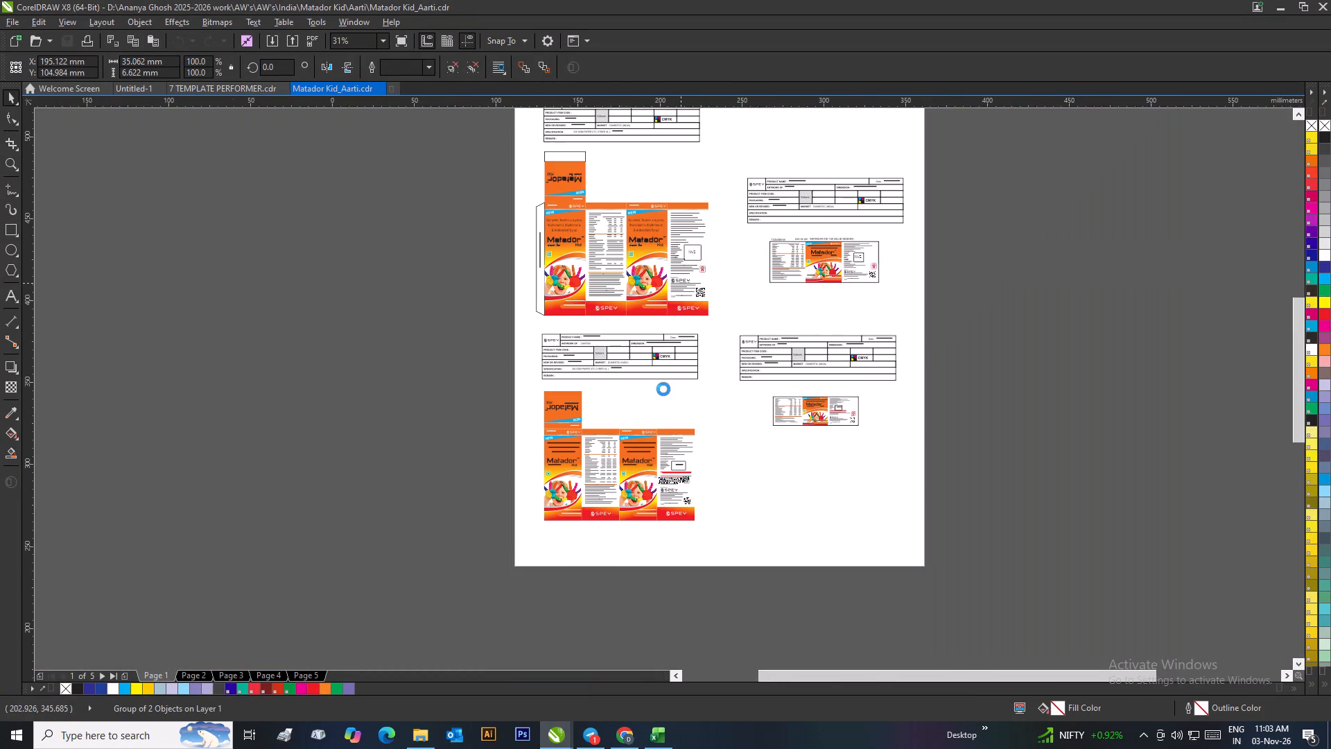
scroll(663, 389, up, 2)
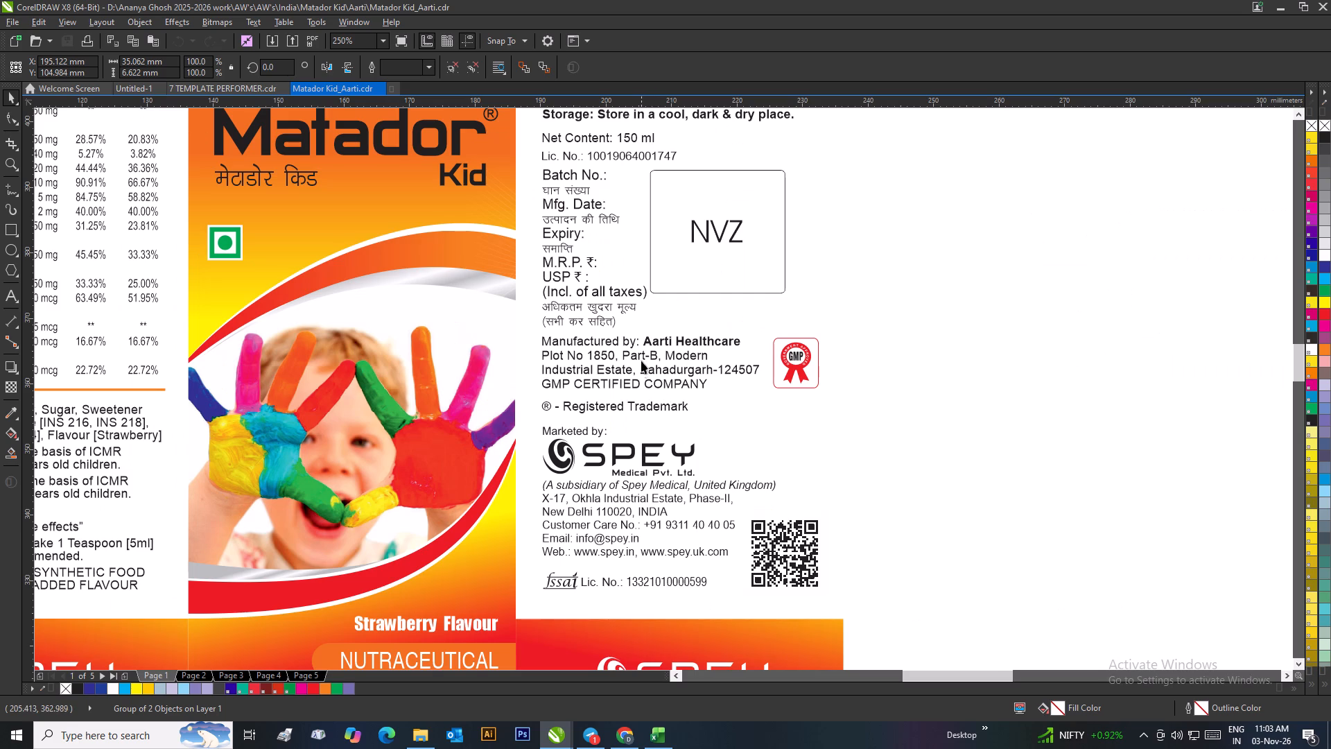
Ungroup all objects in the 150 ml carton's back-panel text and copy the complete Aarti Healthcare manufacturer address.
click(641, 356)
right_click(641, 356)
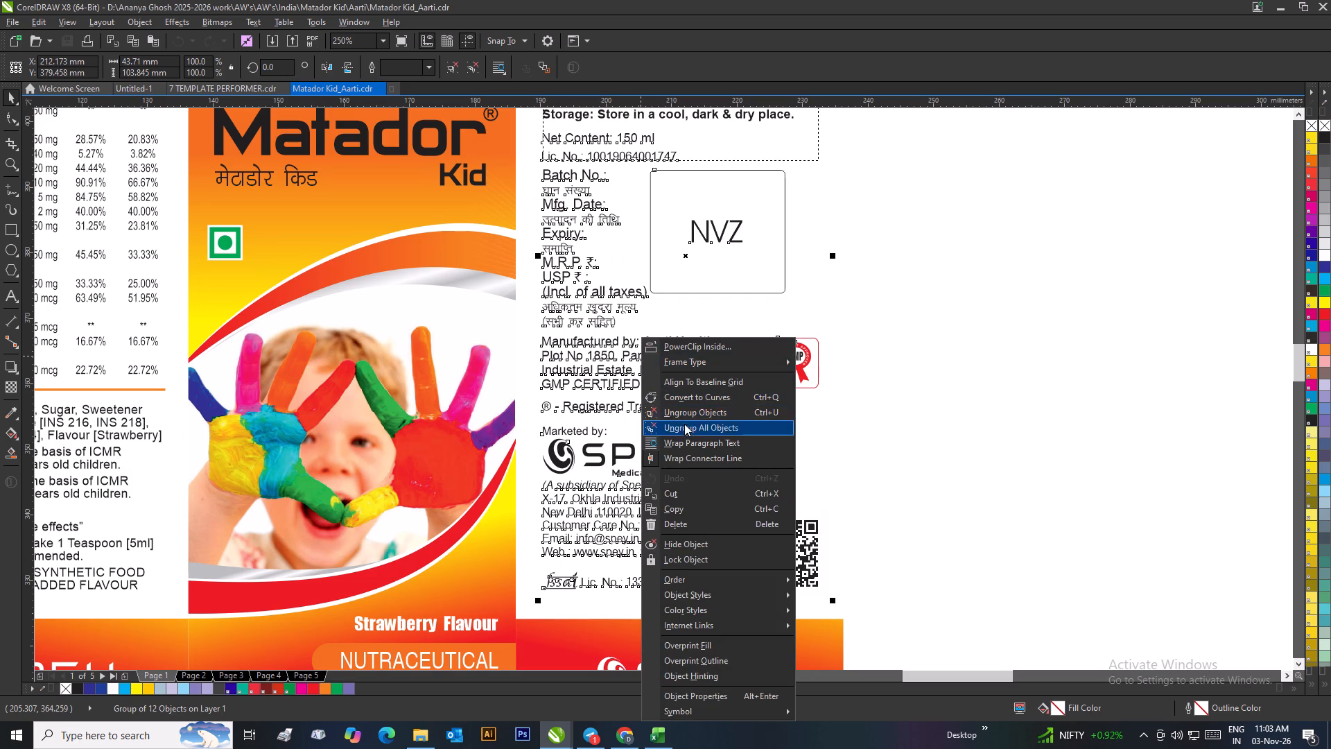
click(685, 426)
click(928, 406)
double_click(566, 342)
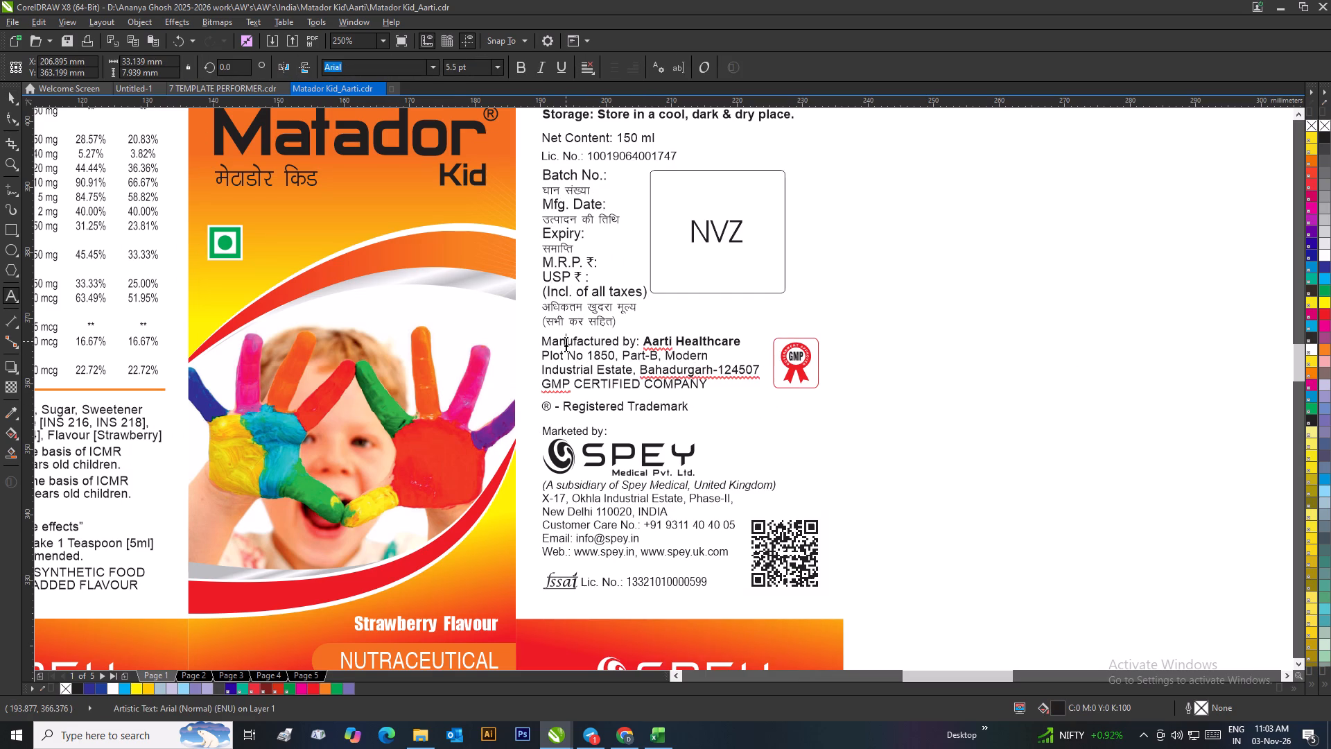
key(ctrl+a)
right_click(611, 355)
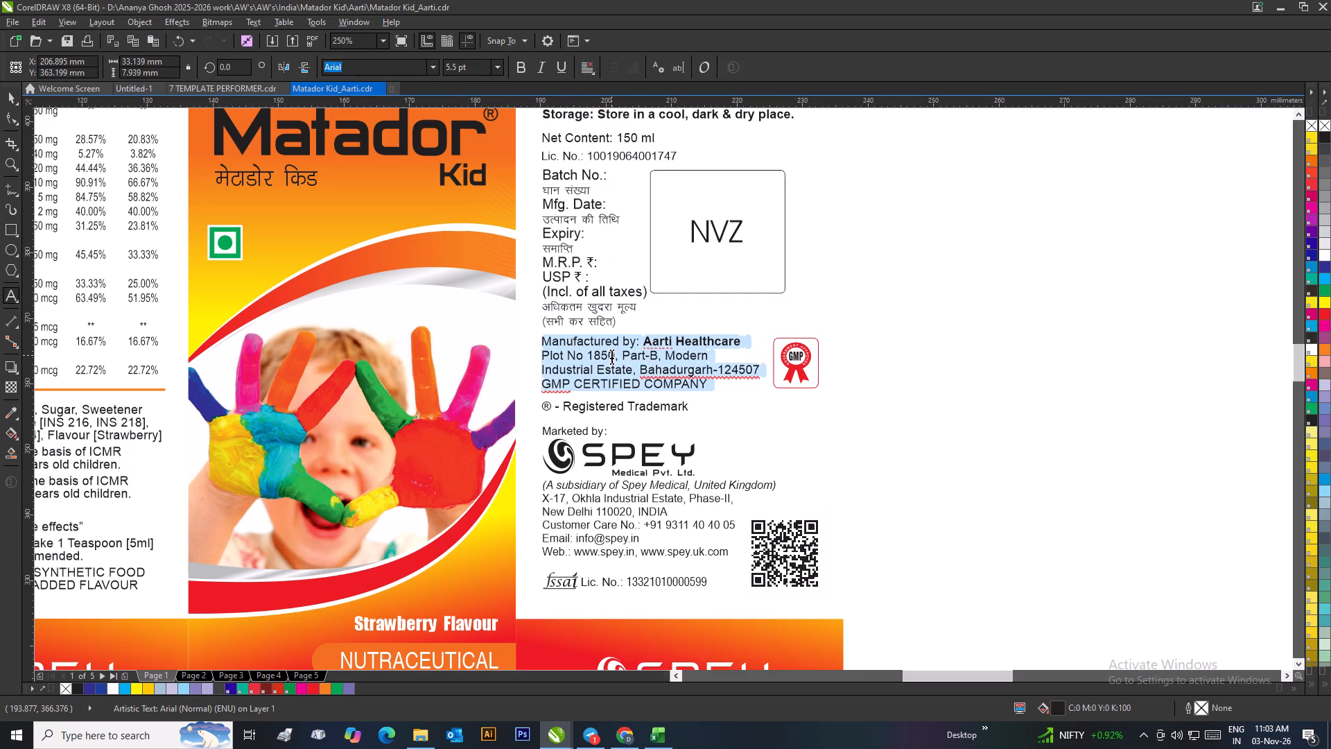
click(647, 424)
Paste the address as new text beside the 150 ml carton and join its four lines into one, separated by spaces.
click(894, 306)
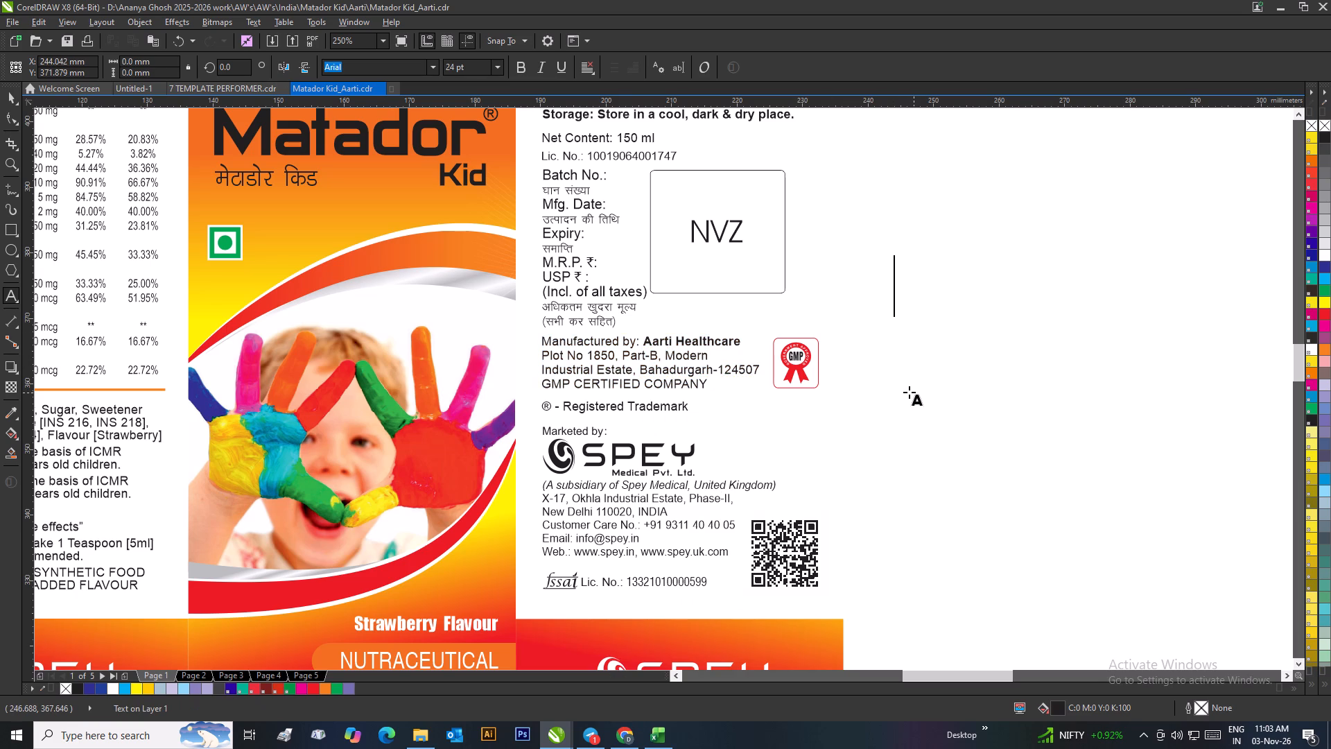
key(ctrl+v)
click(894, 344)
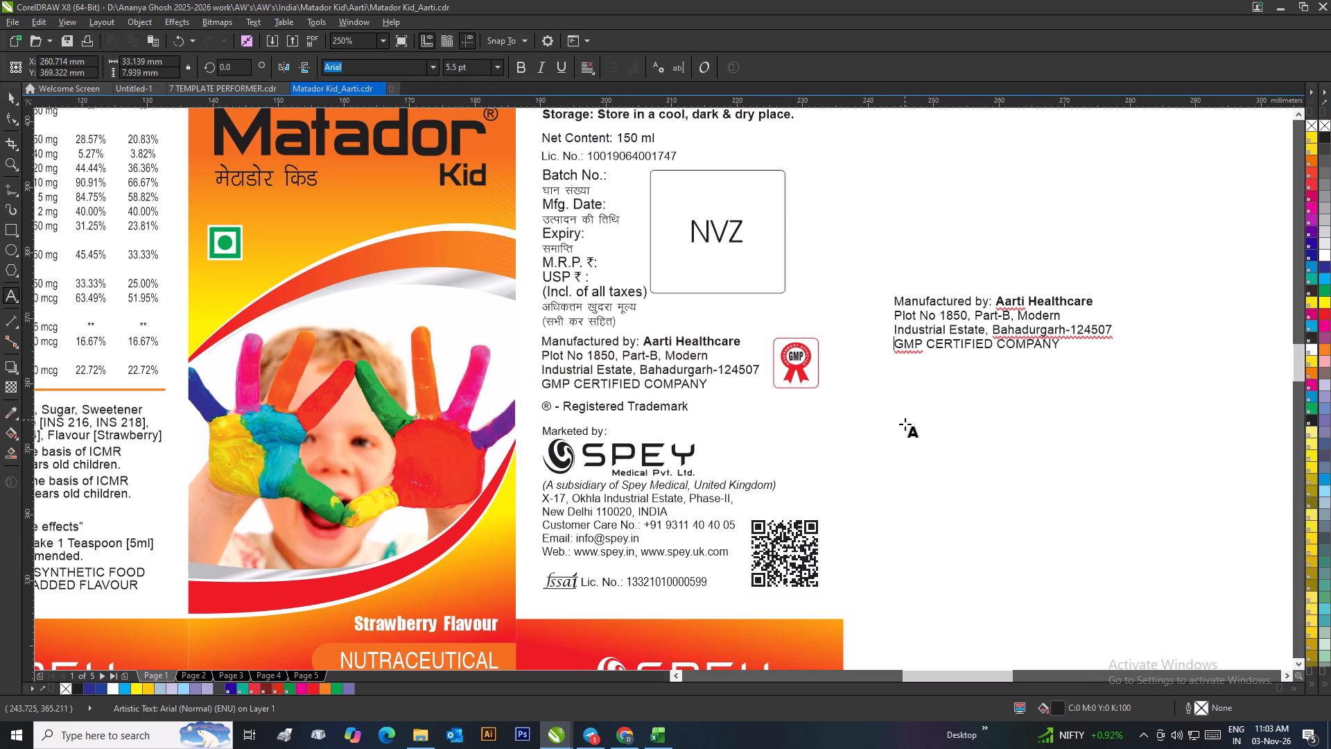
key(BackSpace)
key(space)
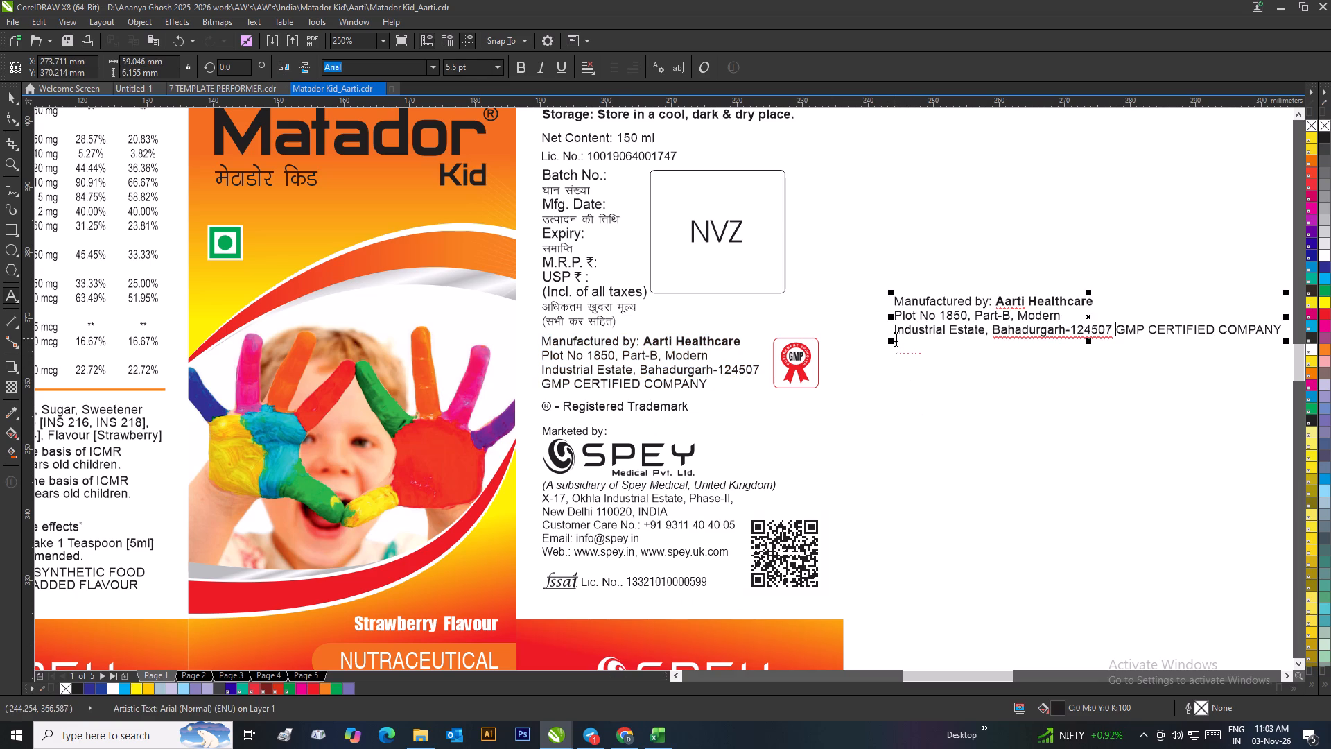
click(896, 335)
key(BackSpace)
key(space)
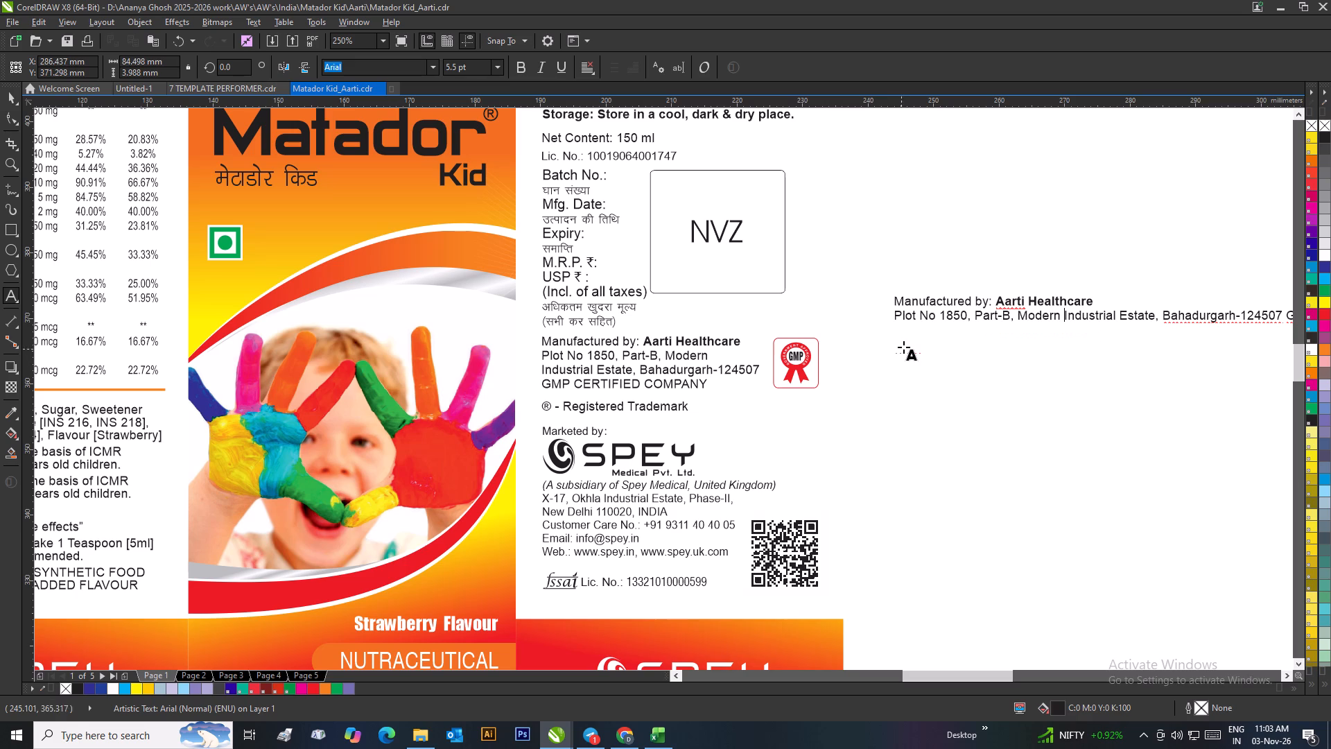
click(895, 315)
key(BackSpace)
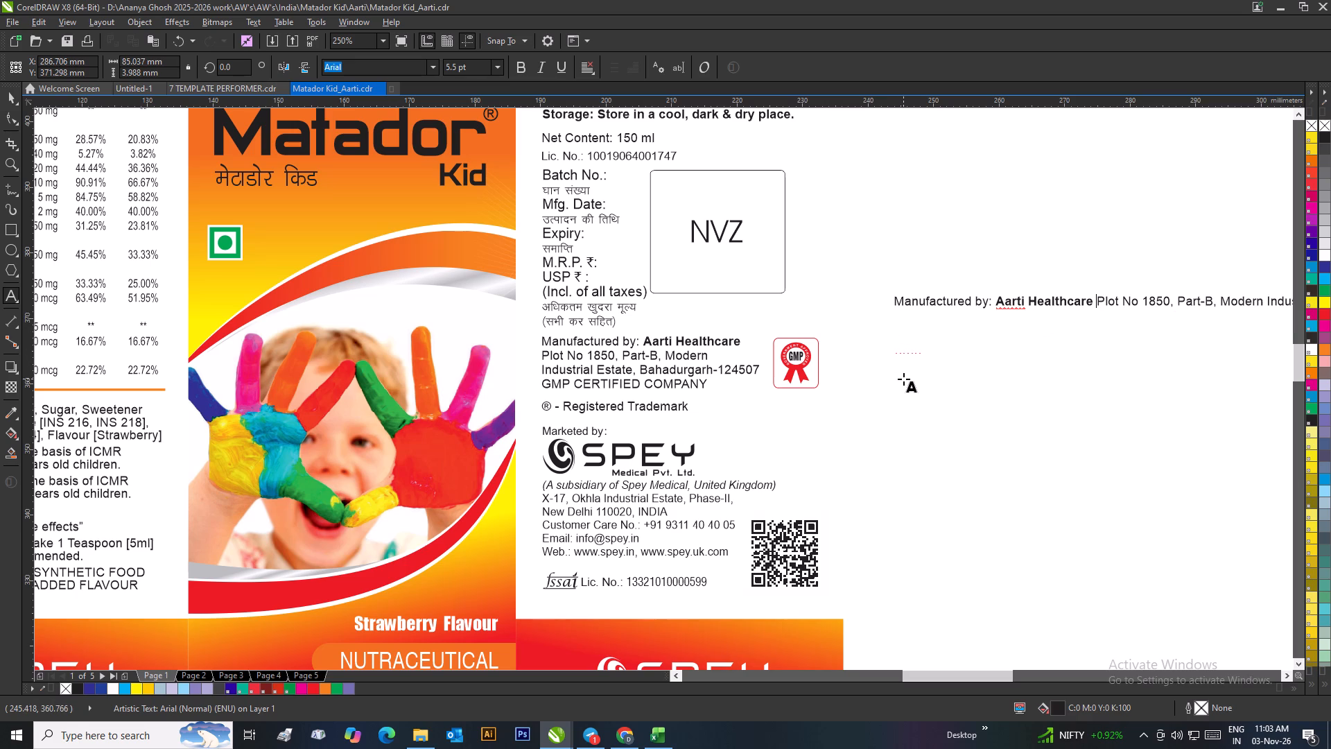
Copy the one-line Aarti Healthcare address and paste it into Mnfr ADD cell E18 for MATADOR-KID SYP in the Excel workbook.
click(966, 301)
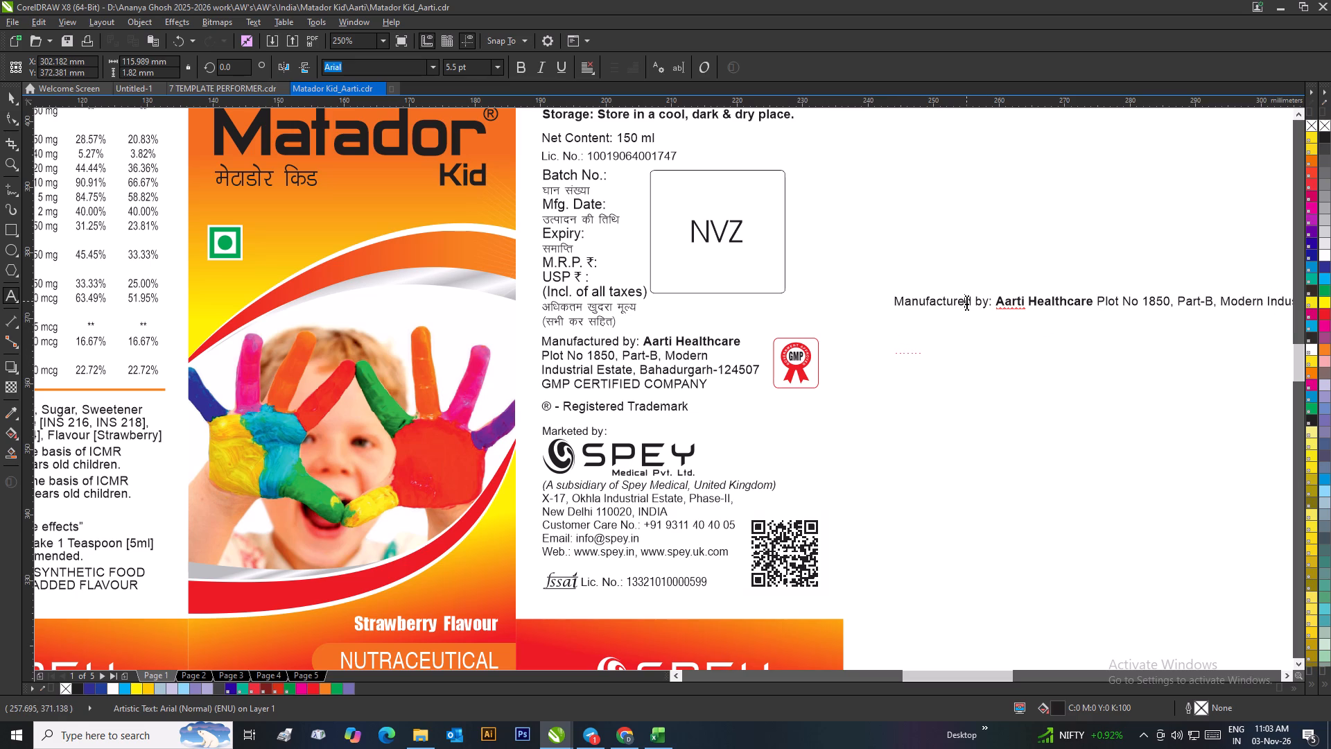
key(ctrl+a)
right_click(966, 301)
click(1007, 374)
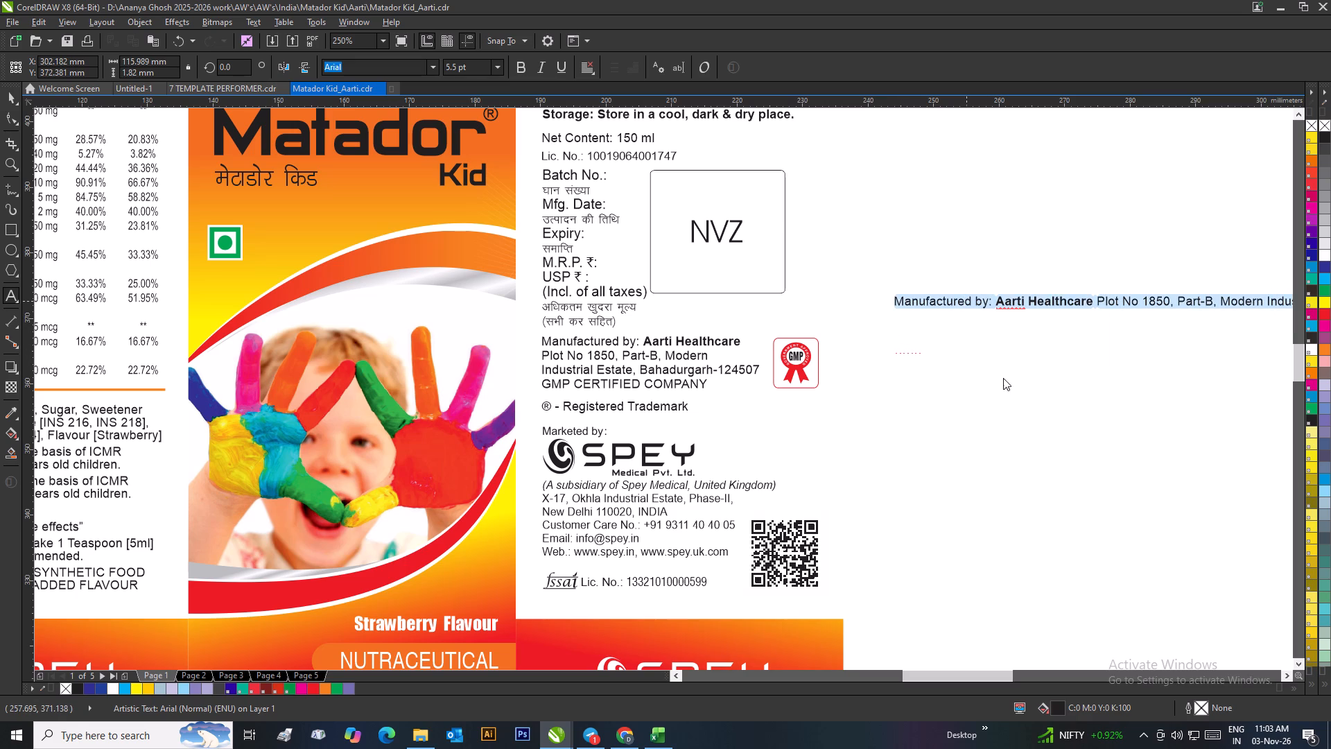
click(661, 739)
click(317, 381)
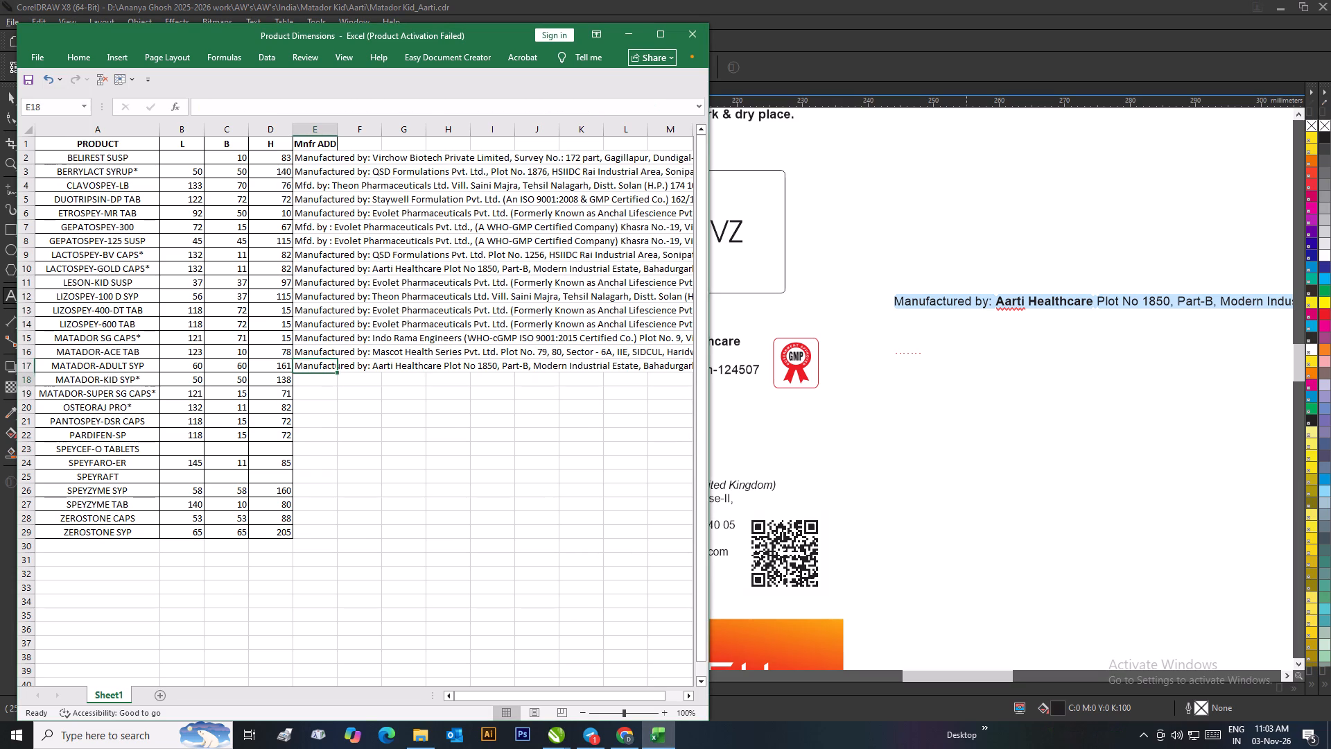
key(ctrl+v)
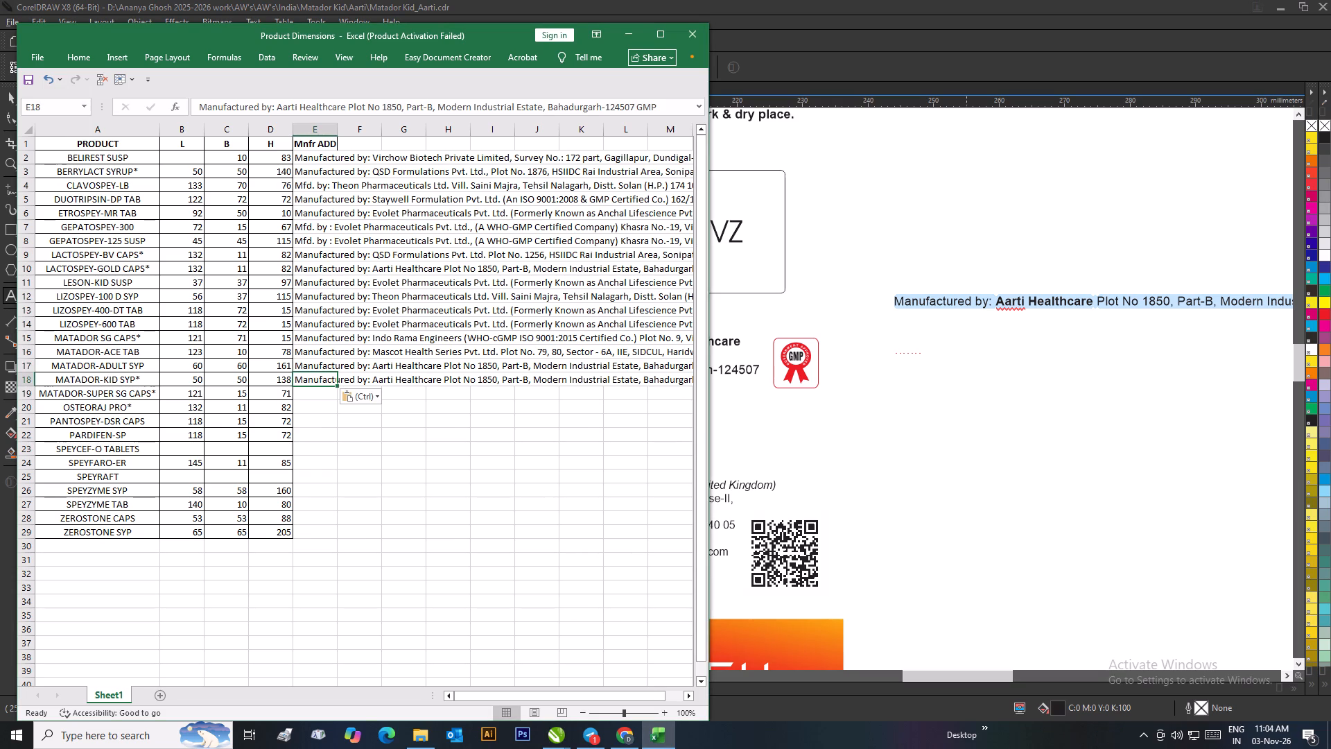
Switch back to CorelDRAW and close the Matador Kid_Aarti drawing without saving changes.
click(557, 737)
click(730, 673)
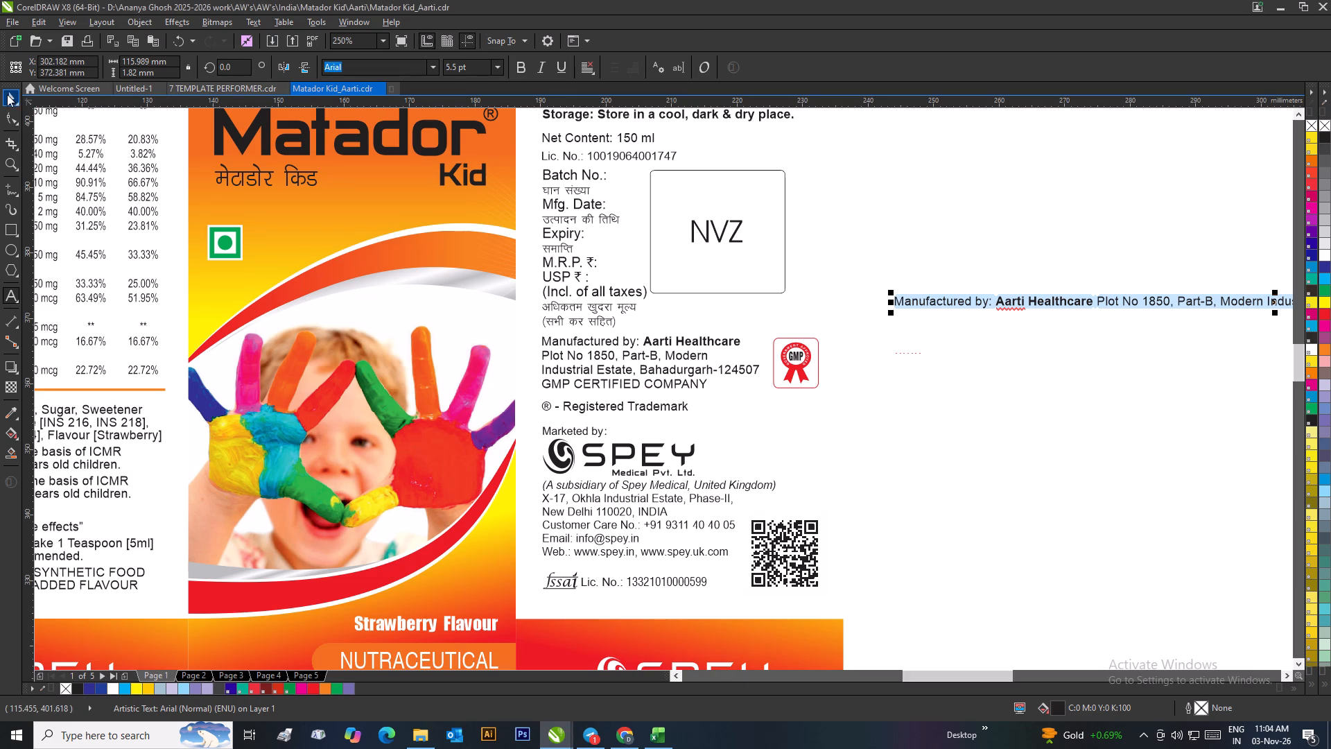
click(6, 93)
click(378, 87)
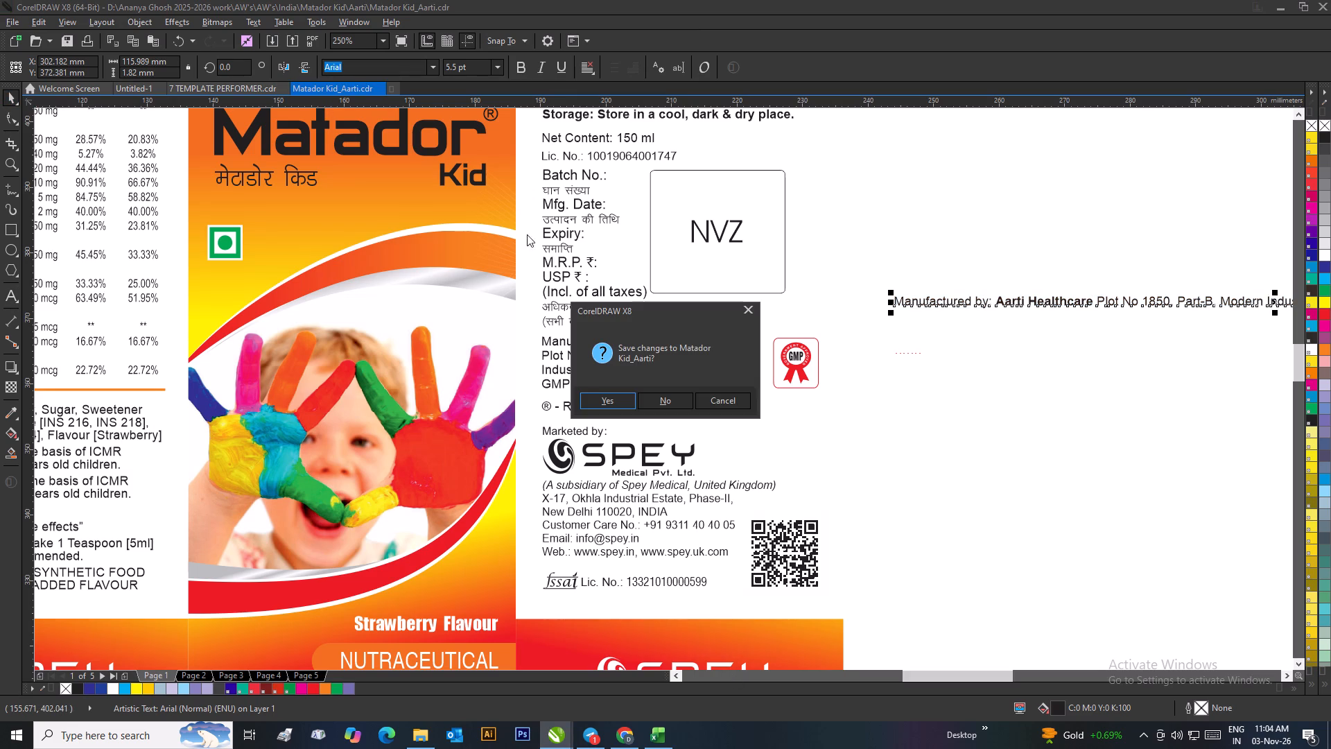
click(657, 394)
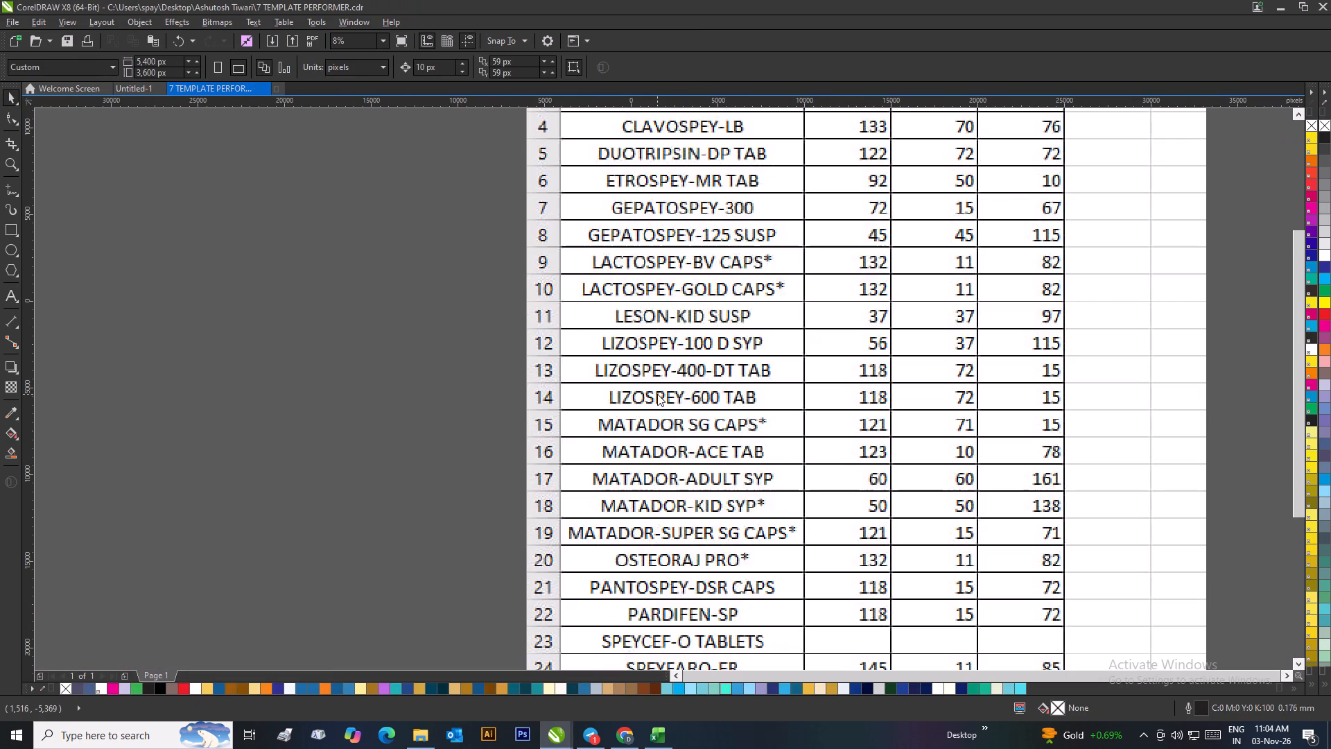
Open the Matador Super capsules drawing from the India > Matador Super > Indorama folder.
key(ctrl+o)
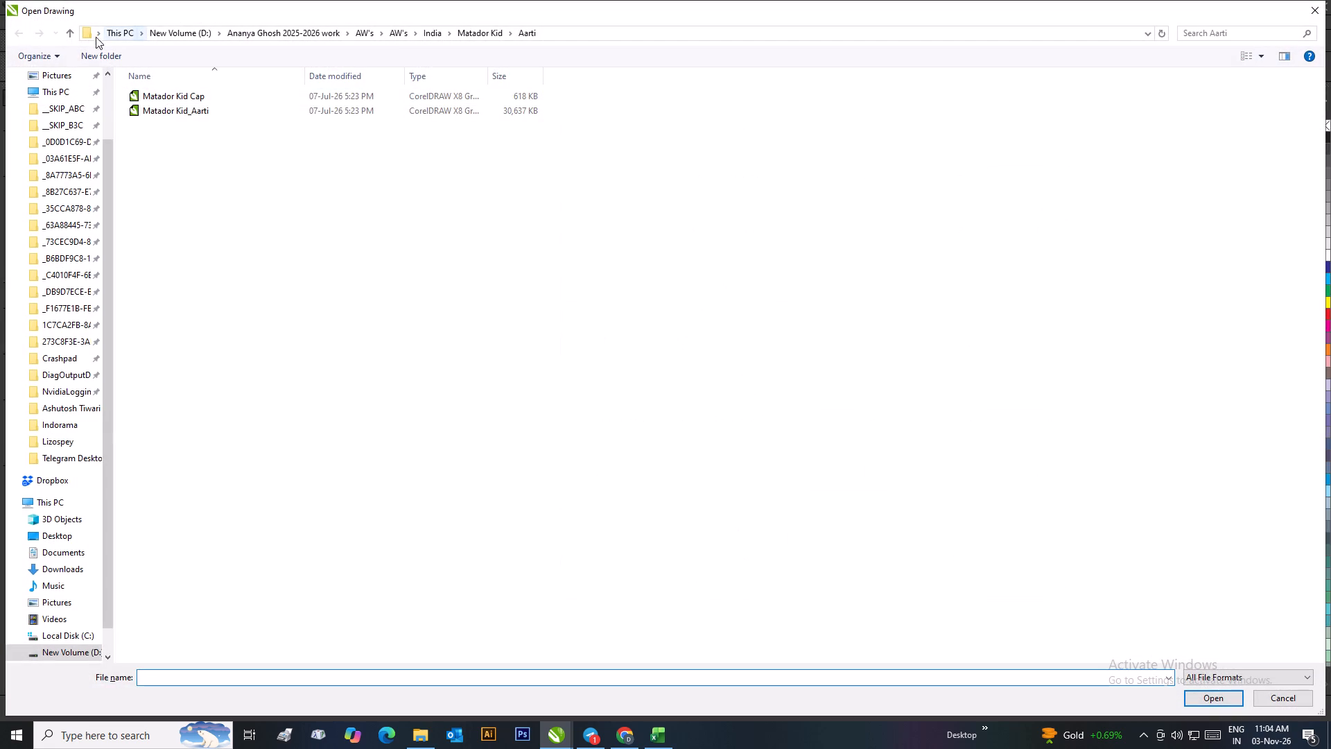
click(68, 32)
click(67, 32)
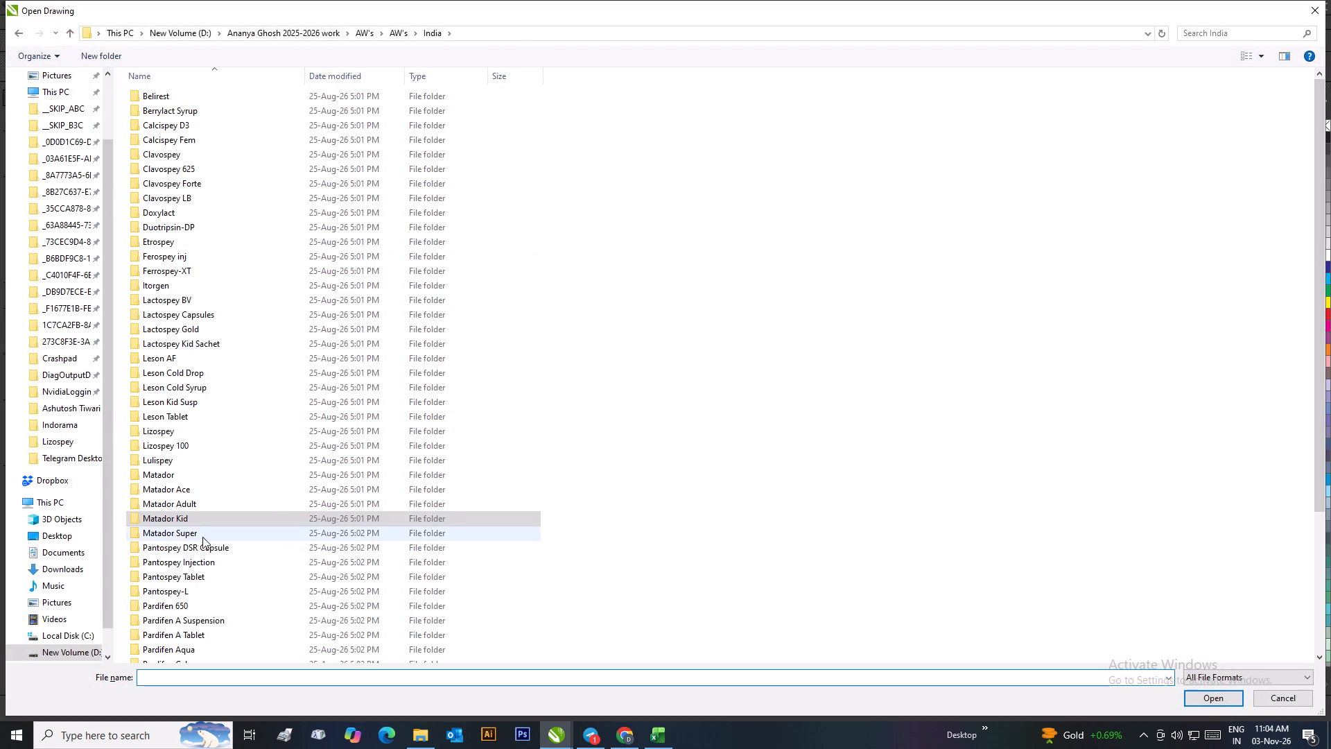
double_click(196, 534)
click(182, 114)
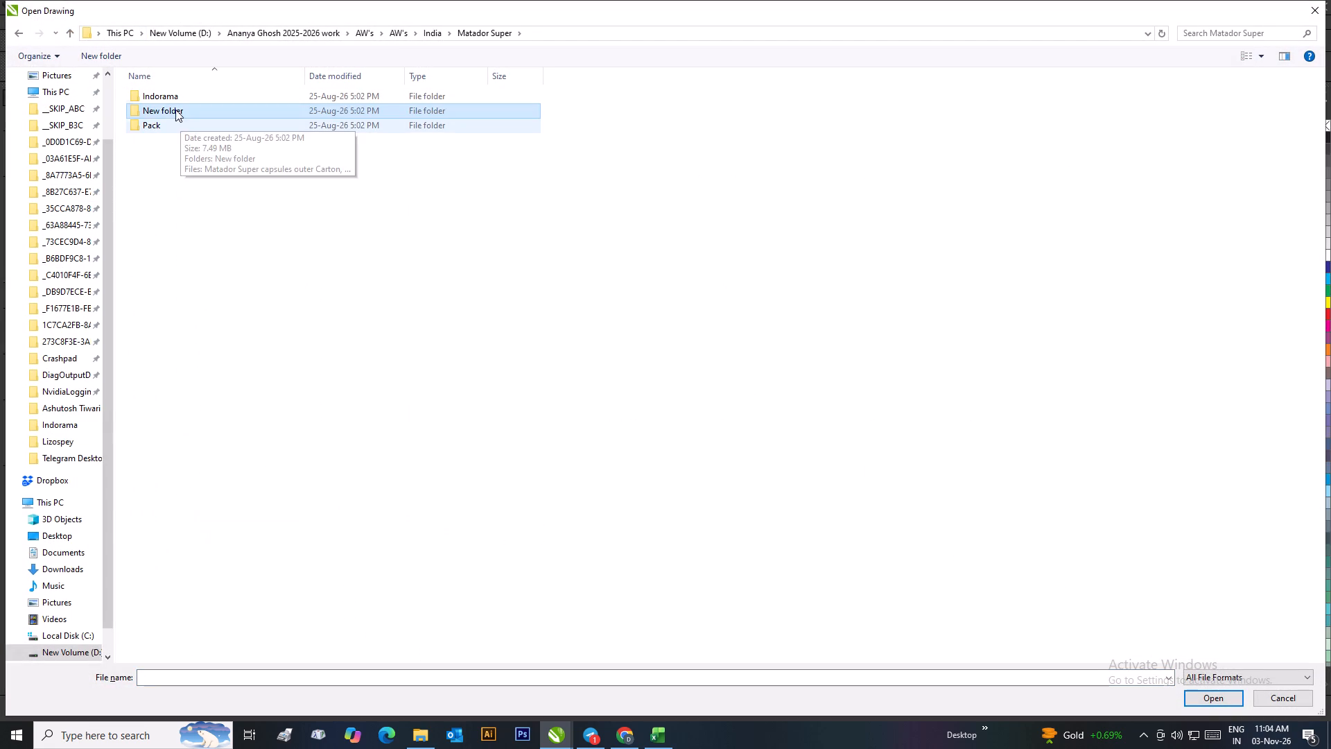
double_click(175, 96)
double_click(176, 95)
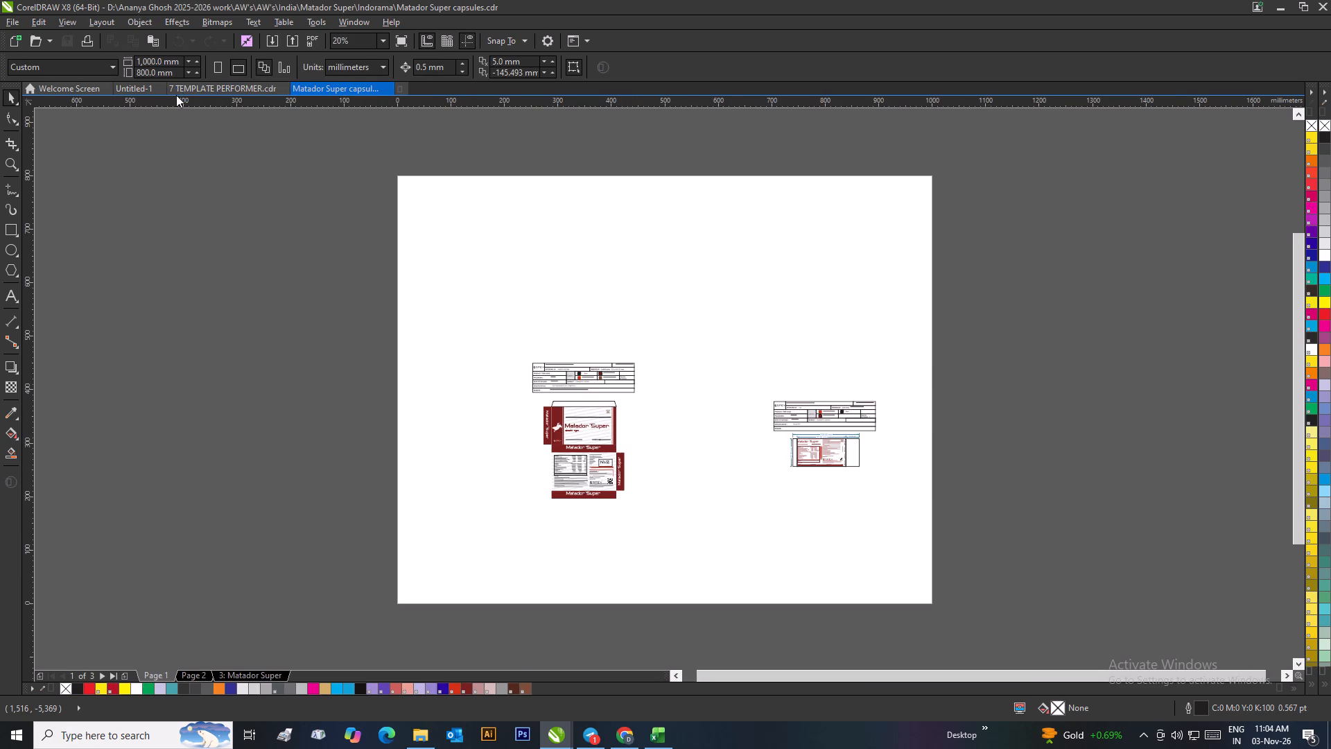
Copy the complete Indo Rama Engineers manufacturer address from the Matador Super carton's back panel.
scroll(765, 467, up, 1)
scroll(364, 413, up, 2)
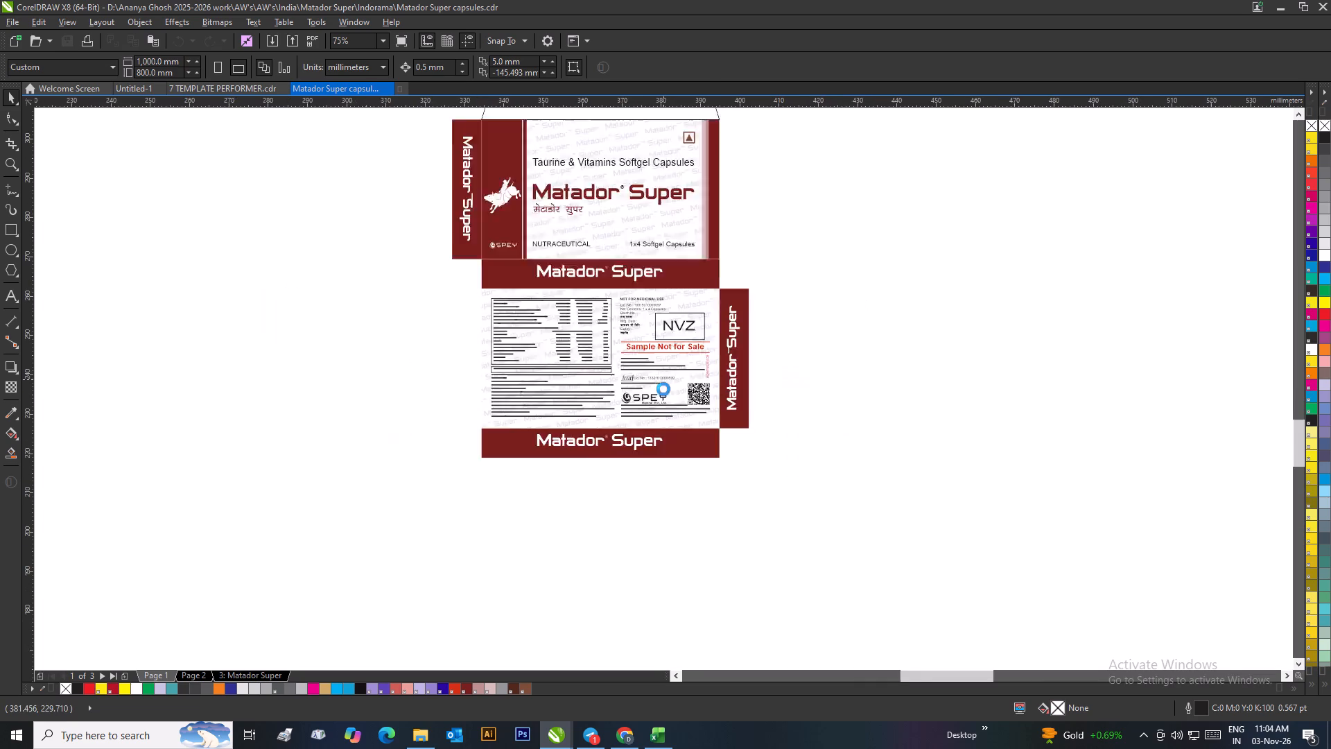
scroll(636, 377, up, 1)
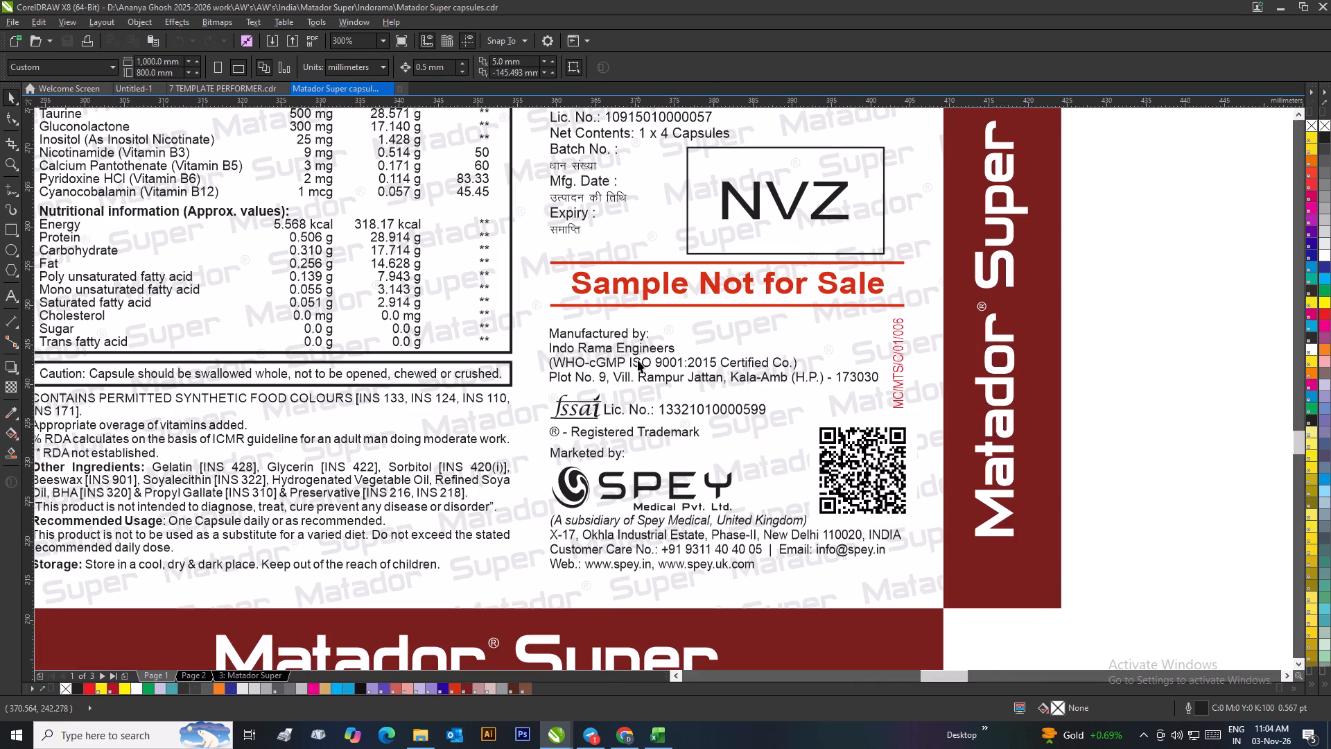
double_click(638, 350)
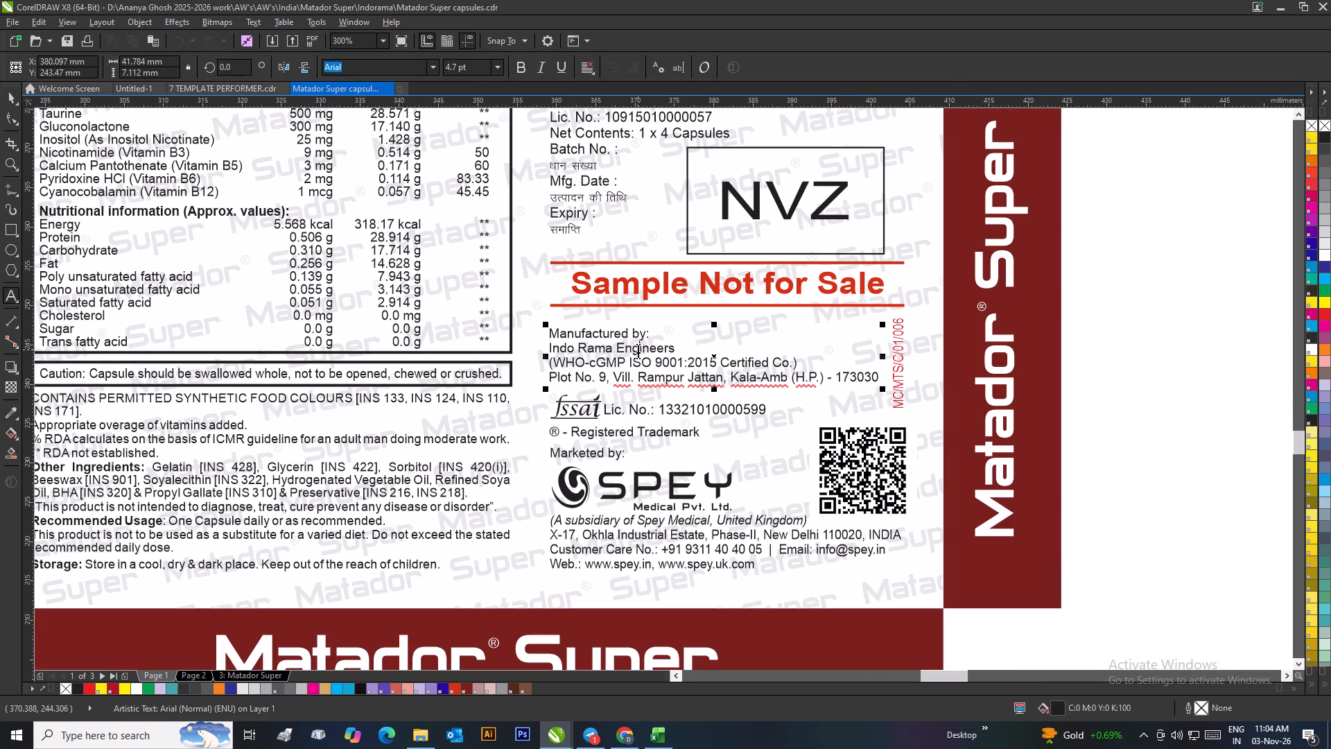
key(ctrl+a)
right_click(638, 349)
click(678, 417)
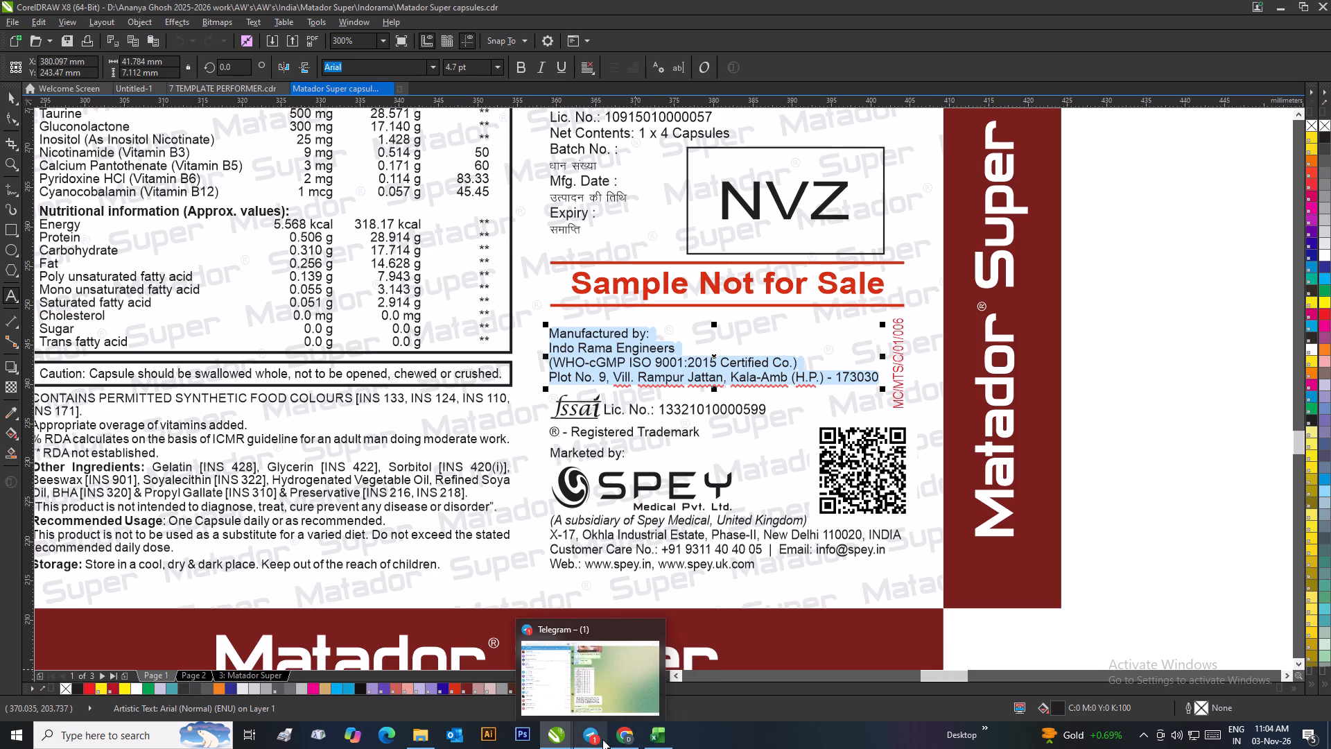
Paste the address as new text beside the Matador Super carton and join its four lines into one, separated by spaces.
click(1114, 261)
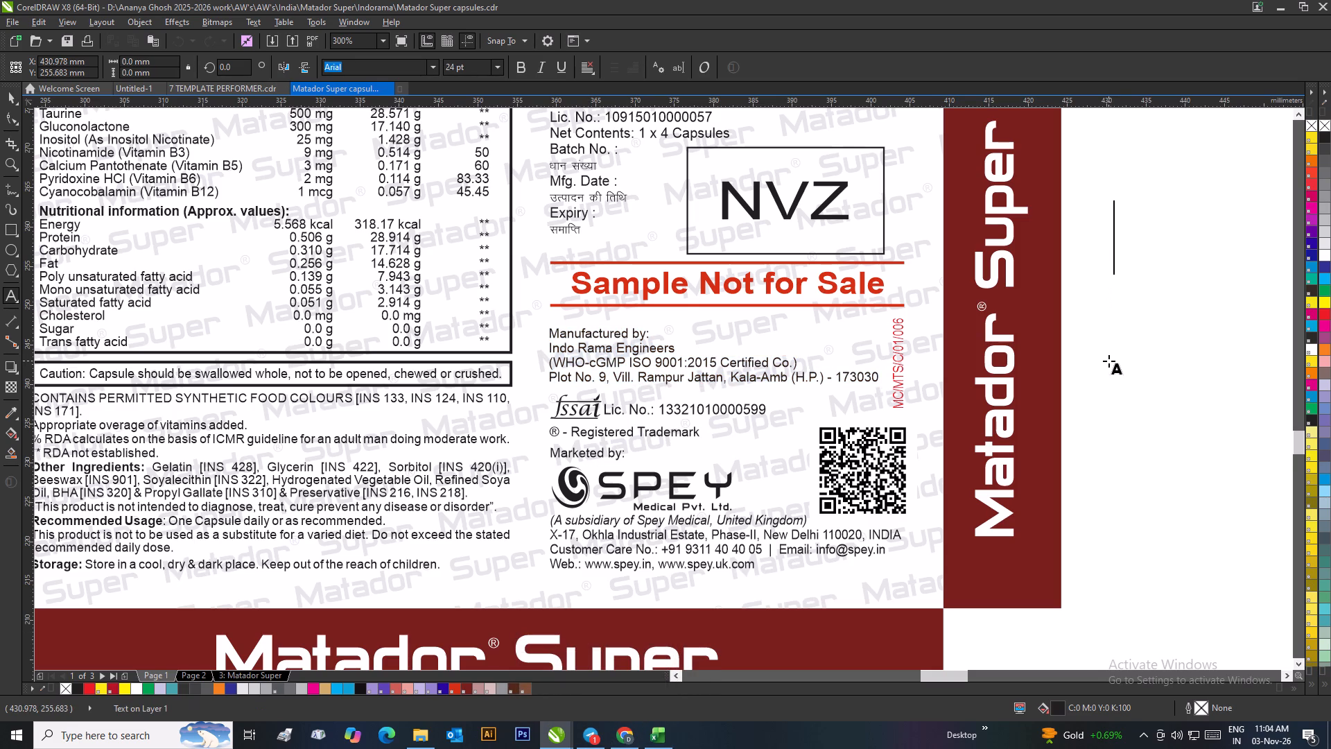
key(ctrl+v)
scroll(1142, 345, down, 1)
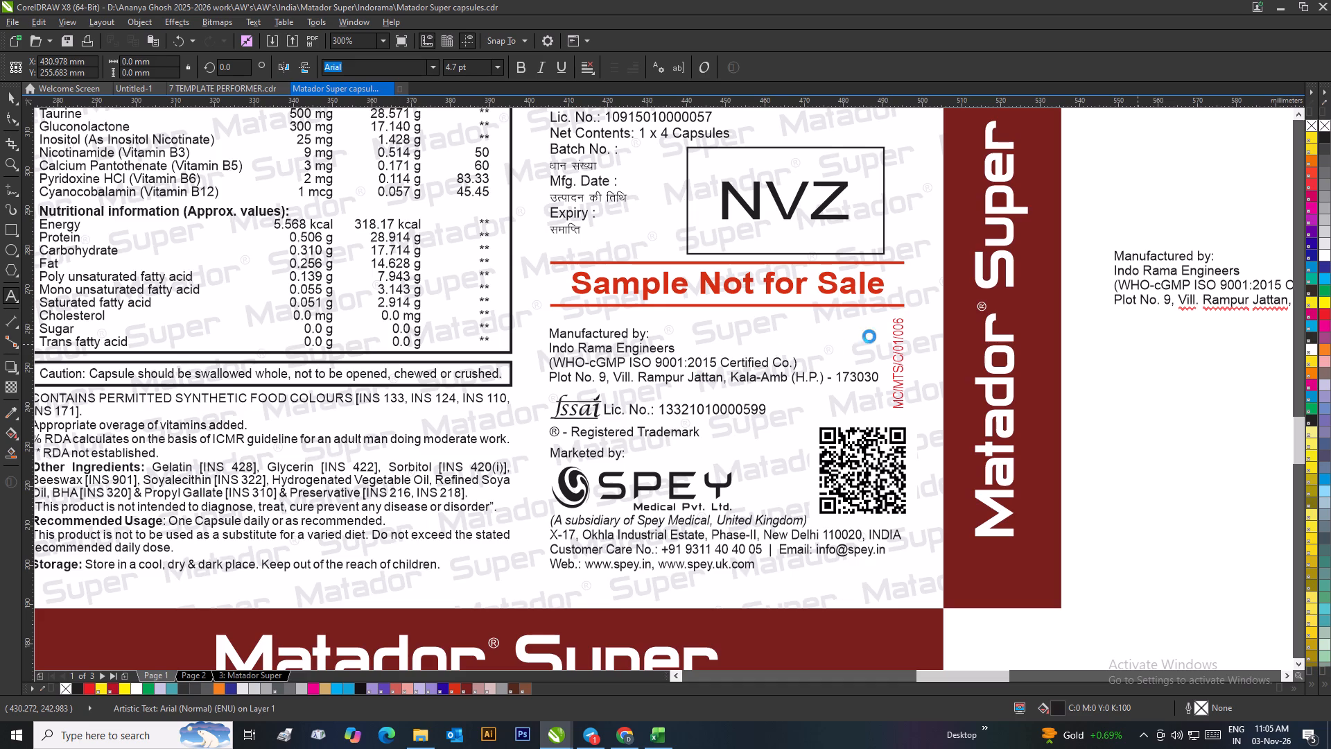
scroll(760, 343, up, 3)
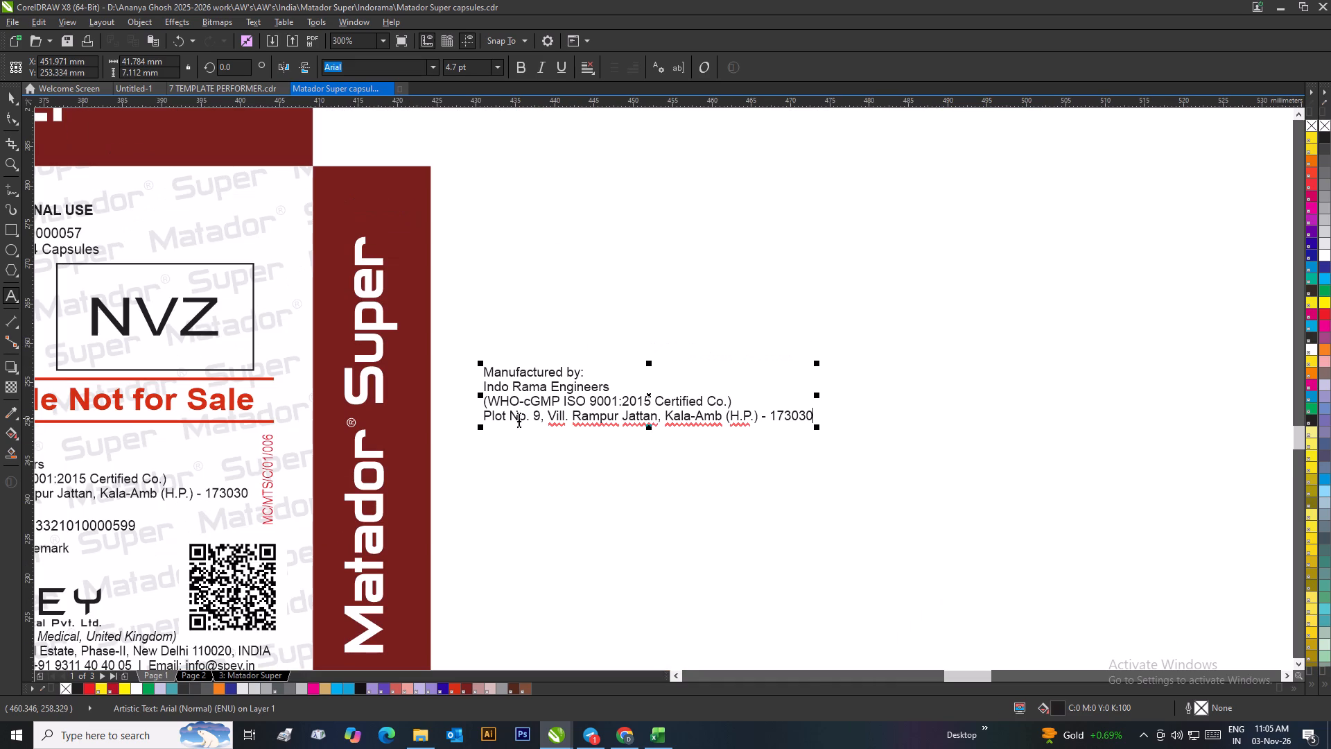
click(483, 418)
key(BackSpace)
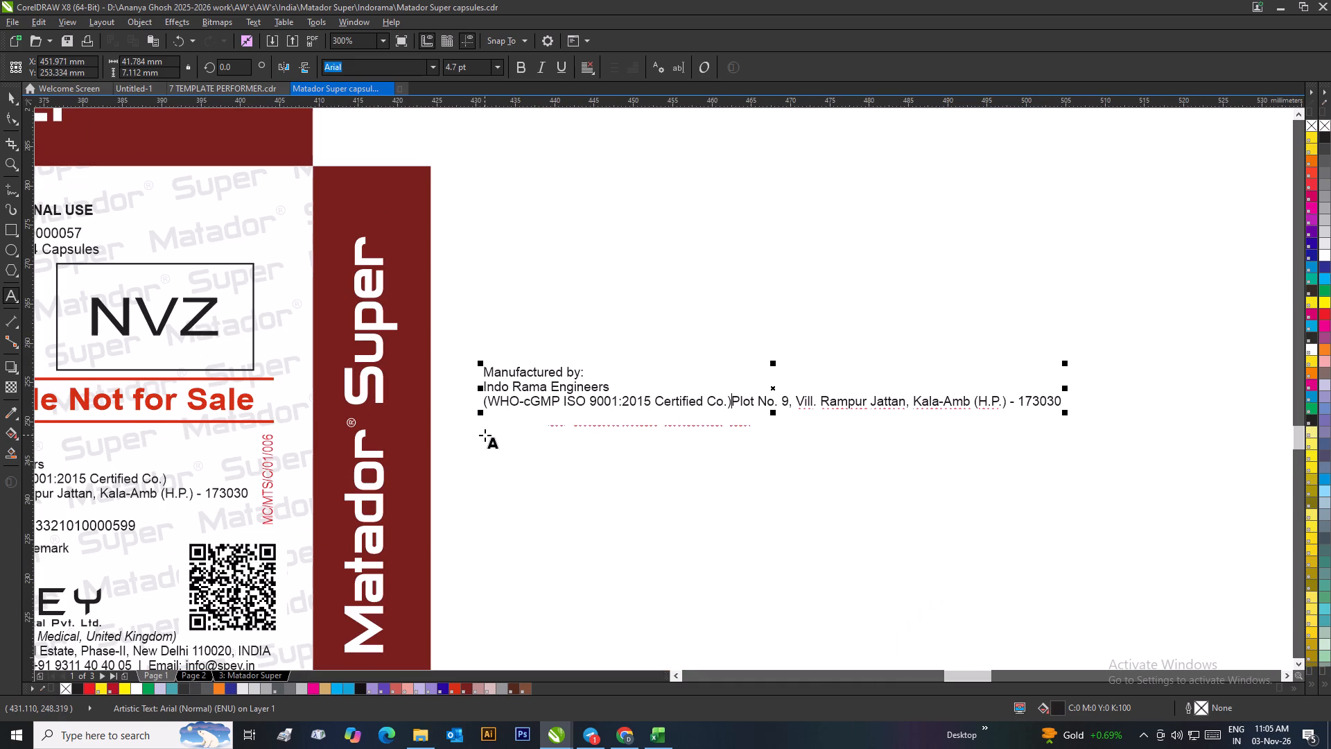
key(space)
click(487, 407)
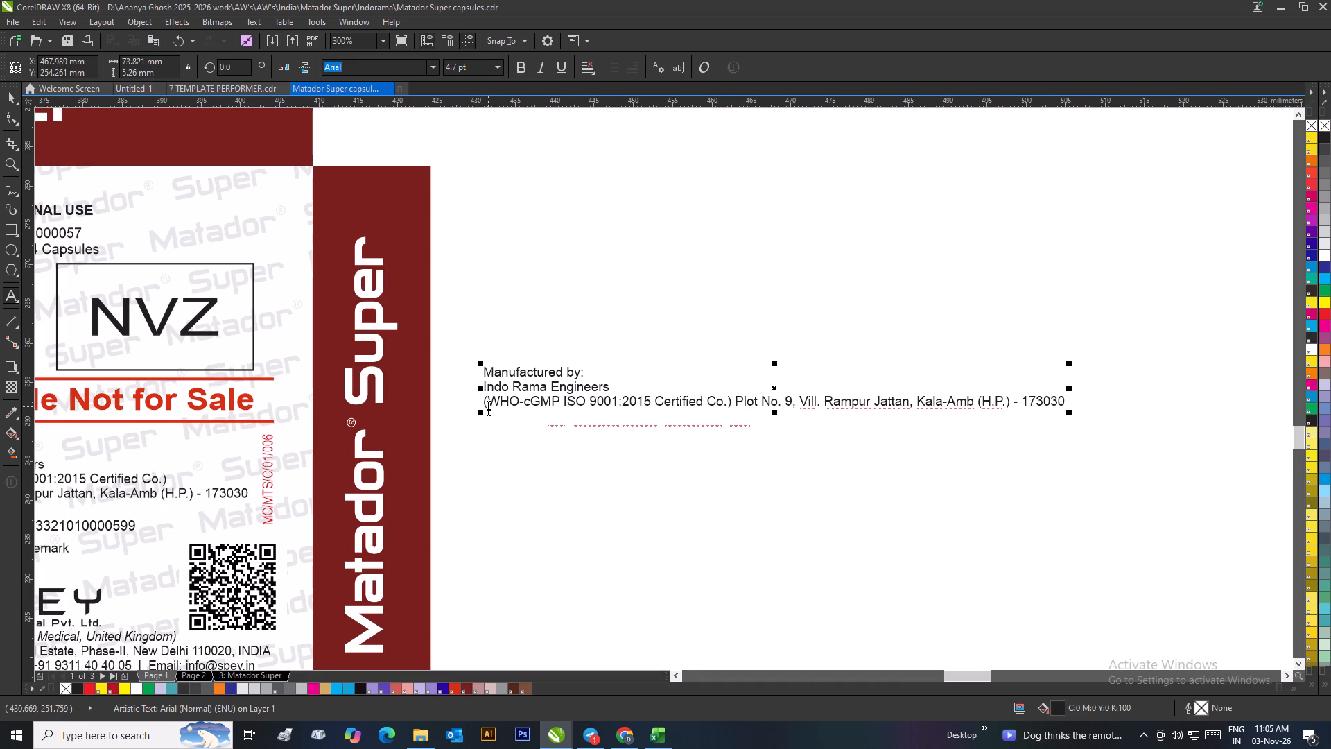
key(Left)
key(BackSpace)
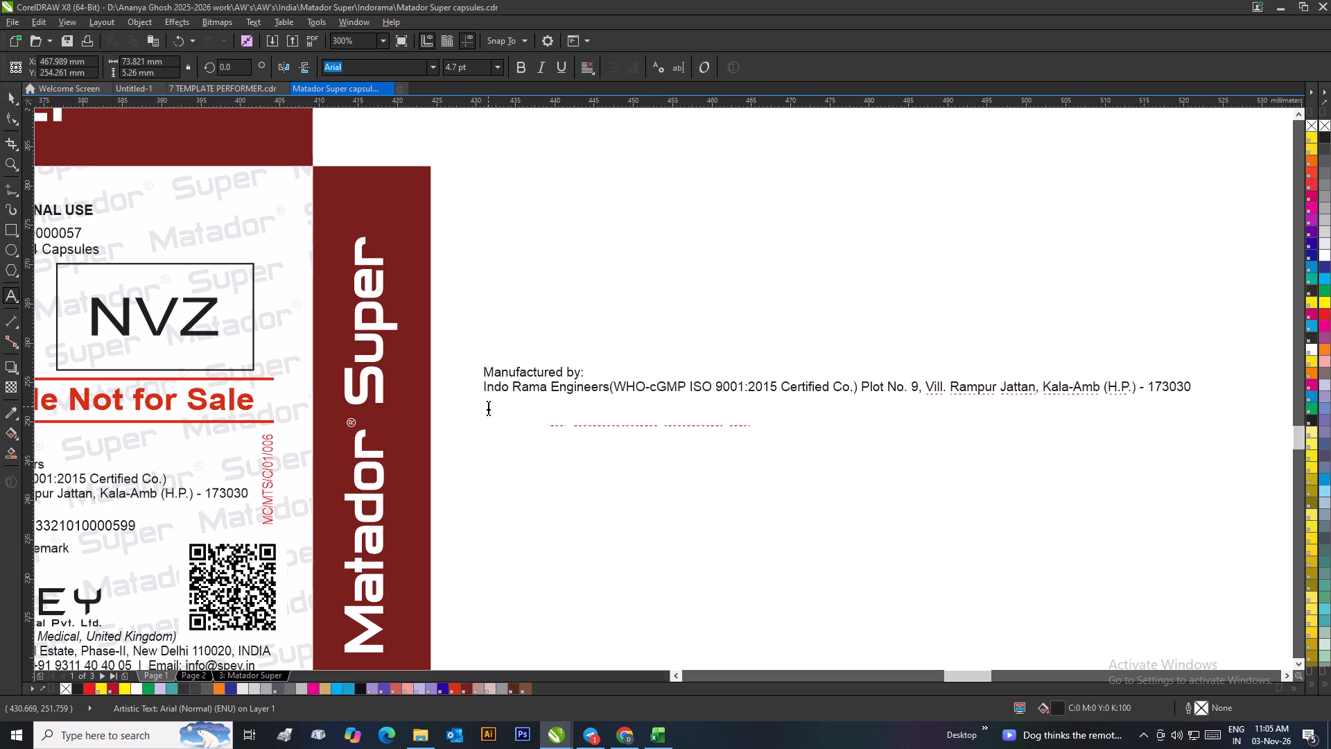
key(space)
click(484, 390)
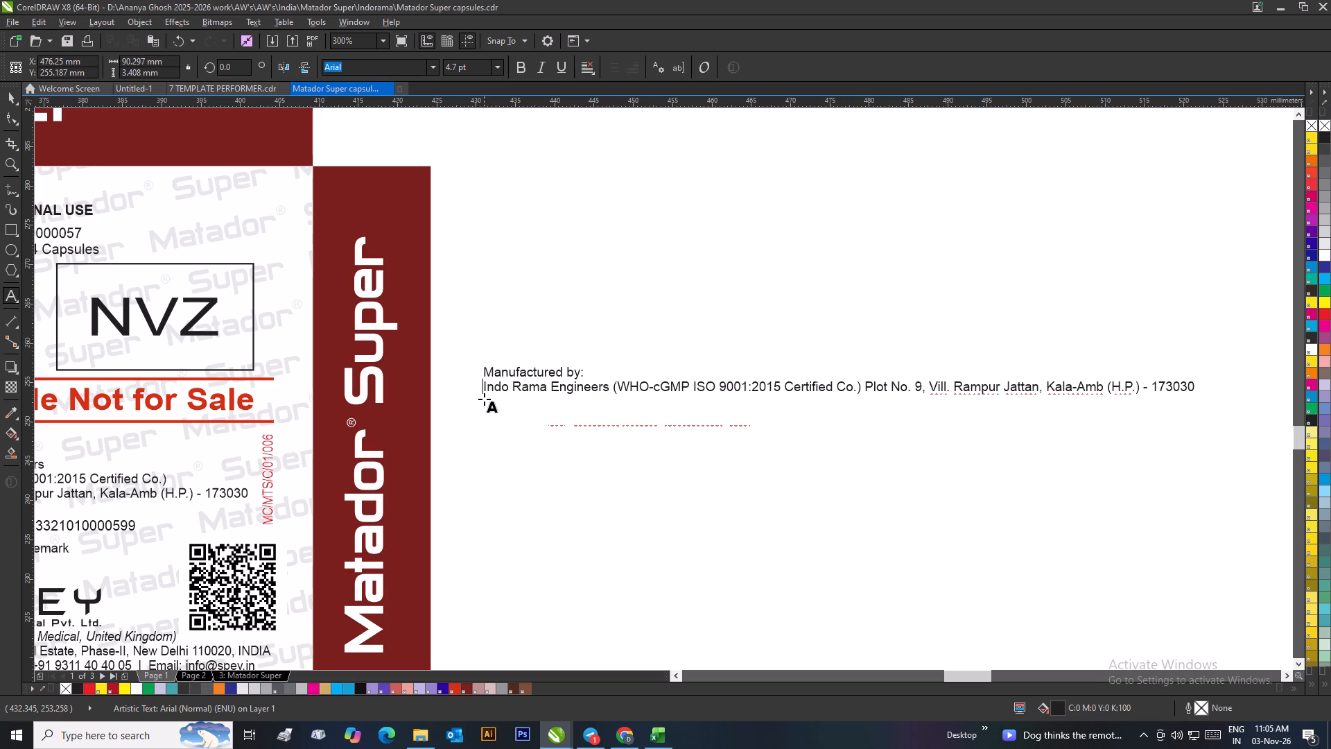
key(BackSpace)
key(space)
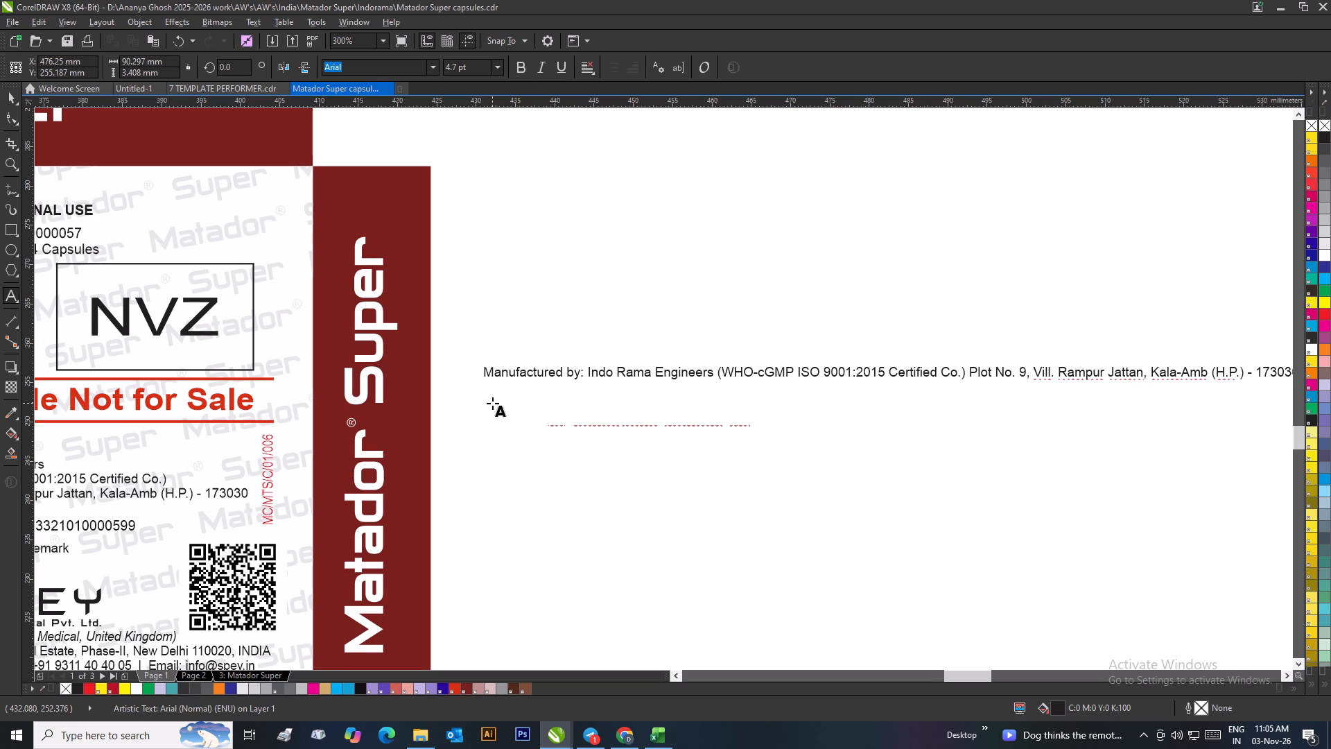
Copy the one-line Indo Rama Engineers address and paste it into Mnfr ADD cell E19 for MATADOR-SUPER SG CAPS in the Excel workbook.
key(ctrl+a)
right_click(607, 374)
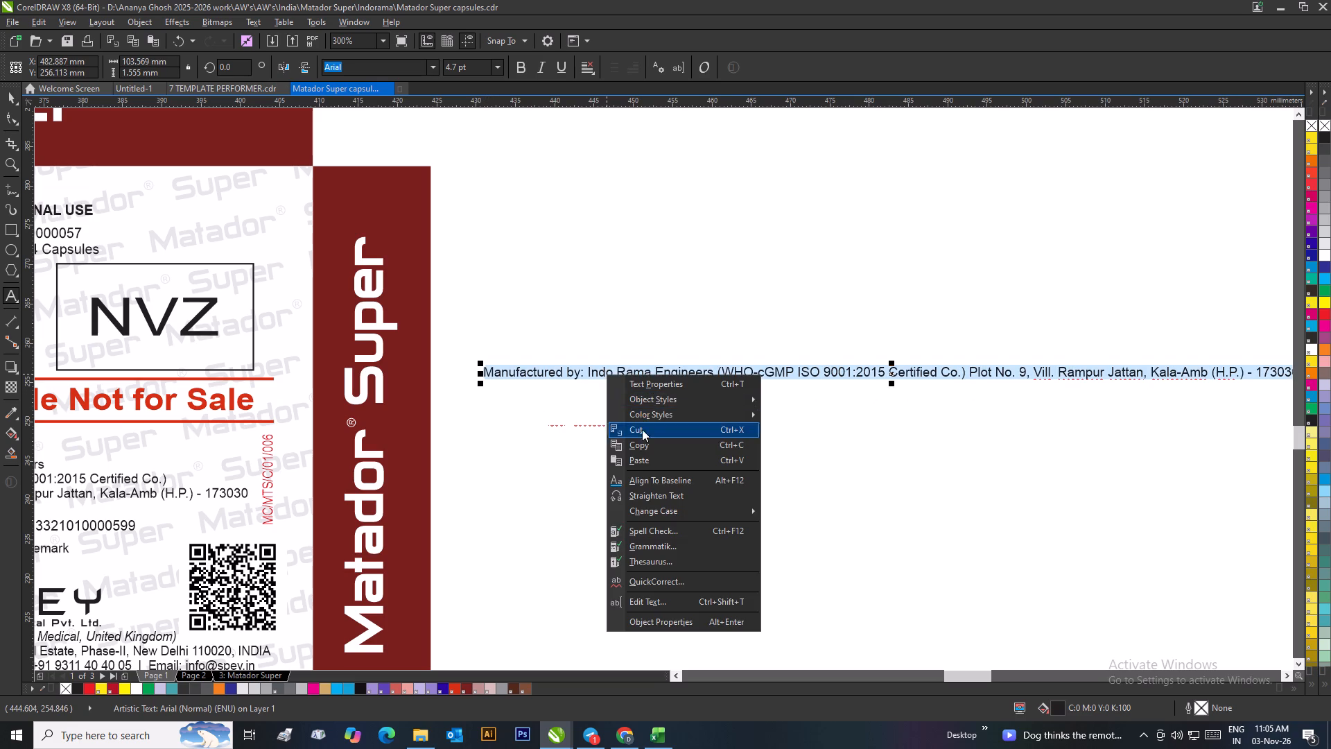
click(645, 447)
click(663, 726)
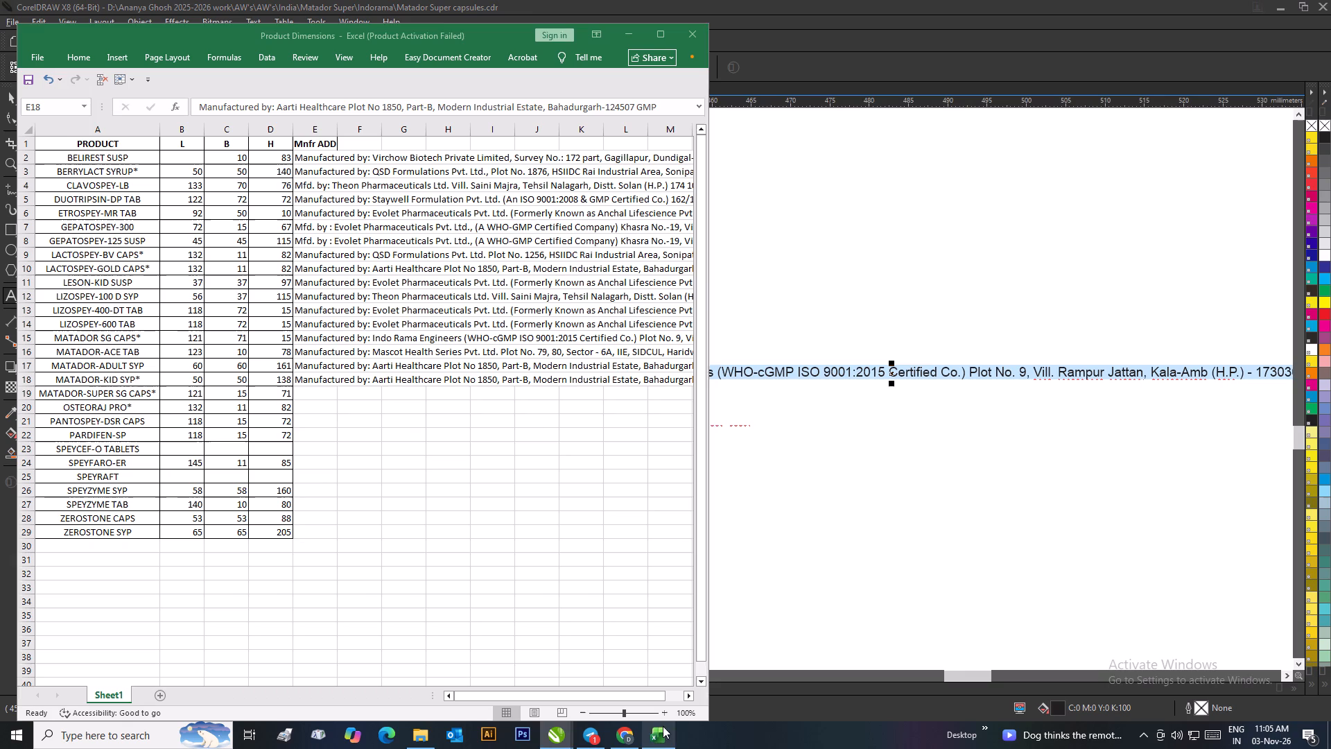
click(322, 398)
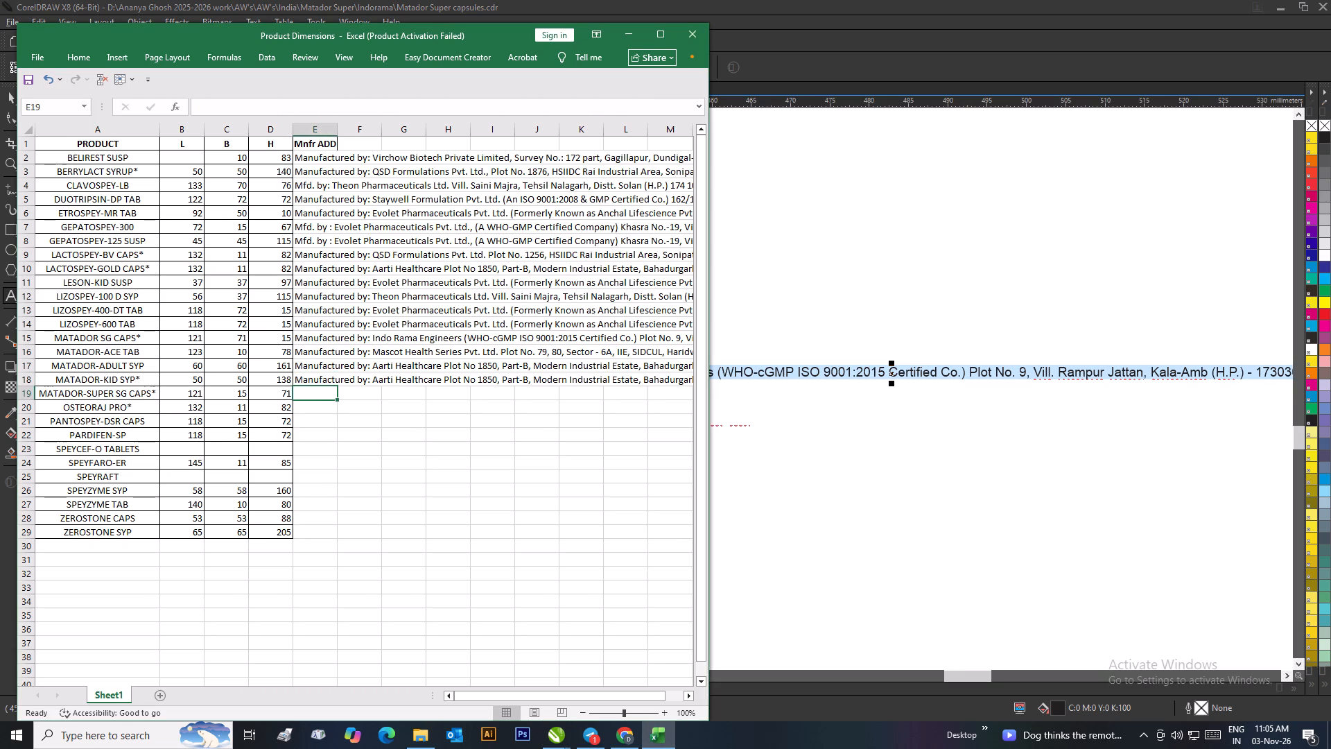
key(ctrl+v)
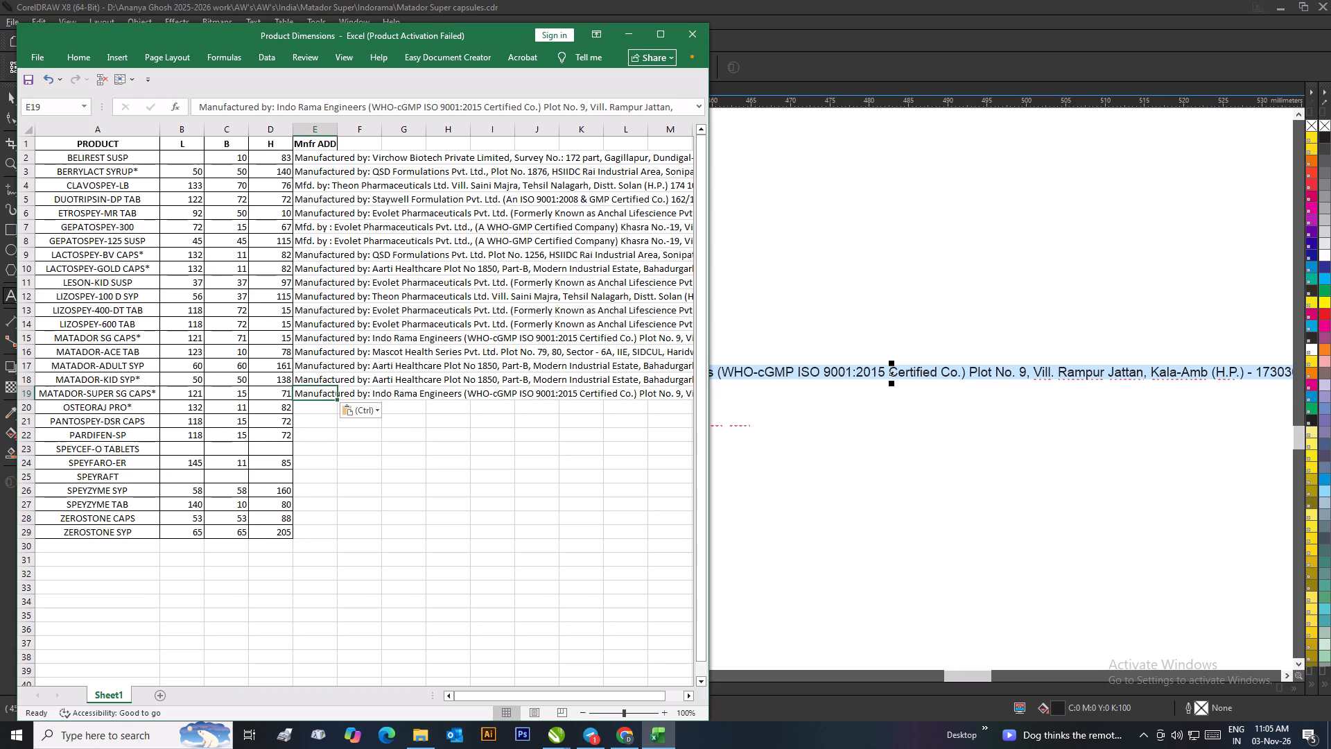
Switch back to CorelDRAW and close the Matador Super capsules drawing without saving changes.
click(548, 739)
click(670, 663)
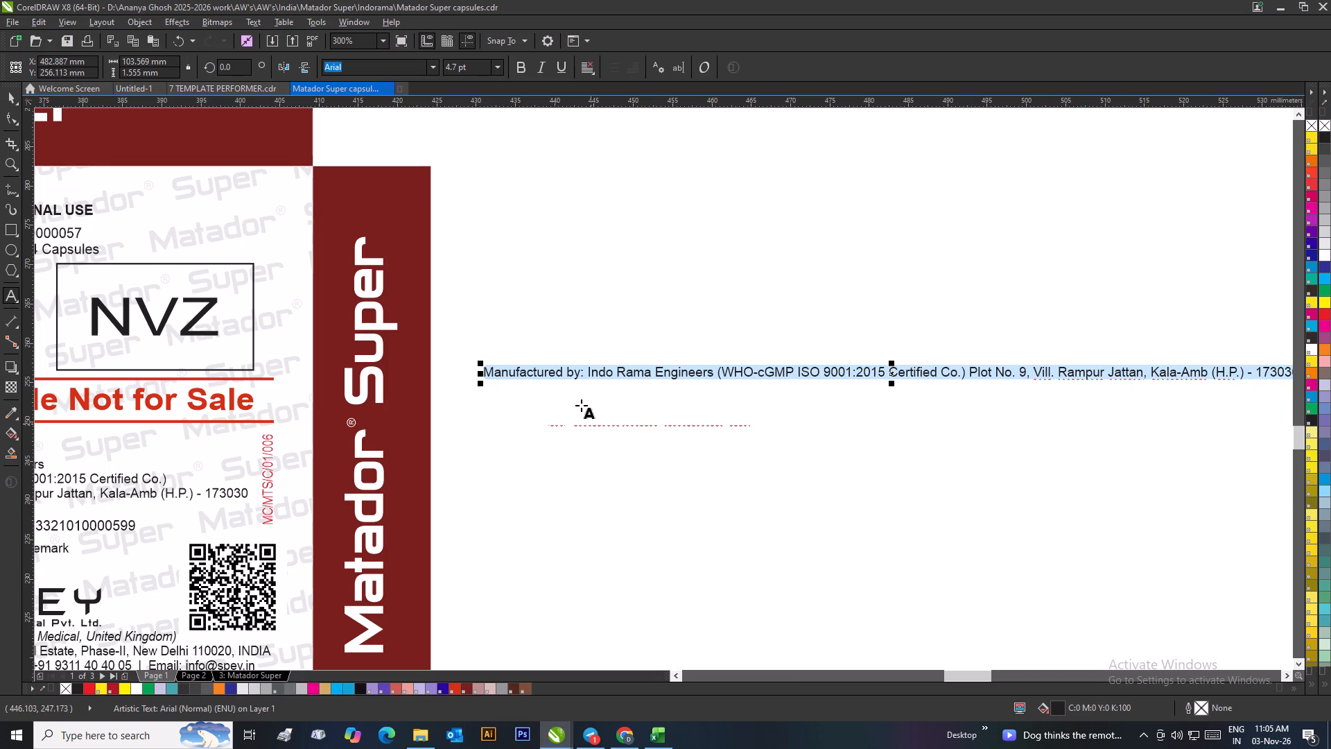
click(389, 87)
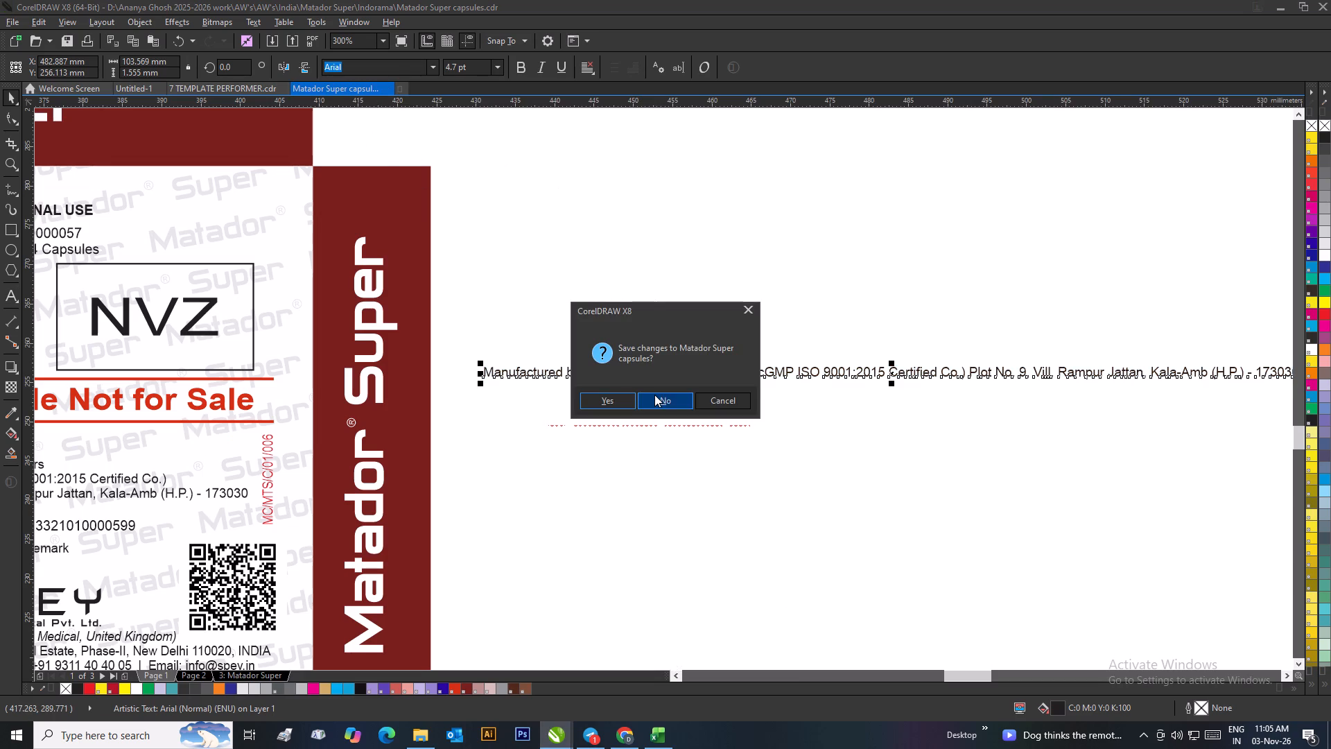
click(655, 395)
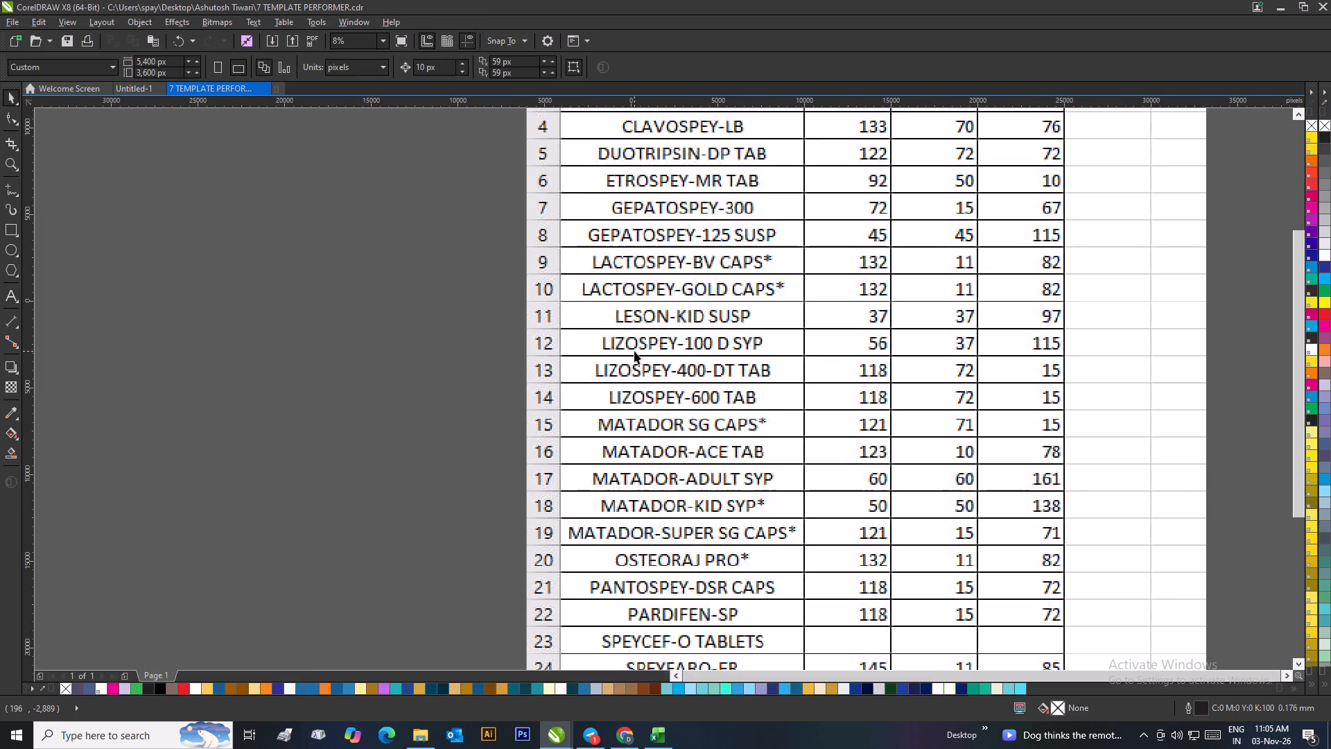
Open the drawing osteoraj new Artwork 2026 from the AWs 2026 > Osteoraj Packaging folder.
key(ctrl+o)
click(71, 28)
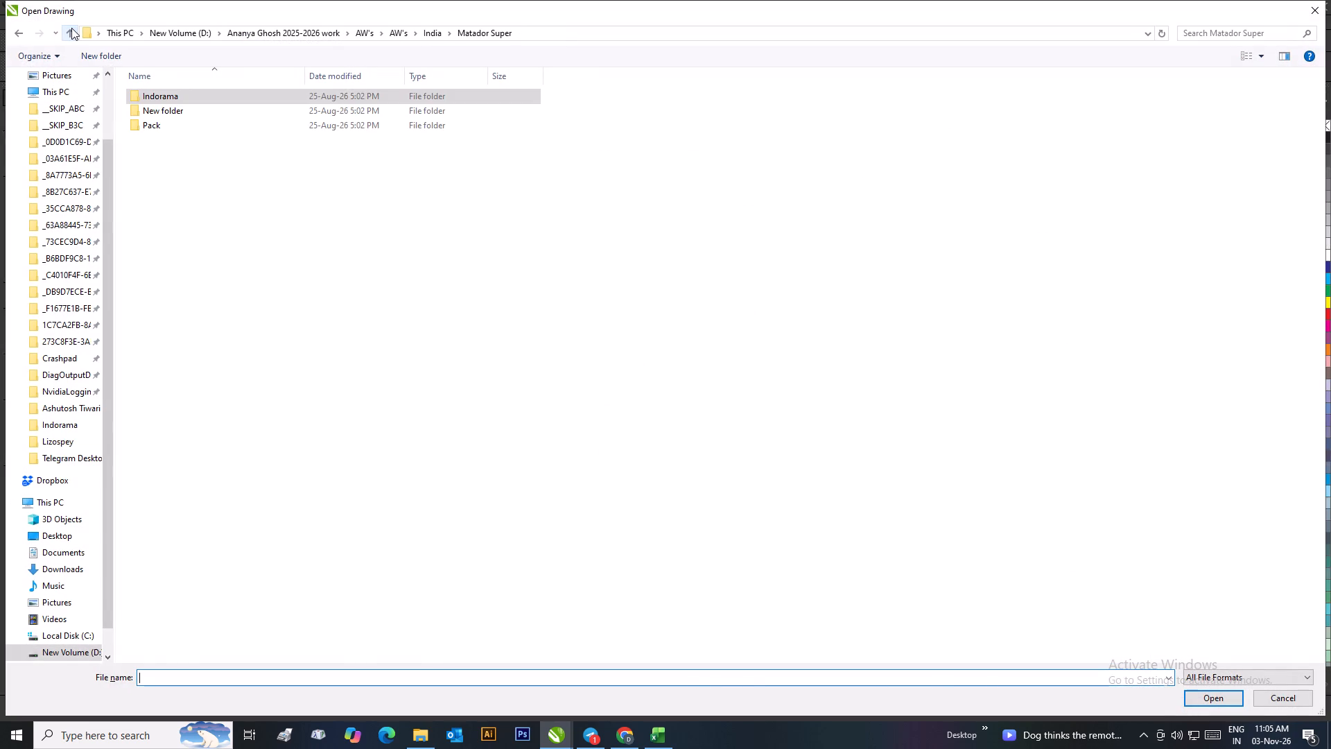
click(71, 28)
click(68, 30)
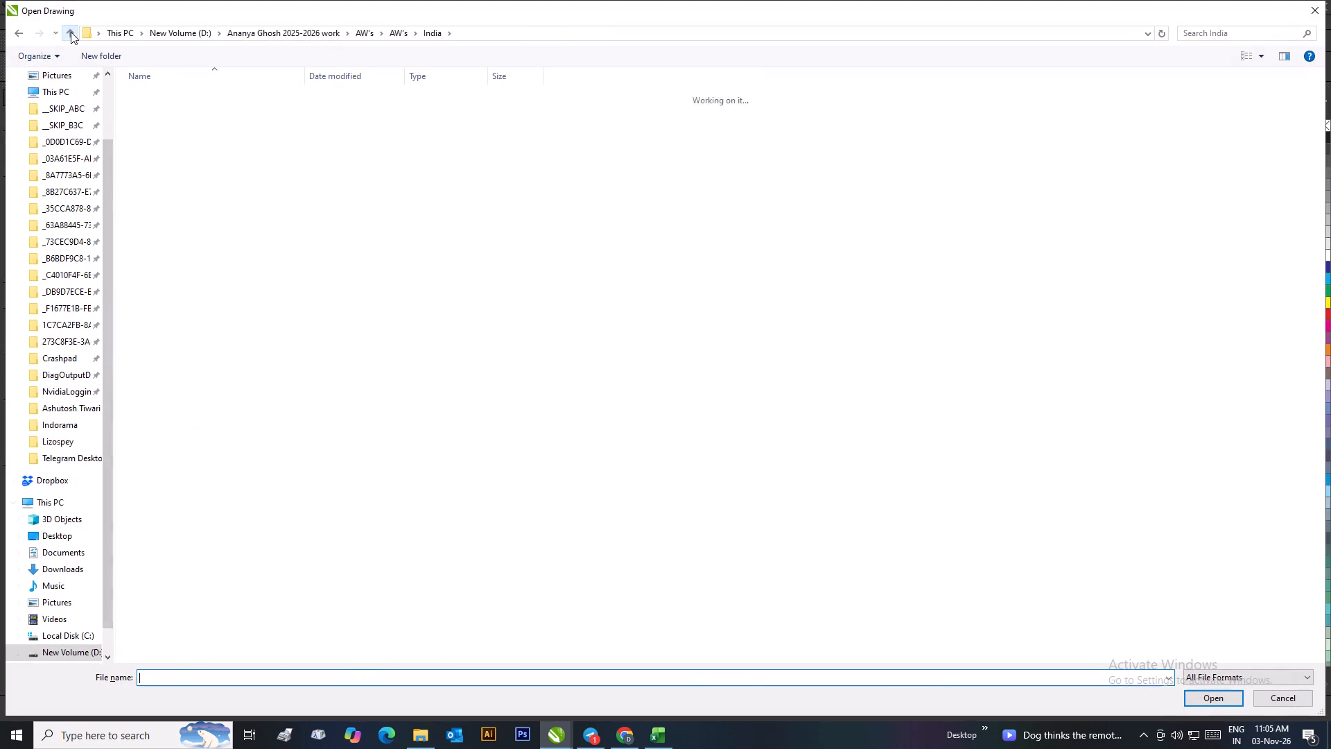
click(71, 28)
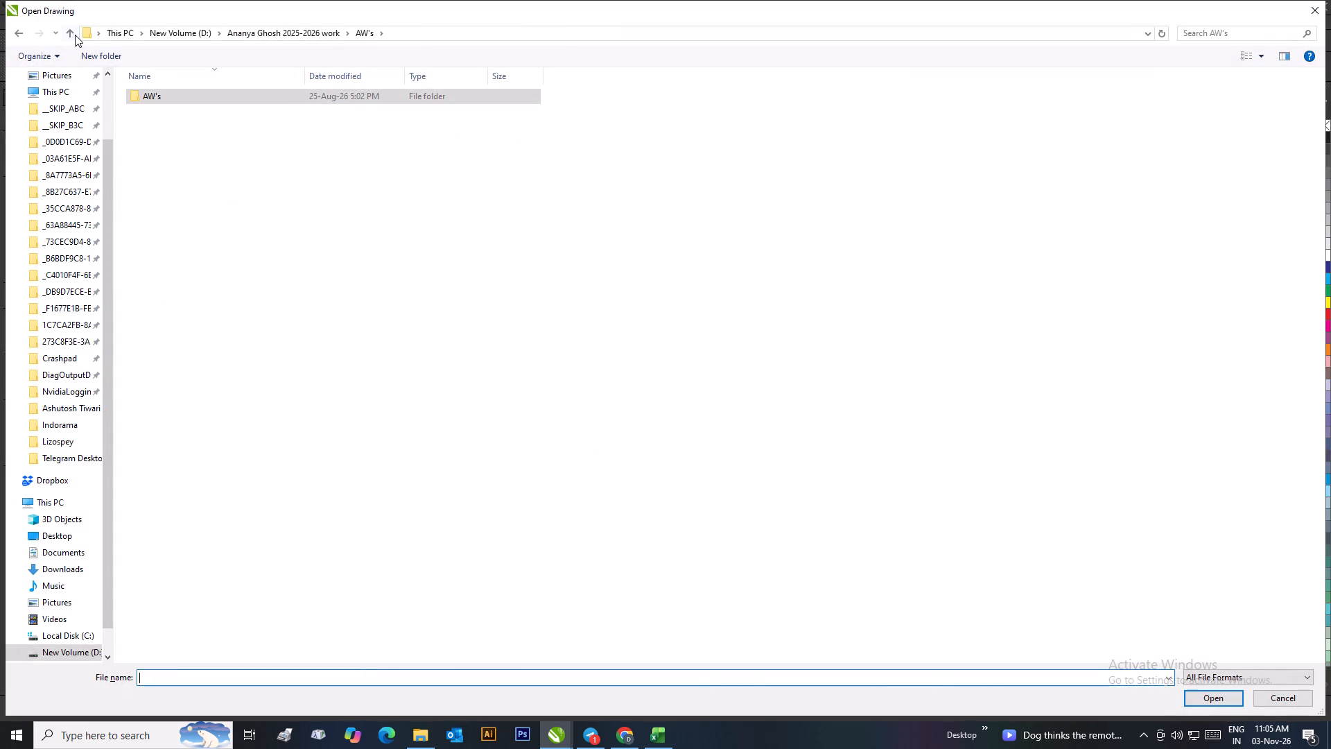
click(75, 35)
double_click(170, 181)
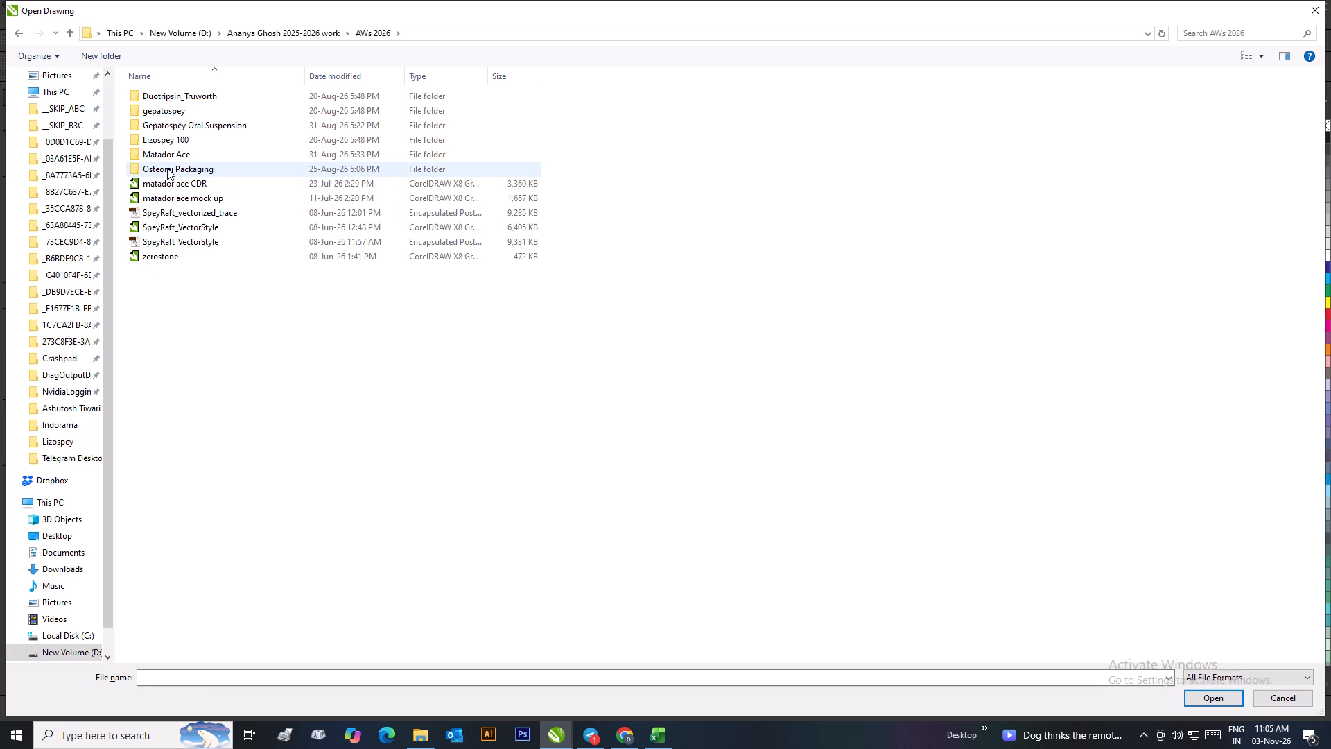
double_click(168, 166)
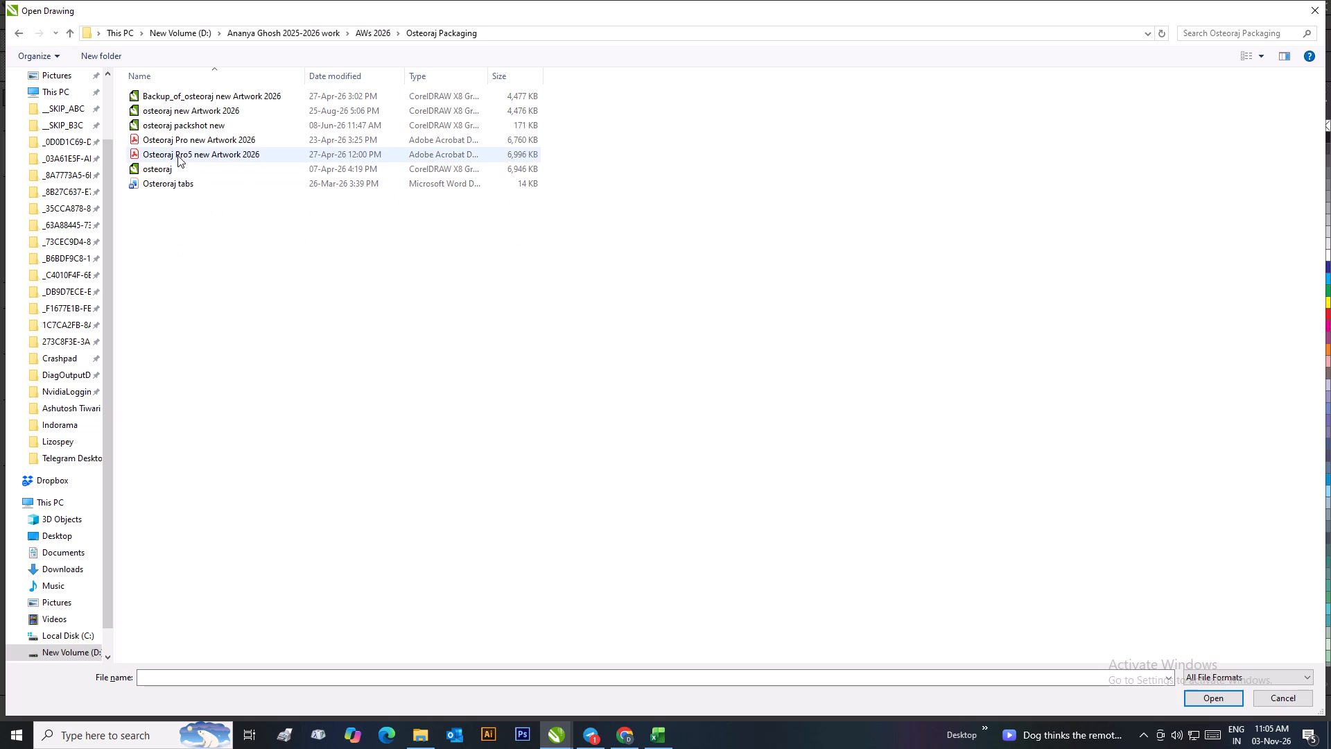
double_click(187, 111)
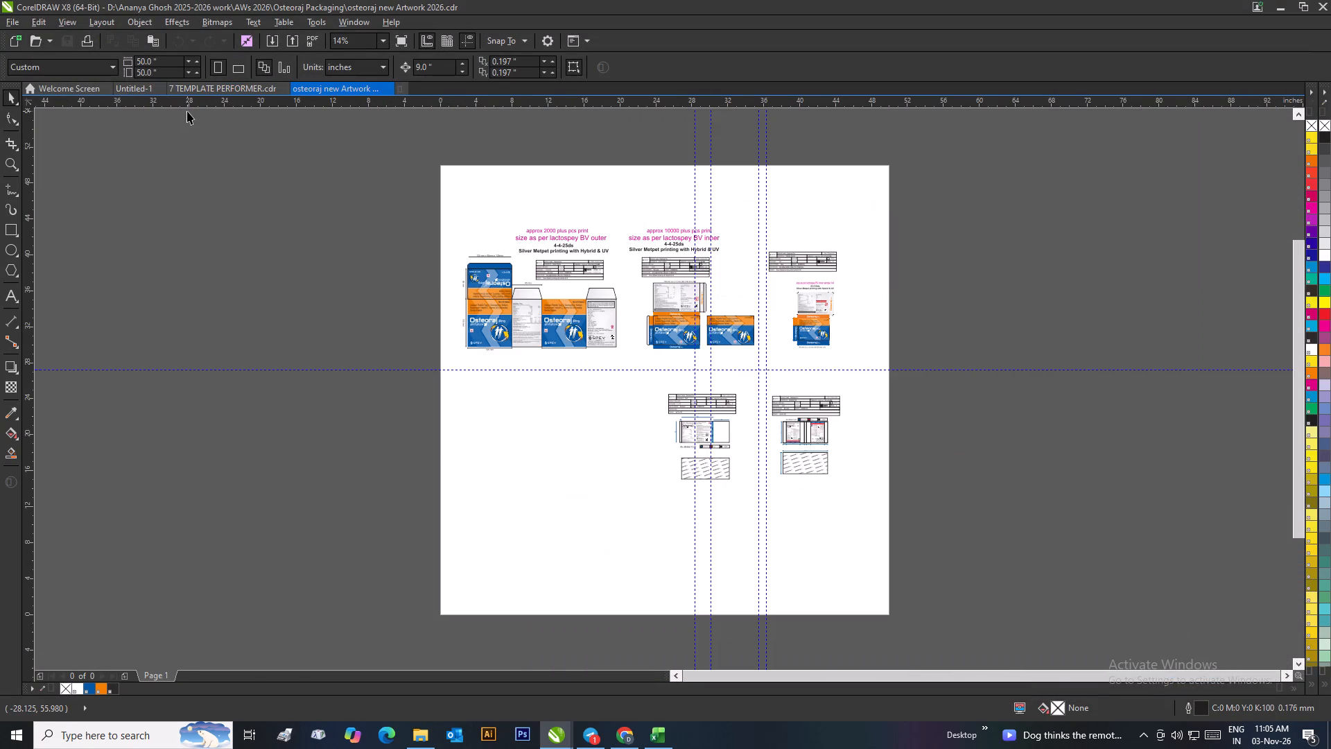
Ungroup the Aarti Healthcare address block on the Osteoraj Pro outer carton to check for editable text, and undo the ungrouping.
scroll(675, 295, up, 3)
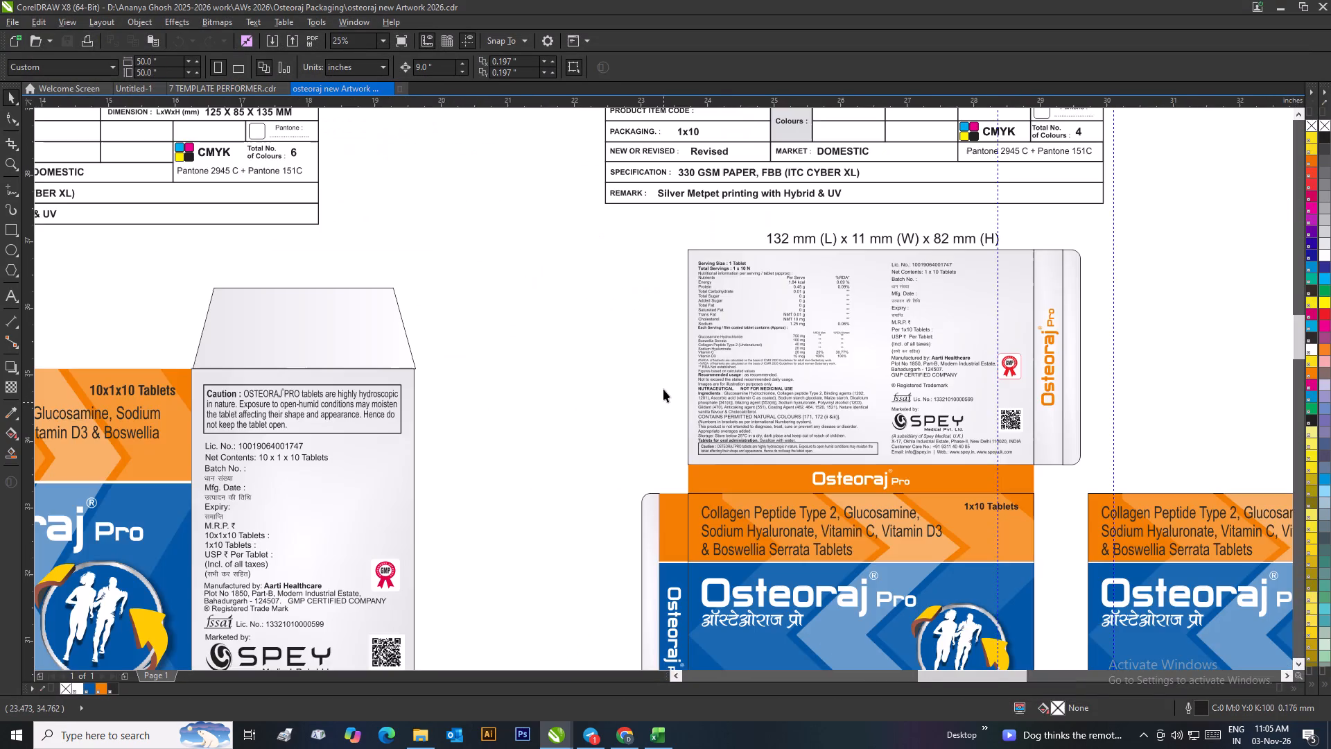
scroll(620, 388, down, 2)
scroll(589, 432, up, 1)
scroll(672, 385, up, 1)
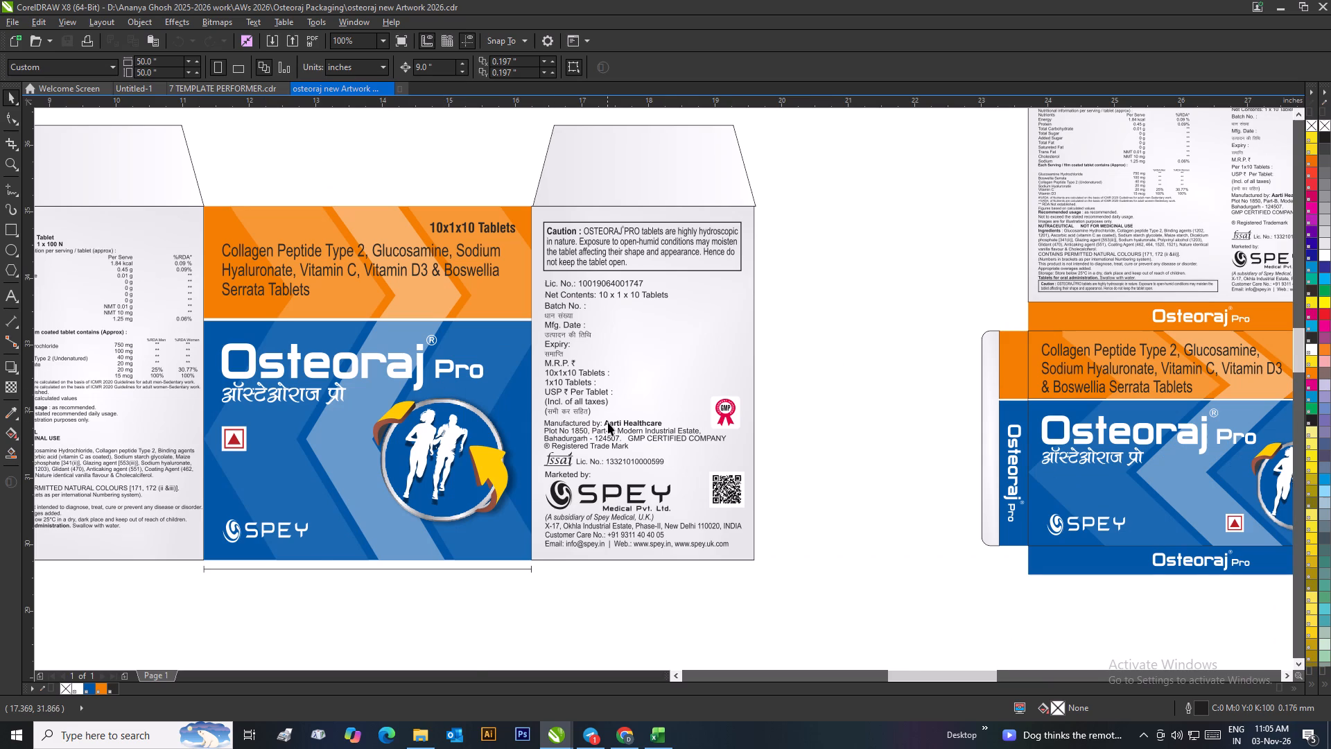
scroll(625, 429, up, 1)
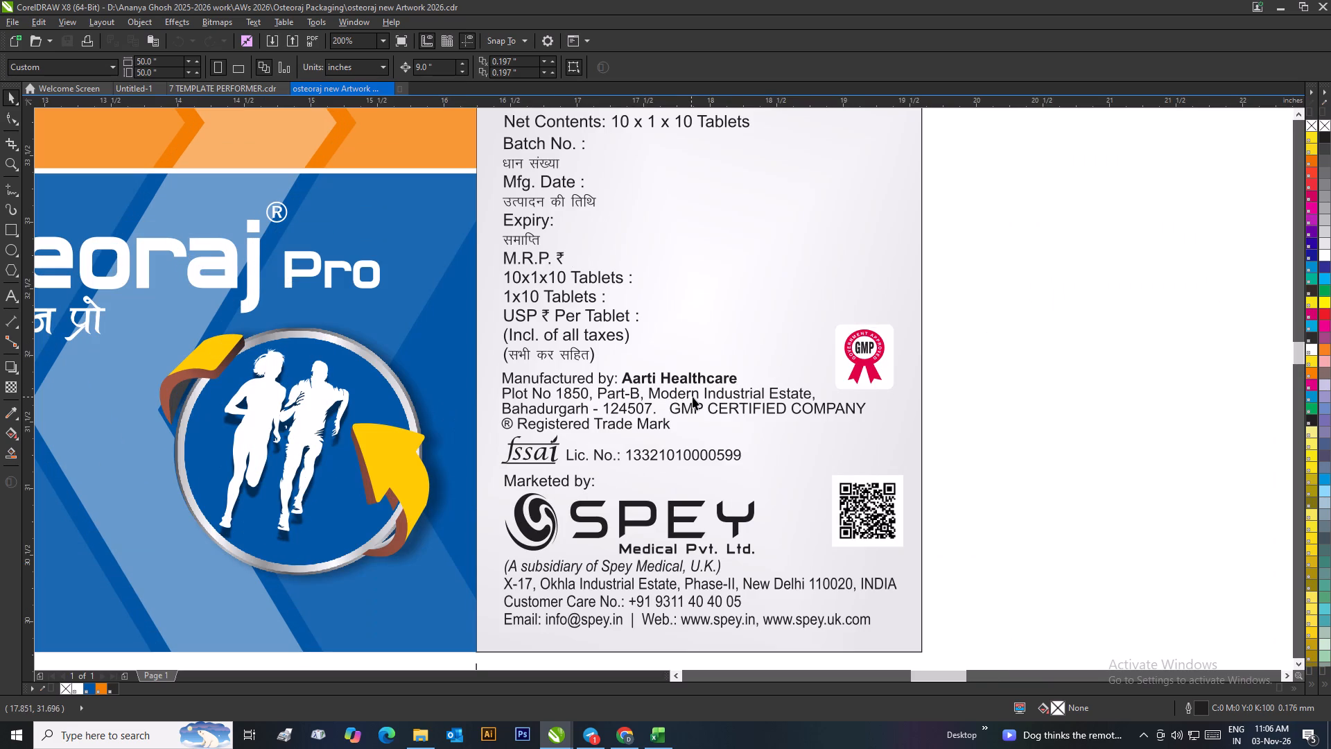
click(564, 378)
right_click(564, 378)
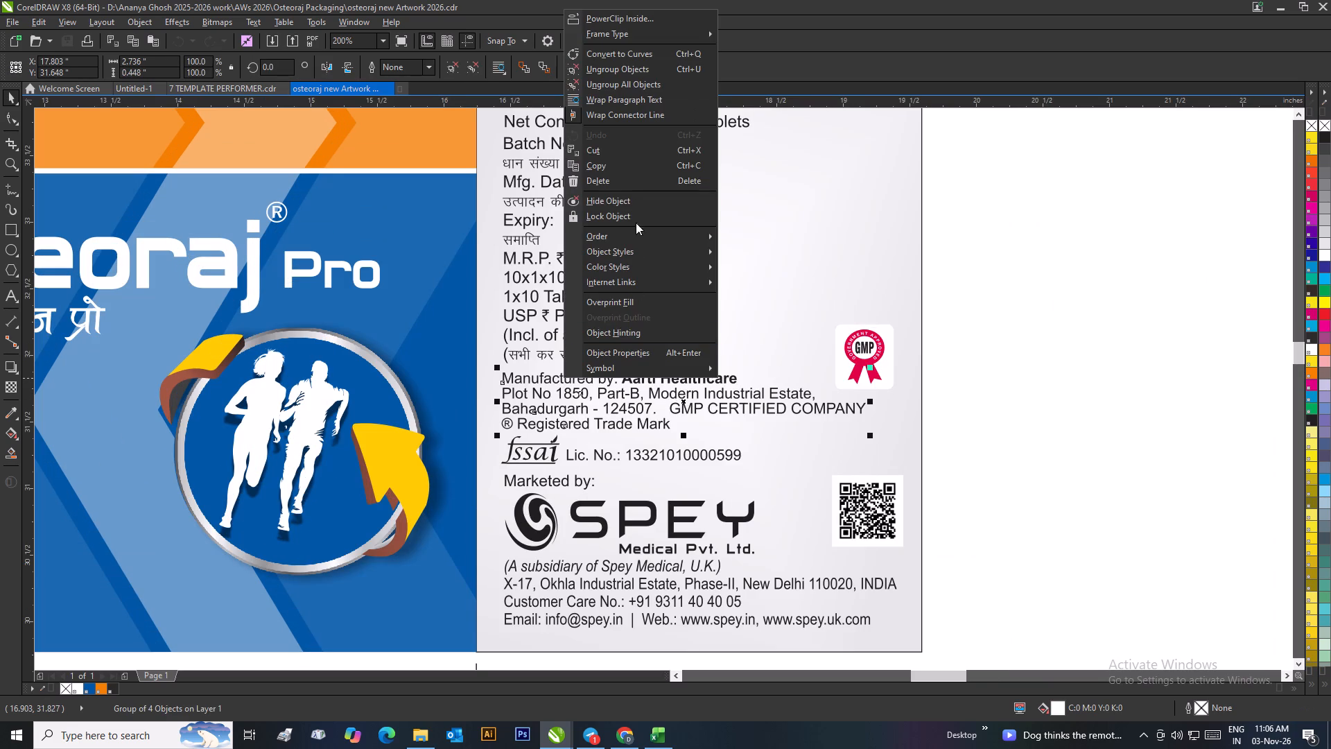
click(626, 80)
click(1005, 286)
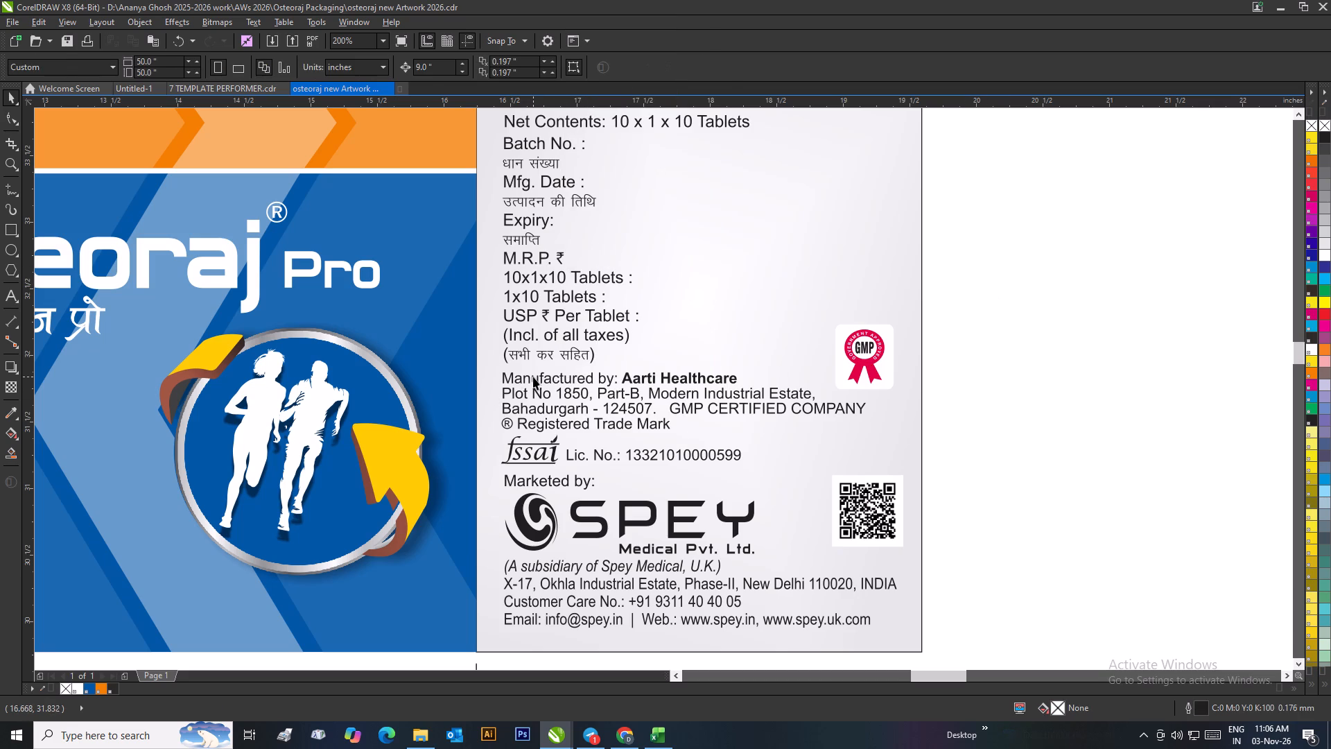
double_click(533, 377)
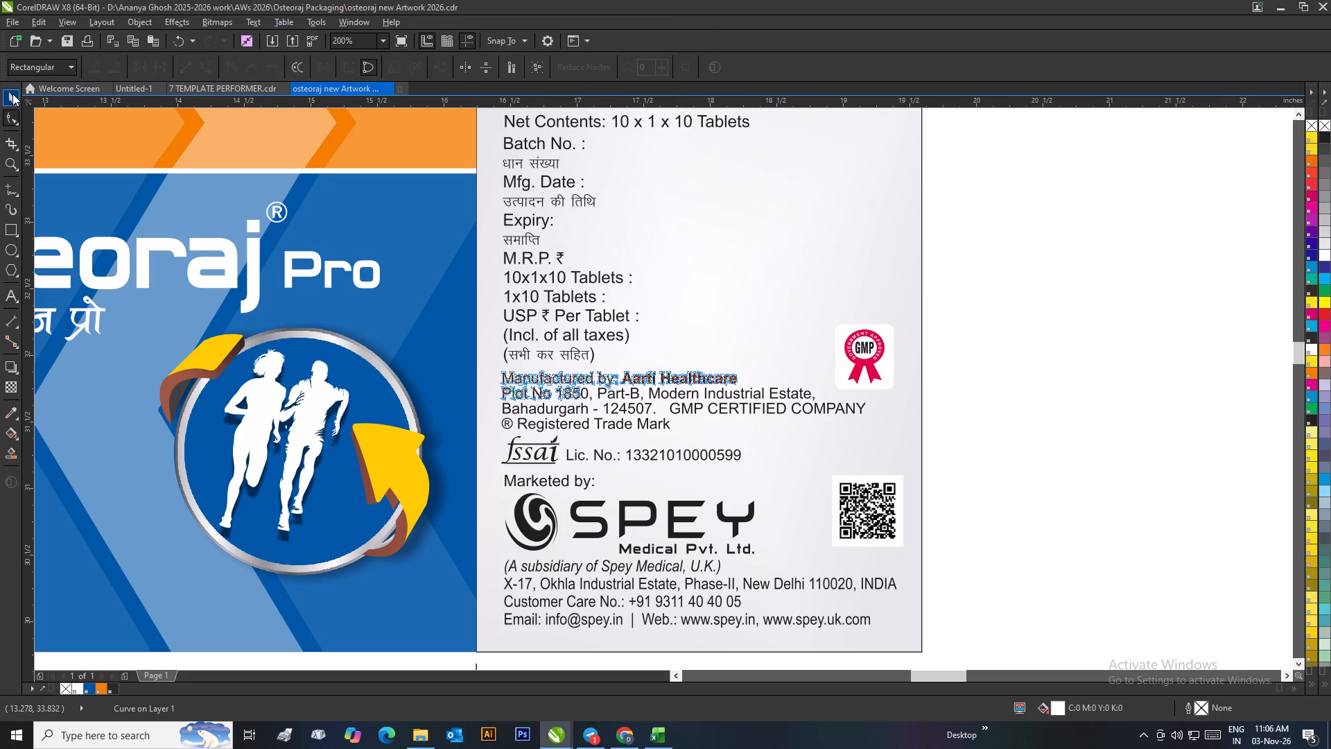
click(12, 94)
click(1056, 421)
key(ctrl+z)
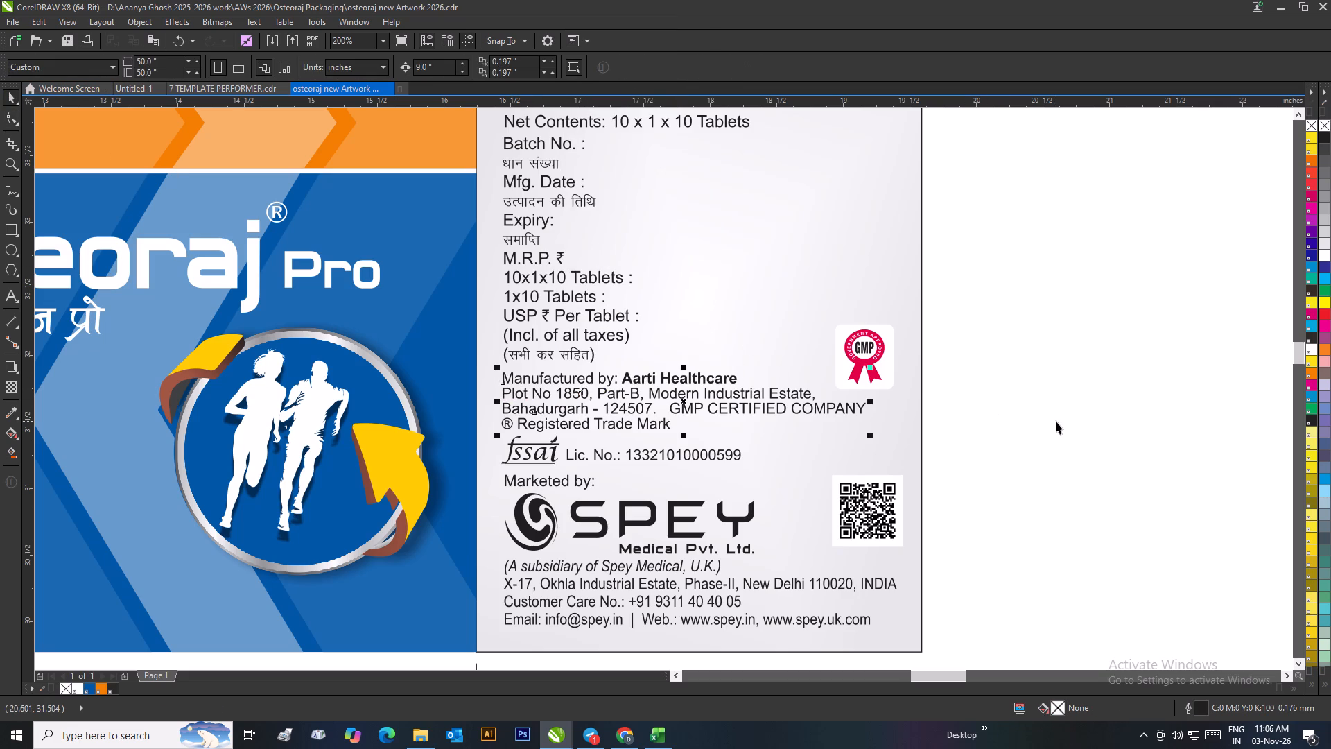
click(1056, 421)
Examine the outer, inner and sample carton artworks for the printed manufacturer address.
scroll(747, 420, down, 3)
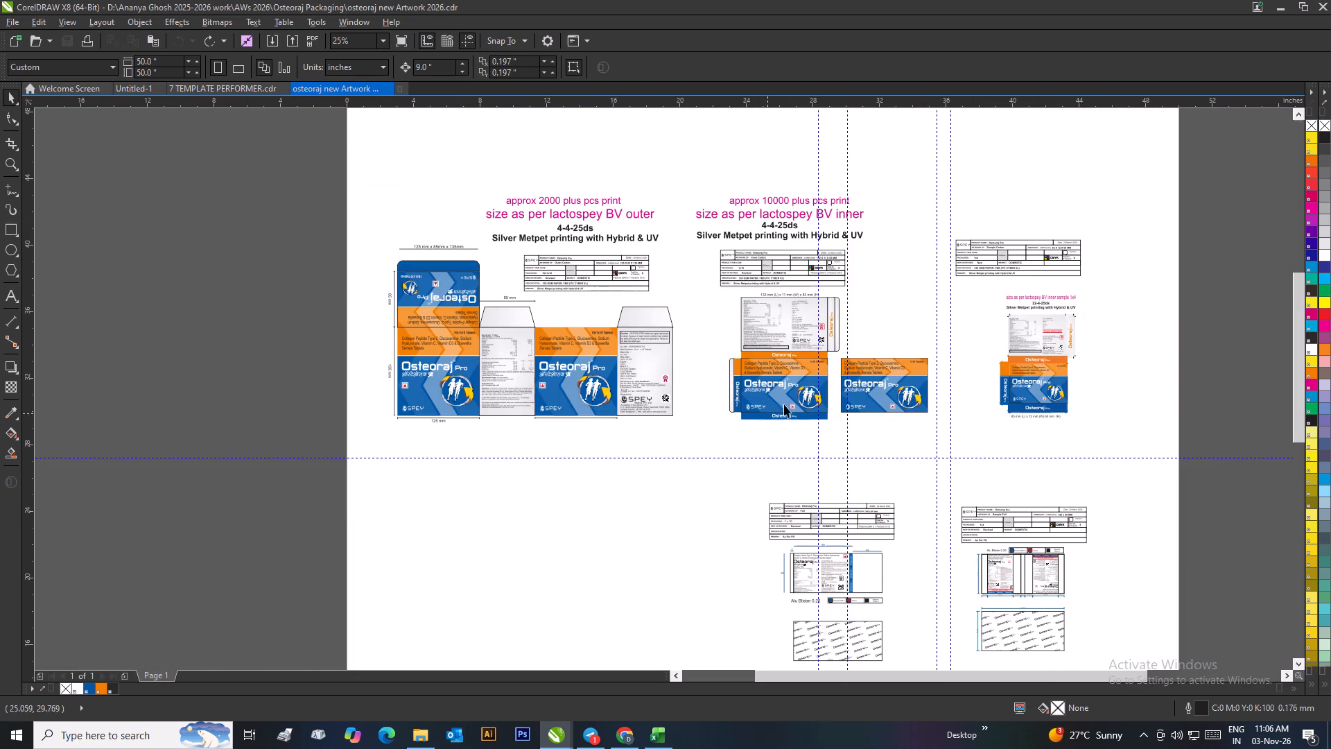
scroll(878, 355, up, 1)
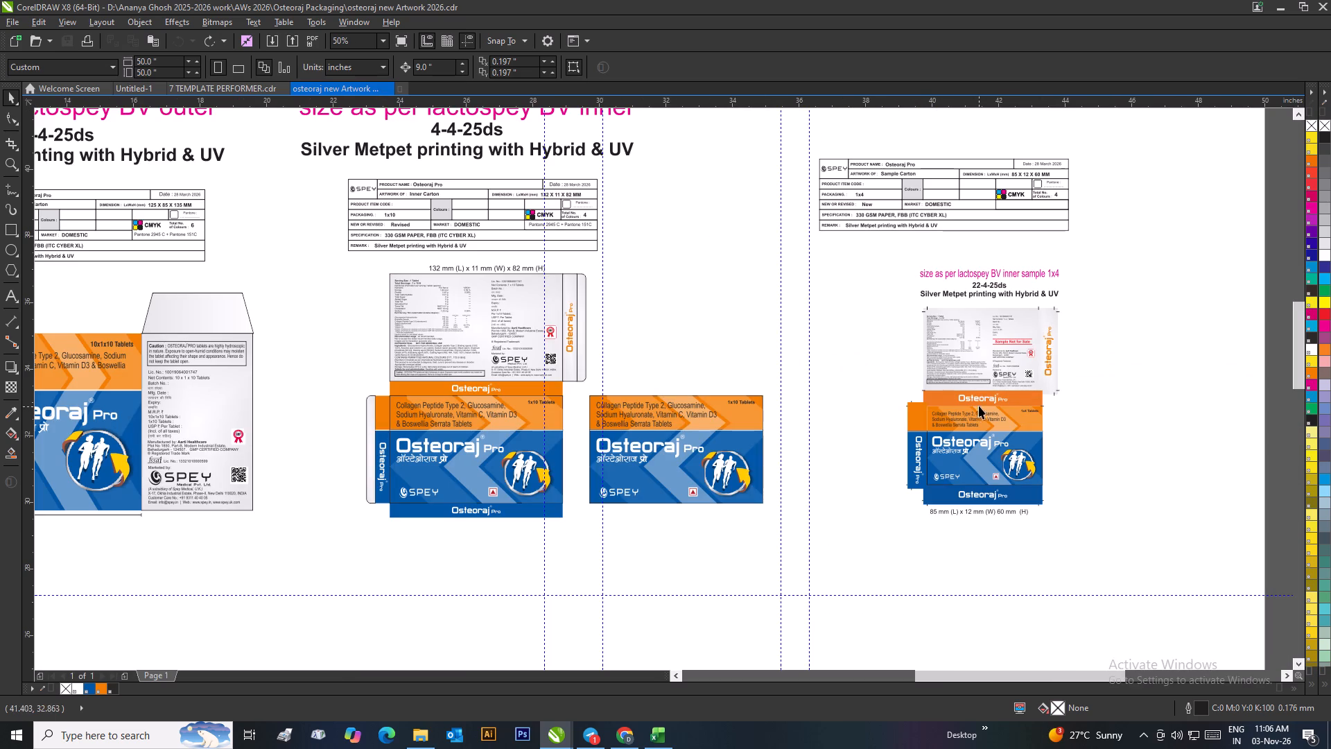
scroll(254, 408, up, 2)
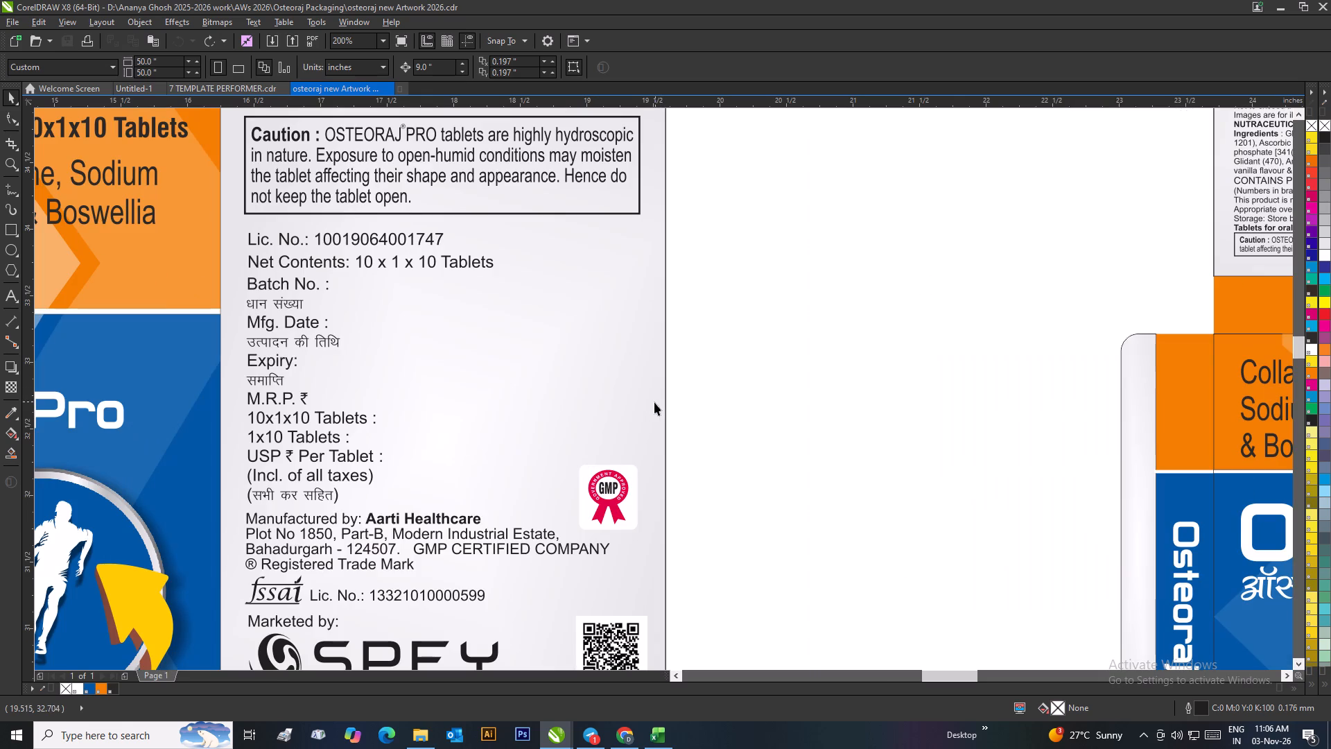
scroll(536, 402, down, 2)
scroll(968, 336, up, 1)
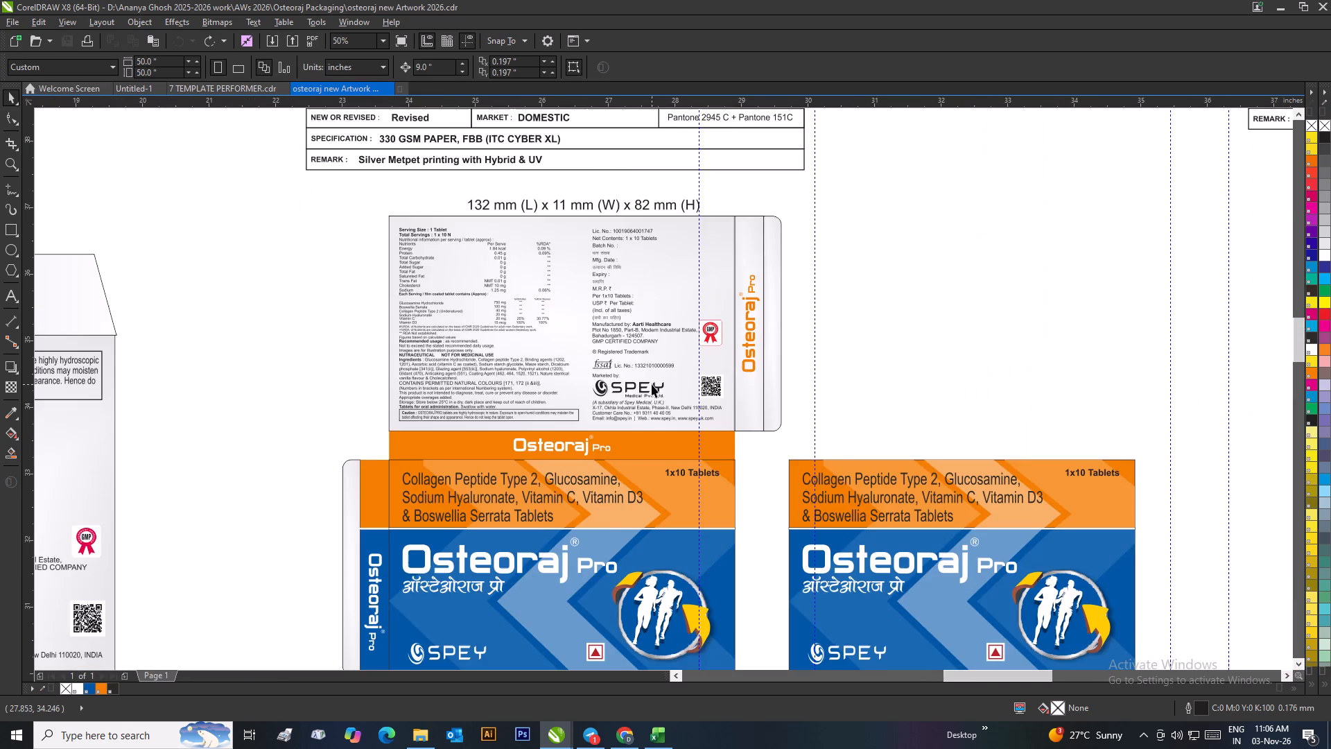
scroll(650, 384, down, 1)
scroll(226, 472, up, 1)
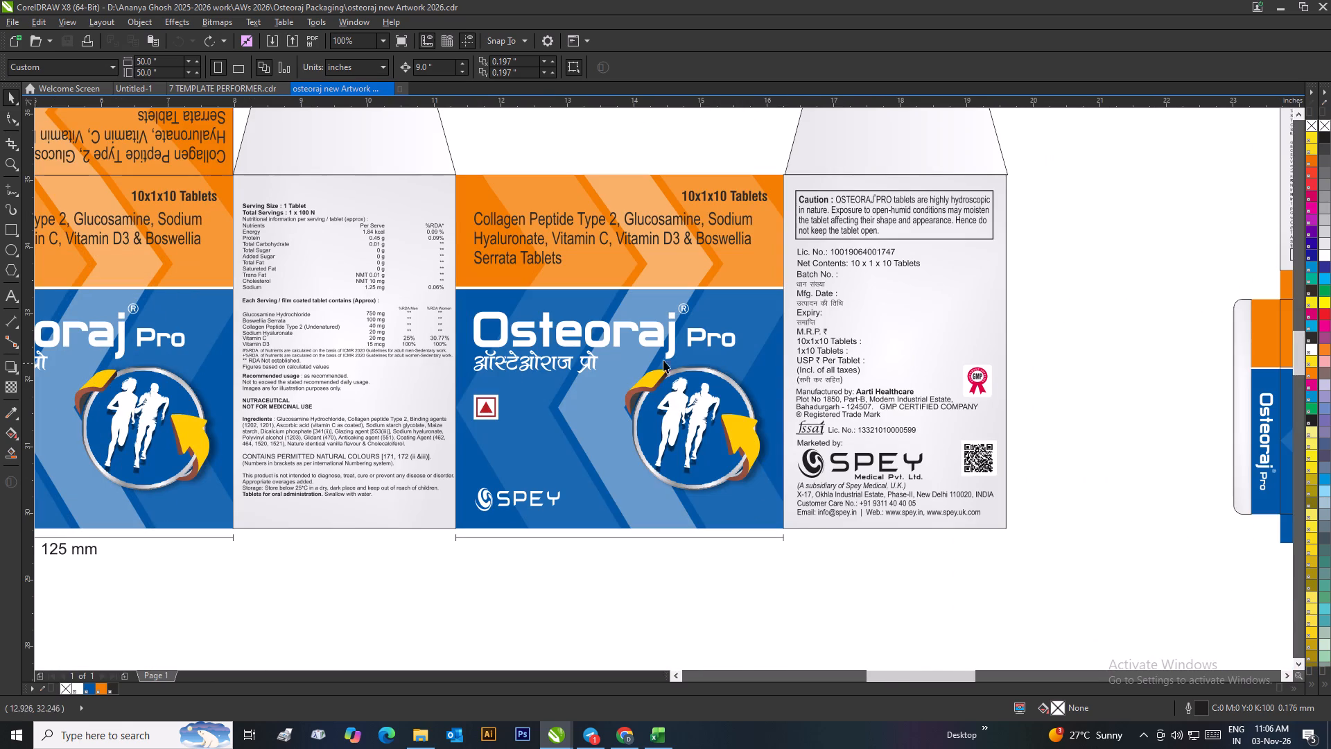
scroll(649, 354, down, 1)
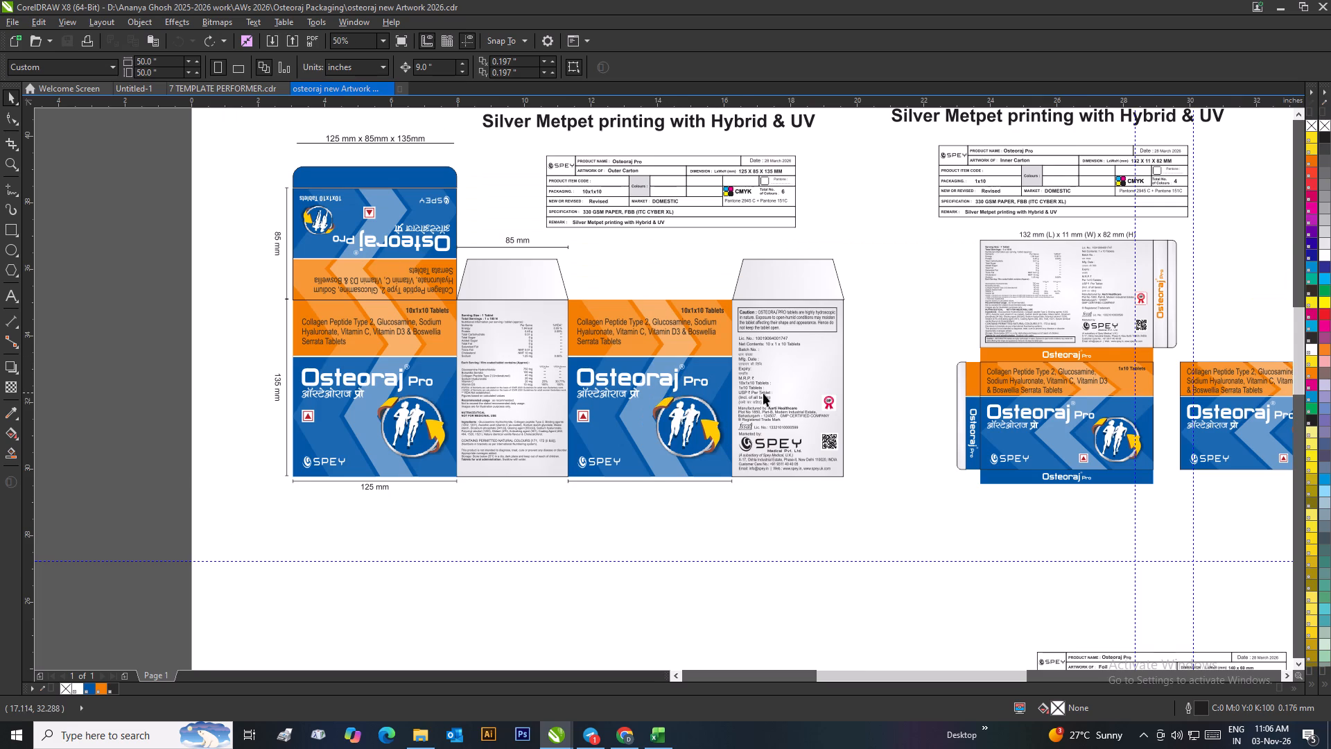
scroll(785, 401, up, 1)
scroll(672, 396, up, 1)
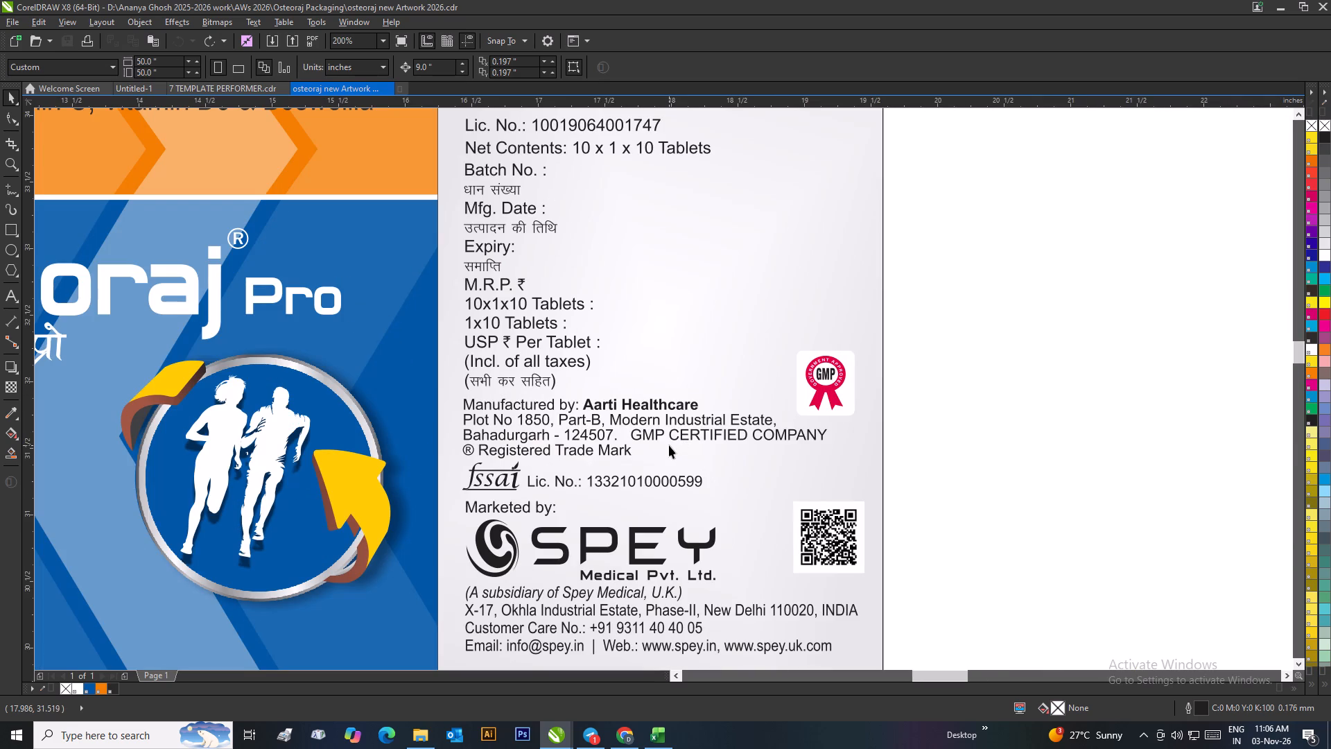
scroll(620, 460, down, 1)
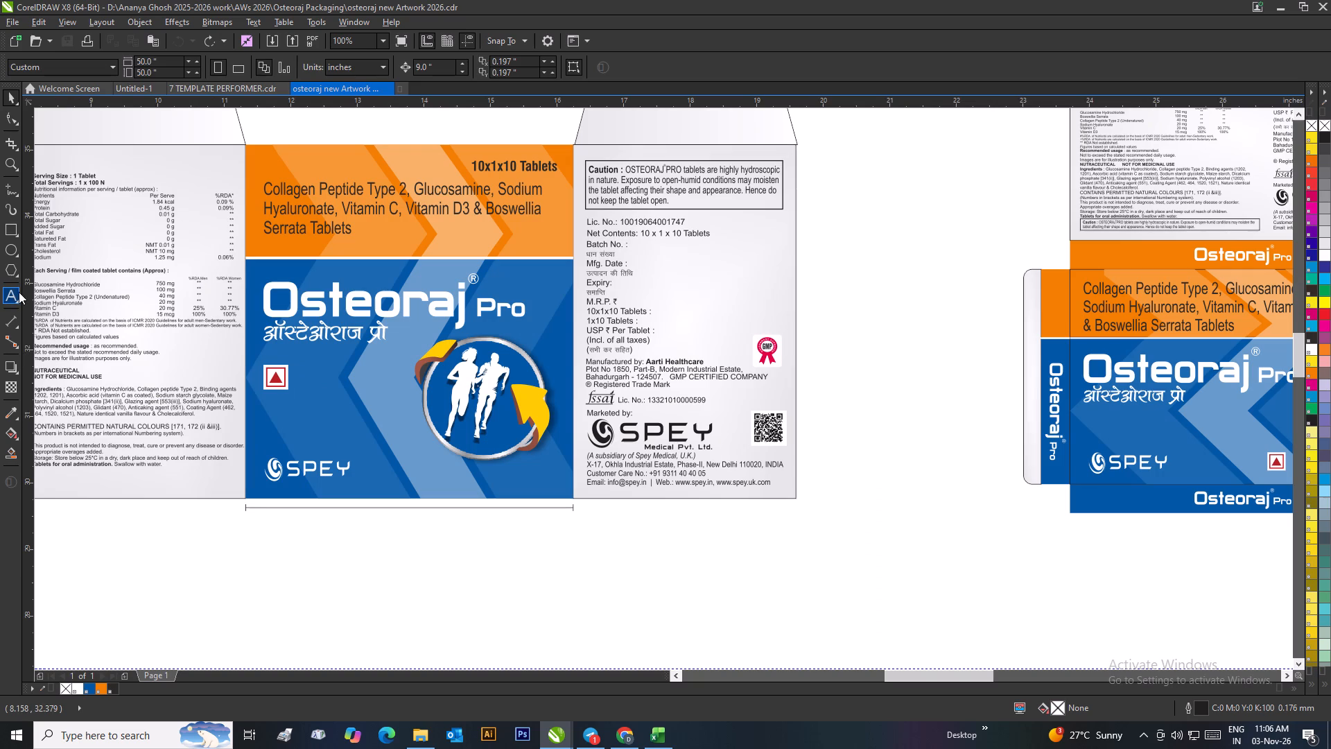
Paste the clipboard text as a new text object below the Osteoraj Pro outer carton.
click(15, 292)
click(605, 560)
key(ctrl+v)
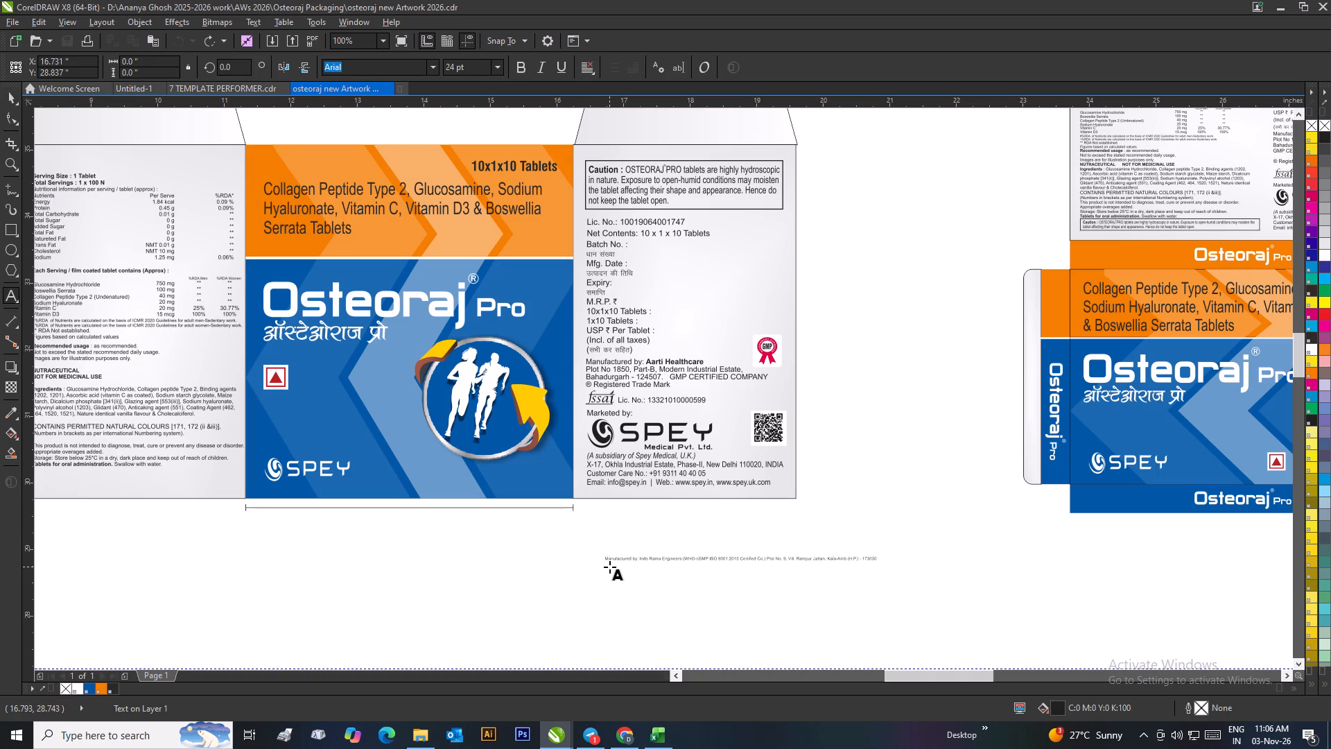
scroll(687, 569, up, 1)
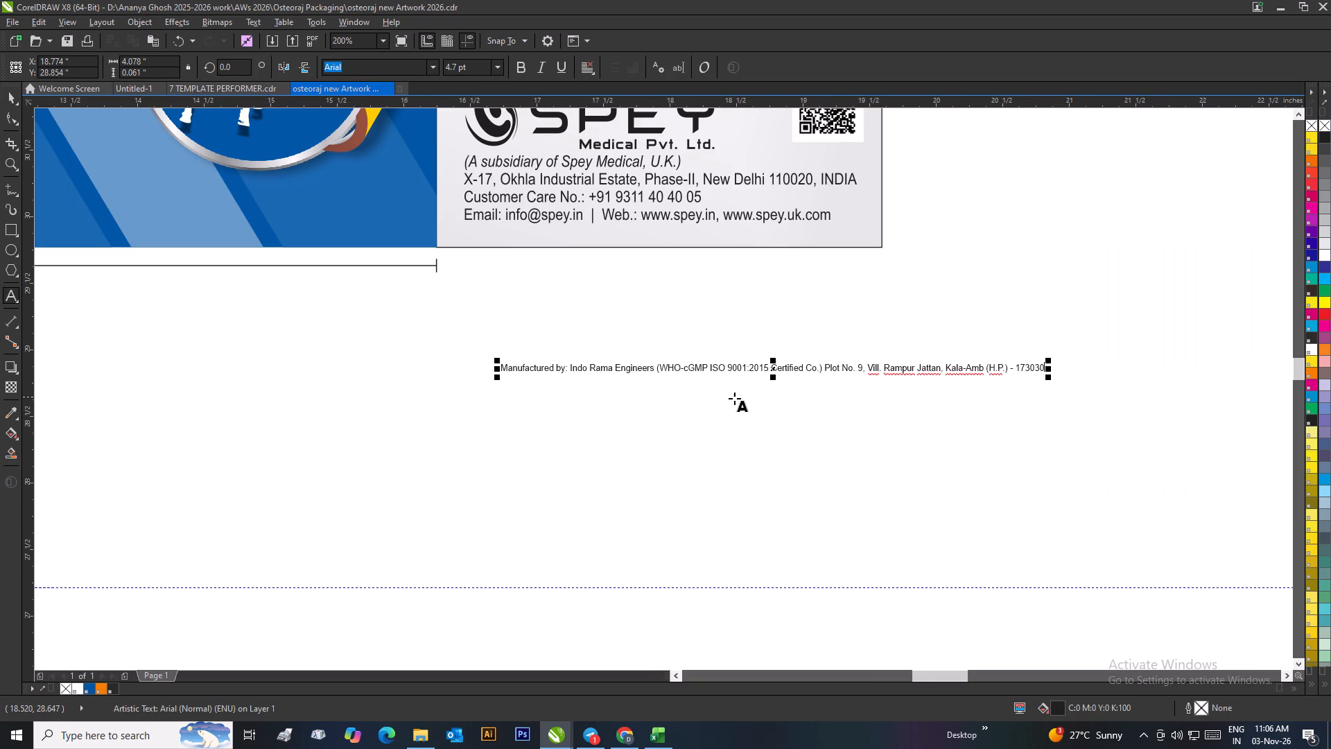
scroll(665, 403, down, 1)
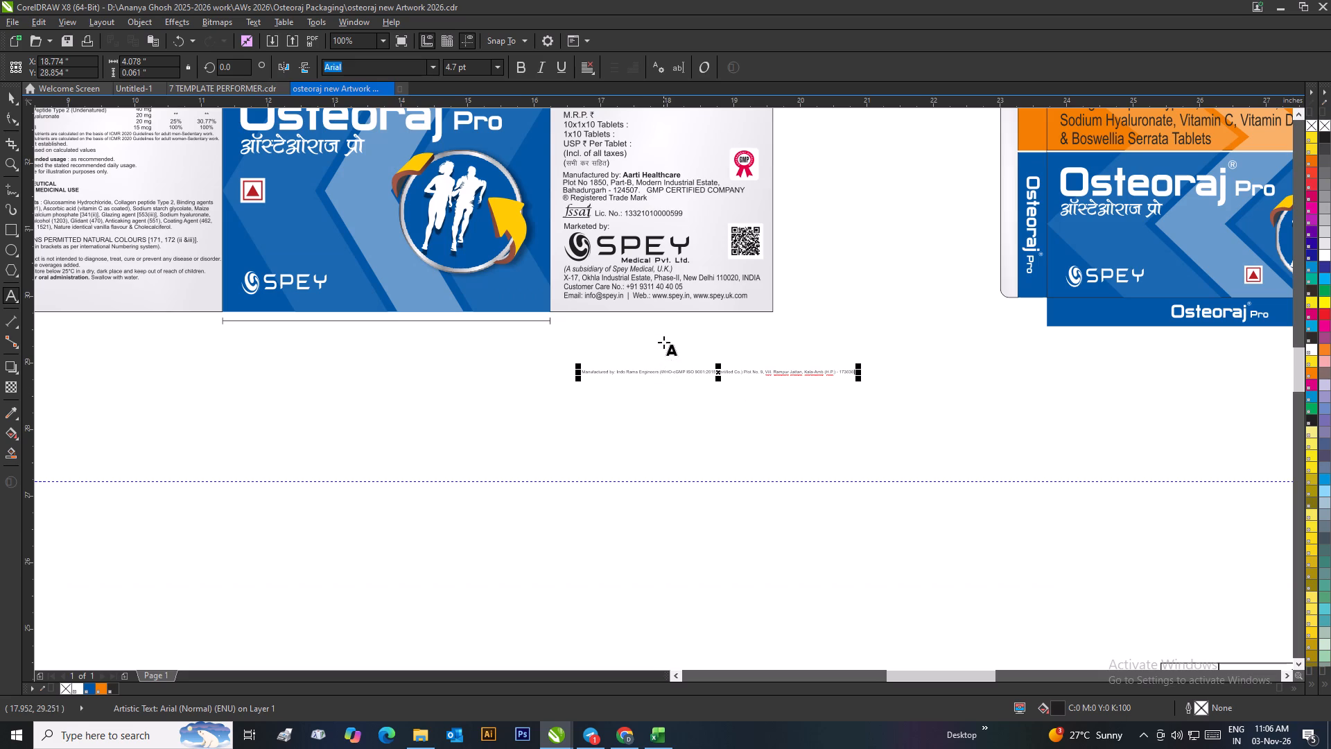
click(12, 93)
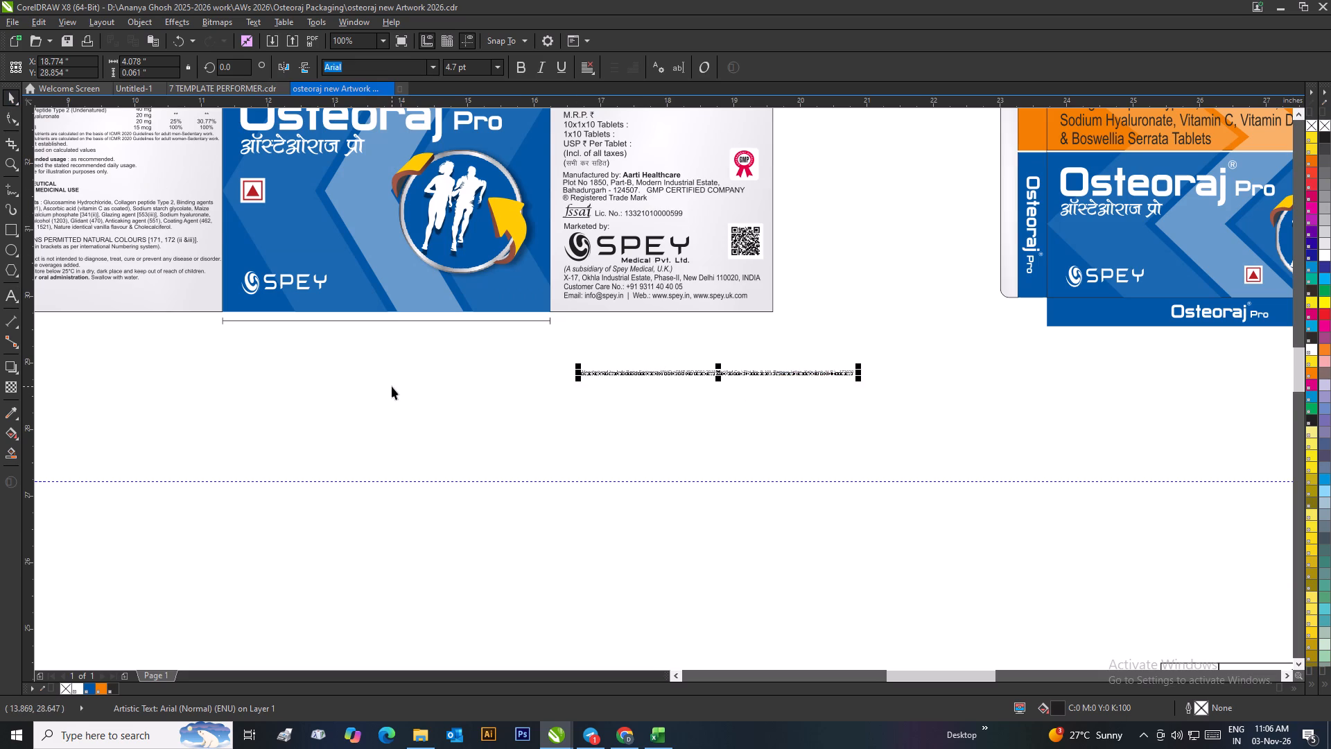
click(392, 386)
Ungroup the Aarti Healthcare address block on the 1x10 inner carton and check whether its lettering is editable text.
scroll(555, 388, down, 1)
scroll(979, 291, up, 1)
scroll(739, 145, up, 1)
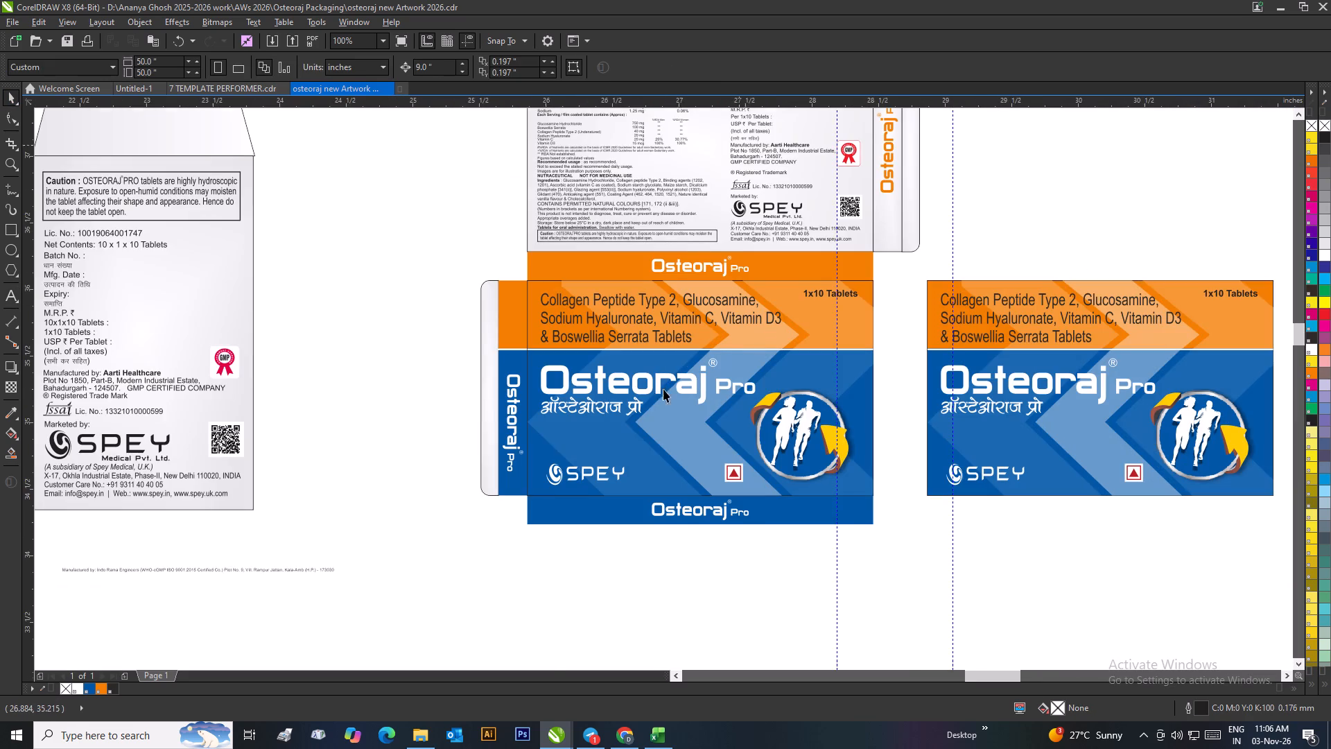
click(699, 398)
click(699, 398)
right_click(699, 398)
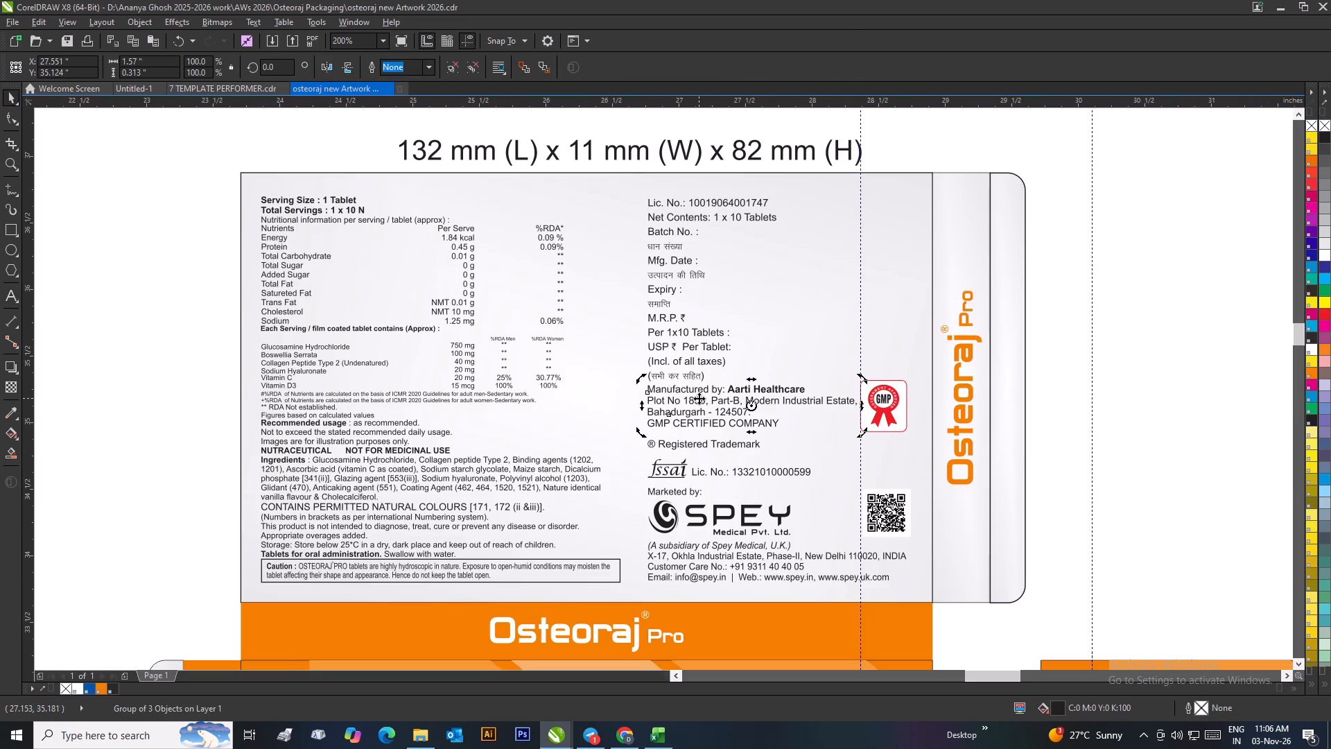
click(751, 107)
click(1134, 218)
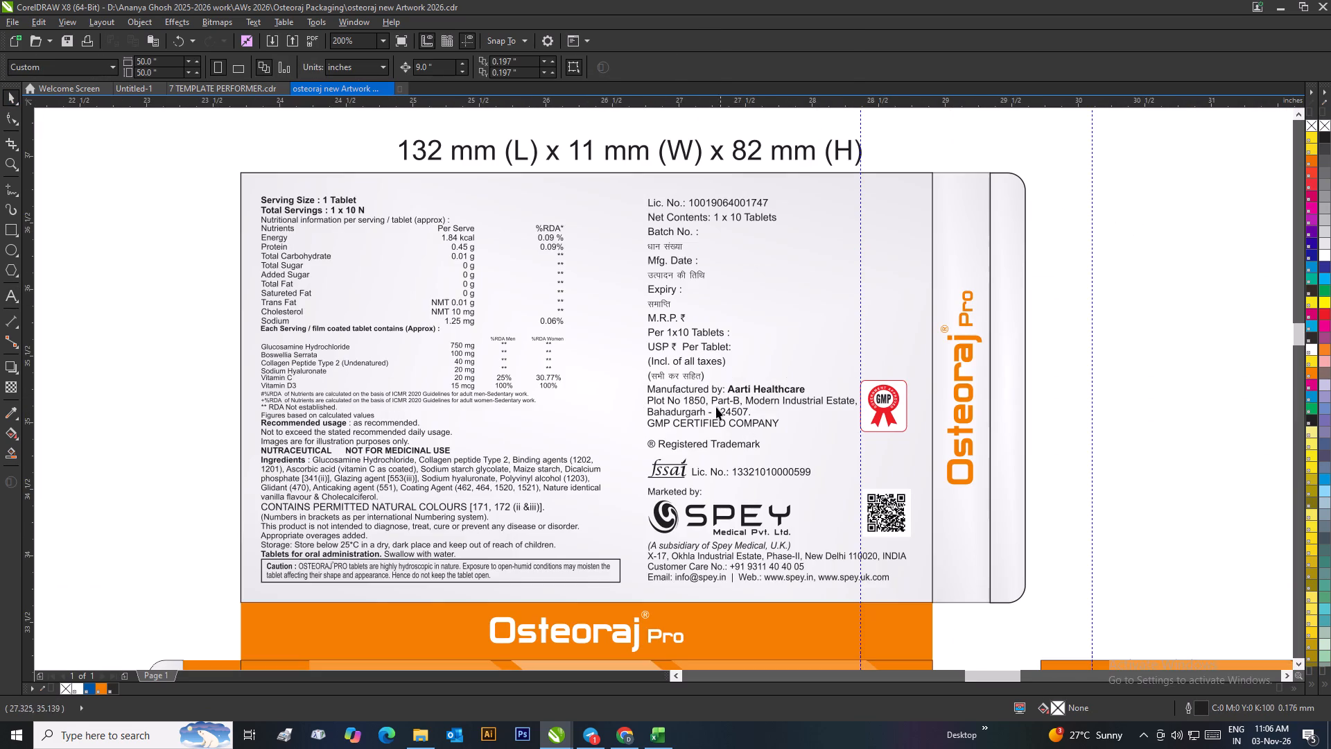
double_click(715, 390)
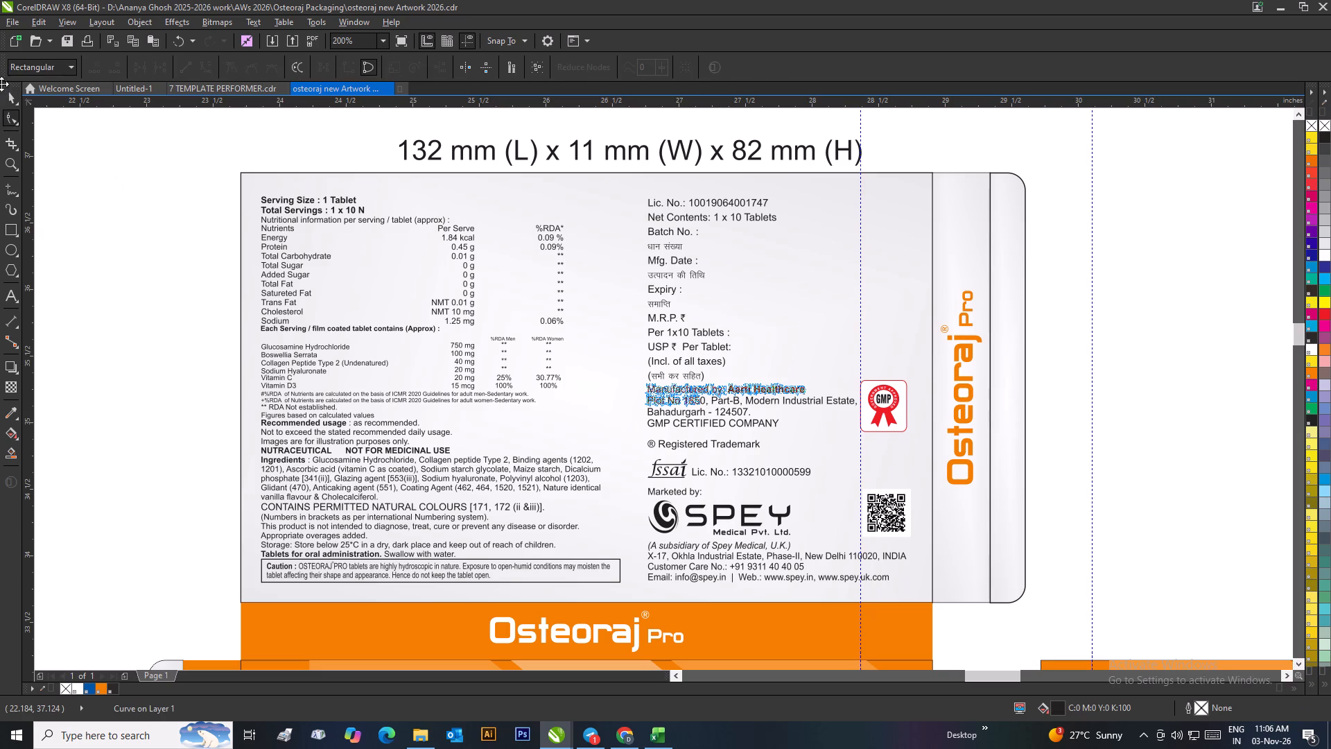
click(4, 89)
drag(96, 160, 103, 165)
Check whether the manufacturer address on the 1x4 sample carton is editable text.
scroll(590, 374, down, 1)
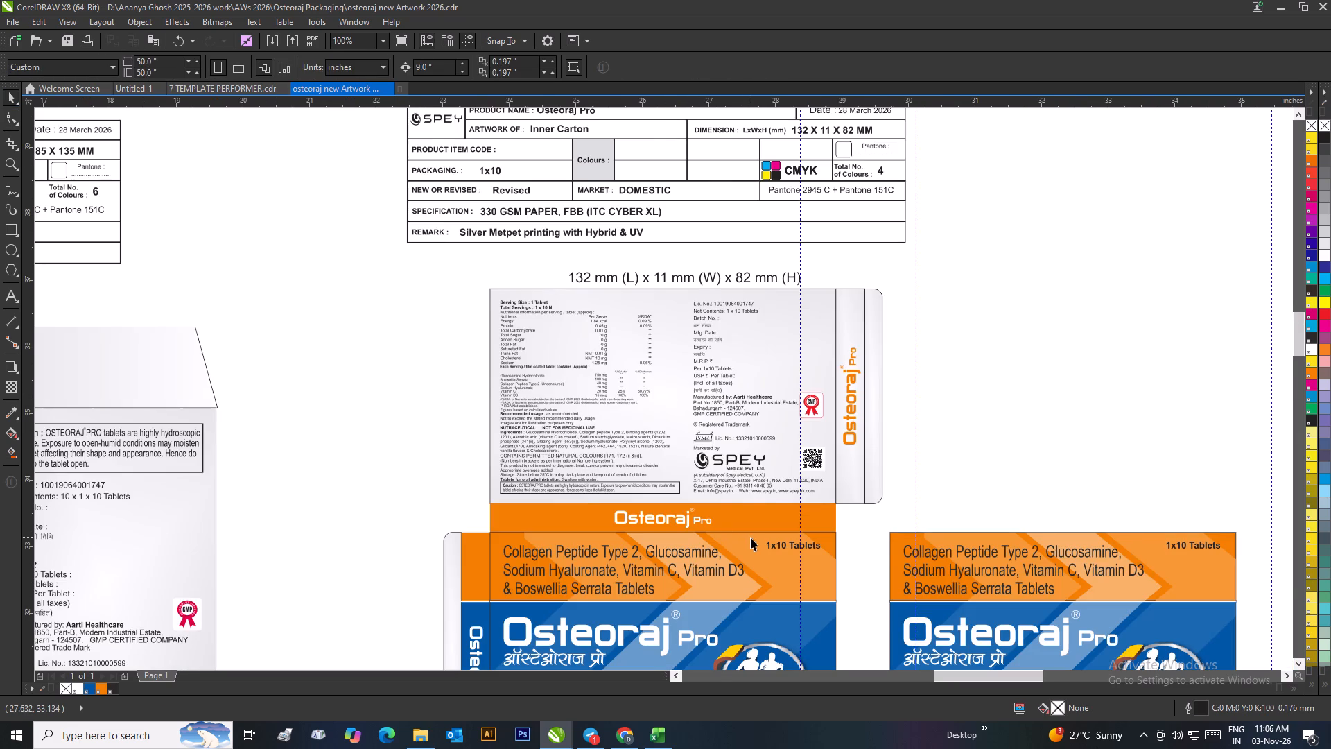
scroll(751, 537, down, 1)
scroll(663, 389, down, 1)
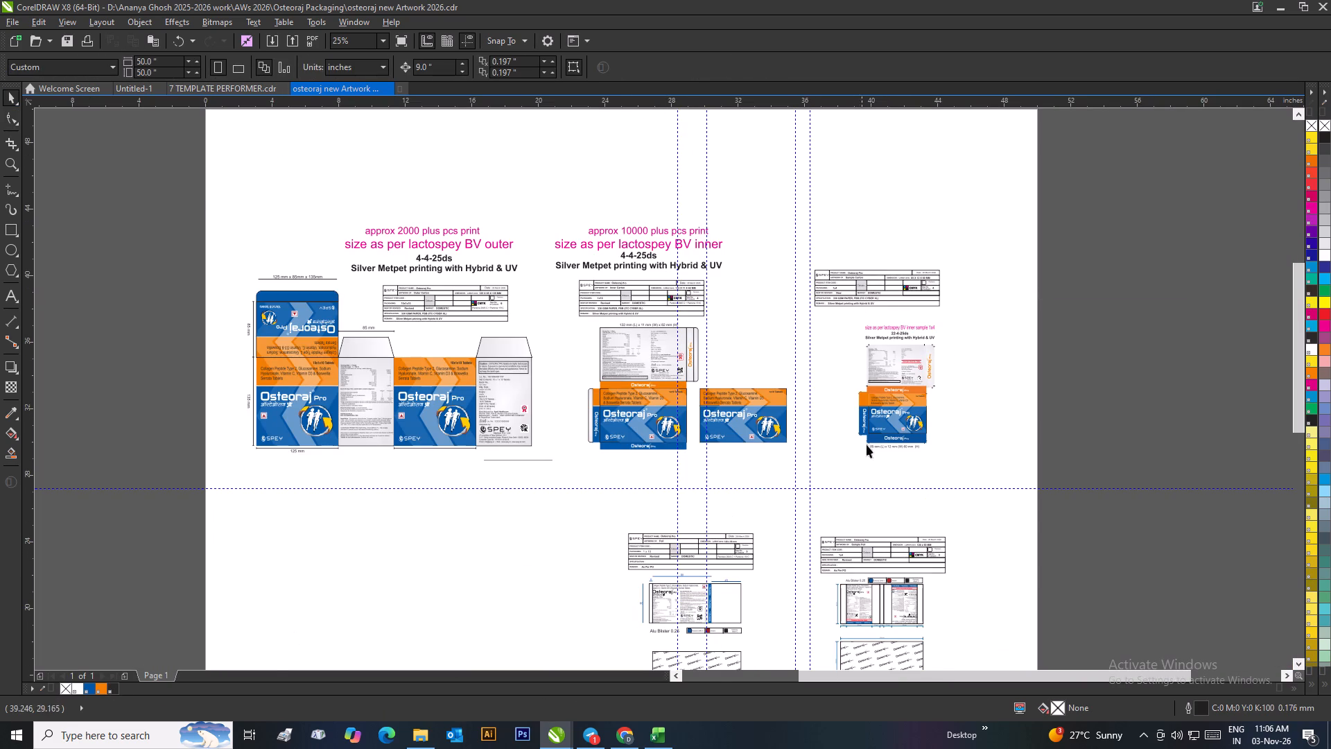
scroll(910, 411, up, 2)
scroll(677, 225, up, 1)
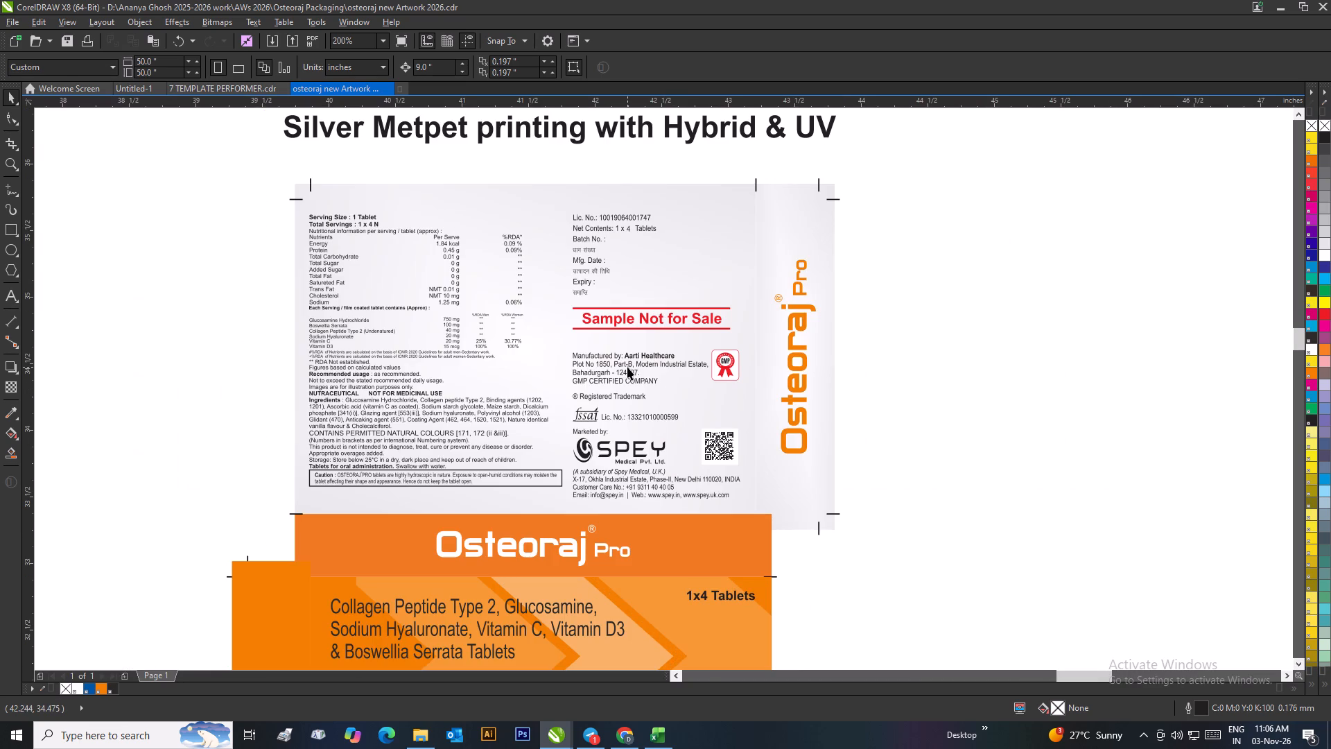
click(627, 367)
click(954, 384)
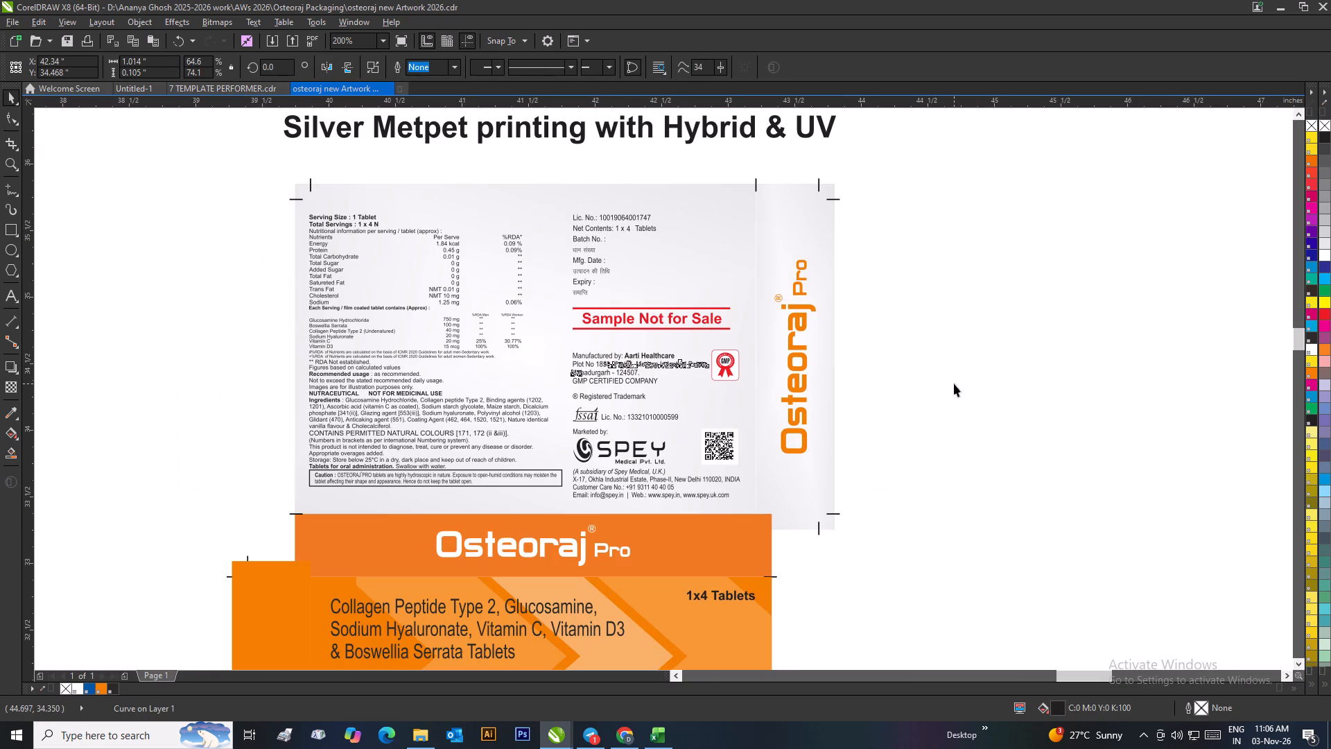
scroll(652, 369, up, 1)
scroll(664, 393, down, 2)
scroll(666, 393, up, 1)
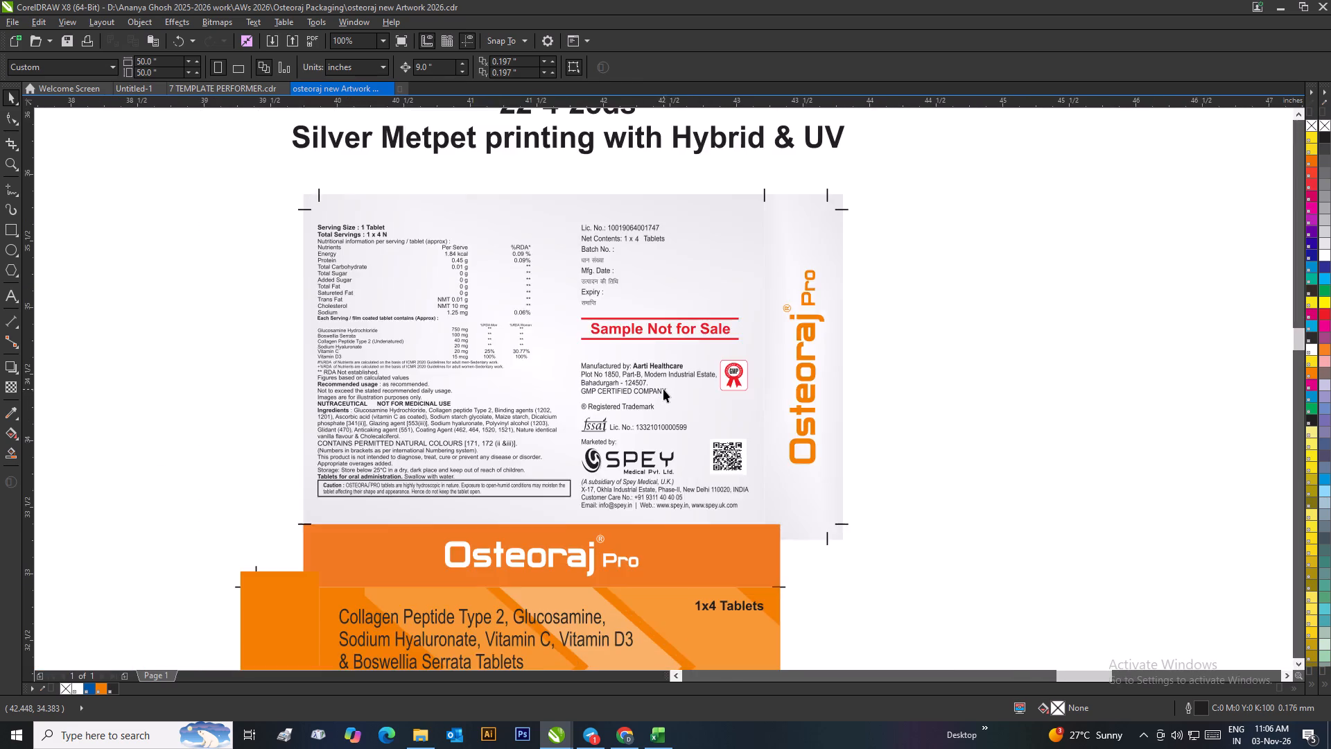
Capture a screen snip of the three Aarti Healthcare address lines, starting at "Manufactured by", on the 10x1x10 outer carton.
scroll(696, 402, down, 3)
scroll(437, 349, down, 2)
scroll(496, 391, up, 1)
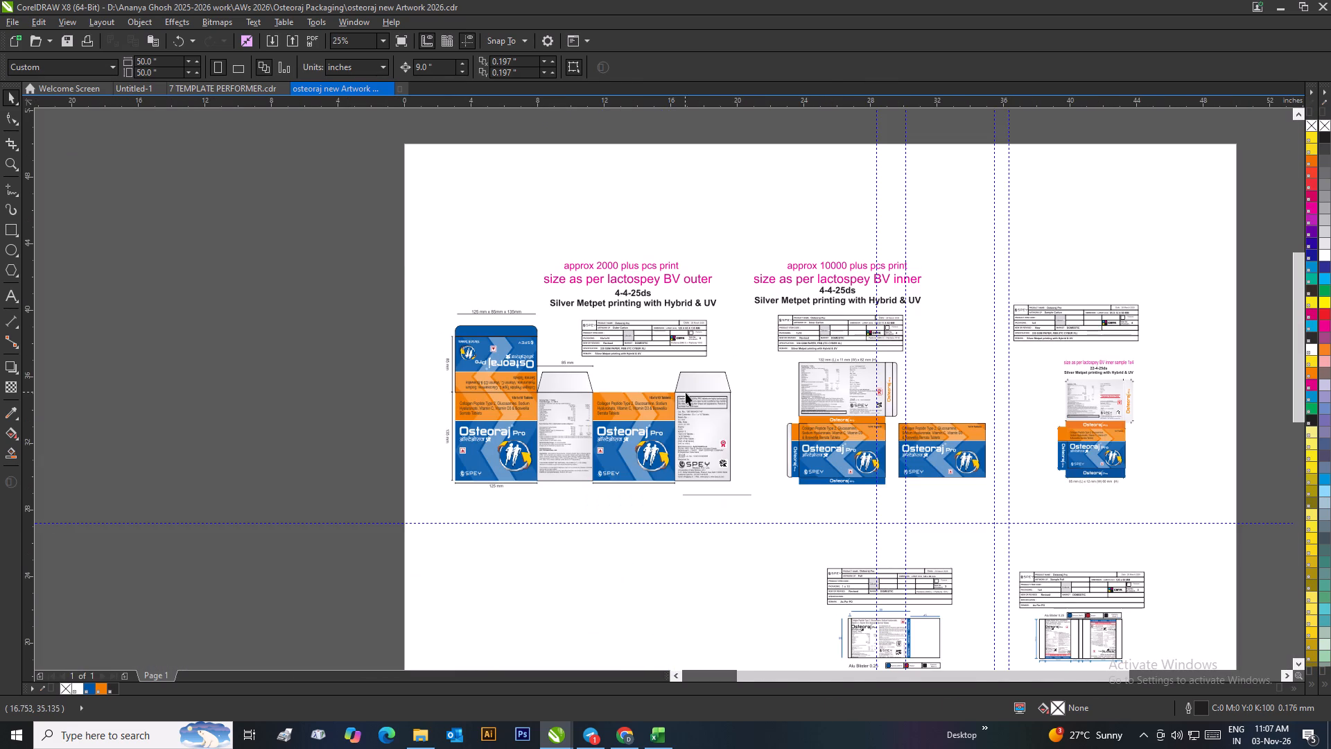
scroll(706, 424, up, 3)
scroll(659, 419, down, 2)
scroll(688, 447, up, 1)
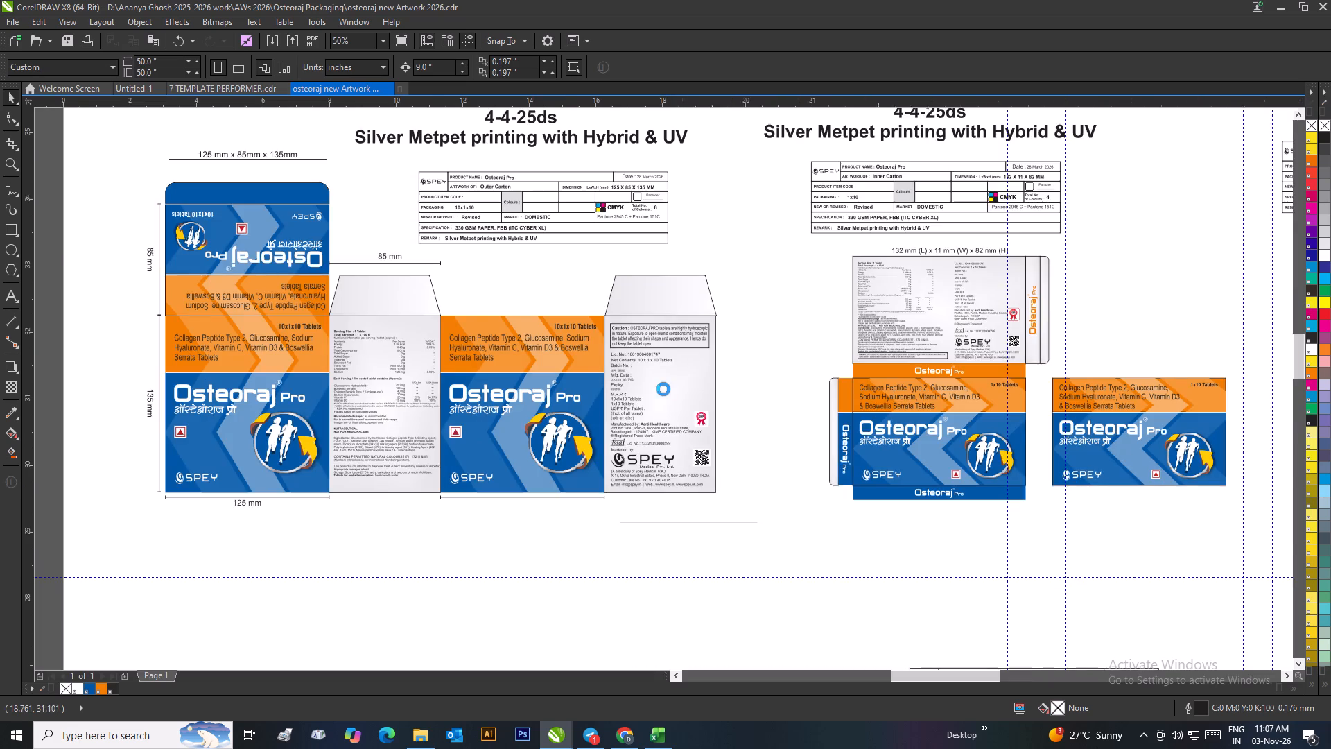
scroll(663, 389, up, 1)
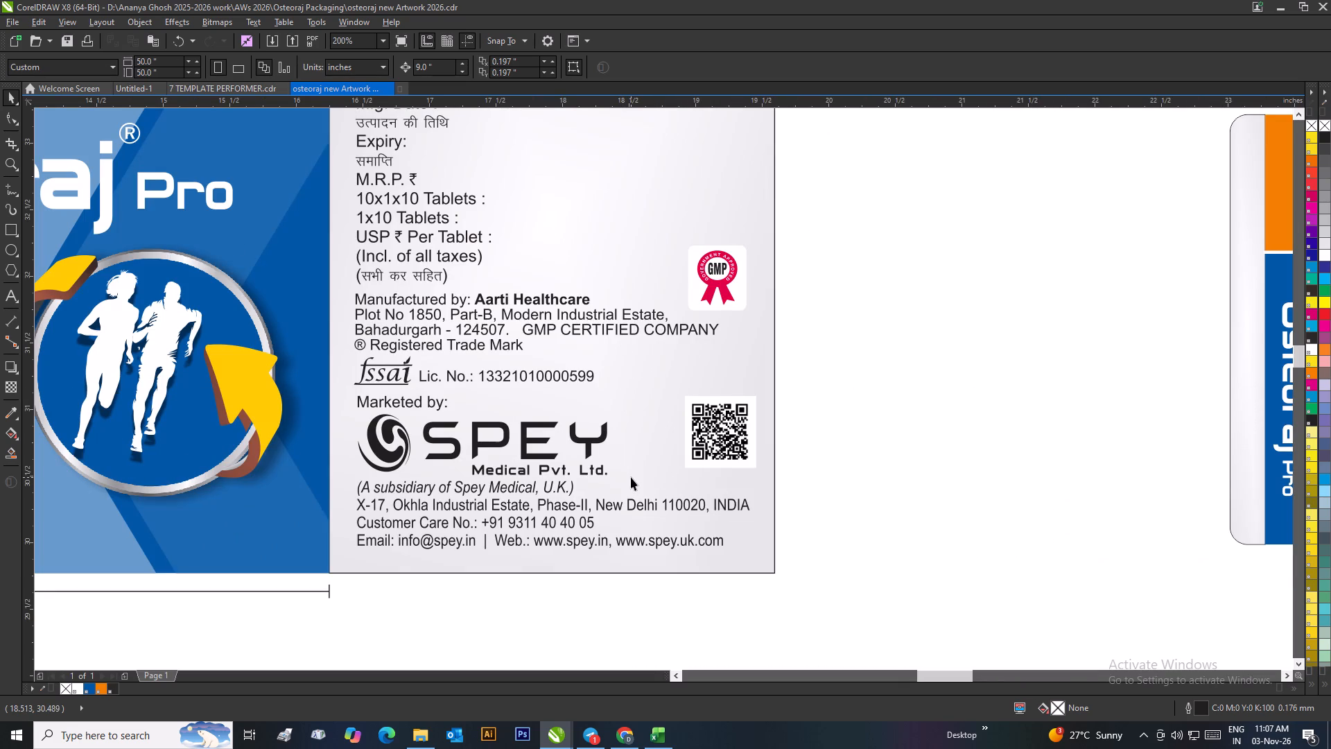
key(shift+super+s)
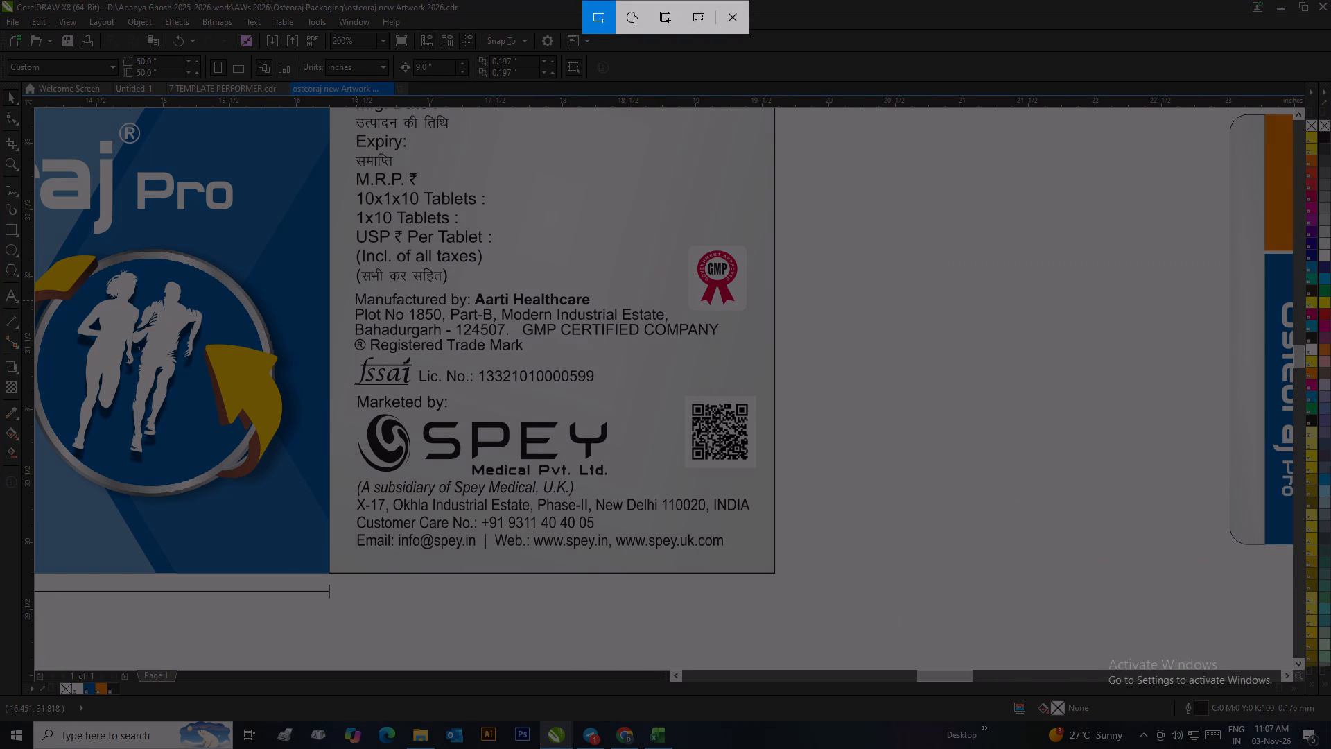
drag(347, 285, 441, 327)
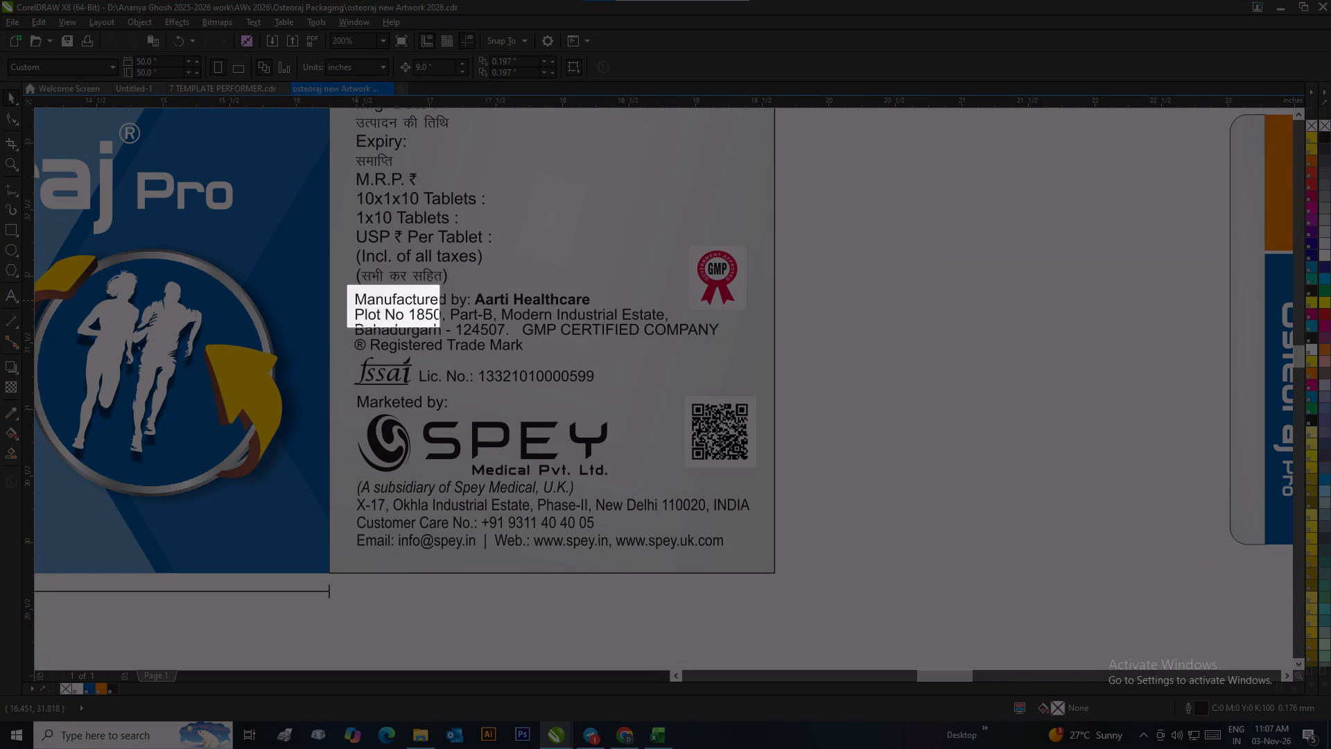
drag(441, 327, 724, 342)
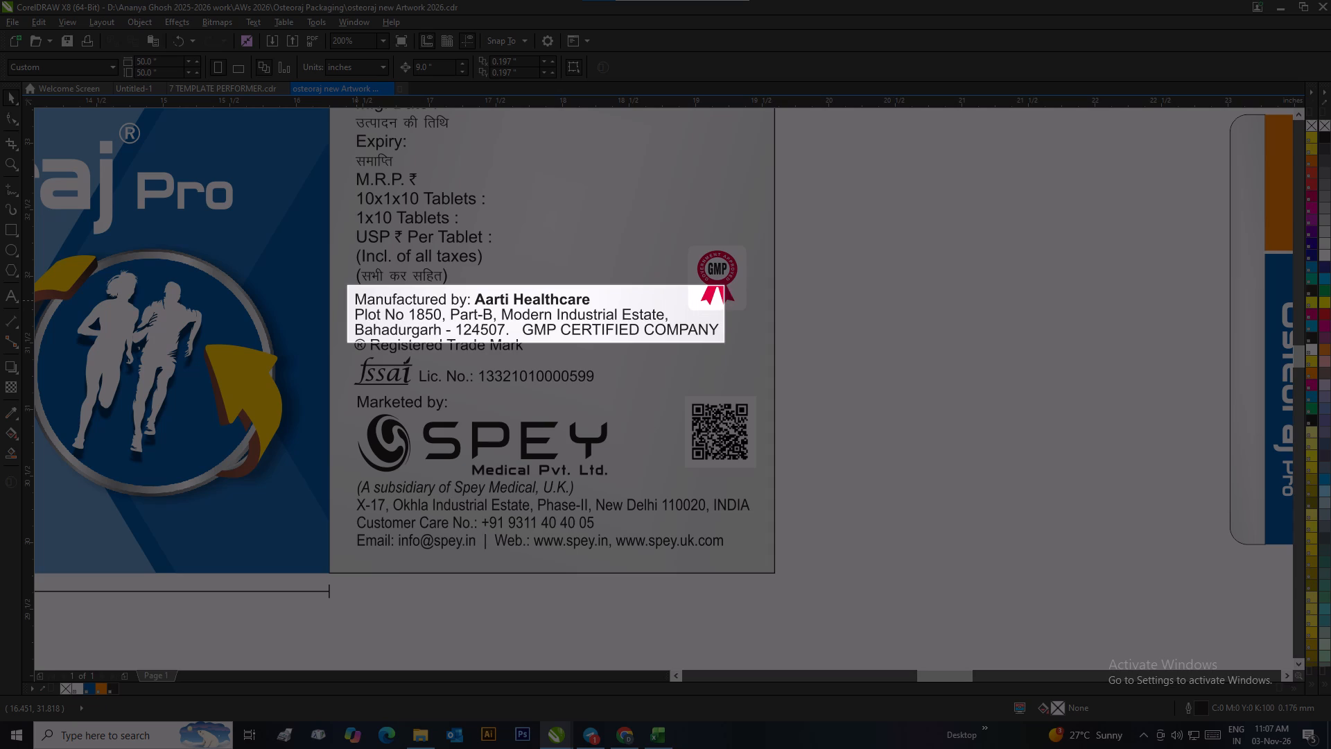
drag(724, 342, 737, 338)
click(595, 334)
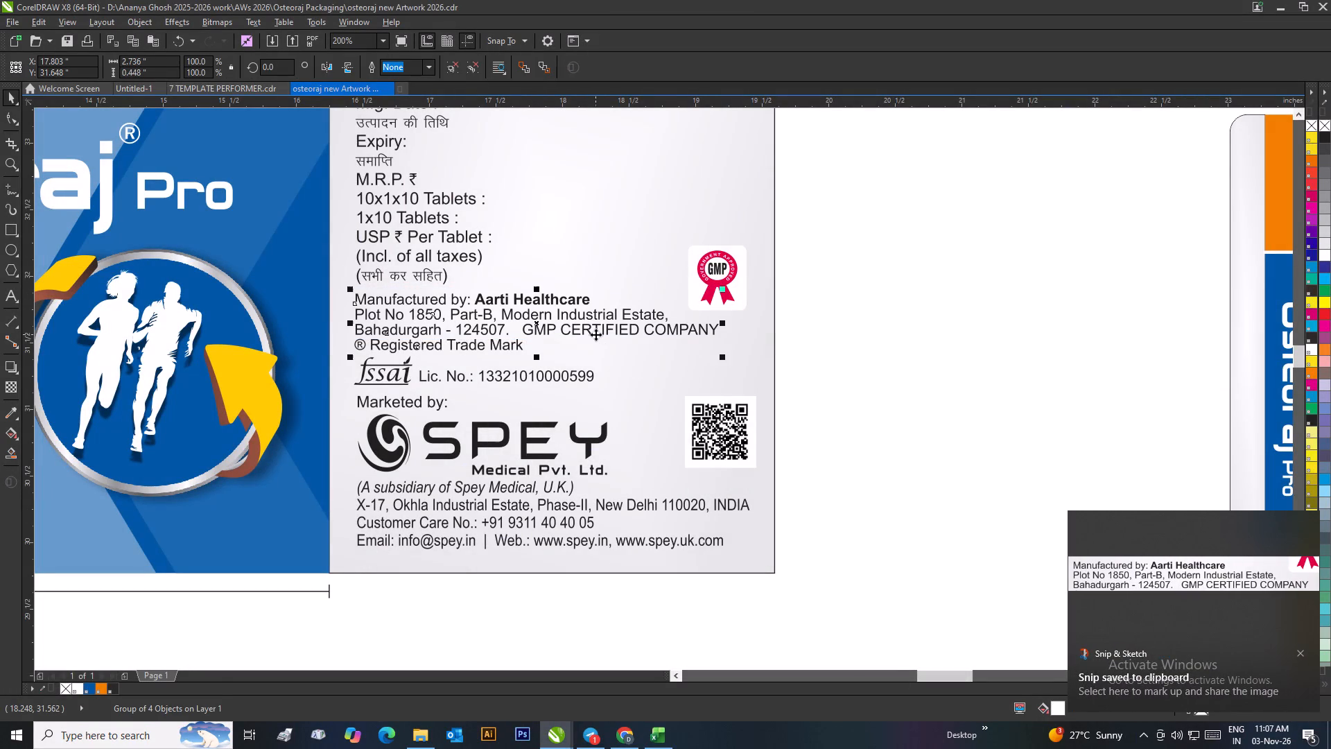
Ungroup all objects in the Aarti Healthcare address block on the Osteoraj Pro 10x1x10 outer carton.
click(600, 330)
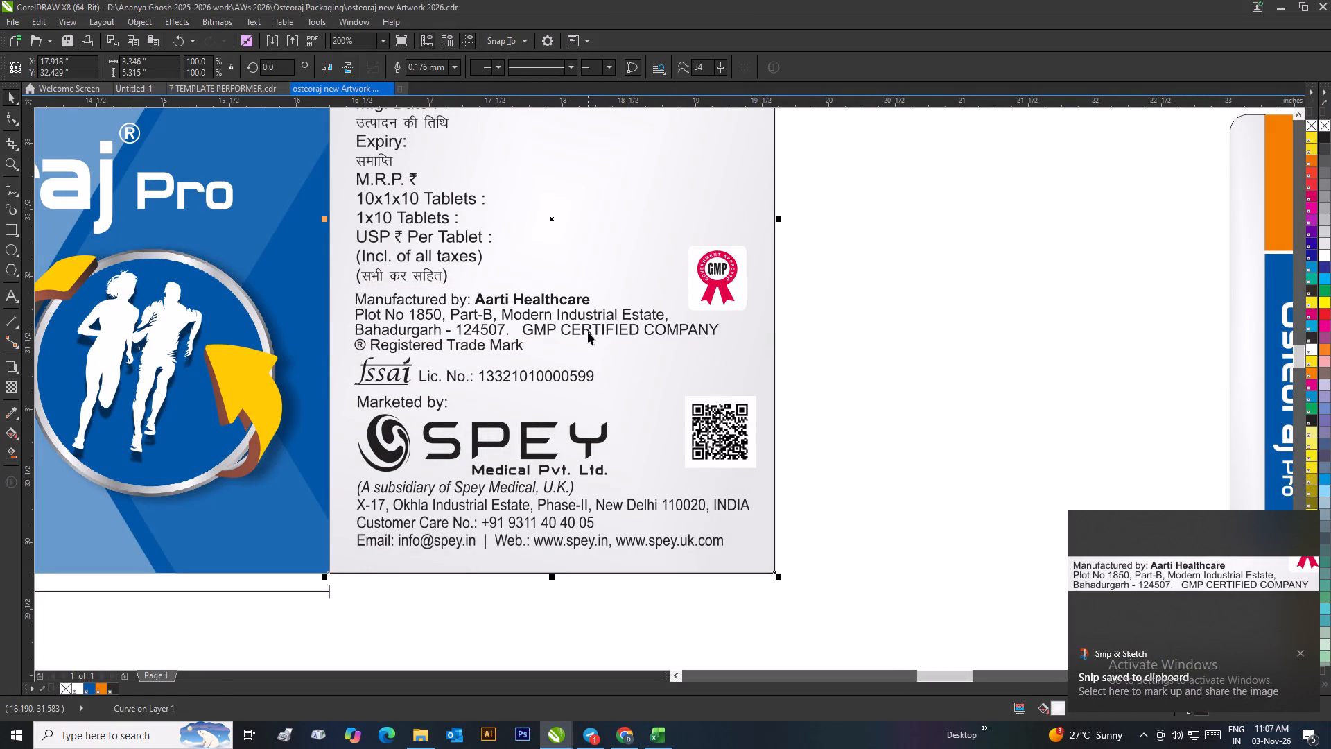
click(588, 332)
right_click(588, 329)
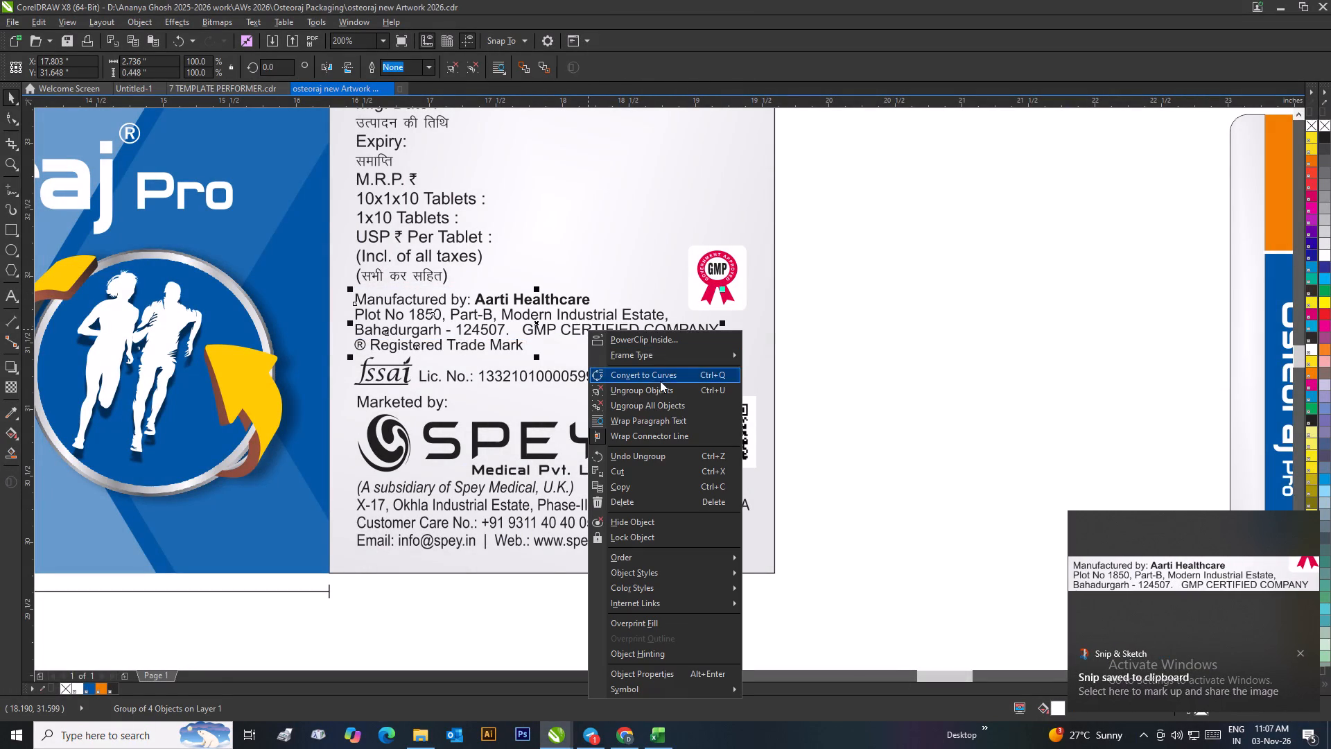
click(656, 404)
click(844, 365)
Move the Aarti Healthcare address lines, including the complete Registered Trade Mark line, off the outer carton onto the blank area beside it.
click(624, 329)
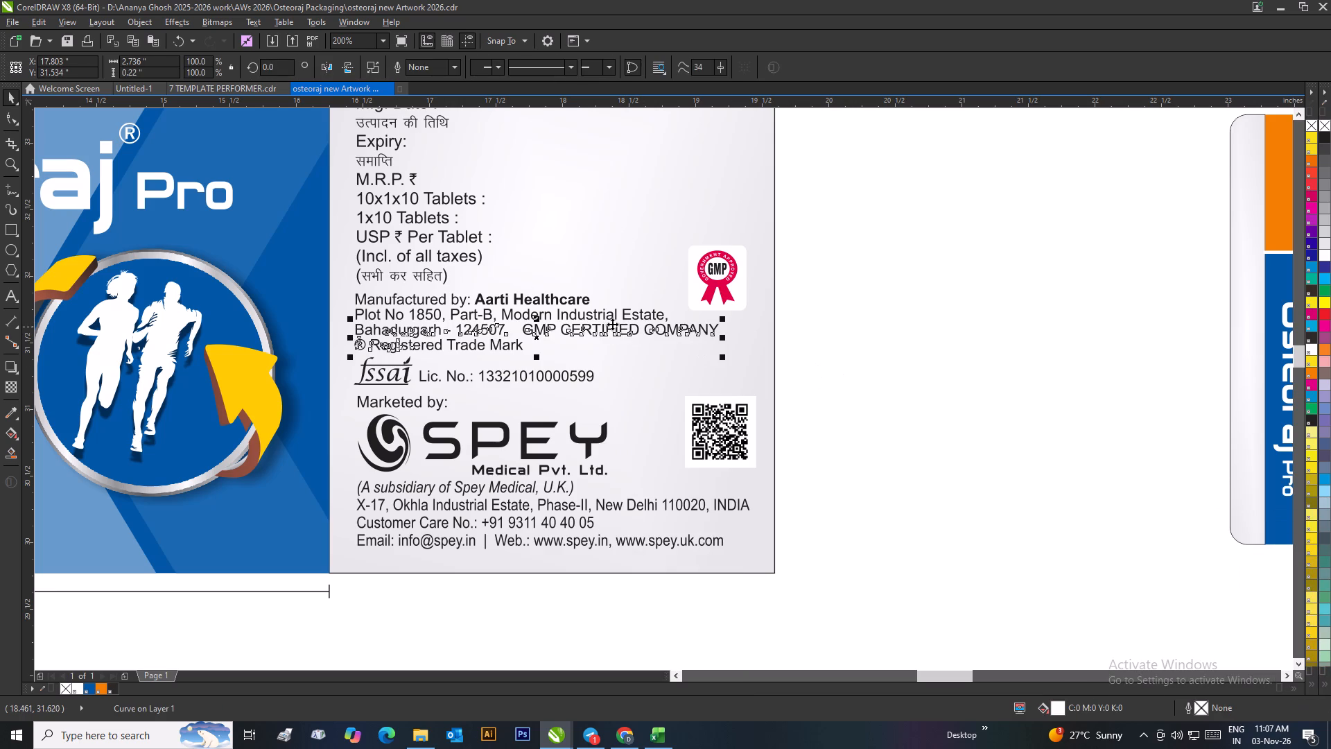
shift+click(584, 316)
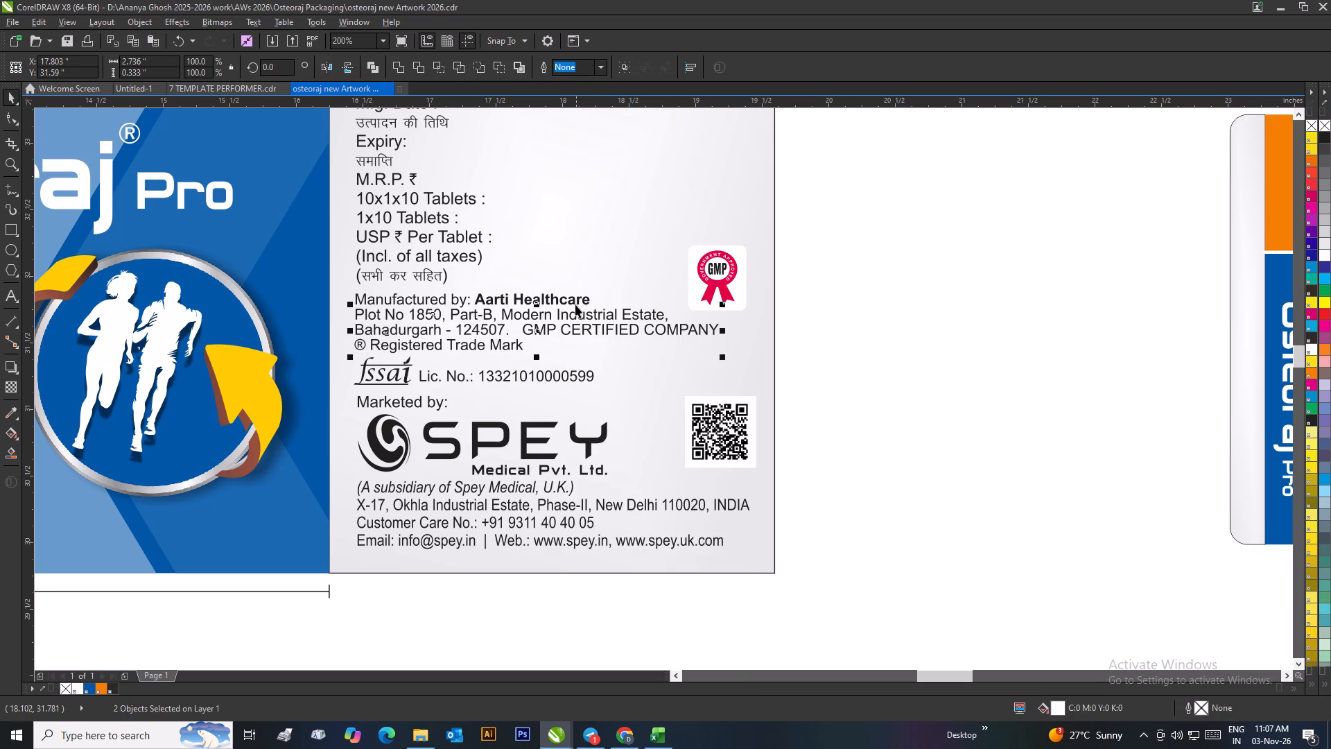
shift+click(574, 302)
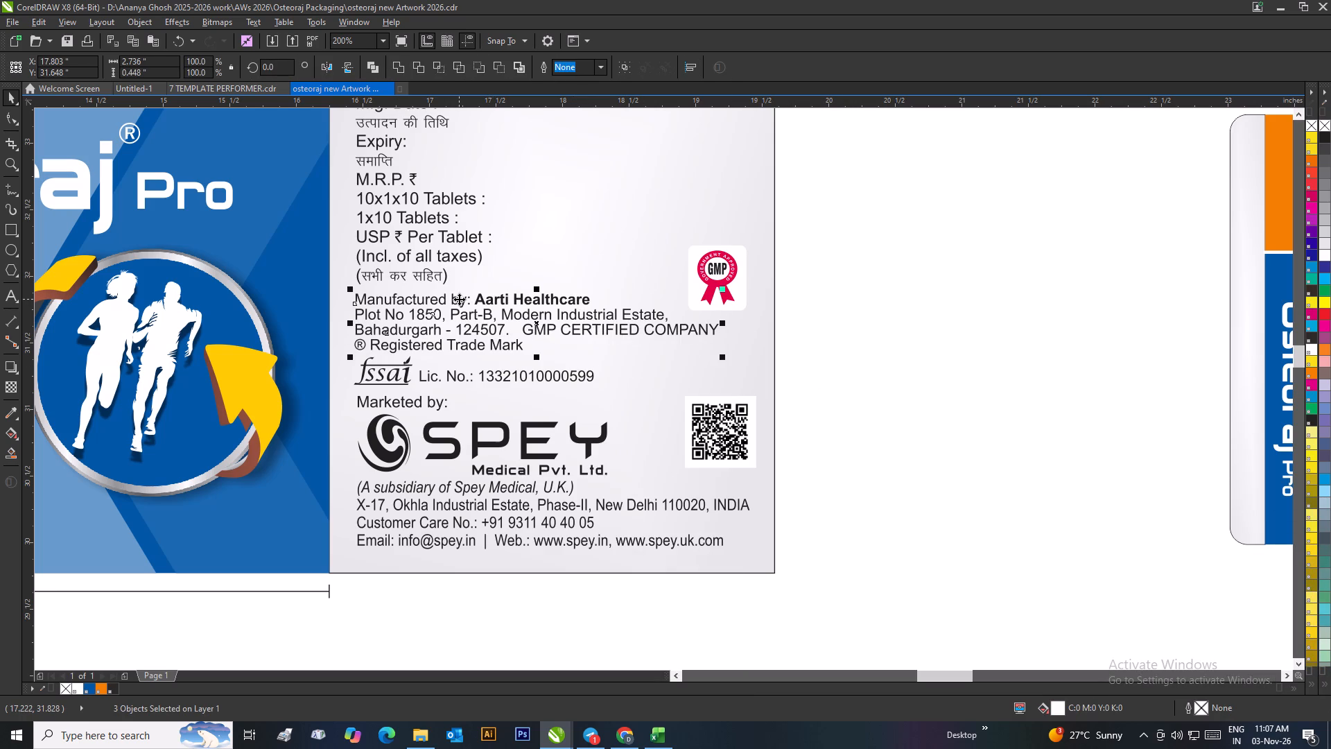
drag(537, 323, 681, 352)
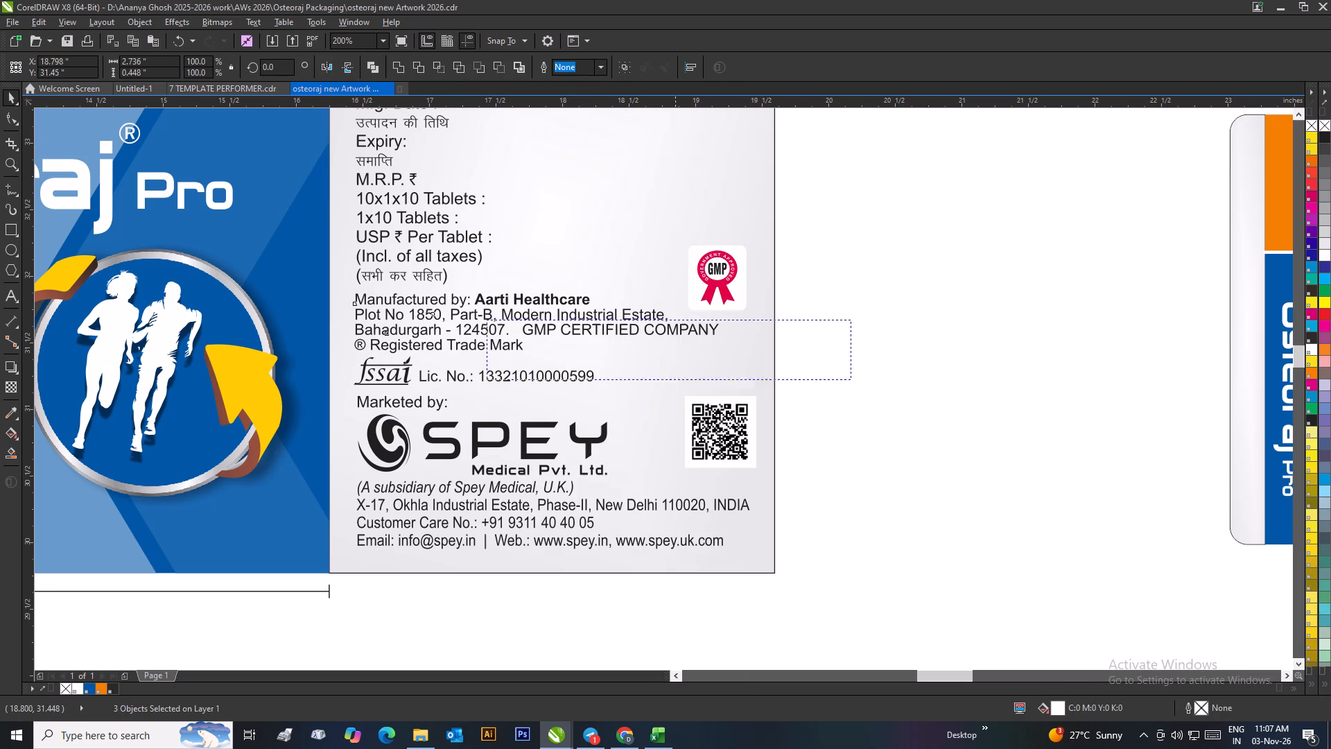
drag(681, 352, 1044, 312)
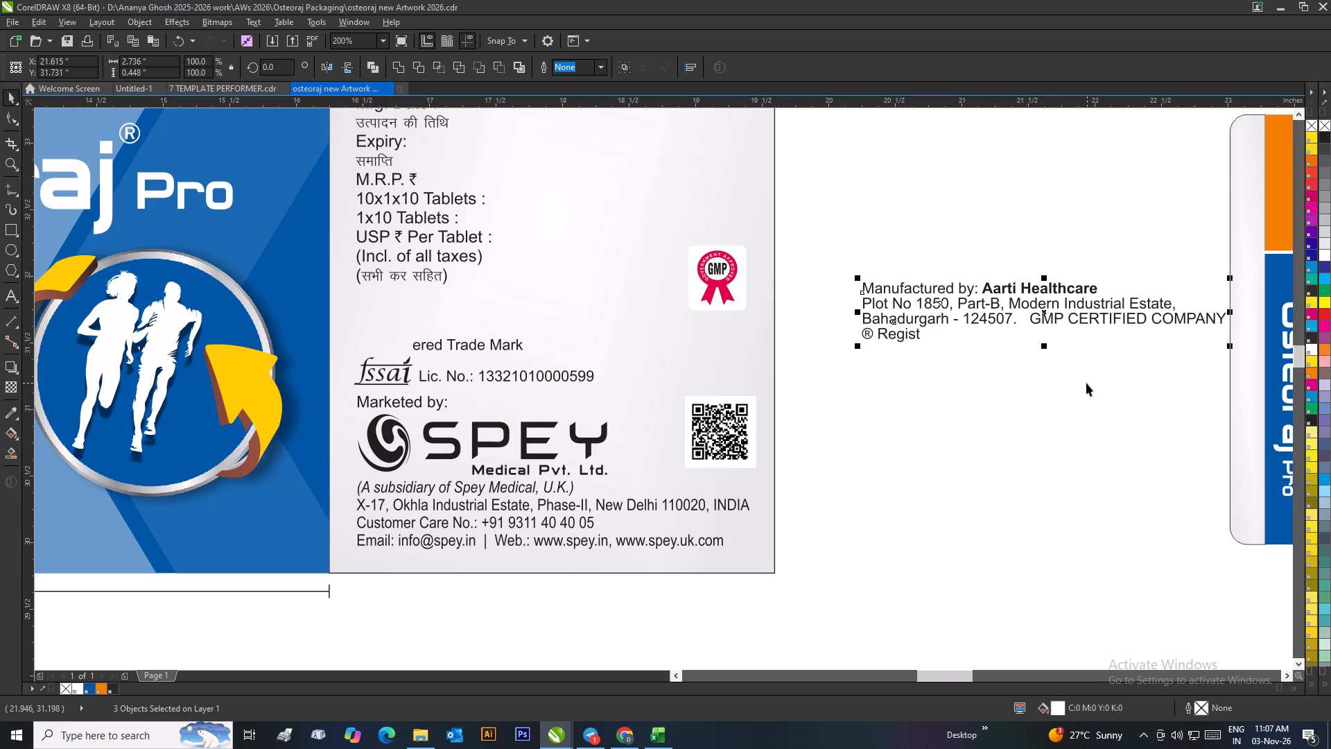
key(ctrl+z)
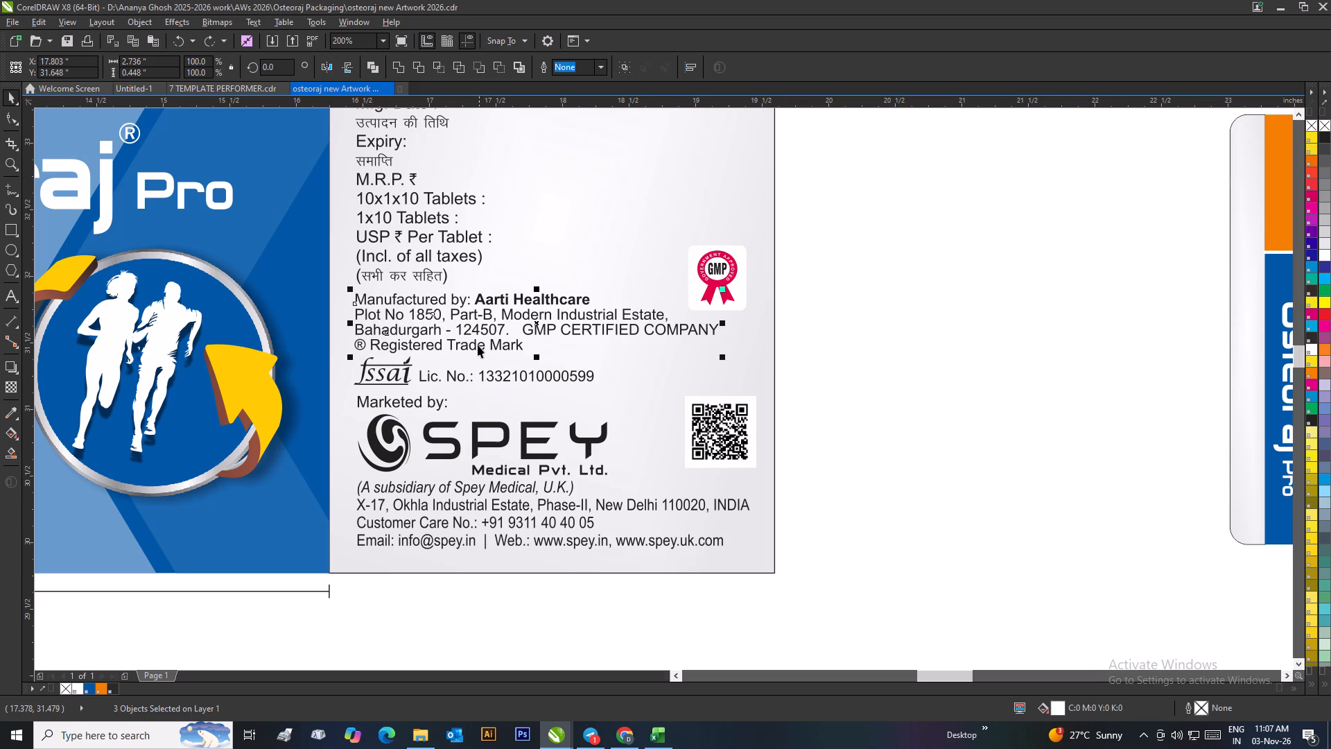
shift+click(477, 345)
drag(540, 324, 750, 309)
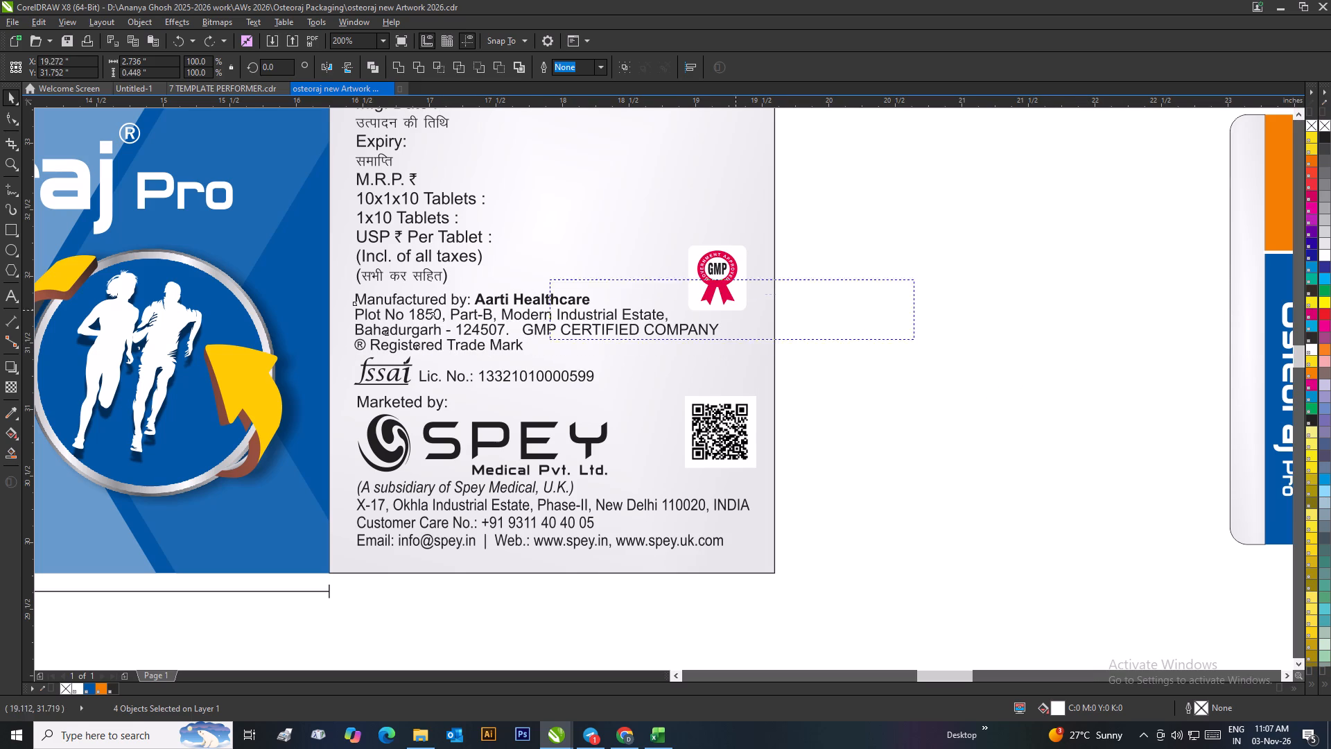
drag(750, 309, 970, 277)
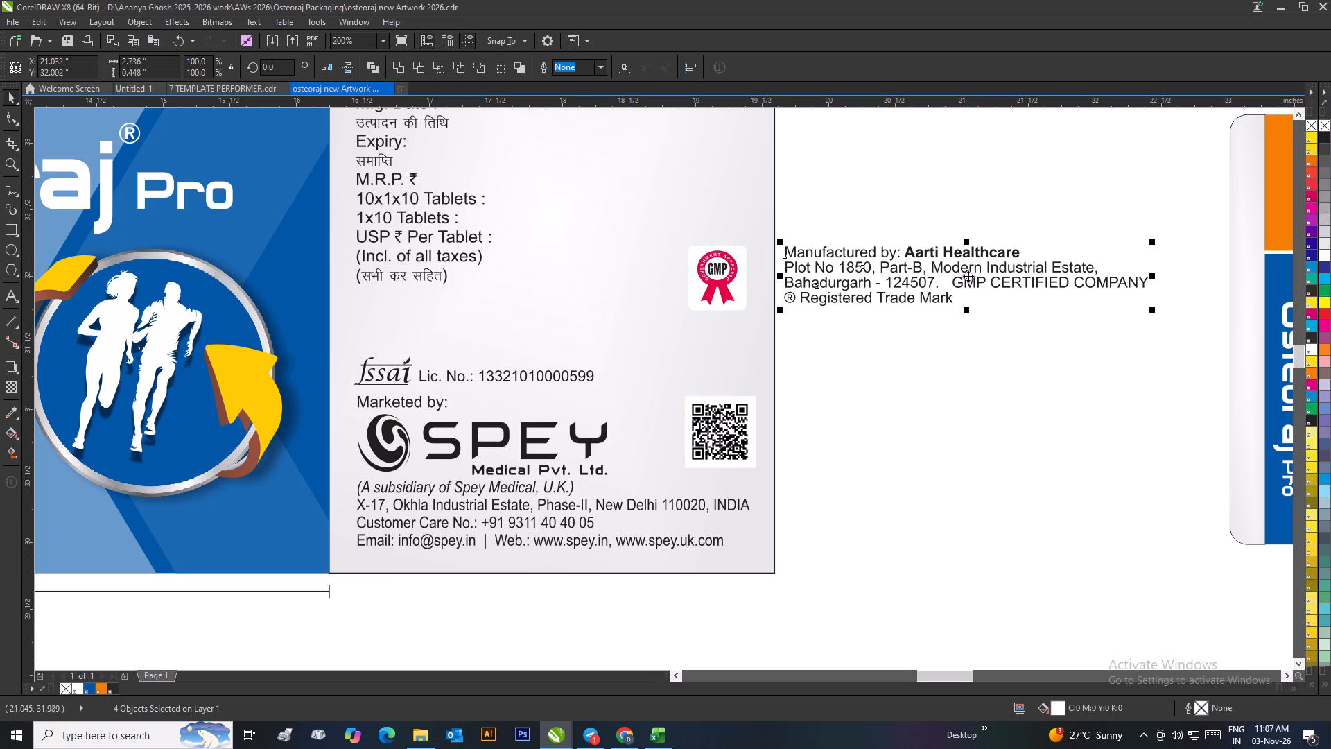
drag(968, 275, 992, 270)
click(1029, 350)
scroll(1028, 352, down, 1)
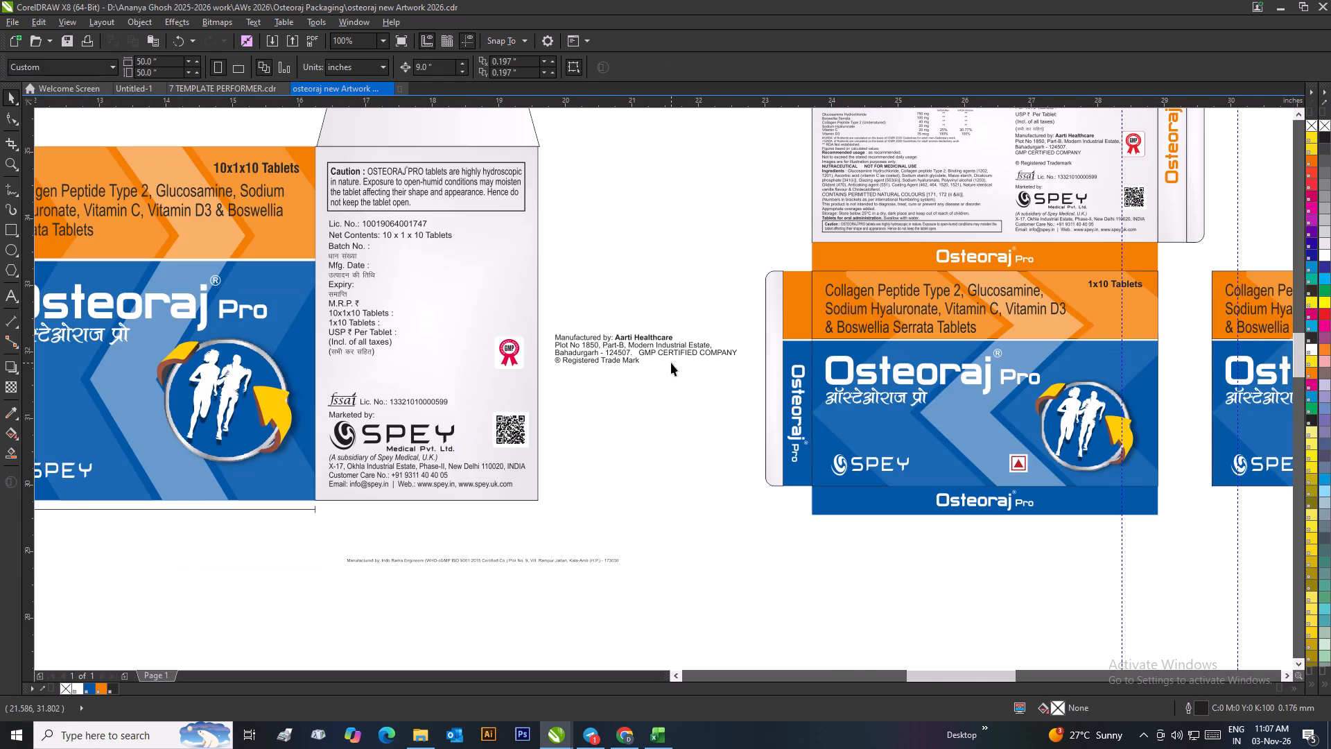
scroll(672, 361, up, 1)
scroll(569, 396, up, 1)
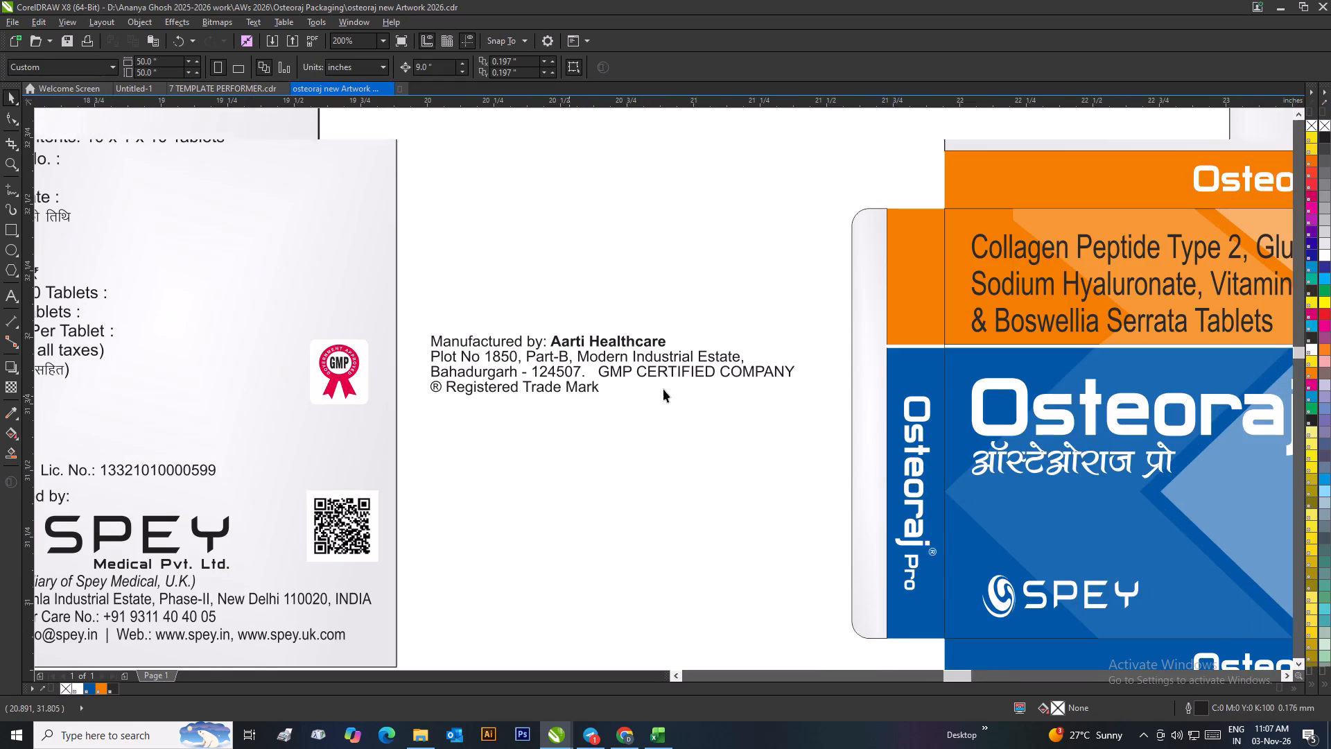
key(shift+super+s)
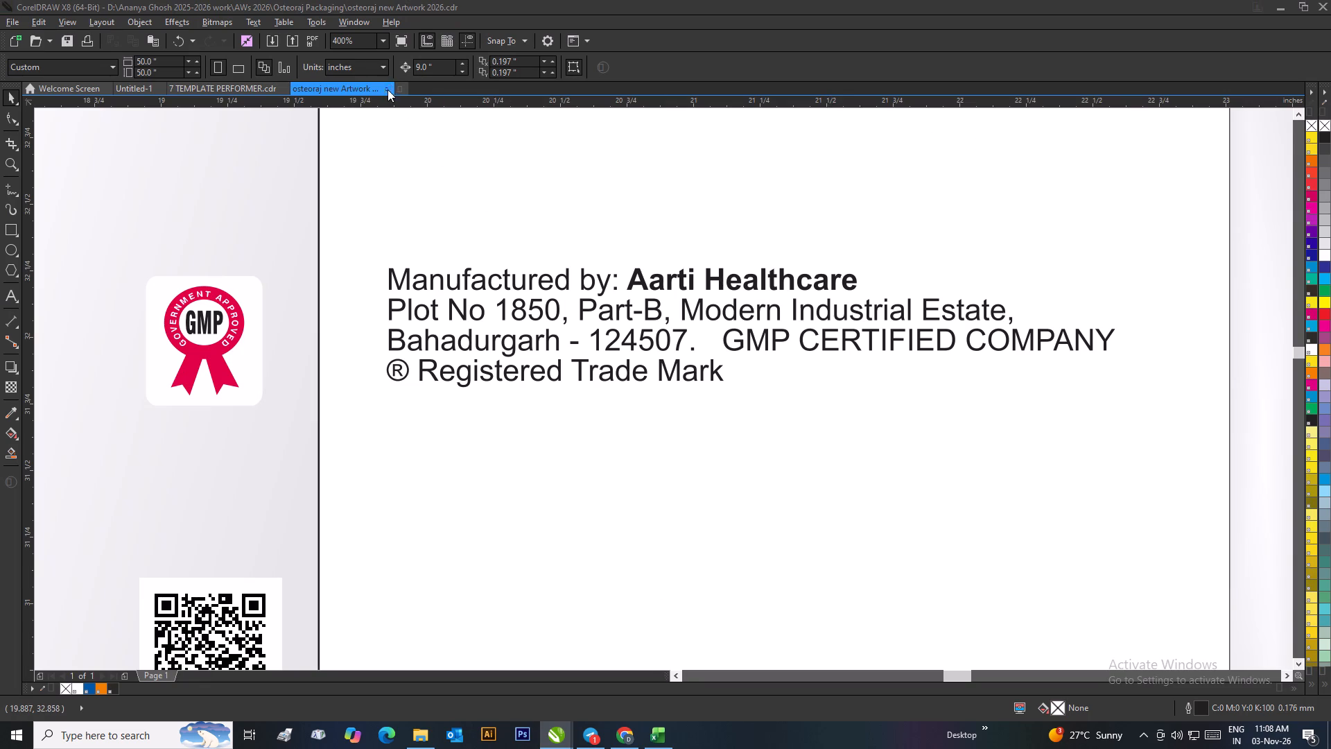
click(693, 406)
Open the Pantospey-DSR Capsules_Anchal drawing from AW's > AW's > India > Pantospey DSR Capsule > Evolet Pharmaceuticals.
scroll(693, 410, down, 2)
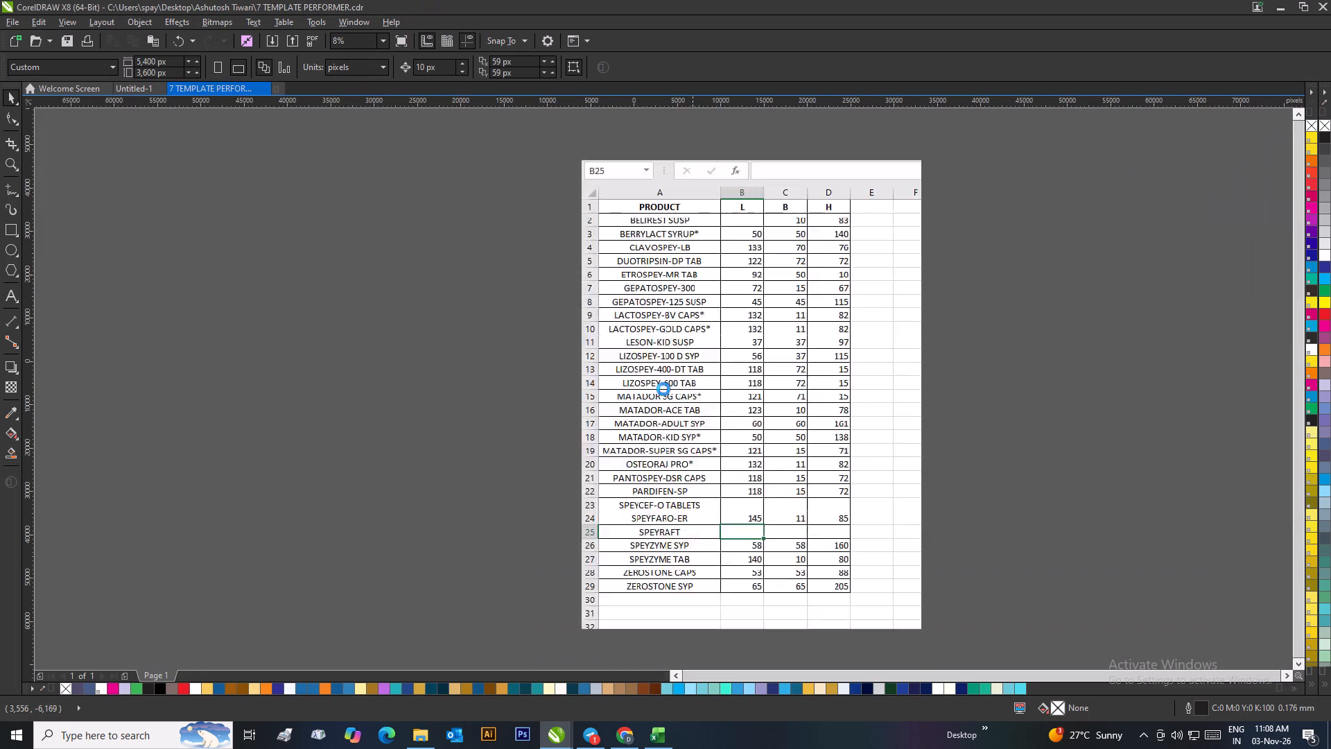
key(ctrl+o)
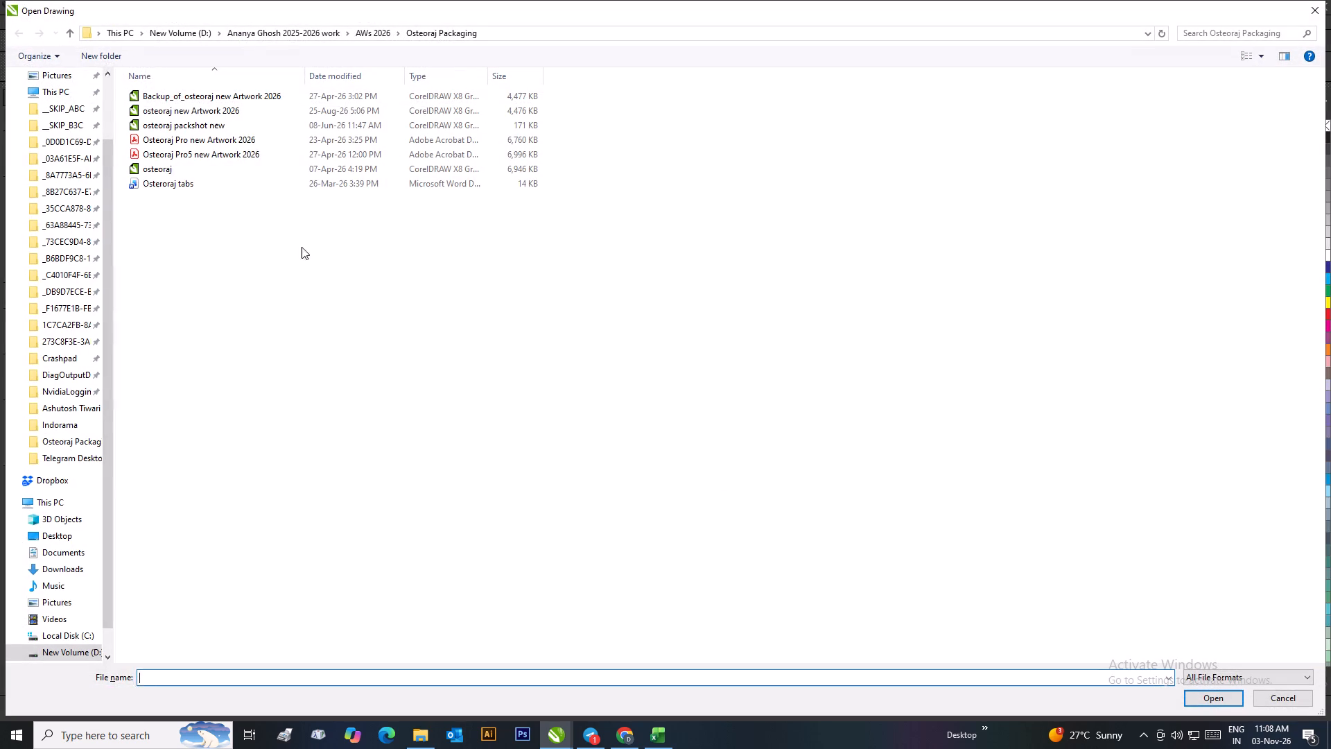
click(73, 33)
click(73, 33)
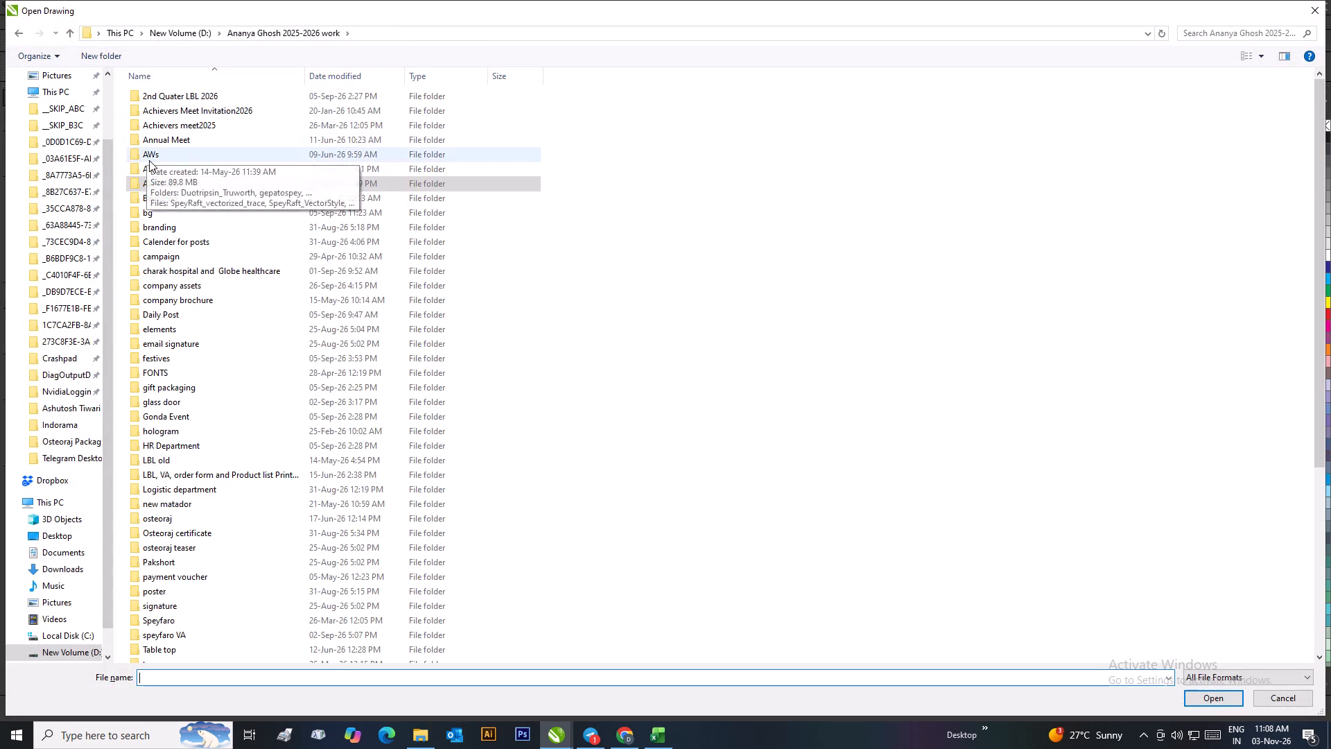
double_click(149, 160)
click(67, 35)
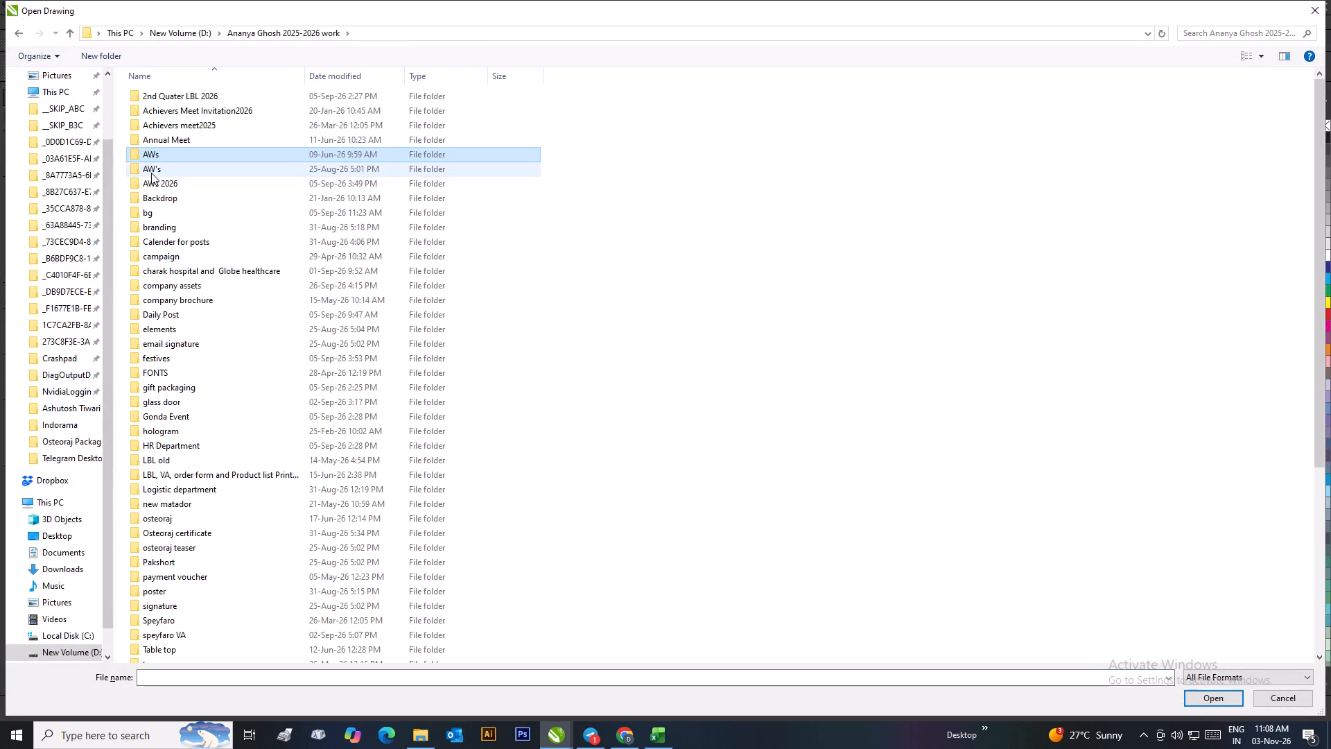
double_click(151, 173)
double_click(148, 99)
double_click(151, 115)
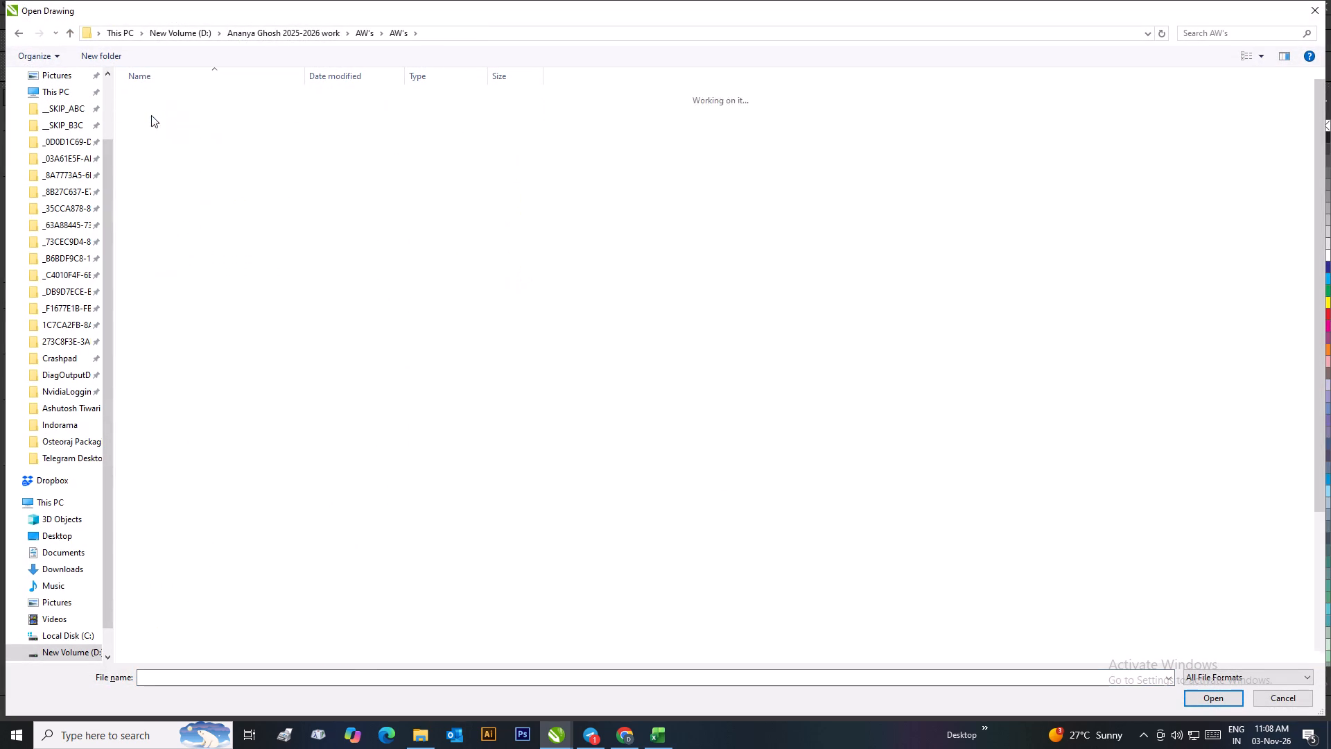
scroll(113, 469, down, 6)
scroll(175, 519, down, 7)
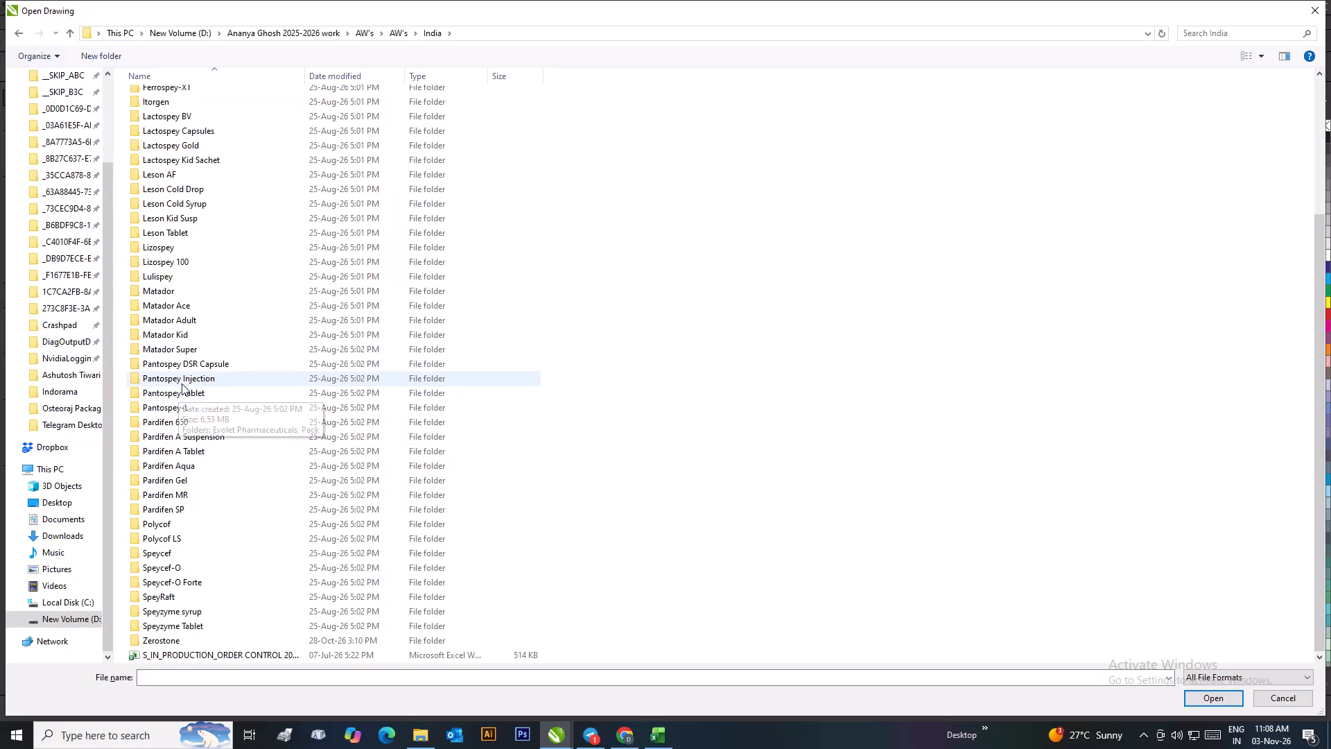
double_click(193, 363)
double_click(205, 96)
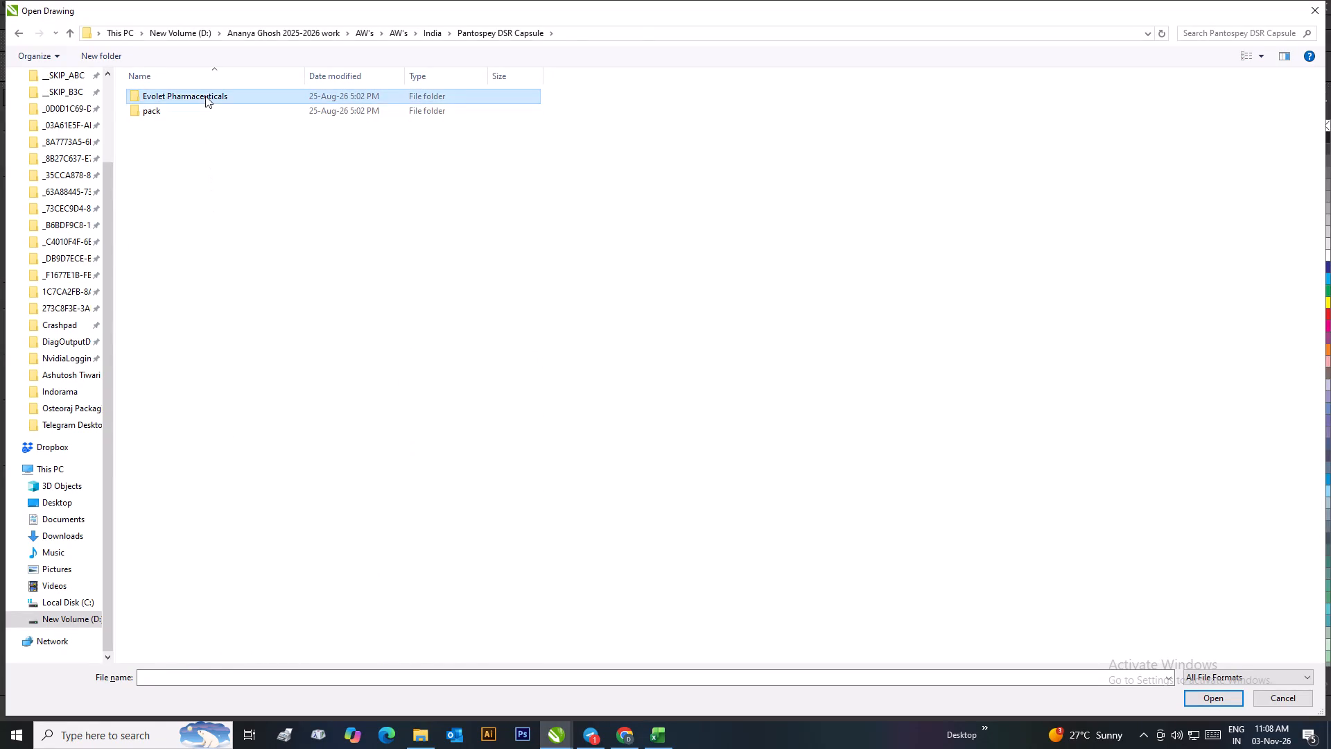
double_click(220, 98)
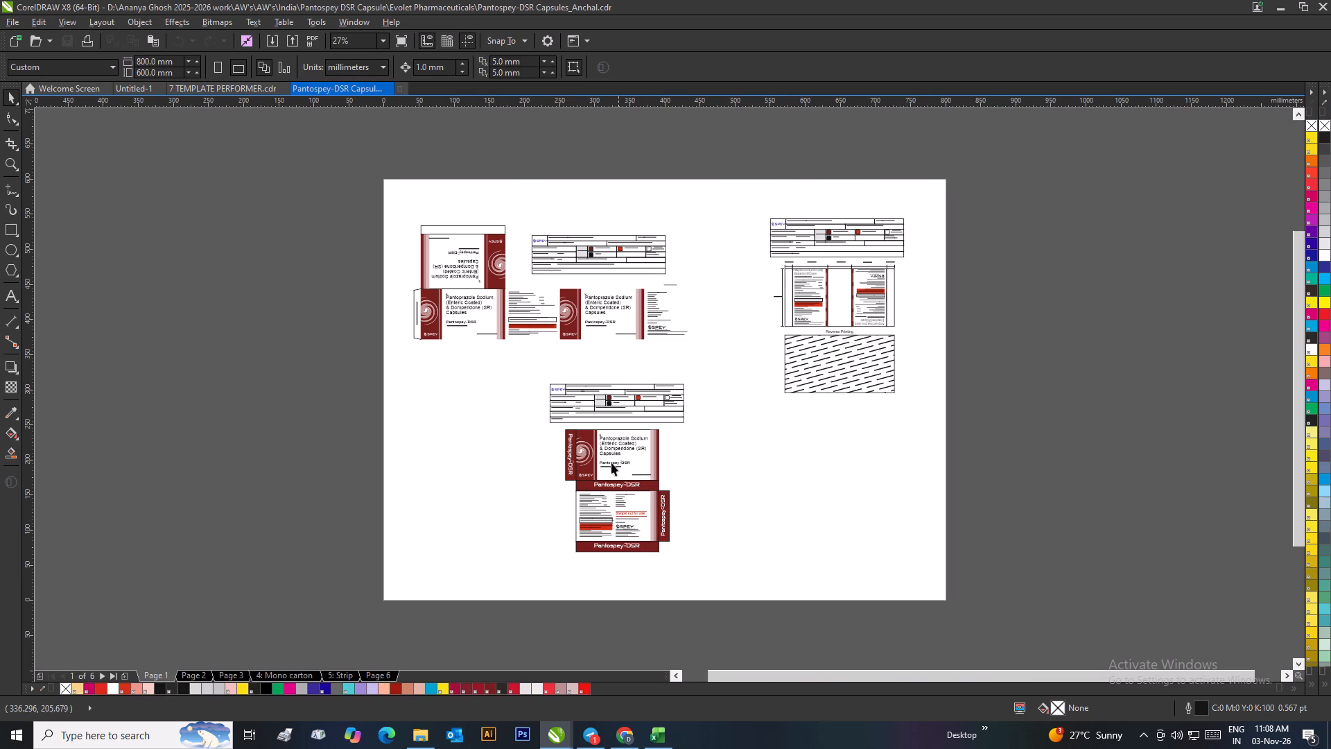
Copy the Evolet Pharmaceuticals "Manufactured by" text from the Pantospey-DSR sample carton and paste it as new text below the carton.
scroll(609, 472, up, 1)
scroll(708, 475, down, 1)
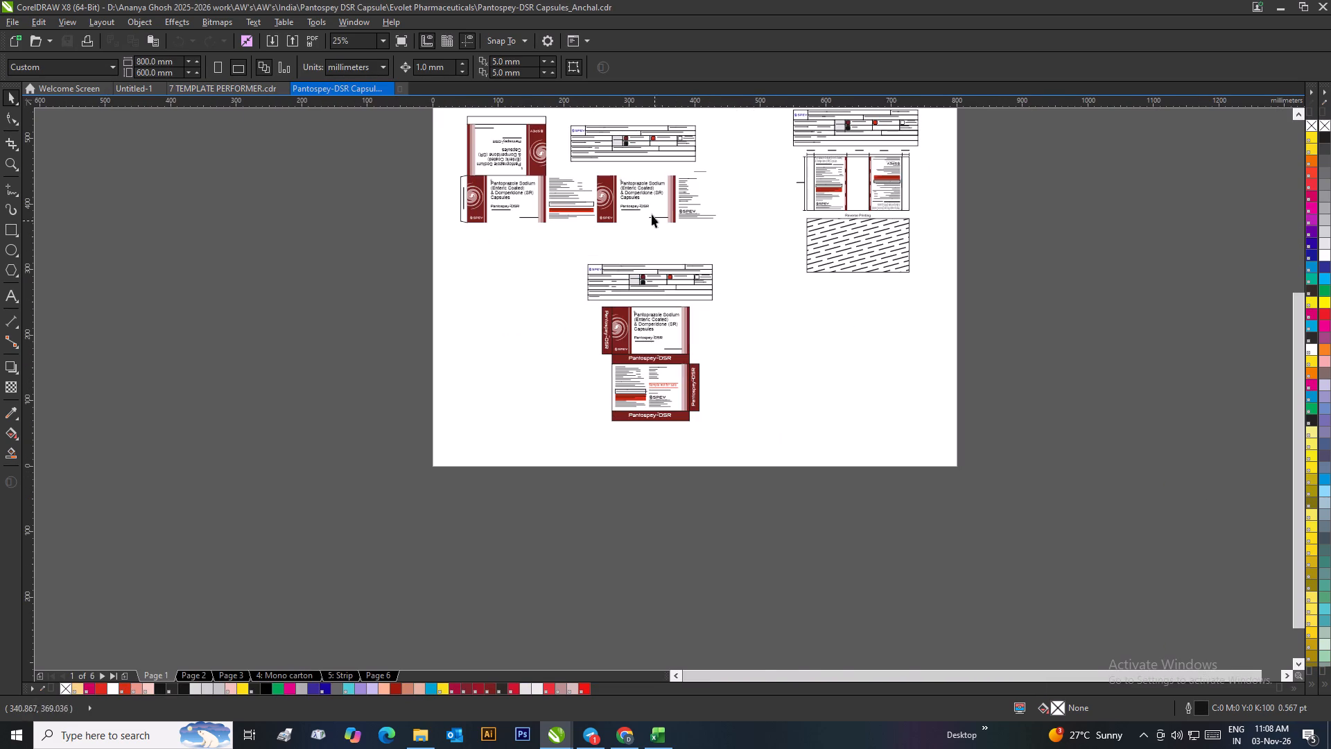
scroll(578, 157, up, 1)
scroll(795, 443, up, 1)
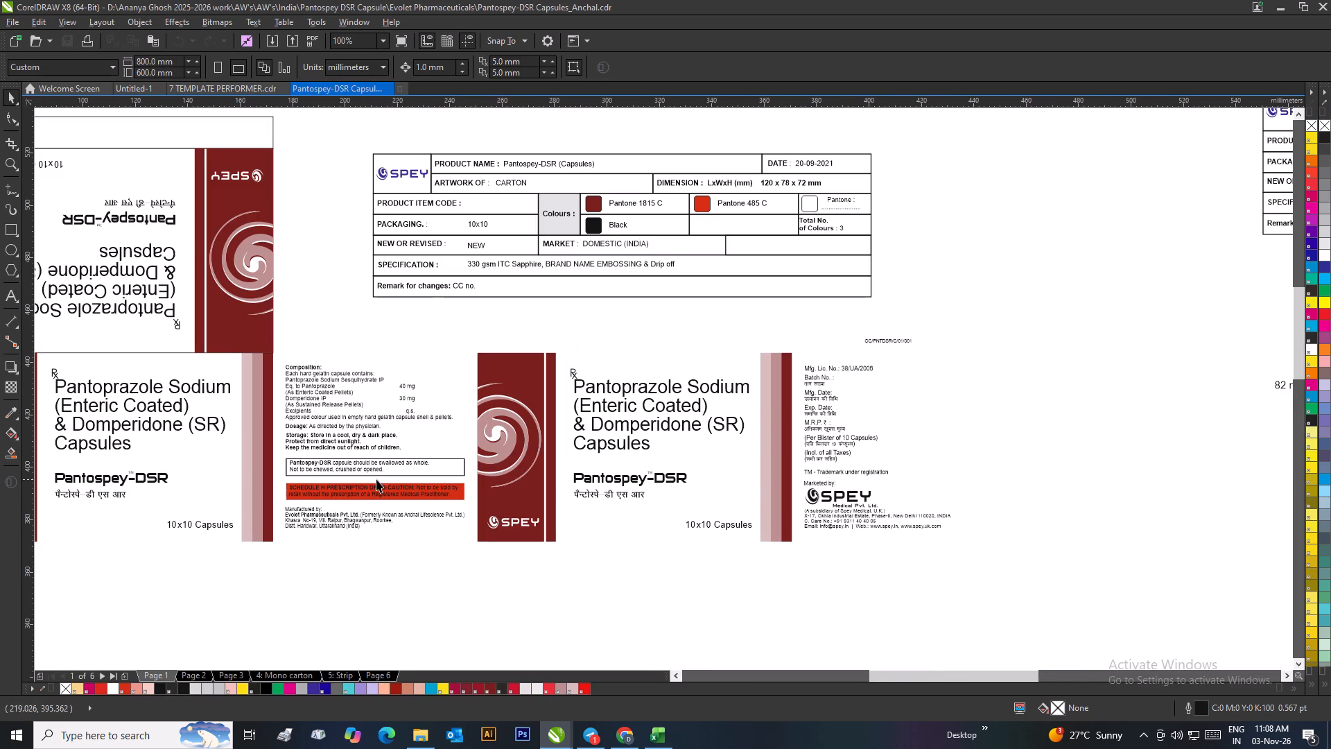
scroll(332, 522, up, 1)
scroll(734, 402, down, 2)
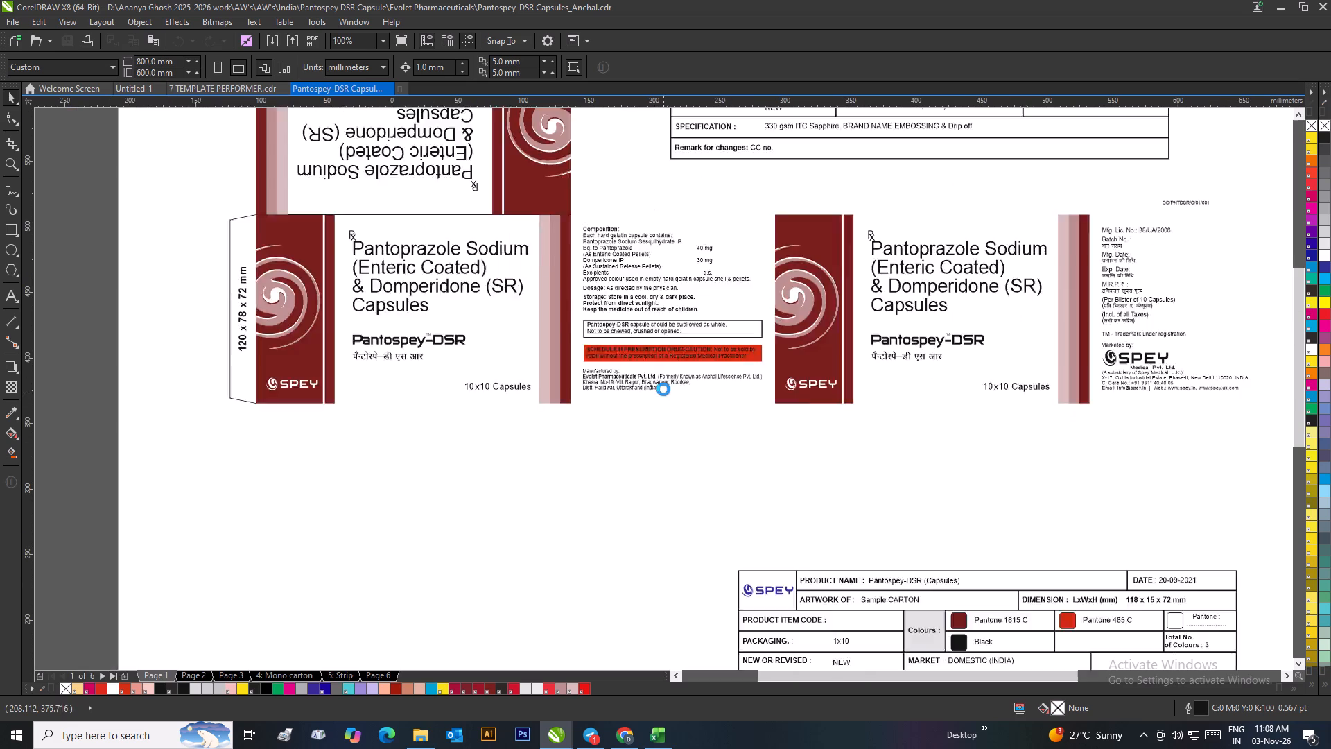
scroll(1218, 252, up, 1)
scroll(656, 402, down, 2)
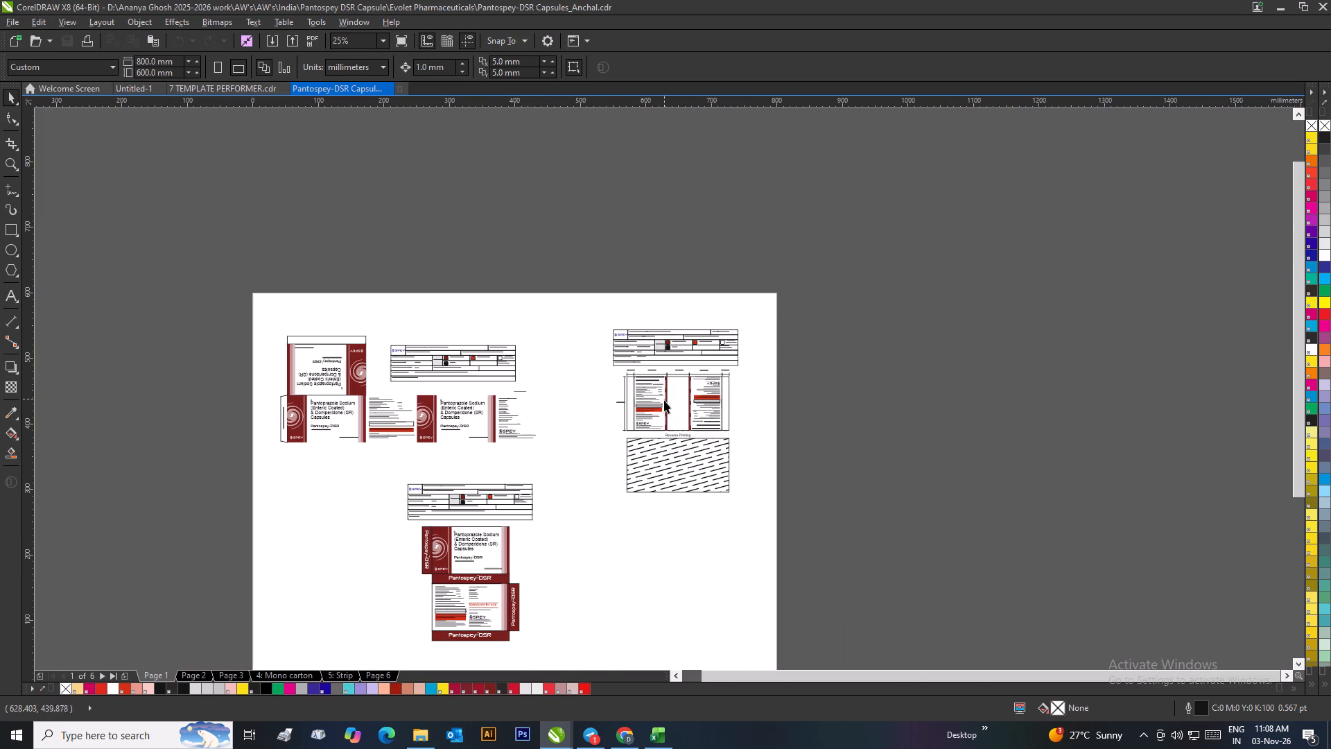
scroll(488, 586, up, 1)
scroll(663, 392, up, 1)
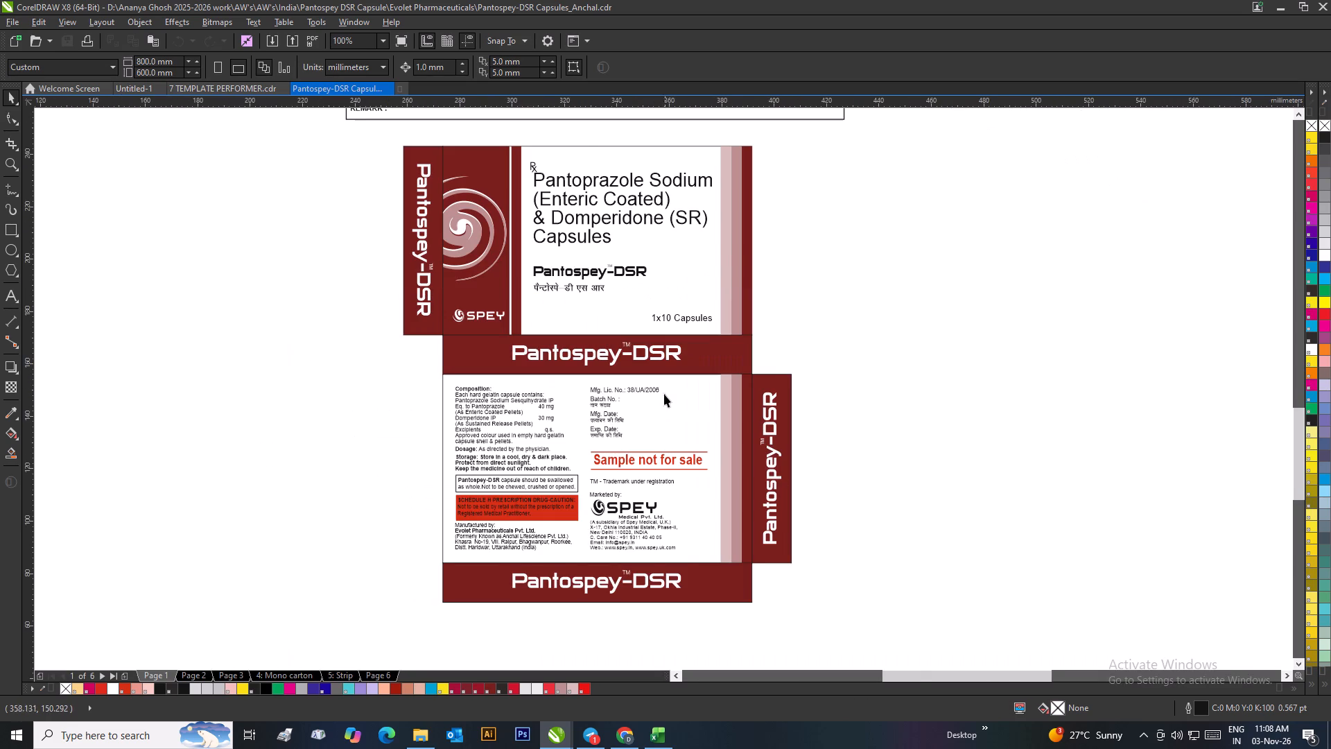
scroll(656, 524, up, 1)
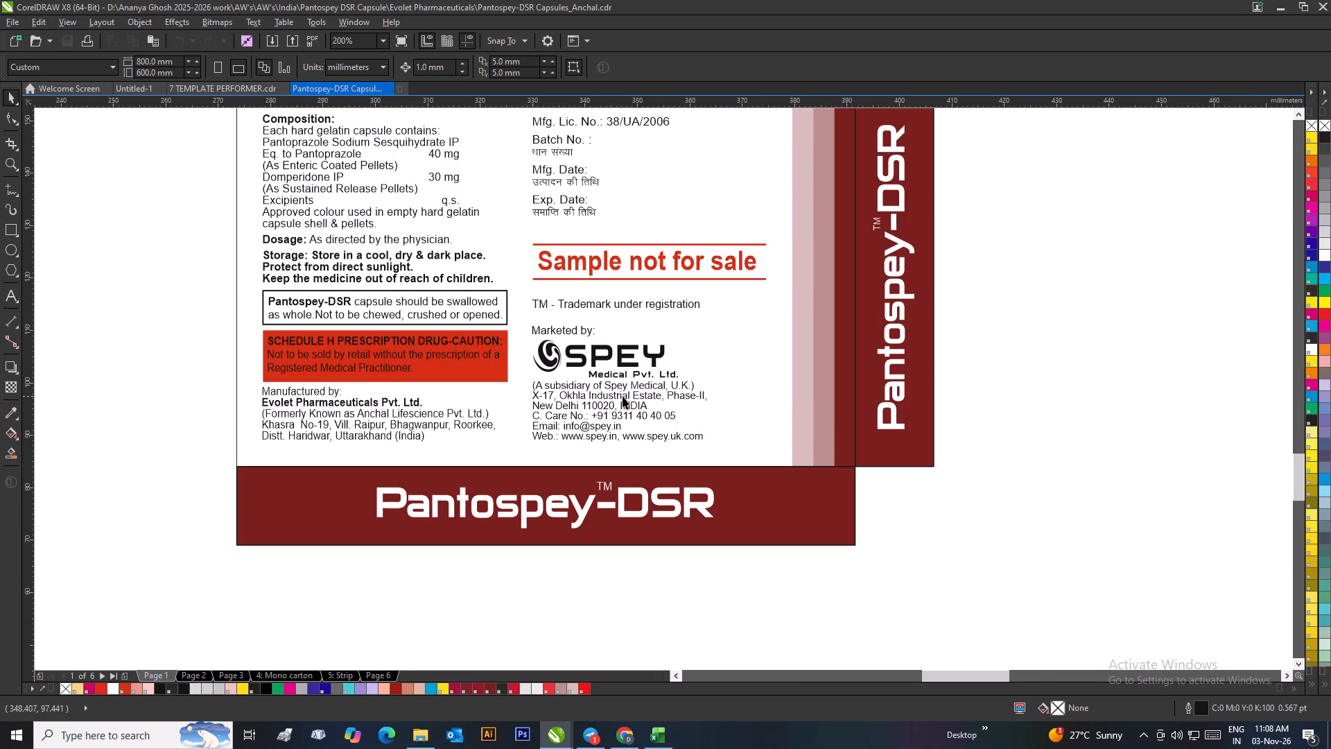
click(304, 399)
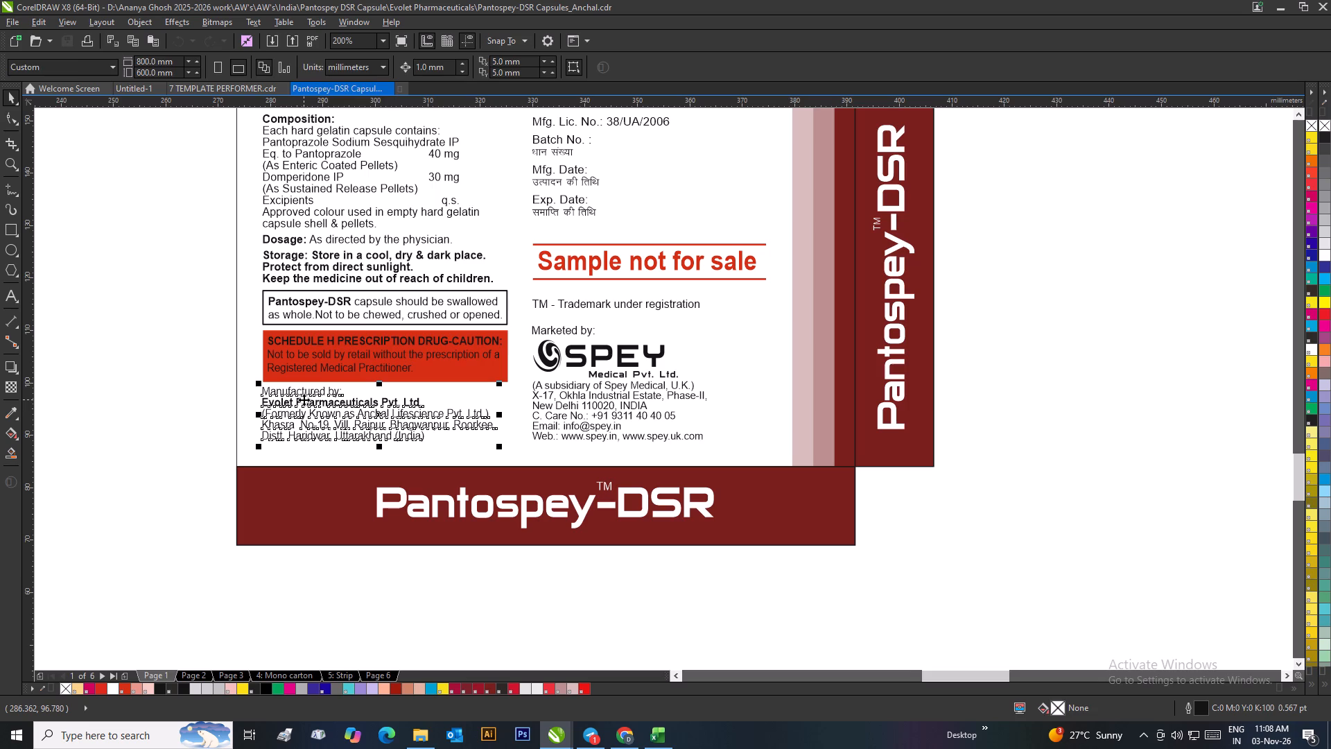
right_click(304, 399)
click(108, 354)
double_click(293, 398)
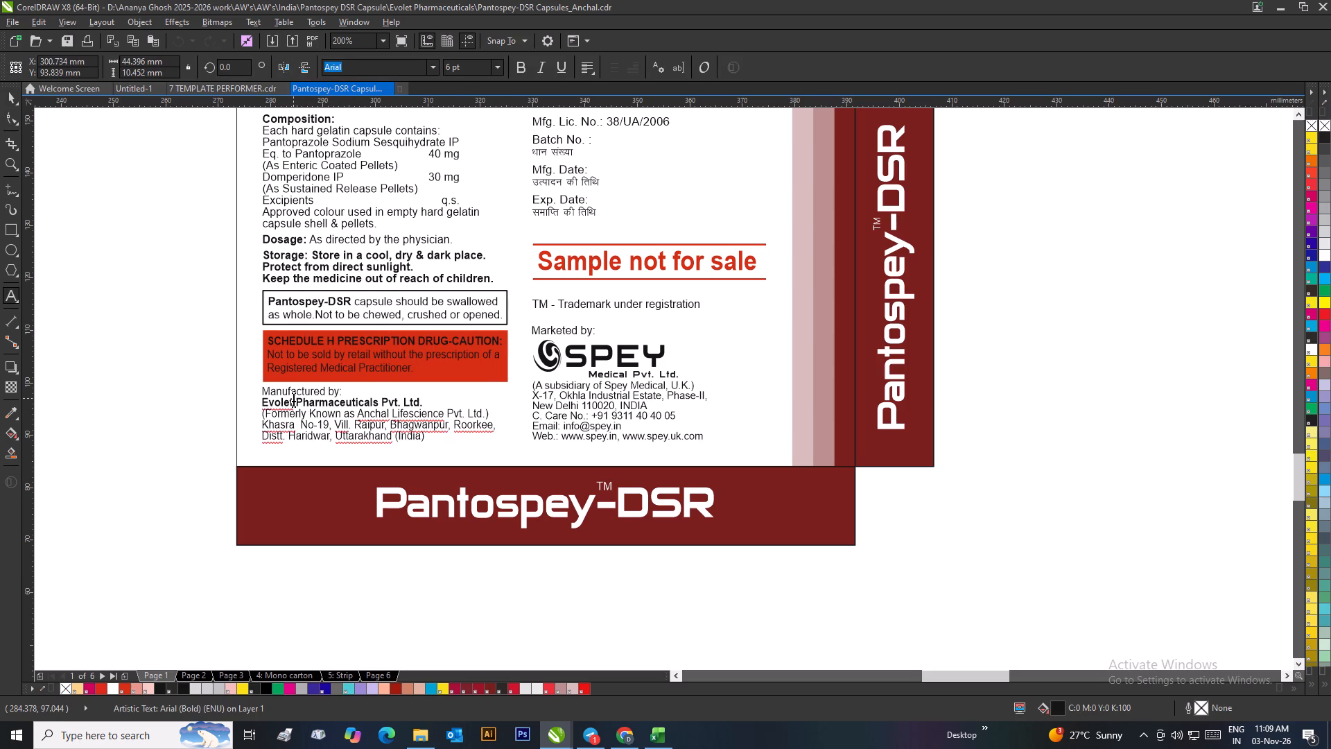
key(ctrl+a)
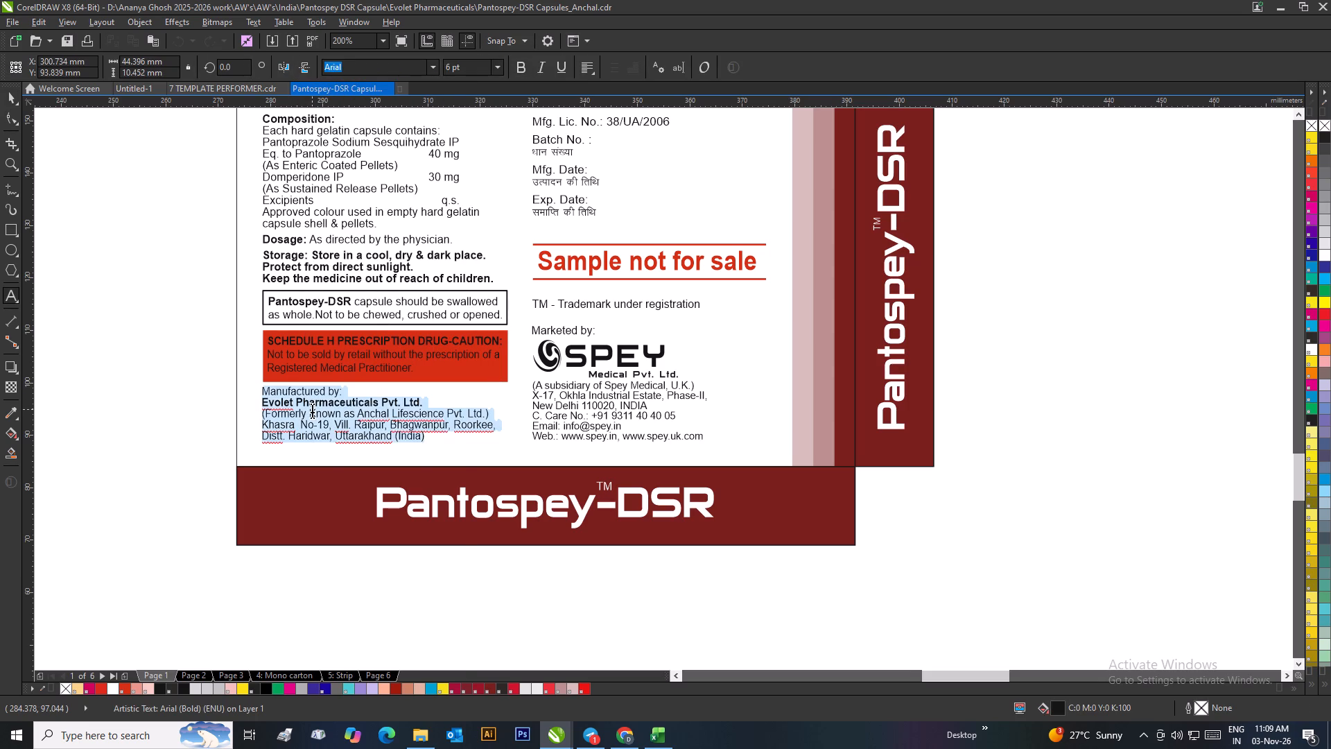
right_click(312, 409)
click(350, 475)
click(368, 576)
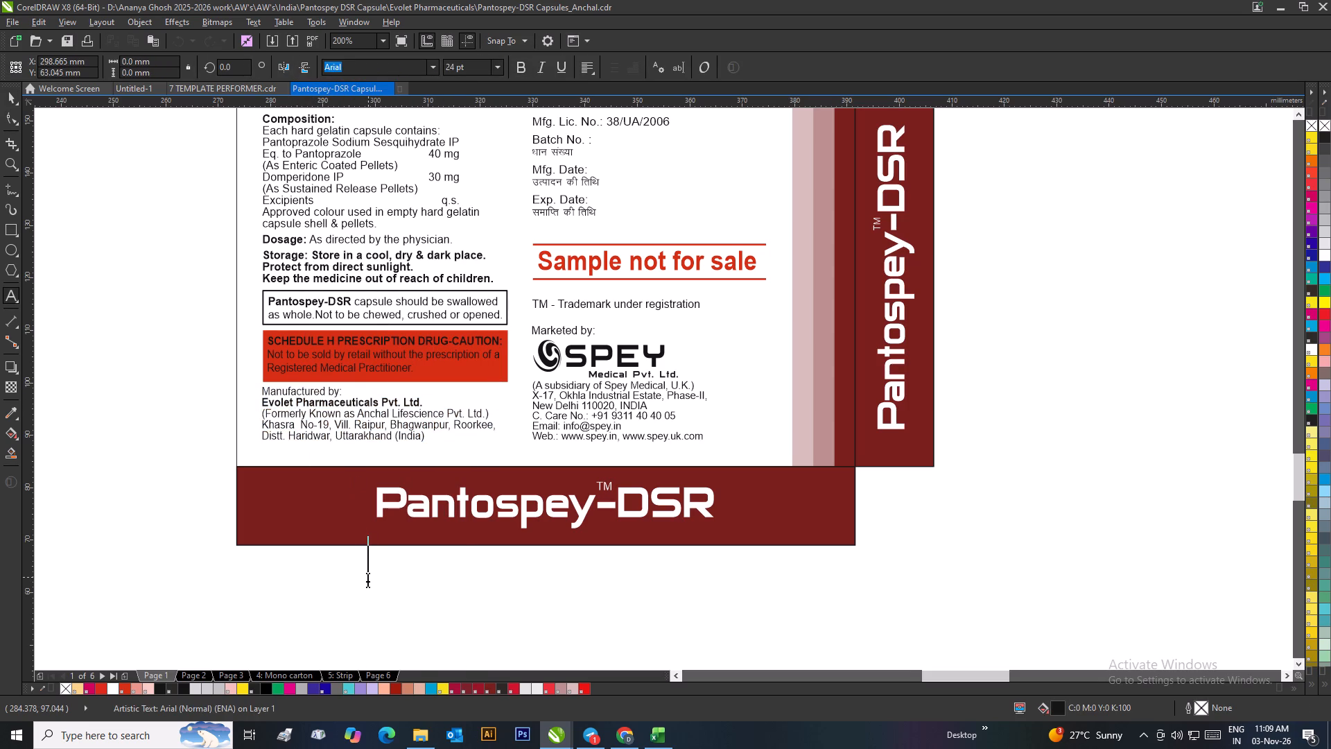
key(ctrl+v)
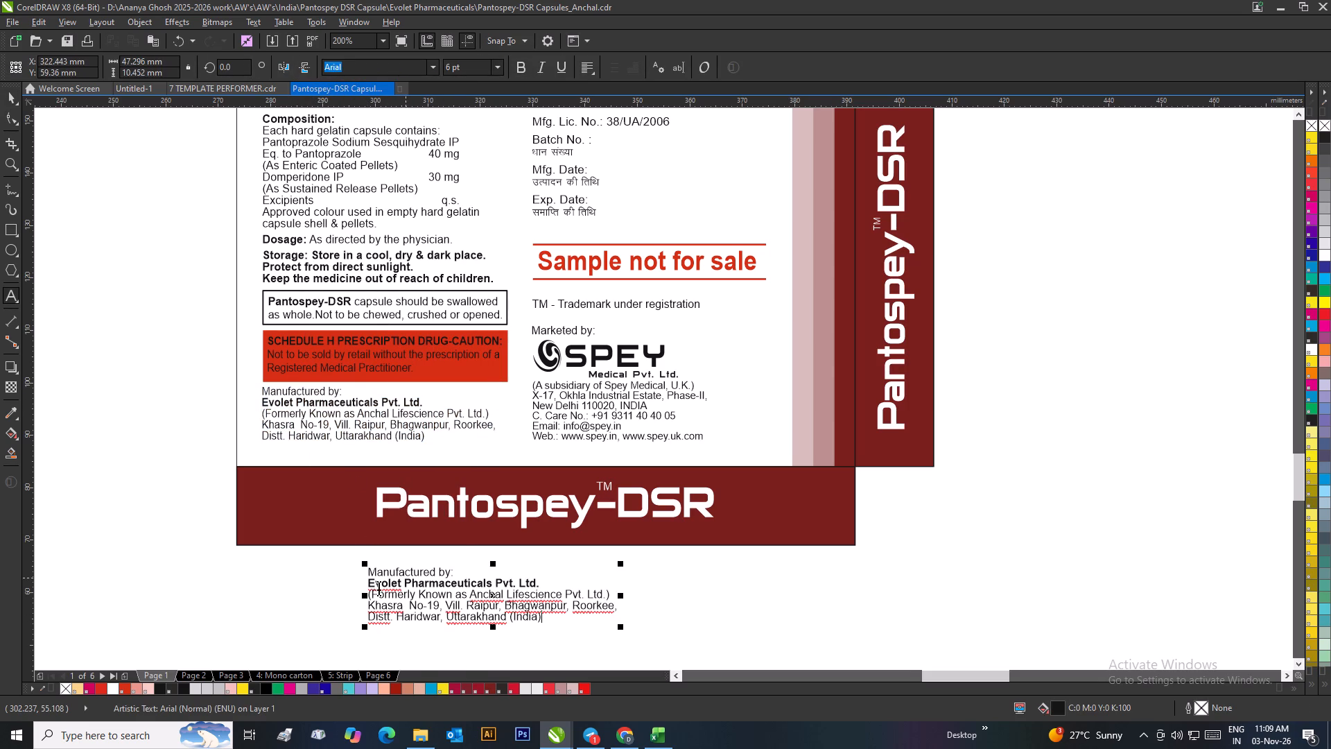
Join the pasted address's five lines into one continuous line, with a space replacing each line break.
click(370, 613)
key(BackSpace)
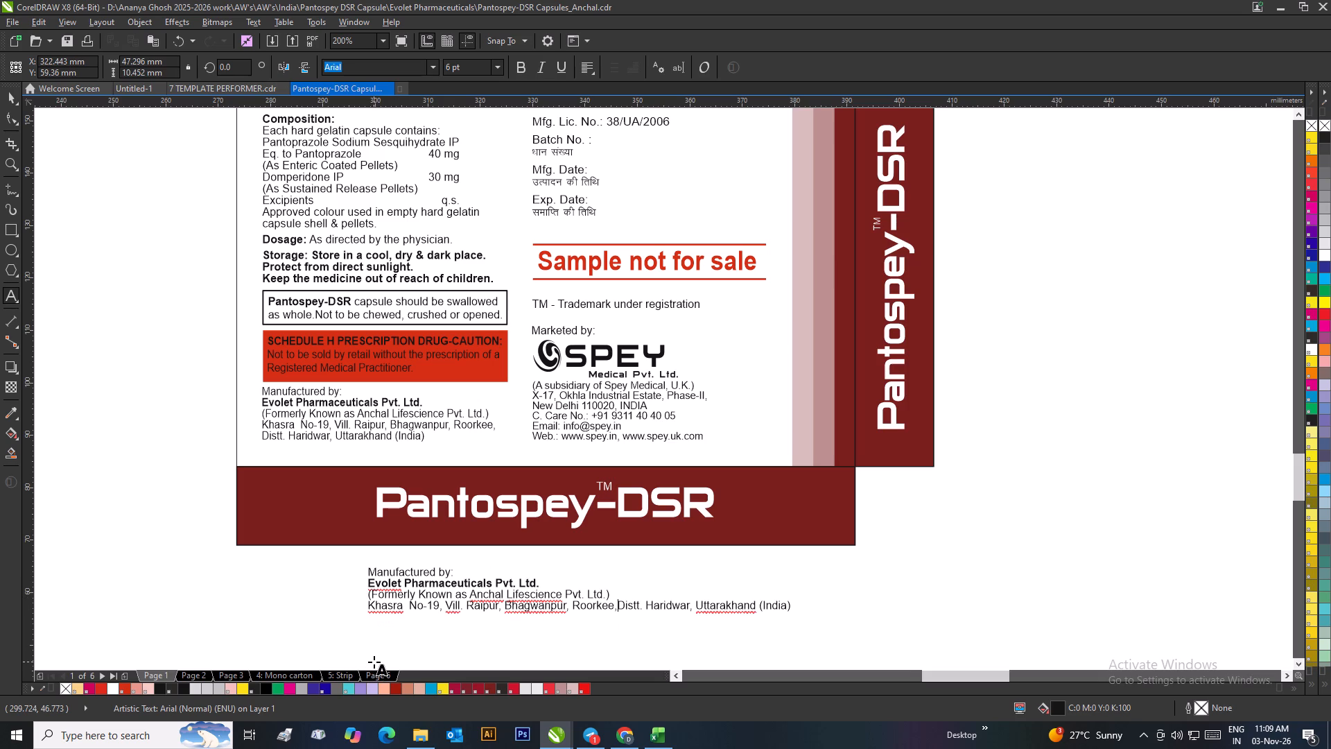
key(space)
click(368, 608)
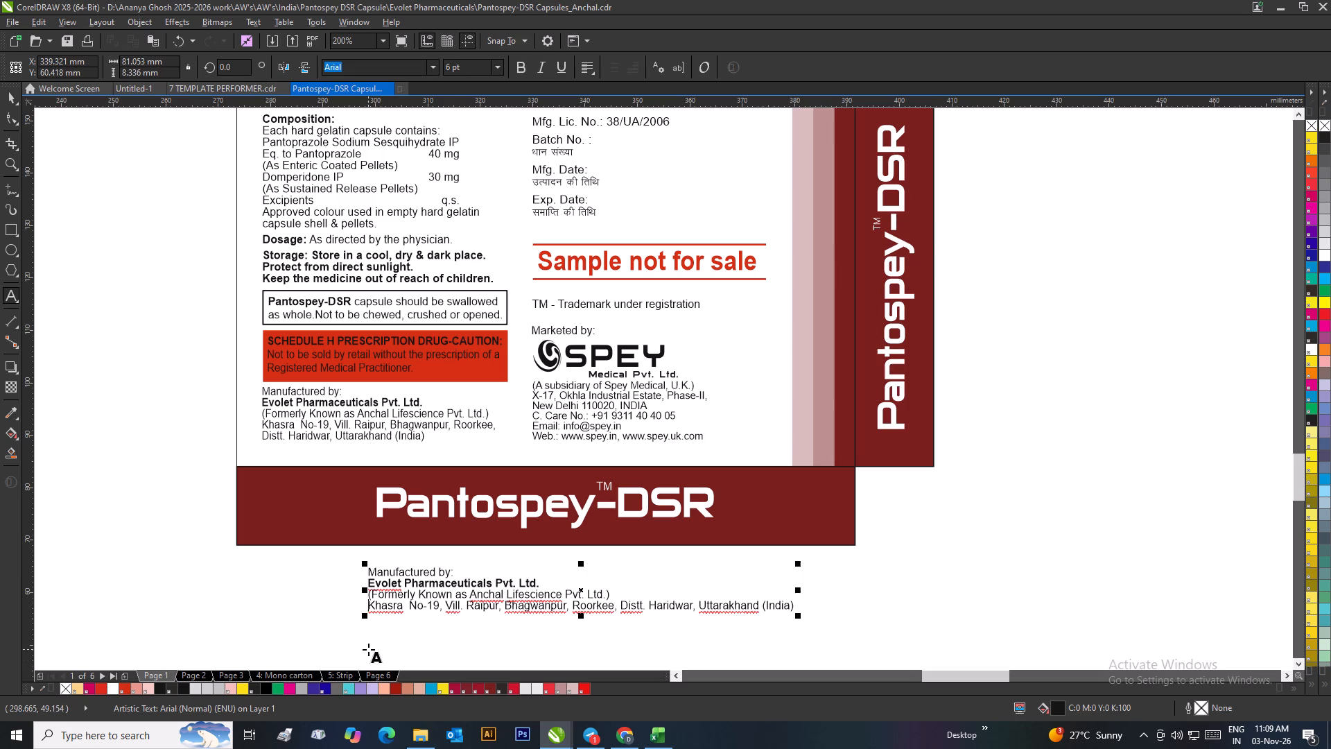
key(BackSpace)
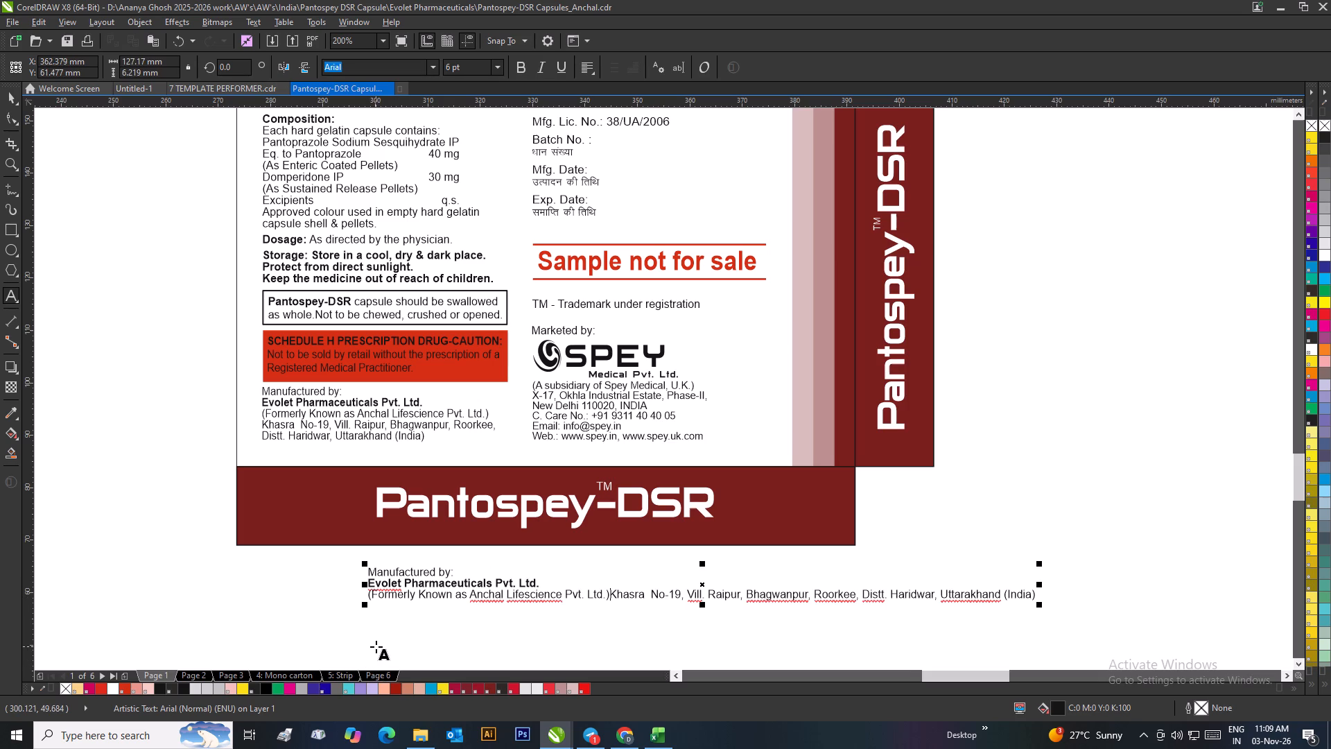
key(space)
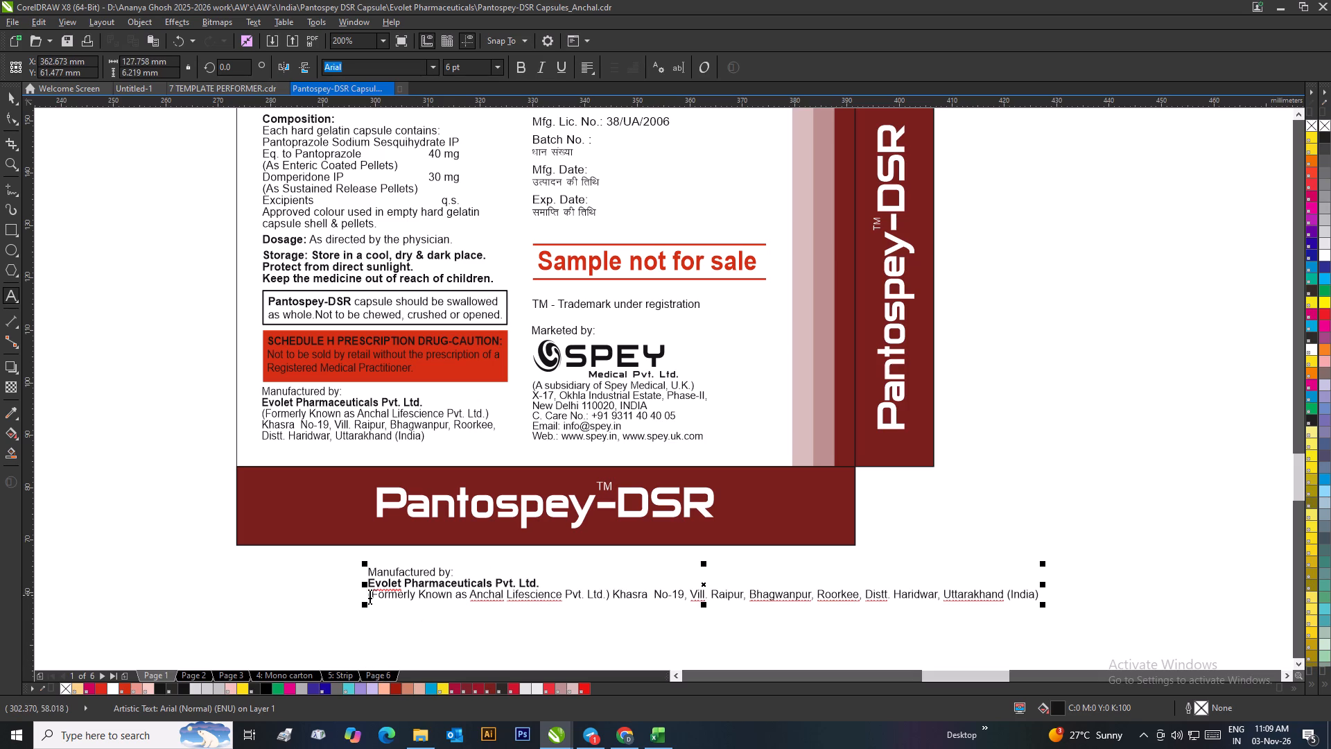
click(369, 595)
key(BackSpace)
key(space)
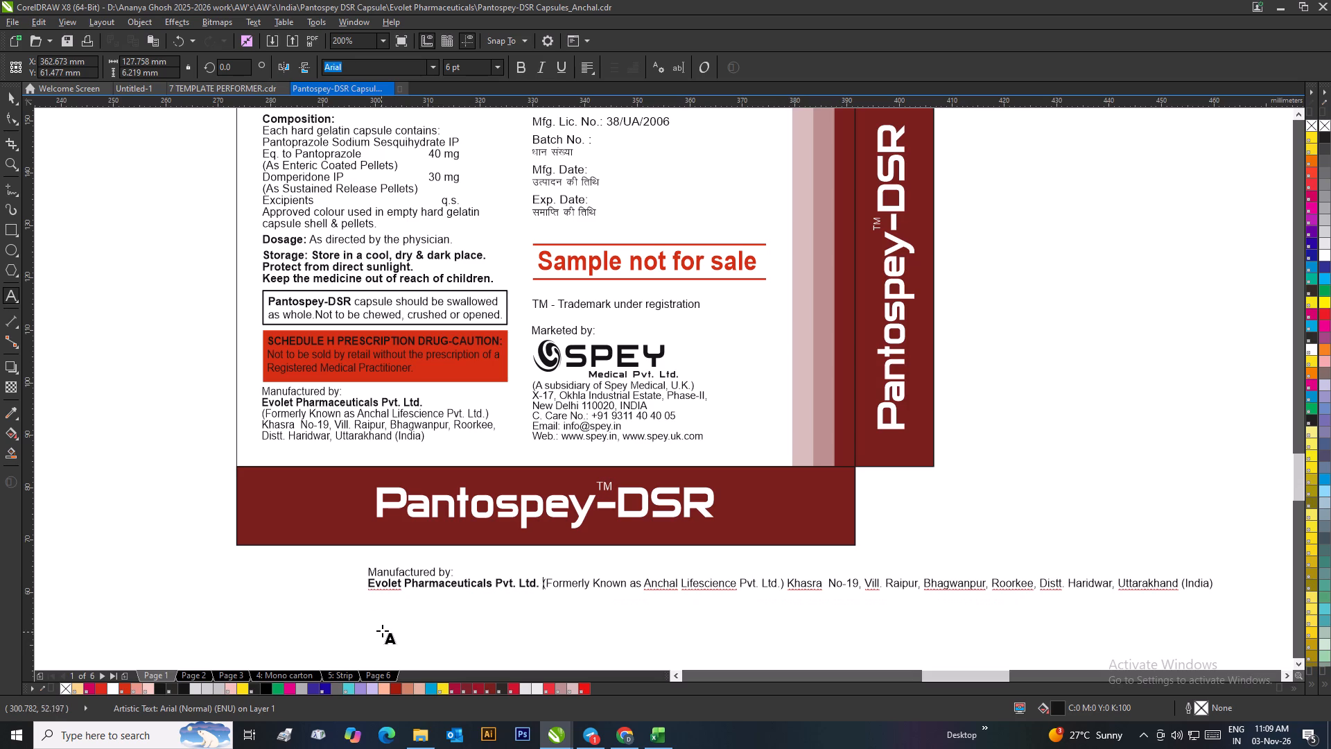
click(372, 583)
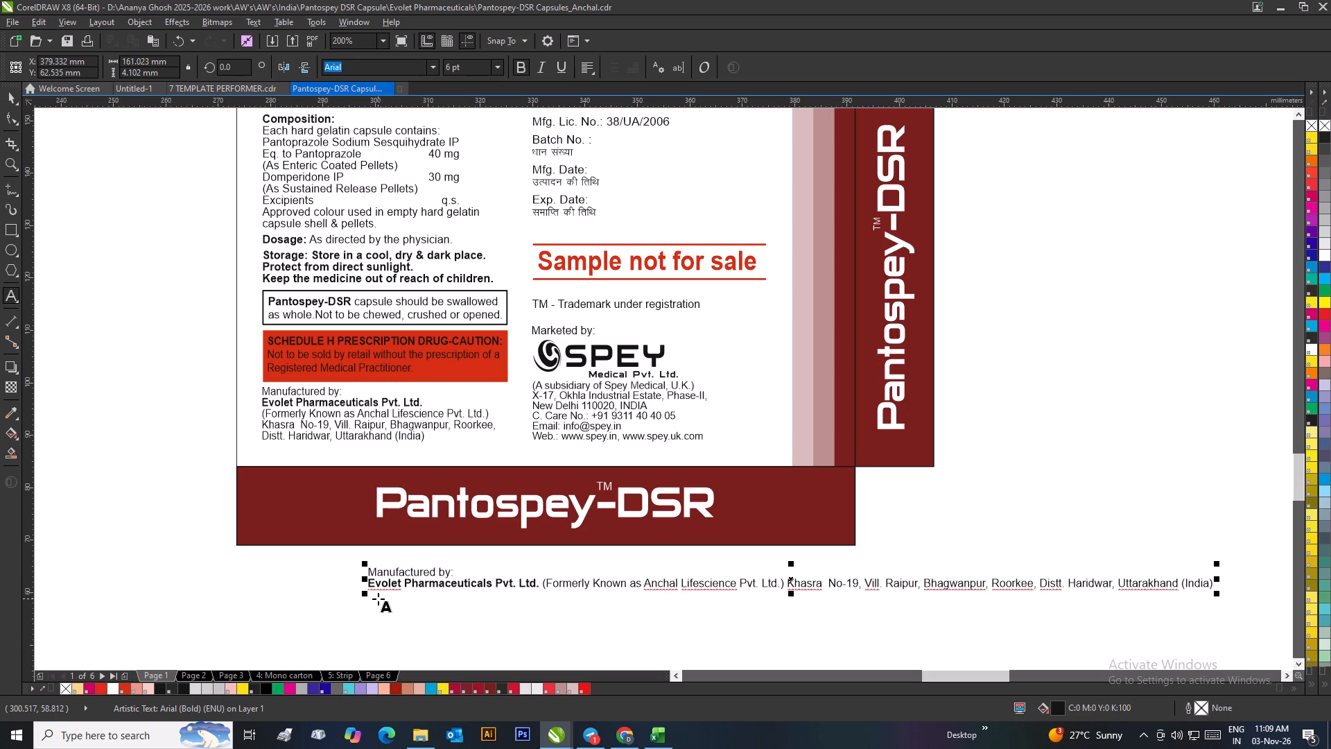
key(BackSpace)
key(space)
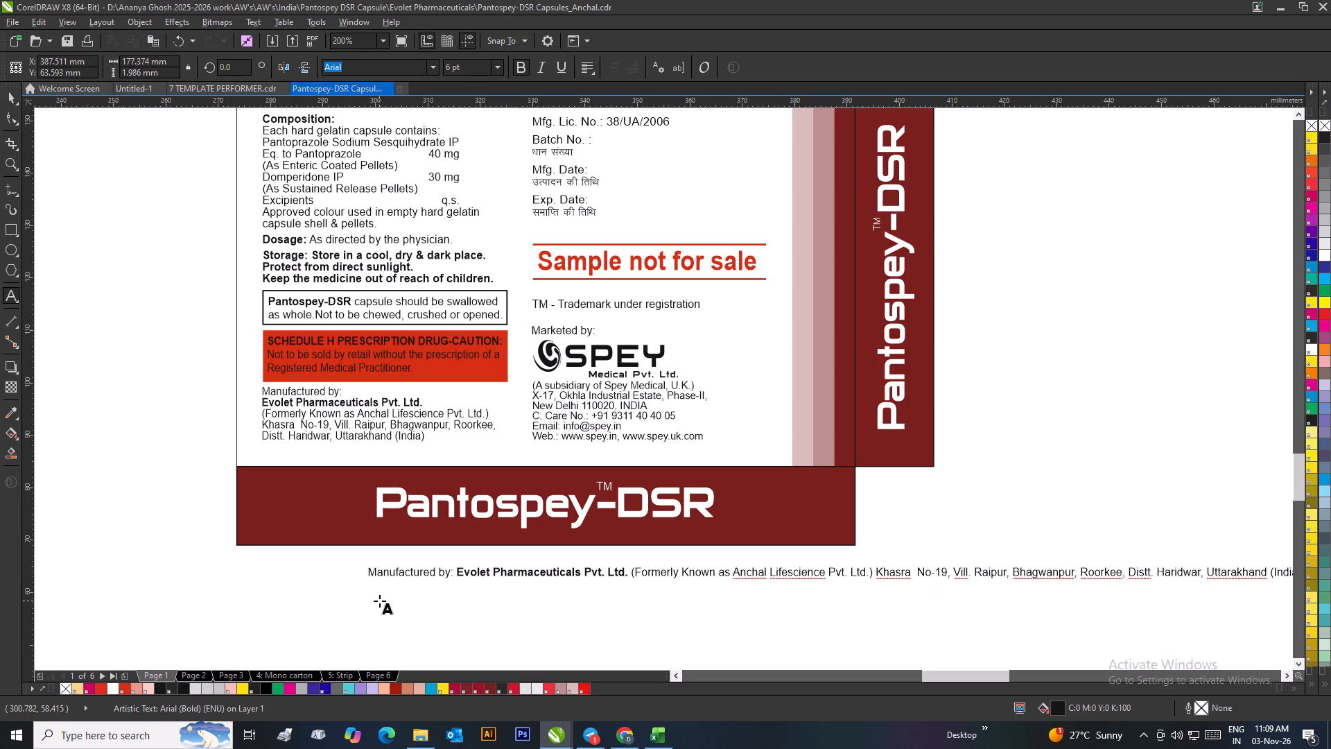
Copy the single-line address and paste it into the PANTOSPEY-DSR CAPS row's Mnfr ADD cell in the Product Dimensions workbook.
key(ctrl+a)
right_click(458, 571)
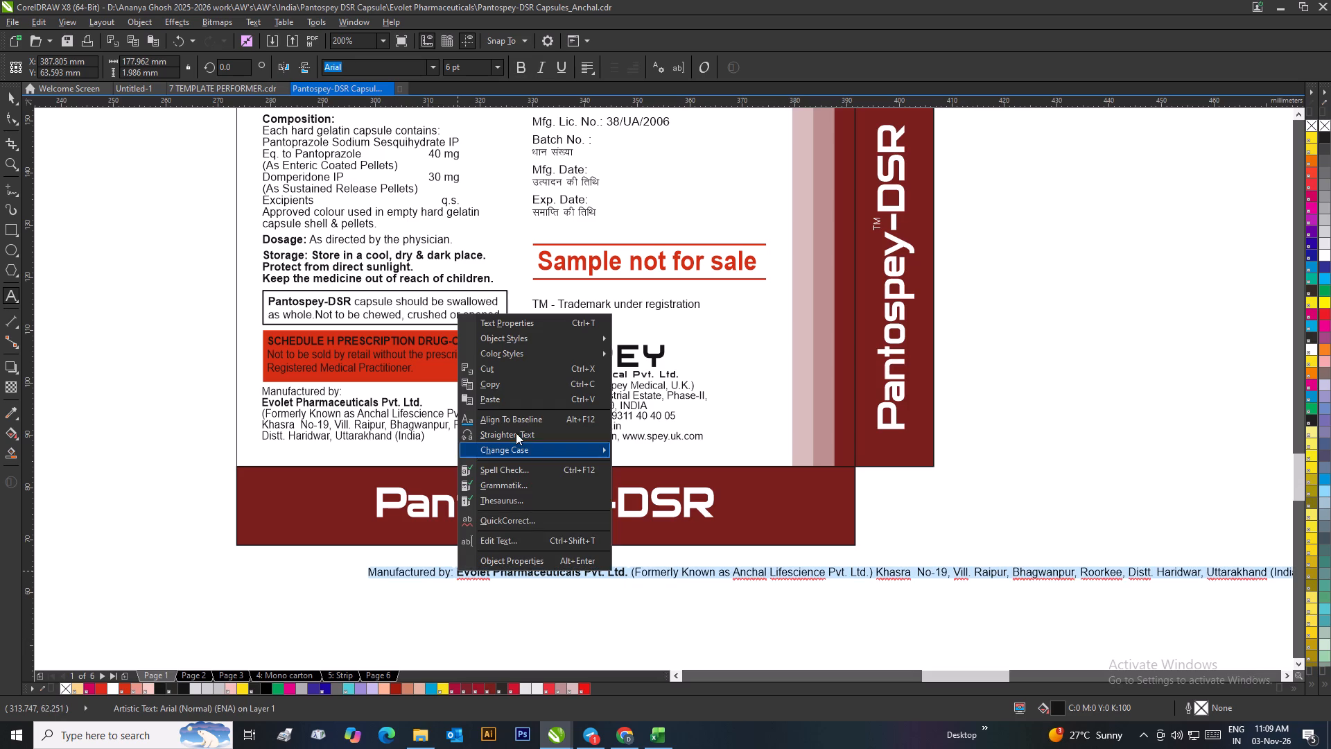
click(501, 381)
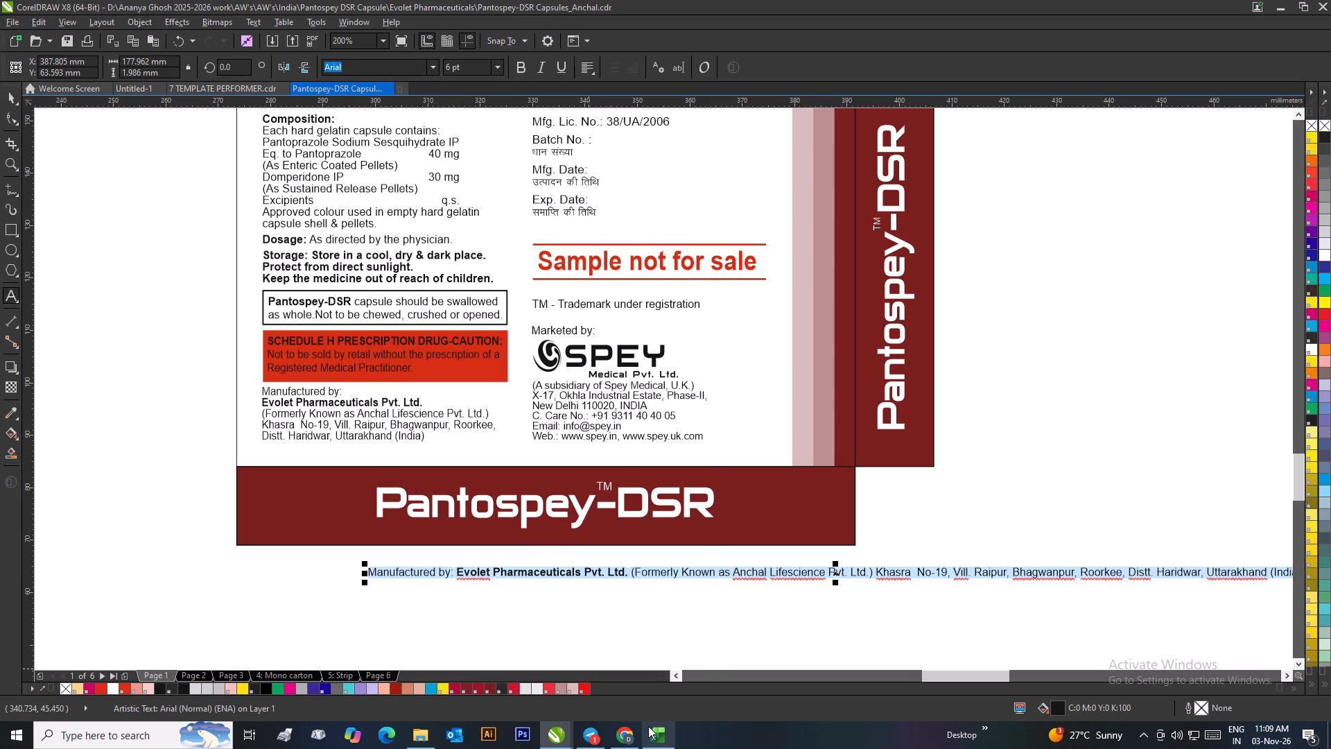
click(649, 727)
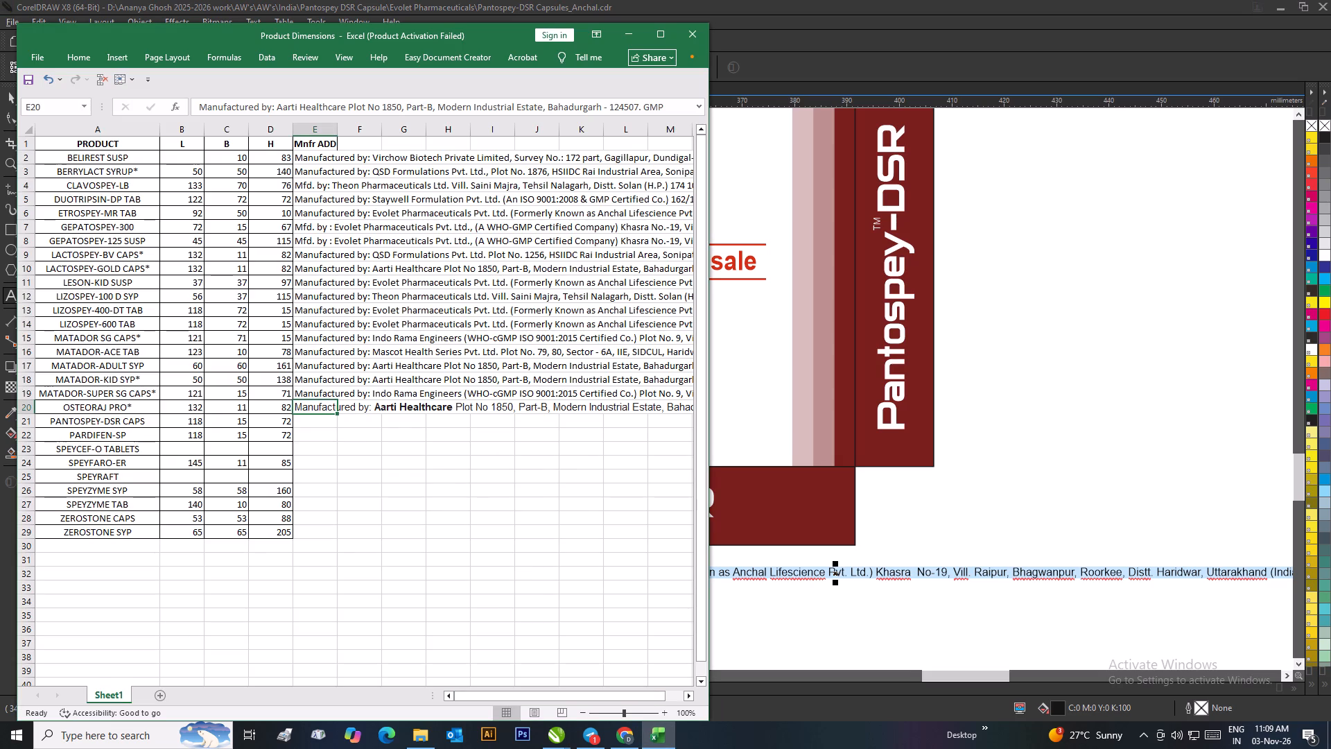
click(311, 425)
key(ctrl+v)
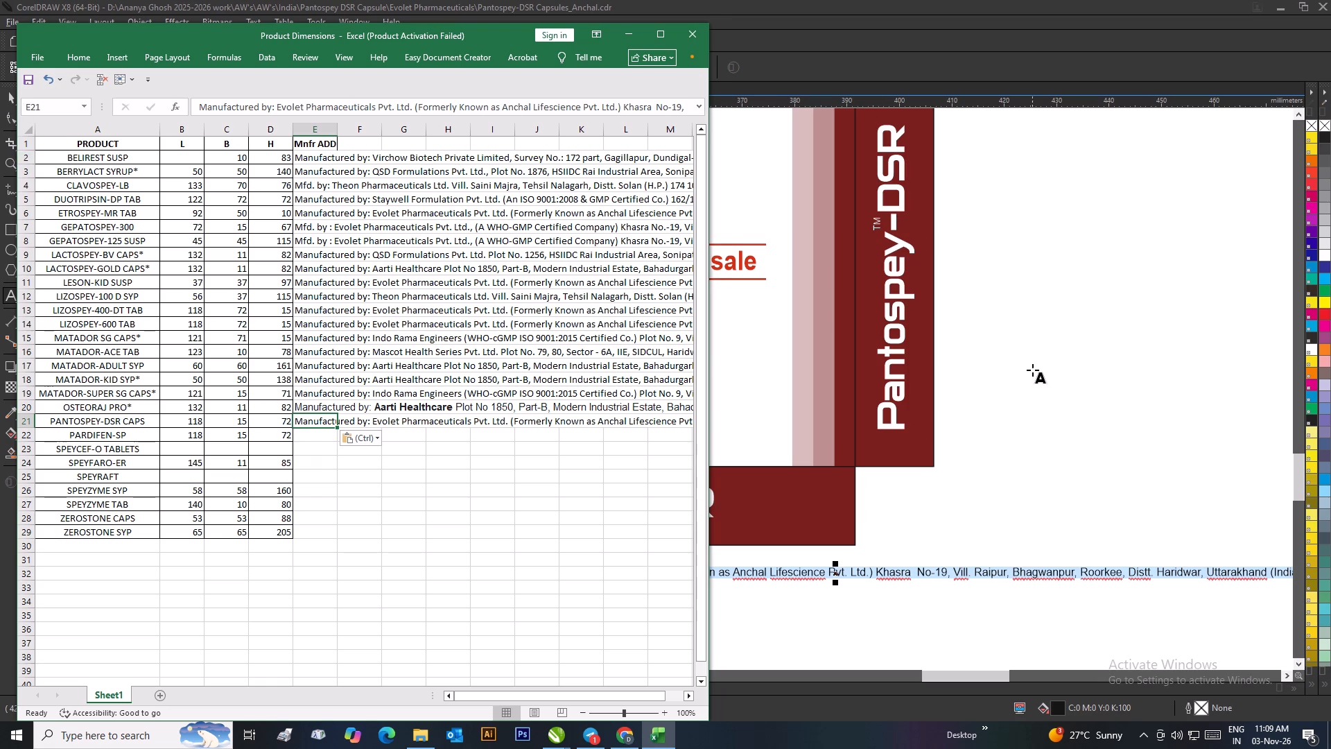
Back in CorelDRAW, delete the temporary address line below the carton and close the Pantospey-DSR Capsules_Anchal drawing.
click(1001, 401)
click(9, 98)
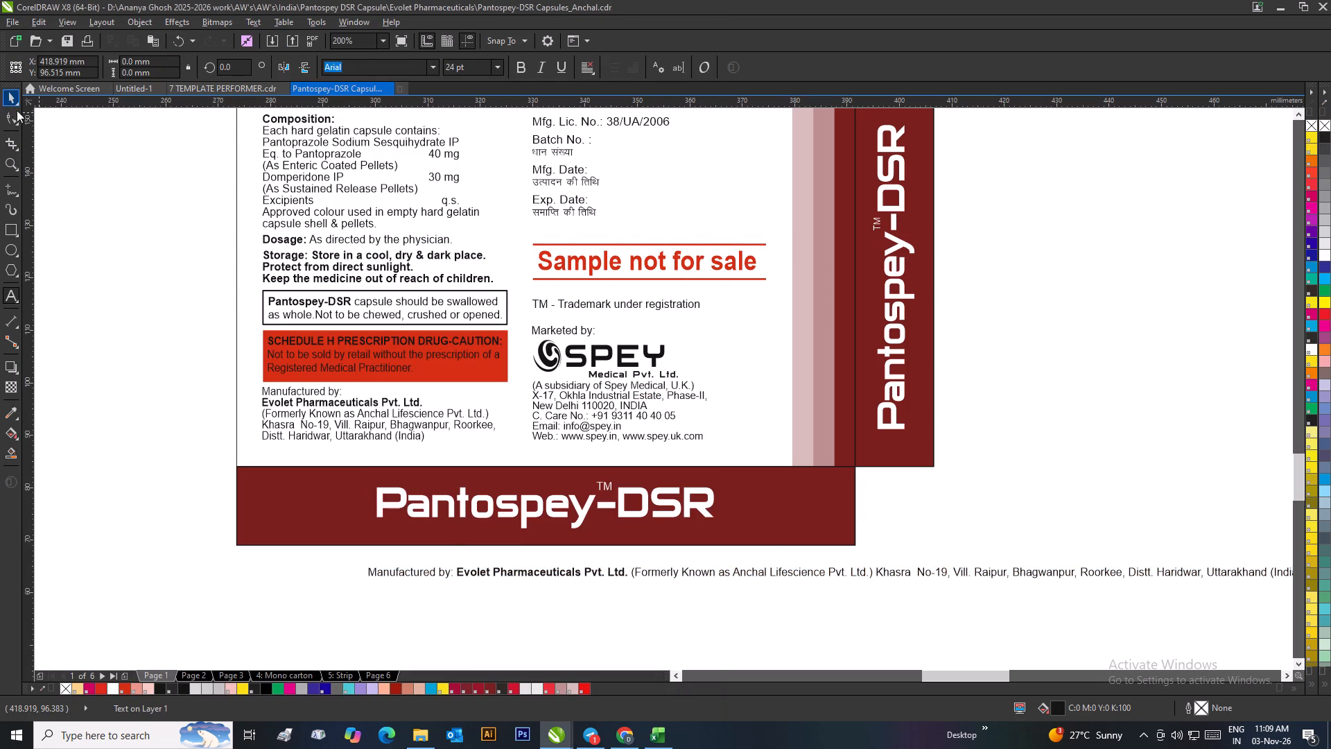
click(450, 574)
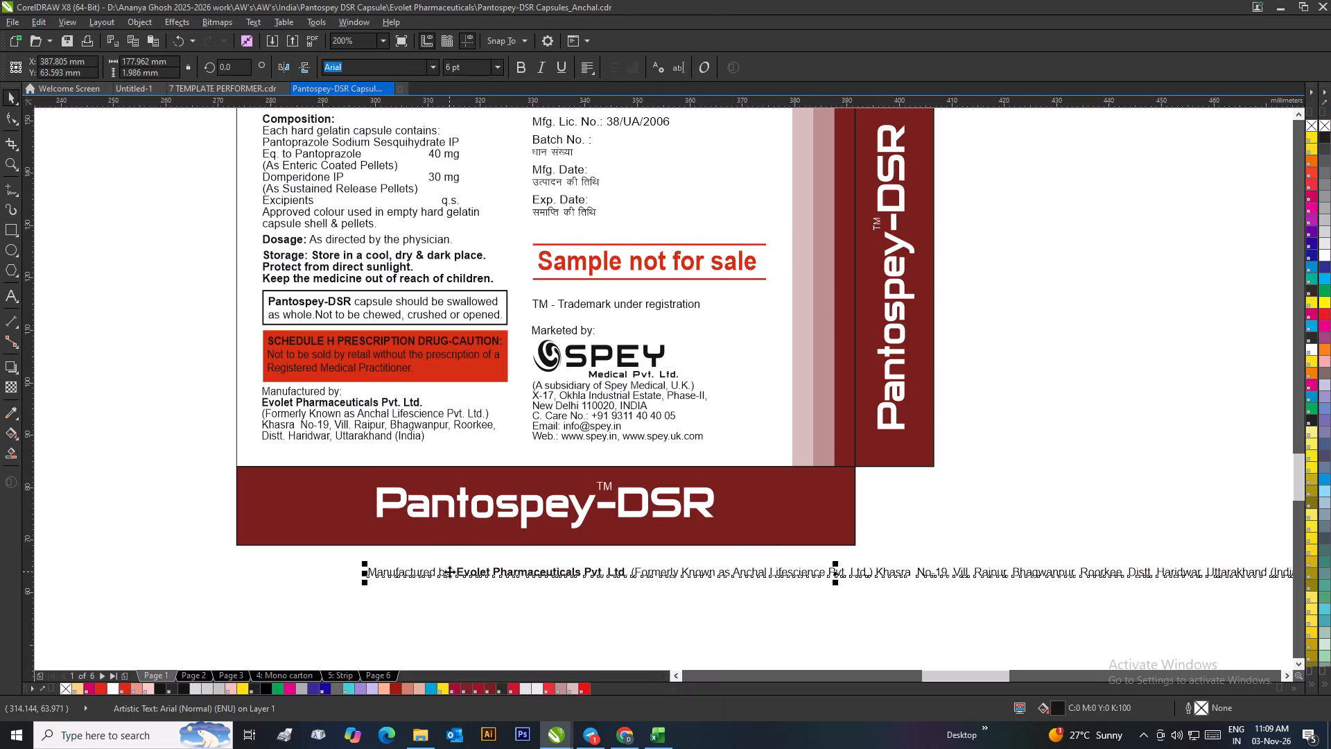
key(Delete)
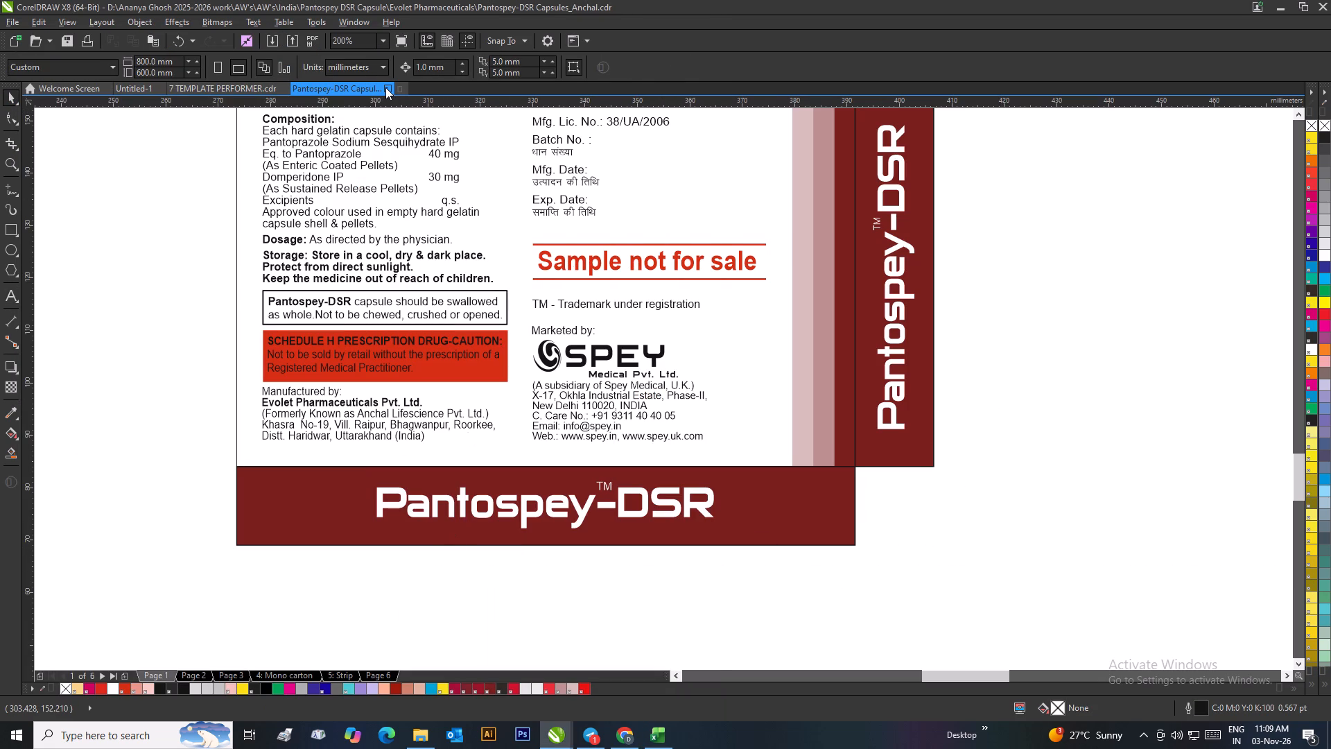
click(385, 87)
click(656, 399)
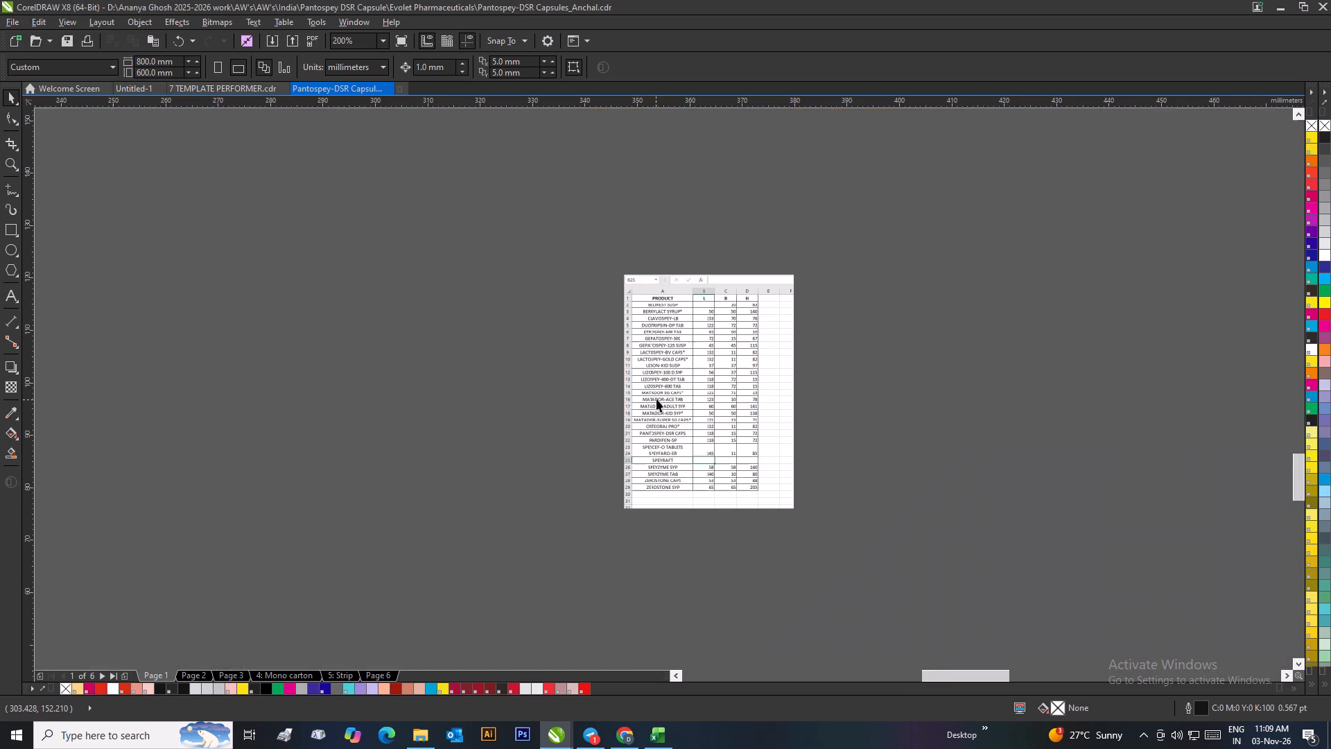
Open the Pardifen SP_Evolet drawing from the Evolet Pharmaceuticals folder inside AW's India Pardifen SP folder.
scroll(676, 411, up, 2)
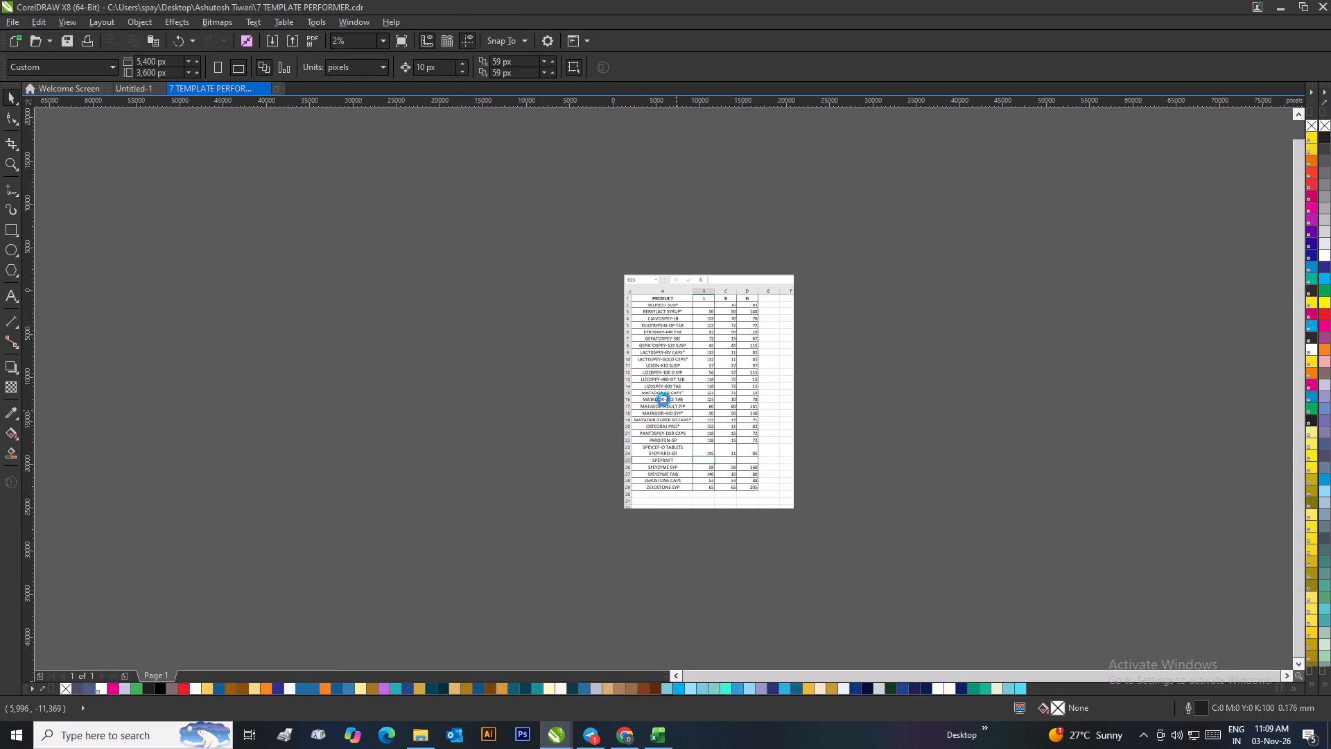
scroll(663, 390, down, 1)
scroll(652, 429, up, 1)
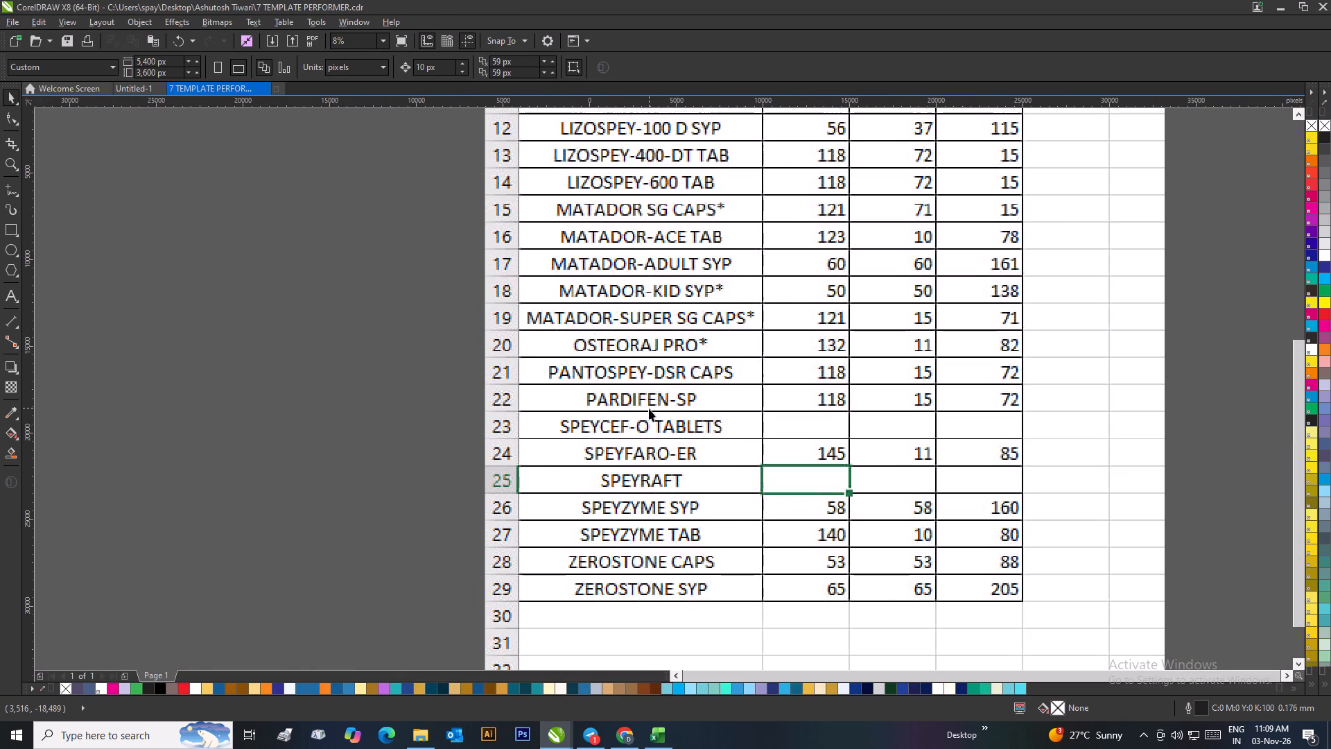
key(ctrl+o)
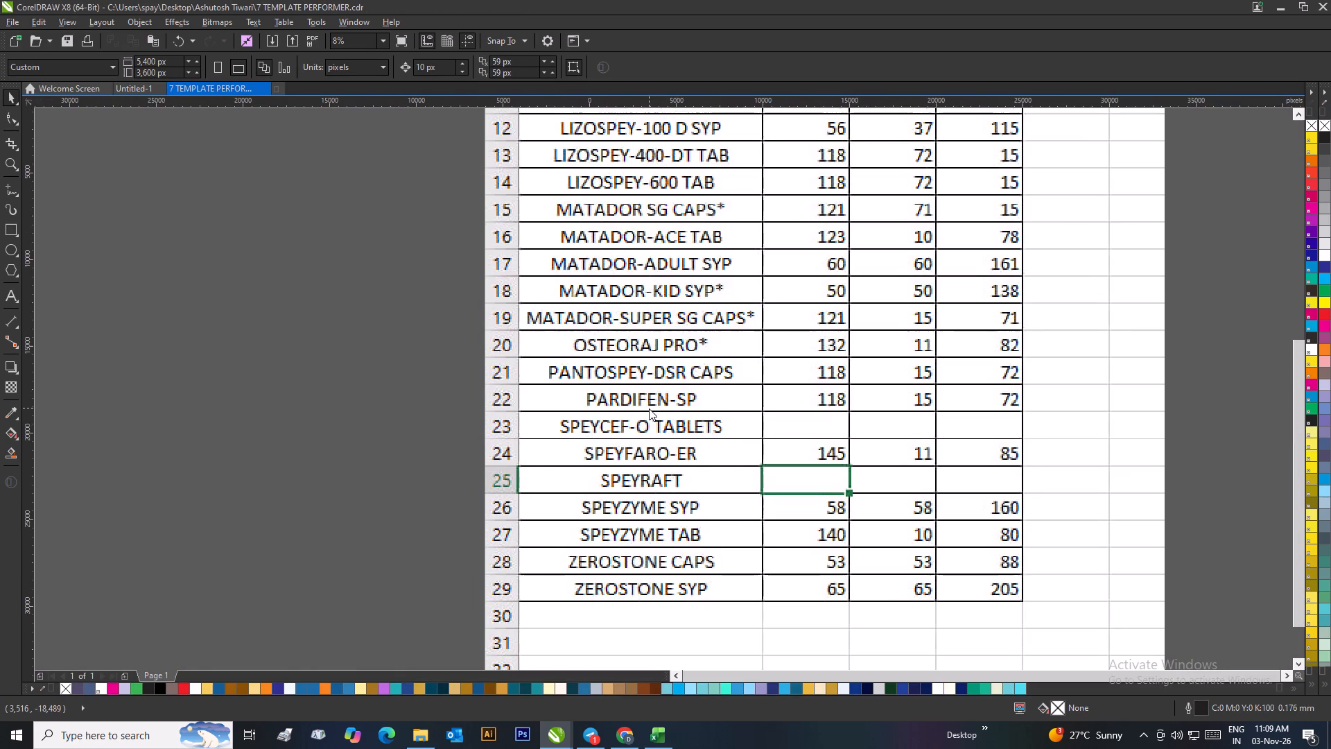
click(67, 32)
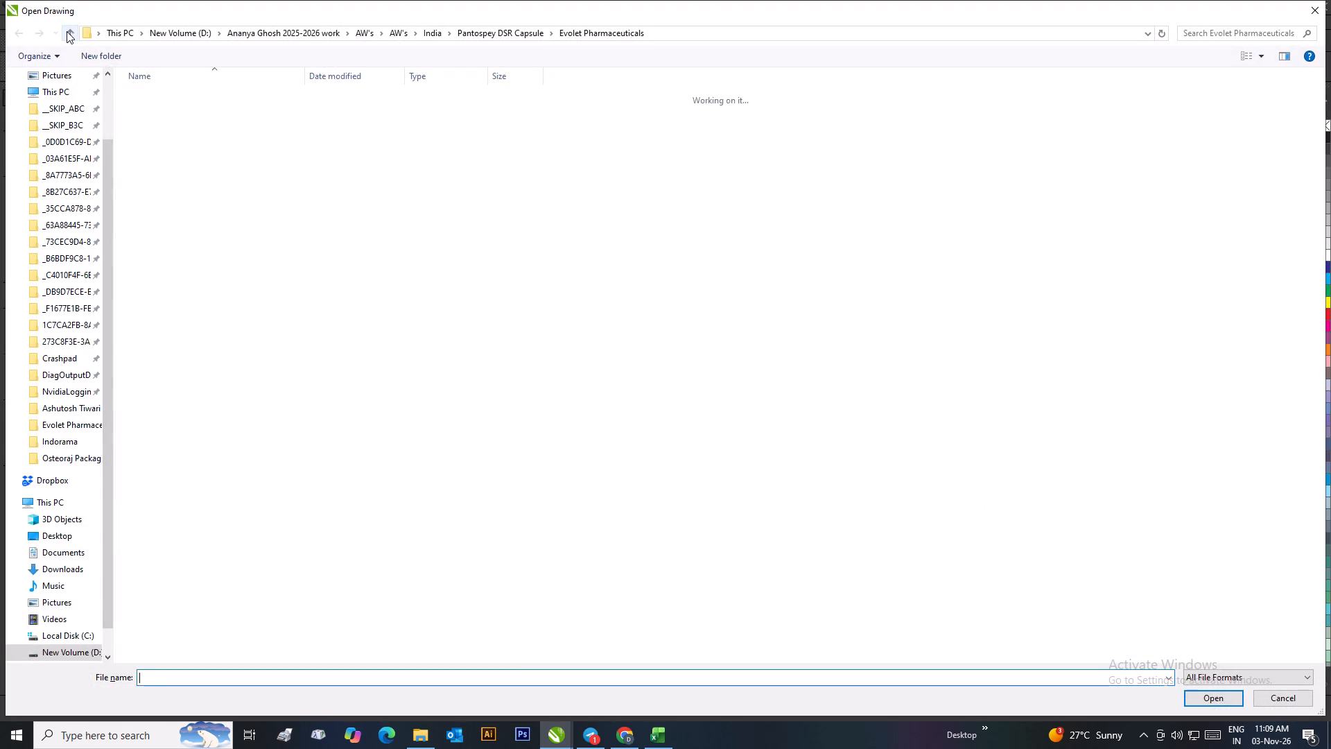
double_click(67, 31)
click(67, 31)
click(67, 31)
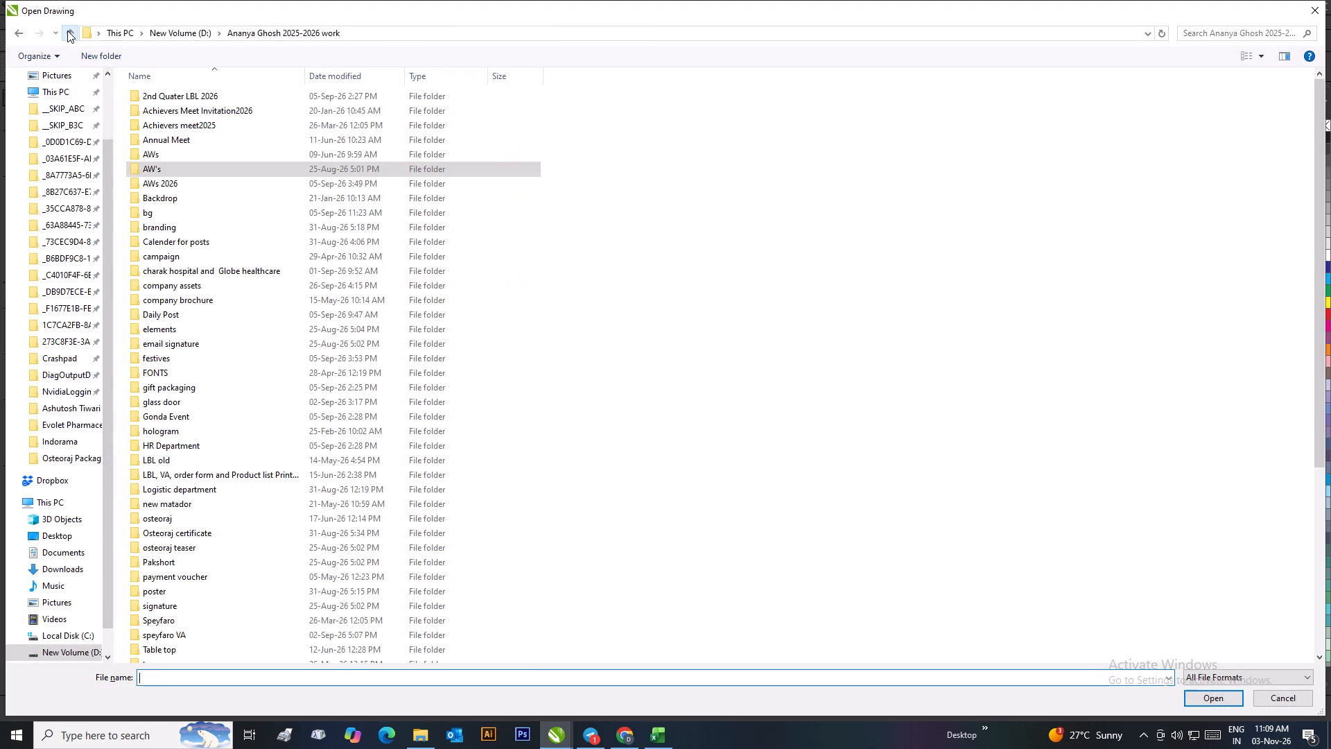
click(172, 155)
double_click(168, 168)
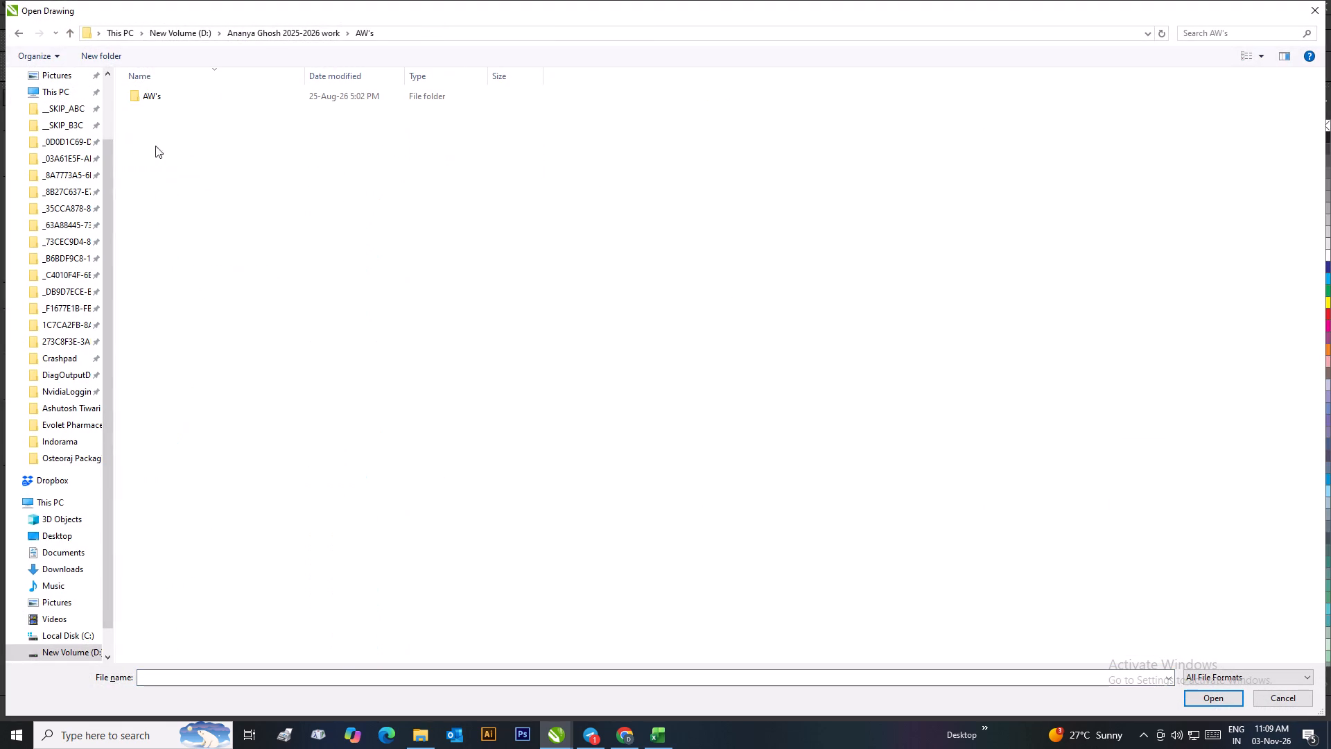
double_click(153, 99)
double_click(153, 117)
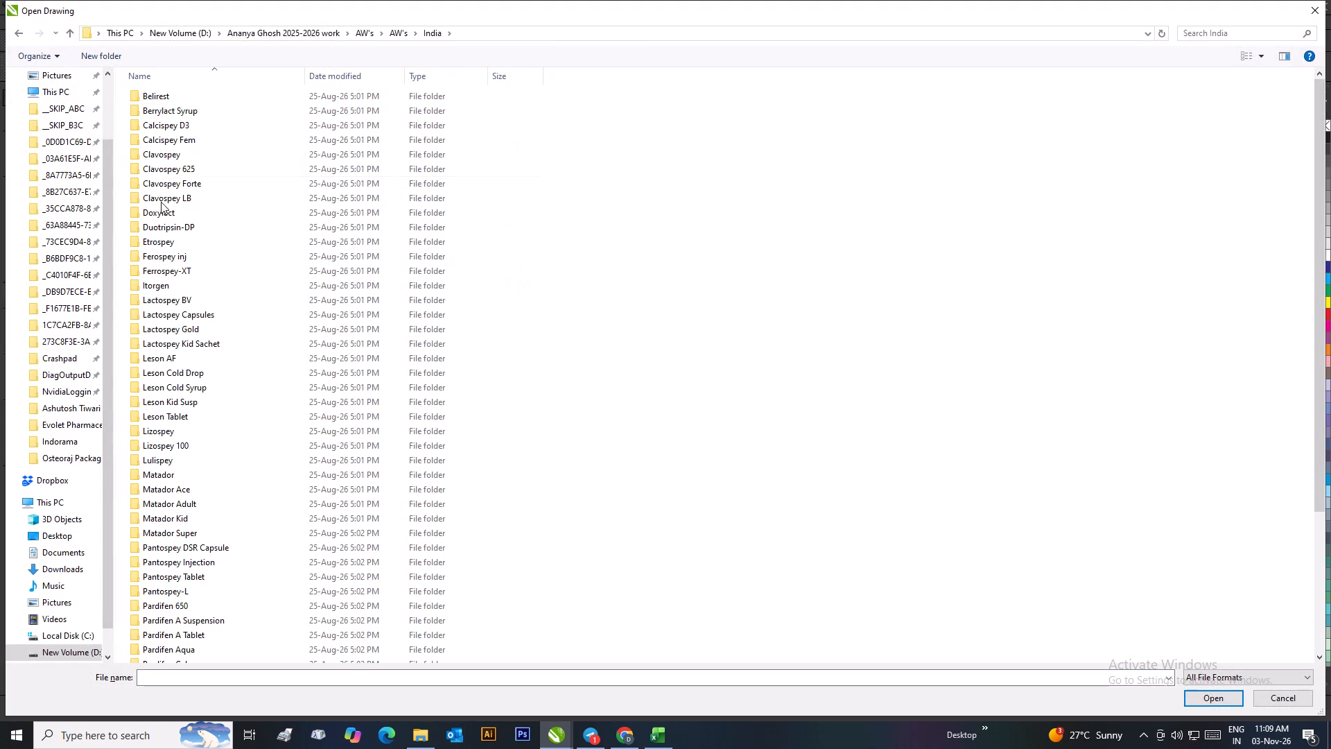
scroll(171, 309, down, 3)
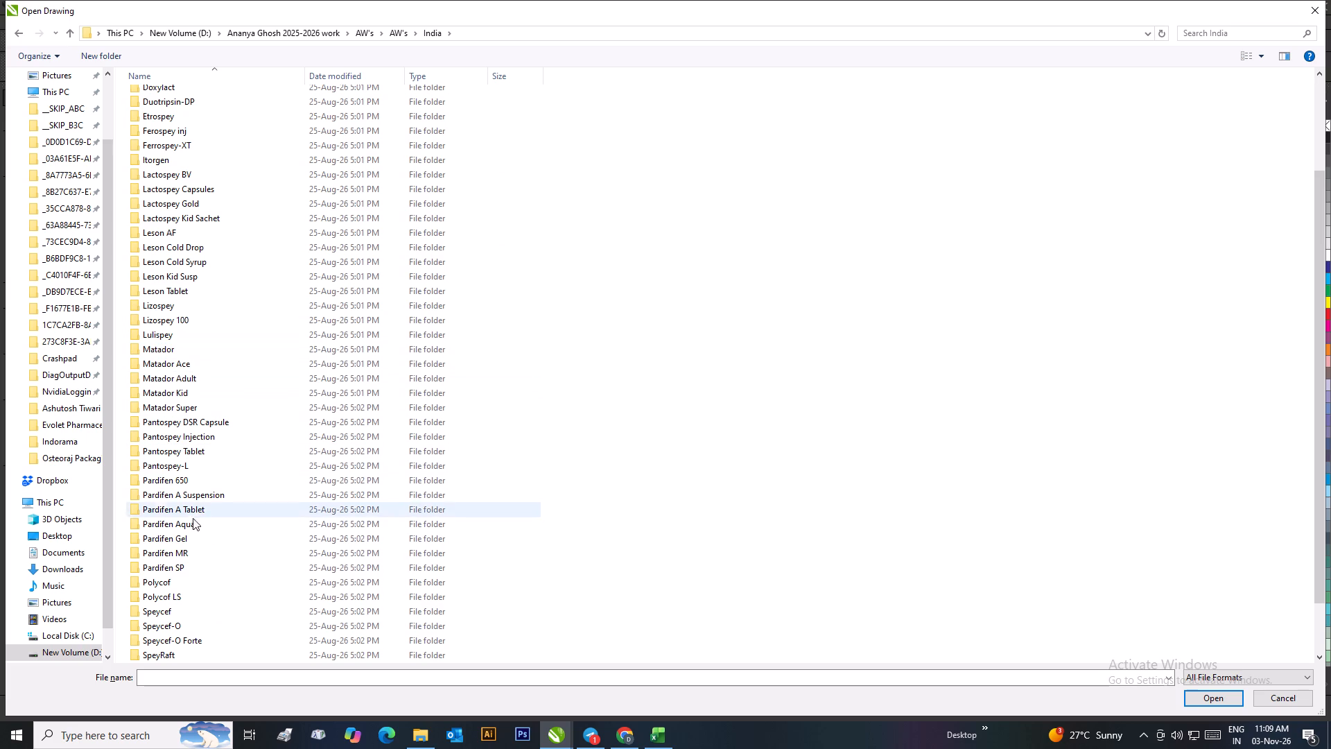
click(168, 567)
click(168, 567)
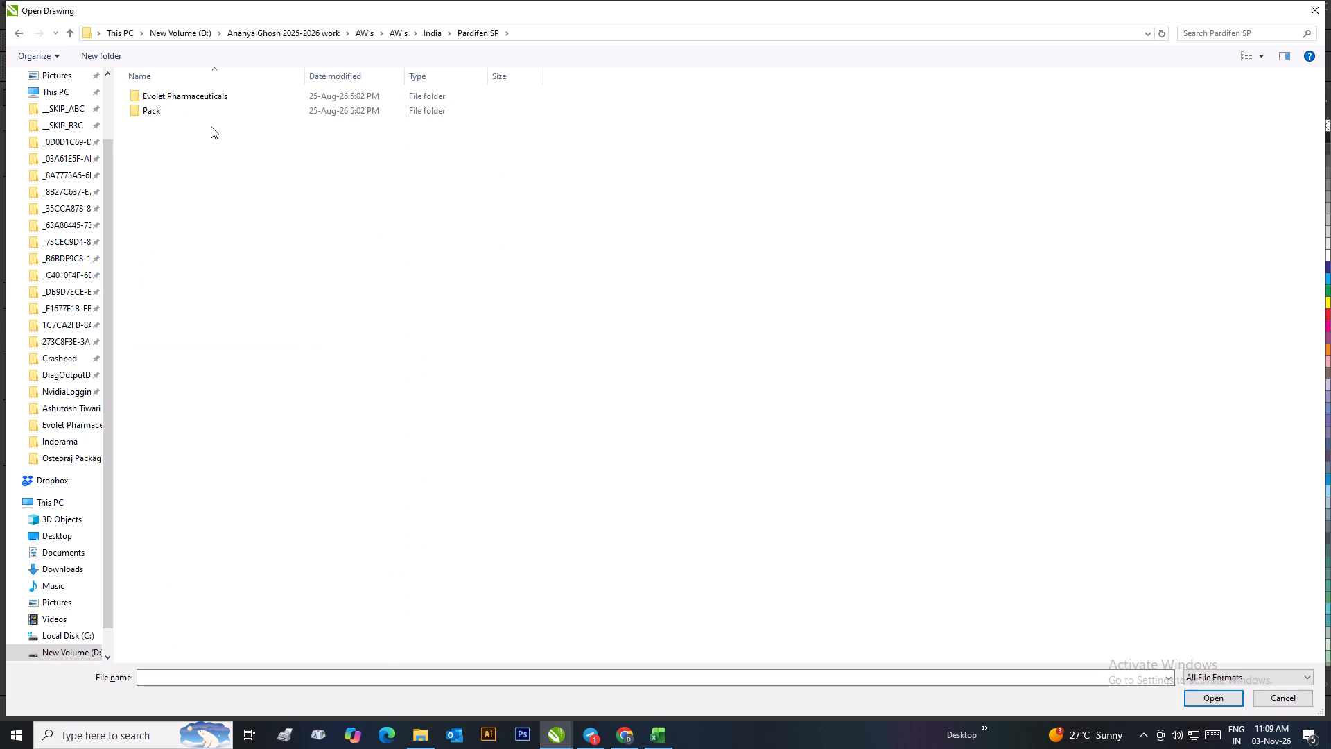
double_click(219, 102)
double_click(198, 169)
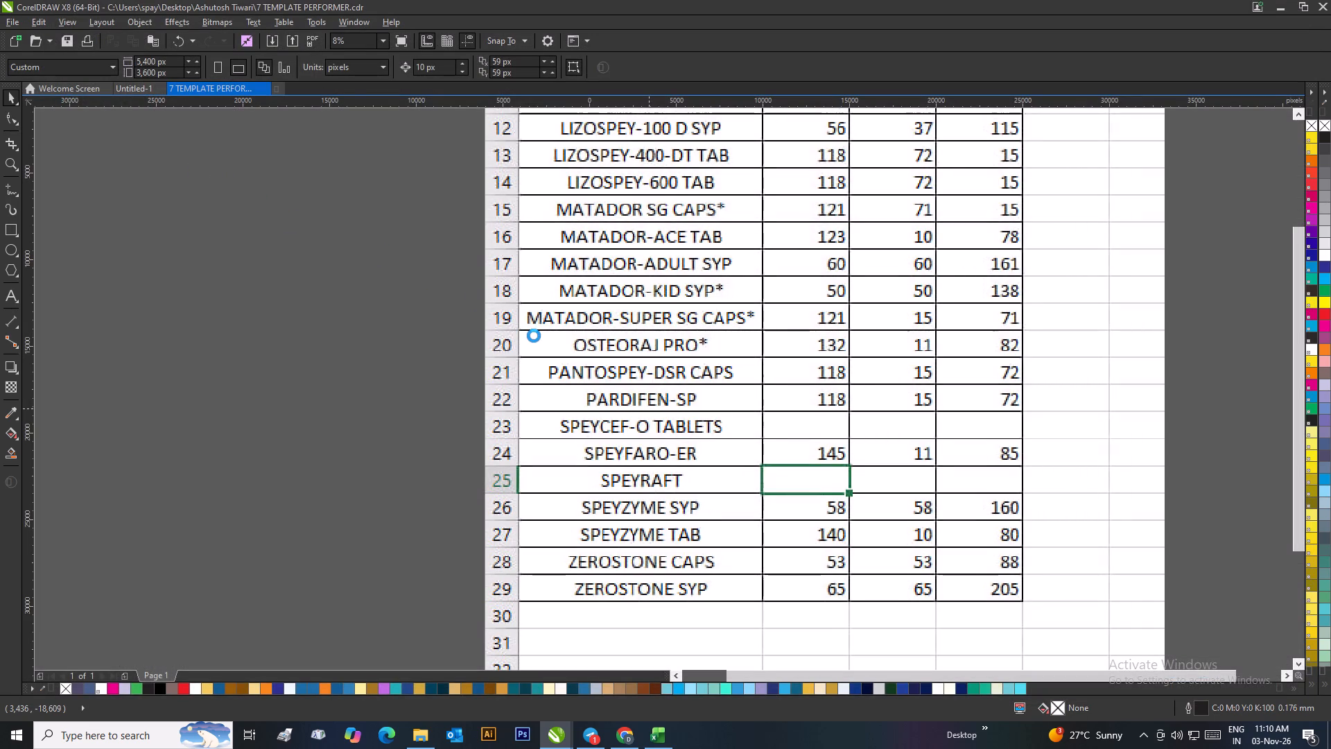
Examine the Pardifen-SP outer and sample cartons for the "Manufactured by" text and compare how it is laid out.
scroll(542, 358, up, 1)
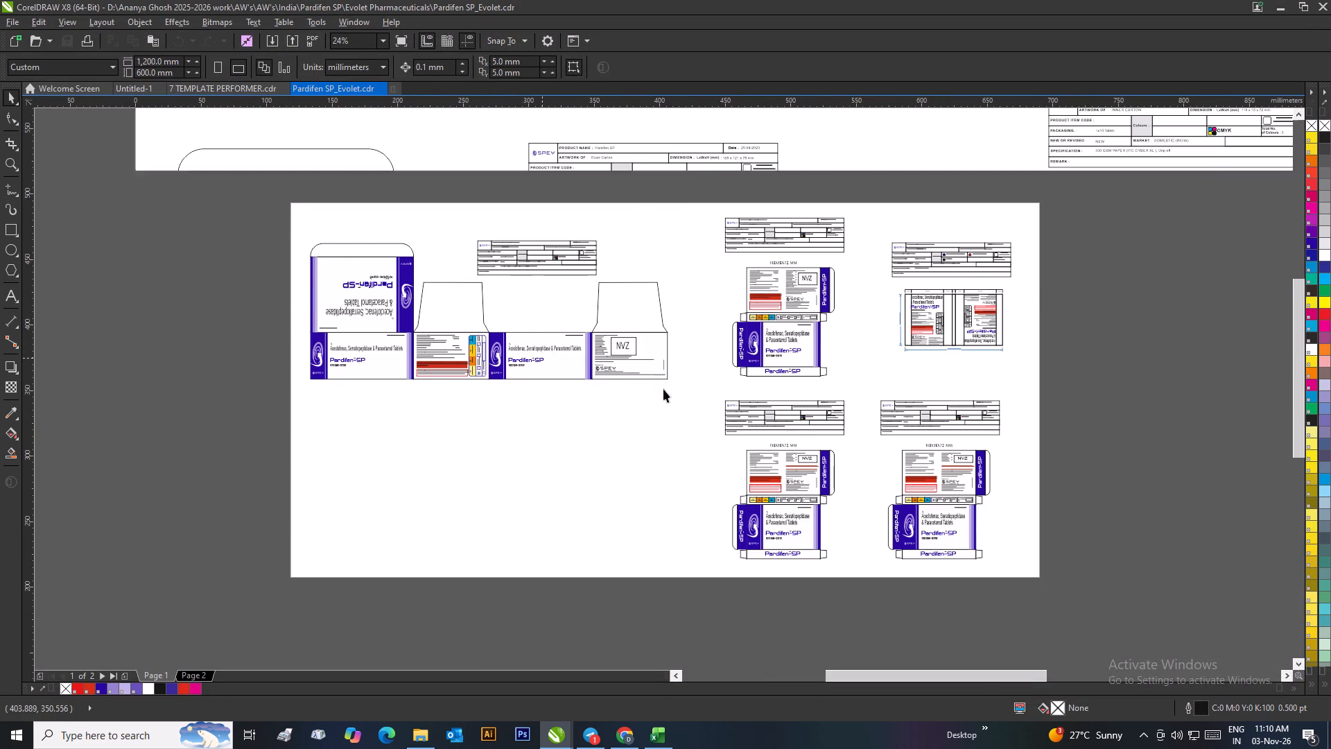
scroll(636, 386, up, 1)
scroll(1011, 414, up, 1)
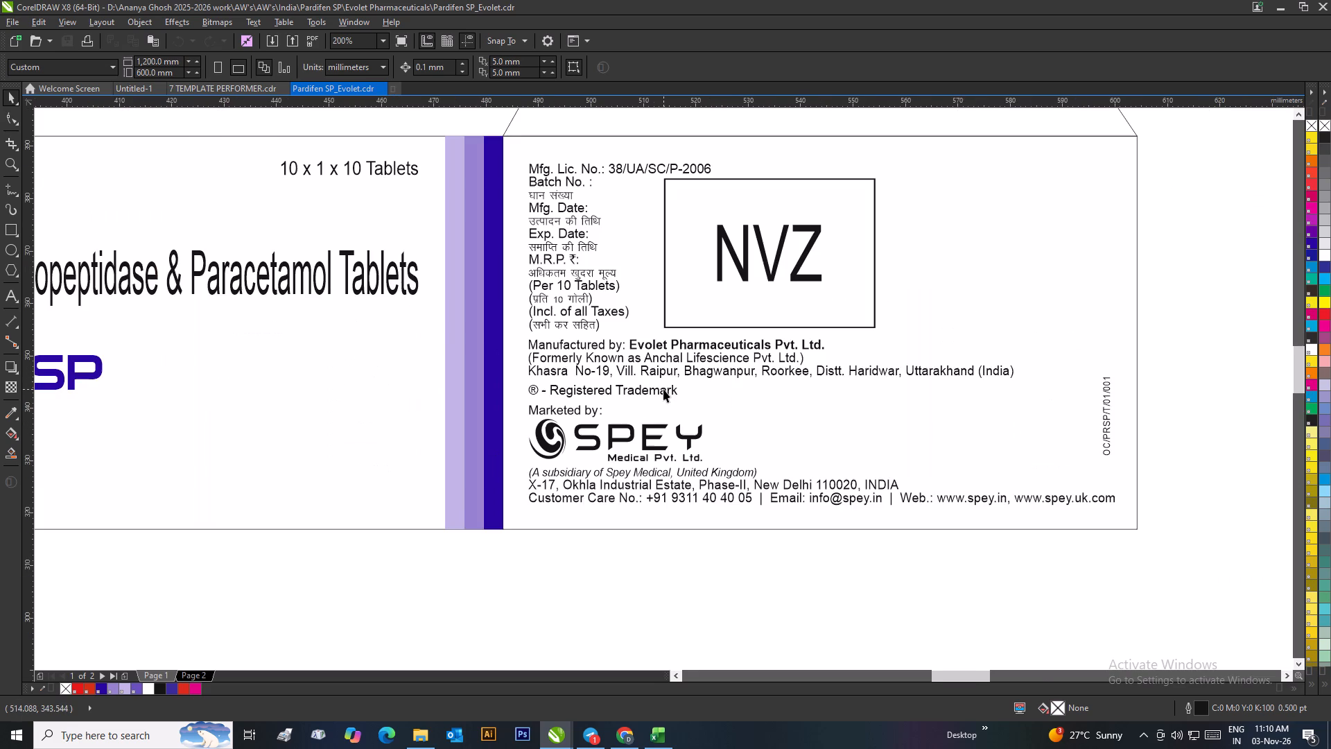
scroll(646, 358, down, 3)
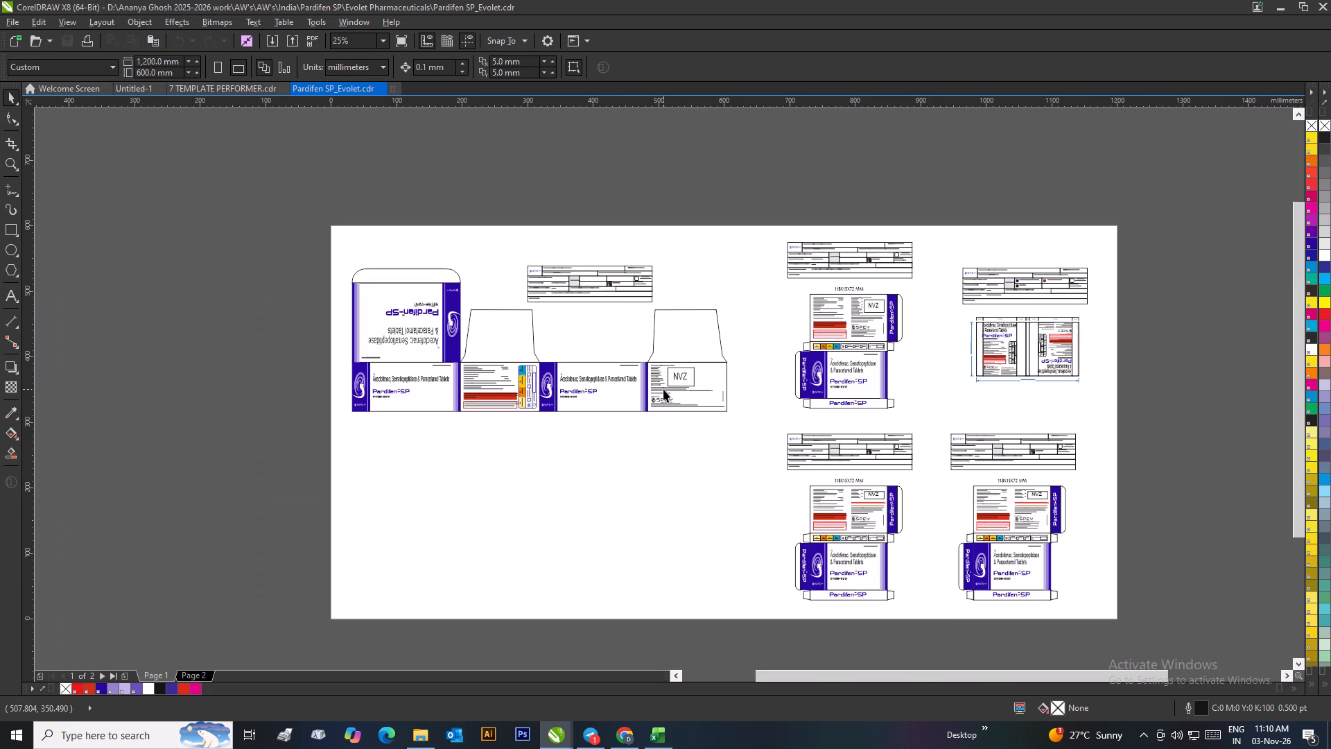
scroll(887, 563, up, 1)
scroll(655, 399, up, 1)
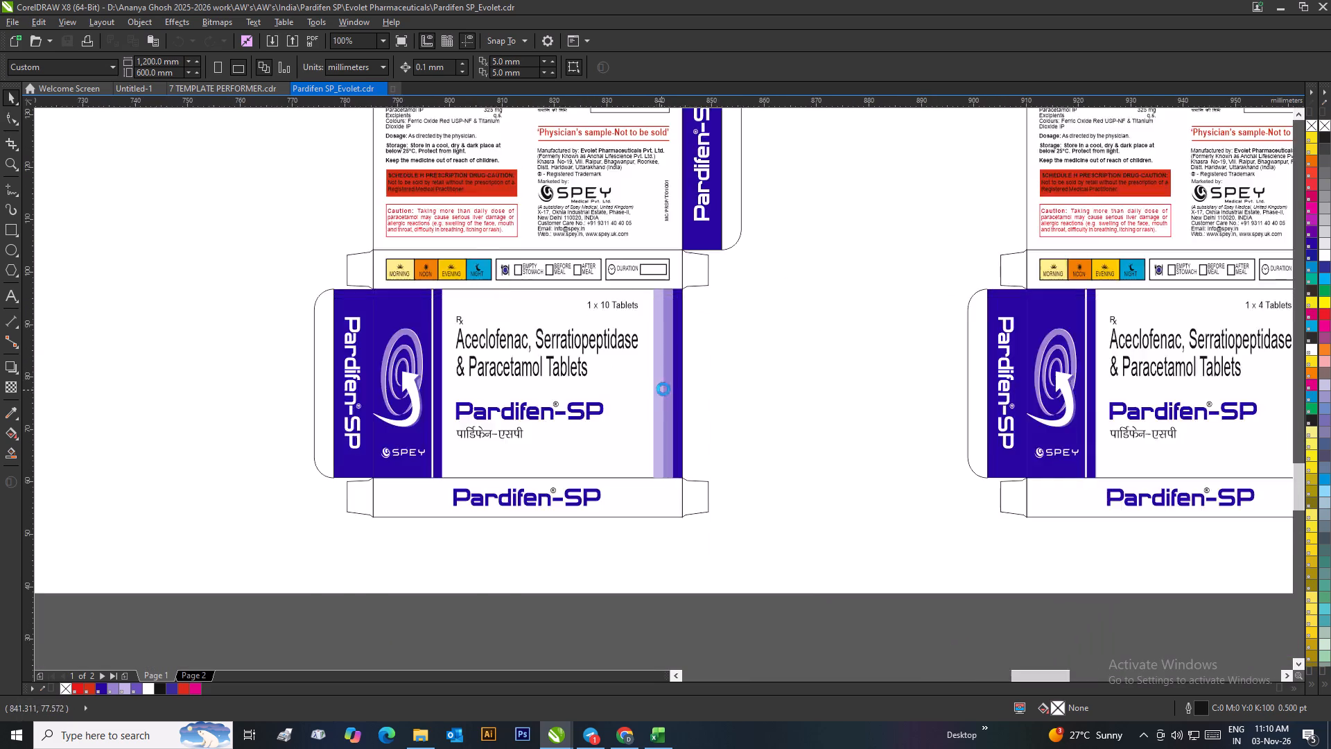
scroll(663, 389, up, 1)
scroll(656, 389, down, 3)
scroll(702, 349, up, 3)
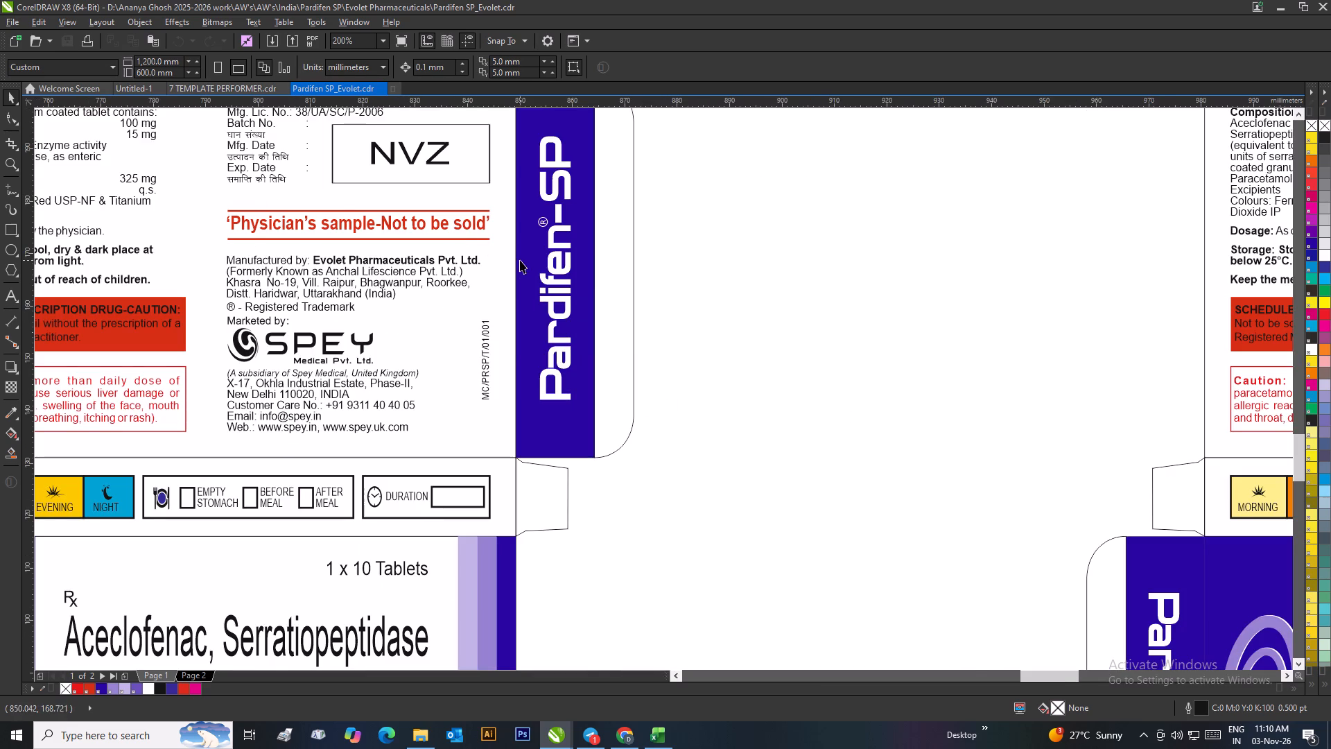
click(344, 279)
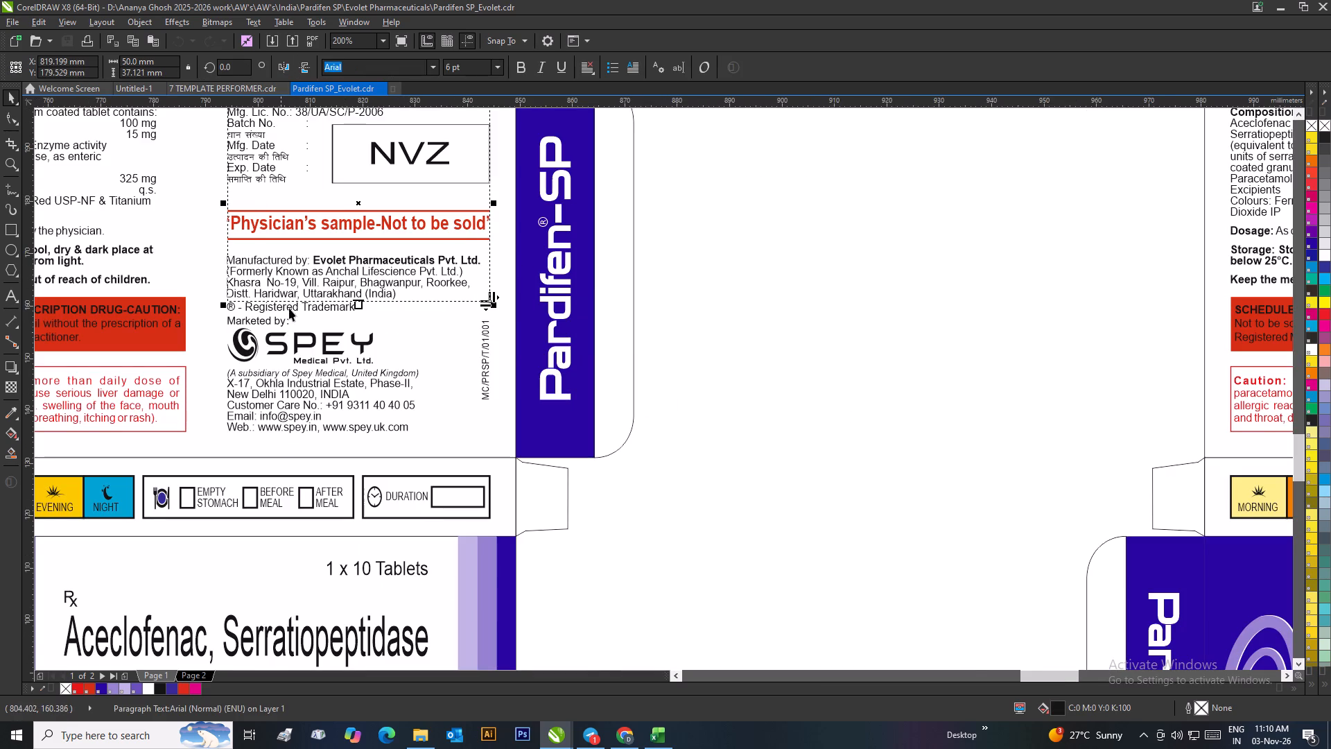
scroll(363, 326, down, 2)
scroll(466, 333, down, 1)
scroll(363, 260, up, 2)
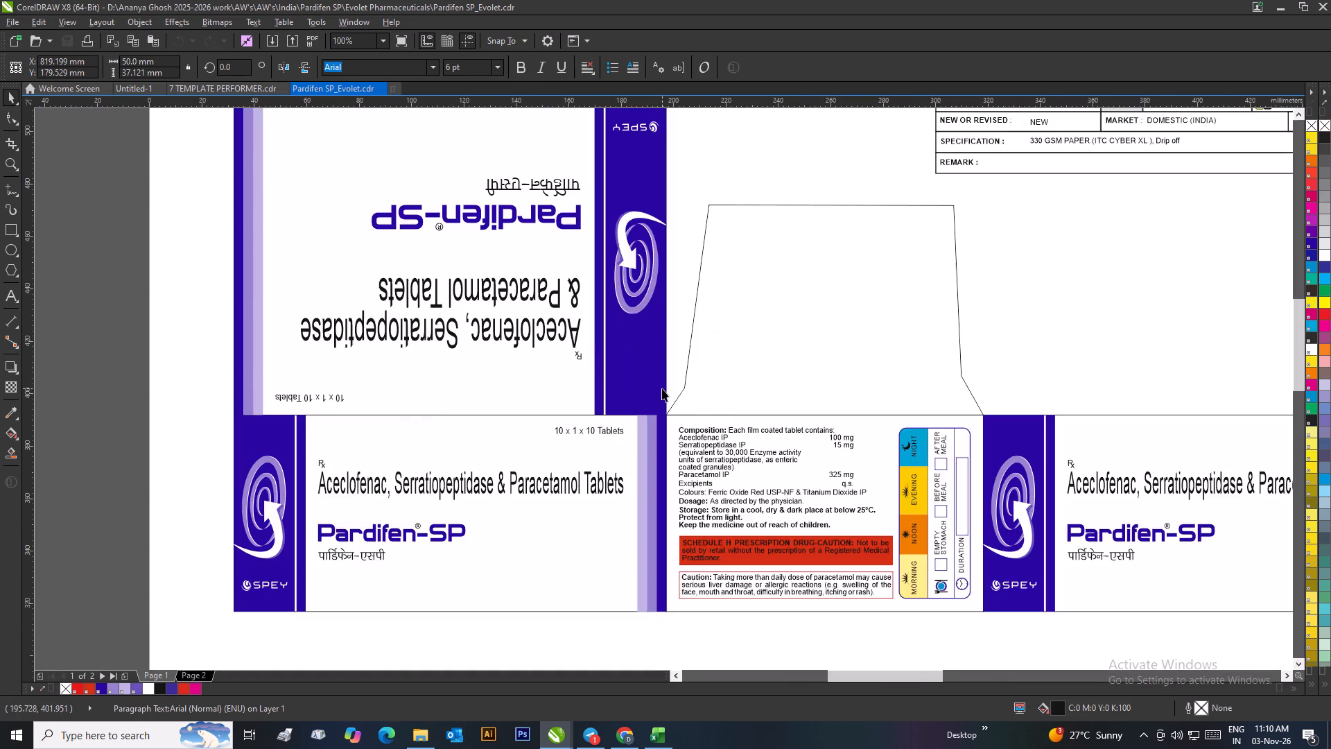
scroll(748, 411, down, 1)
scroll(733, 434, up, 1)
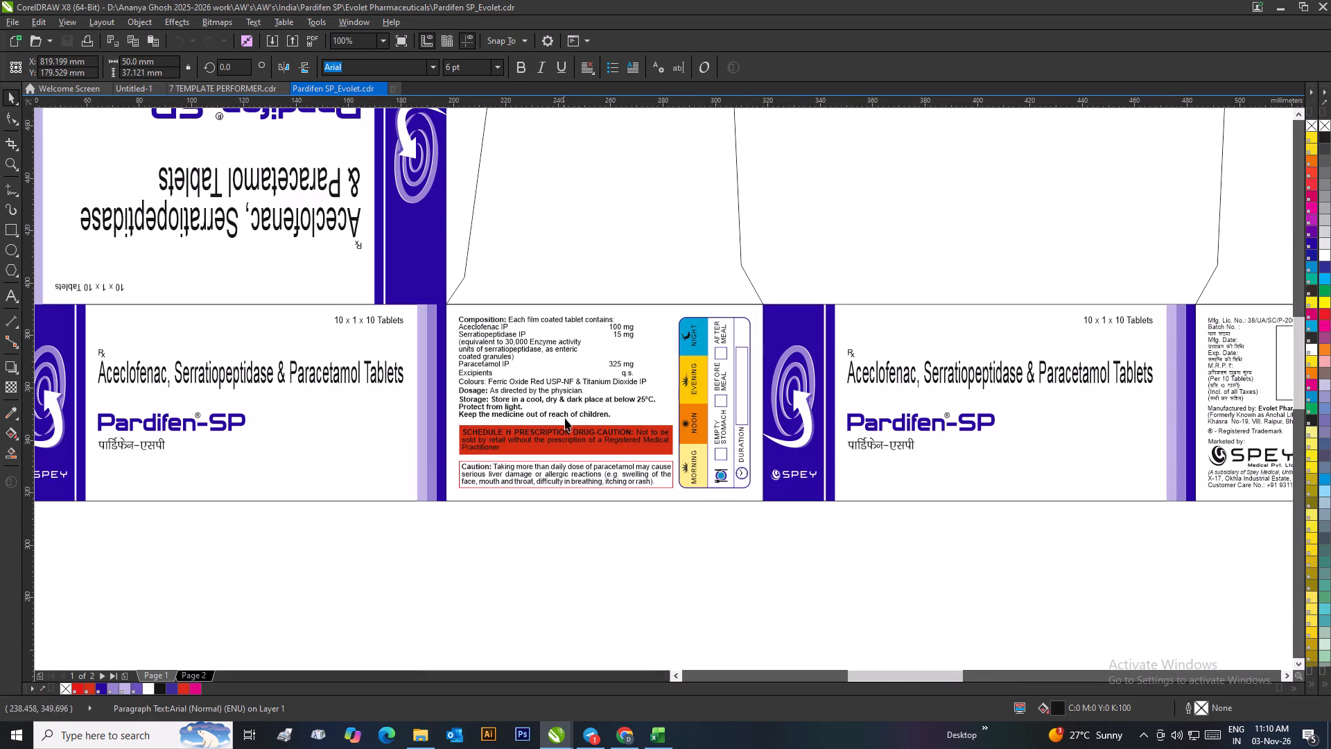
scroll(632, 463, down, 1)
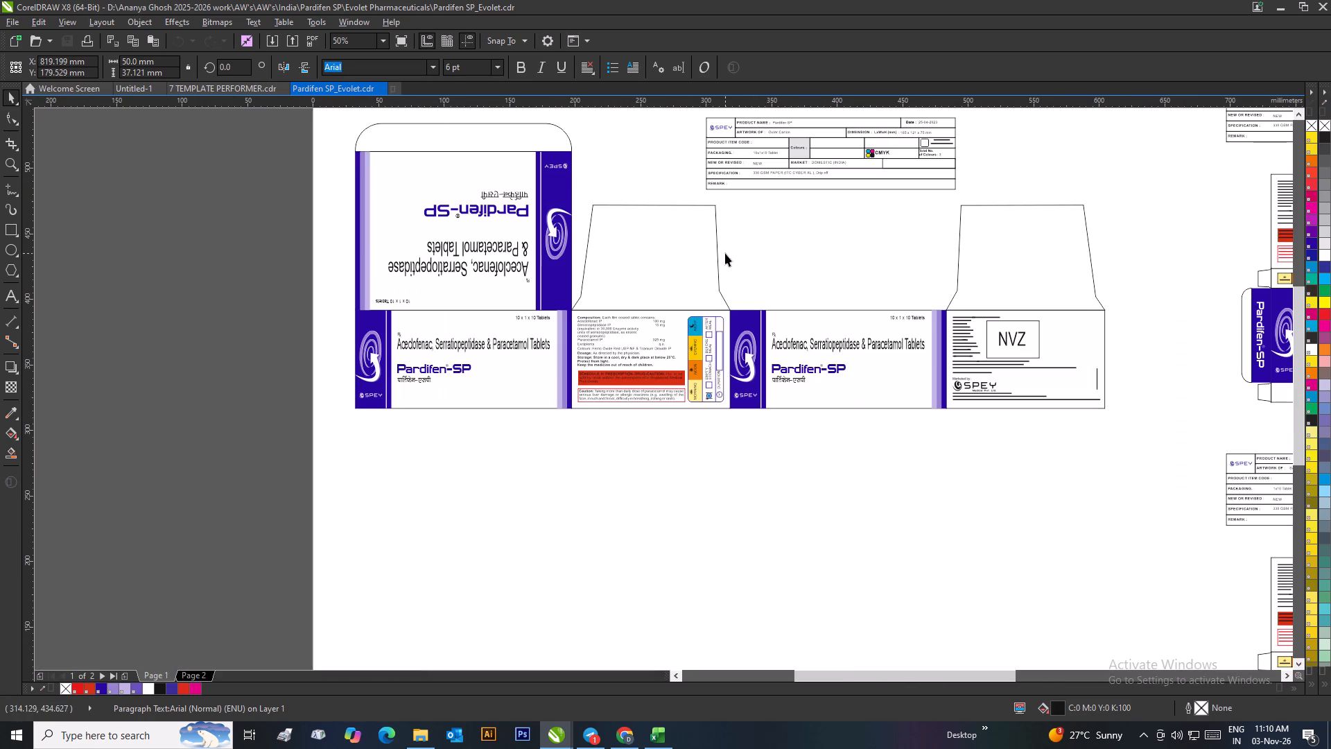
scroll(655, 337, up, 2)
scroll(654, 402, down, 2)
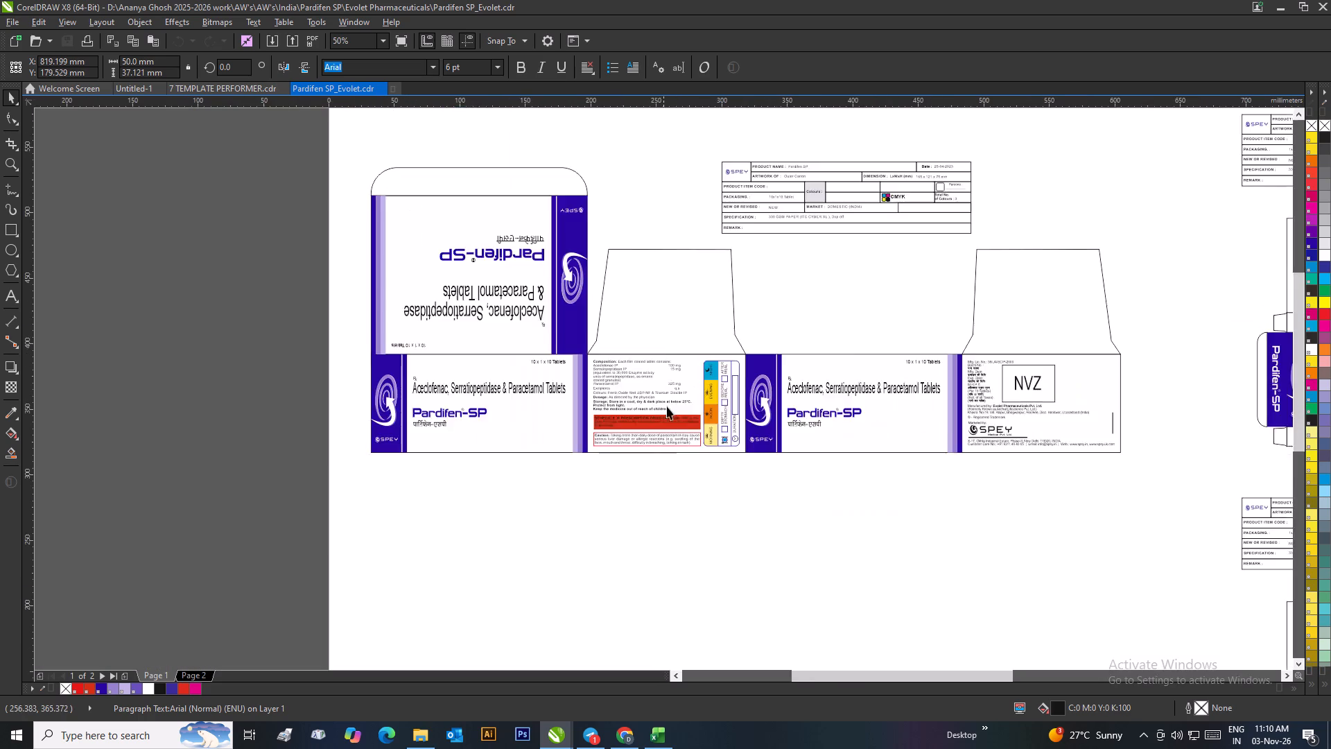
scroll(667, 406, down, 1)
scroll(785, 399, up, 2)
scroll(665, 352, up, 1)
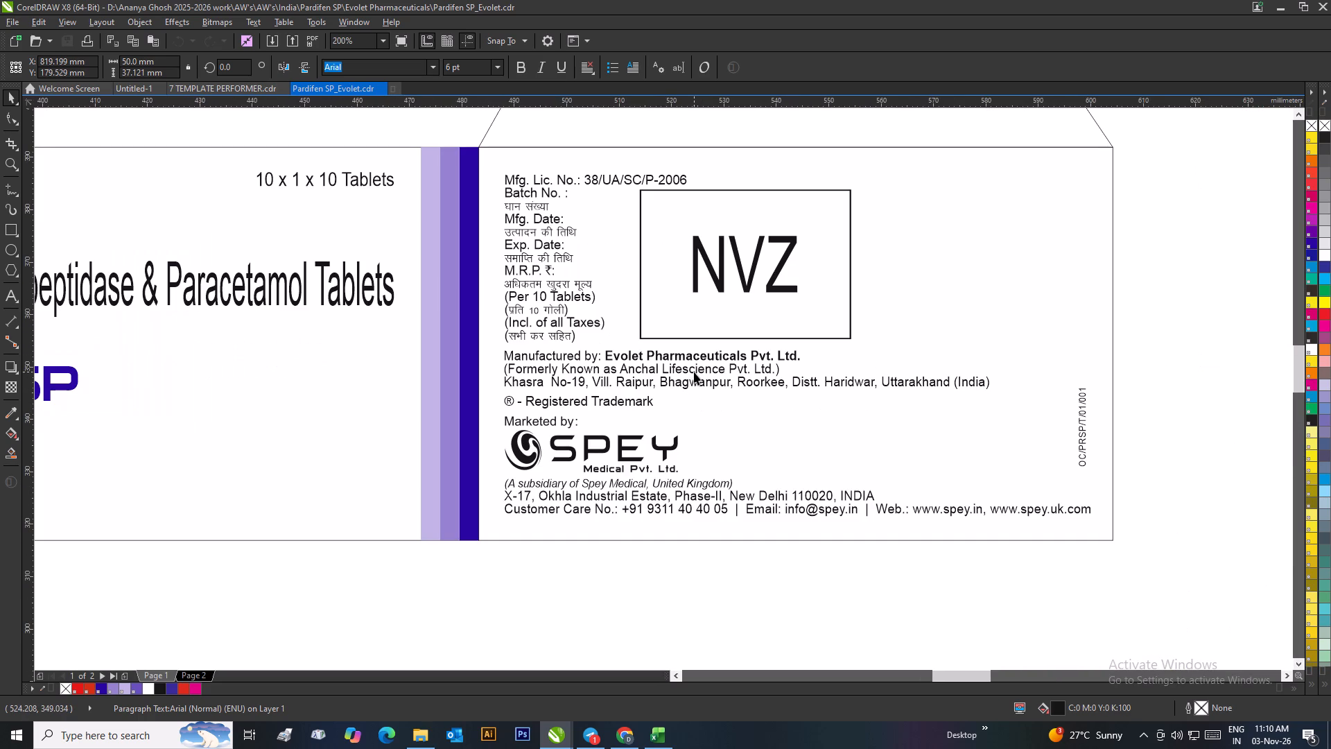
scroll(693, 373, down, 3)
scroll(873, 504, up, 2)
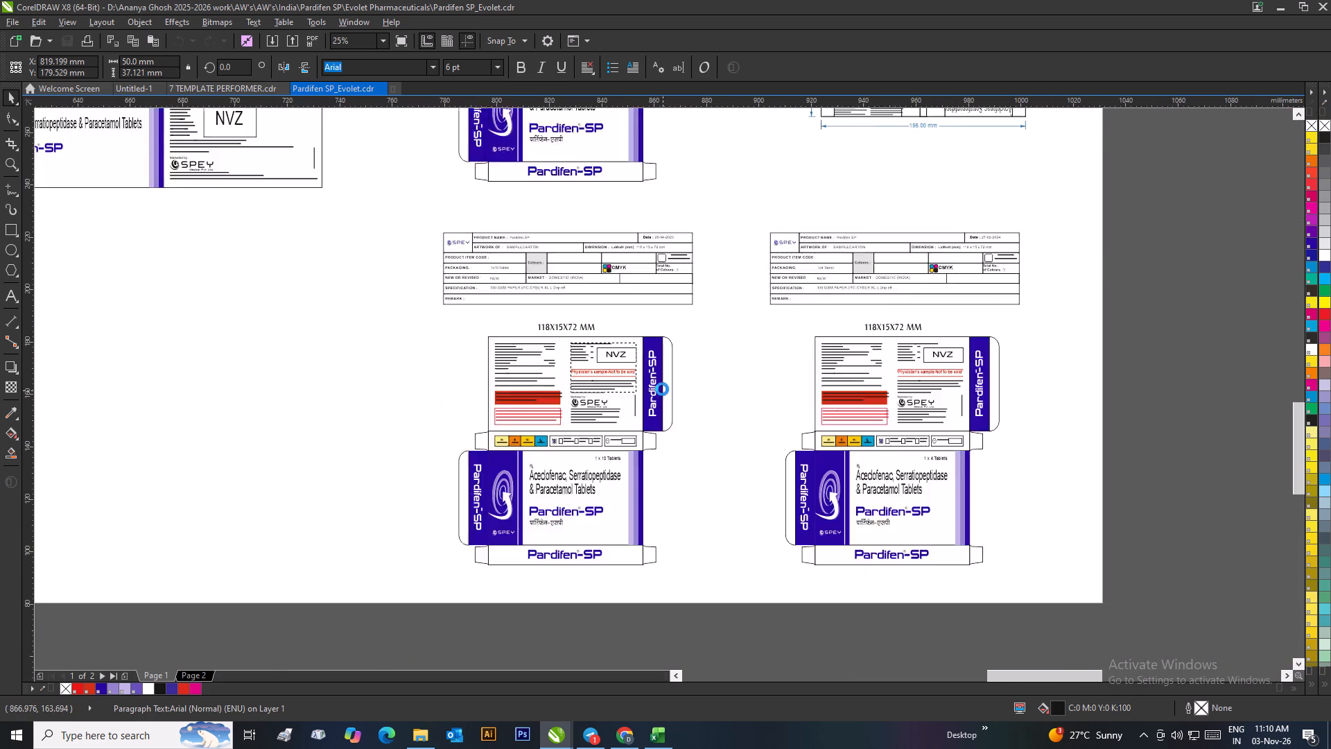
scroll(521, 404, up, 1)
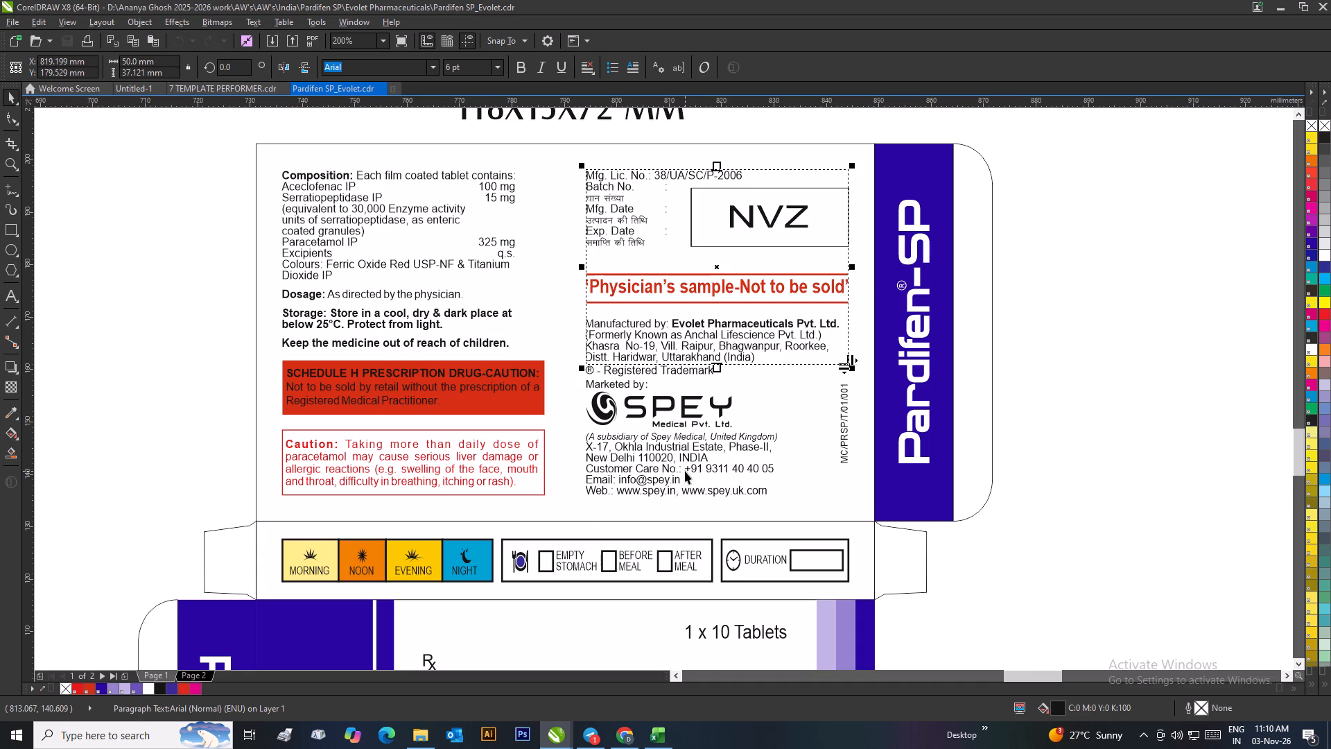
scroll(693, 455, down, 3)
scroll(591, 309, down, 1)
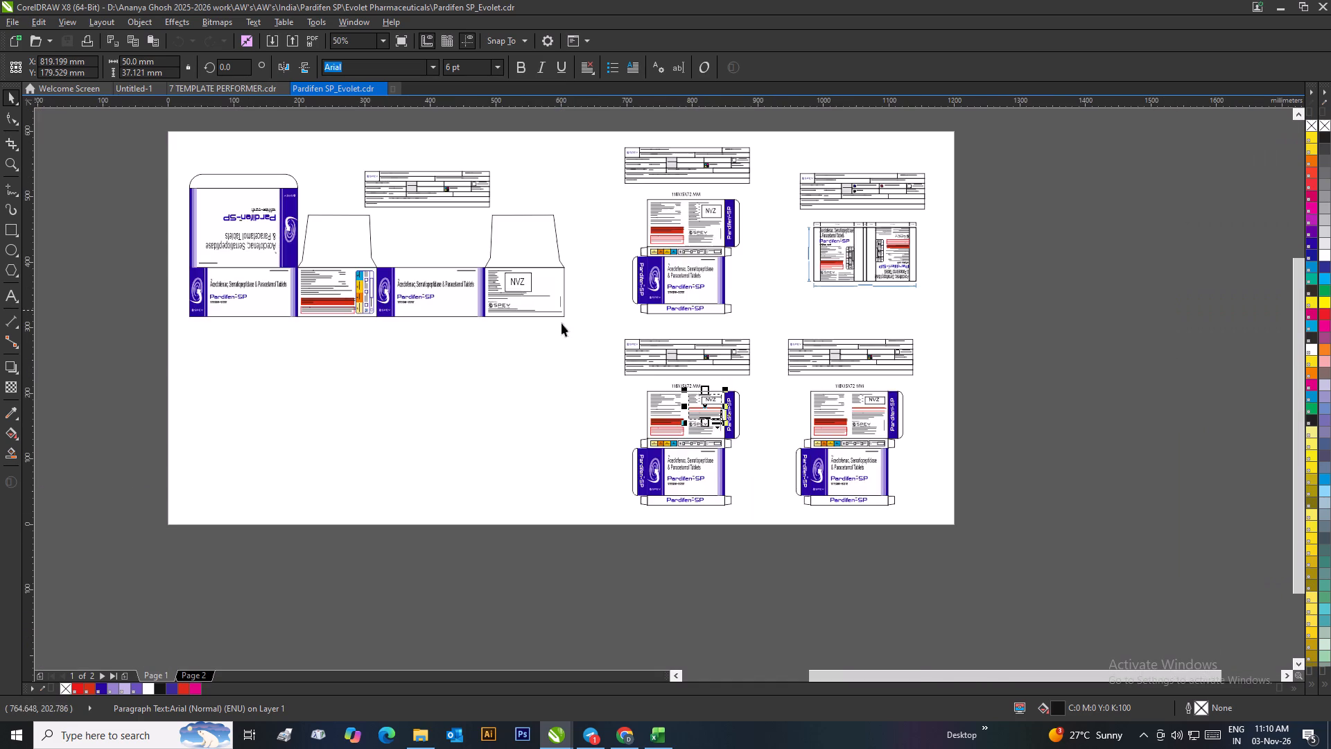
scroll(493, 266, up, 3)
scroll(722, 464, down, 1)
scroll(700, 460, up, 1)
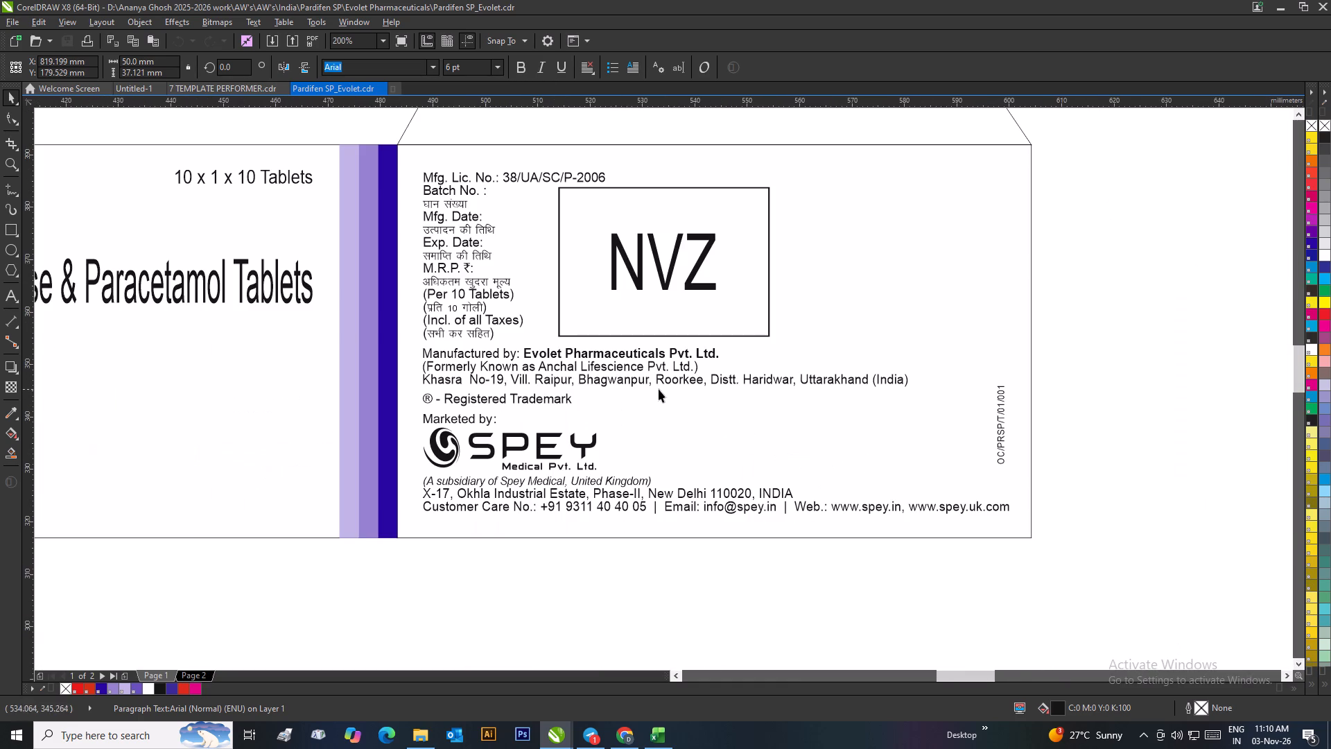
Copy the Evolet Pharmaceuticals "Manufactured by" text from the 10 x 1 x 10 Tablets outer carton and paste it as new text below the carton.
click(591, 368)
click(503, 353)
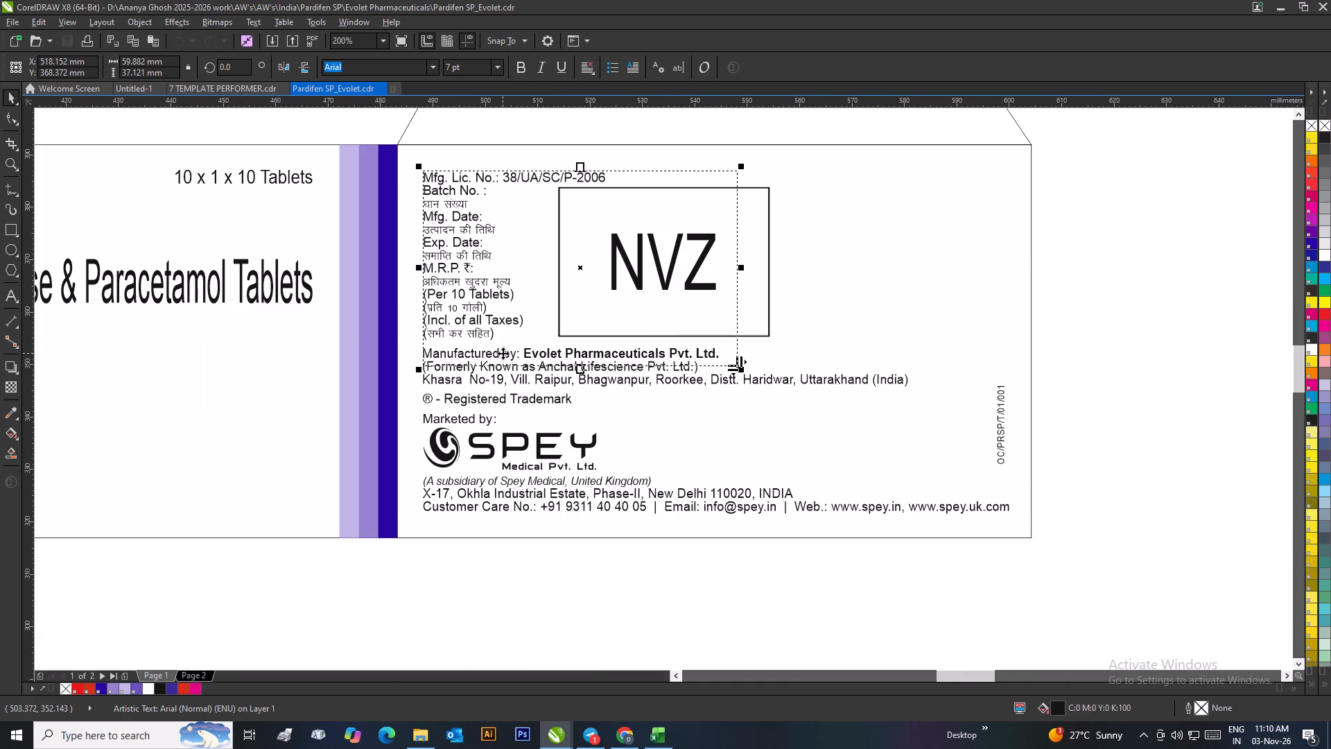
click(507, 353)
triple_click(522, 370)
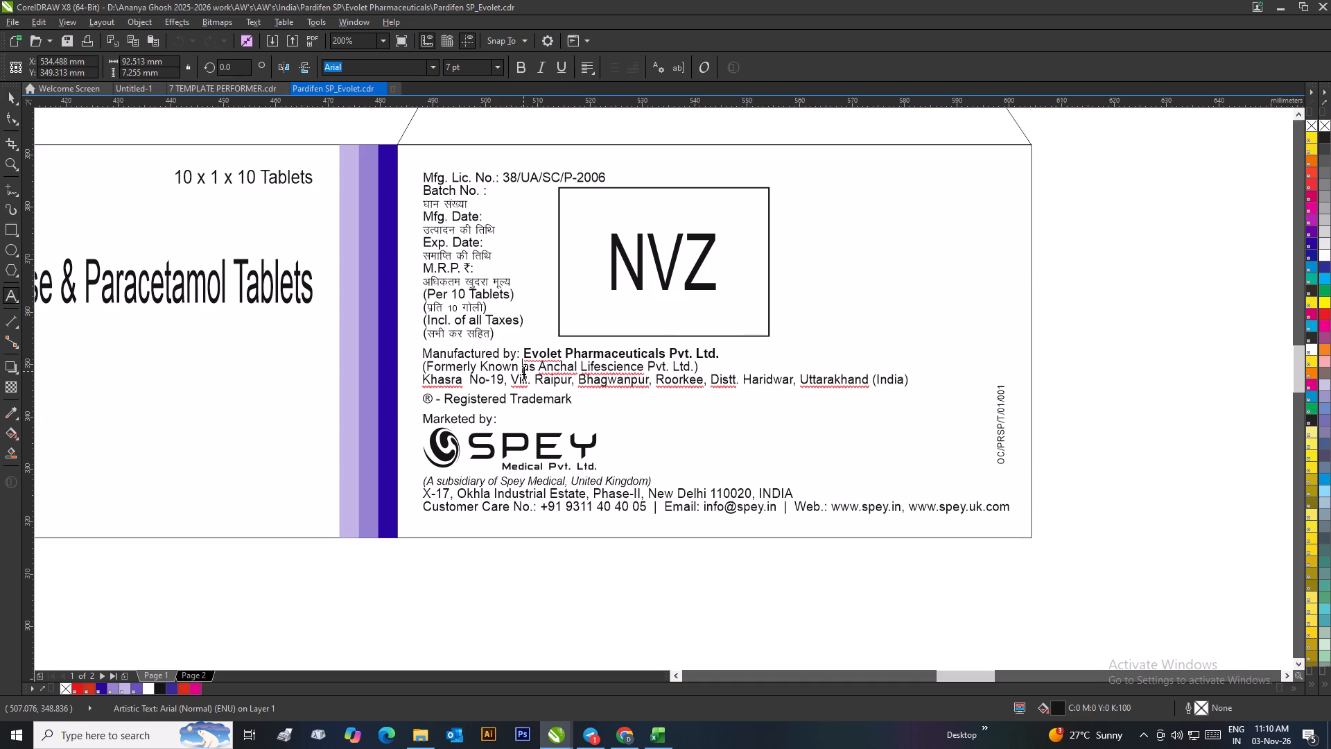
key(ctrl+a)
right_click(523, 371)
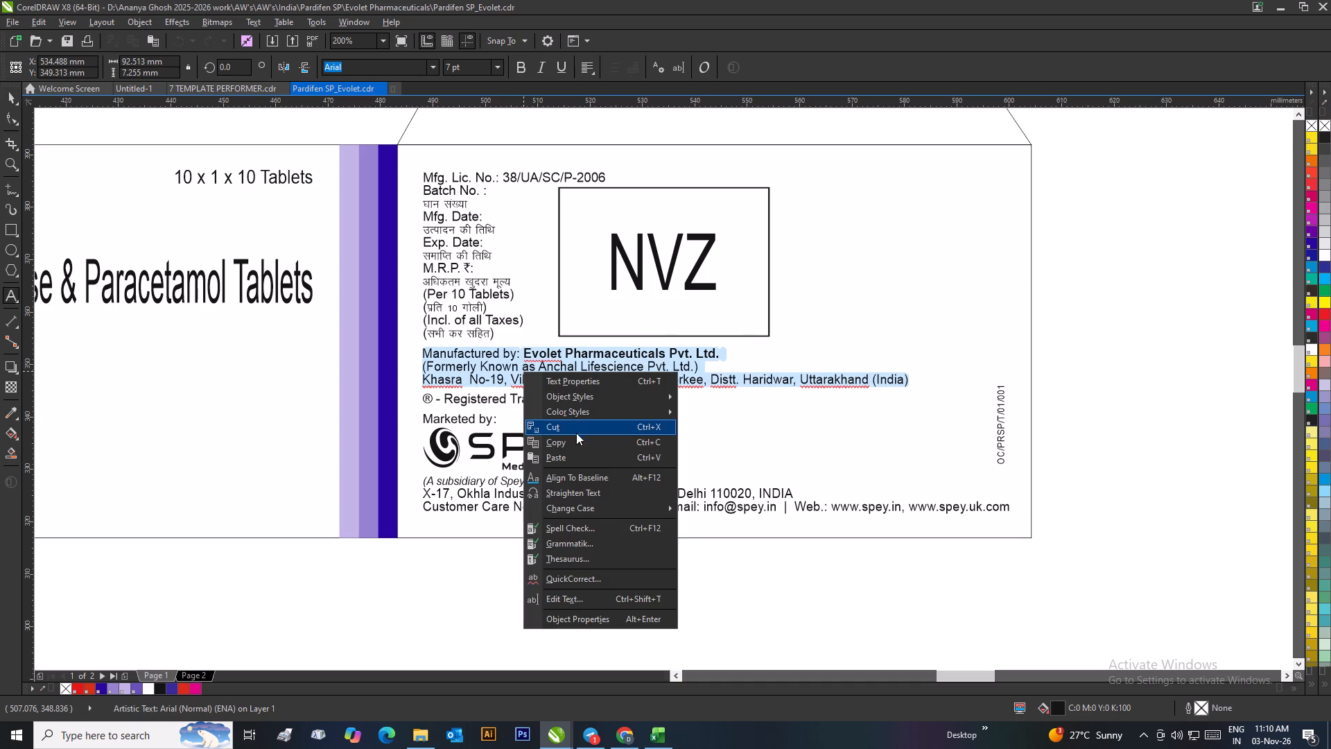
click(573, 441)
click(573, 569)
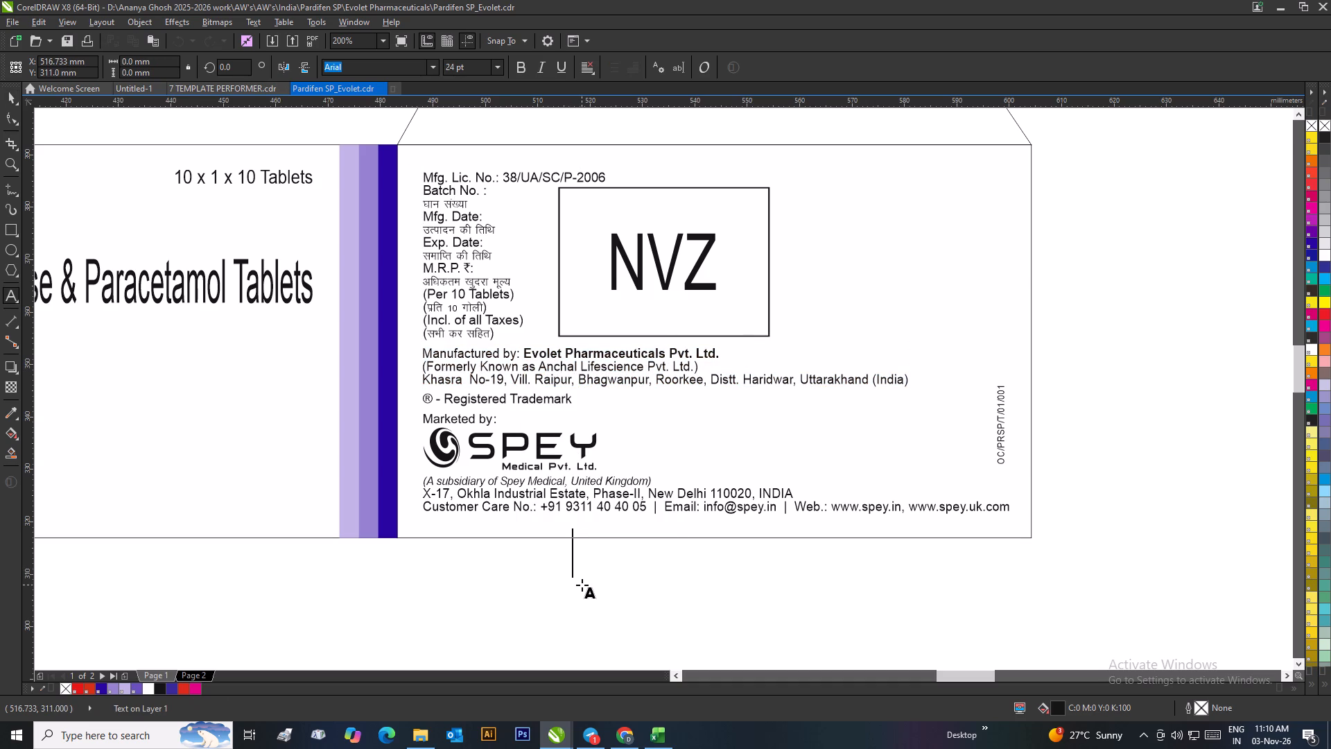
key(ctrl+v)
Join the pasted address's three lines into one continuous line, with a space replacing each line break.
click(573, 592)
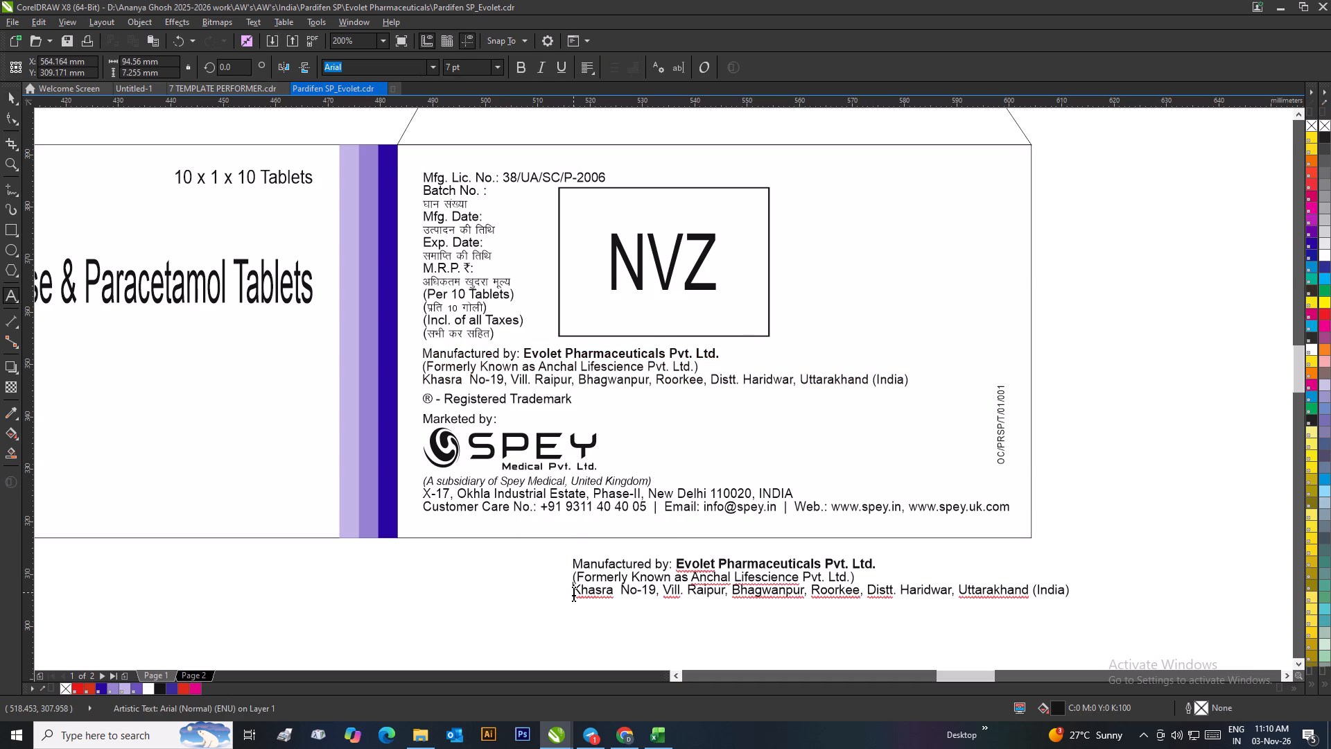
key(BackSpace)
key(space)
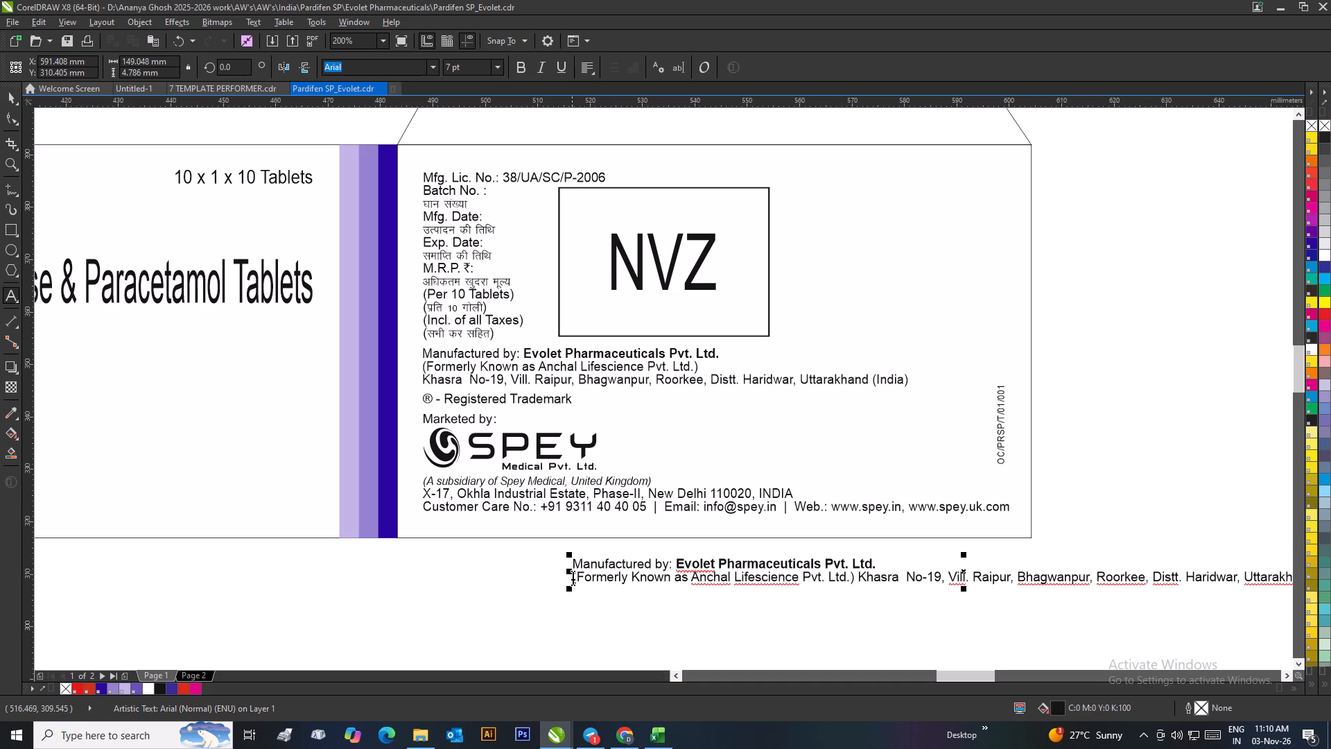
click(573, 576)
key(BackSpace)
key(space)
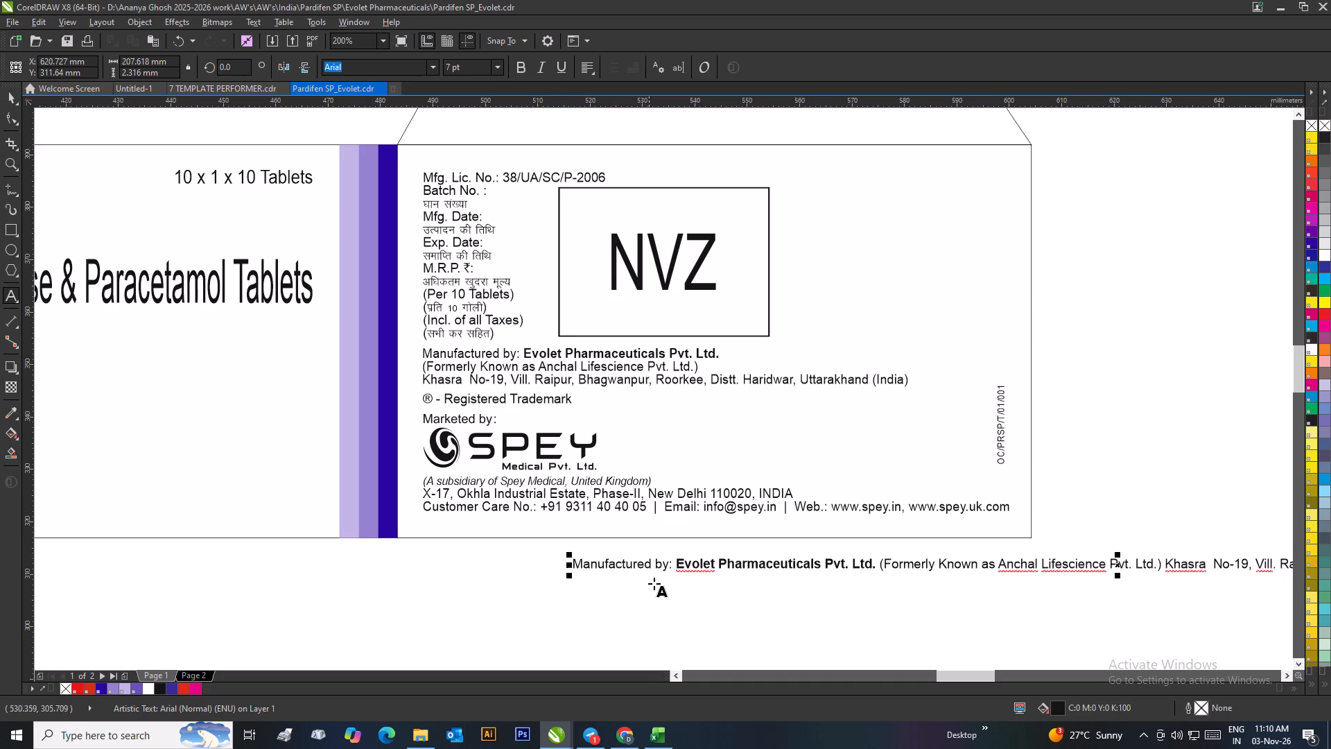
Copy the whole one-line Evolet Pharmaceuticals address and paste it into the Mnfr ADD cell of the PARDIFEN-SP row in the Excel workbook.
key(ctrl+a)
right_click(677, 566)
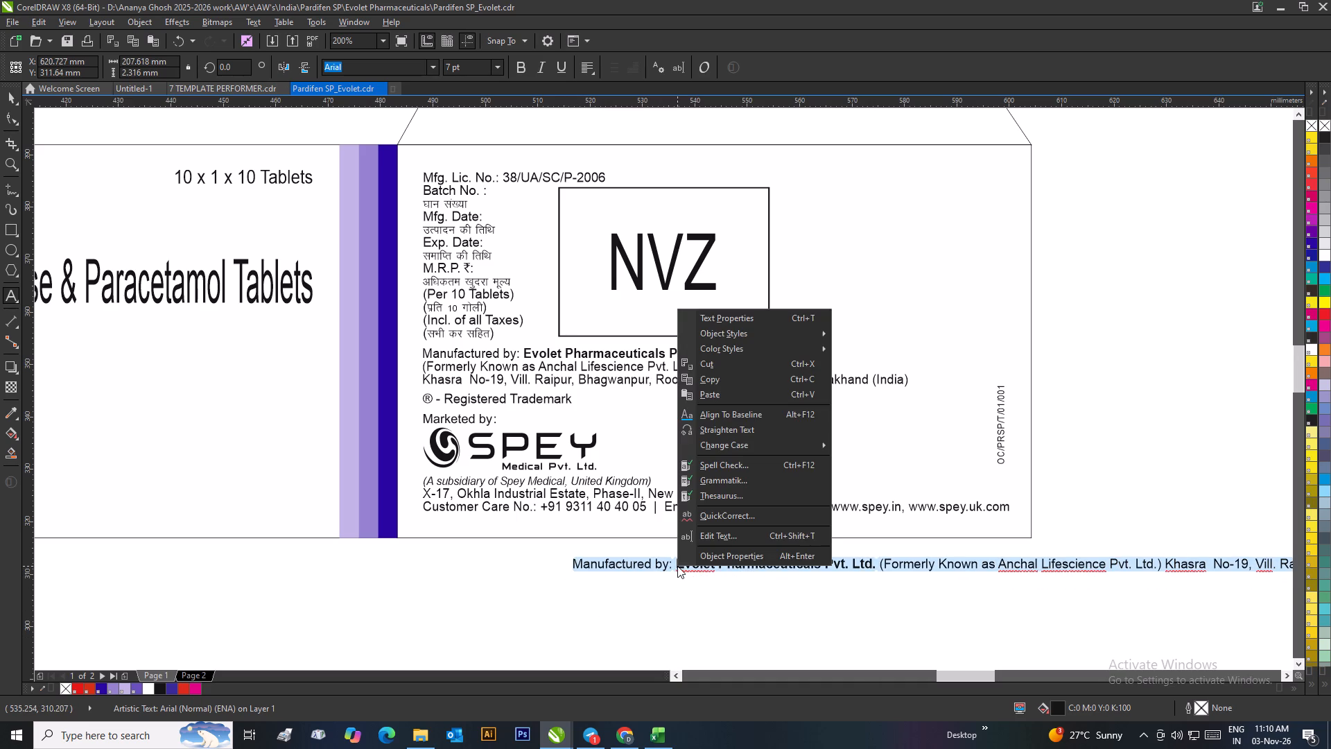
click(704, 383)
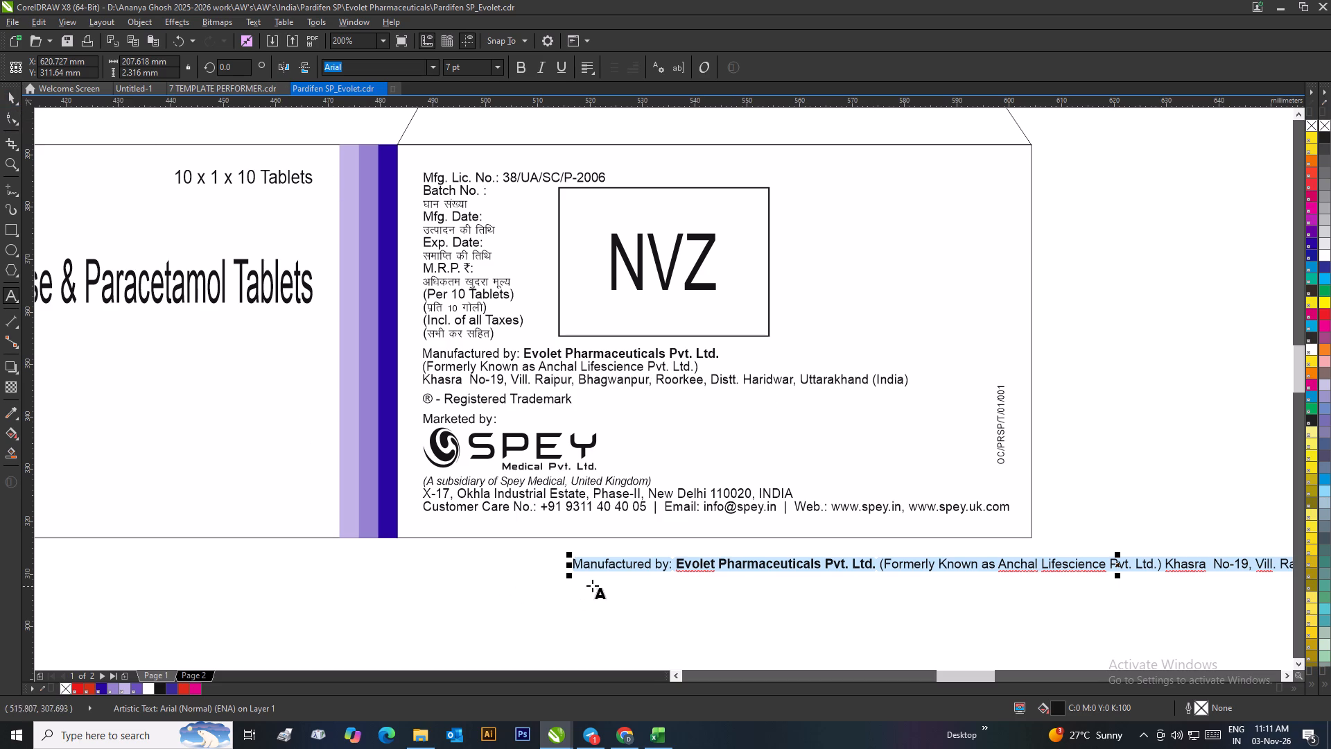
right_click(646, 568)
click(694, 384)
click(656, 727)
click(305, 437)
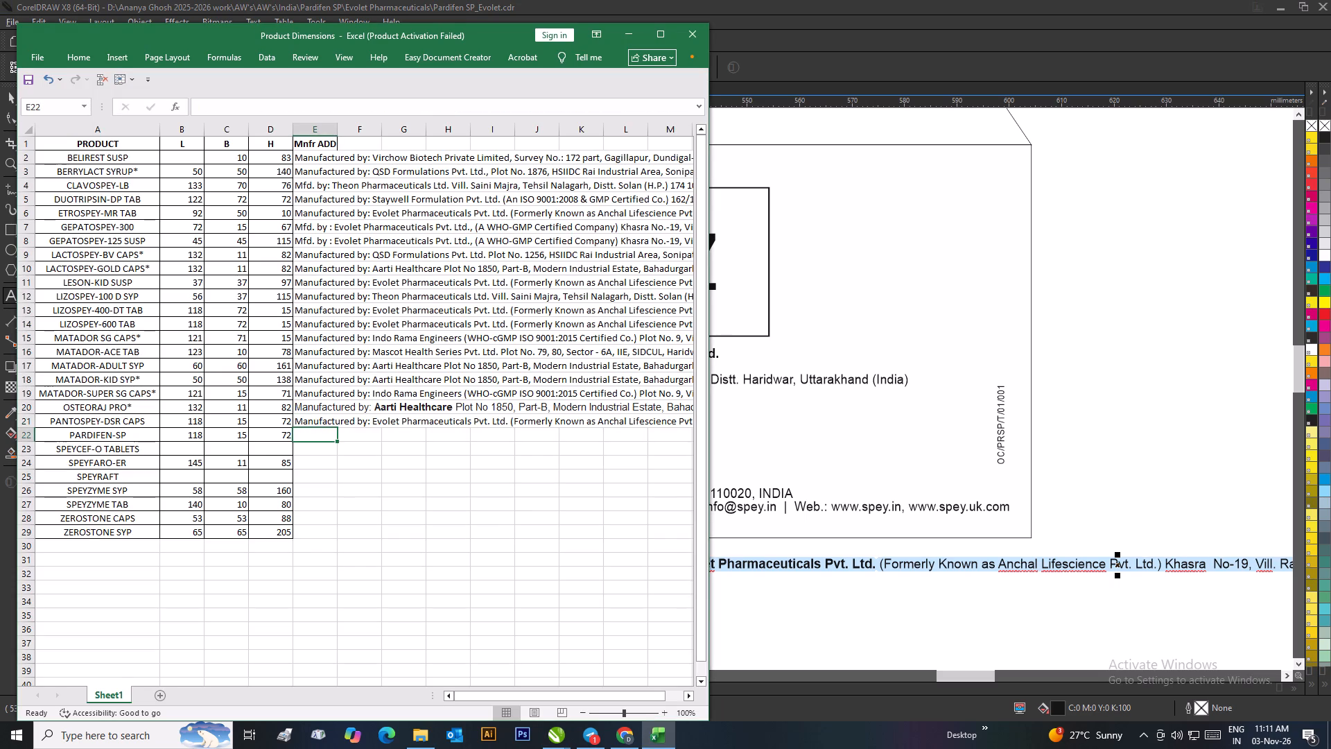
key(ctrl+v)
Switch back to CorelDRAW and close the Pardifen SP_Evolet drawing.
click(556, 733)
click(672, 700)
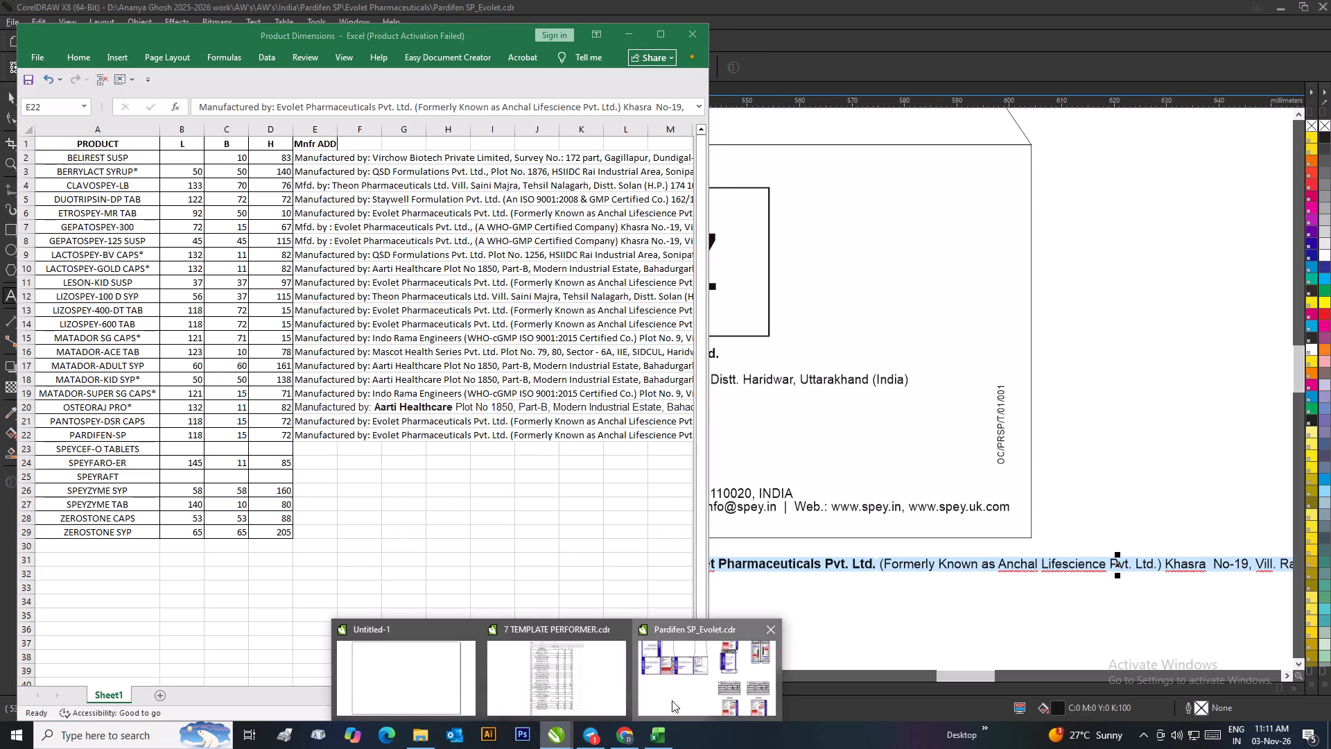
scroll(514, 402, down, 1)
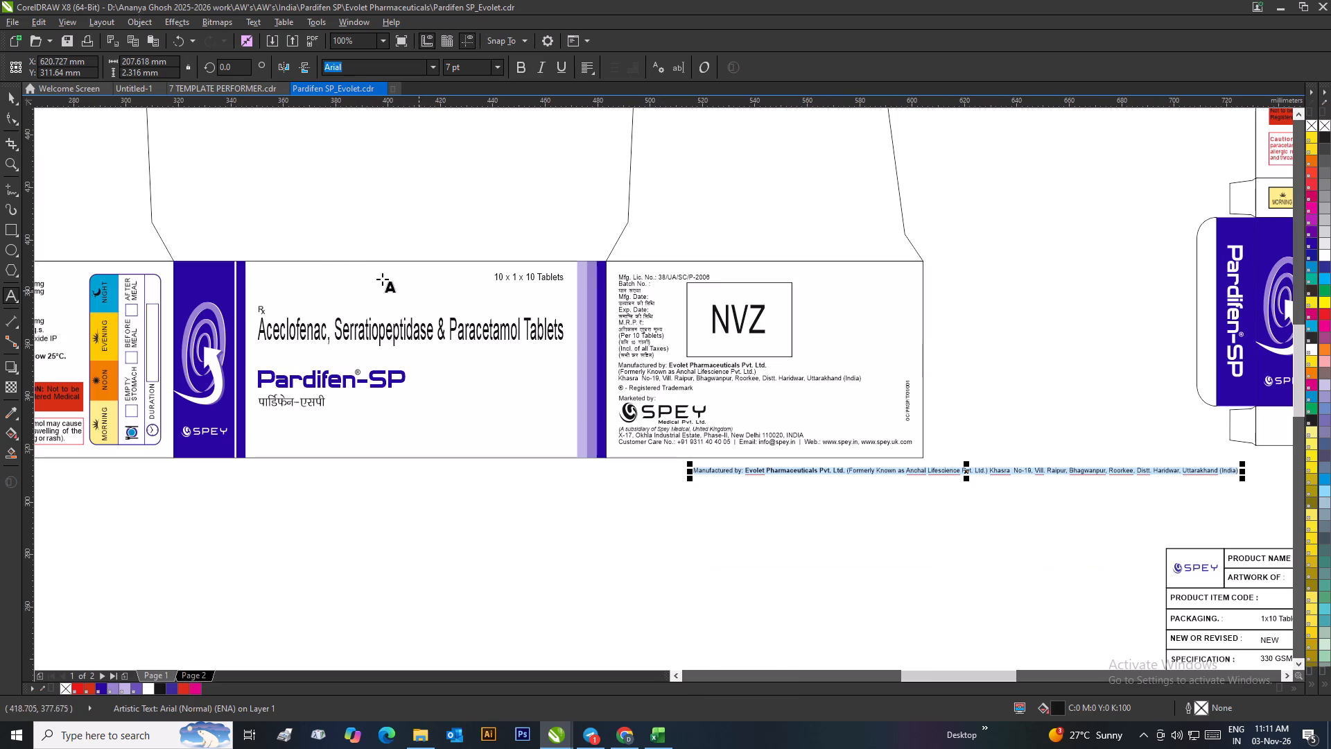
click(11, 98)
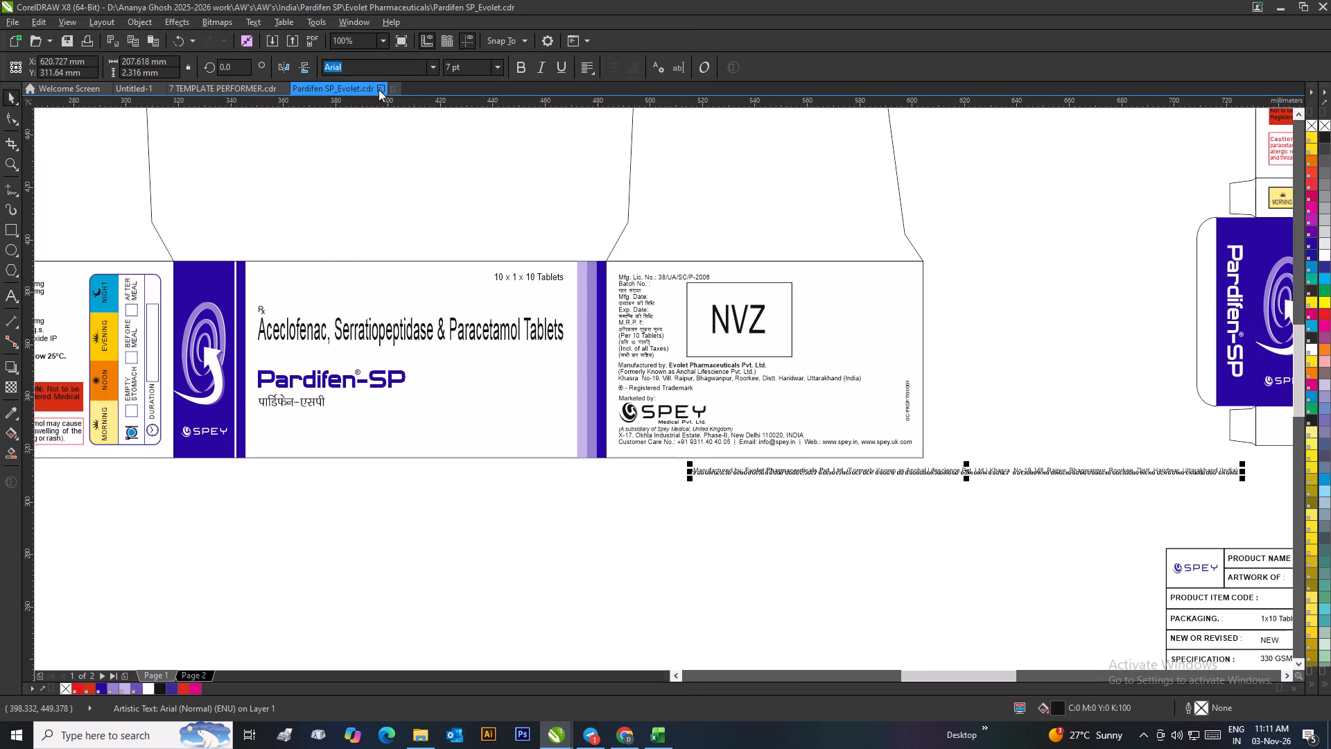
click(377, 87)
click(668, 398)
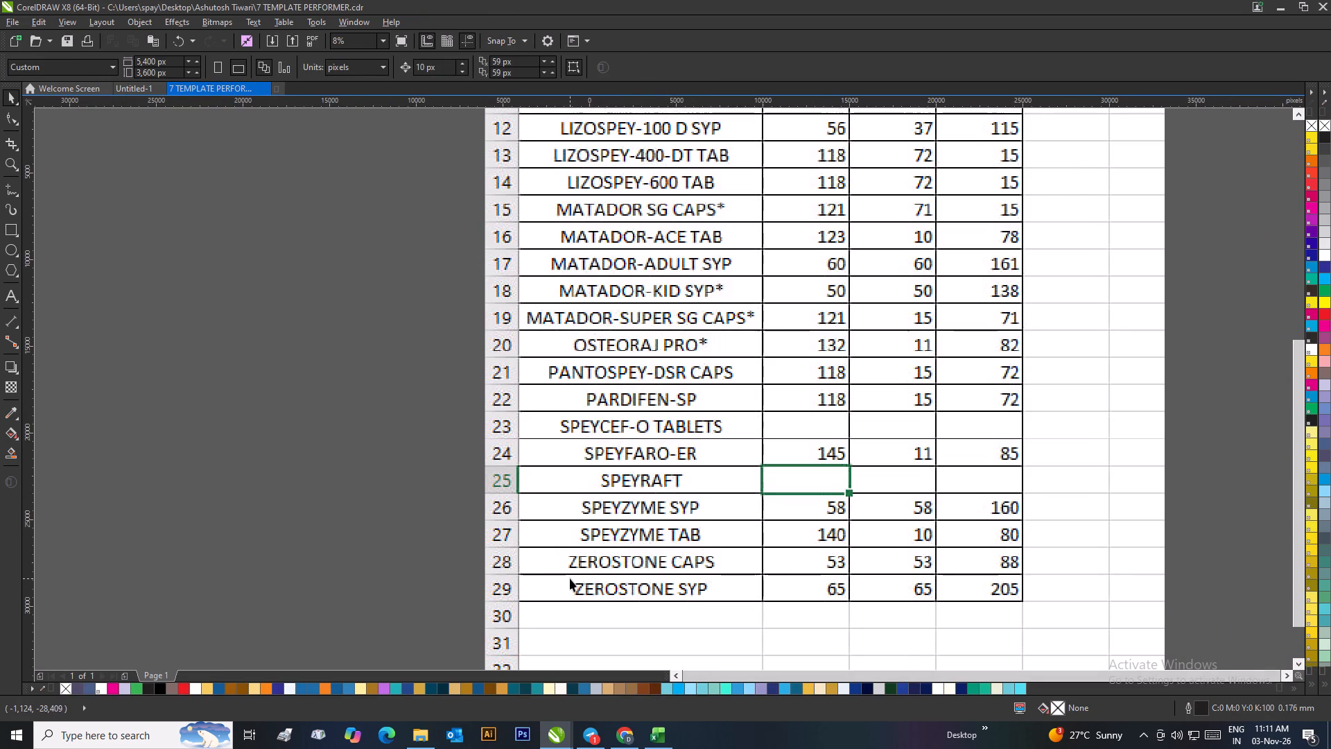
Open the Speycef-O tablet drawing from the Dev Bhoomi folder inside the India Speycef-O folder.
key(ctrl+o)
click(76, 37)
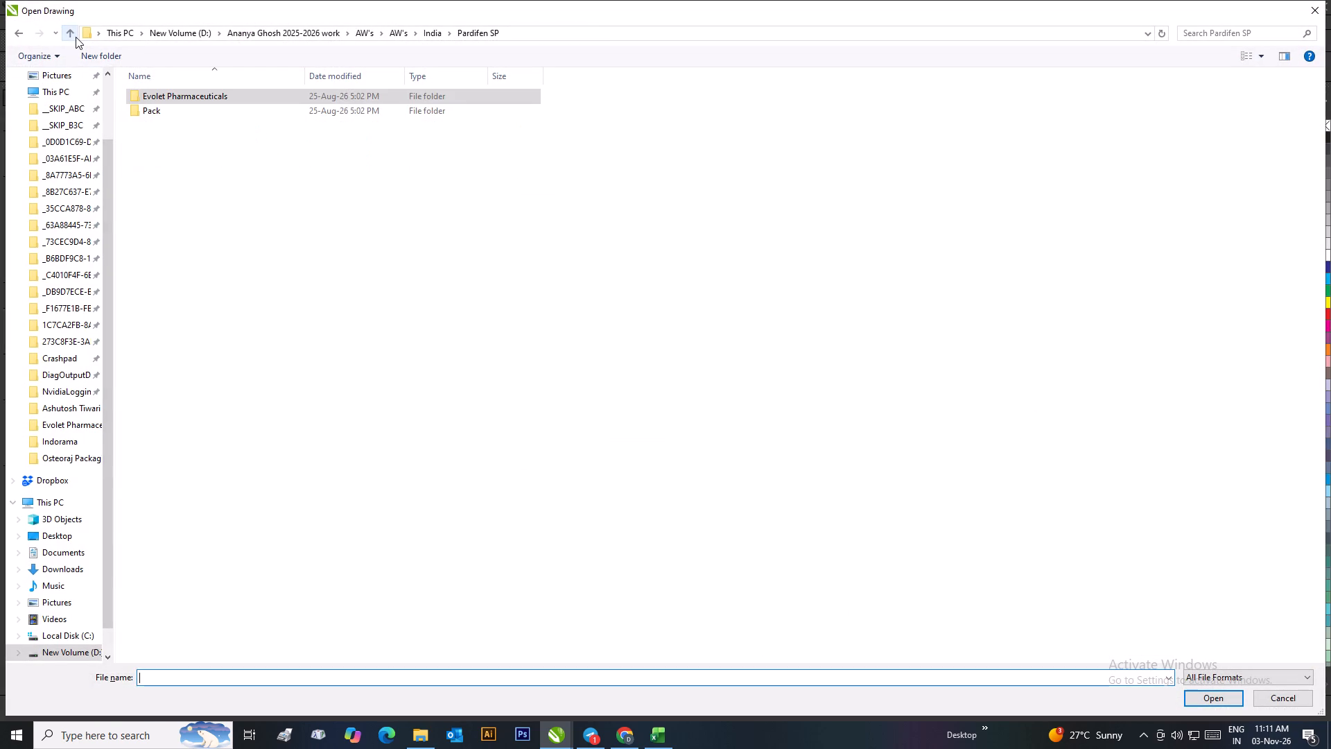
click(76, 37)
scroll(218, 515, down, 2)
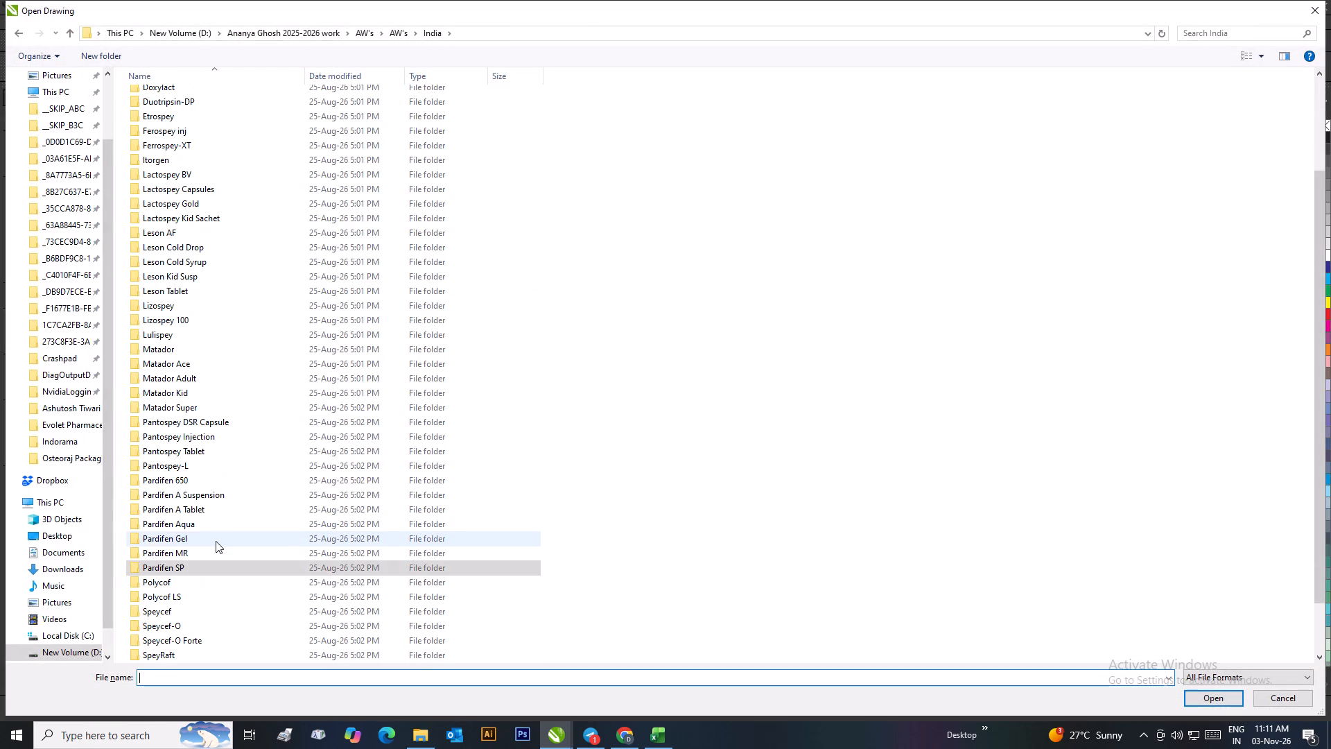
click(179, 627)
click(178, 626)
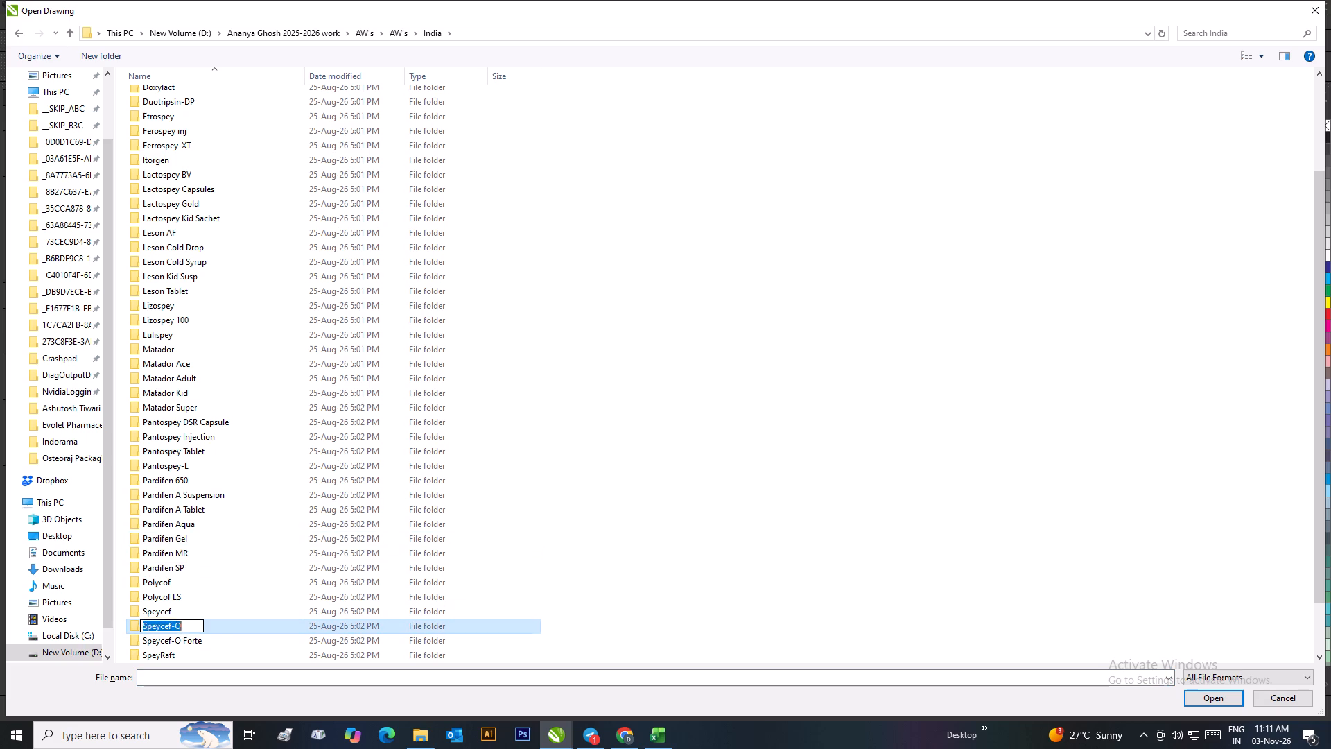
click(178, 626)
double_click(220, 621)
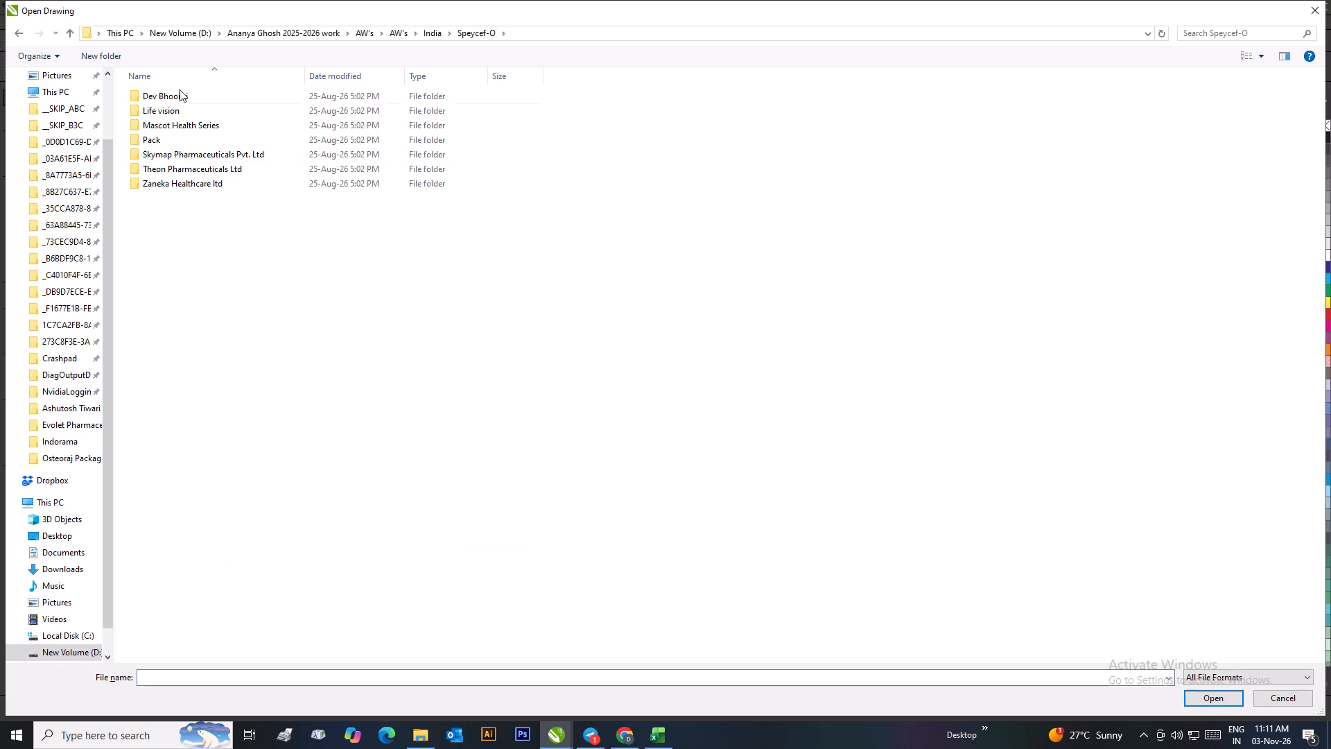
double_click(171, 90)
double_click(180, 98)
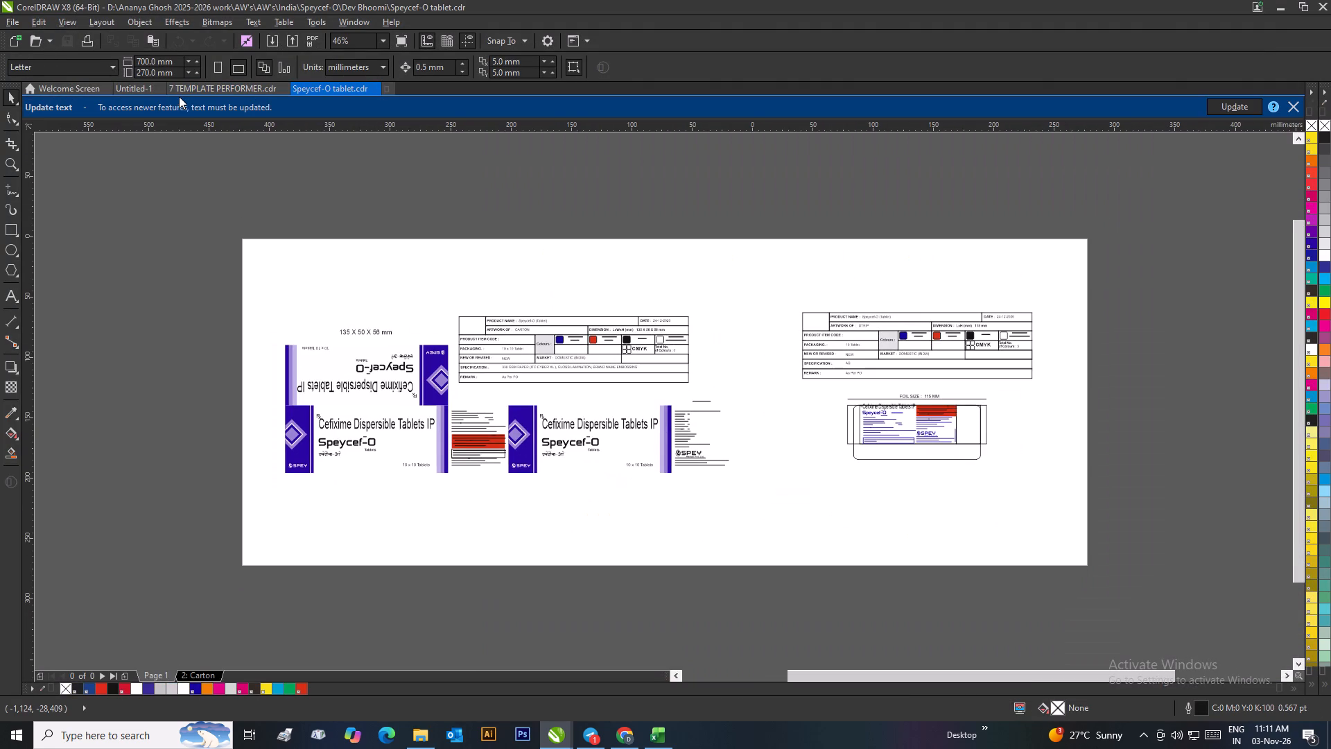
Copy the Devbhoomi Pharmaceuticals "Manufactured by" text from the Speycef-O carton's side panel and paste it as new text below the carton.
scroll(654, 441, up, 2)
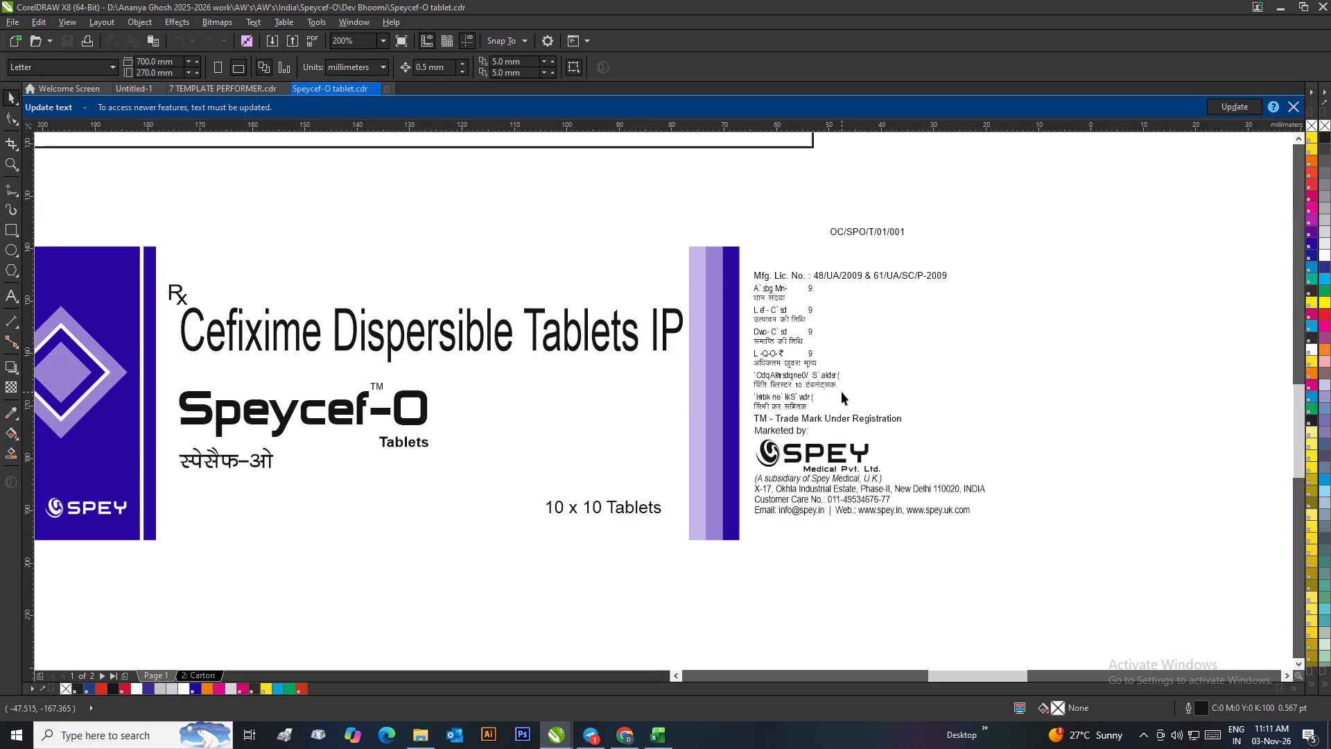
scroll(840, 445, down, 2)
scroll(428, 417, up, 1)
scroll(715, 386, up, 1)
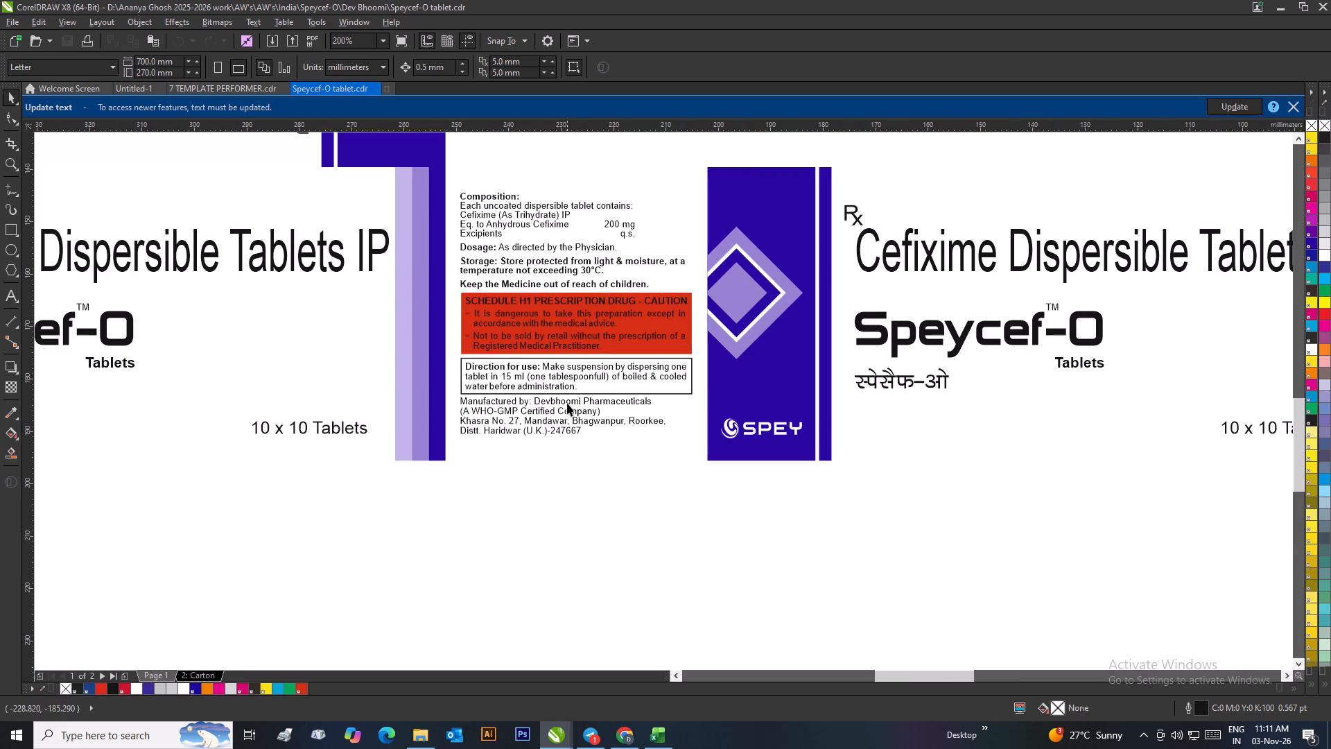
click(567, 403)
double_click(567, 403)
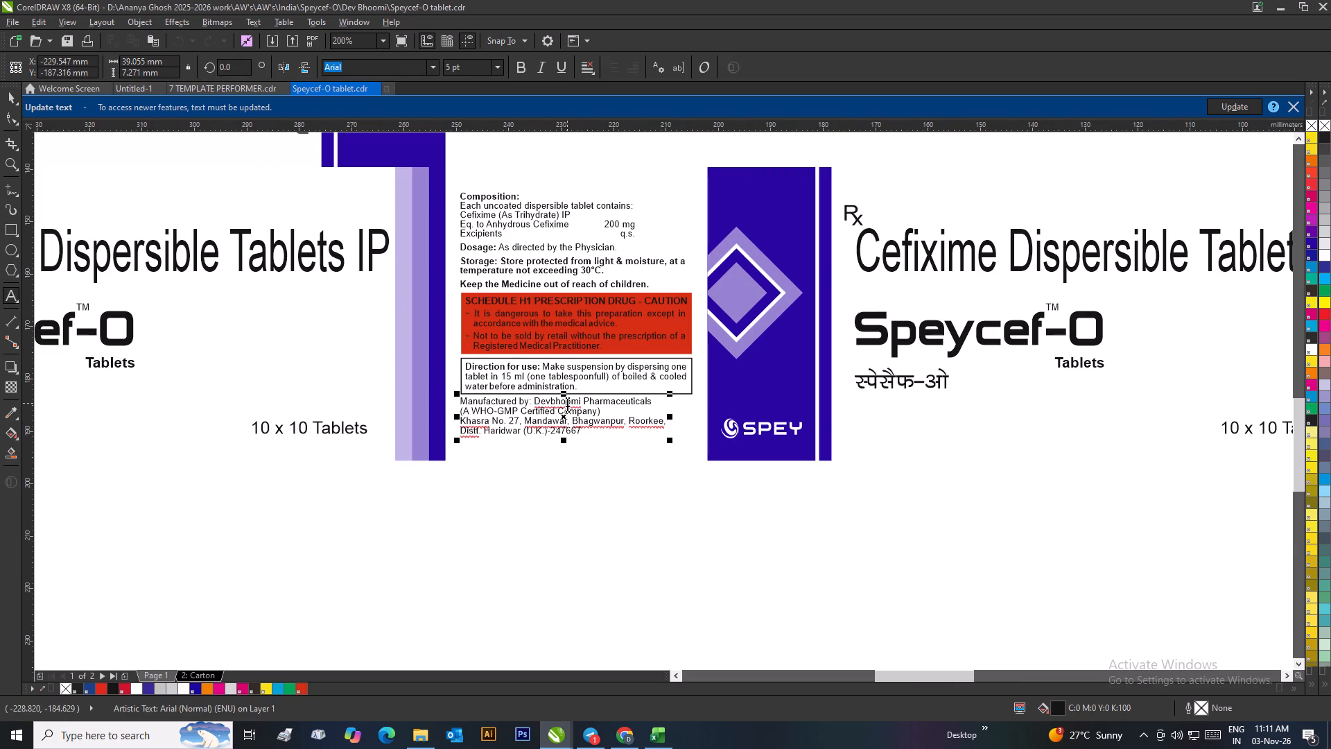
key(ctrl+a)
right_click(567, 403)
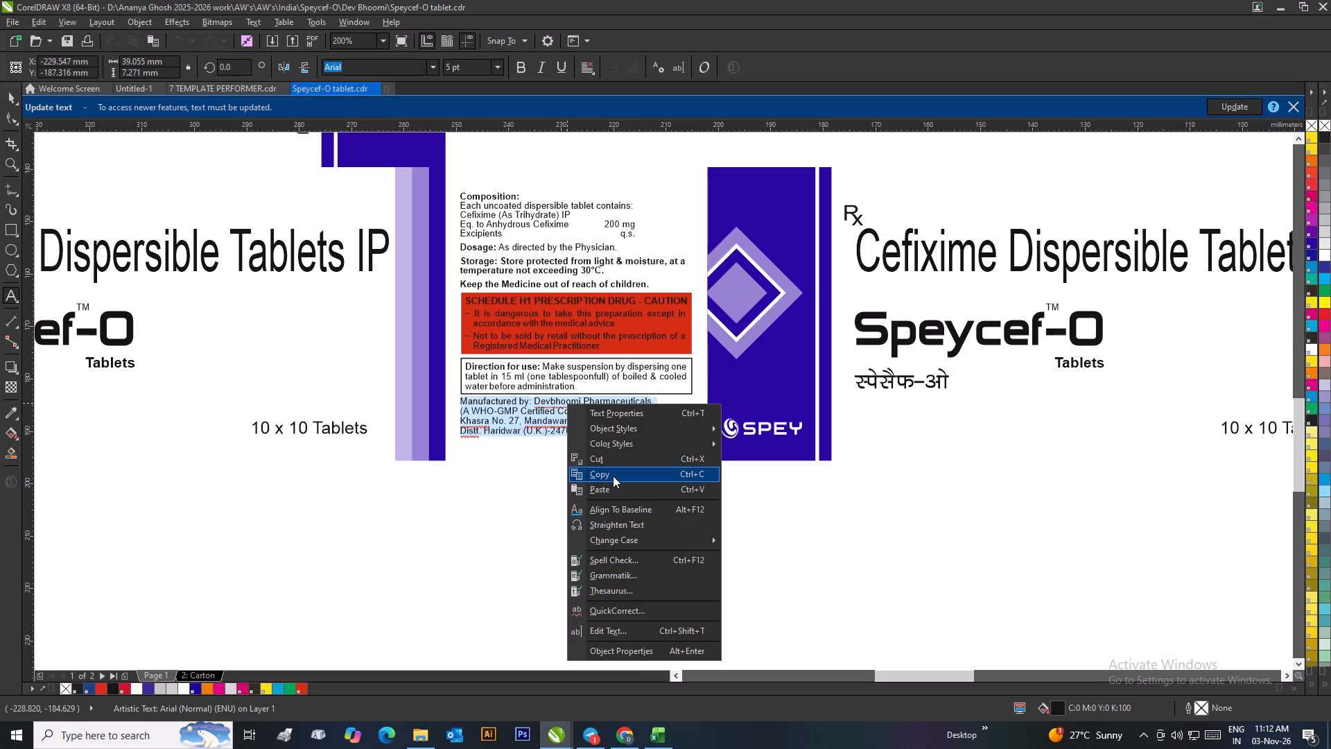
click(613, 476)
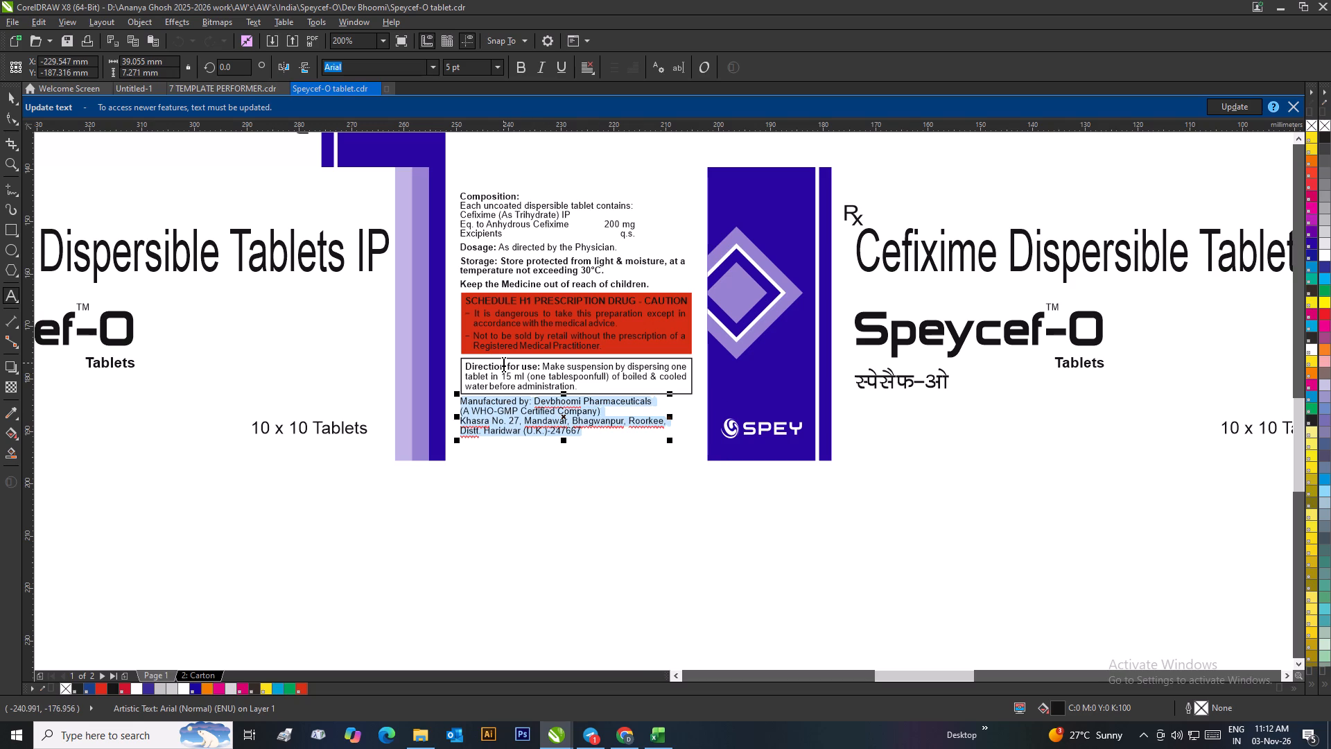
scroll(498, 362, down, 1)
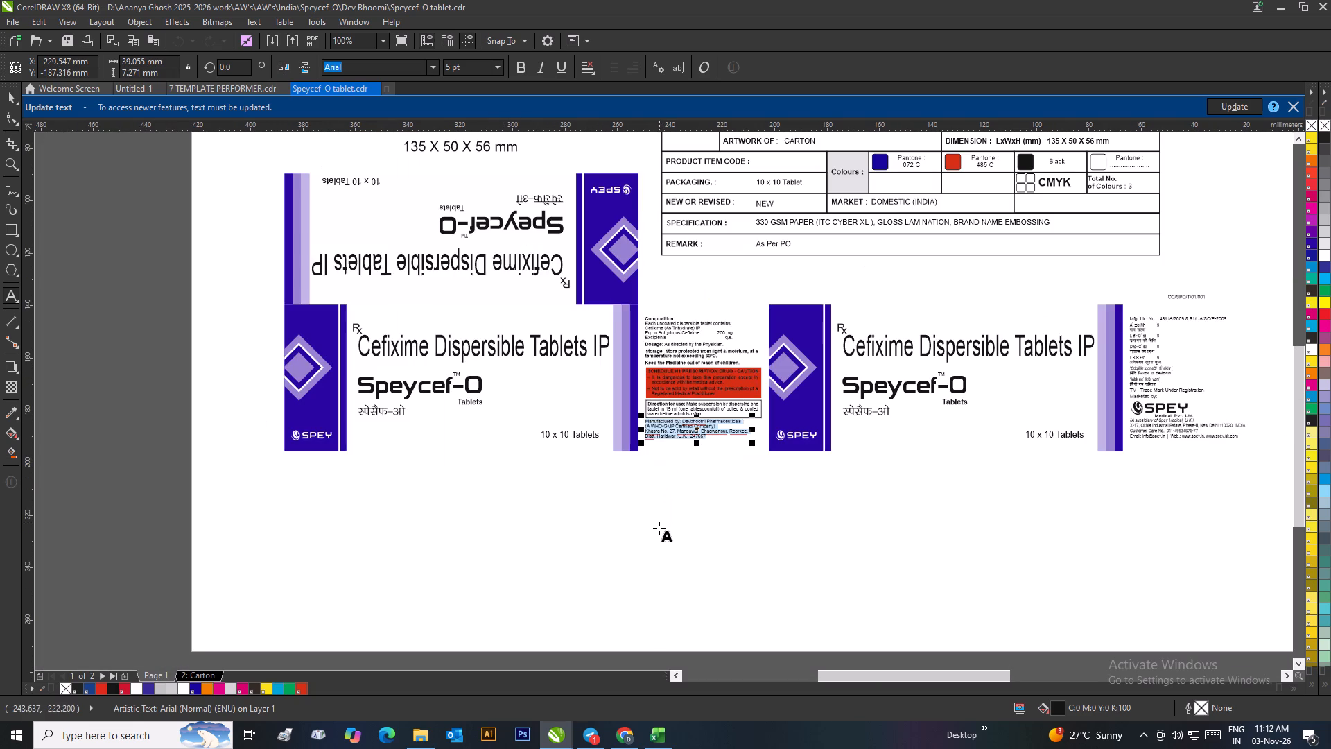
click(658, 528)
key(ctrl+v)
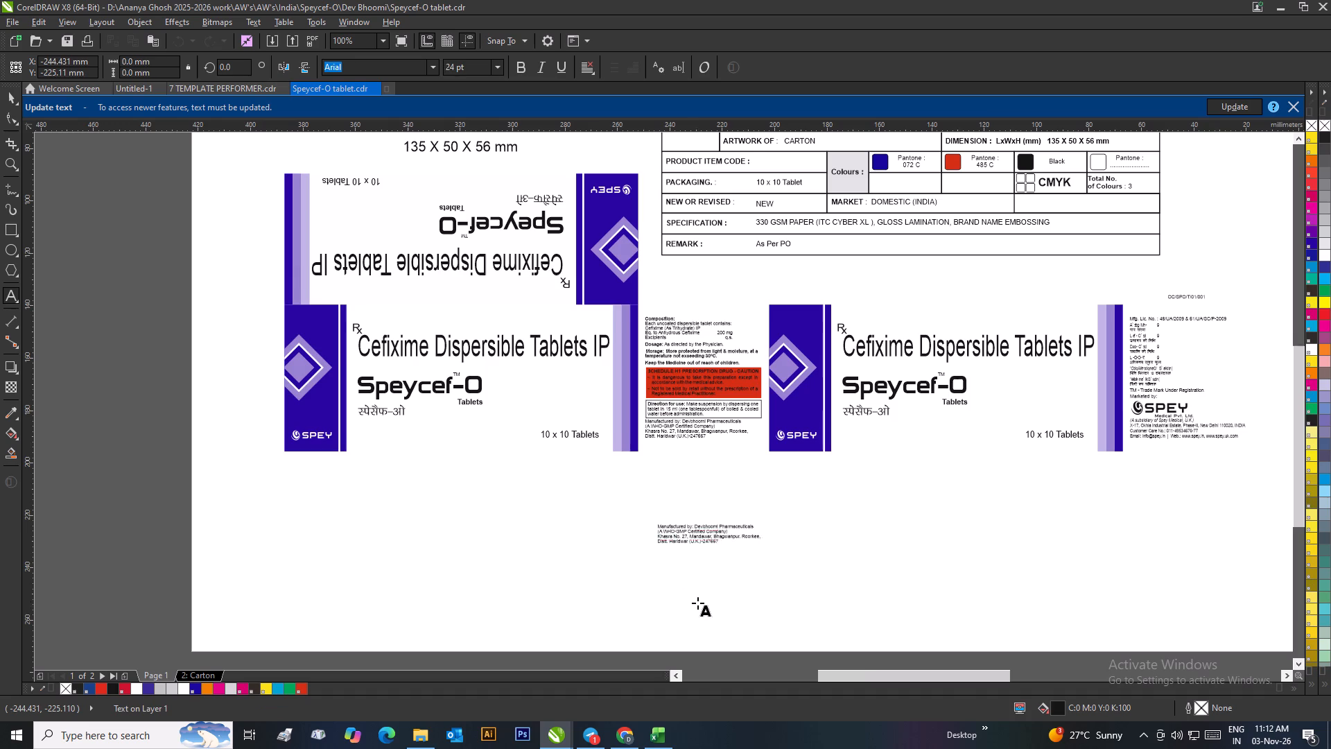
Join the pasted Devbhoomi address's four lines into one continuous line, with a space replacing each line break.
scroll(687, 565, up, 2)
scroll(631, 357, up, 1)
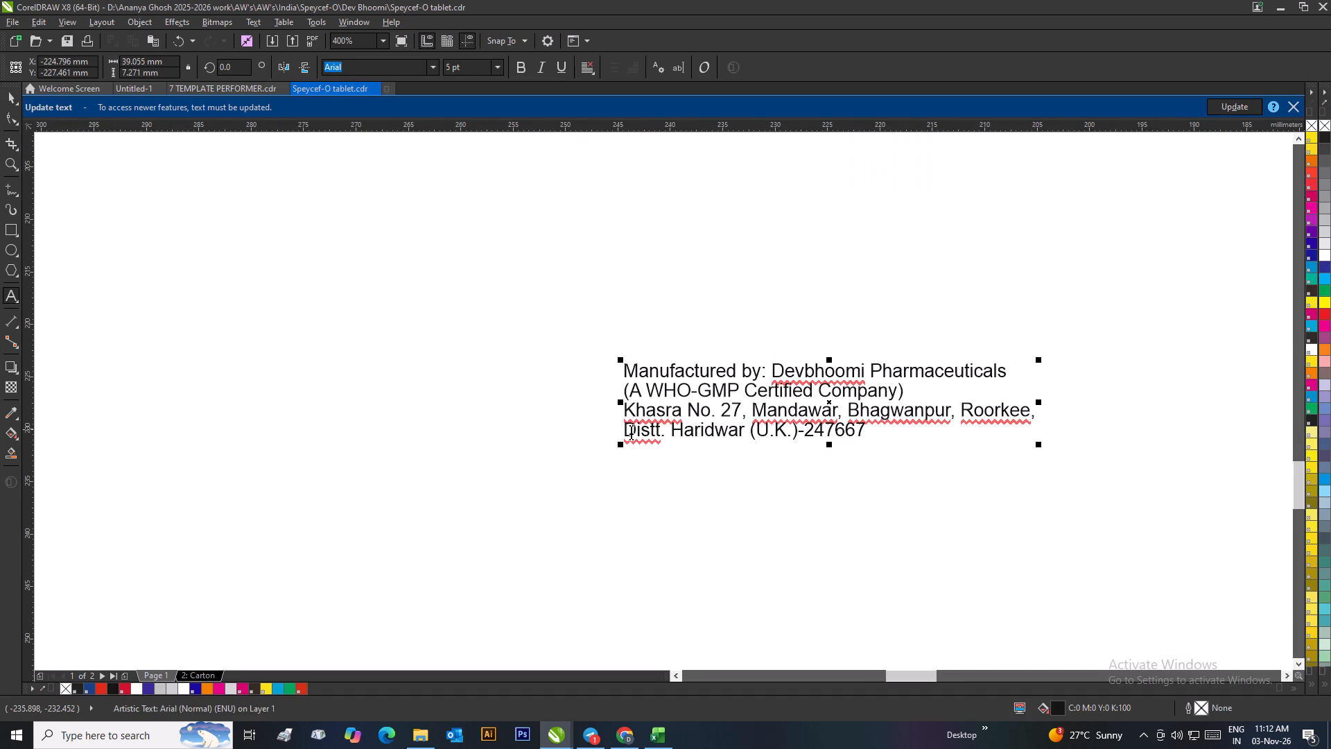
click(627, 431)
key(BackSpace)
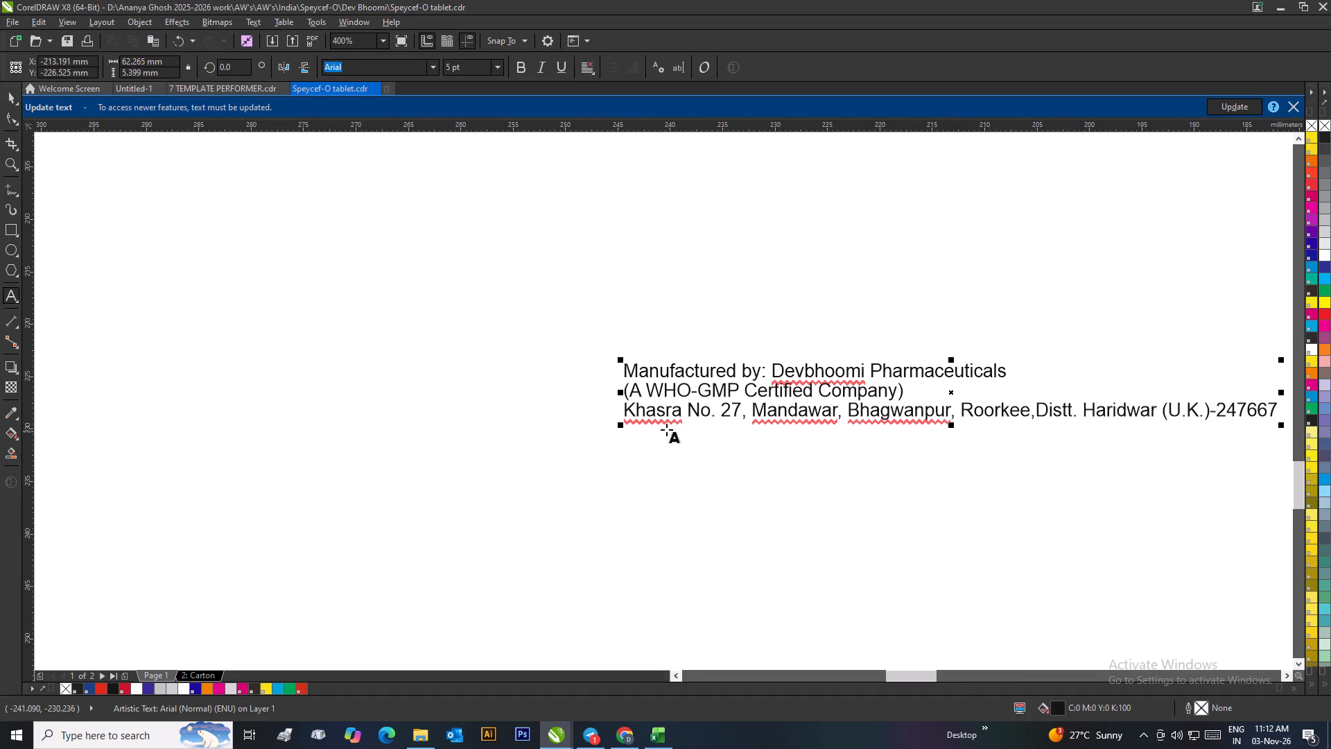
key(space)
click(623, 407)
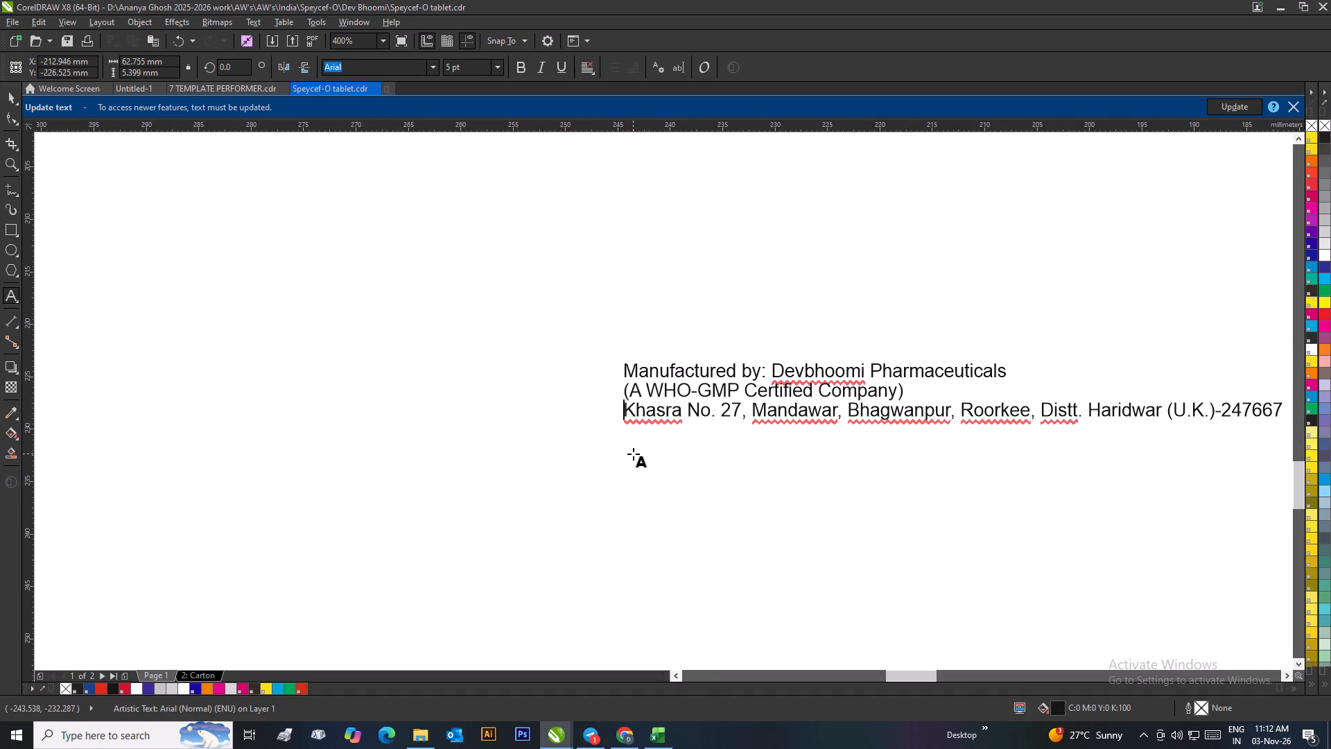
key(BackSpace)
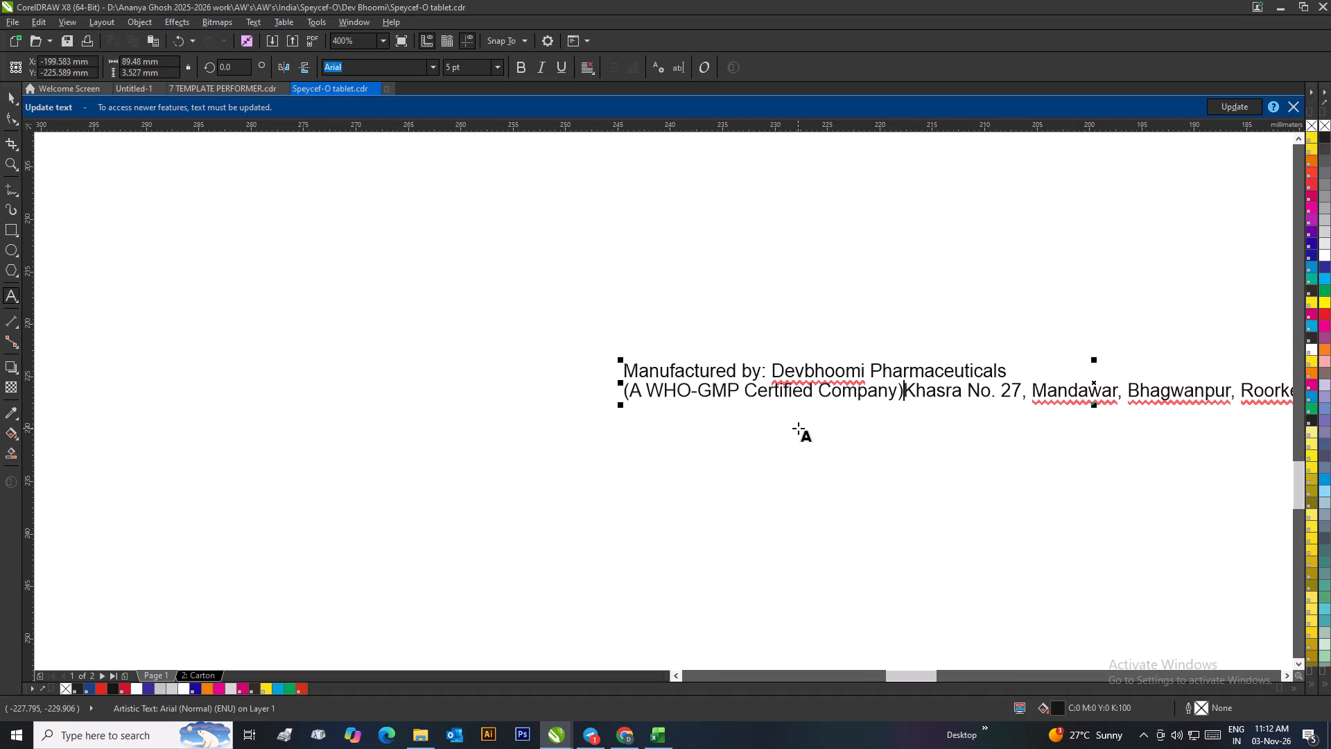
key(space)
click(628, 394)
click(627, 397)
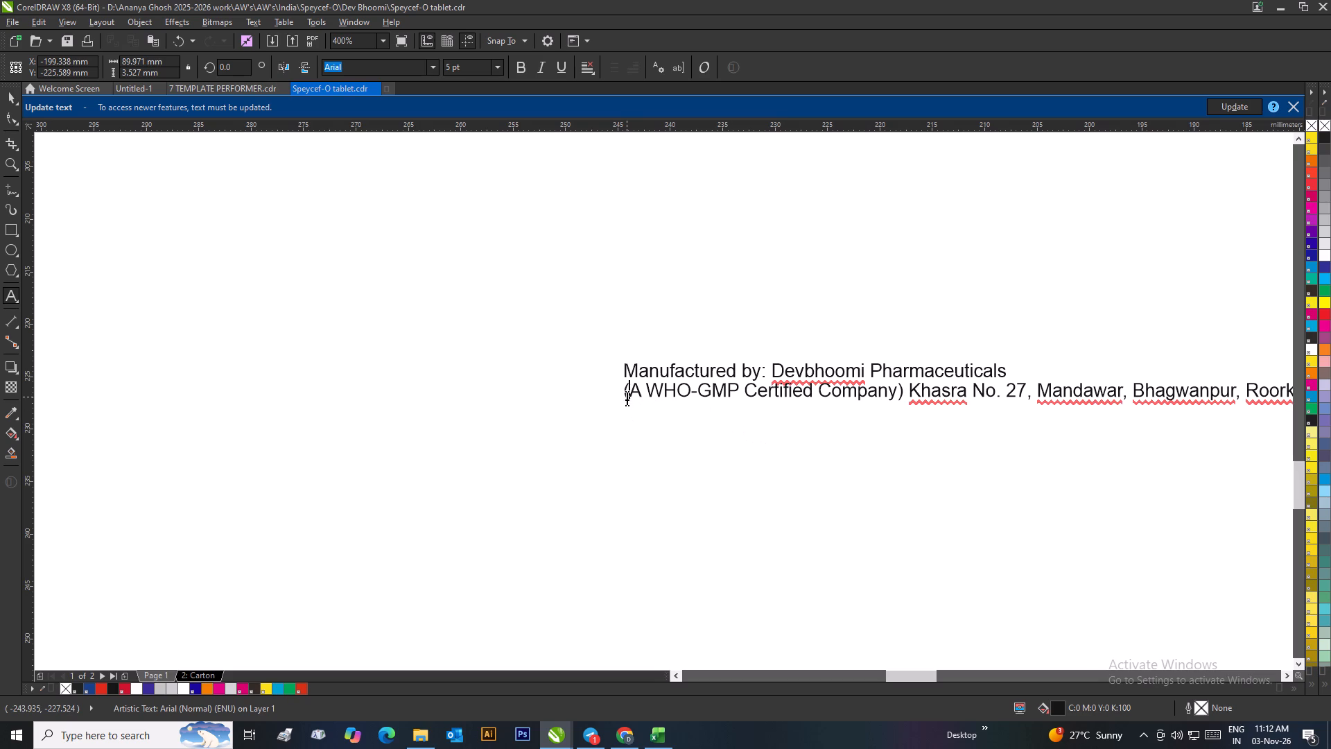
click(627, 399)
click(624, 400)
key(BackSpace)
key(space)
Copy the whole one-line Devbhoomi address and delete it from below the carton.
click(795, 373)
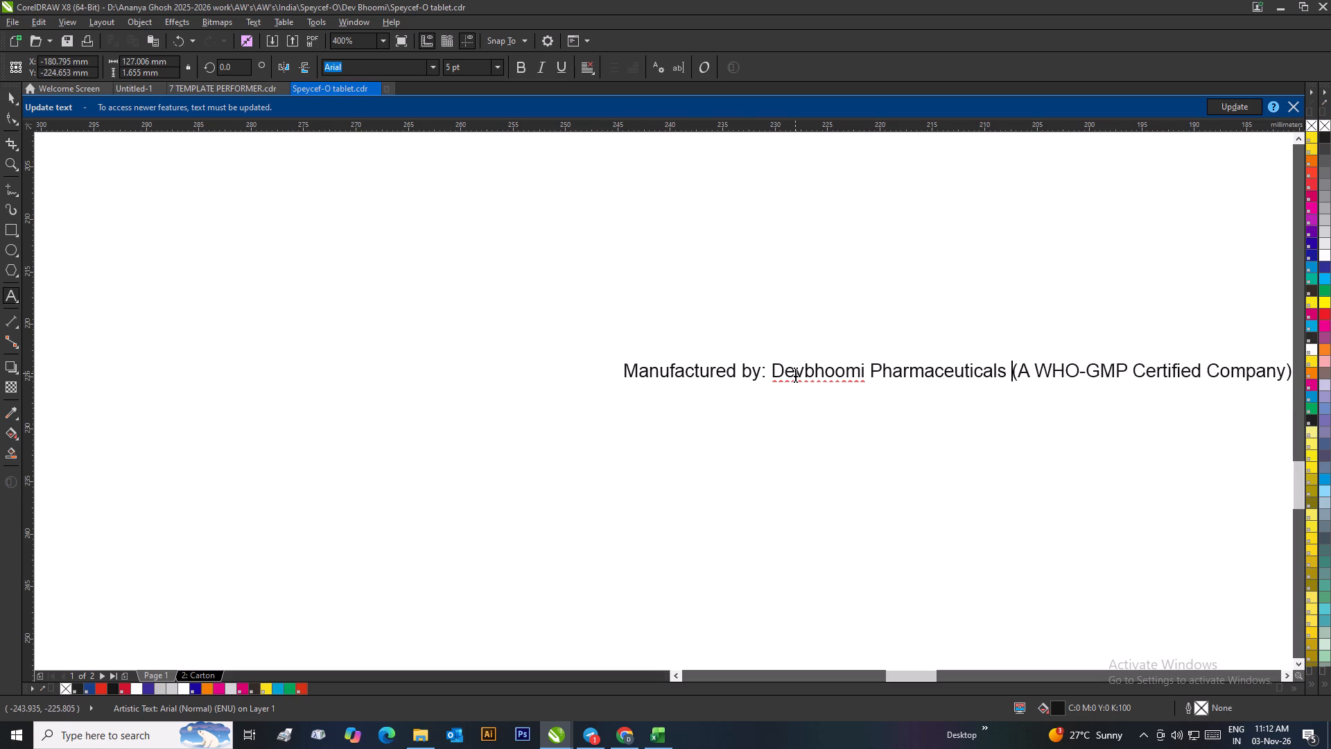
key(ctrl+a)
right_click(795, 373)
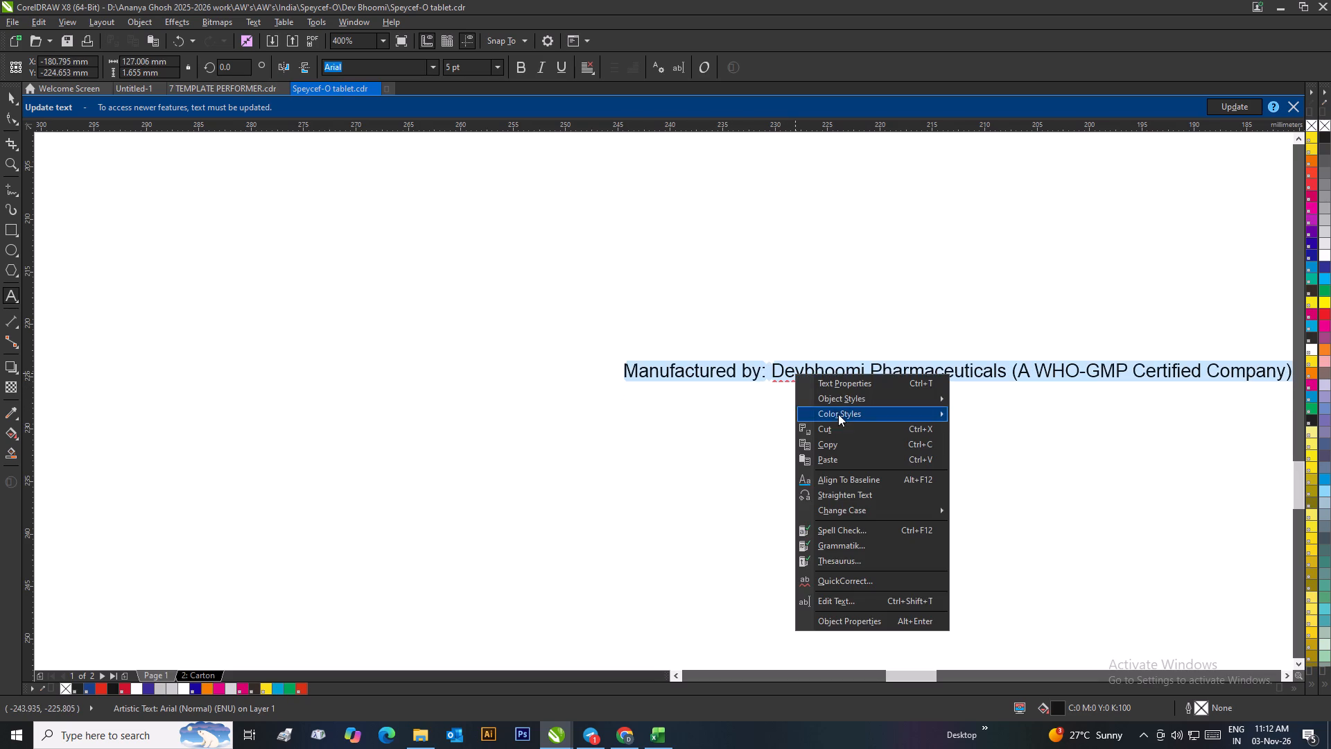
click(833, 442)
key(BackSpace)
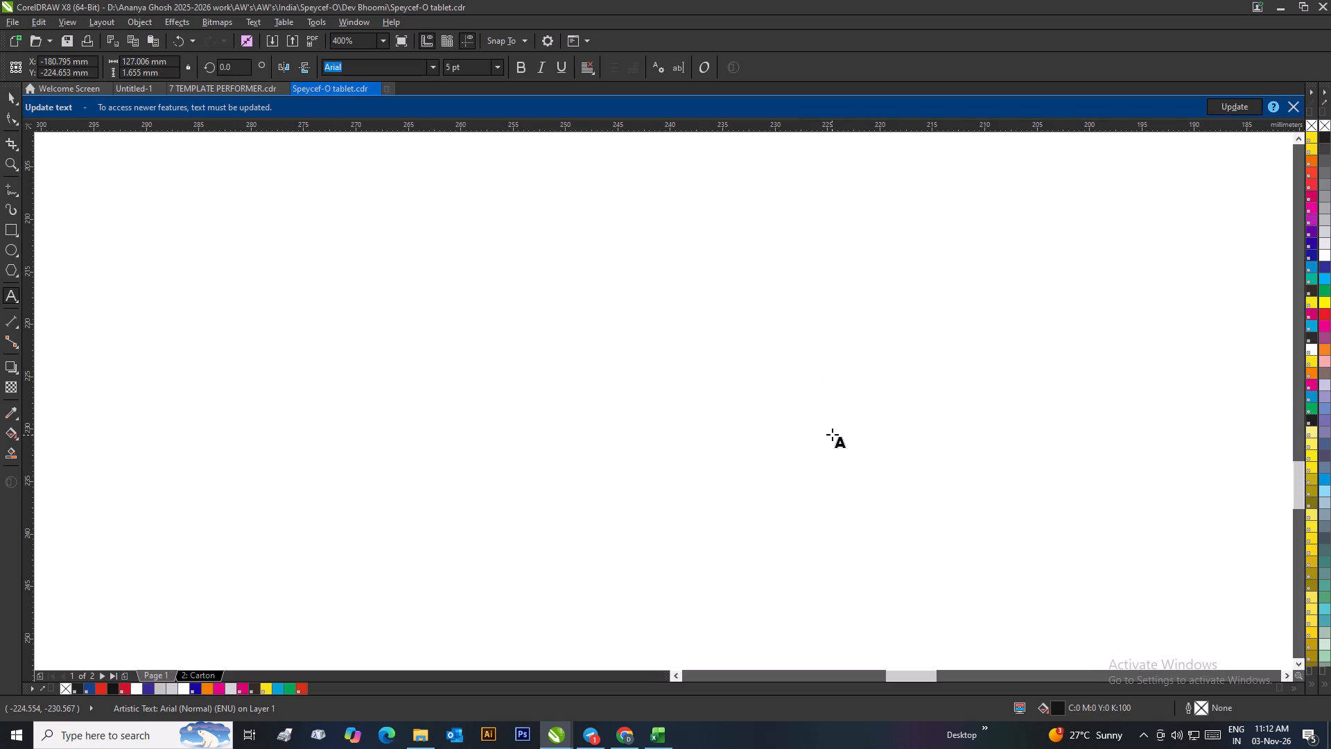
Select the Mnfr ADD cell of the SPEYCEF-O TABLETS row in the Excel workbook.
click(663, 732)
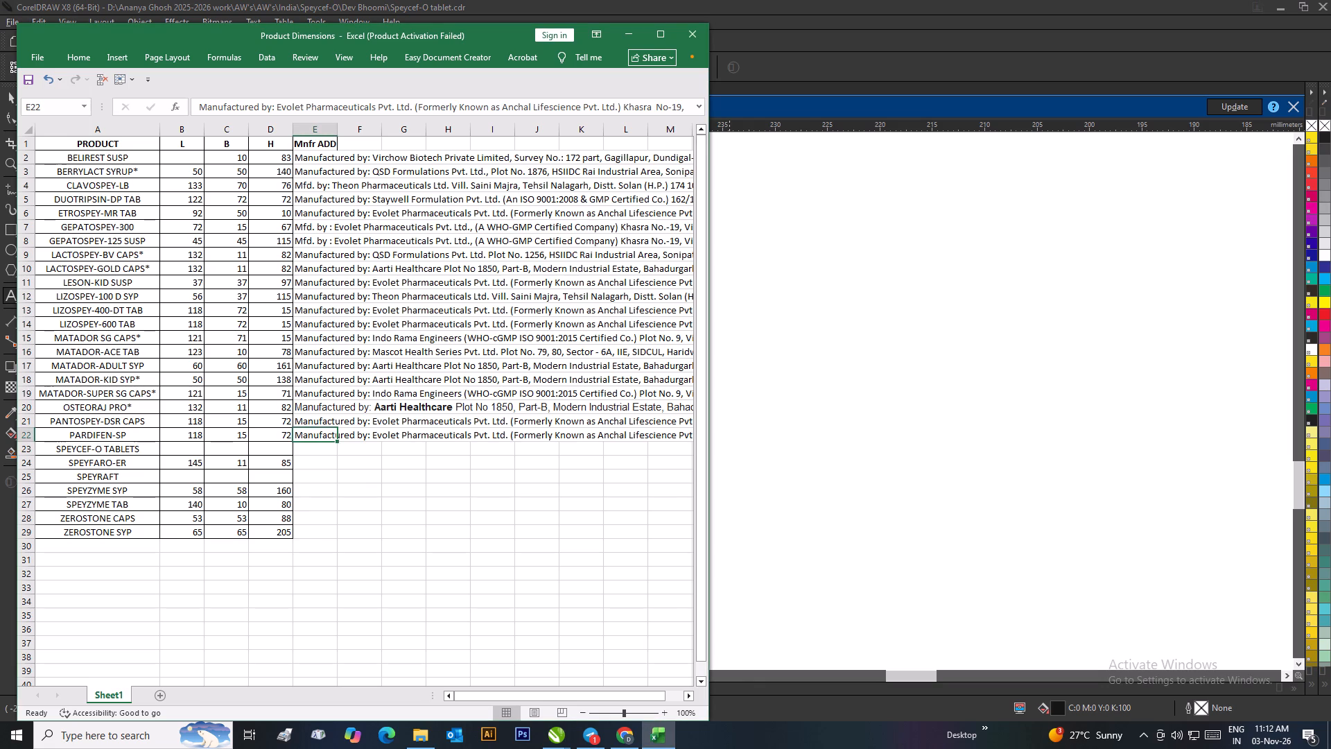
click(312, 453)
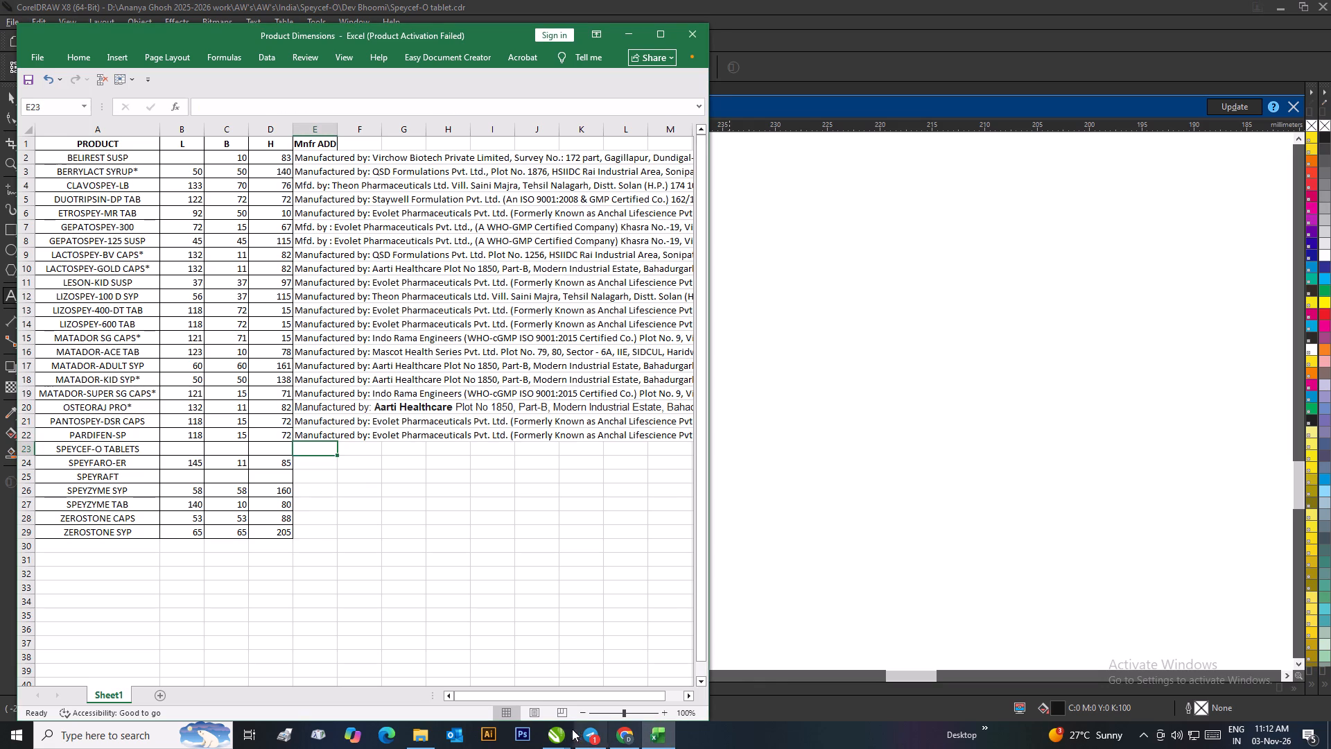
Switch back to CorelDRAW and paste the one-line Devbhoomi address as text below the Speycef-O carton on page 1.
click(552, 729)
click(681, 694)
scroll(634, 536, down, 2)
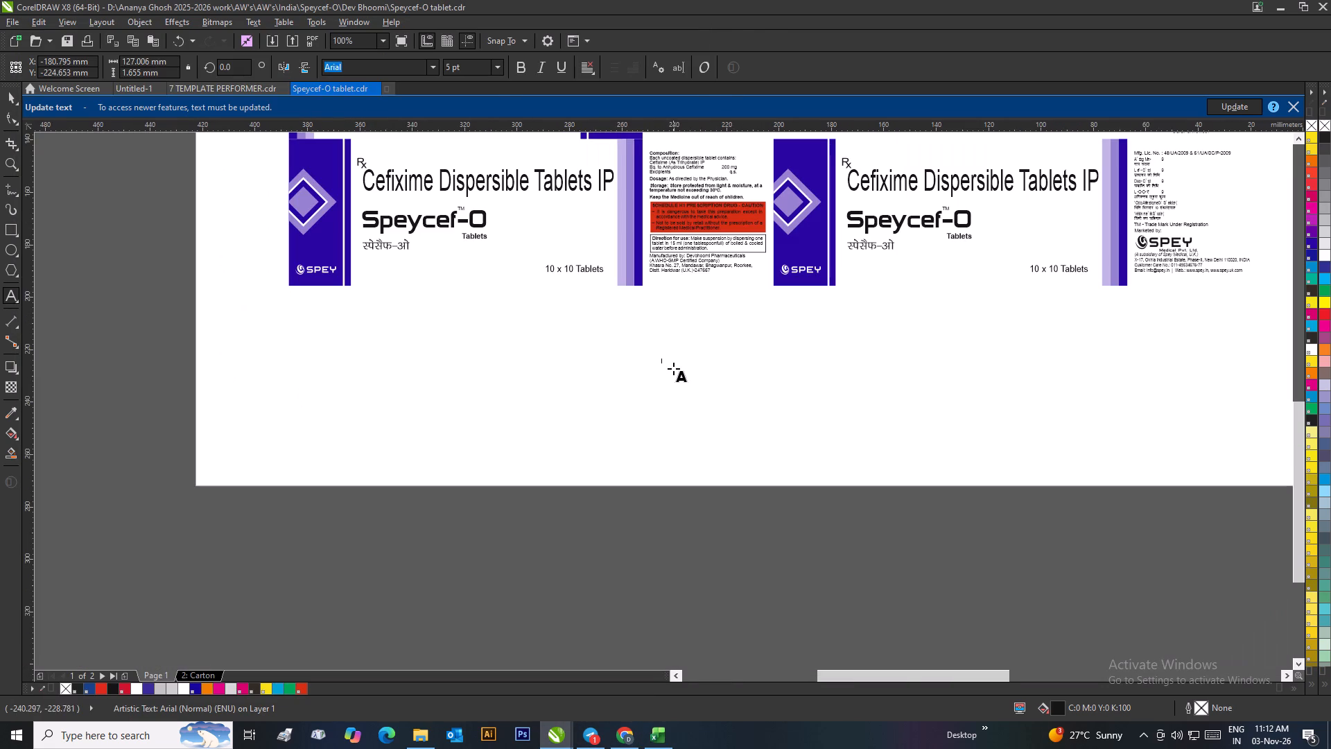
scroll(722, 250, up, 1)
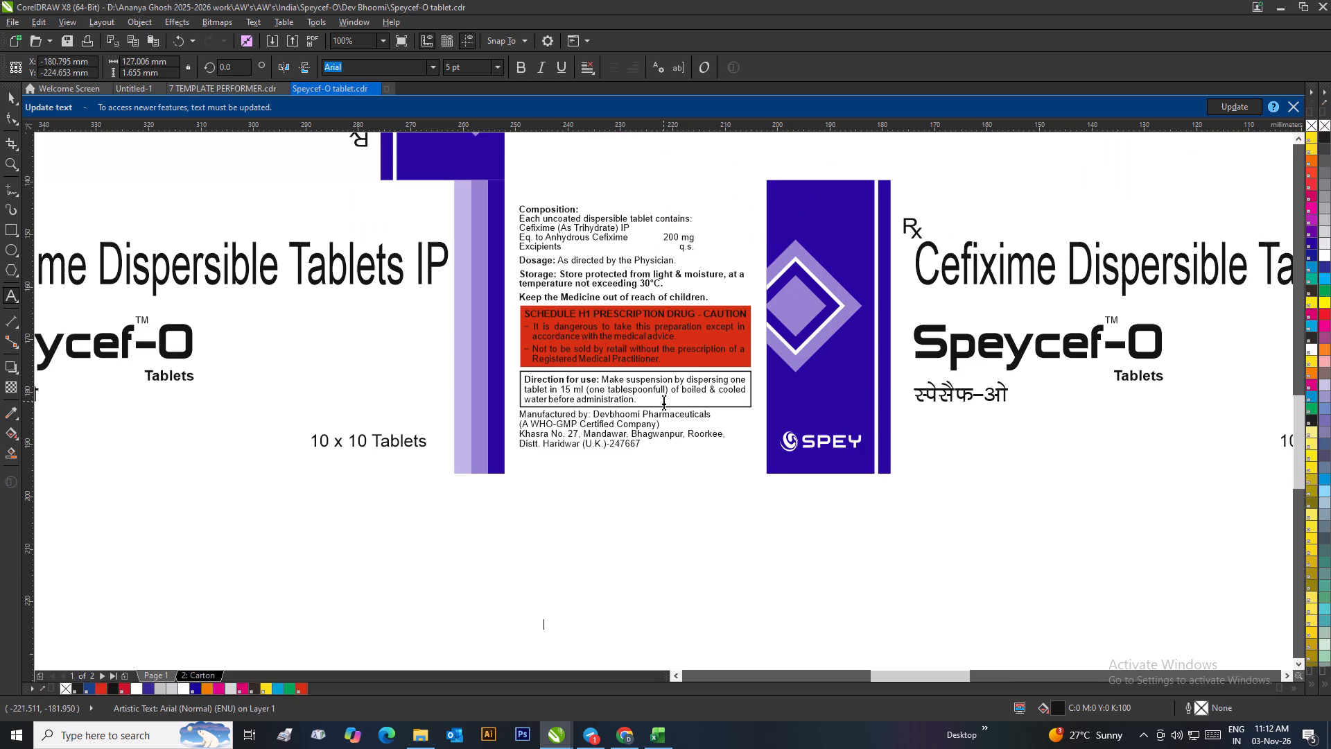
scroll(663, 401, down, 1)
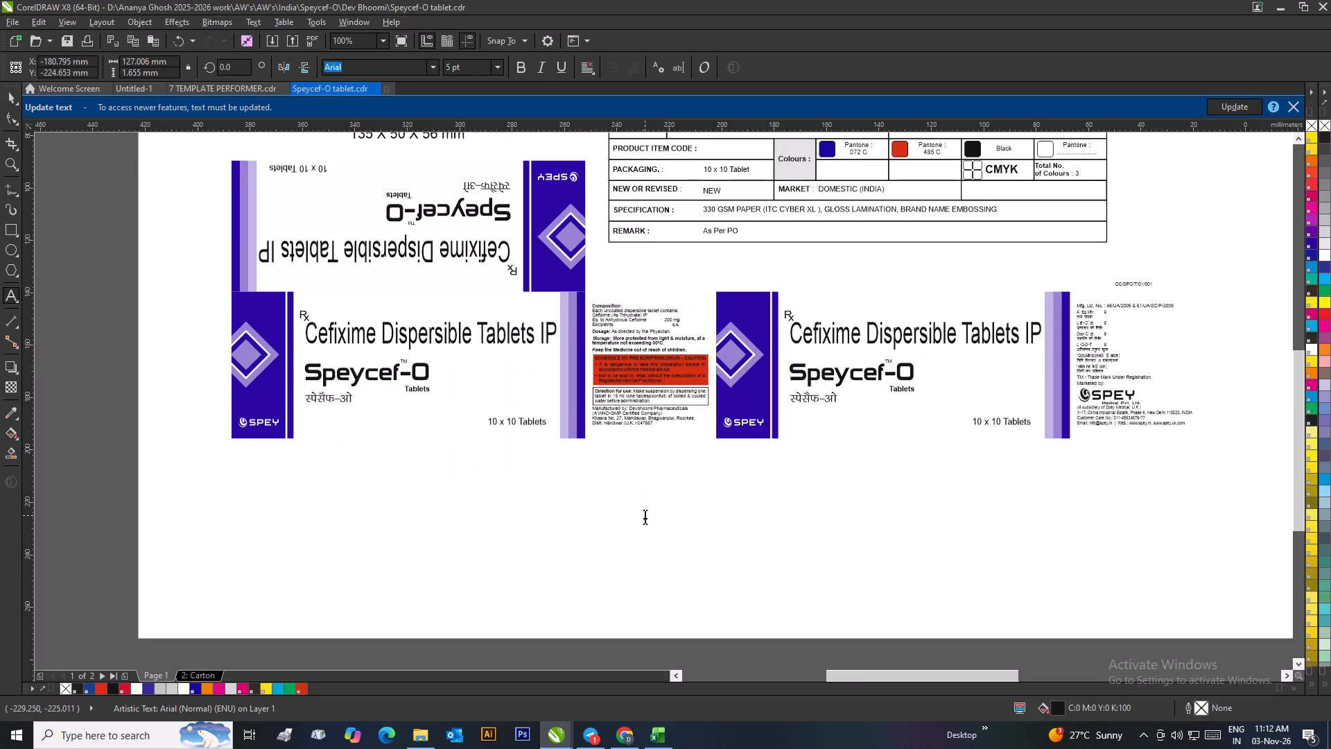
key(ctrl+v)
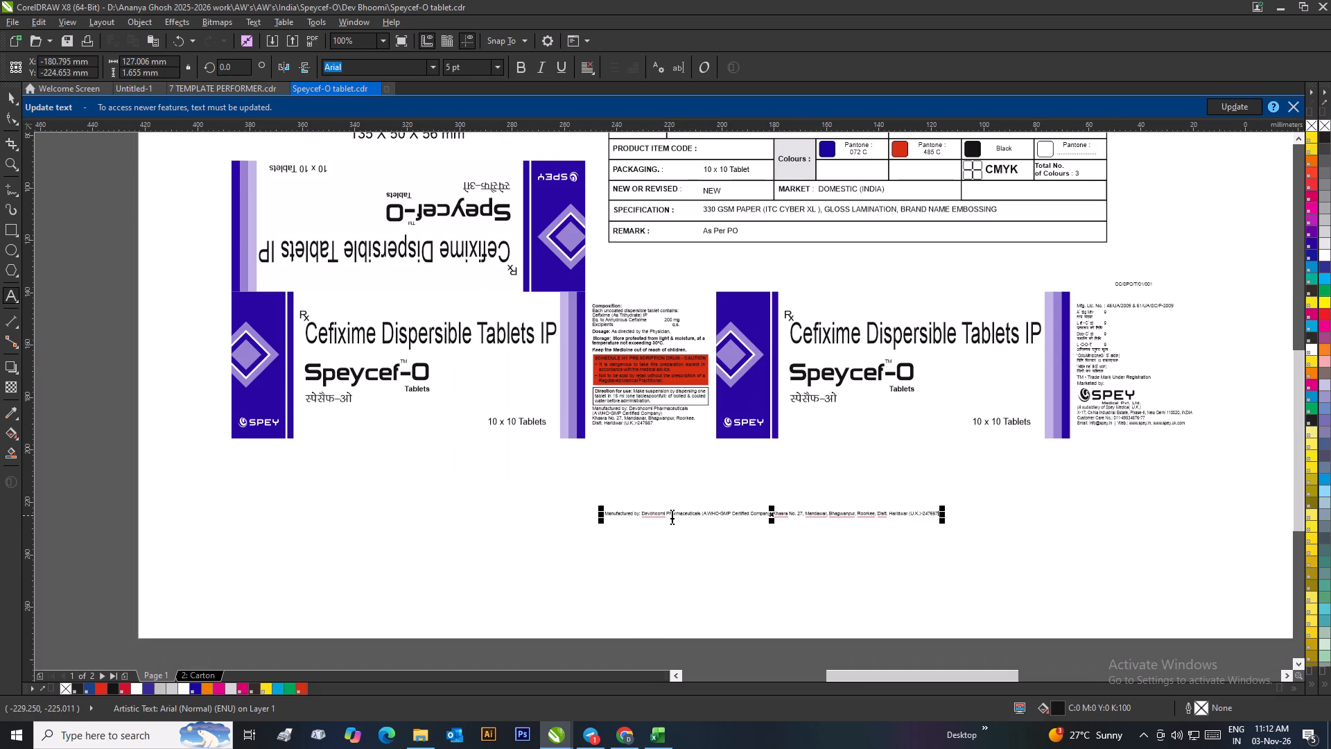
Go to page 2, Carton, and paste the one-line Devbhoomi address as new text below the Speycef-O carton's composition panel.
scroll(803, 510, down, 1)
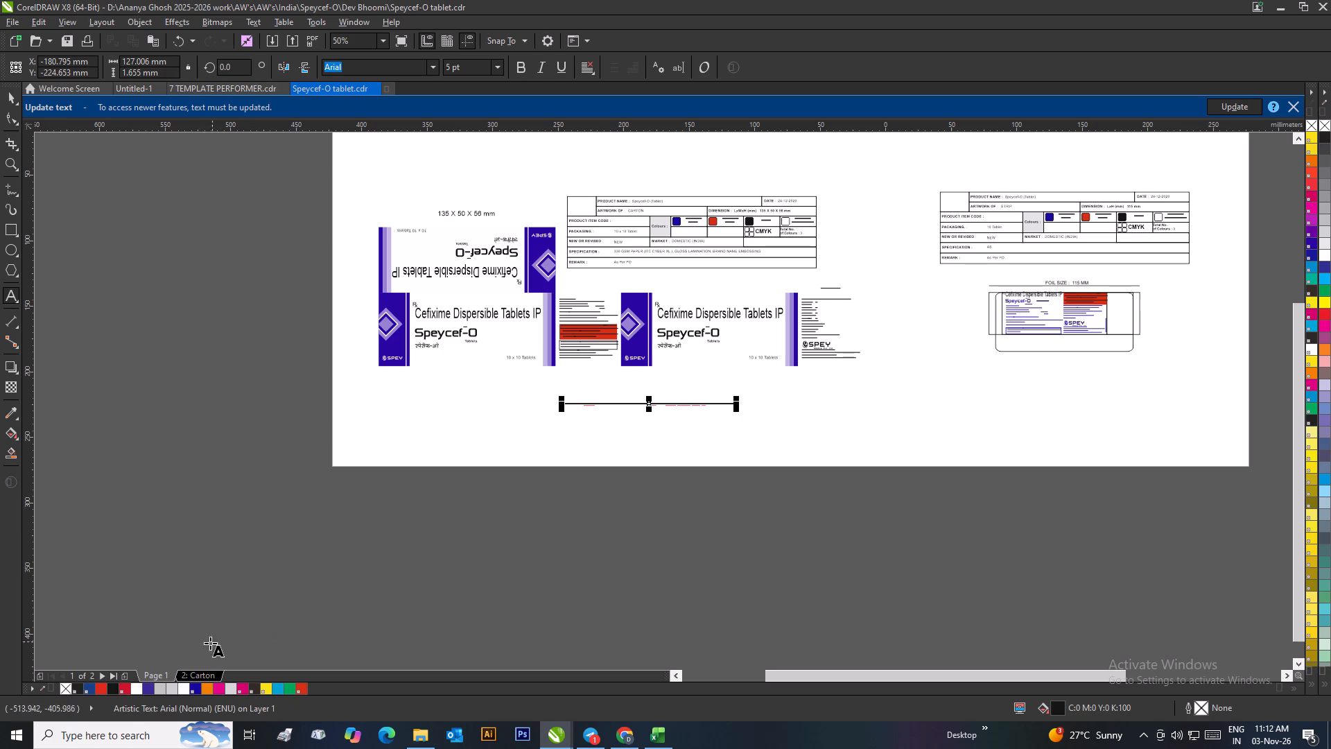
click(192, 673)
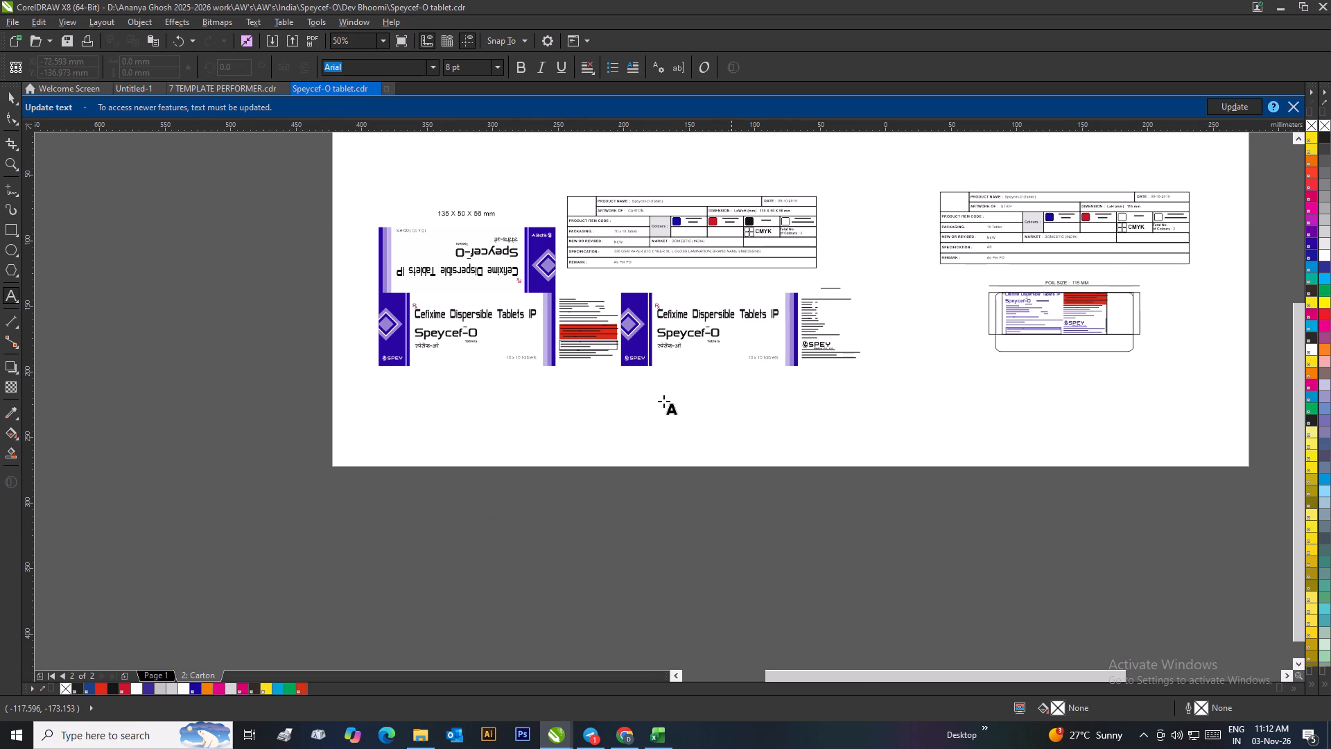
scroll(731, 334, up, 1)
scroll(505, 444, up, 1)
click(530, 558)
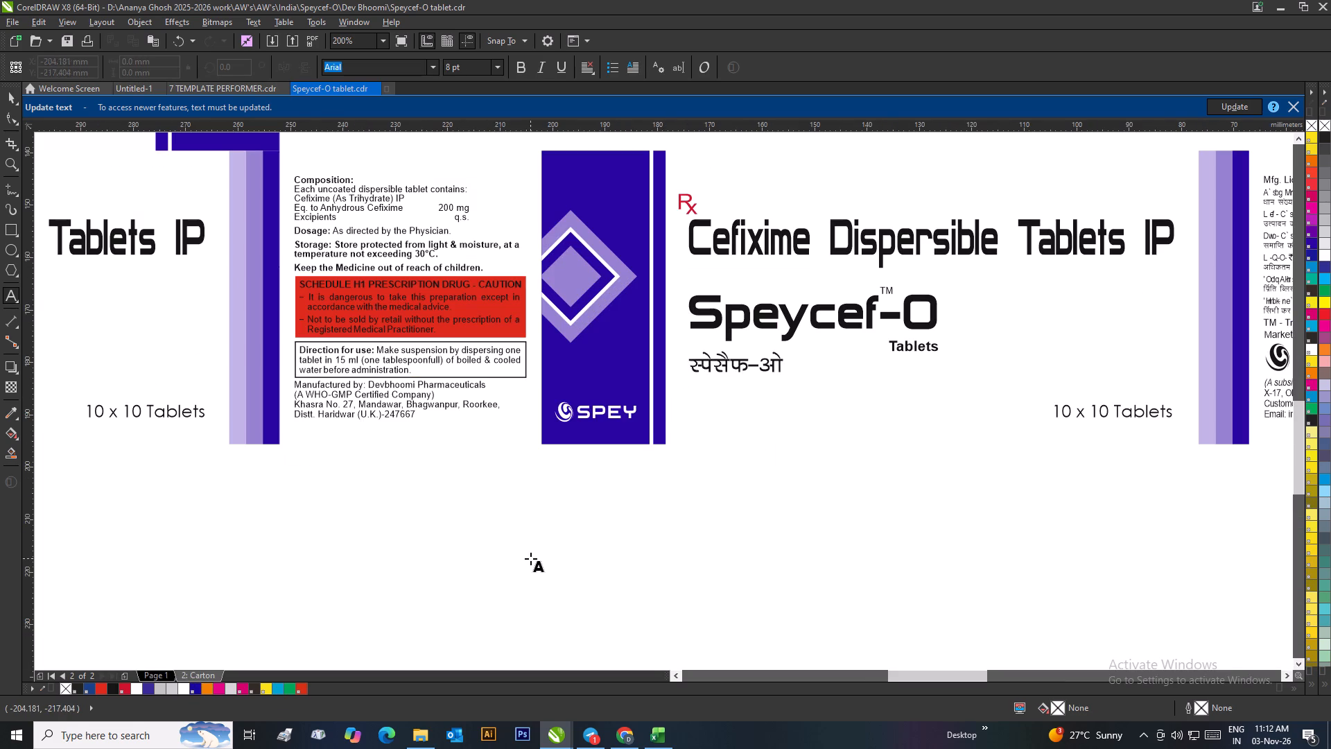
scroll(574, 582, down, 1)
scroll(1050, 377, up, 1)
click(667, 374)
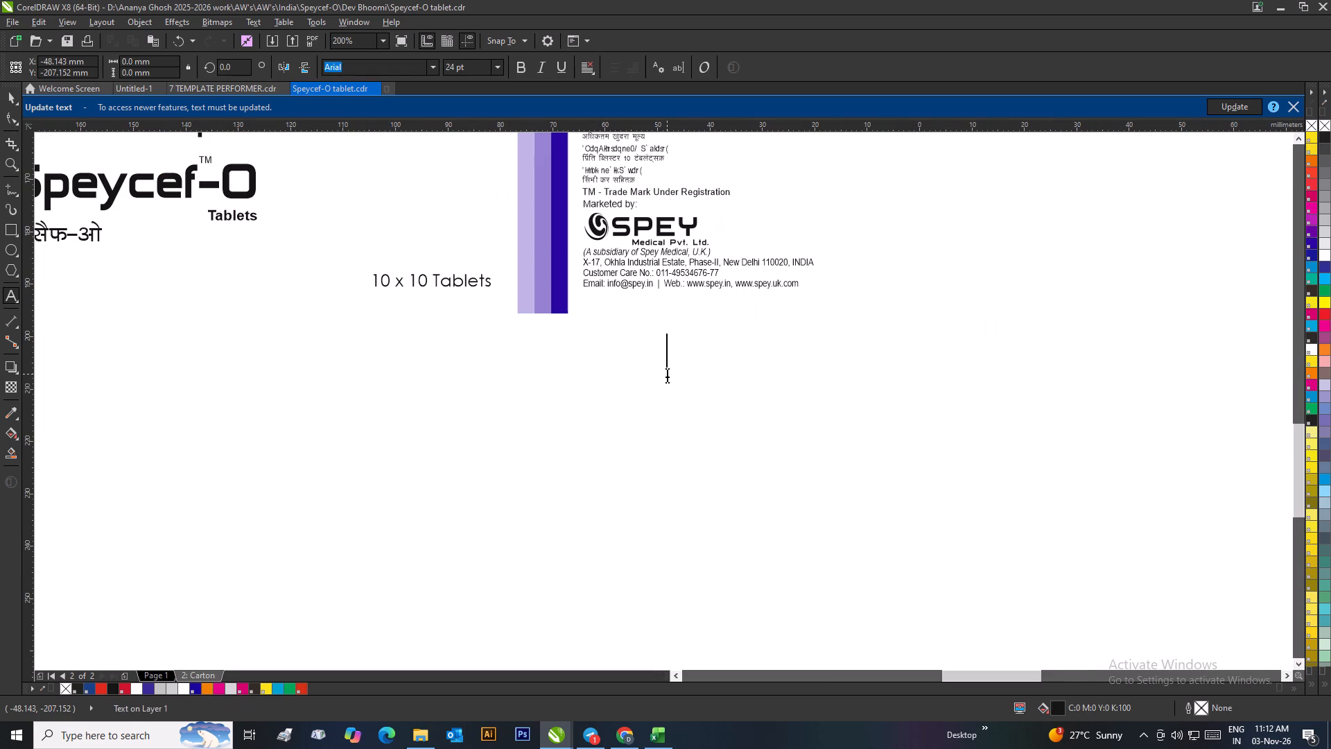
scroll(666, 374, down, 1)
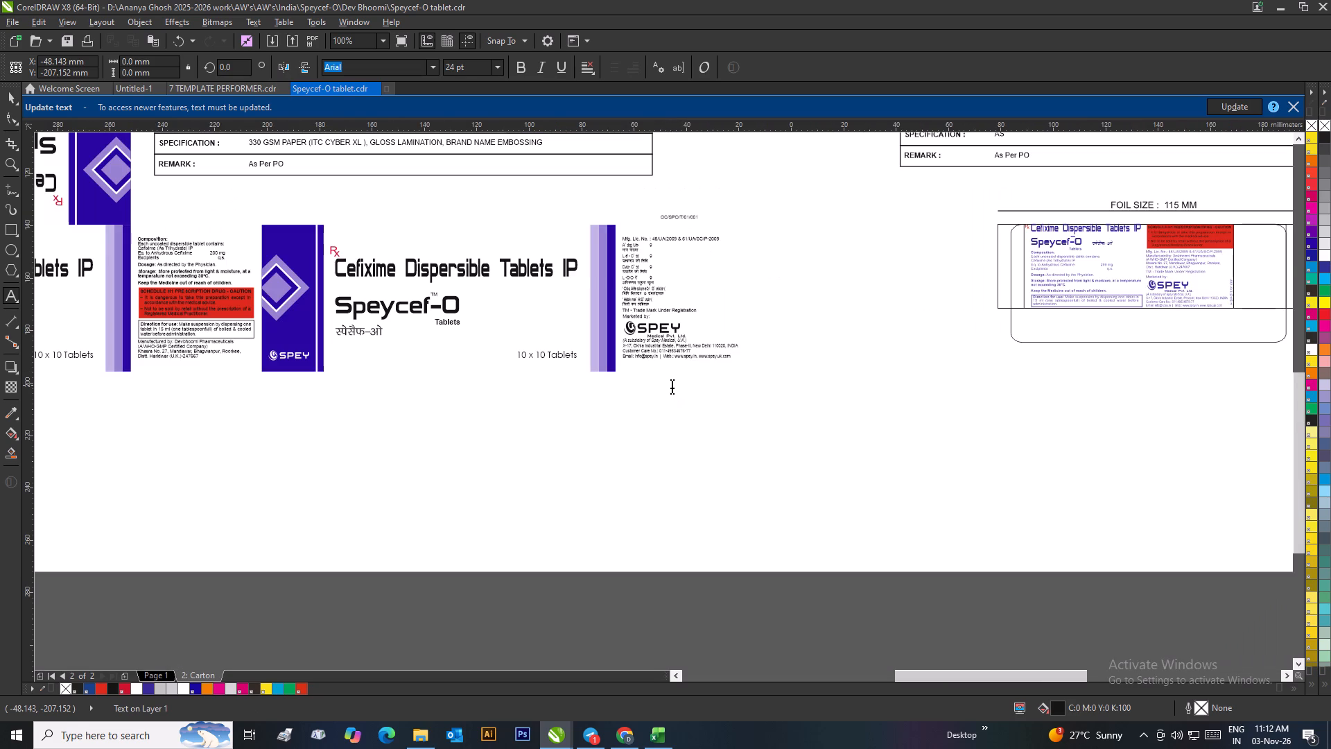
scroll(670, 377, down, 1)
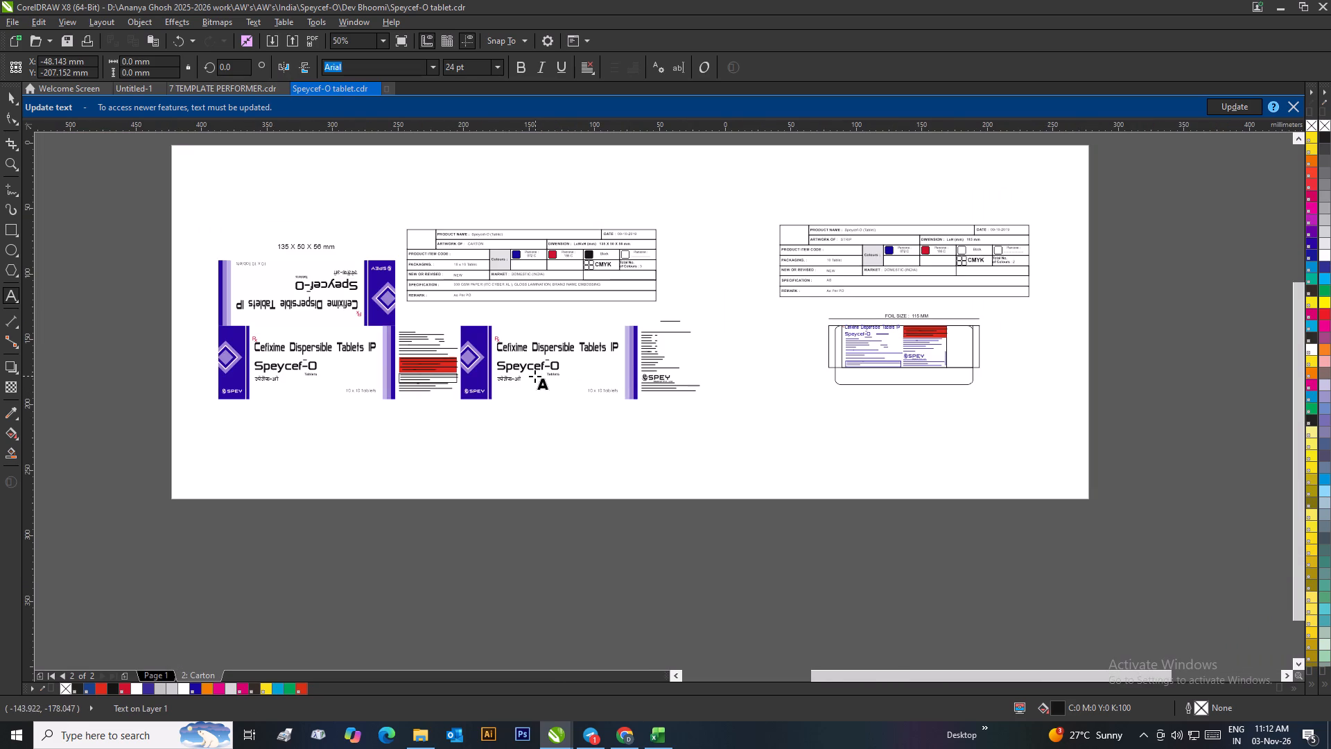
scroll(454, 365, up, 2)
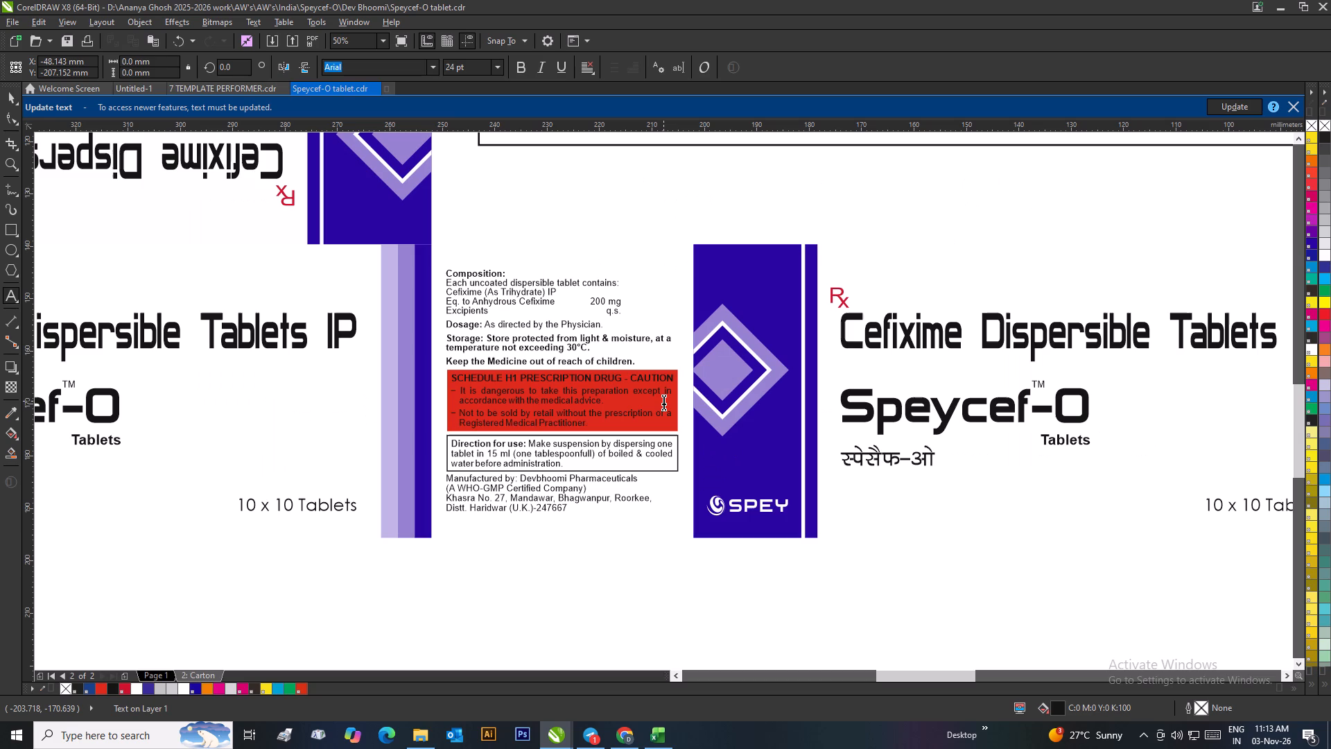
click(483, 585)
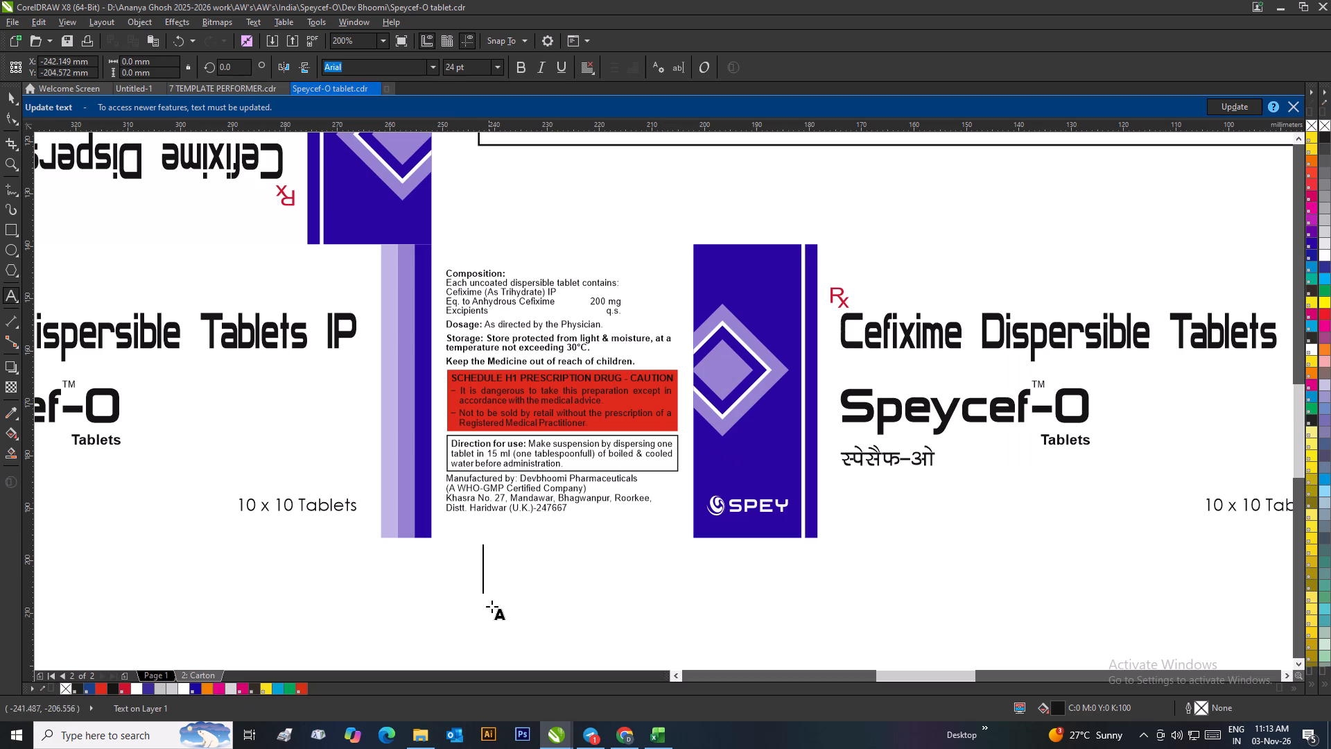
key(ctrl+v)
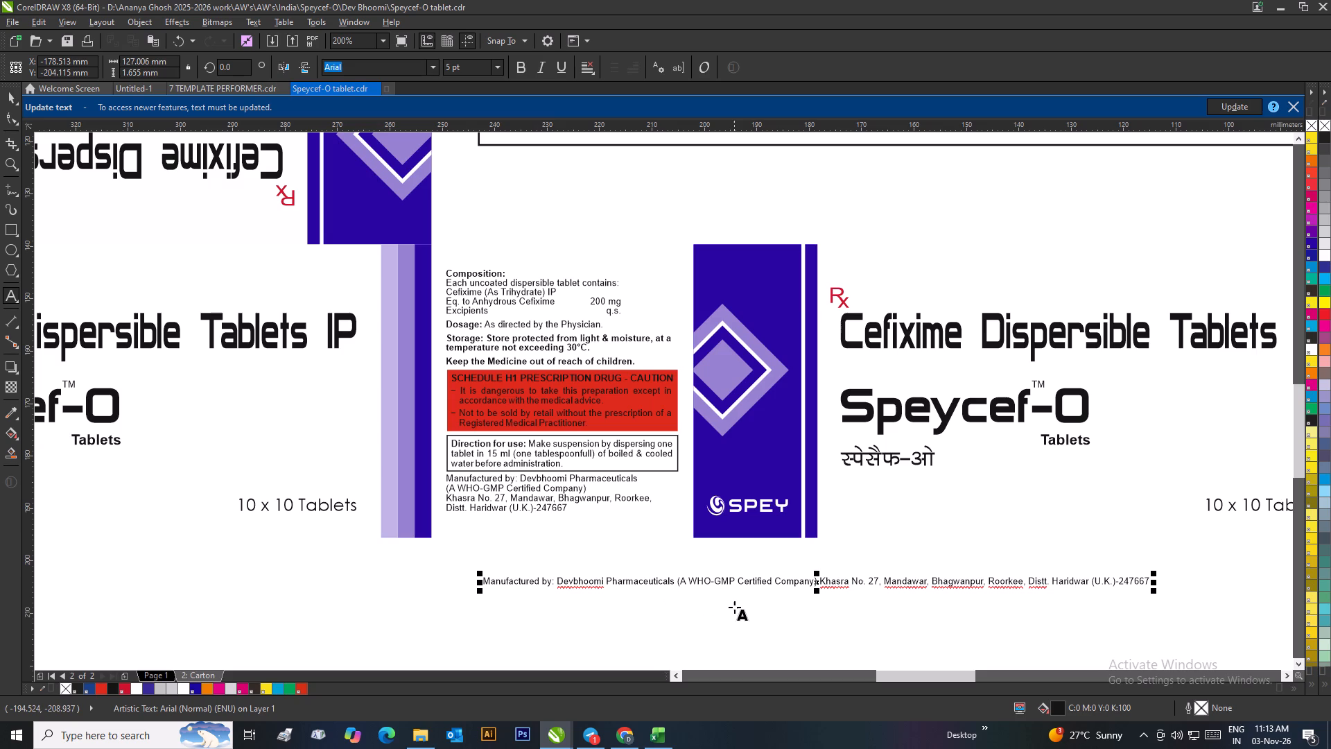
Switch to the Excel workbook and paste the Devbhoomi address into the Mnfr ADD cell of the SPEYCEF-O TABLETS row.
click(651, 738)
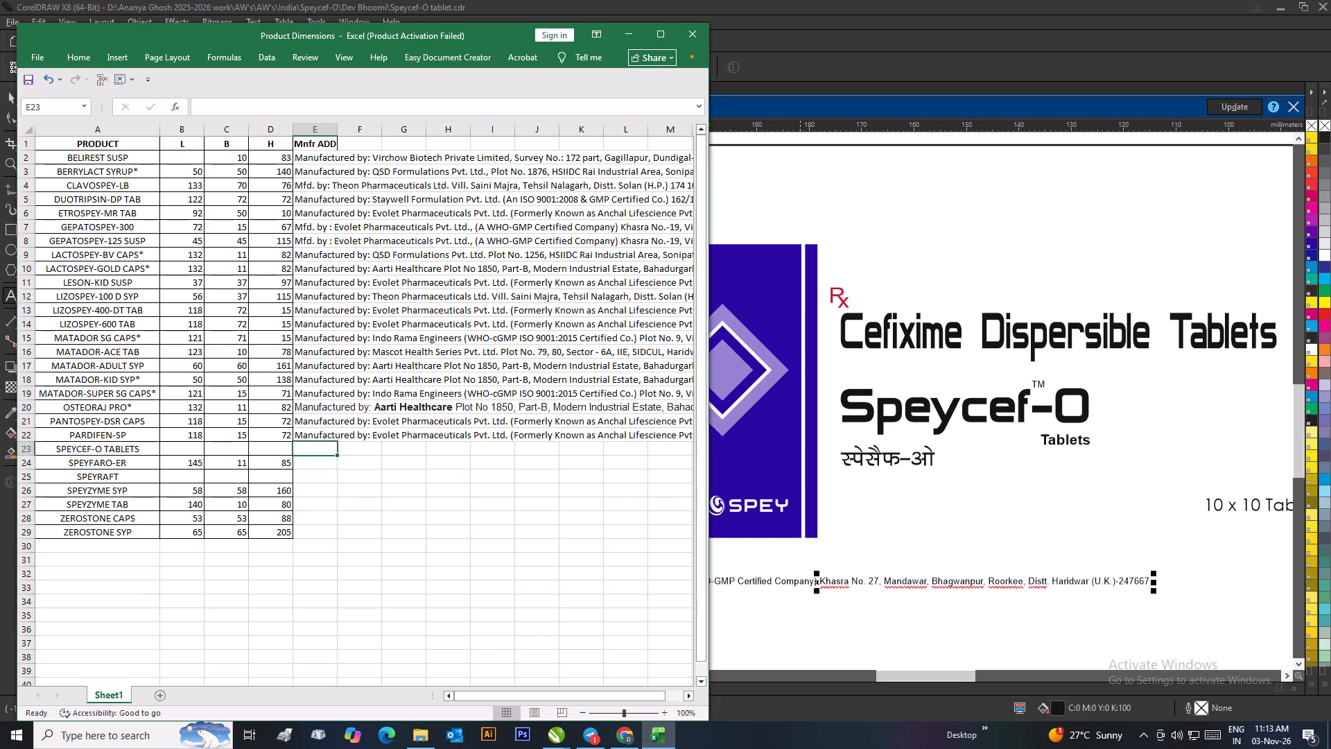
click(326, 452)
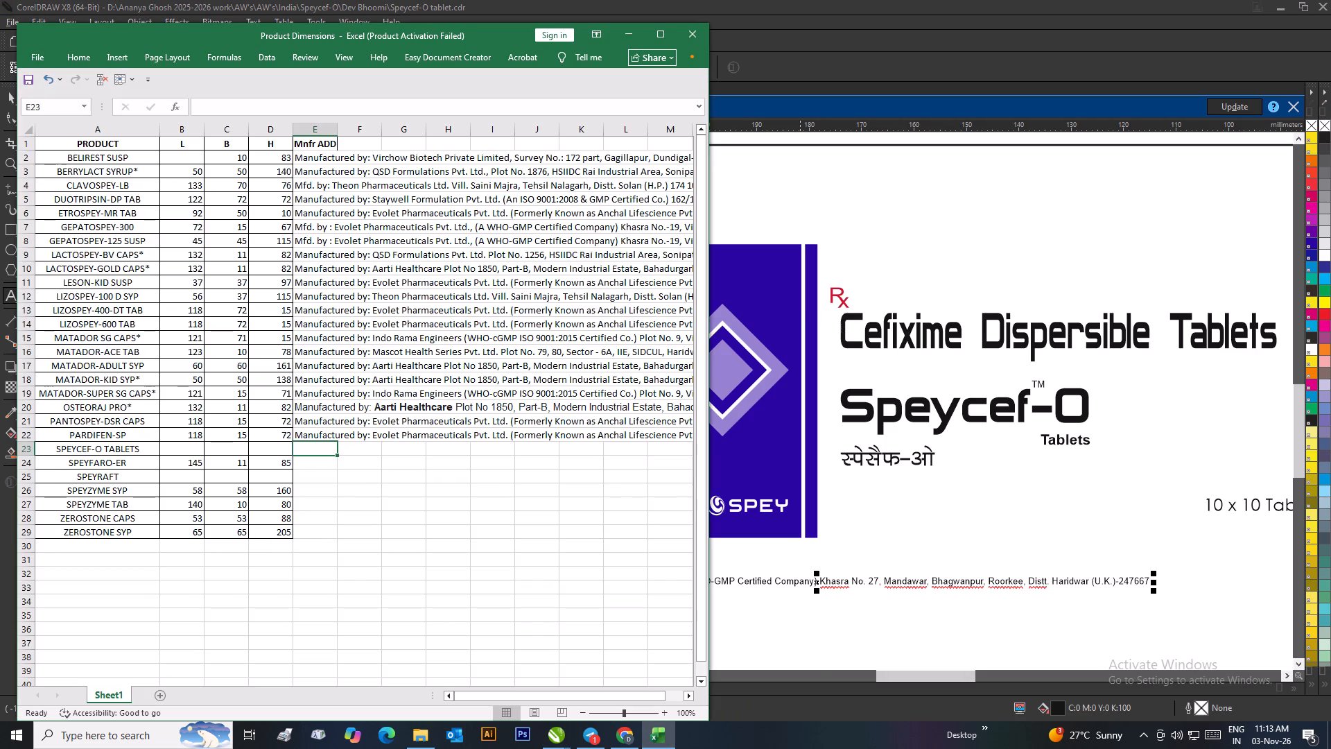
key(ctrl+v)
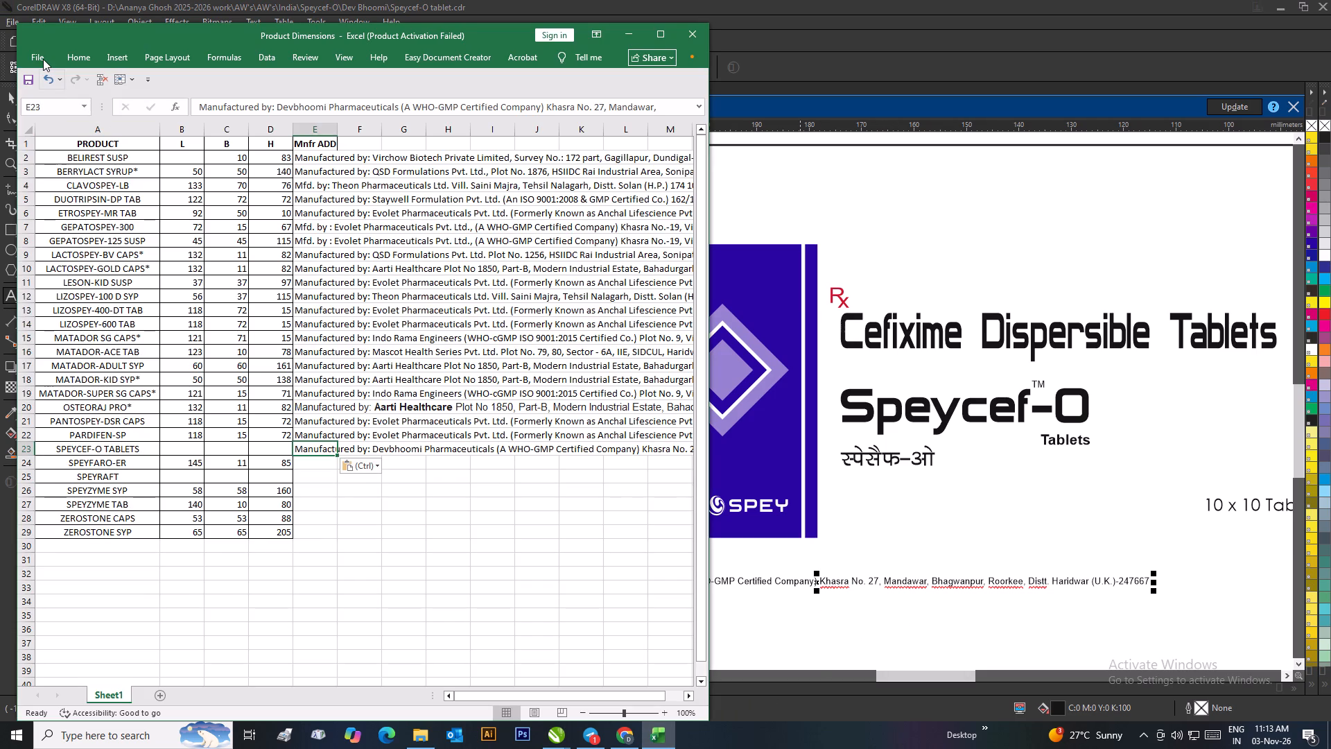